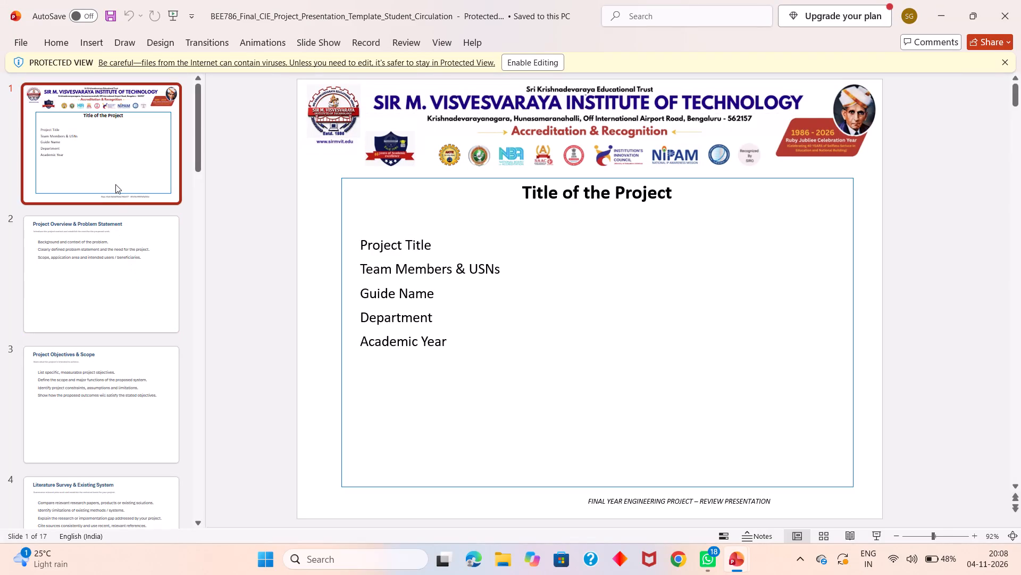
# Copy the title "Testing Procedure & Performance Evaluation" from slide 9 of the project presentation template.
pyautogui.scroll(-2, 87, 424)
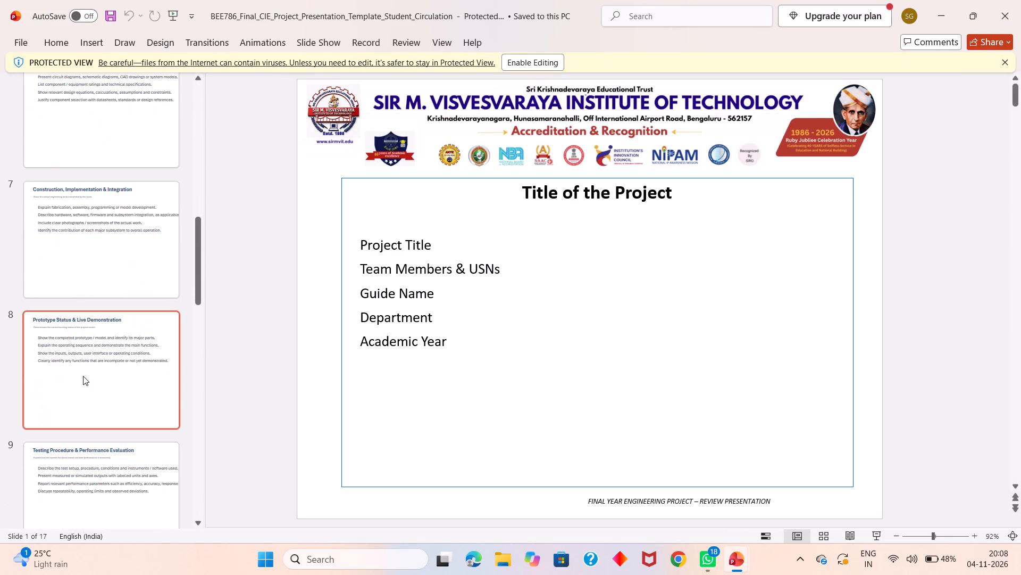
pyautogui.click(82, 504)
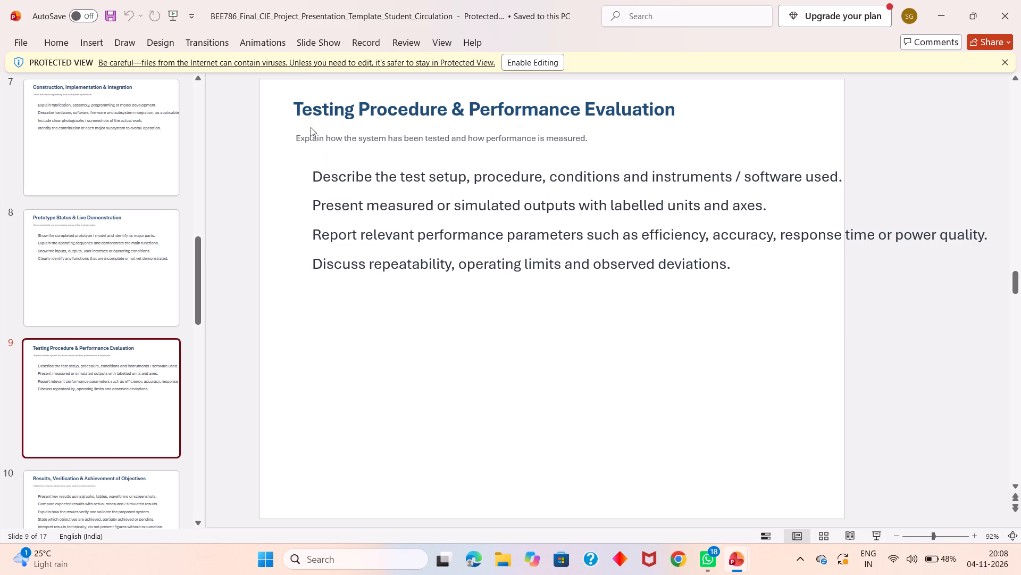
pyautogui.moveTo(294, 134); pyautogui.dragTo(297, 136)
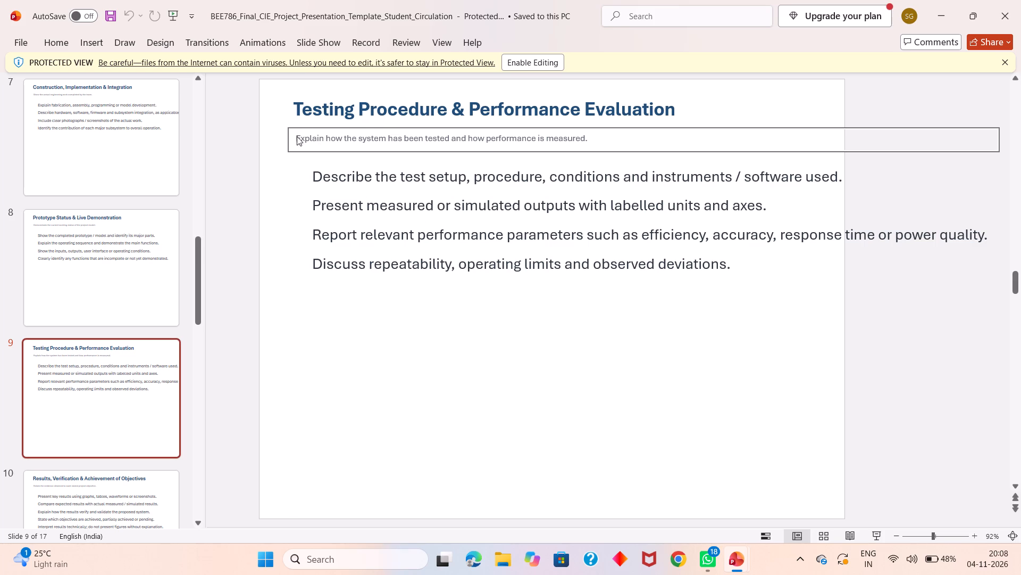
pyautogui.moveTo(297, 136); pyautogui.dragTo(316, 171)
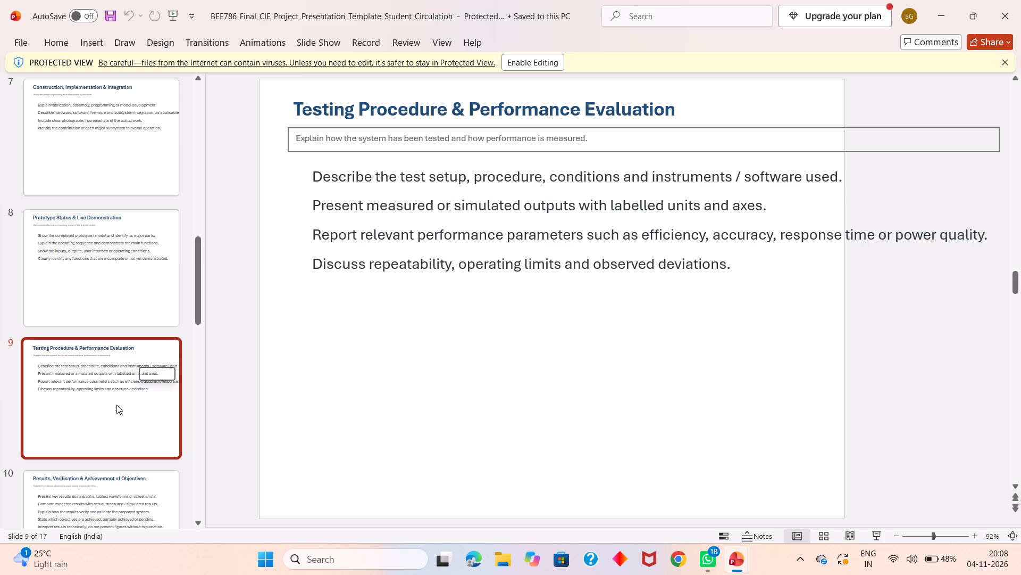
pyautogui.click(681, 105)
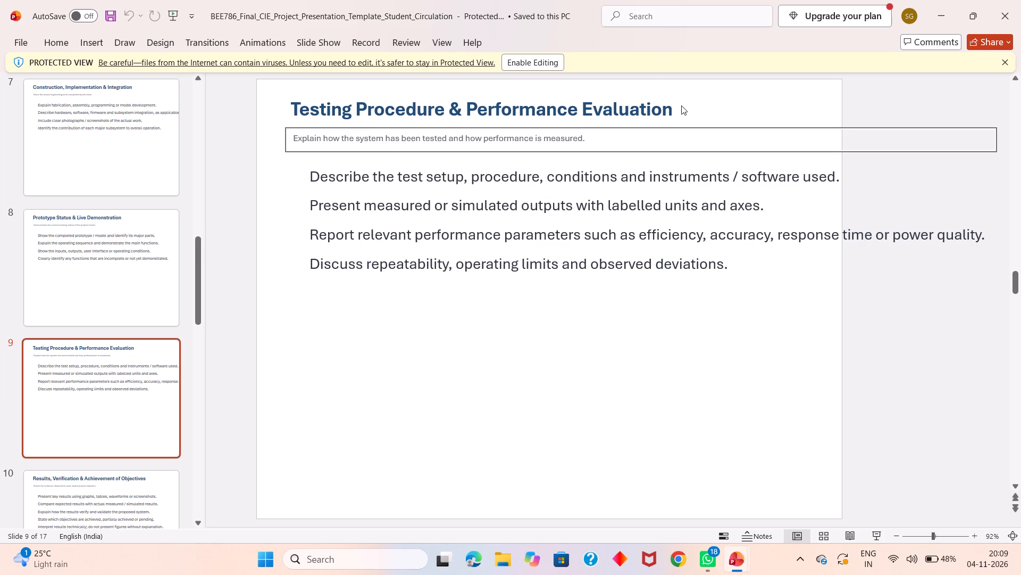
pyautogui.doubleClick(671, 105)
pyautogui.moveTo(671, 105); pyautogui.dragTo(539, 91)
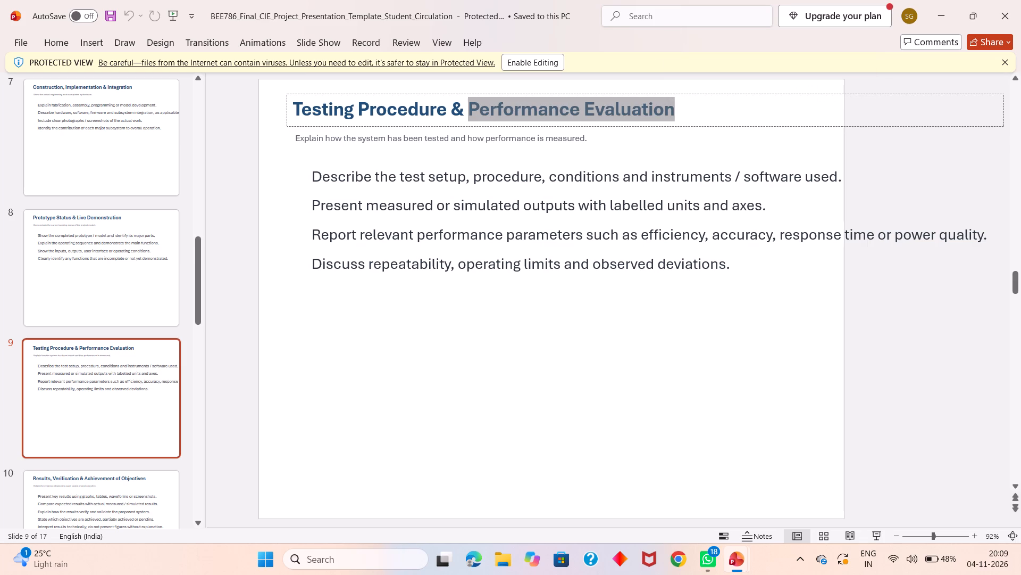
pyautogui.moveTo(539, 91); pyautogui.dragTo(297, 106)
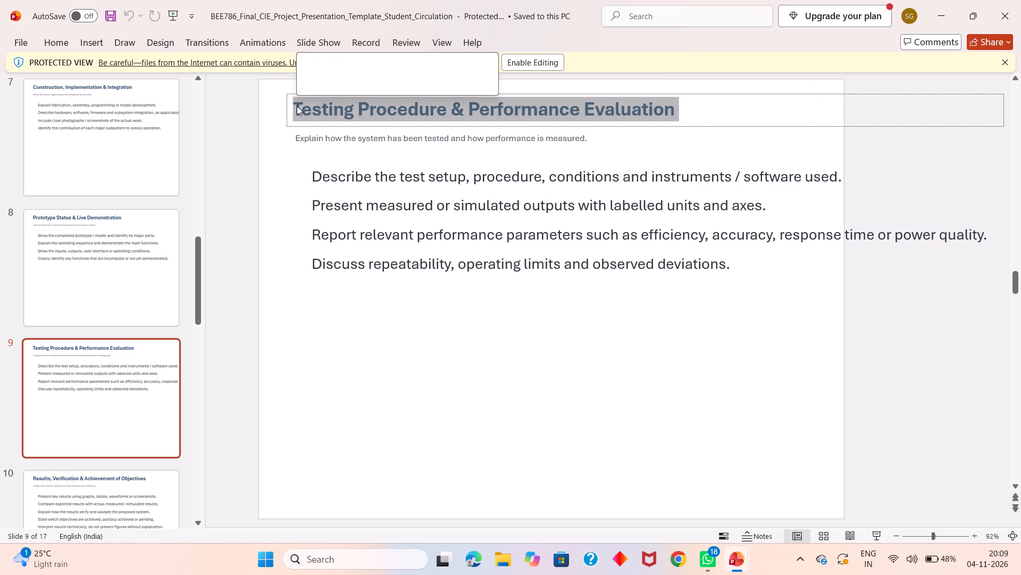
pyautogui.hotkey('ctrl', 'c')
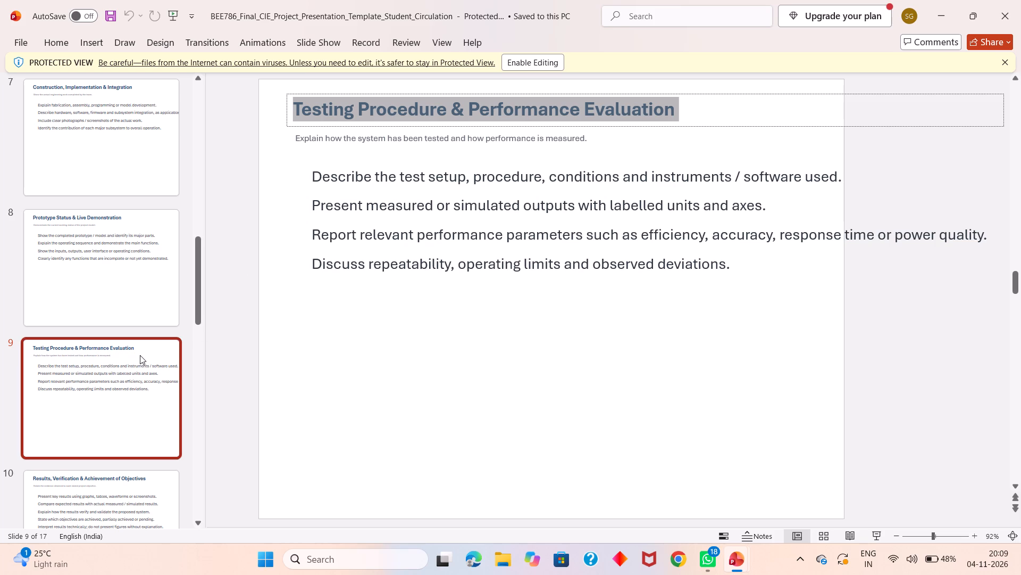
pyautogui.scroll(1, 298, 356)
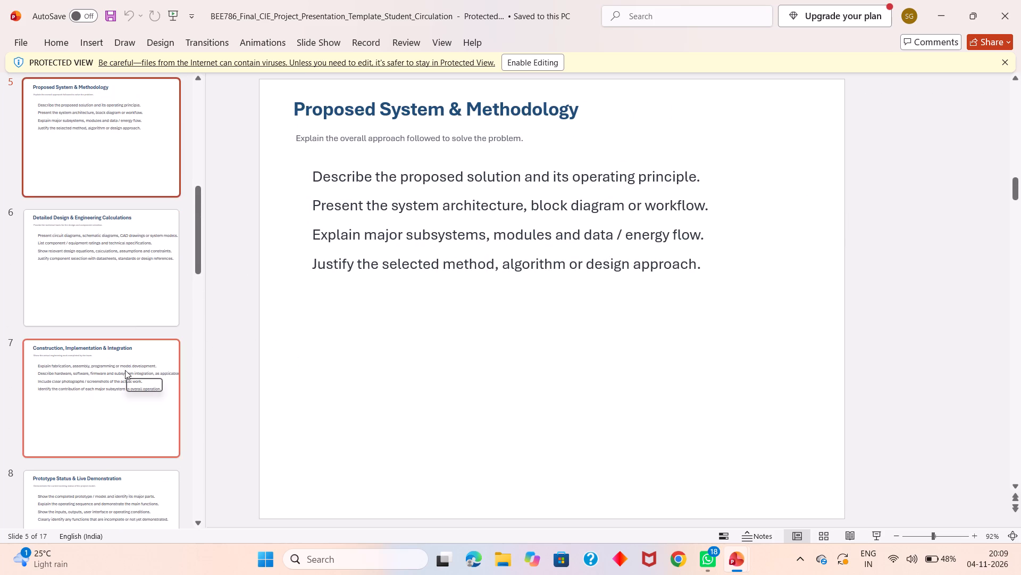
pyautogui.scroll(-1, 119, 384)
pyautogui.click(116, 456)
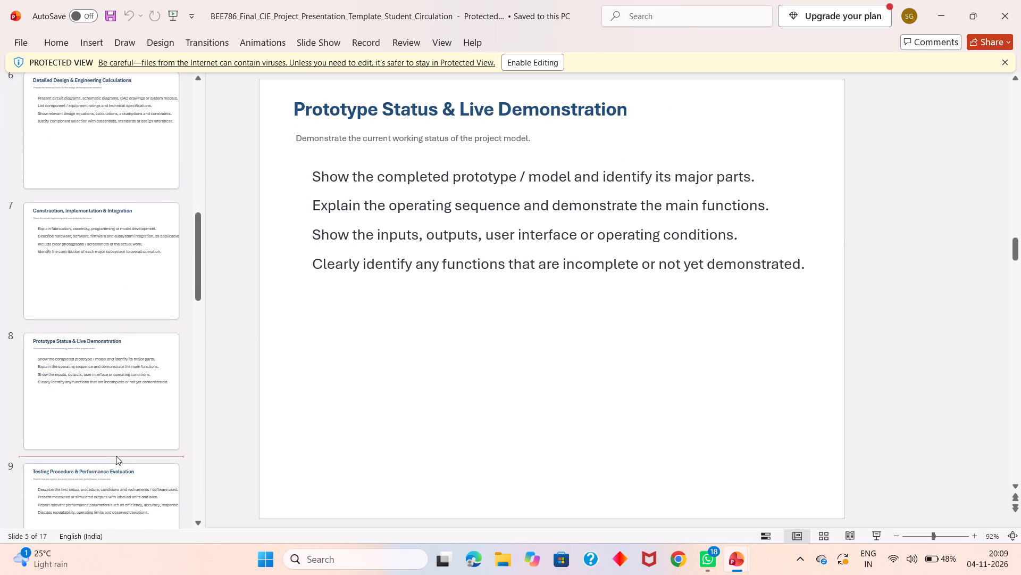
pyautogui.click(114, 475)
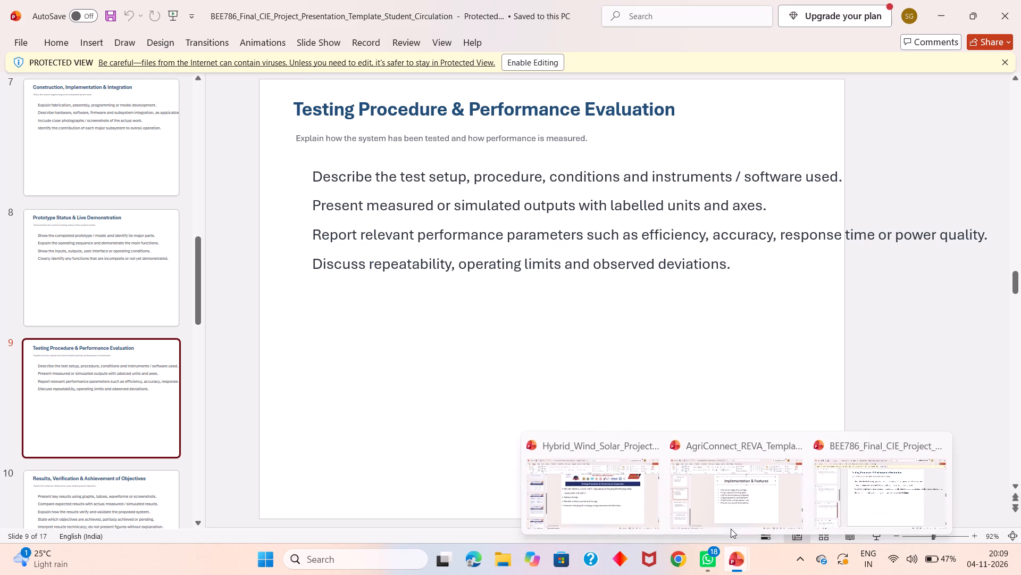
# Switch to the Hybrid_Wind_Solar_Project_Review presentation and go to slide 1, Testing Procedure & Performance Evaluation.
pyautogui.click(610, 502)
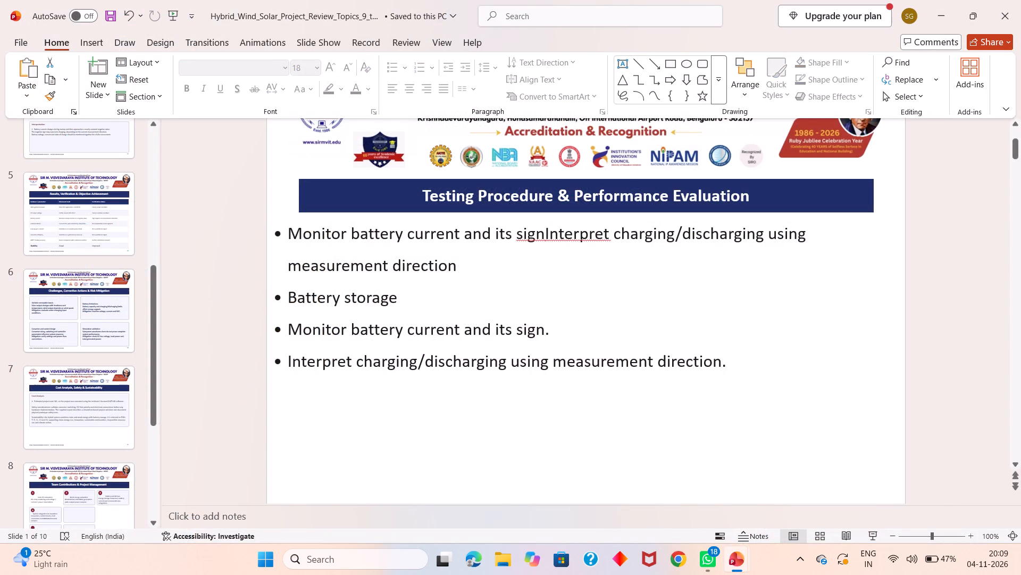
pyautogui.scroll(2, 78, 286)
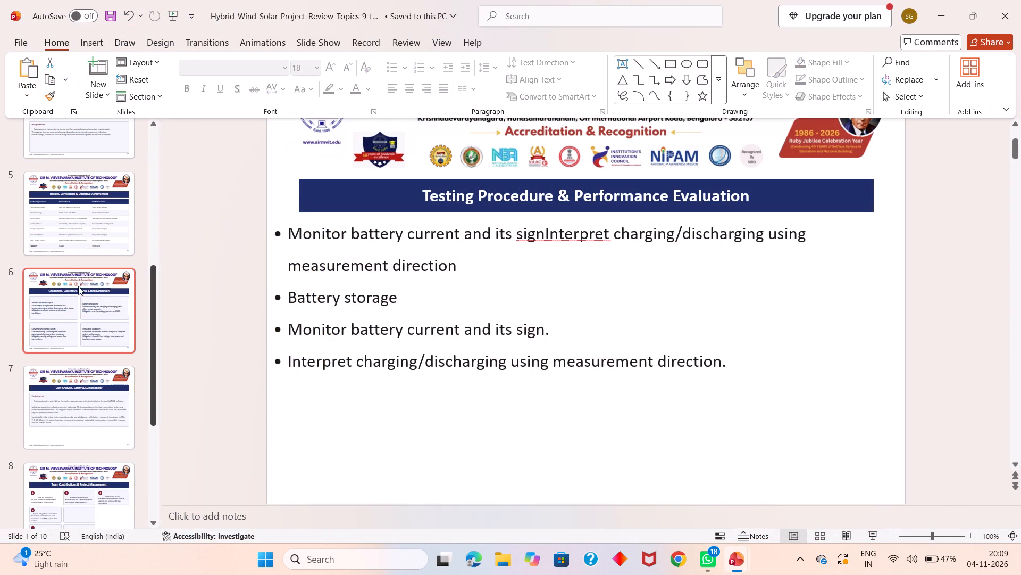
pyautogui.scroll(10, 78, 286)
pyautogui.click(62, 158)
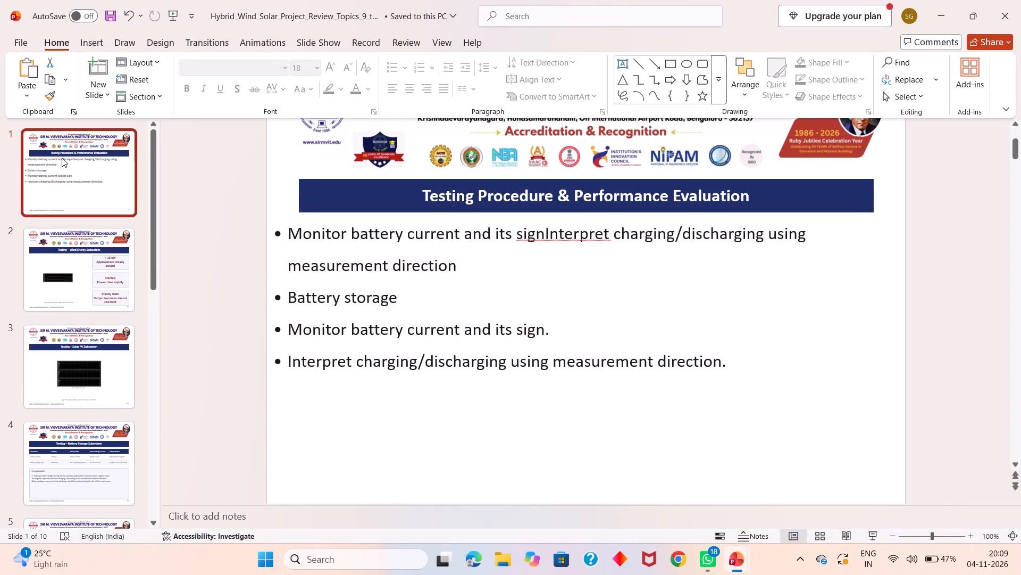
# Move the bulleted text box on slide 1 slightly down and right, just below the heading banner.
pyautogui.moveTo(273, 232); pyautogui.dragTo(280, 235)
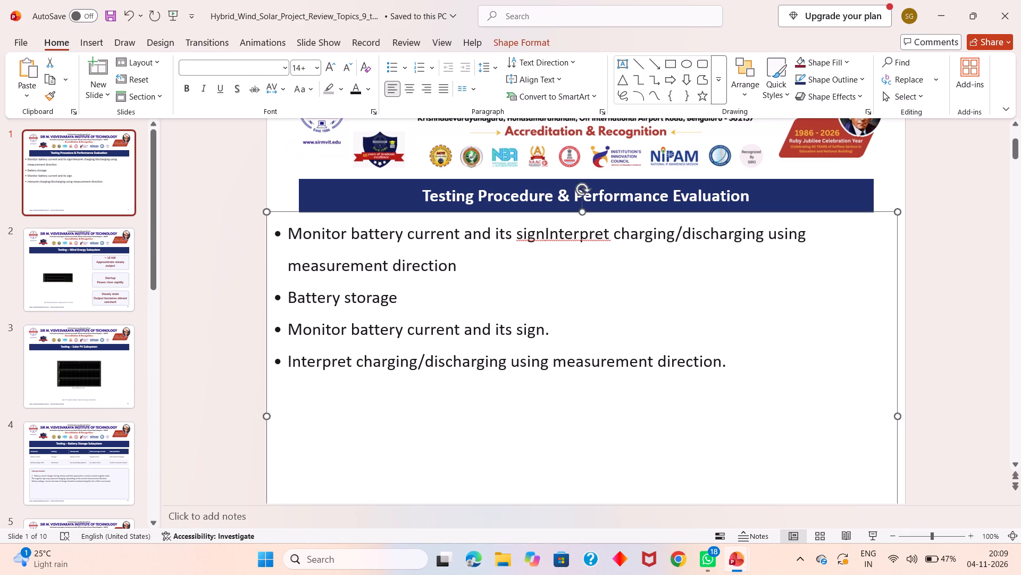
pyautogui.moveTo(280, 235); pyautogui.dragTo(282, 244)
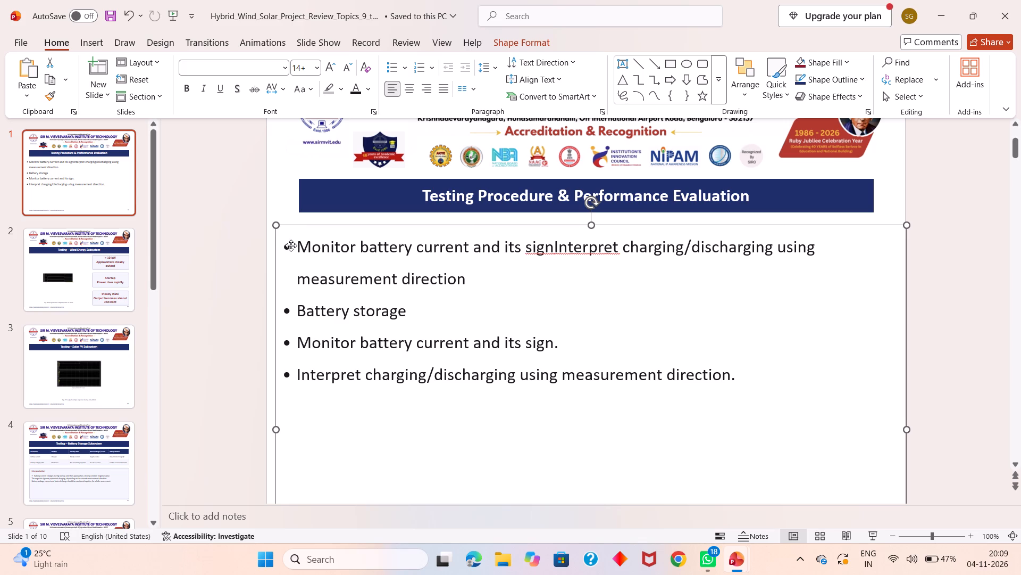
# Select all the bullet text under the Testing Procedure & Performance Evaluation heading, from "Monitor battery current" to "measurement direction.".
pyautogui.moveTo(297, 248); pyautogui.dragTo(441, 359)
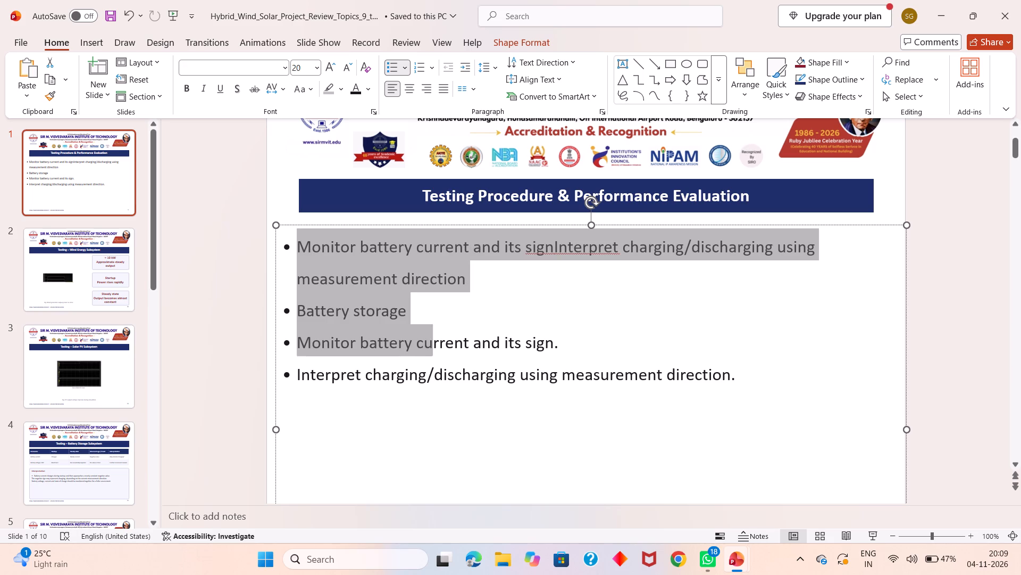
pyautogui.moveTo(441, 359); pyautogui.dragTo(753, 369)
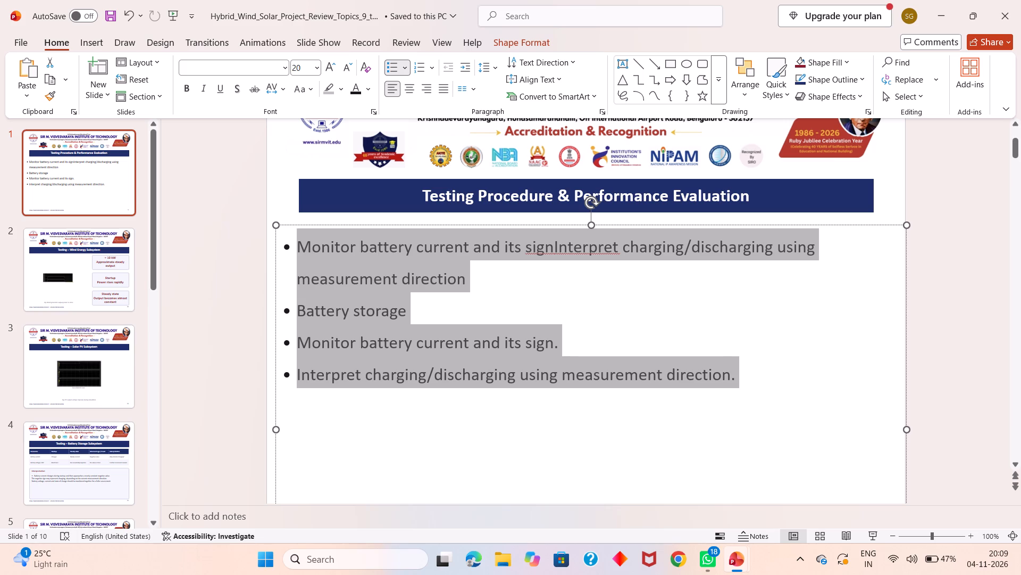
pyautogui.moveTo(753, 369); pyautogui.dragTo(769, 372)
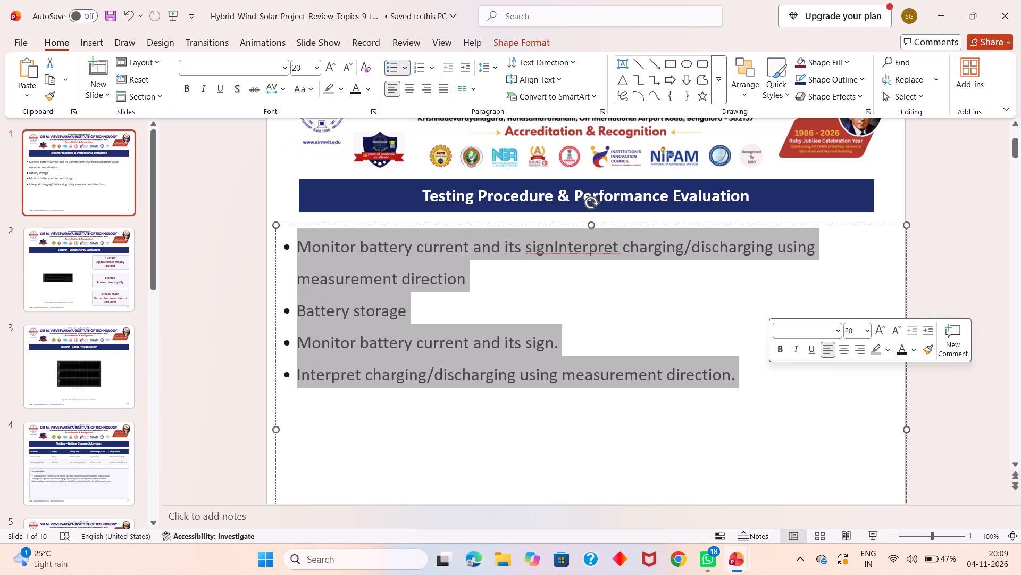
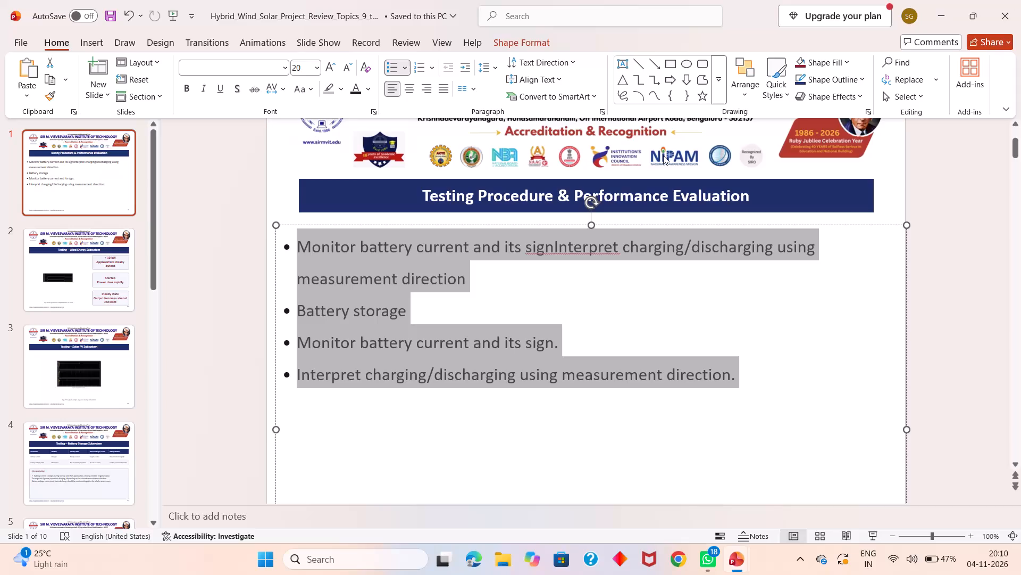
# Replace the selected bullet text with the copied testing procedure, from Solar PV System Testing to Simulation Testing.
pyautogui.press('BackSpace')
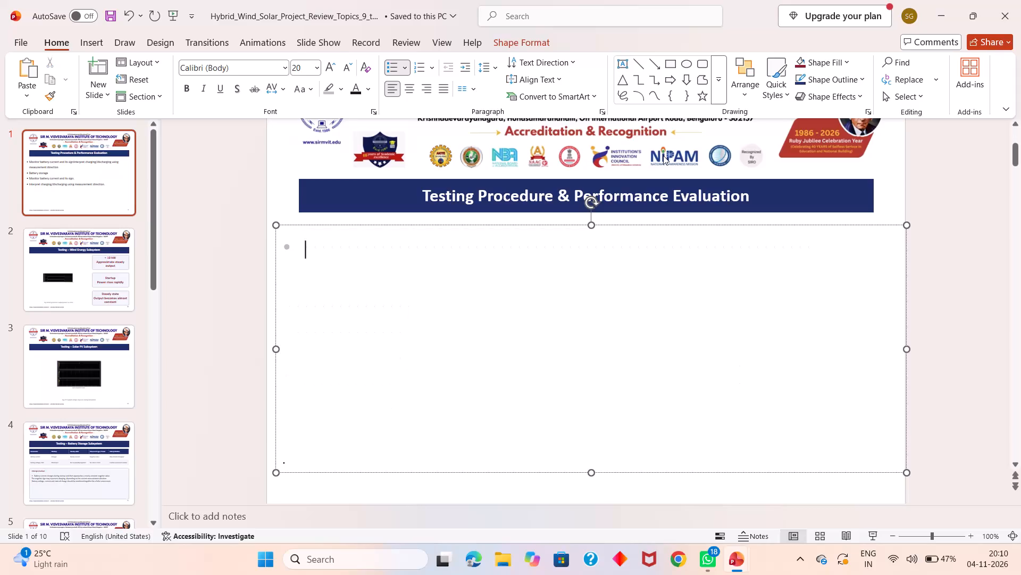
pyautogui.hotkey('ctrl', 'v')
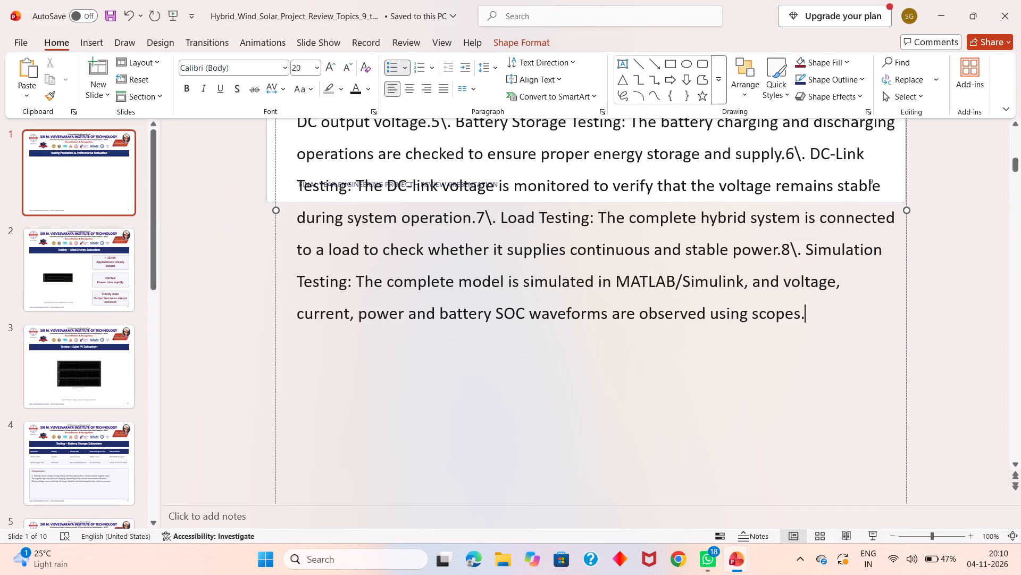
# Split the pasted paragraph so that Wind Energy System Testing starts its own bullet.
pyautogui.scroll(5, 663, 155)
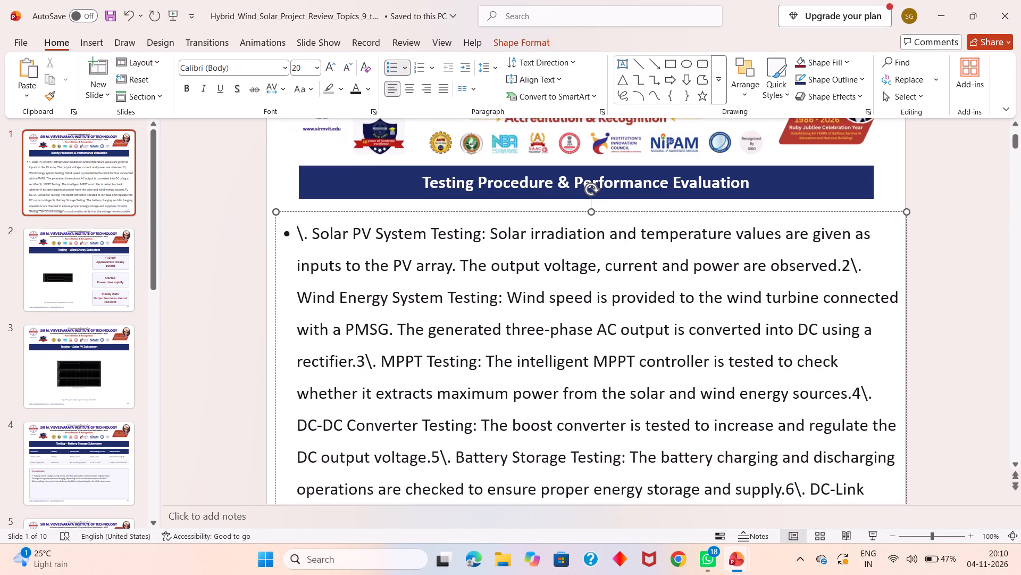
pyautogui.scroll(1, 663, 155)
pyautogui.scroll(-1, 663, 155)
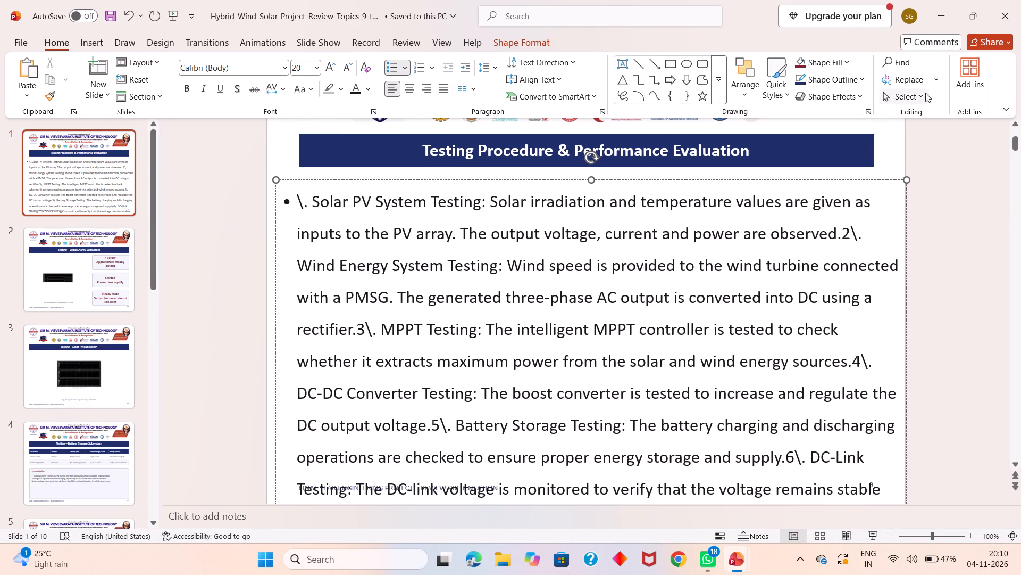
pyautogui.click(840, 229)
pyautogui.press('Return')
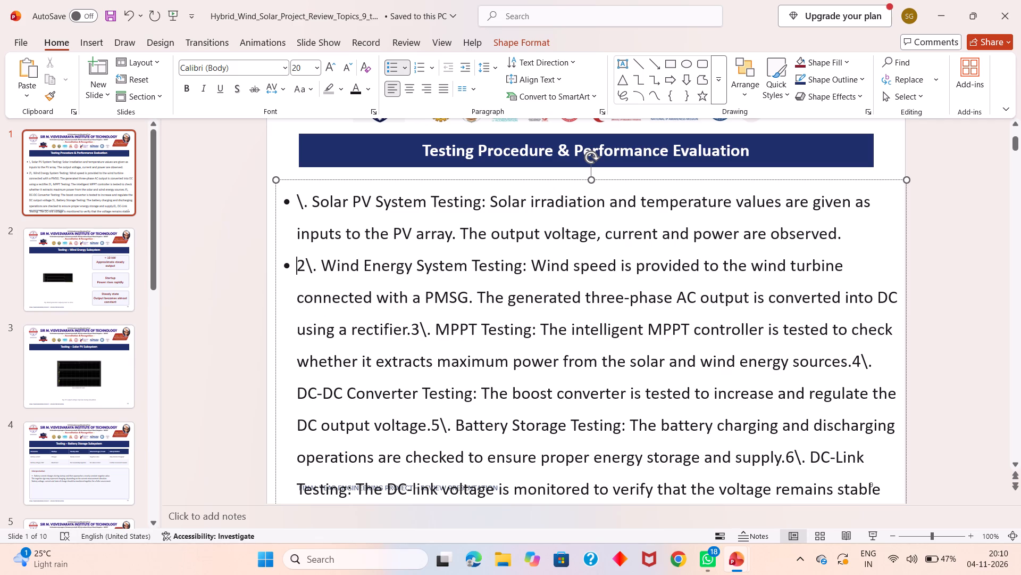
# Remove the stray leading numbering and "\." characters from the Solar PV System Testing and Wind Energy System Testing bullets.
pyautogui.click(316, 263)
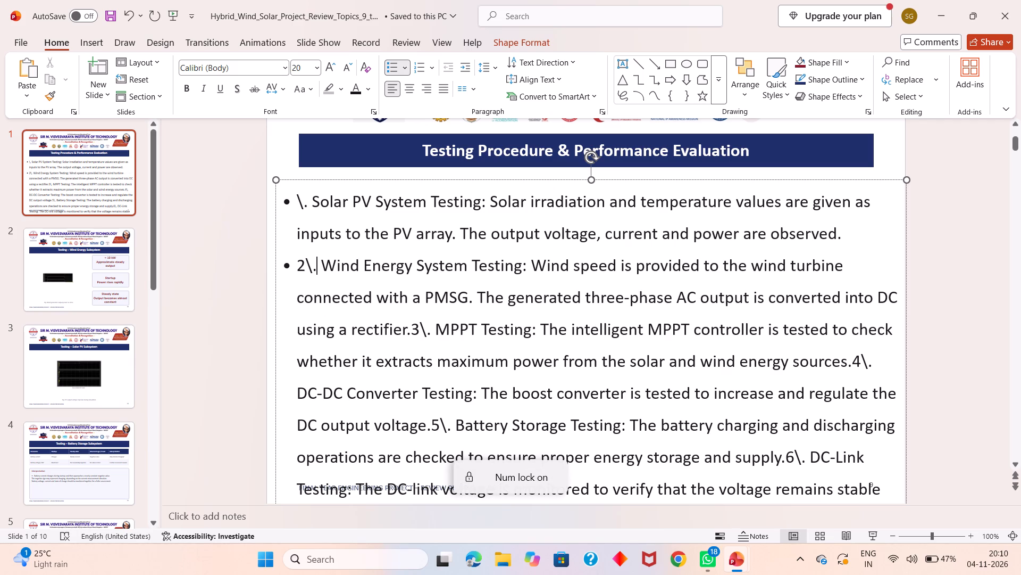
pyautogui.press('BackSpace')
pyautogui.press('BackSpace')
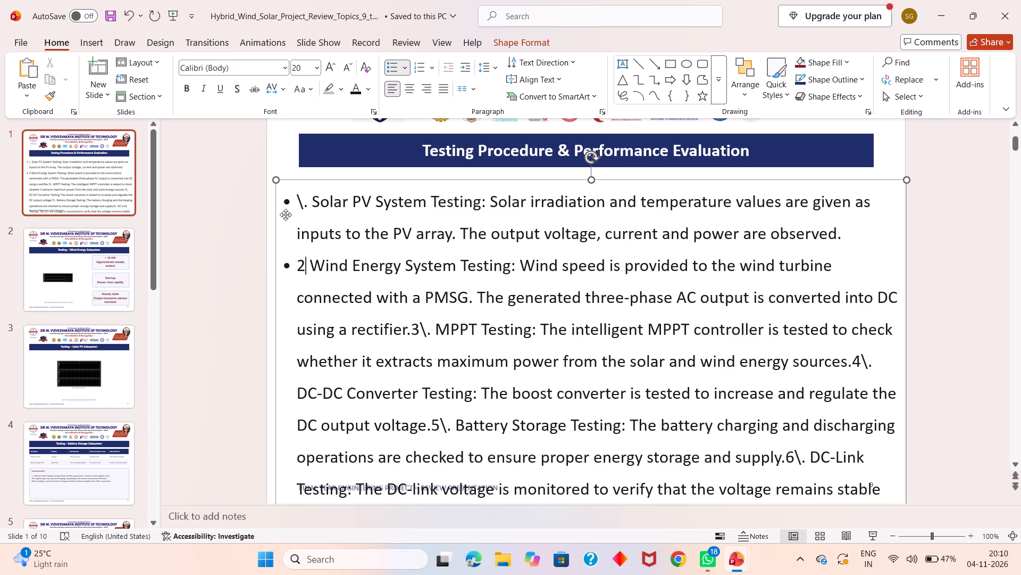
pyautogui.click(307, 206)
pyautogui.press('BackSpace')
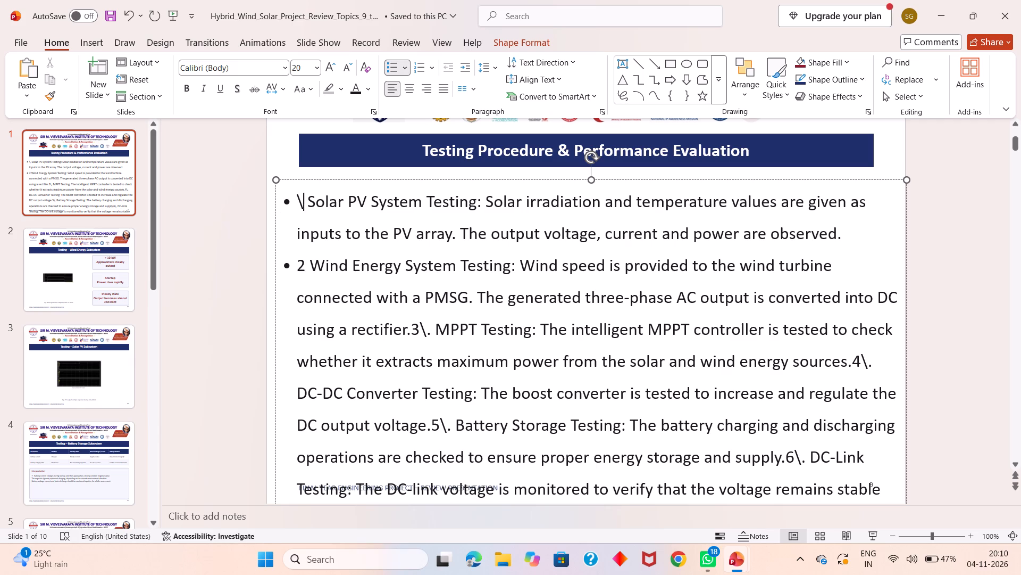
pyautogui.press('BackSpace')
pyautogui.press('1')
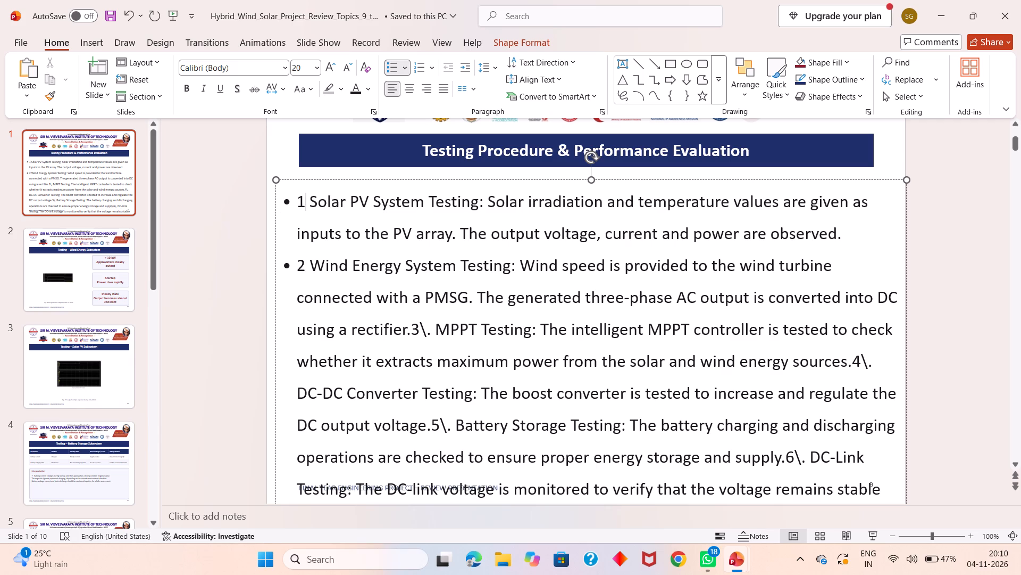
pyautogui.press('BackSpace')
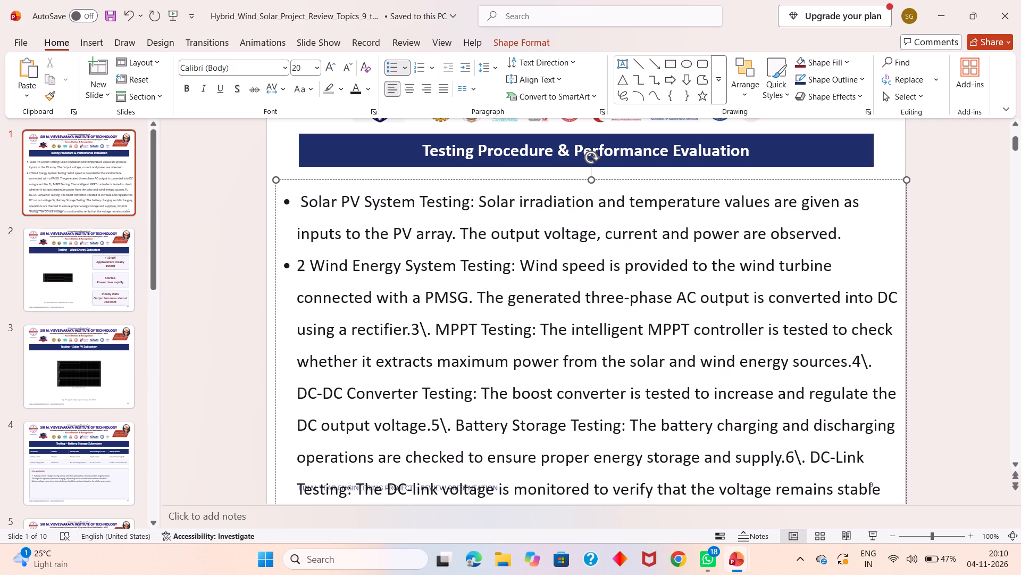
pyautogui.click(306, 271)
pyautogui.press('BackSpace')
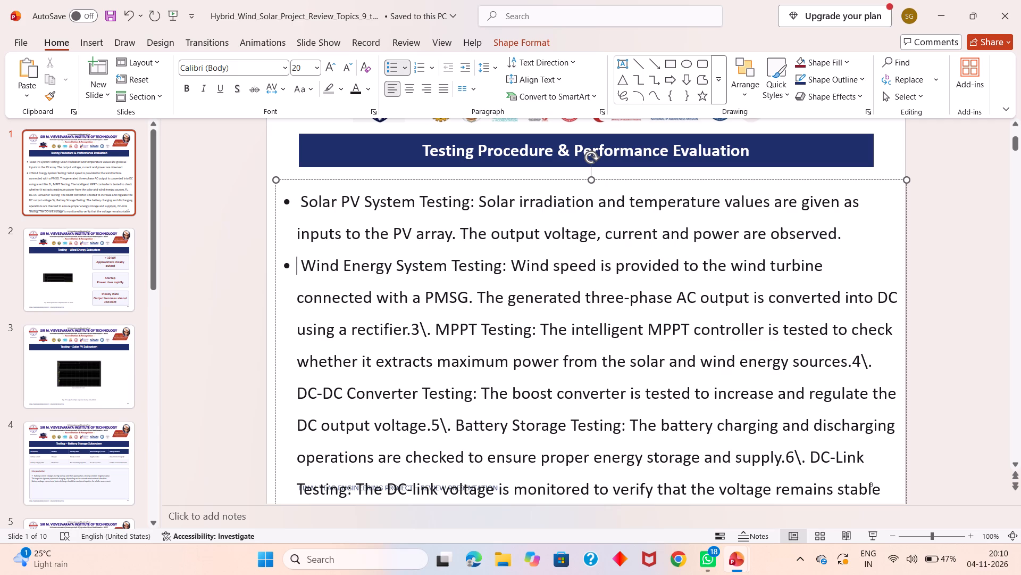
# Split the Wind Energy paragraph further so that DC-DC Converter Testing and MPPT Testing each start their own bullet.
pyautogui.click(854, 362)
pyautogui.press('Return')
pyautogui.scroll(-1, 854, 362)
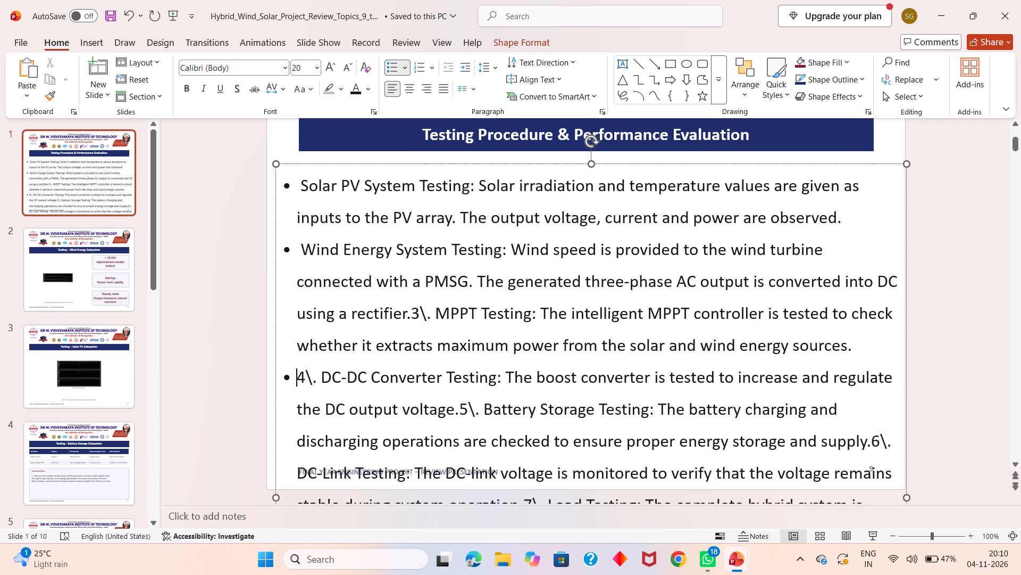
pyautogui.scroll(-1, 854, 362)
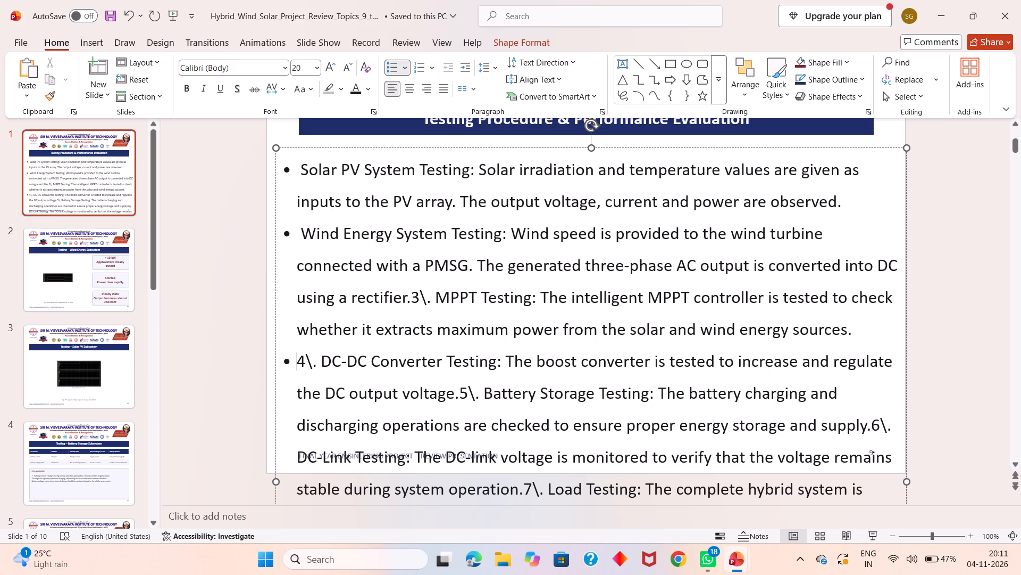
pyautogui.click(407, 292)
pyautogui.press('Return')
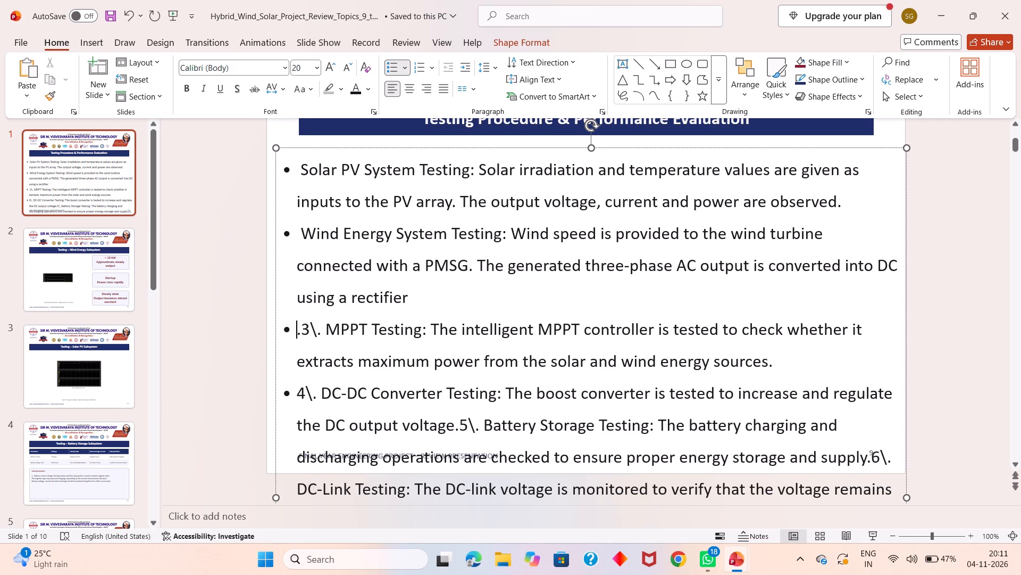
# Clean up the prefixes of the MPPT Testing and DC-DC Converter Testing bullets to plain "3" and "4".
pyautogui.scroll(-1, 403, 303)
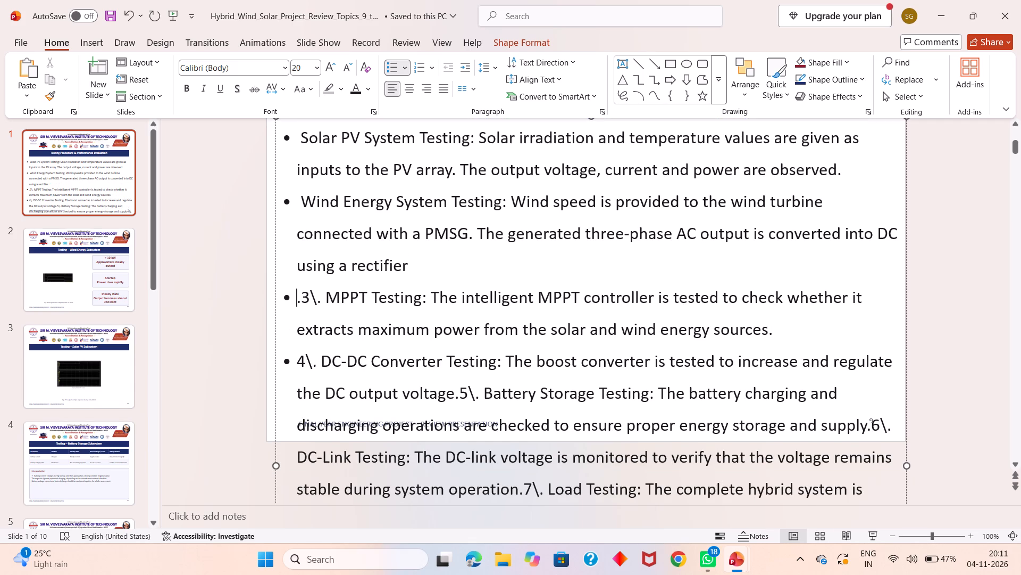
pyautogui.click(323, 297)
pyautogui.press('BackSpace')
pyautogui.press('BackSpace')
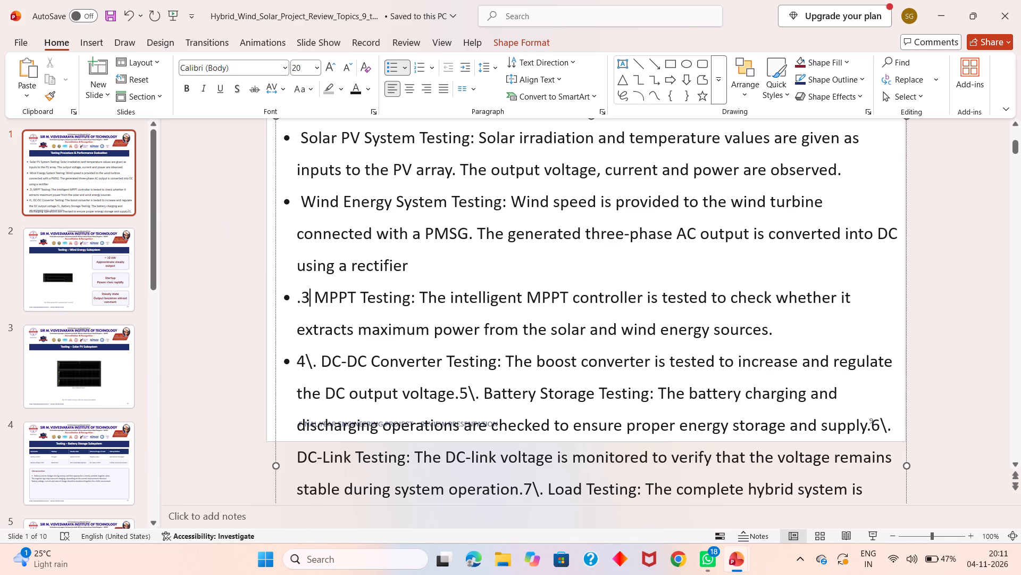
pyautogui.click(303, 301)
pyautogui.press('BackSpace')
pyautogui.click(319, 361)
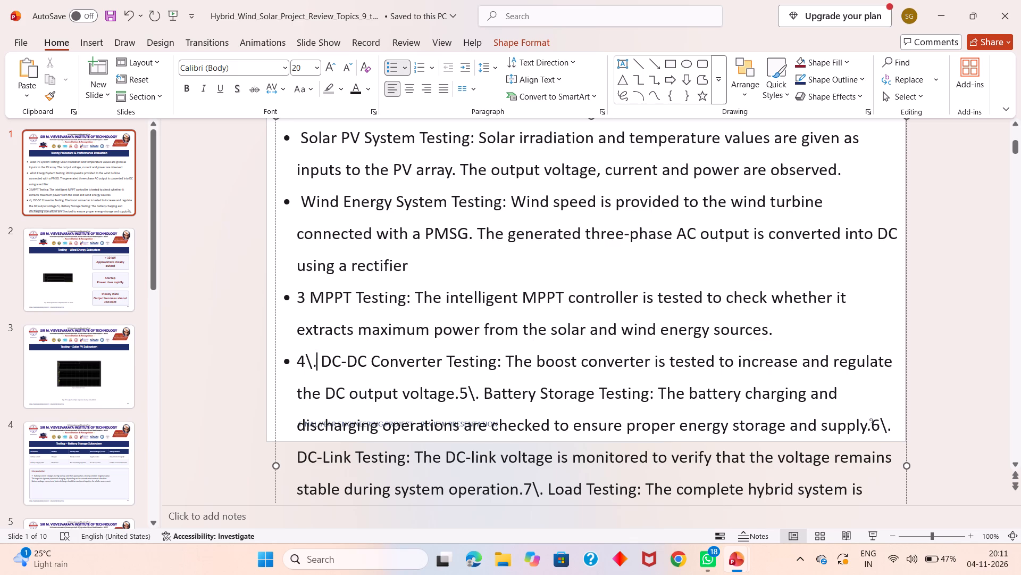
pyautogui.press('BackSpace')
pyautogui.press('BackSpace')
# Set all the testing procedure text, from Solar PV System Testing to "observed using scopes.", to font size 14.
pyautogui.scroll(-1, 319, 361)
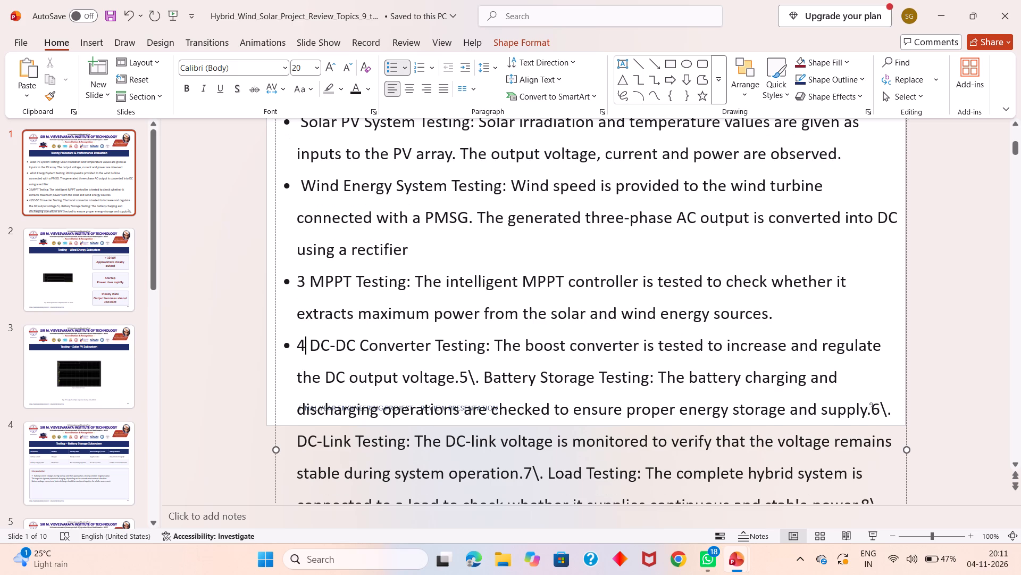
pyautogui.scroll(-1, 321, 375)
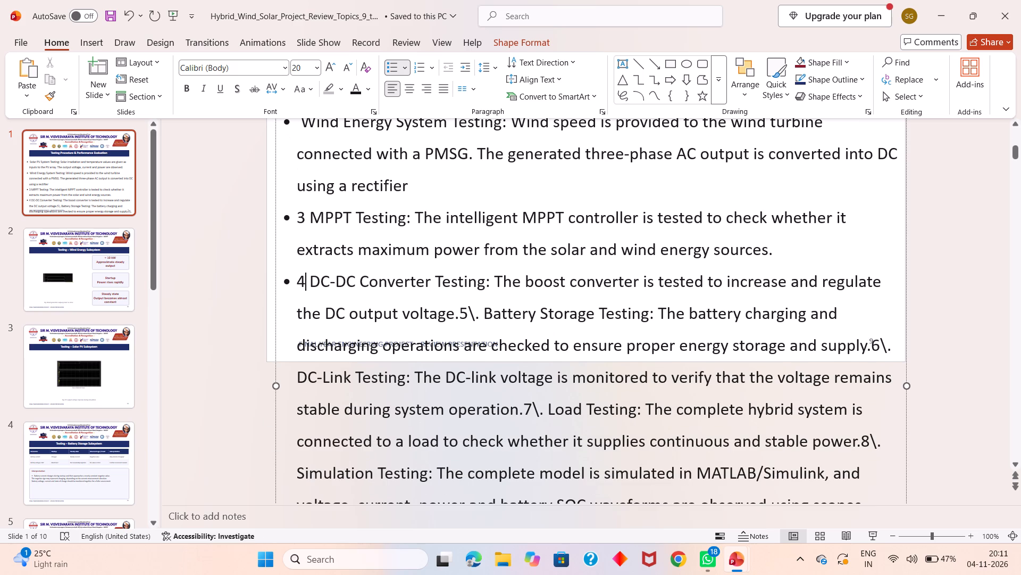
pyautogui.scroll(2, 362, 342)
pyautogui.scroll(1, 386, 272)
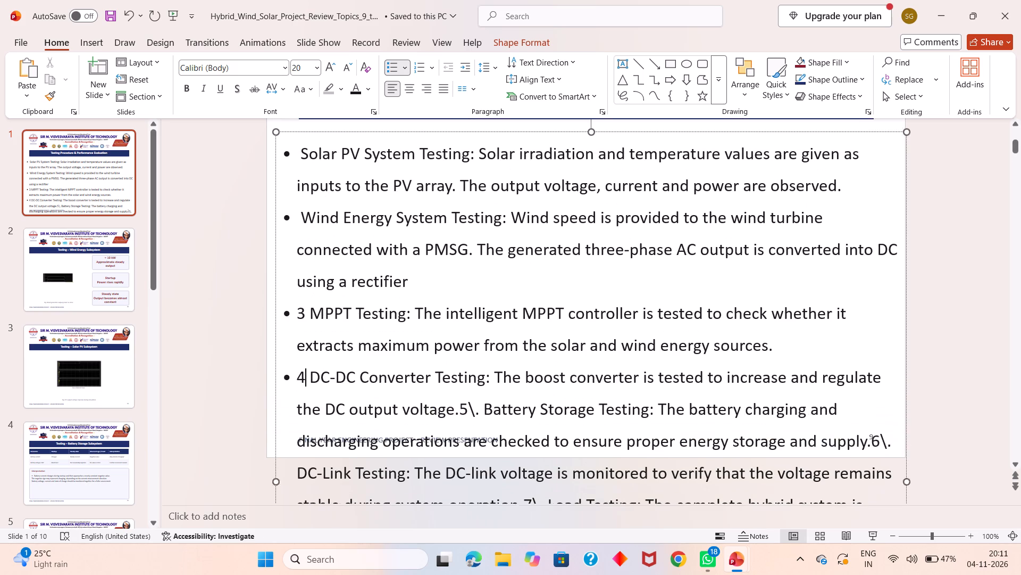
pyautogui.scroll(1, 386, 272)
pyautogui.moveTo(299, 164); pyautogui.dragTo(448, 307)
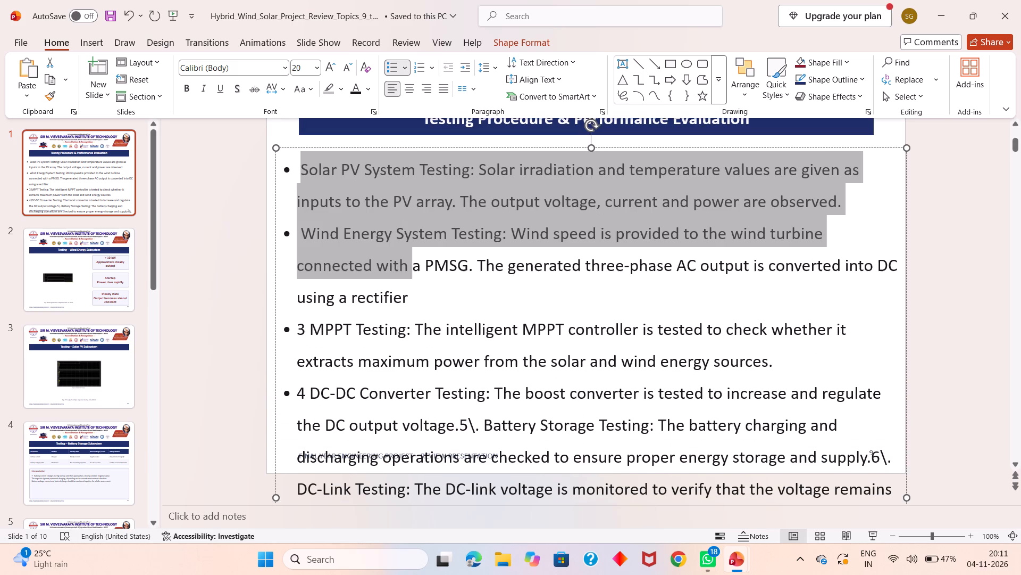
pyautogui.moveTo(448, 307); pyautogui.dragTo(639, 463)
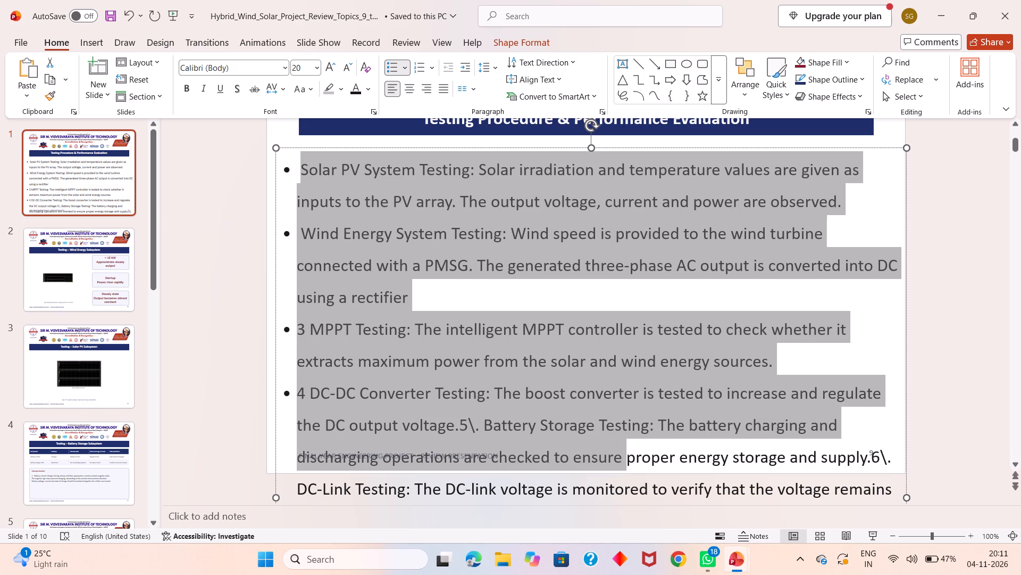
pyautogui.moveTo(639, 463); pyautogui.dragTo(911, 239)
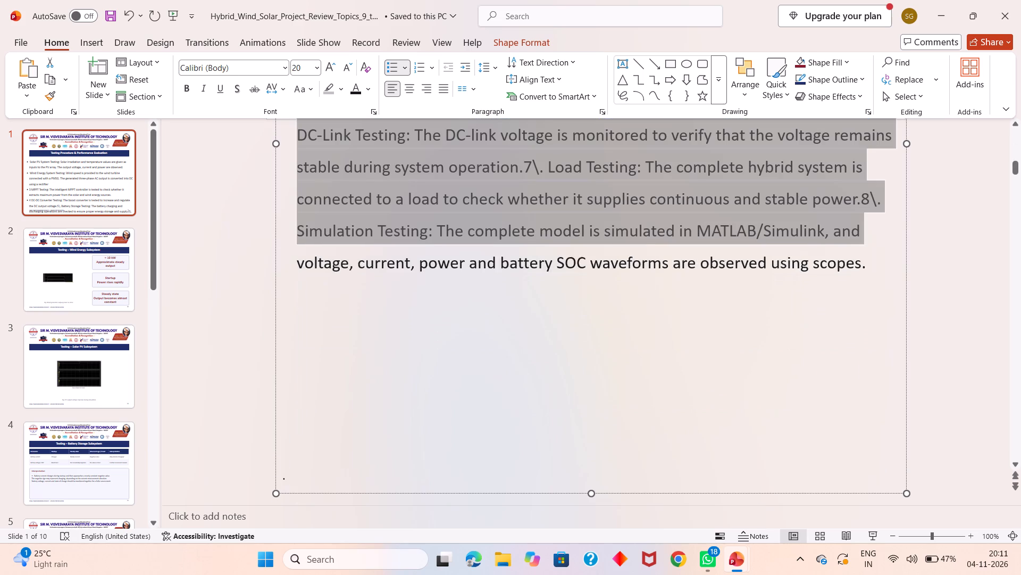
pyautogui.moveTo(911, 239); pyautogui.dragTo(877, 275)
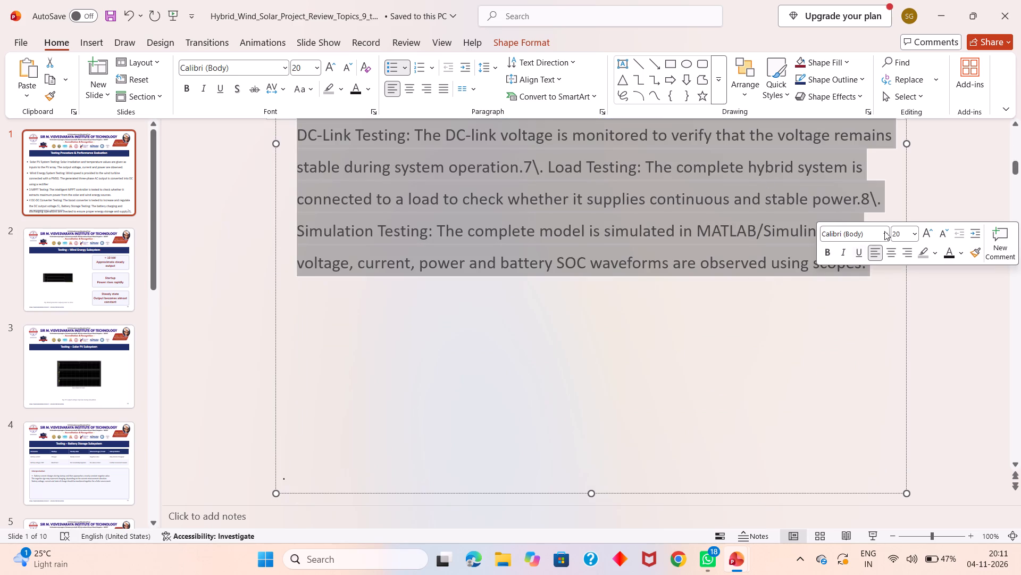
pyautogui.click(916, 234)
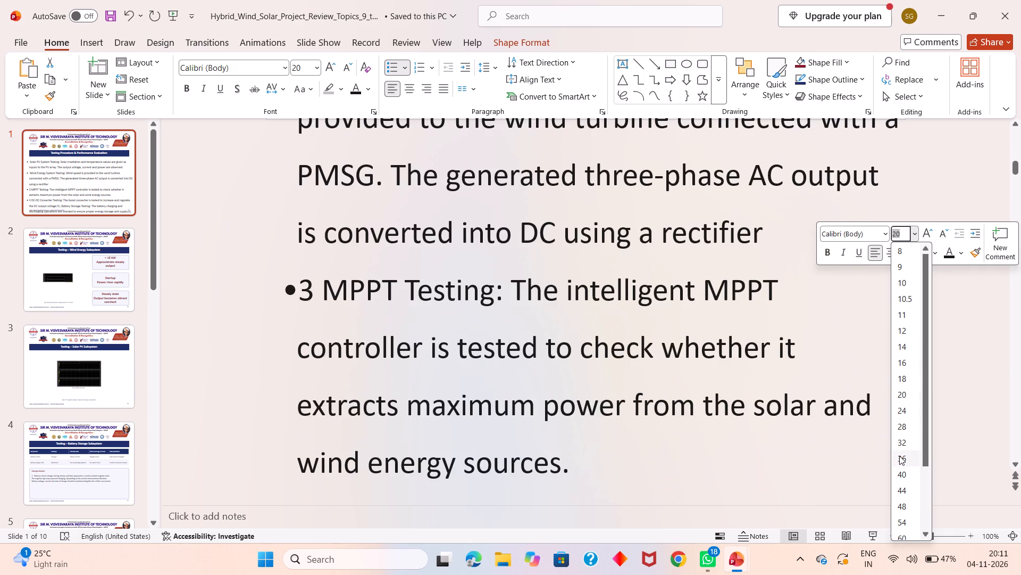
pyautogui.click(905, 344)
# Insert the number 1 before "Solar PV System Testing" in the first bullet.
pyautogui.scroll(1, 646, 331)
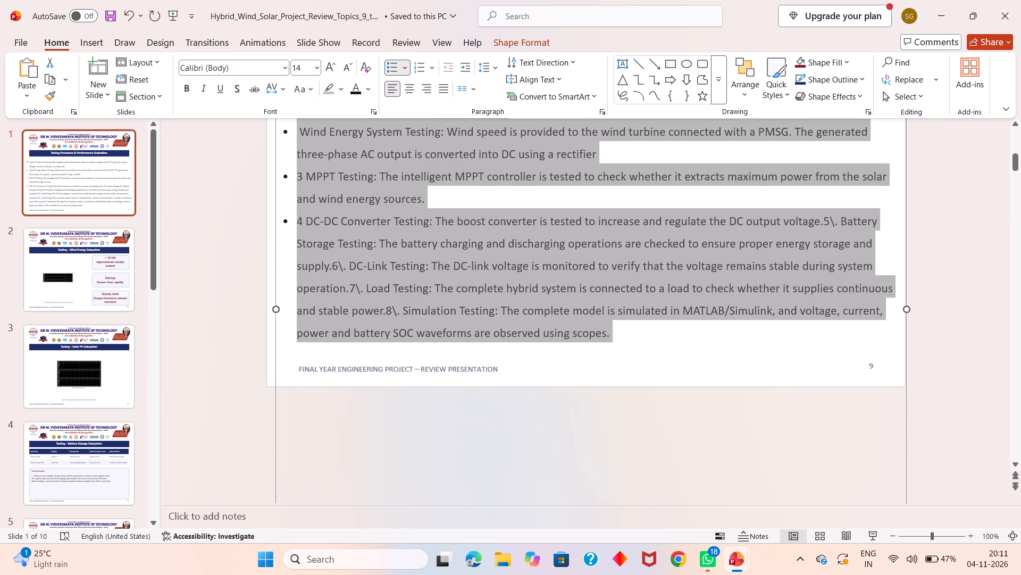
pyautogui.scroll(1, 646, 331)
pyautogui.click(565, 233)
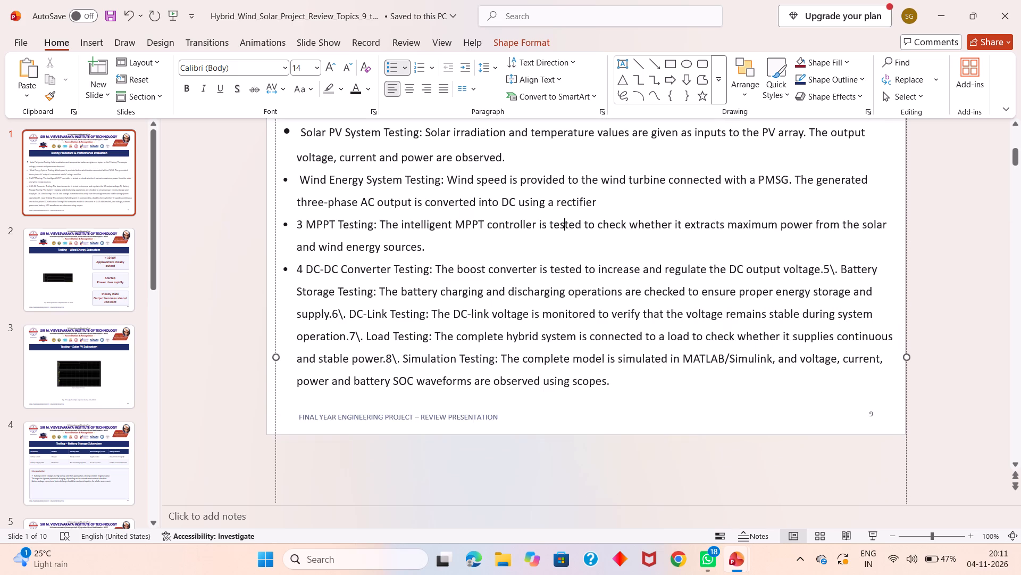
pyautogui.scroll(1, 524, 259)
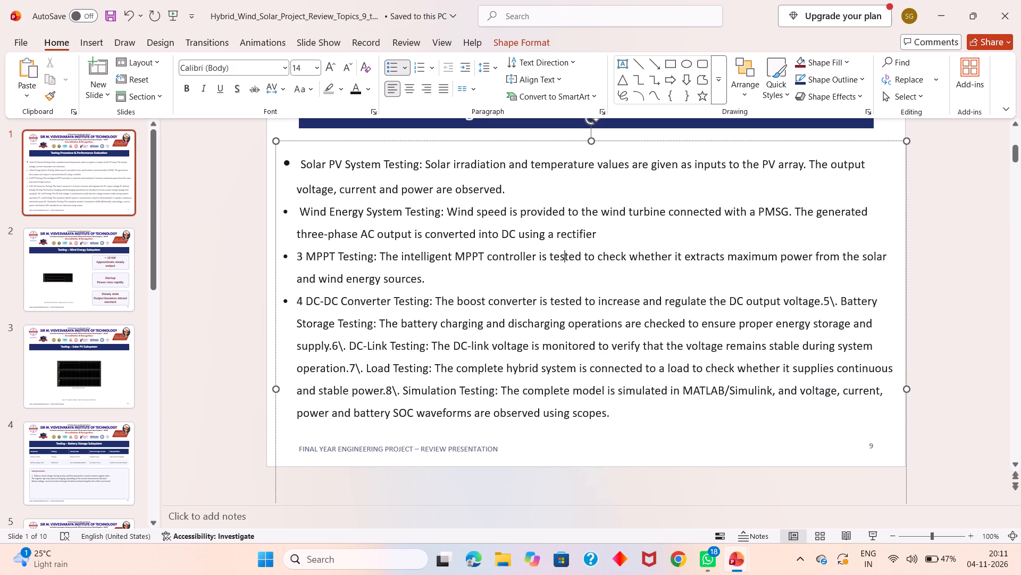
pyautogui.click(300, 164)
pyautogui.press('1')
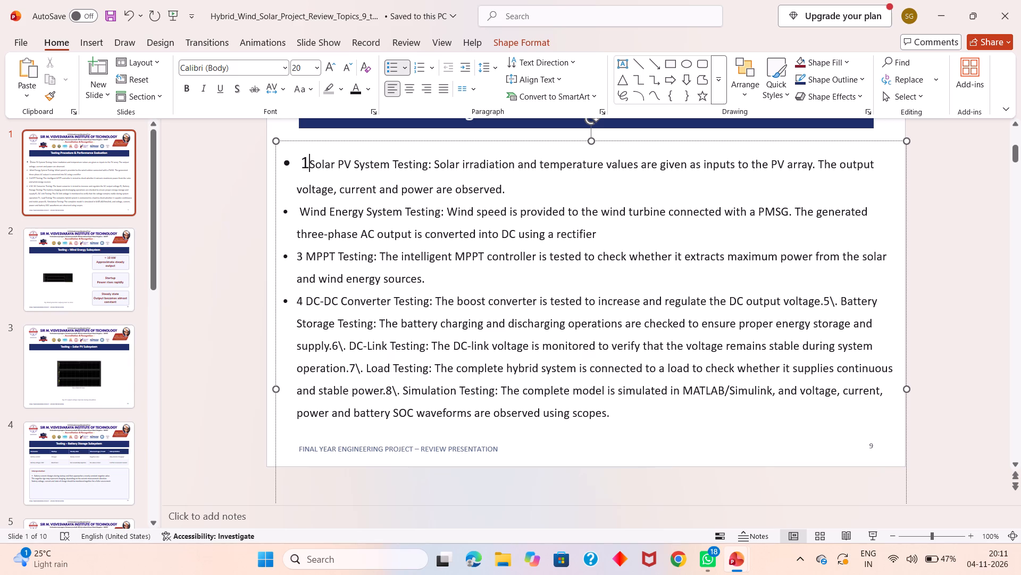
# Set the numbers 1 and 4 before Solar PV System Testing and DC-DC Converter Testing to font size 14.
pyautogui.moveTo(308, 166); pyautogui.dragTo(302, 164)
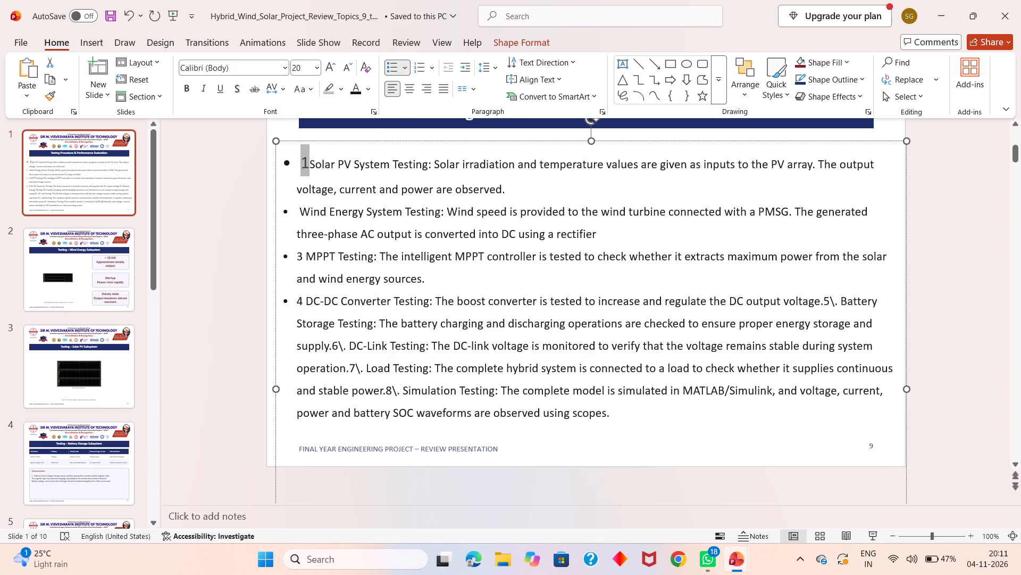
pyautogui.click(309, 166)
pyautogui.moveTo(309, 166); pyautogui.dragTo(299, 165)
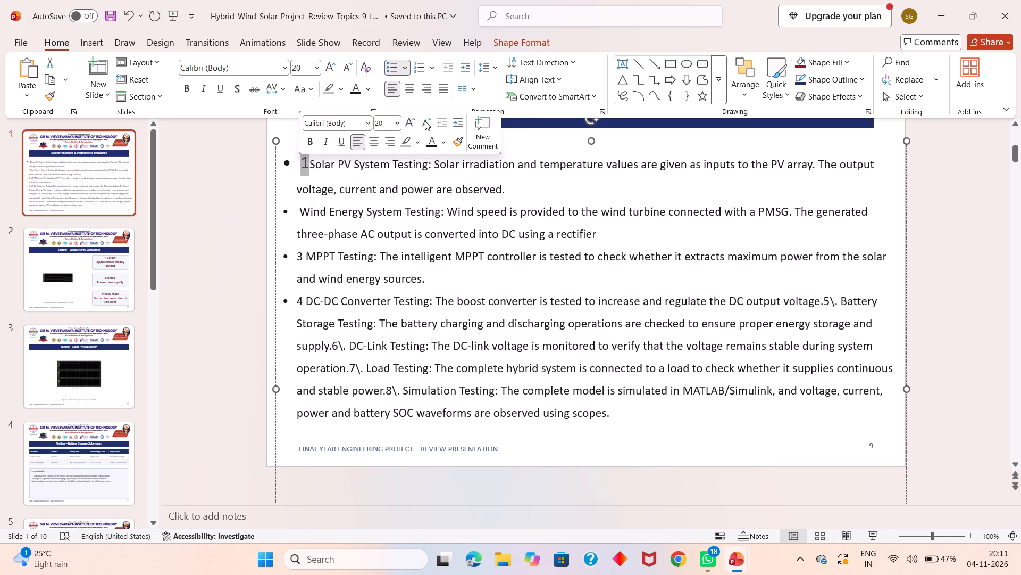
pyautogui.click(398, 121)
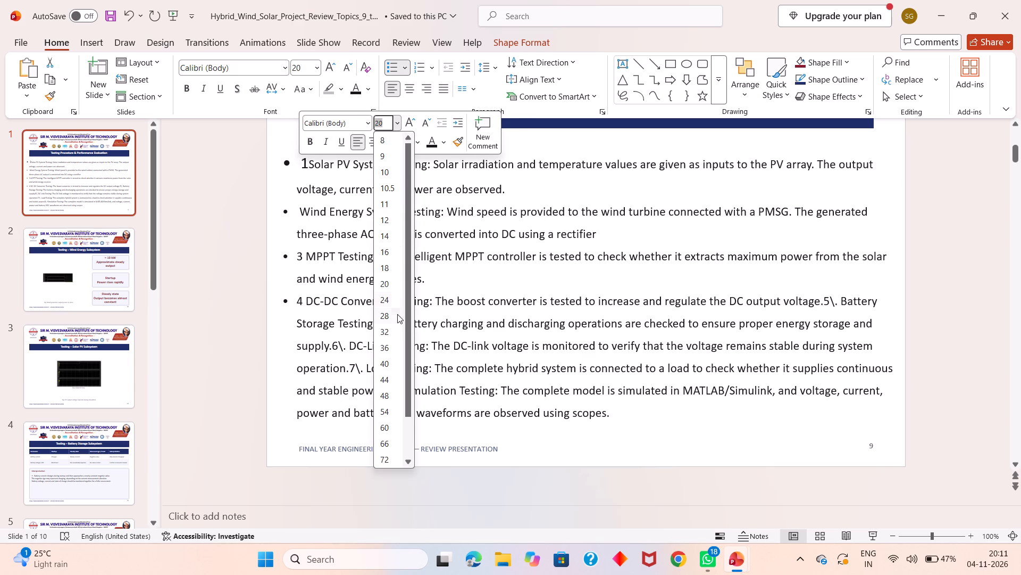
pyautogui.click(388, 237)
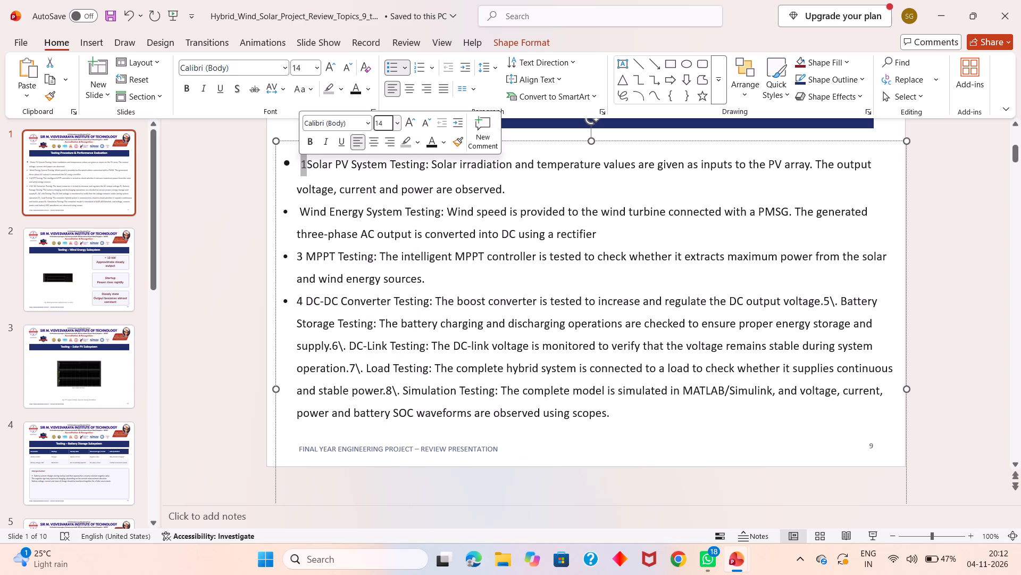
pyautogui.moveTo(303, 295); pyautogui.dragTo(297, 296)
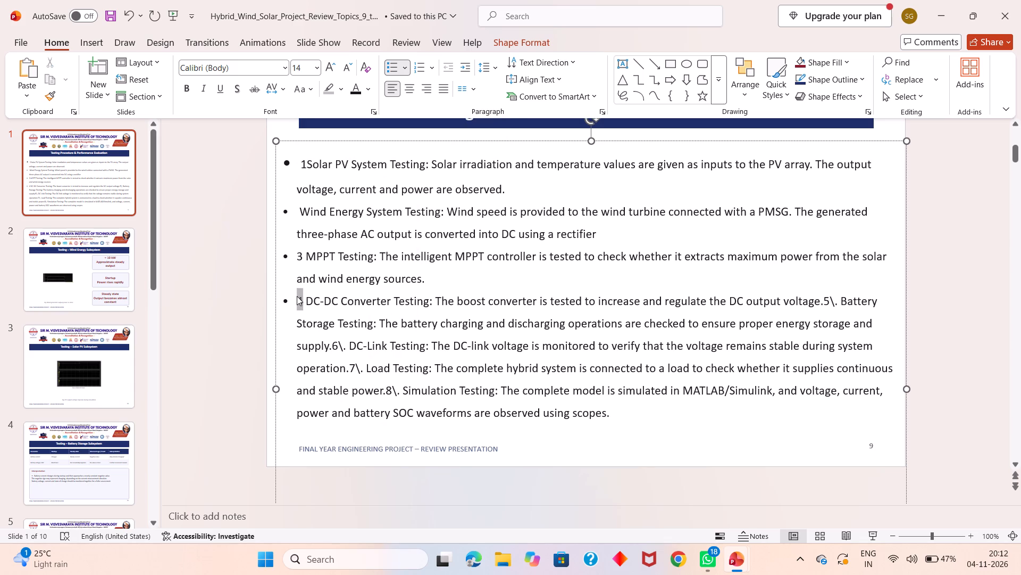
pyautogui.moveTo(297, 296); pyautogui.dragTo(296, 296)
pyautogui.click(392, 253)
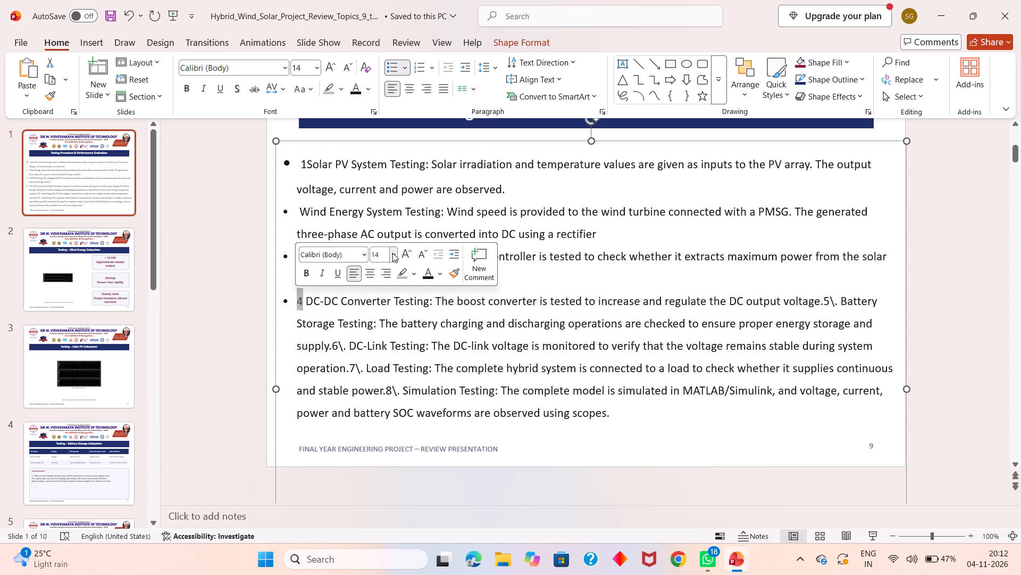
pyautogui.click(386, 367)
# Break up the last paragraph so that Battery Storage Testing, DC-Link Testing and Load Testing each start on their own line.
pyautogui.click(820, 301)
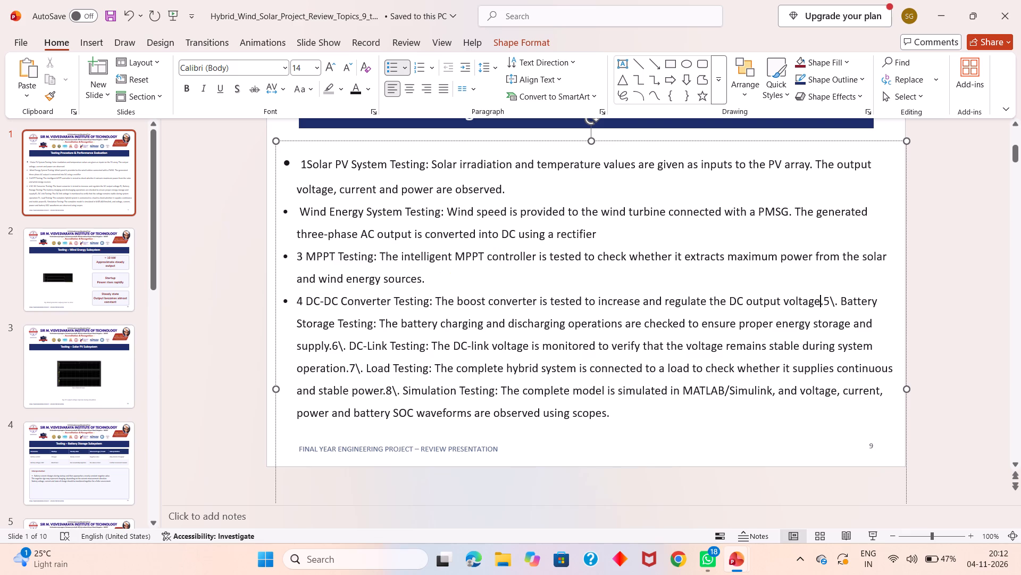
pyautogui.press('Return')
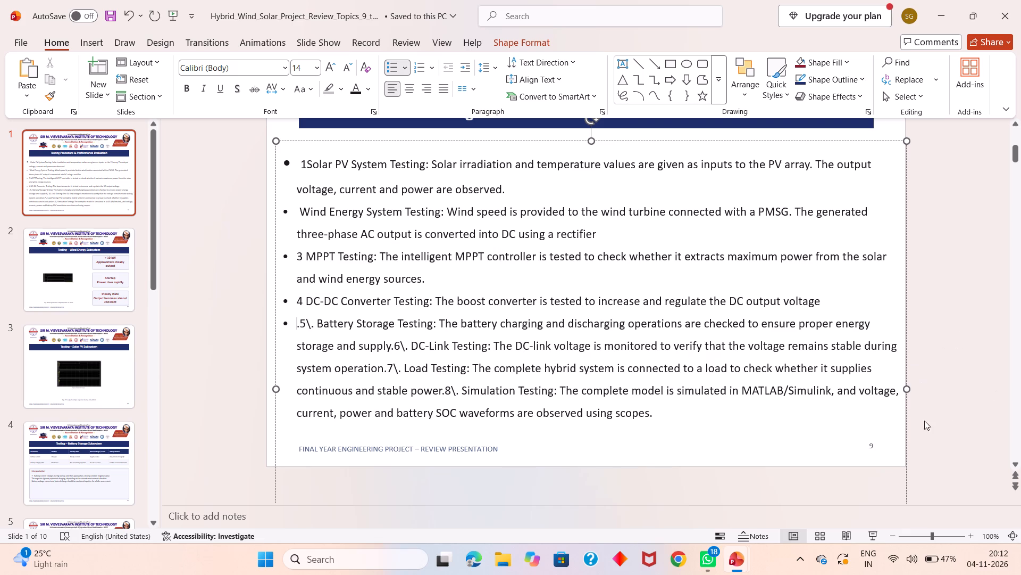
pyautogui.click(394, 344)
pyautogui.press('Return')
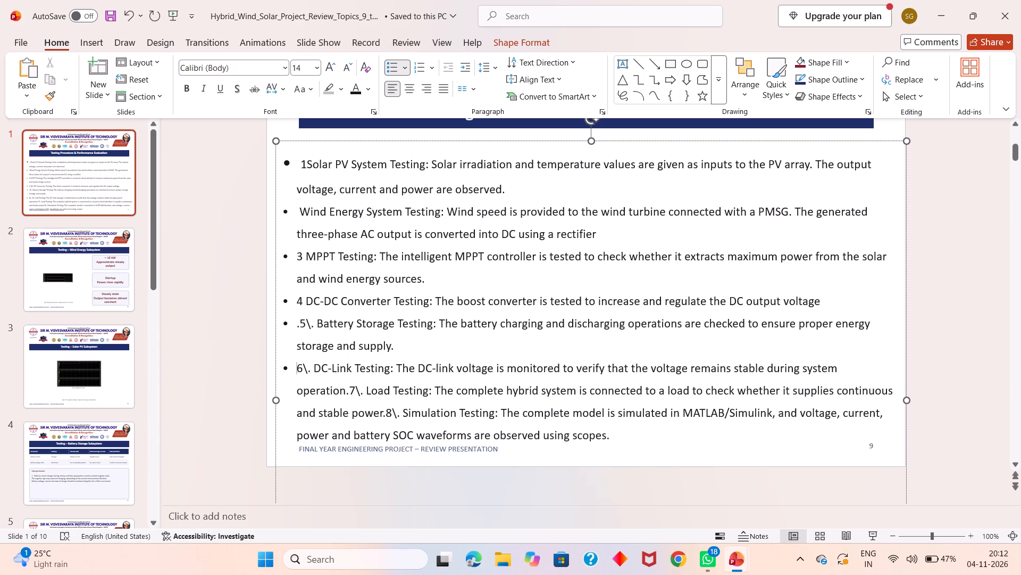
pyautogui.press('Return')
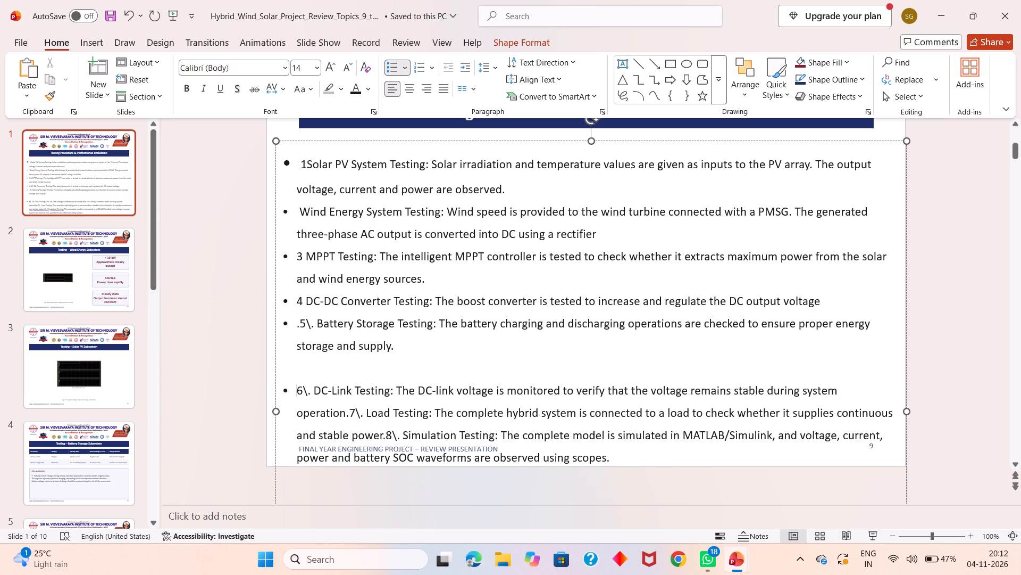
pyautogui.press('BackSpace')
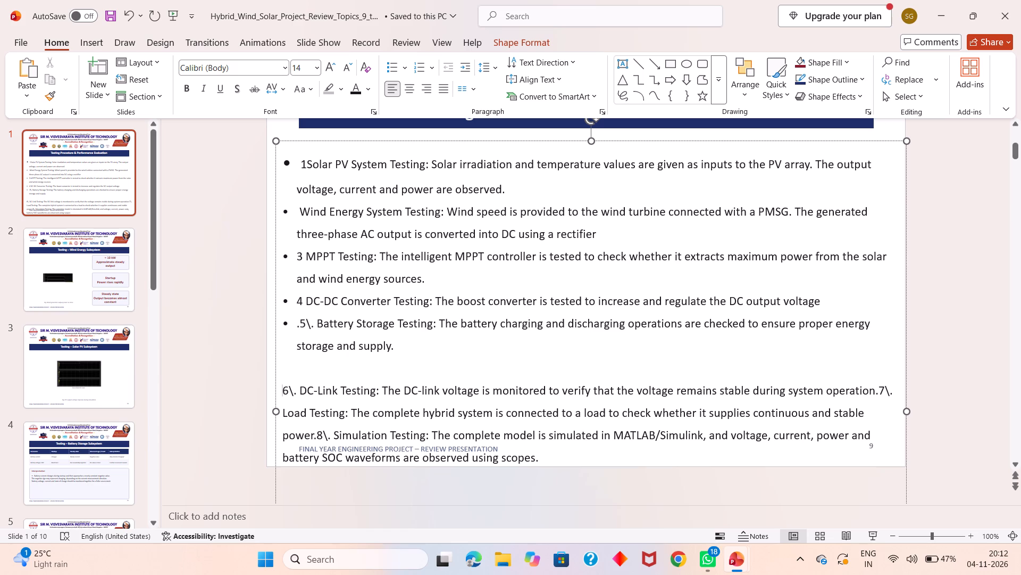
pyautogui.press('BackSpace')
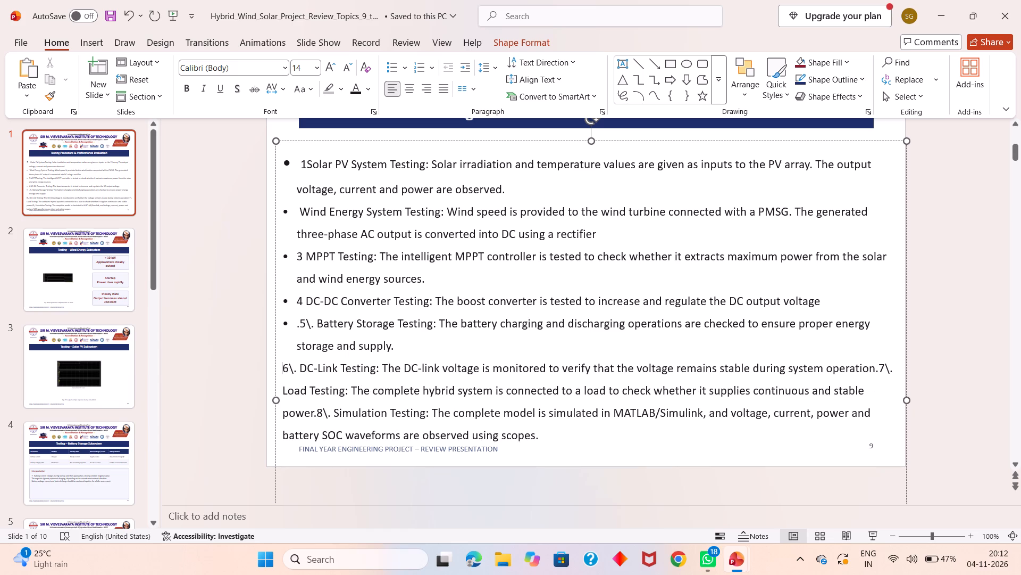
pyautogui.click(878, 367)
pyautogui.press('Return')
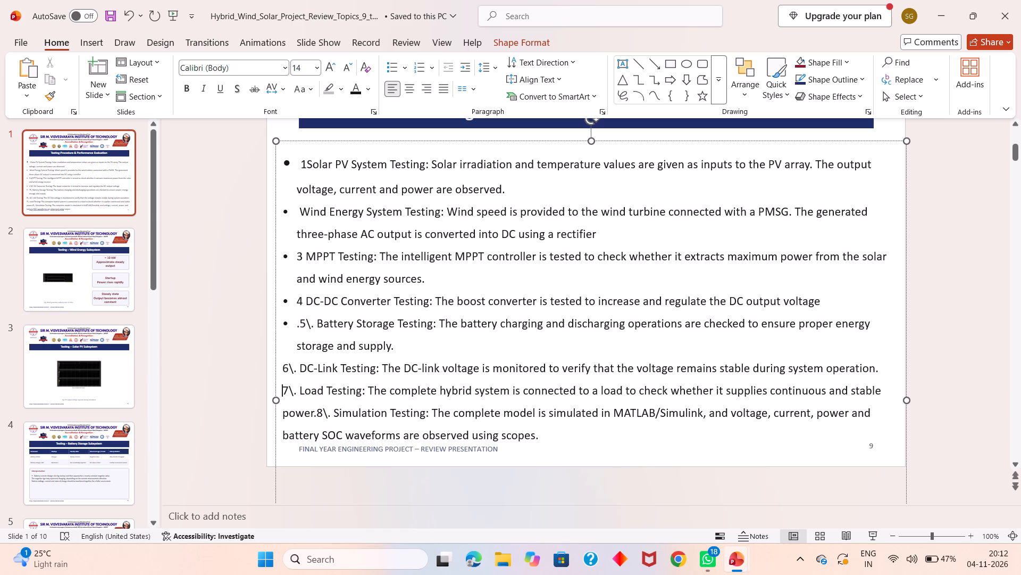
# Copy the text from Battery Storage Testing through Simulation Testing and delete it from this slide.
pyautogui.moveTo(282, 322); pyautogui.dragTo(462, 442)
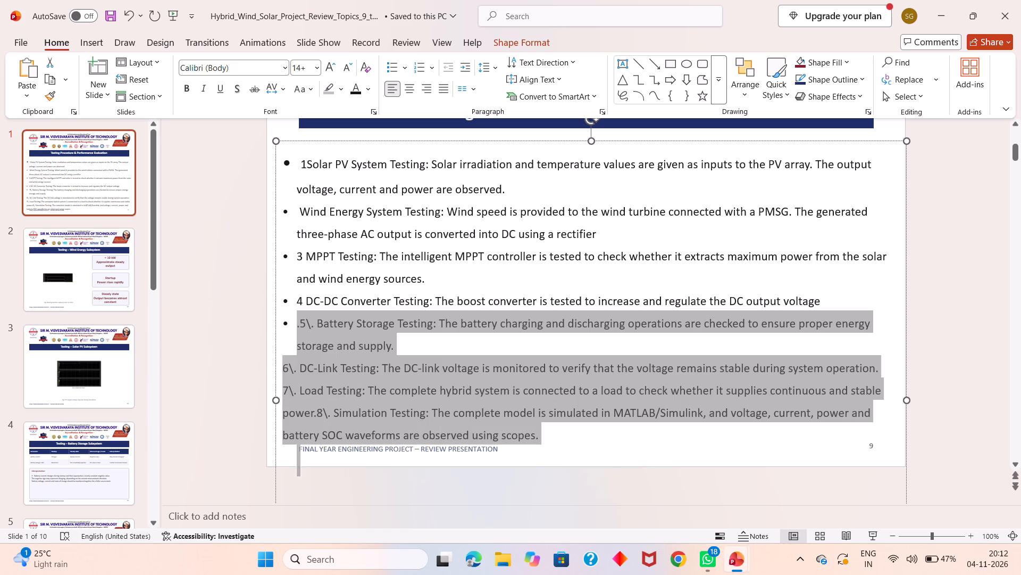
pyautogui.moveTo(462, 442); pyautogui.dragTo(533, 432)
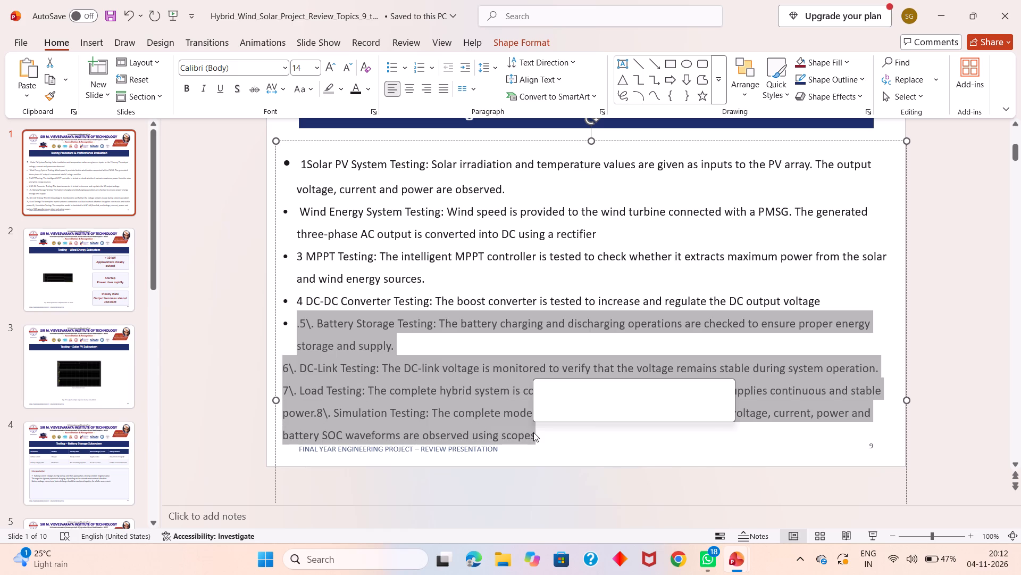
pyautogui.hotkey('ctrl', 'c')
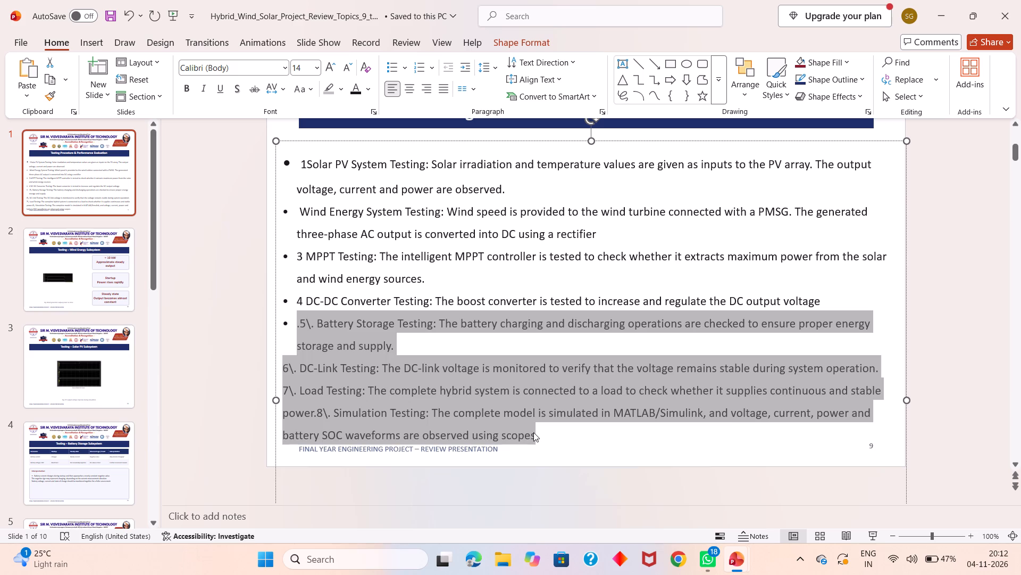
pyautogui.press('BackSpace')
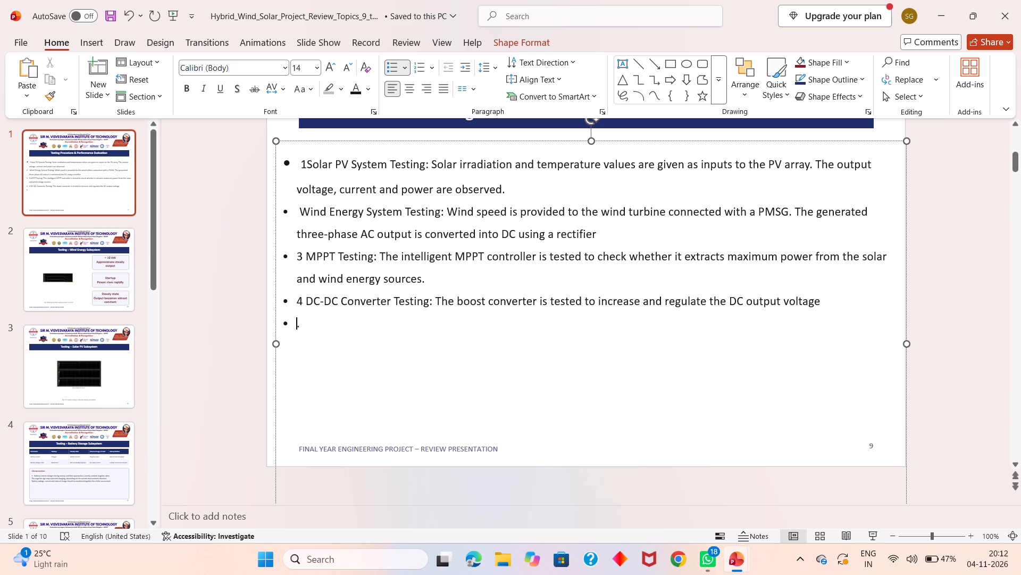
# Set all the remaining testing procedure text on the slide to font size 20.
pyautogui.moveTo(299, 160); pyautogui.dragTo(382, 328)
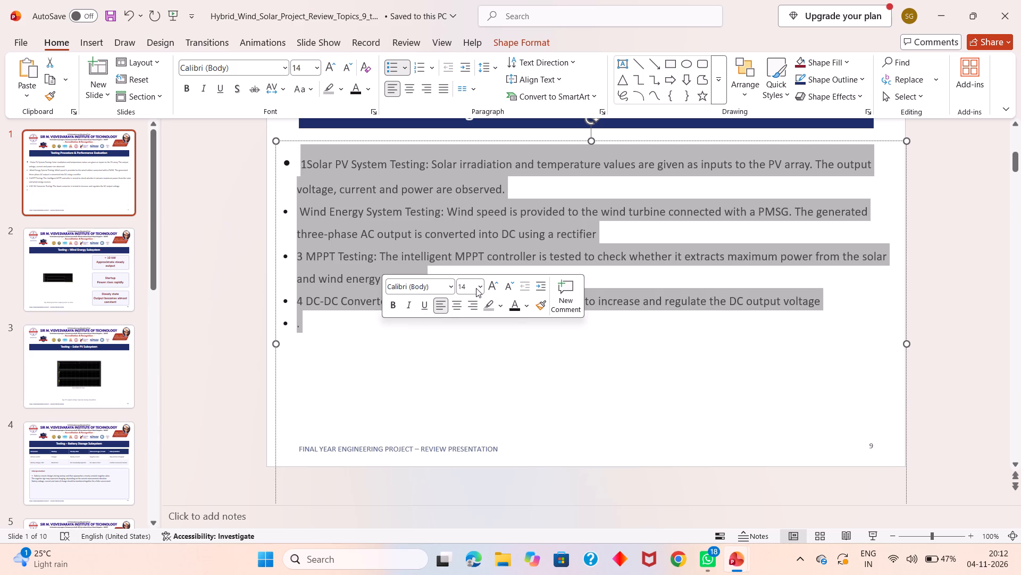
pyautogui.click(481, 289)
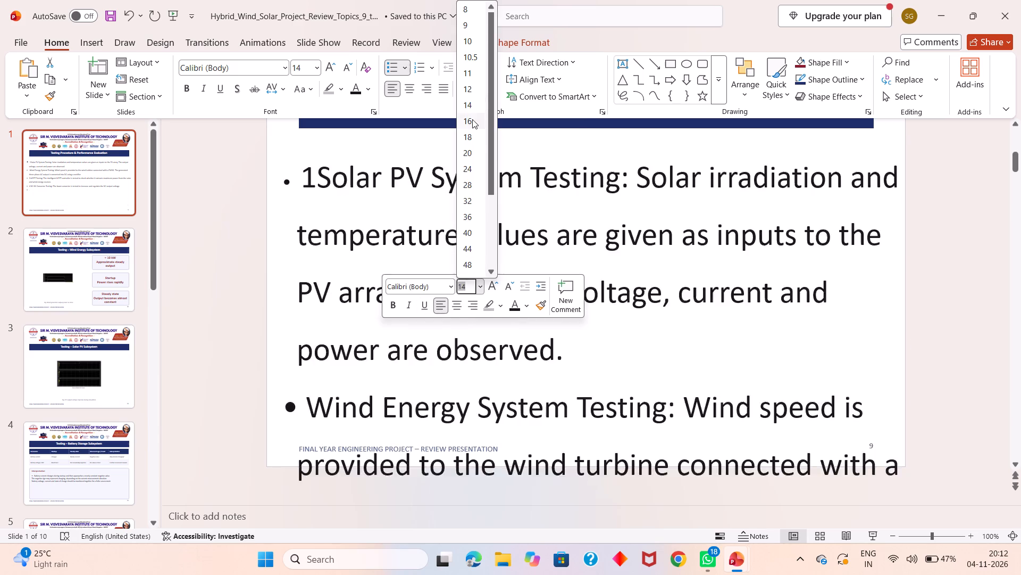
pyautogui.click(468, 150)
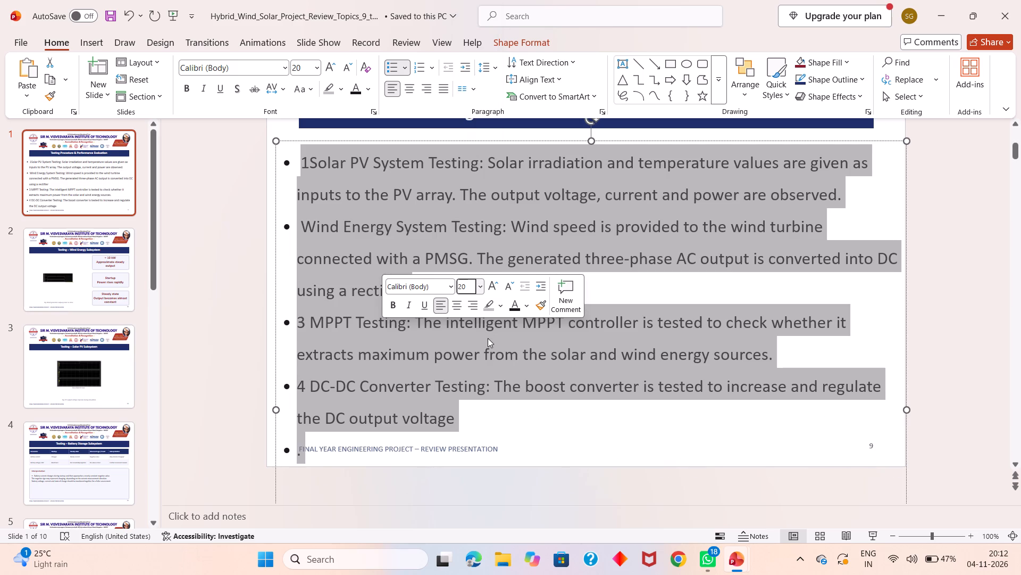
pyautogui.click(496, 413)
# Remove the leftover last bullet and its period so the text ends with "the DC output voltage".
pyautogui.click(295, 451)
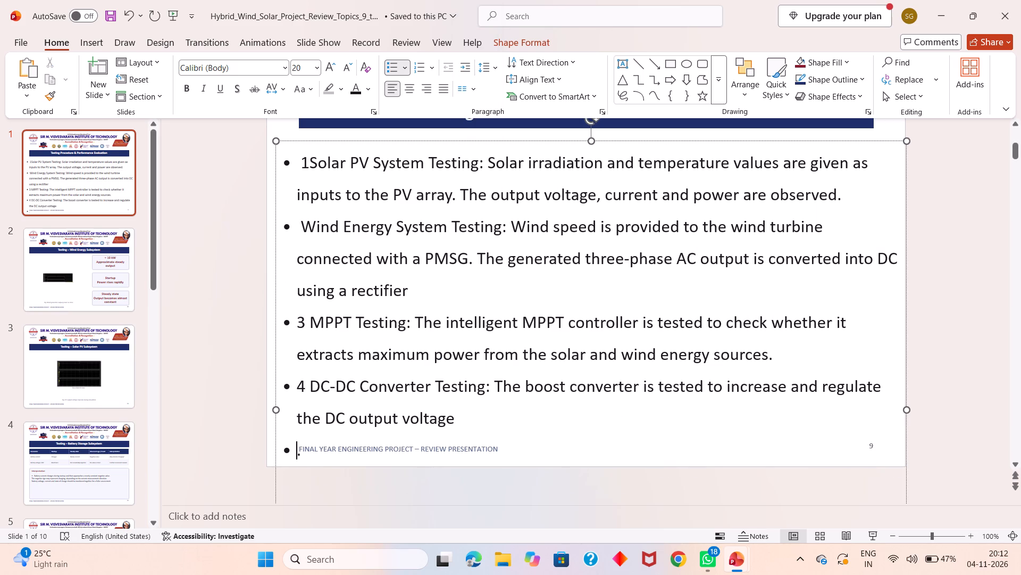
pyautogui.press('BackSpace')
pyautogui.press('BackSpace')
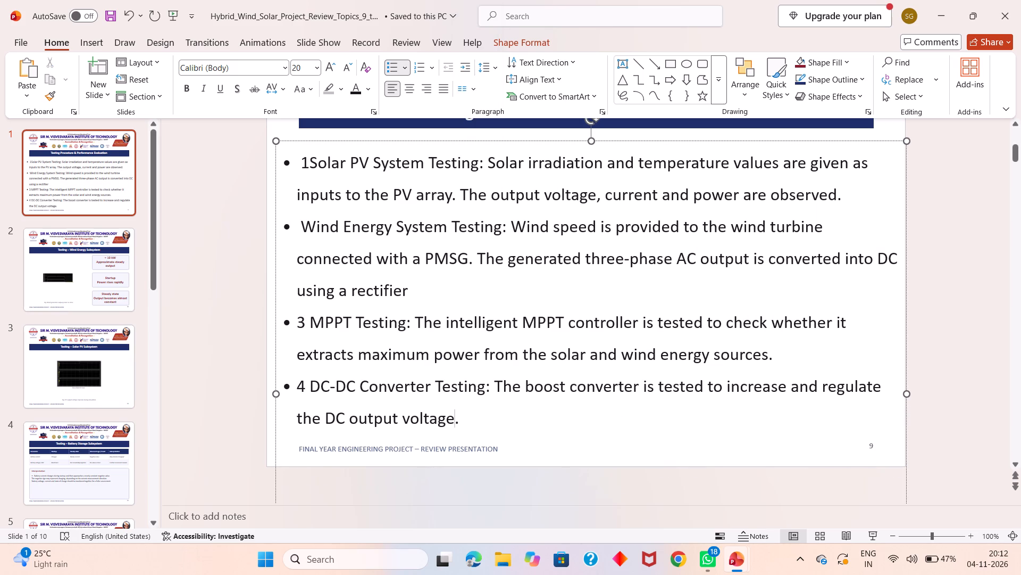
pyautogui.click(466, 425)
pyautogui.press('BackSpace')
# Insert the number 2 before "Wind Energy System Testing" in the second bullet of the Testing Procedure & Performance Evaluation slide.
pyautogui.scroll(-4, 466, 425)
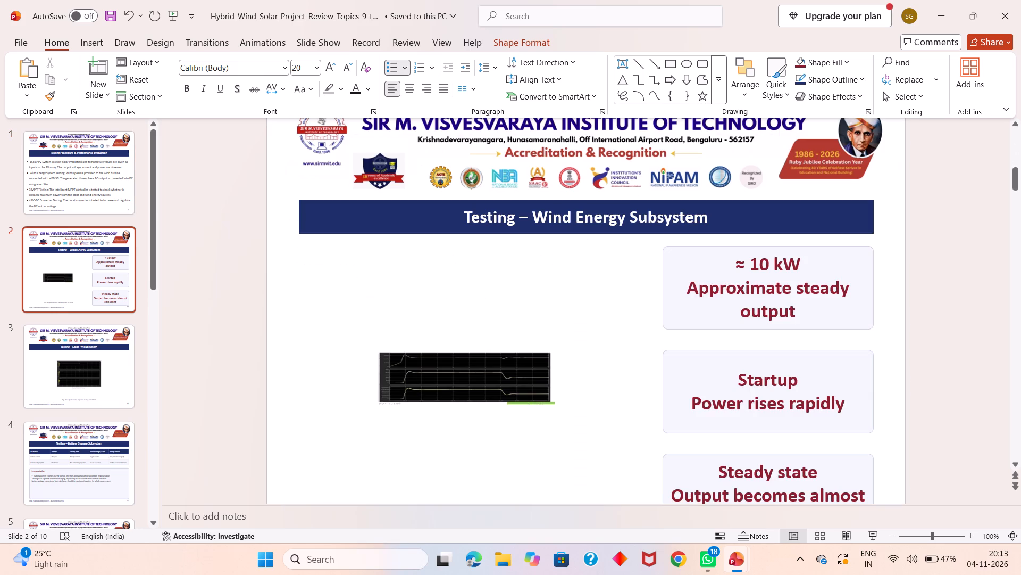
pyautogui.click(120, 170)
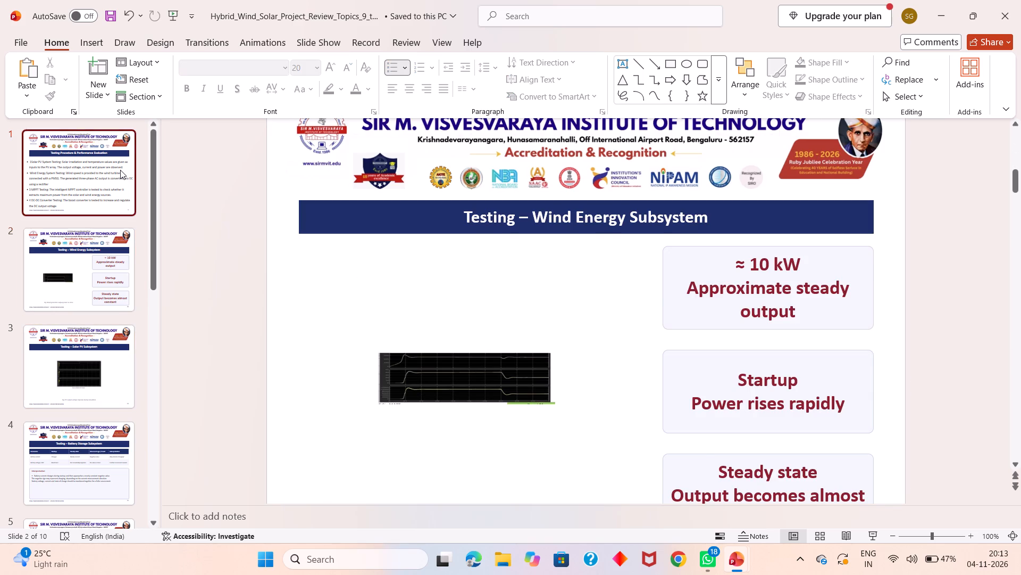
pyautogui.scroll(-1, 291, 301)
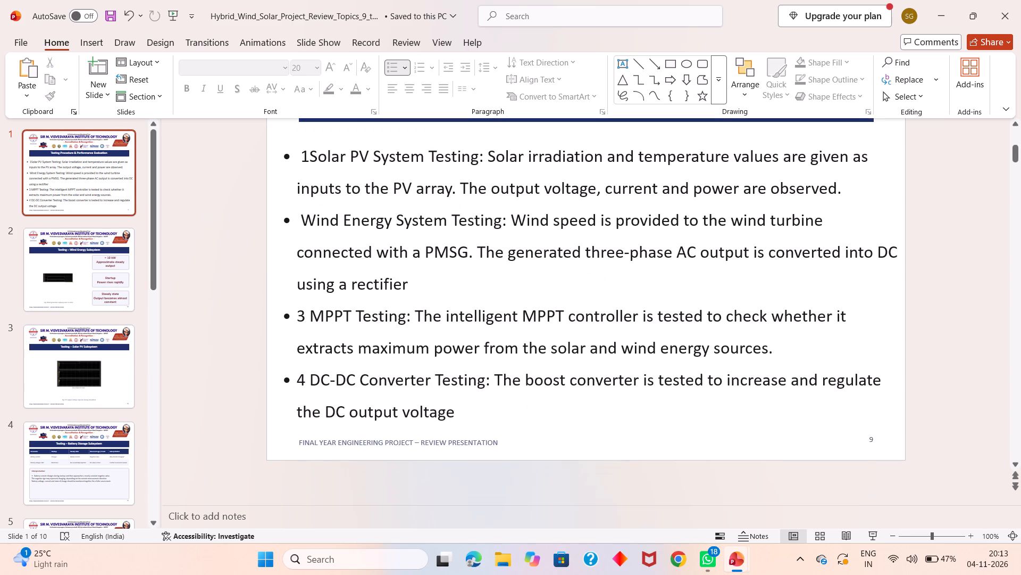
pyautogui.click(100, 254)
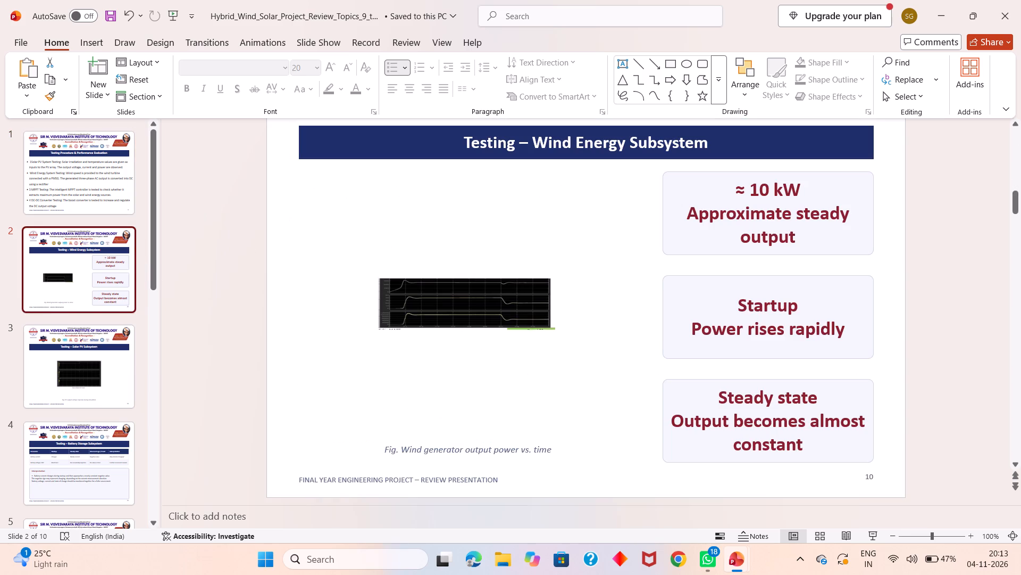
pyautogui.scroll(1, 421, 266)
pyautogui.click(71, 185)
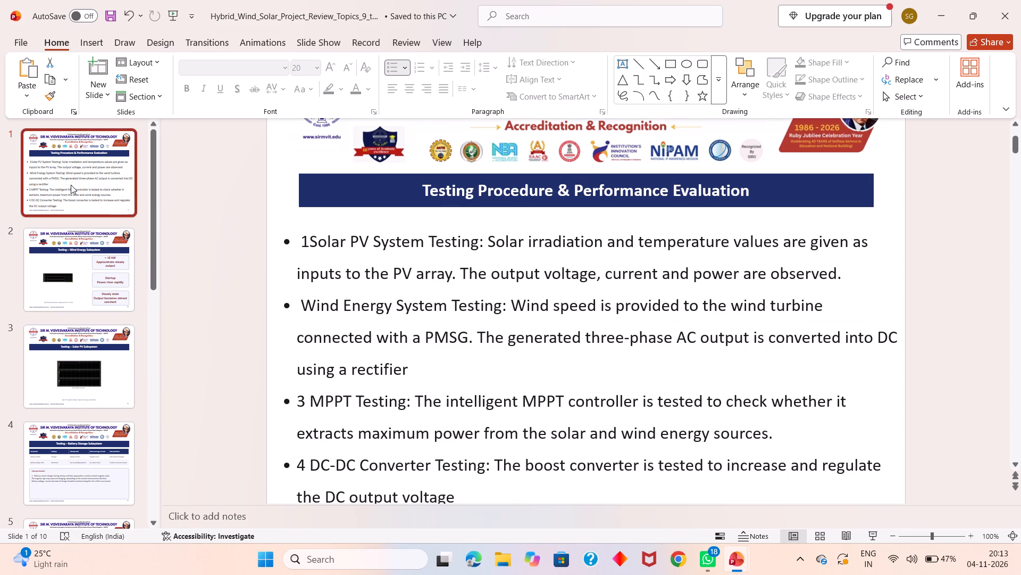
pyautogui.scroll(-1, 274, 273)
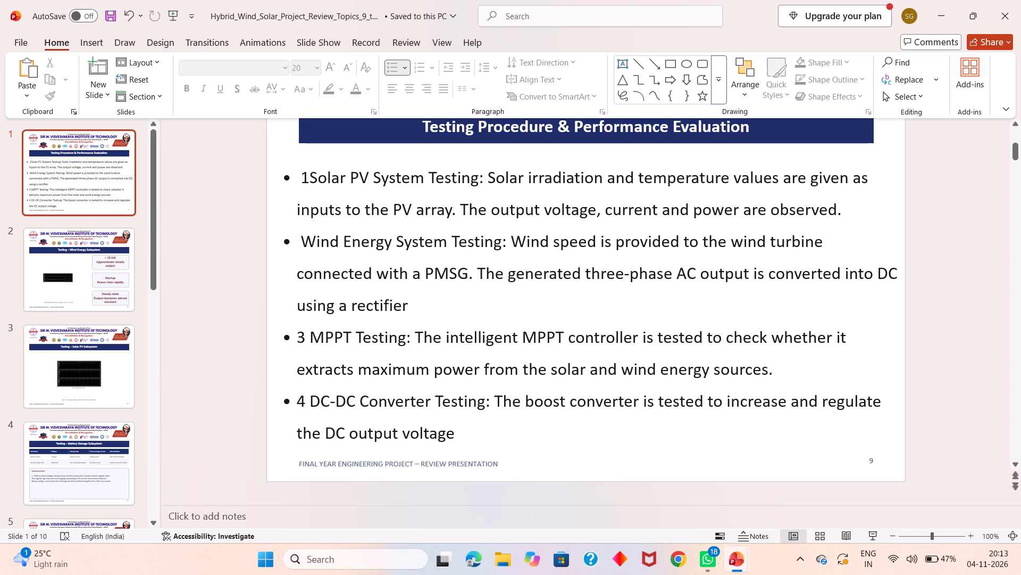
pyautogui.click(300, 240)
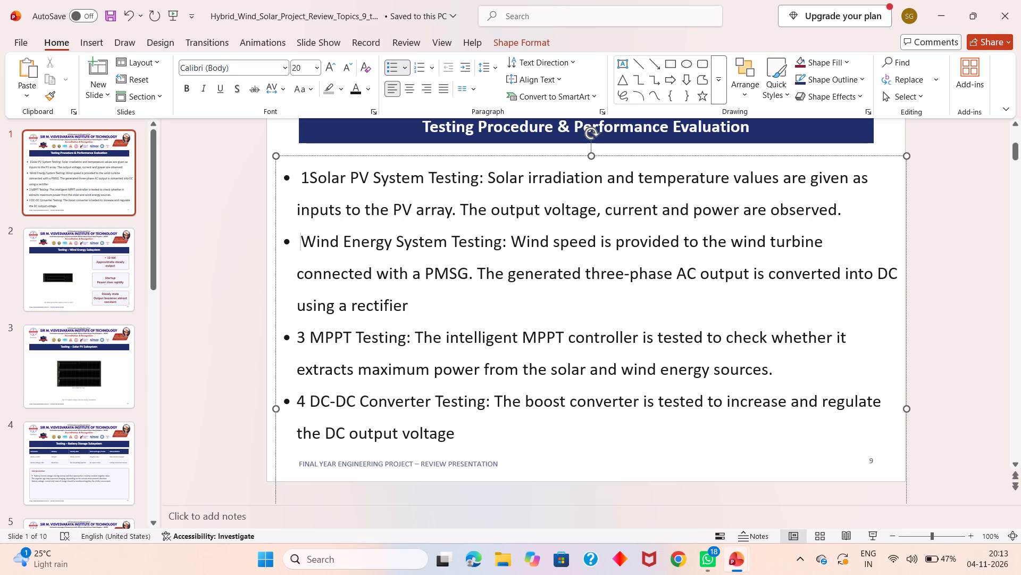
pyautogui.press('2')
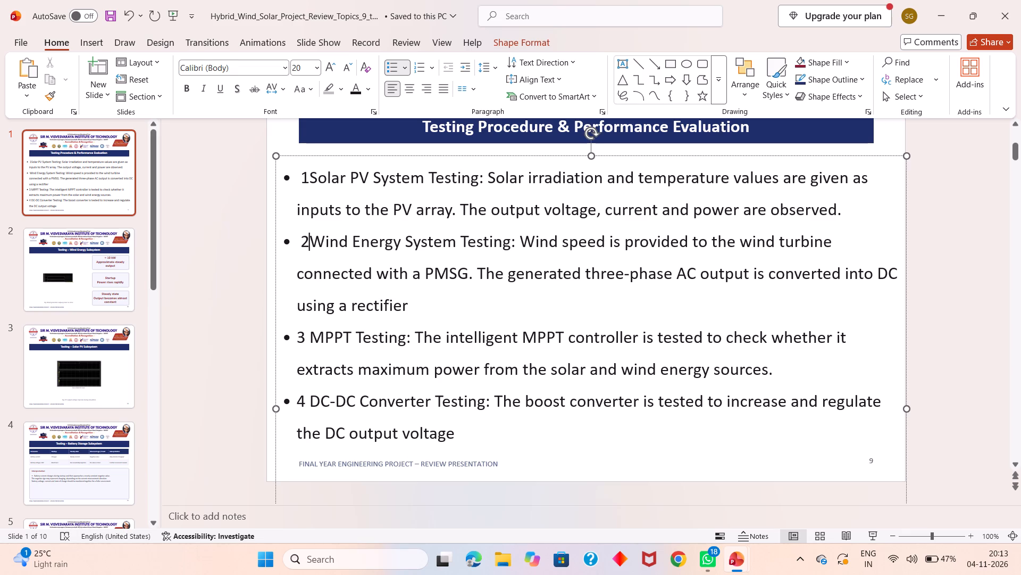
# Replace "1Solar" at the start of the first bullet with 1 so it reads "1 PV System Testing".
pyautogui.click(312, 176)
pyautogui.click(312, 176)
pyautogui.press('space')
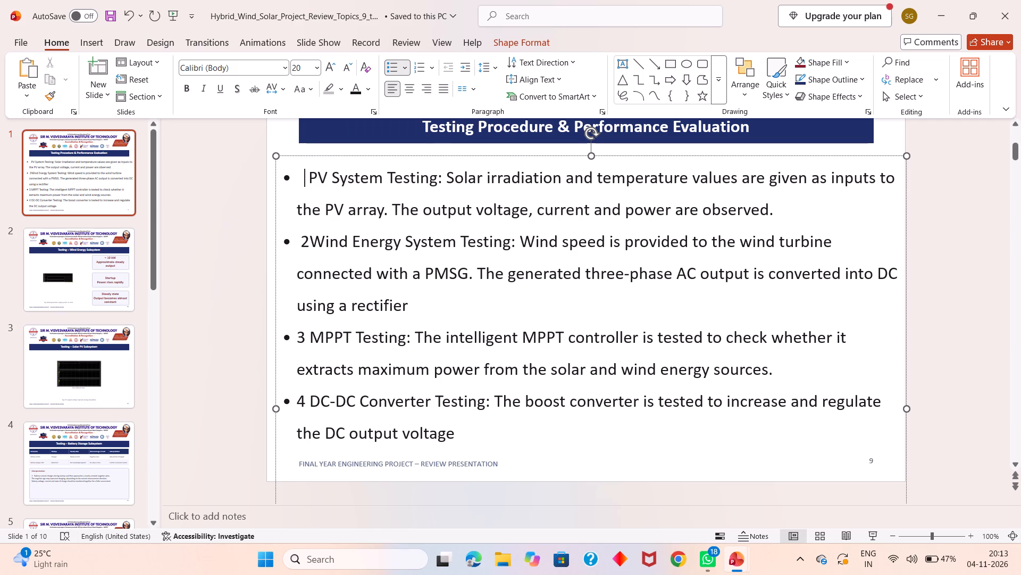
pyautogui.press('1')
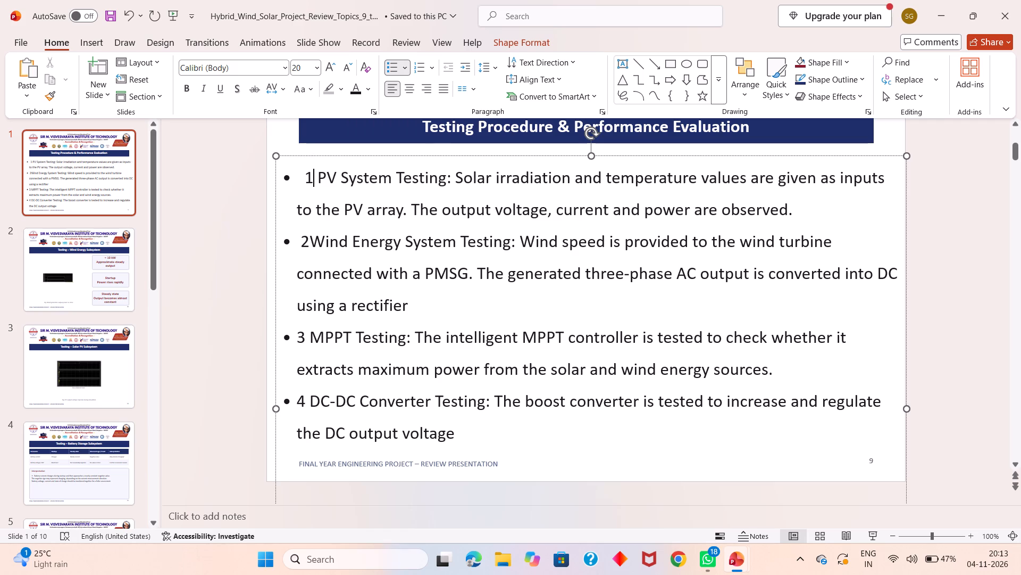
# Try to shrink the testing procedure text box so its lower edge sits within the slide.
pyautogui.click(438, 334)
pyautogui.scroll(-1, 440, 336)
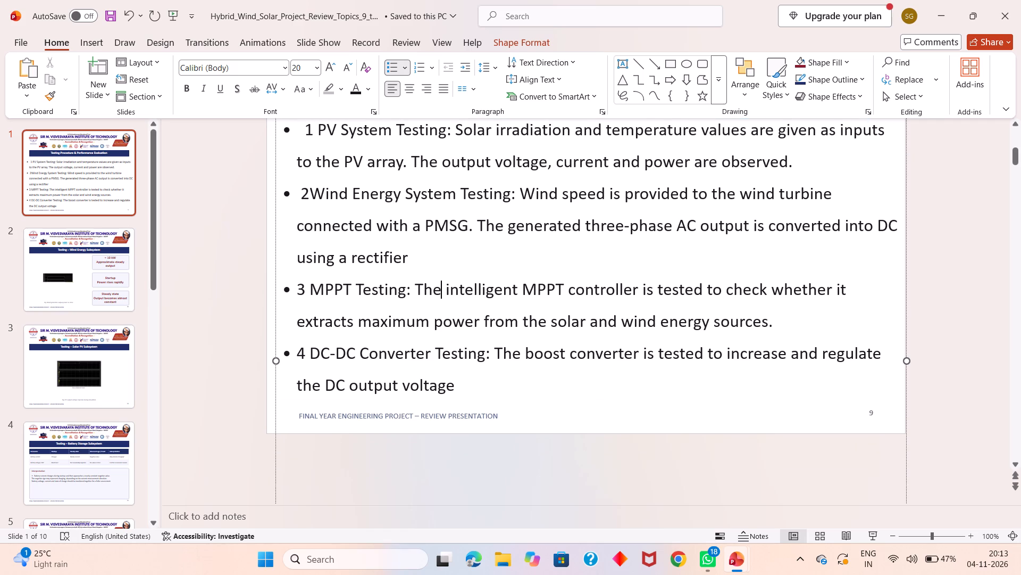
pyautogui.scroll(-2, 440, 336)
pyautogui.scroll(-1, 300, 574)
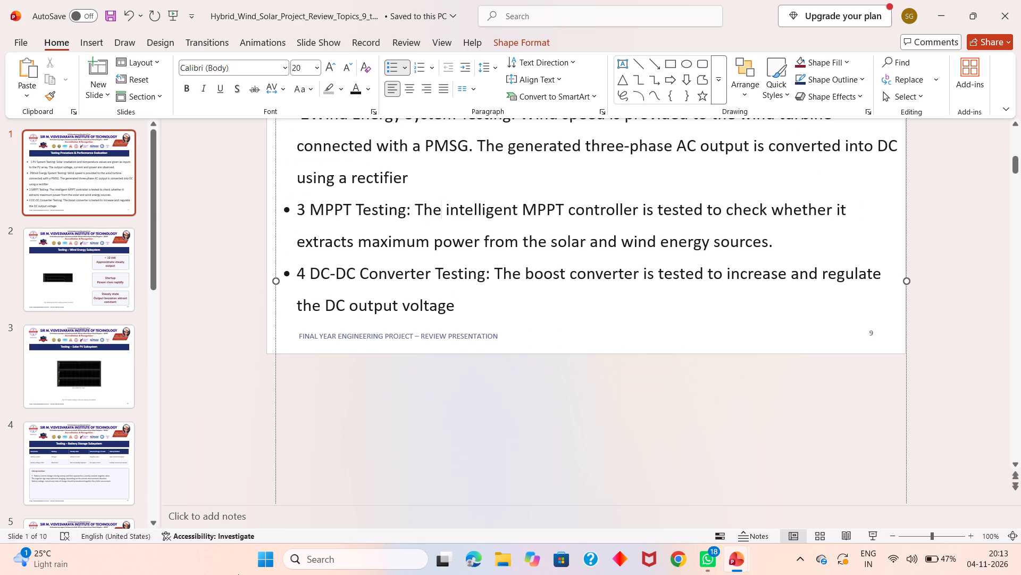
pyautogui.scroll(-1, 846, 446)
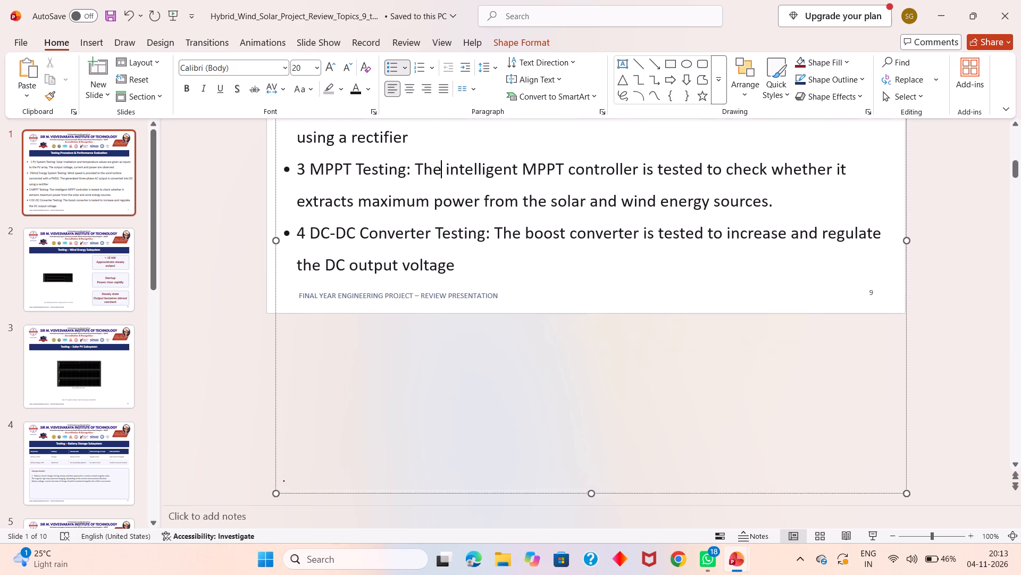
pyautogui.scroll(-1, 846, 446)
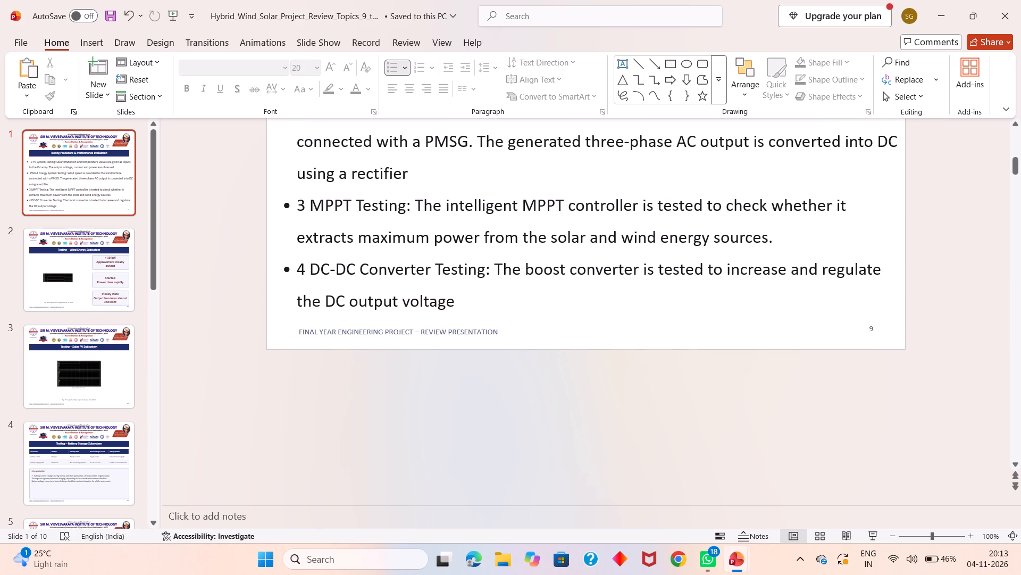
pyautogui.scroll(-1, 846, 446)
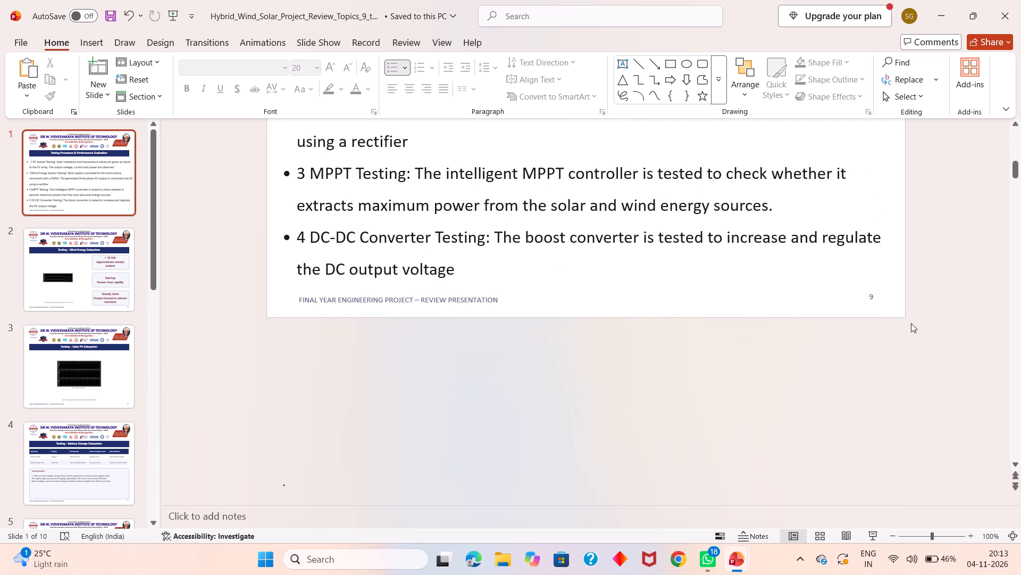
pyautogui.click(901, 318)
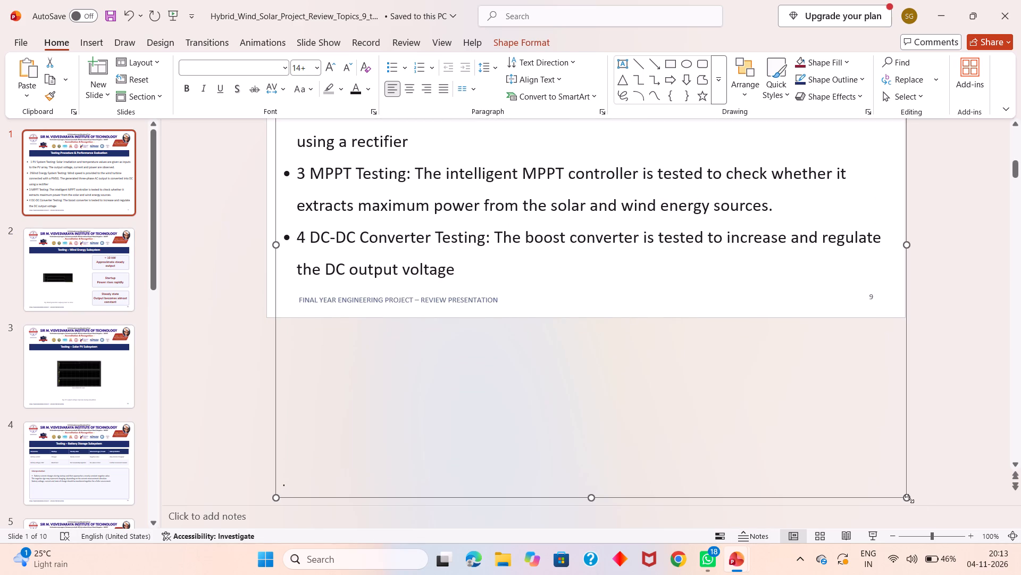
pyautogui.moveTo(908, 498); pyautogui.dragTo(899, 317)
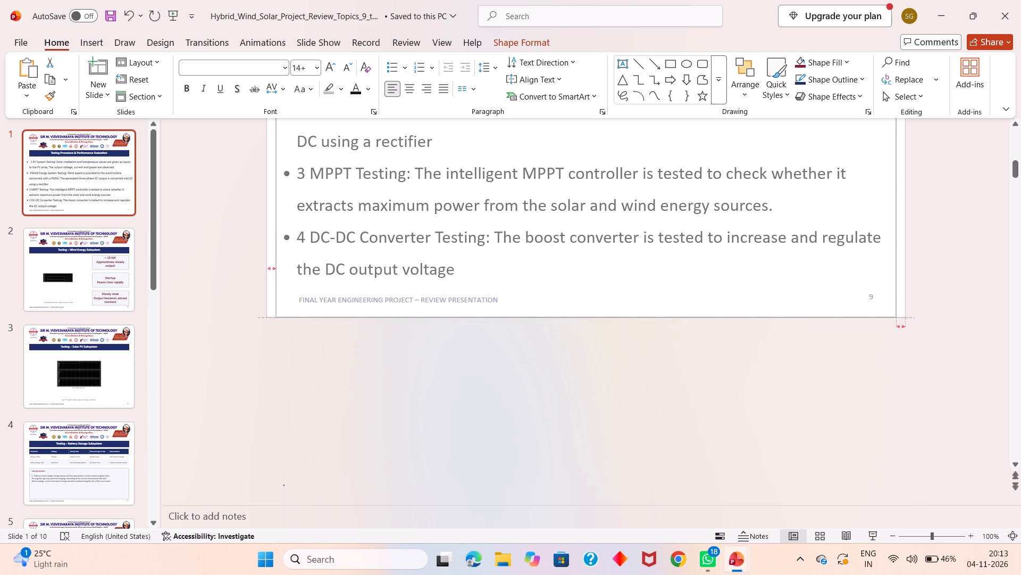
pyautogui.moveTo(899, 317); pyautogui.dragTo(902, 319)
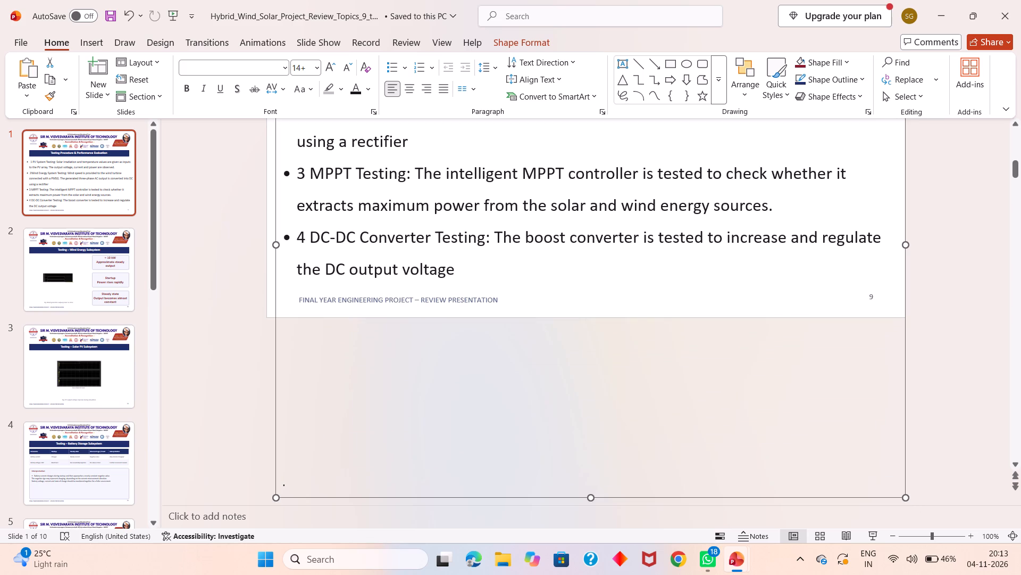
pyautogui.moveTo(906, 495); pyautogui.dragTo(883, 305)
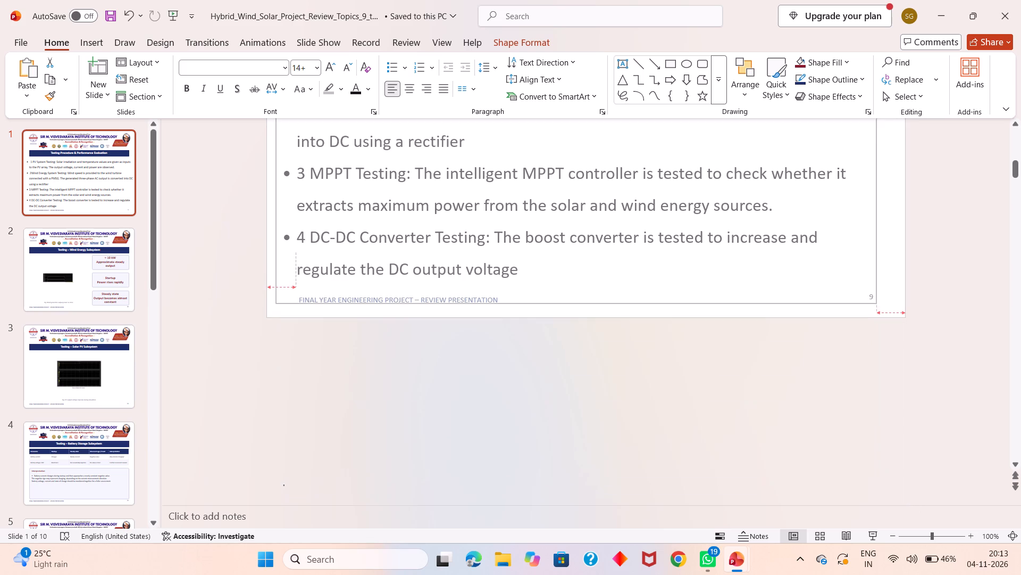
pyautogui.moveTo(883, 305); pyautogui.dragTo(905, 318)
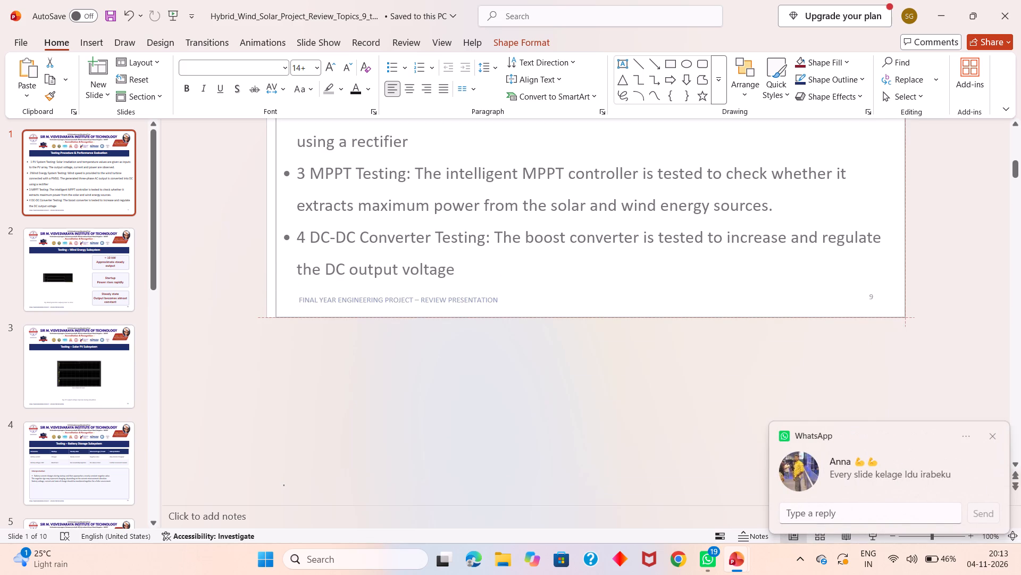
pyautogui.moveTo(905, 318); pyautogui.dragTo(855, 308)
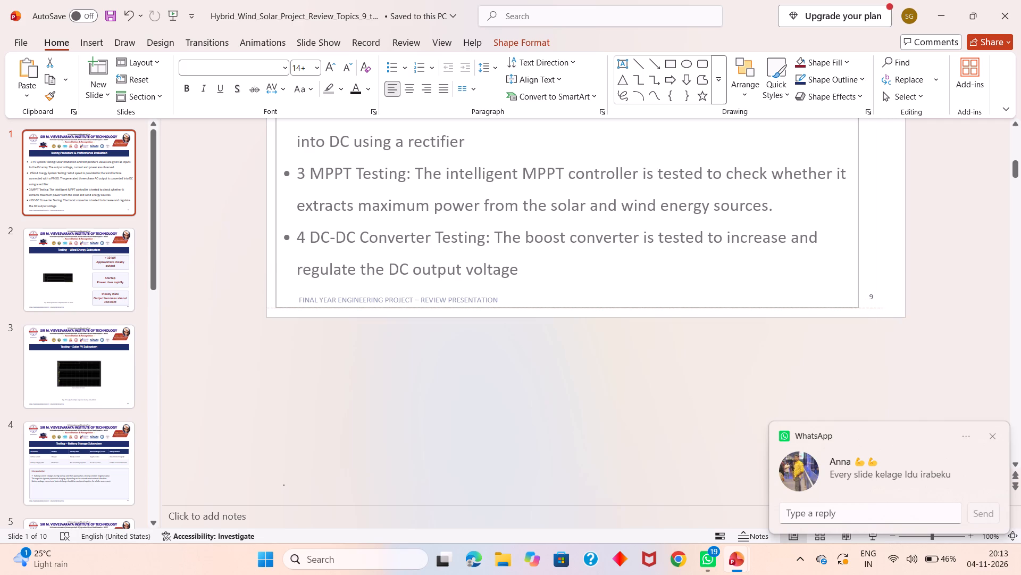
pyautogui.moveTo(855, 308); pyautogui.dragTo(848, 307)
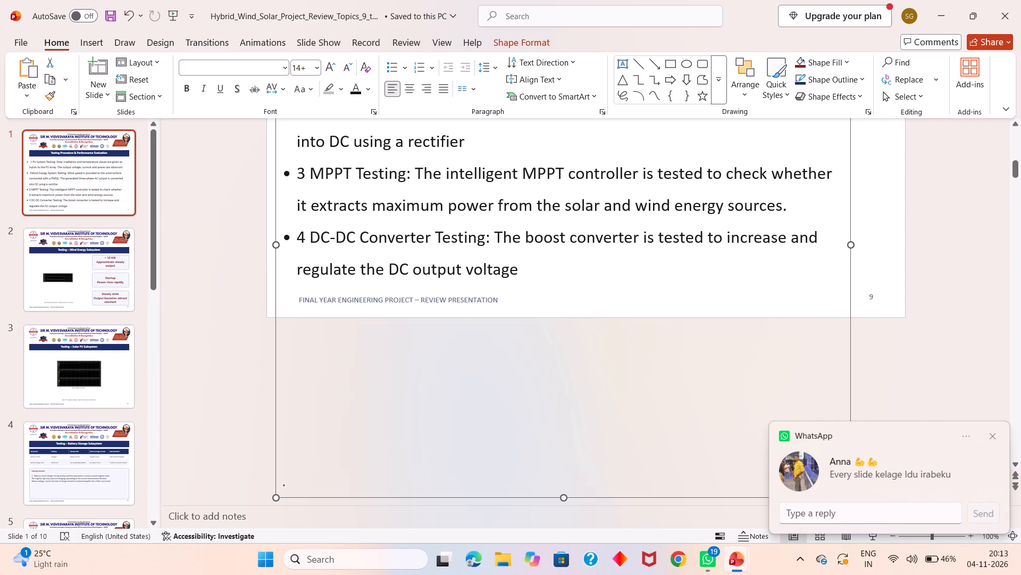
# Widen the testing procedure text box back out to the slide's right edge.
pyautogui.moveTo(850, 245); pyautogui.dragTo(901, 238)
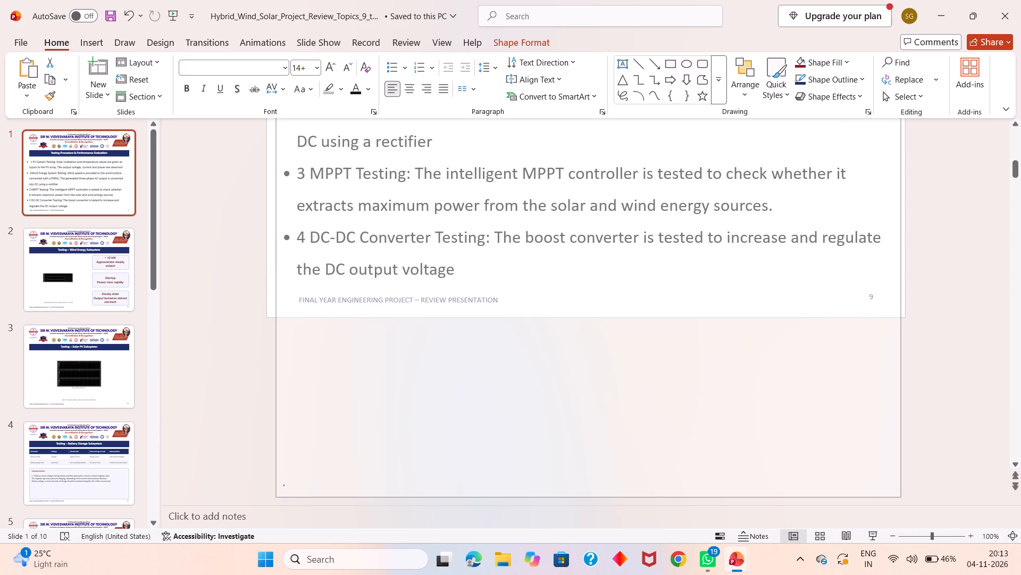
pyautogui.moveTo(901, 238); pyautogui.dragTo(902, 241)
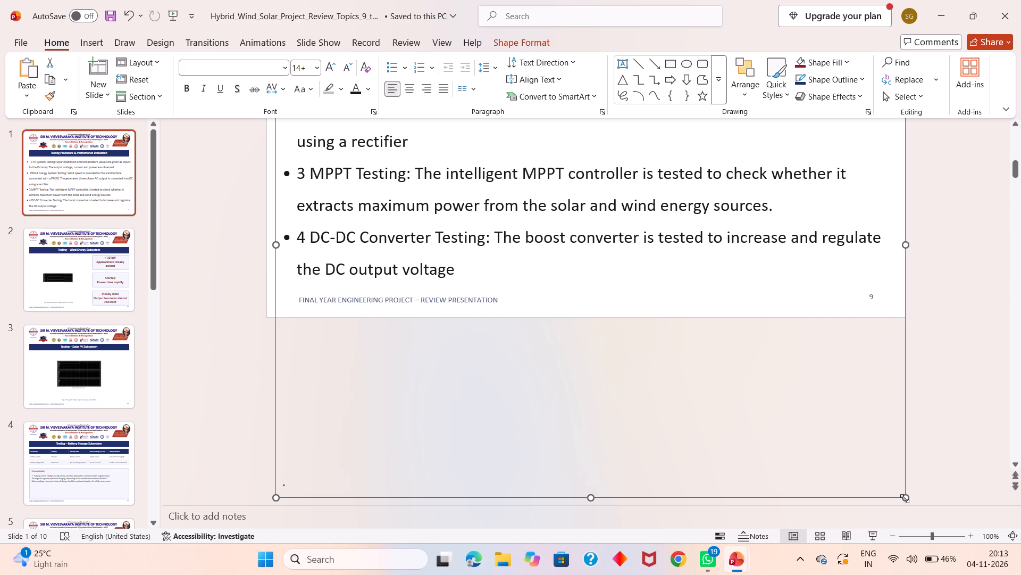
# Narrow the testing procedure text box so its right edge roughly lines up with the end of the title banner.
pyautogui.moveTo(905, 498); pyautogui.dragTo(892, 287)
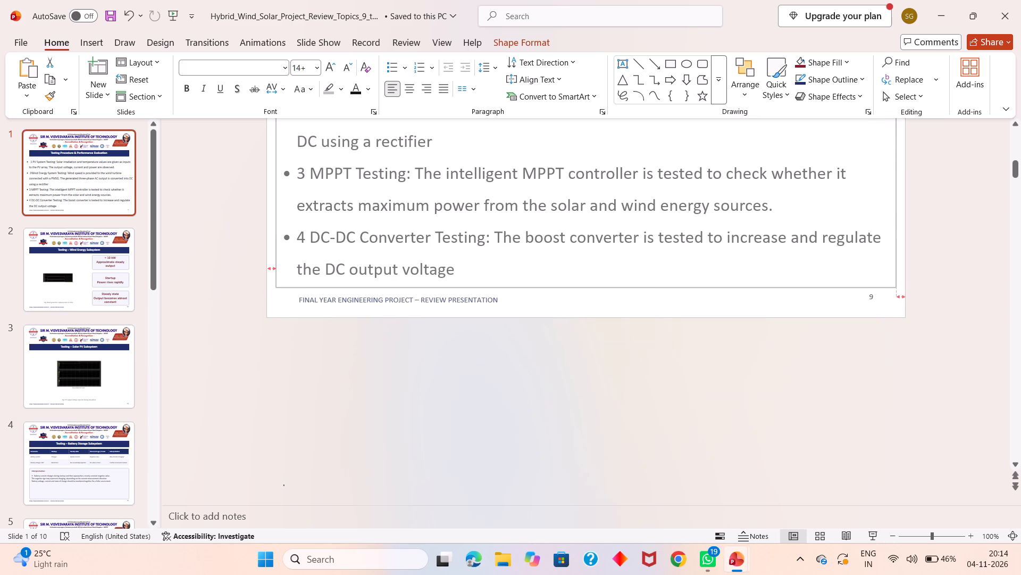
pyautogui.moveTo(892, 287); pyautogui.dragTo(876, 277)
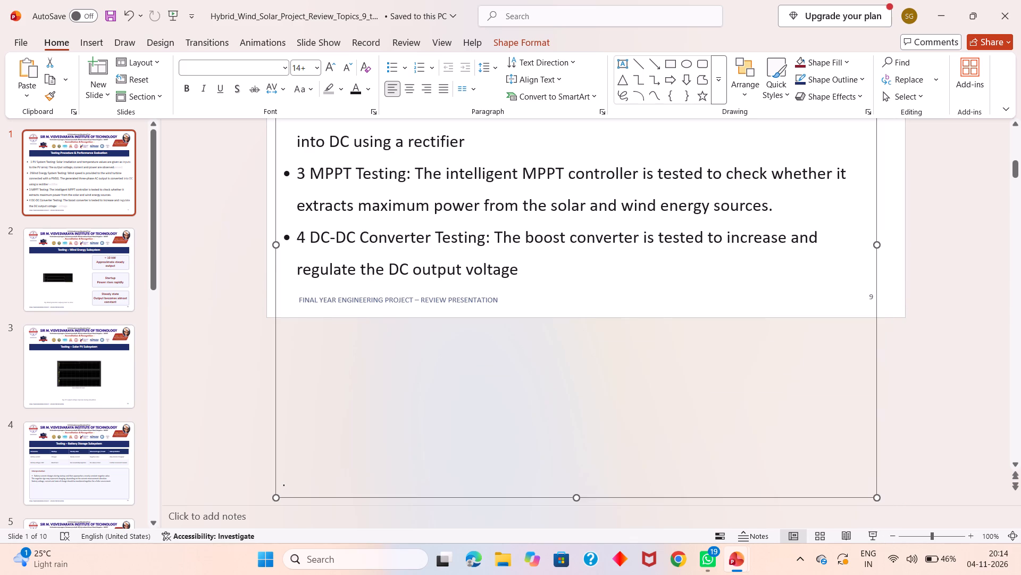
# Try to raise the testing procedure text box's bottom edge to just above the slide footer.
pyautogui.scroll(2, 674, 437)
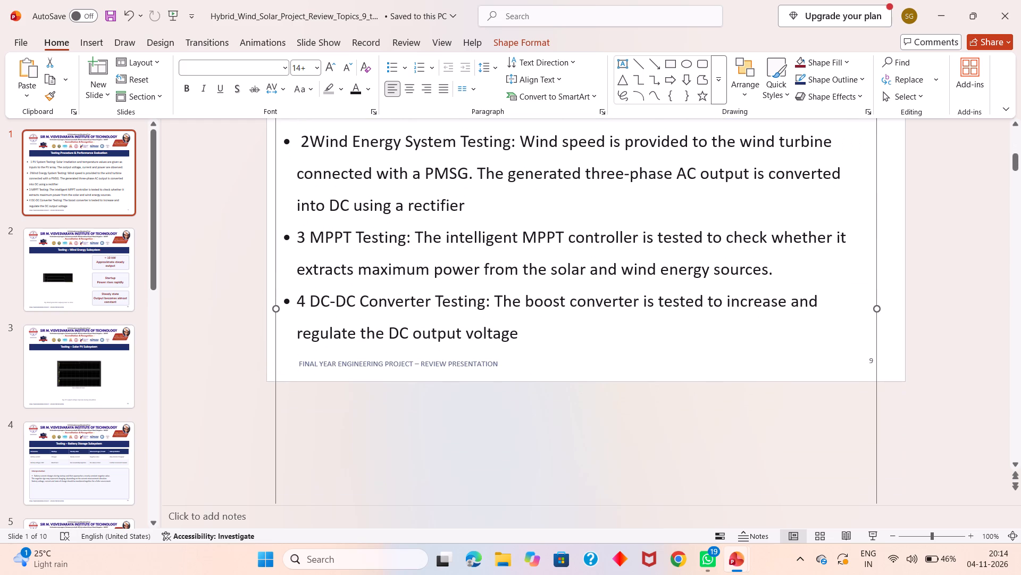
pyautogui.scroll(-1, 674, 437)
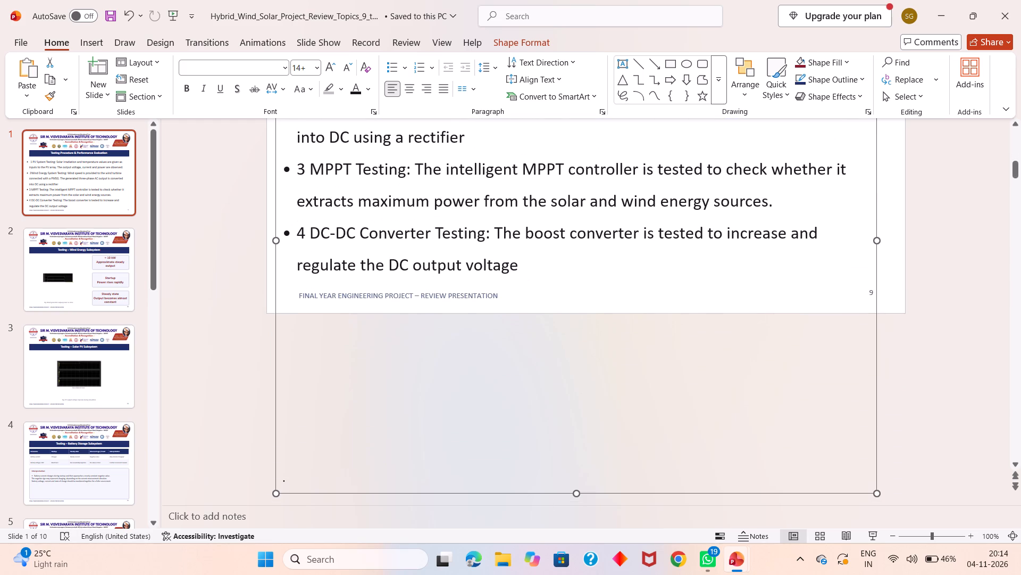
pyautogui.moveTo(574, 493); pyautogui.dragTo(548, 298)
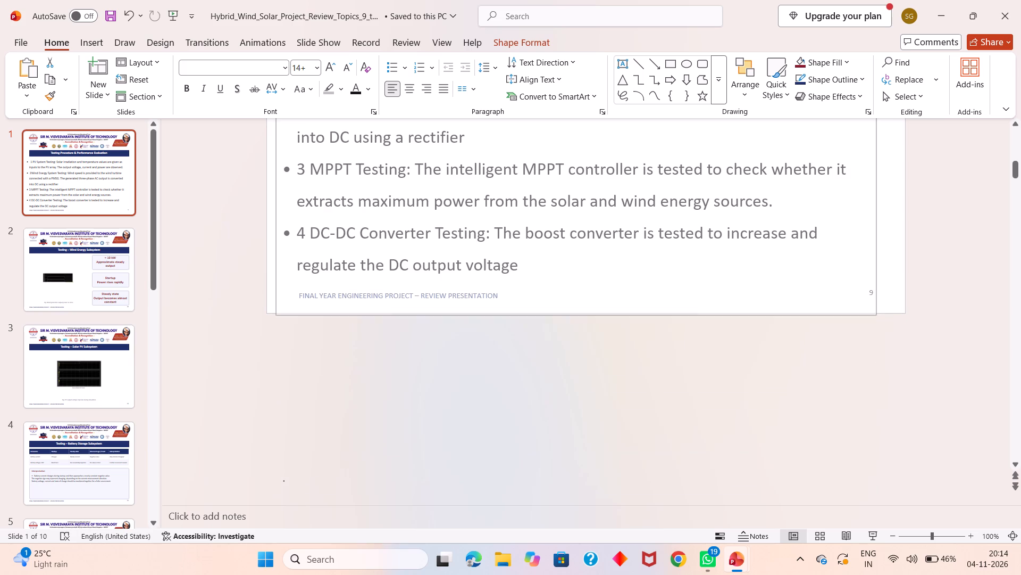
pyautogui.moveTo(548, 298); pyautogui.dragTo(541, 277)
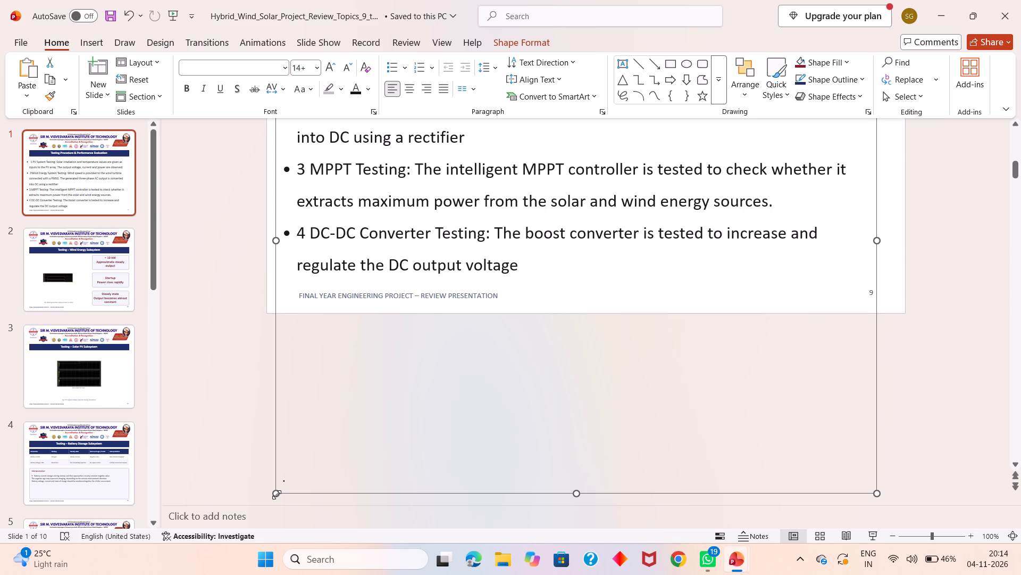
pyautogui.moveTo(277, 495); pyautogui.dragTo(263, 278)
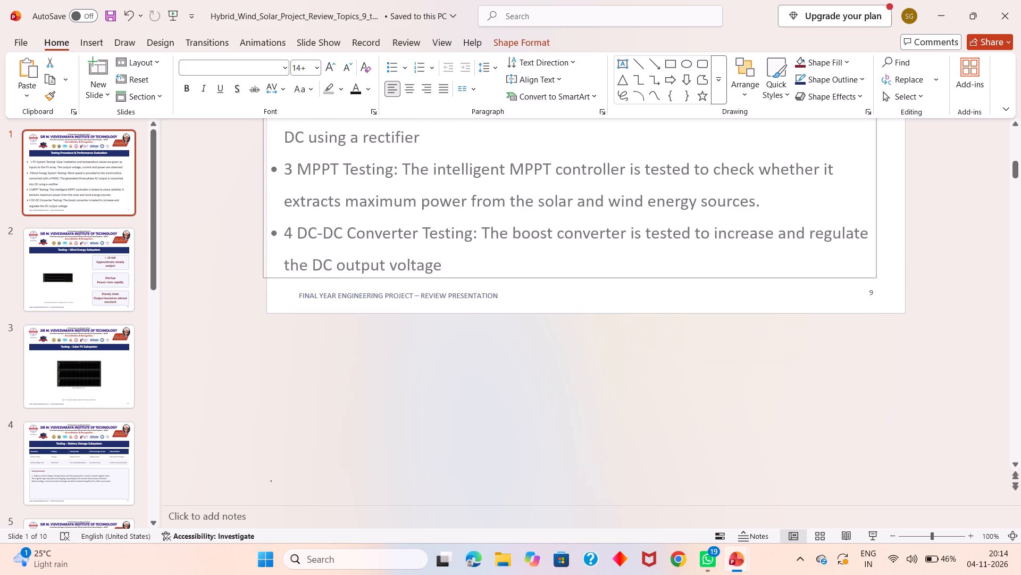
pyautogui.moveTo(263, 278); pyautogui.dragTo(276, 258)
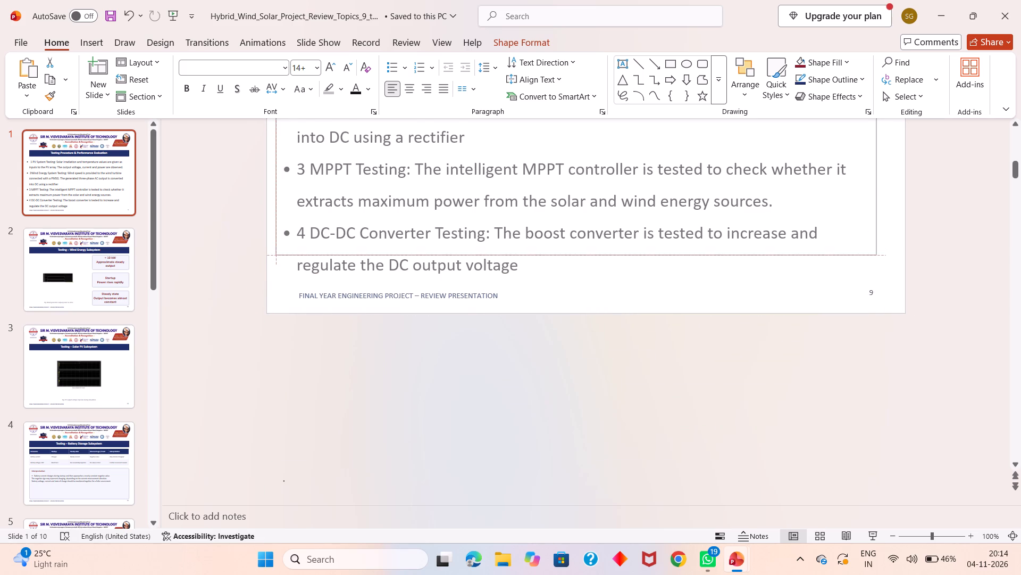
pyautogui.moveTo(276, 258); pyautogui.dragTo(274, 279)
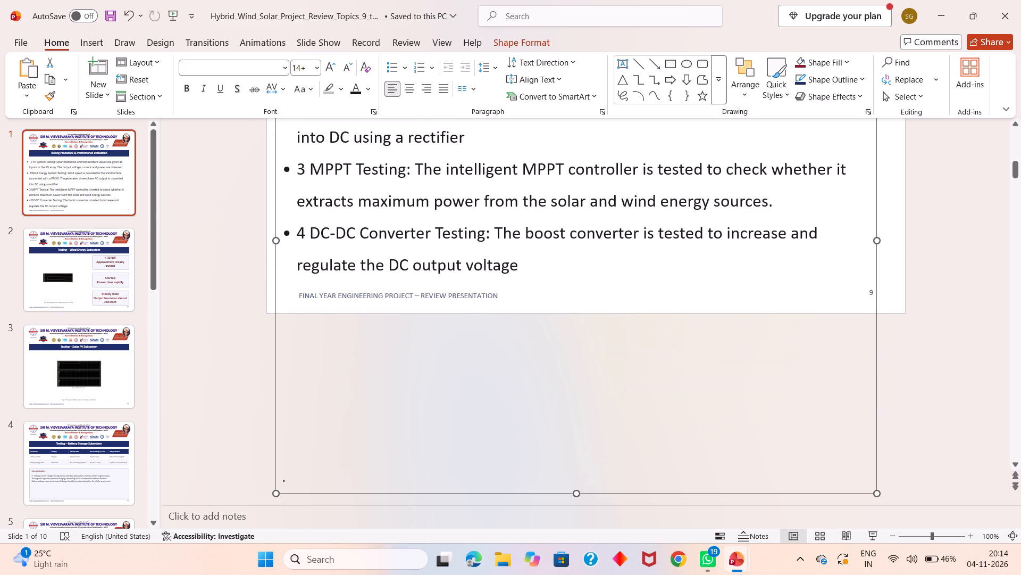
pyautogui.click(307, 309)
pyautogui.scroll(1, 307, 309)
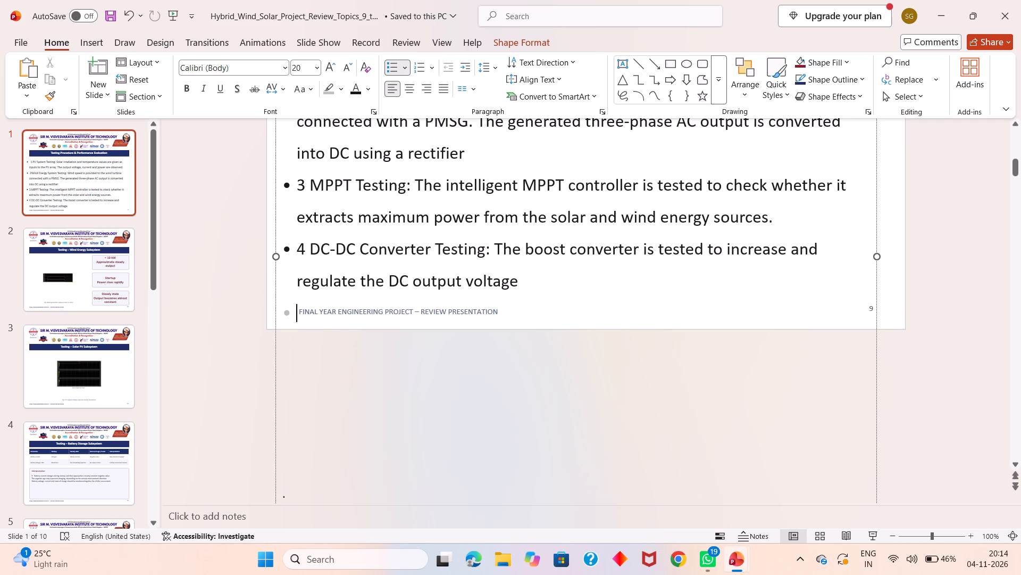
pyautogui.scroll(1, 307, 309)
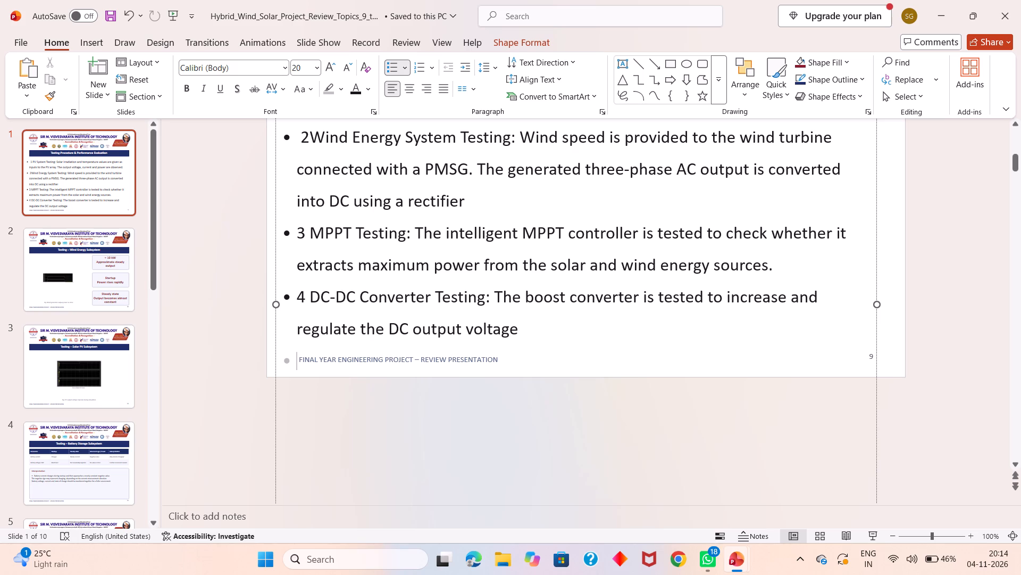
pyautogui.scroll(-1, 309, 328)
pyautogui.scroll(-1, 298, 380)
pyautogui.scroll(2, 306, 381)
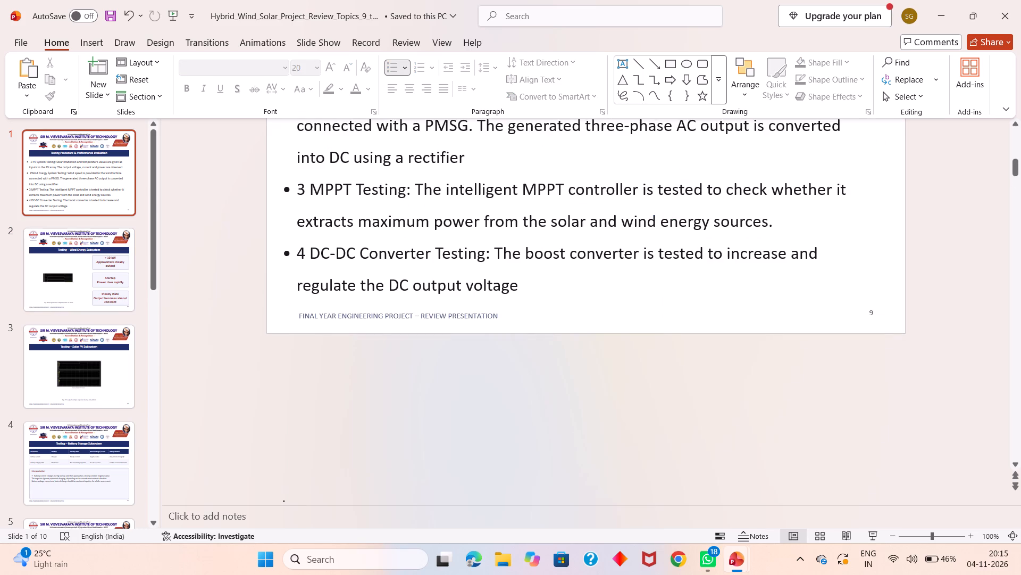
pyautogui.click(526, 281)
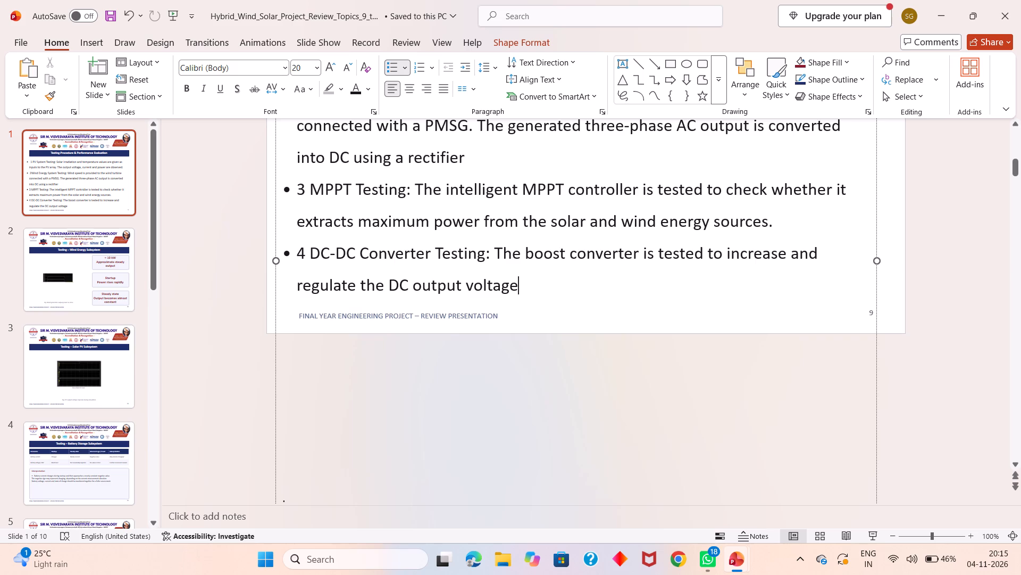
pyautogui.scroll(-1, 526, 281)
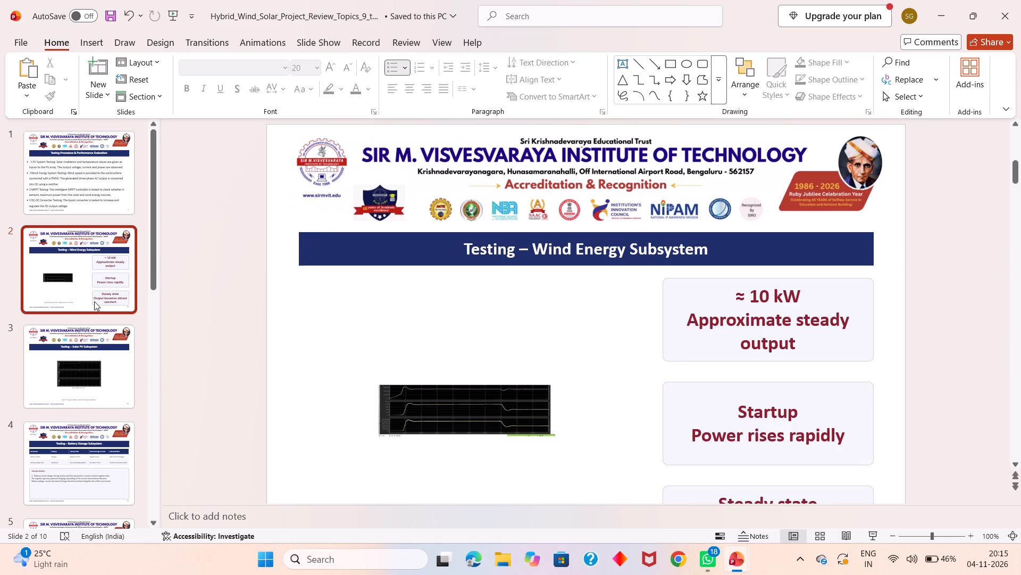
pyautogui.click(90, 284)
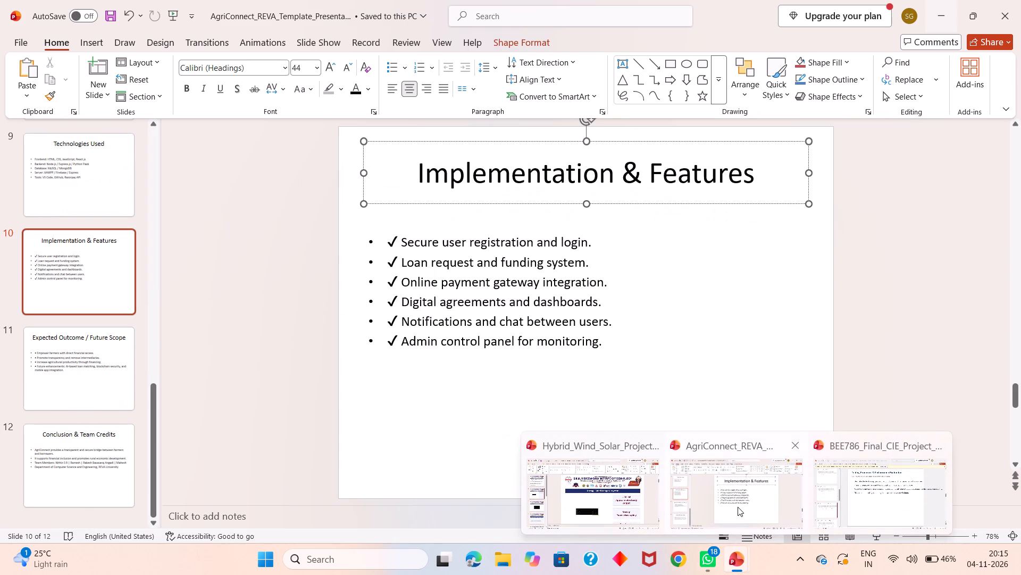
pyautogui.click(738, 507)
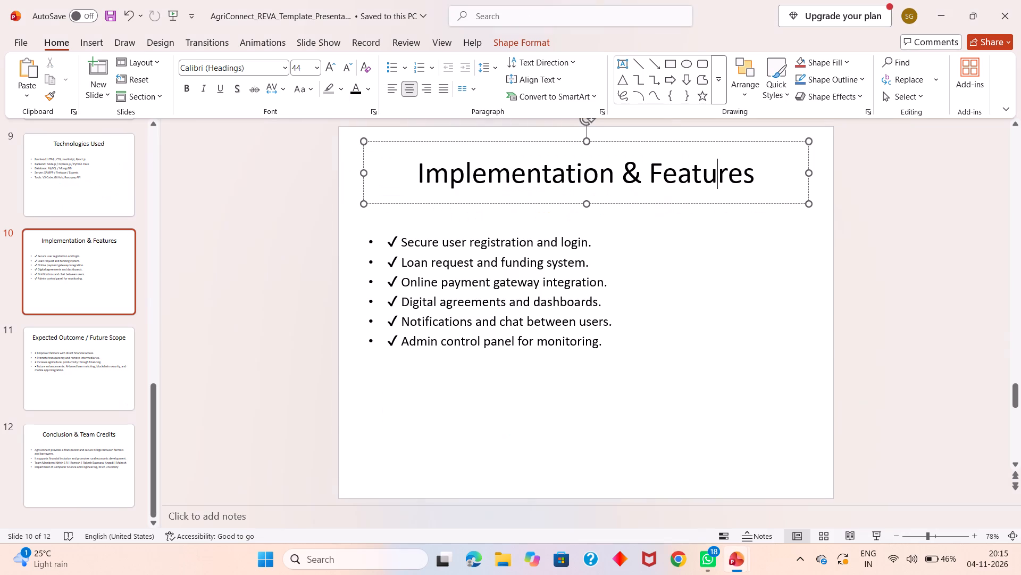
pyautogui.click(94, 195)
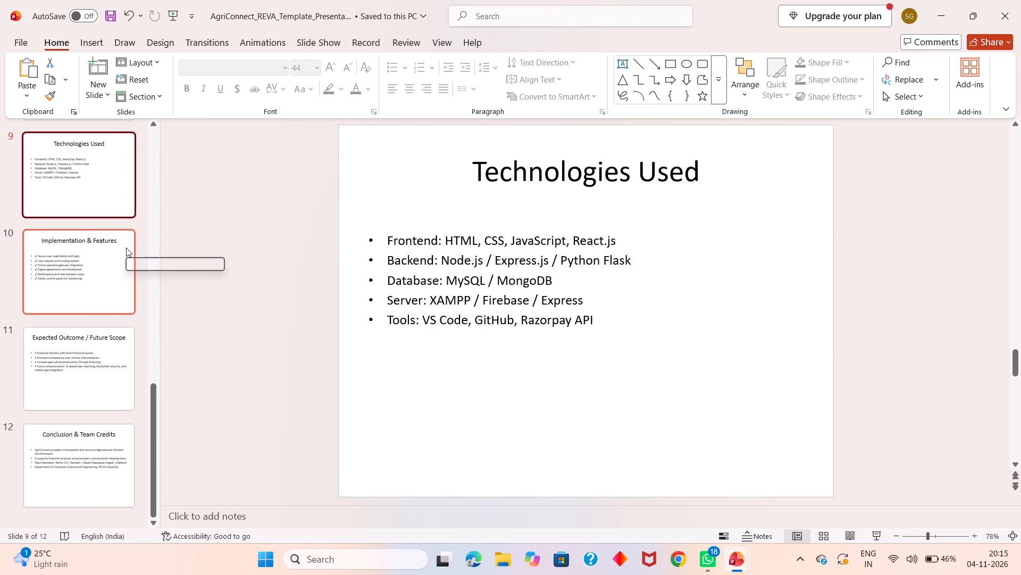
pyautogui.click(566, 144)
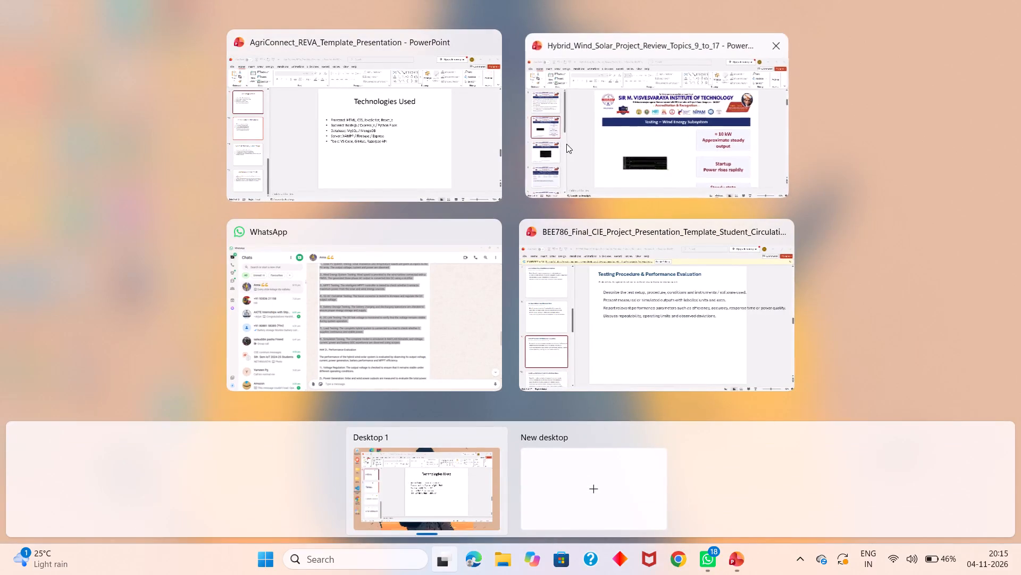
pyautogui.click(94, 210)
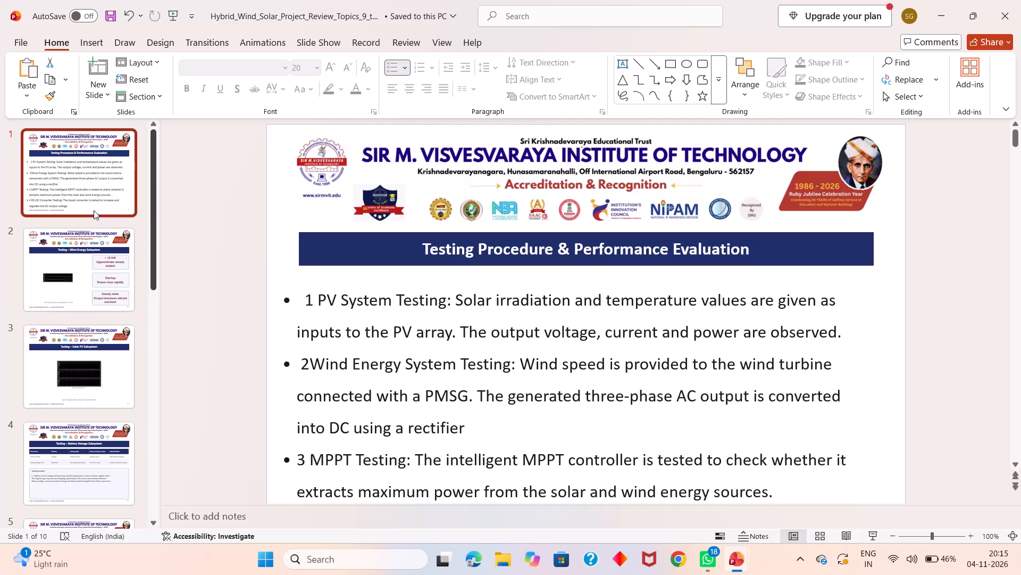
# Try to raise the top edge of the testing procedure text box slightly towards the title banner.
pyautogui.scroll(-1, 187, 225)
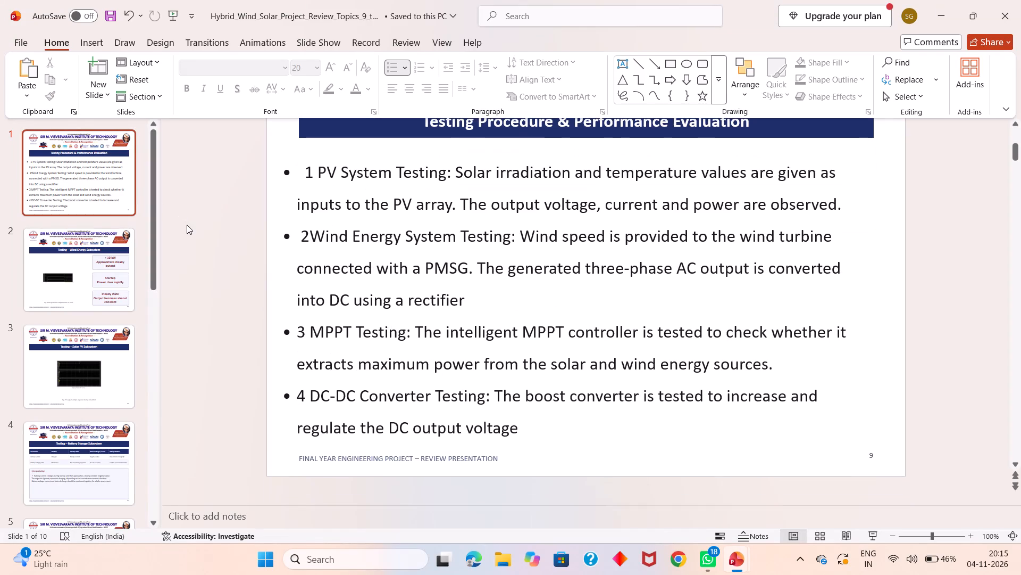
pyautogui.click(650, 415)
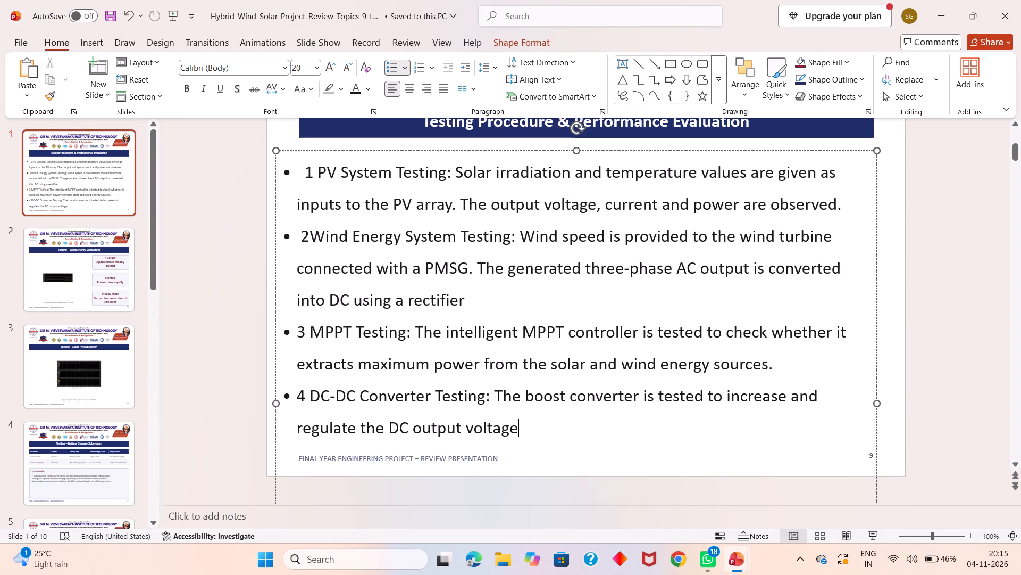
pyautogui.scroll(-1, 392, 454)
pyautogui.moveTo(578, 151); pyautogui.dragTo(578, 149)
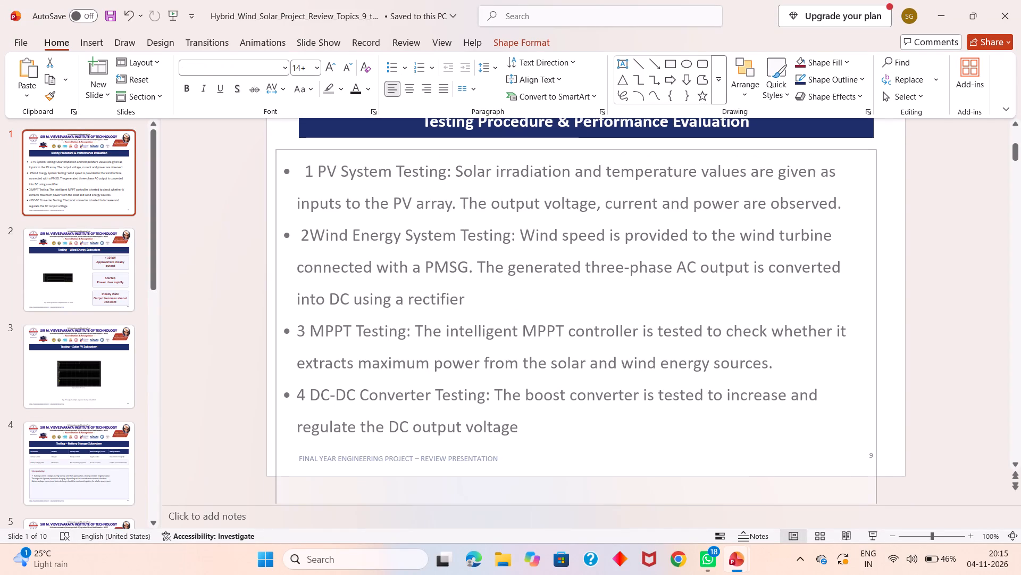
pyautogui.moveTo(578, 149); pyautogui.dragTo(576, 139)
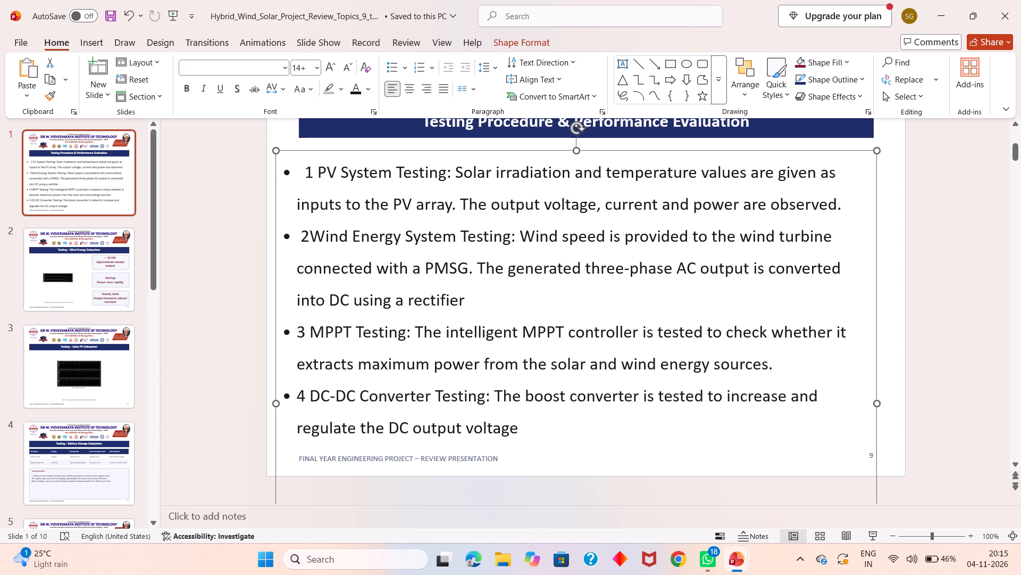
# Delete the empty lines below item 4 in the testing procedure text box, pulling the stray full stop up to the end of "voltage".
pyautogui.scroll(-2, 303, 243)
pyautogui.scroll(1, 316, 349)
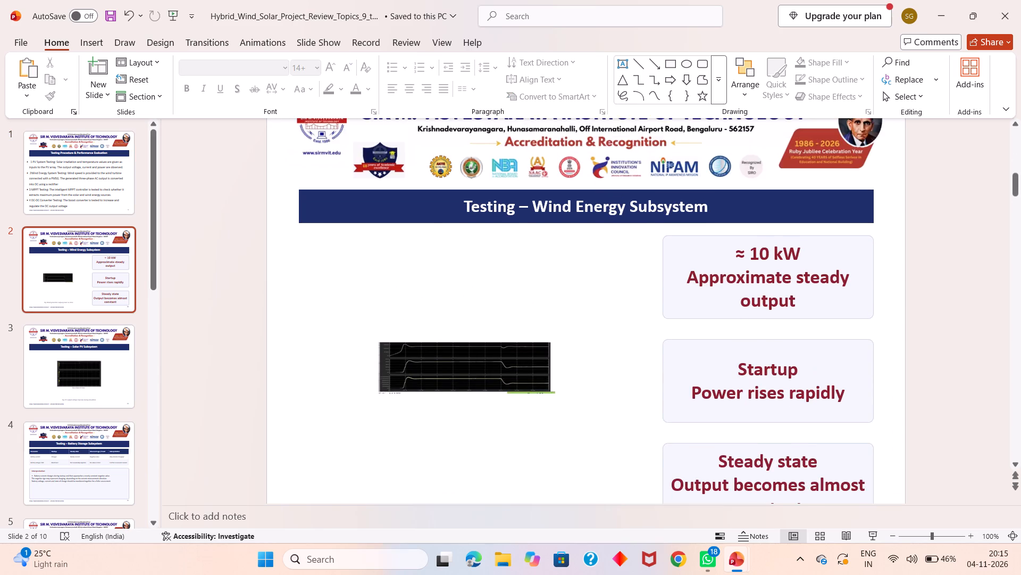
pyautogui.scroll(1, 316, 349)
pyautogui.click(319, 445)
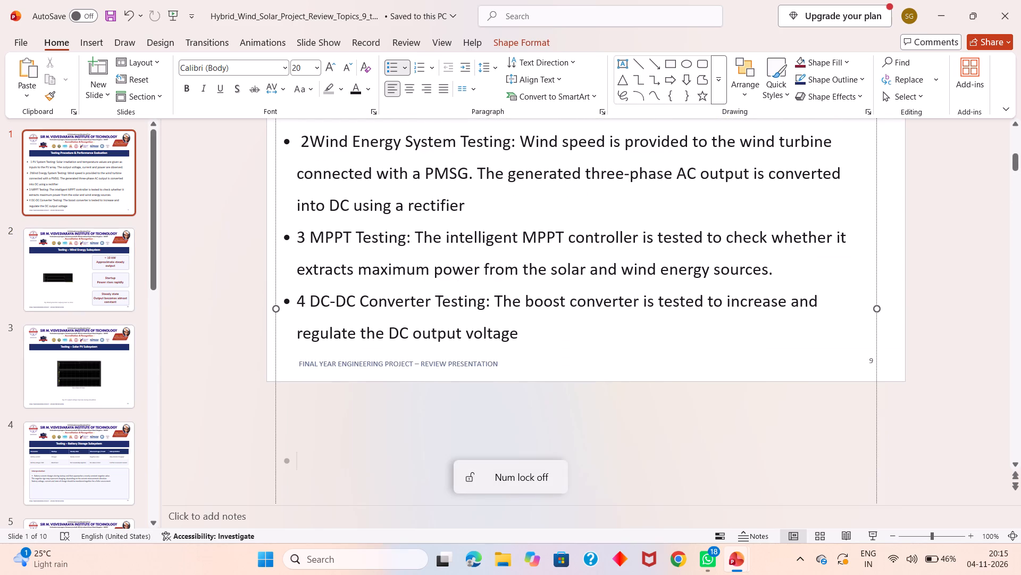
pyautogui.press('BackSpace')
pyautogui.press('BackSpace')
pyautogui.press('BackSpace')
pyautogui.press('BackSpace')
pyautogui.press('BackSpace')
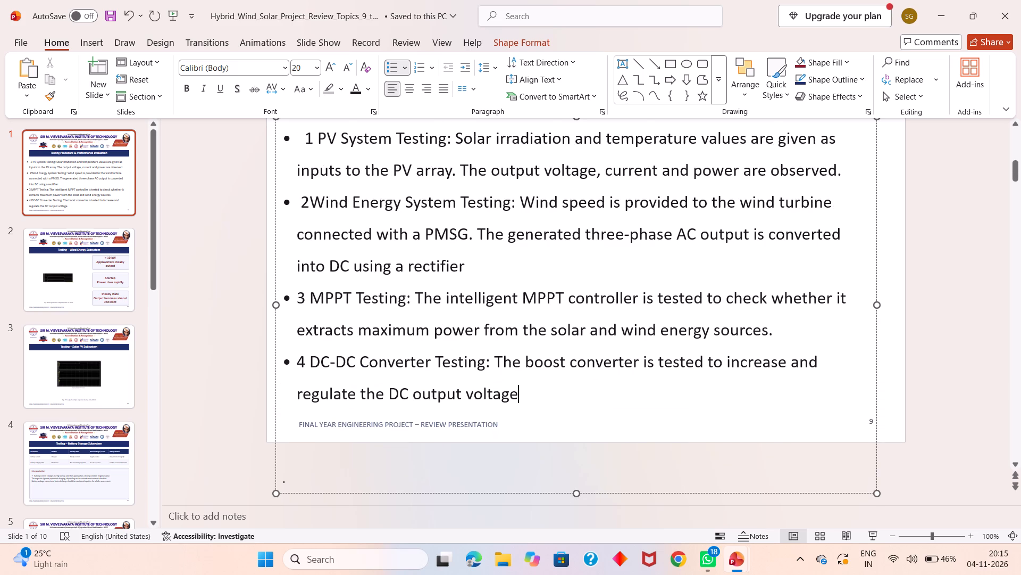
pyautogui.click(300, 471)
pyautogui.press('BackSpace')
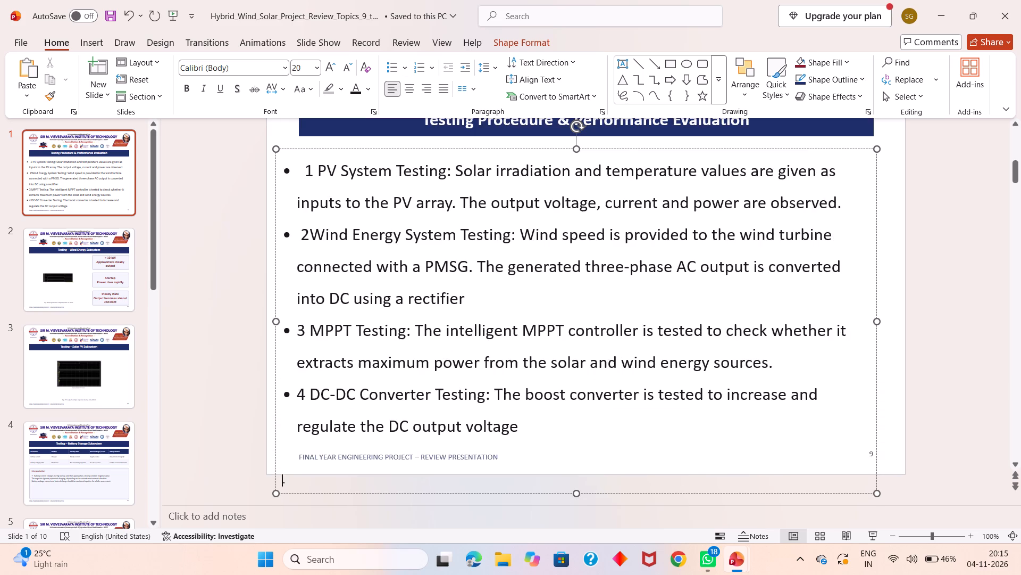
pyautogui.press('BackSpace')
pyautogui.press('BackSpace')
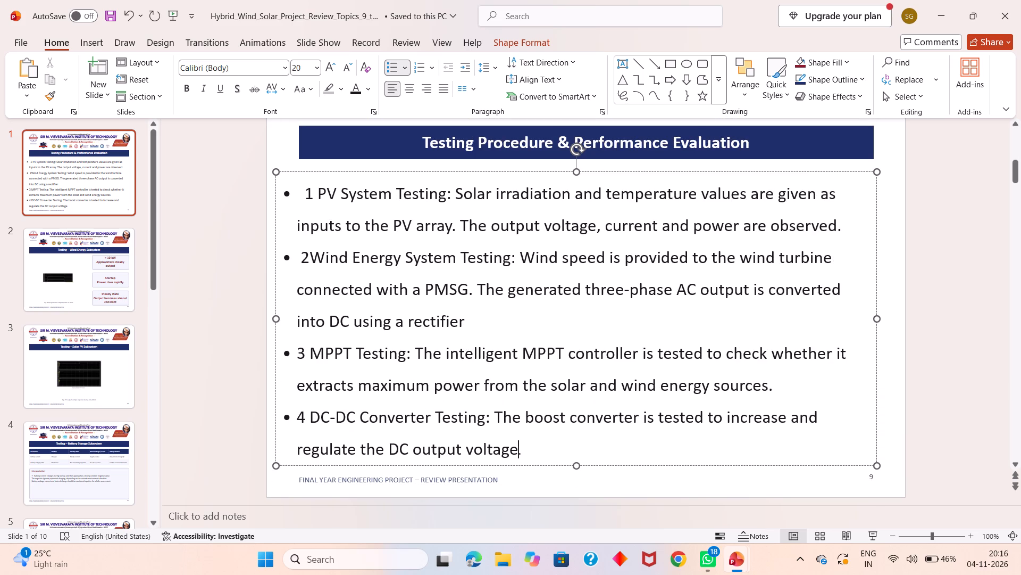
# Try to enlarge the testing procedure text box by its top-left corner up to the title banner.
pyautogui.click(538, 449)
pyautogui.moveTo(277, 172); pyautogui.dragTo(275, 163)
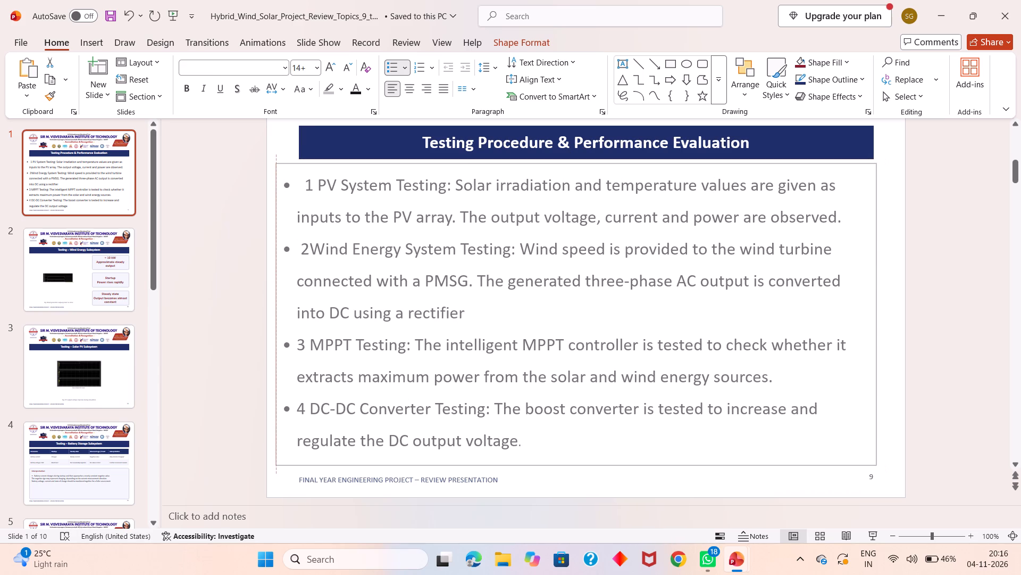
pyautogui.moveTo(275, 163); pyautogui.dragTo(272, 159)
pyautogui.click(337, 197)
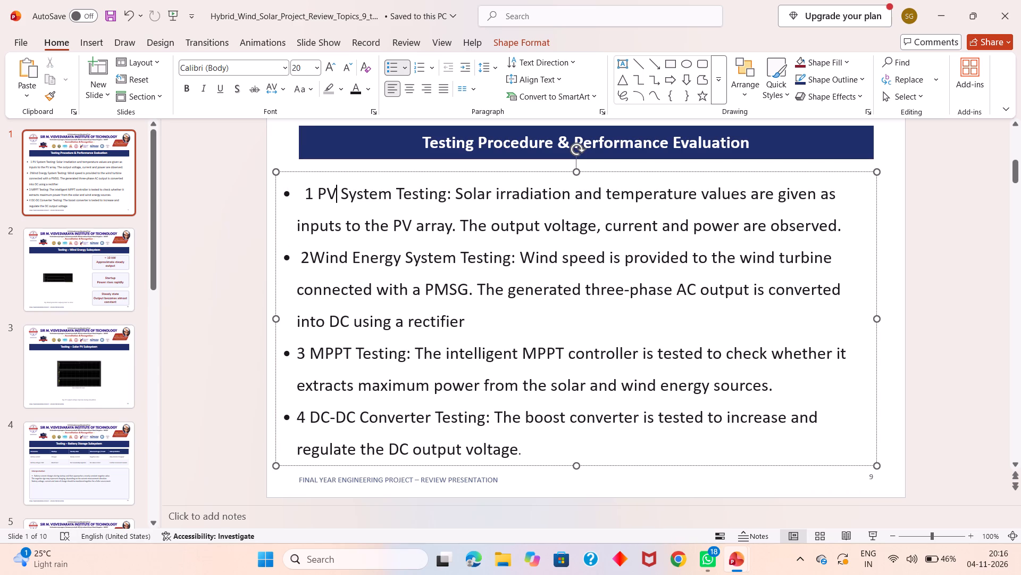
# On the Testing – Wind Energy Subsystem slide, pull the background panel out from behind the "≈ 10 kW" text and delete it.
pyautogui.click(113, 277)
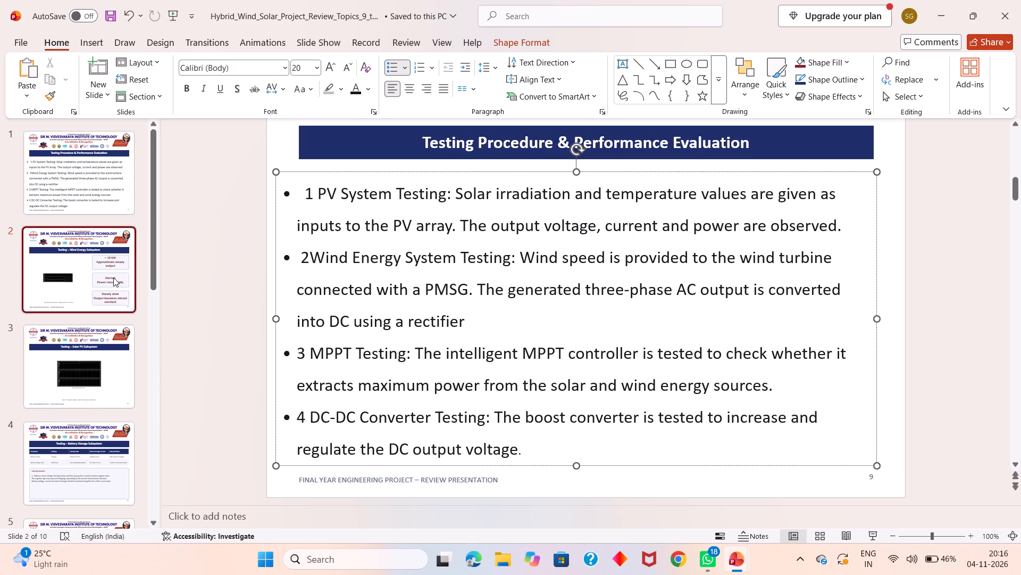
pyautogui.moveTo(660, 178); pyautogui.dragTo(366, 383)
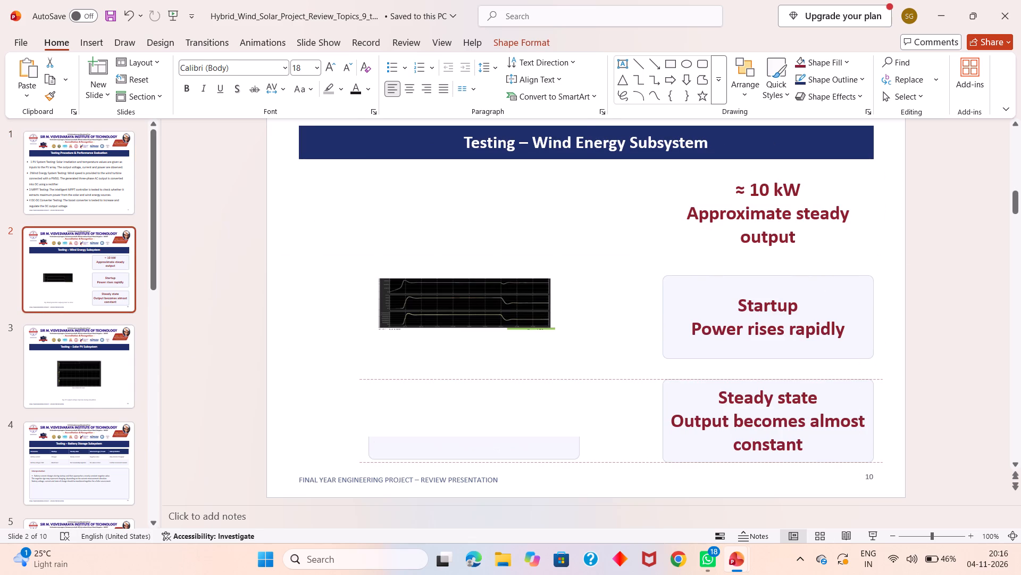
pyautogui.moveTo(366, 383); pyautogui.dragTo(363, 379)
pyautogui.press('Delete')
pyautogui.press('BackSpace')
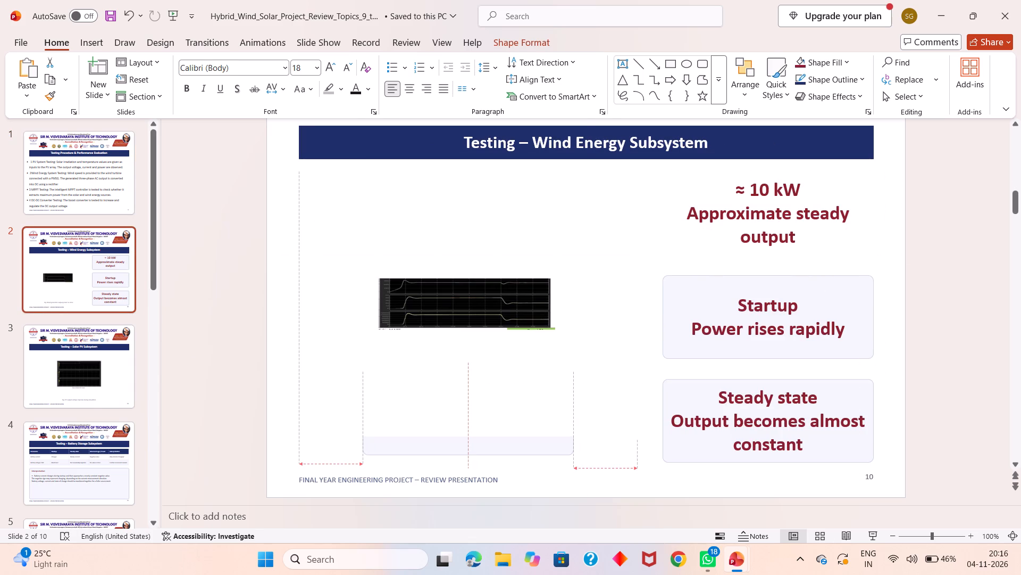
pyautogui.moveTo(363, 379); pyautogui.dragTo(382, 383)
pyautogui.click(382, 383)
pyautogui.press('BackSpace')
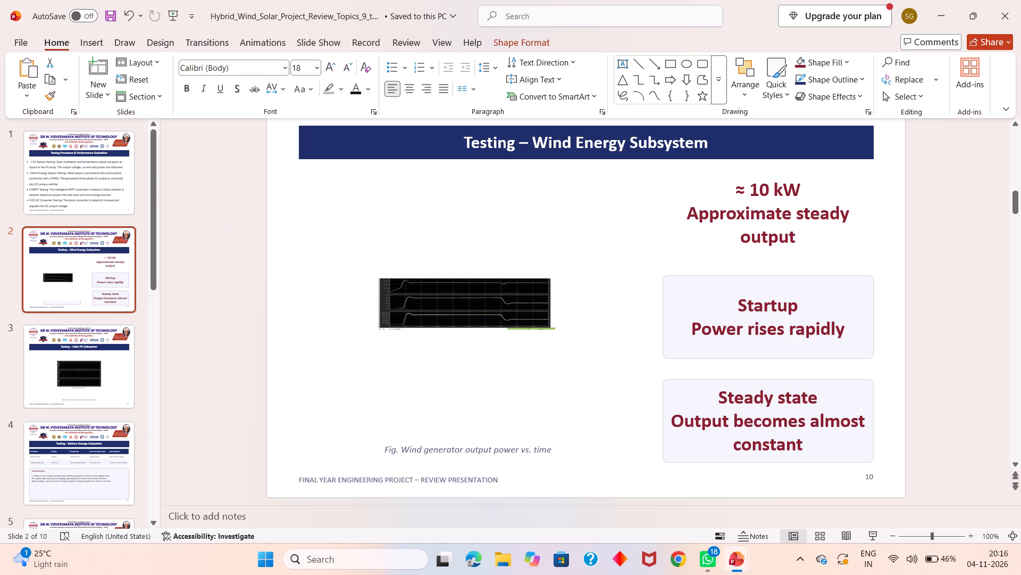
# Delete the "Startup Power rises rapidly" text box and the background panel behind it.
pyautogui.click(765, 280)
pyautogui.press('BackSpace')
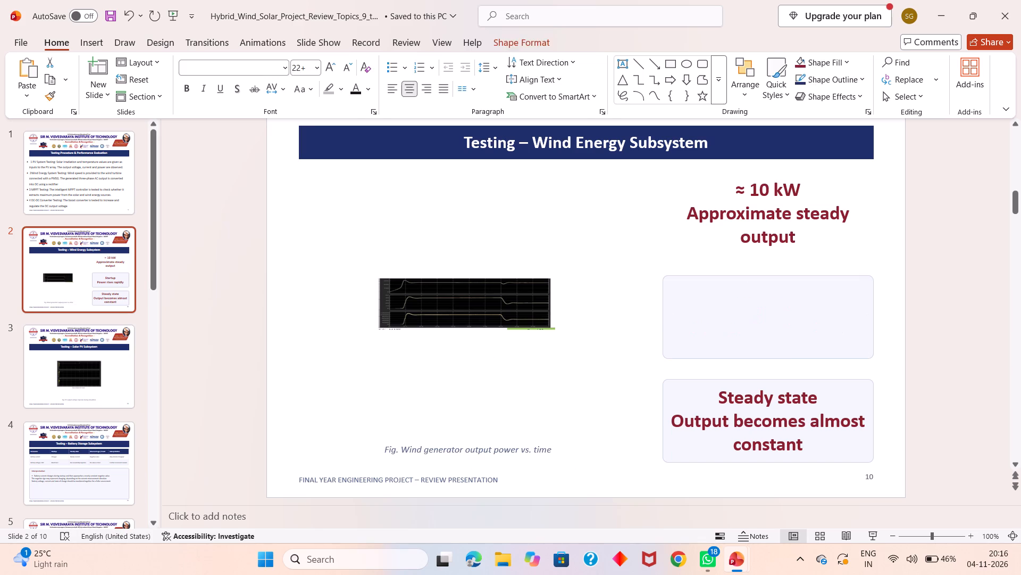
pyautogui.click(759, 332)
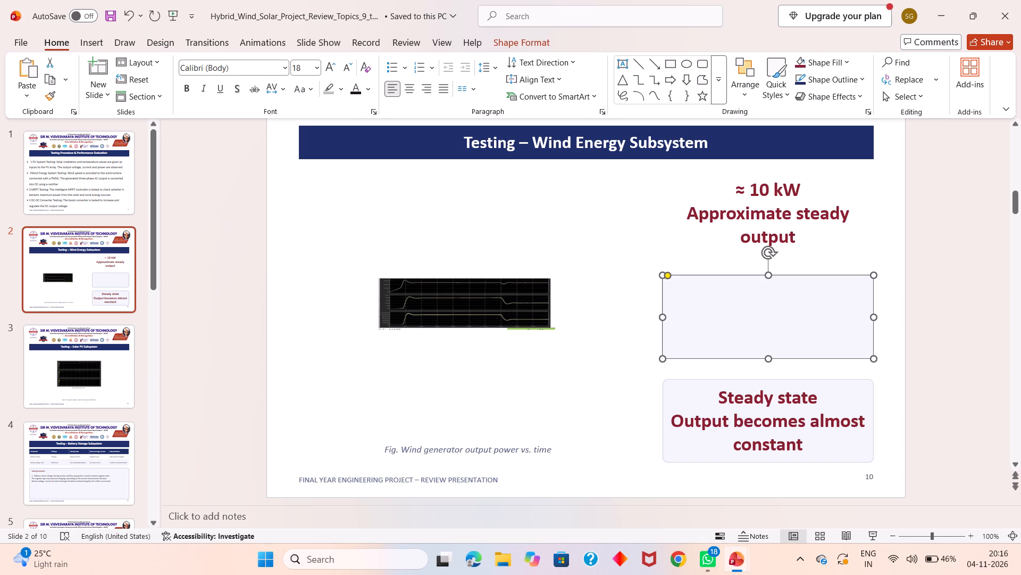
pyautogui.press('BackSpace')
# Try to delete the "Steady state Output becomes almost constant" text from its panel.
pyautogui.click(679, 404)
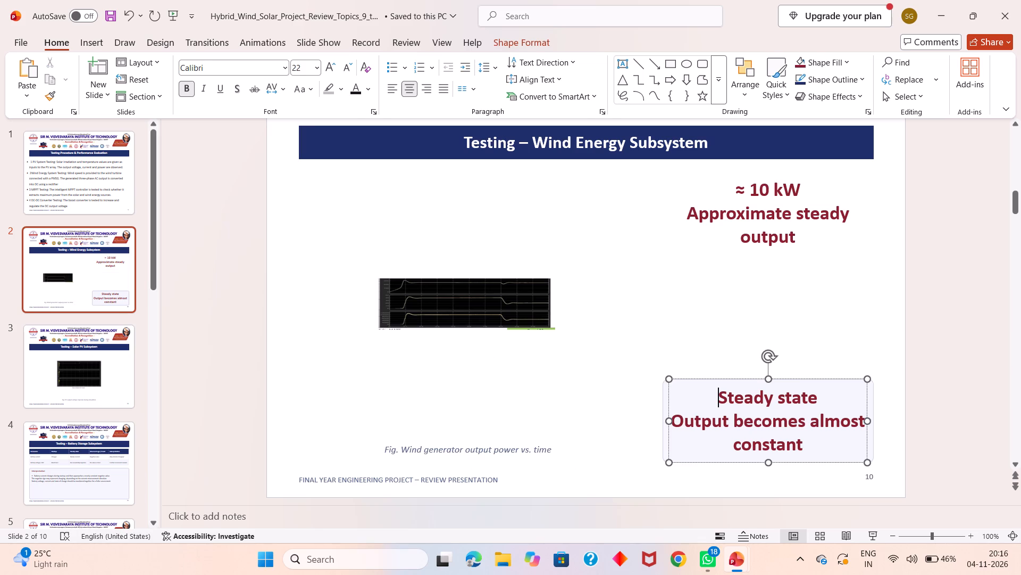
pyautogui.press('BackSpace')
pyautogui.press('BackSpace')
pyautogui.press('BackSpace')
pyautogui.press('BackSpace')
pyautogui.press('BackSpace')
pyautogui.press('BackSpace')
pyautogui.press('BackSpace')
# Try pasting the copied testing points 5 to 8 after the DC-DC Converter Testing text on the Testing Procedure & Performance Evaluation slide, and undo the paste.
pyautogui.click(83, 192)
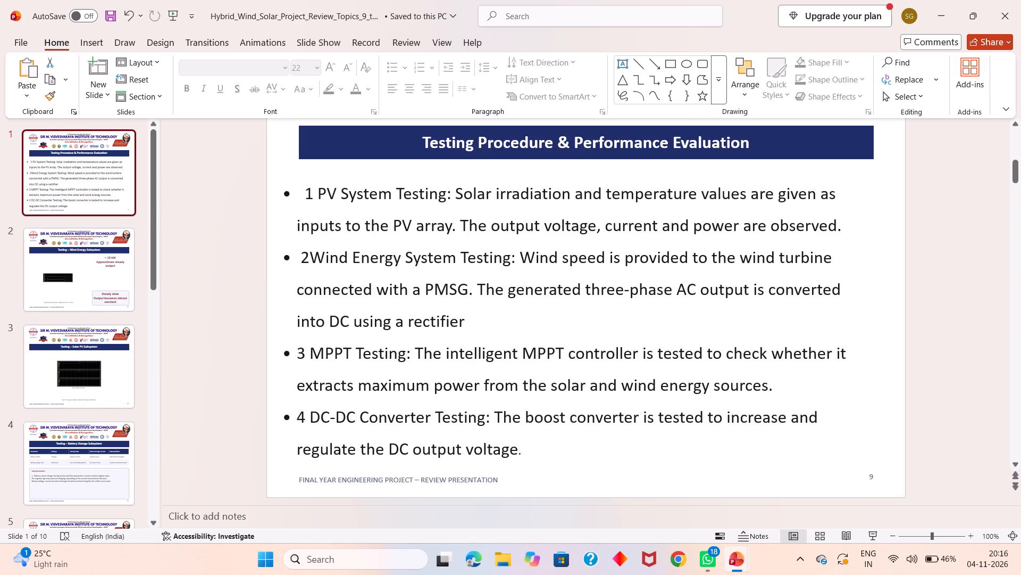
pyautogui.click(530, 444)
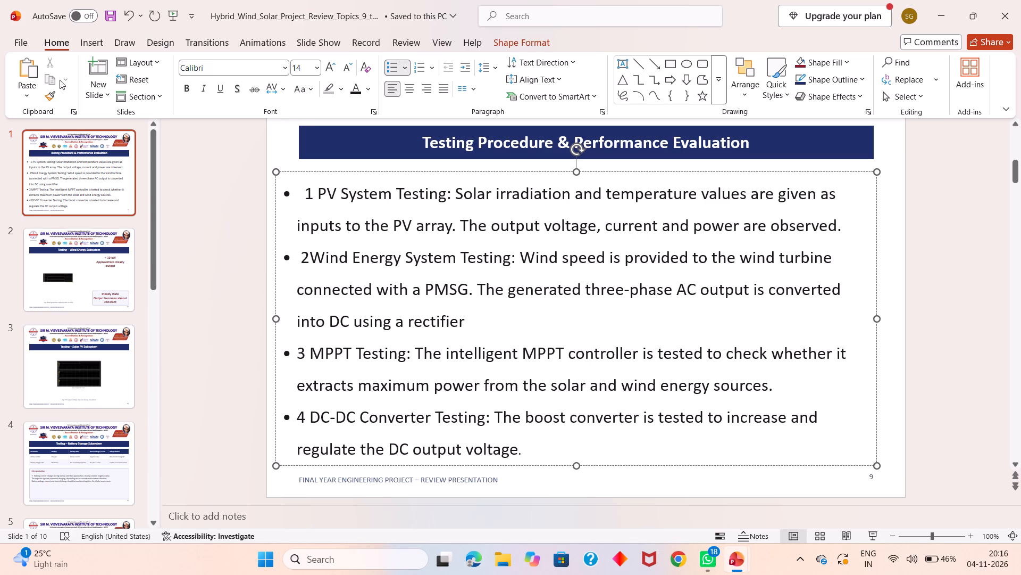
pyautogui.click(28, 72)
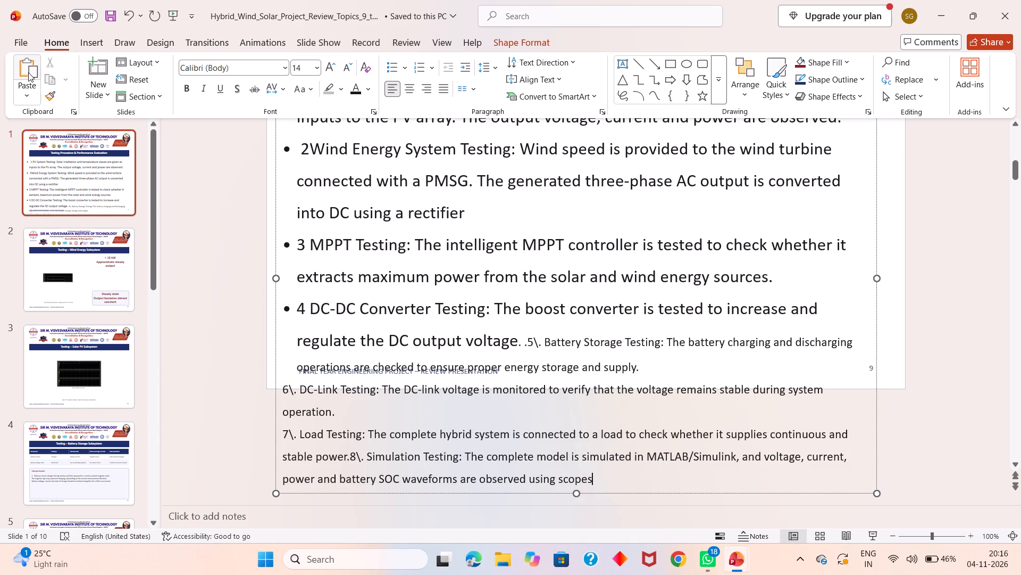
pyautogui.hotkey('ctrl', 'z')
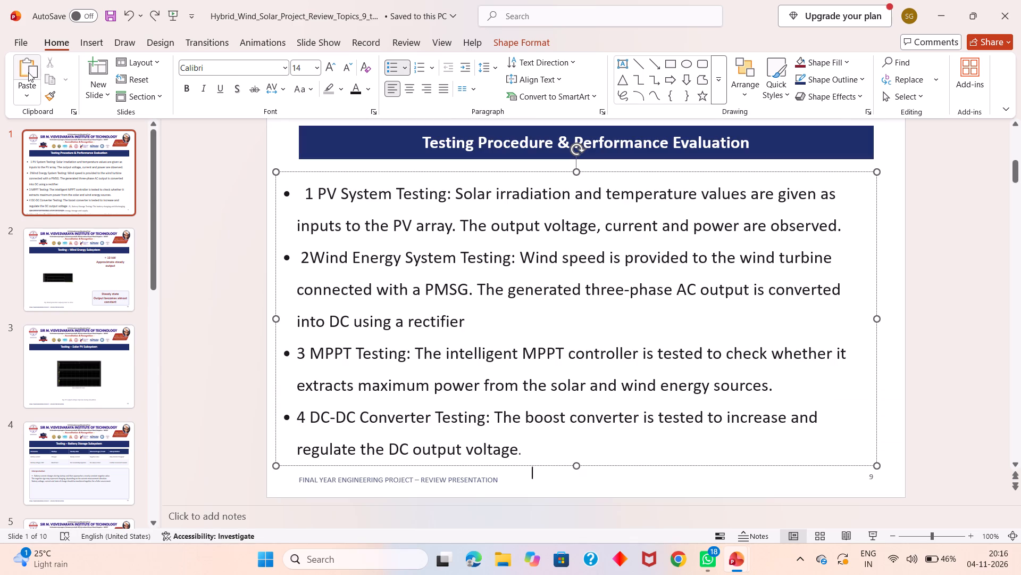
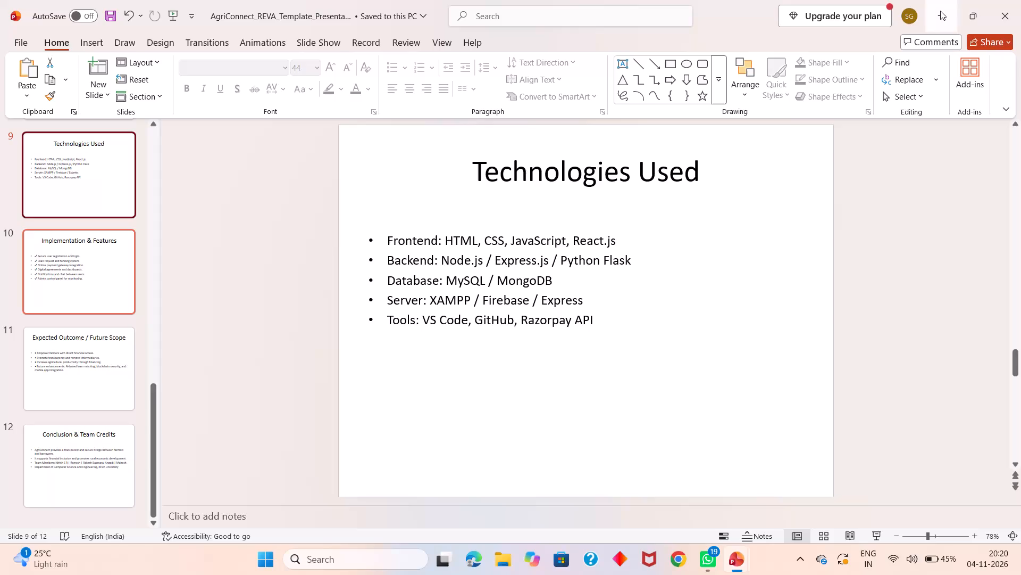
# Minimize all open presentation windows to reach the desktop and bring up the Shut Down Windows dialog.
pyautogui.click(940, 11)
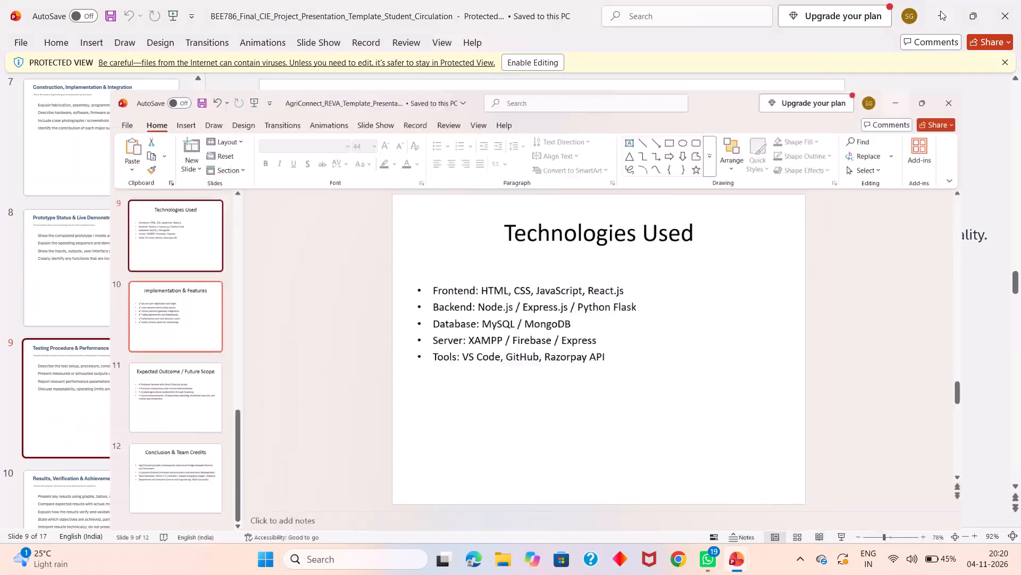
pyautogui.tripleClick(940, 11)
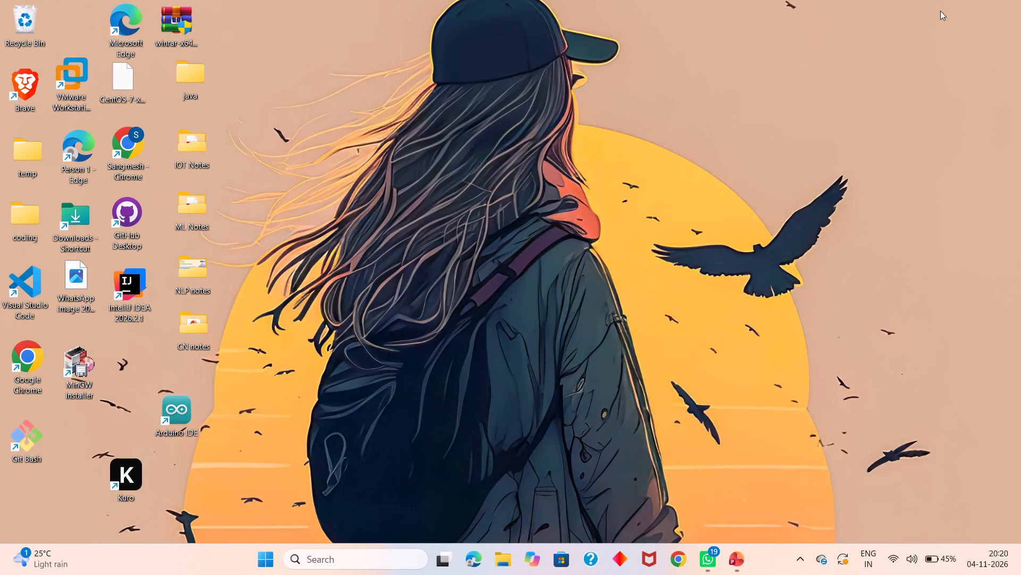
pyautogui.hotkey('alt', 'F4')
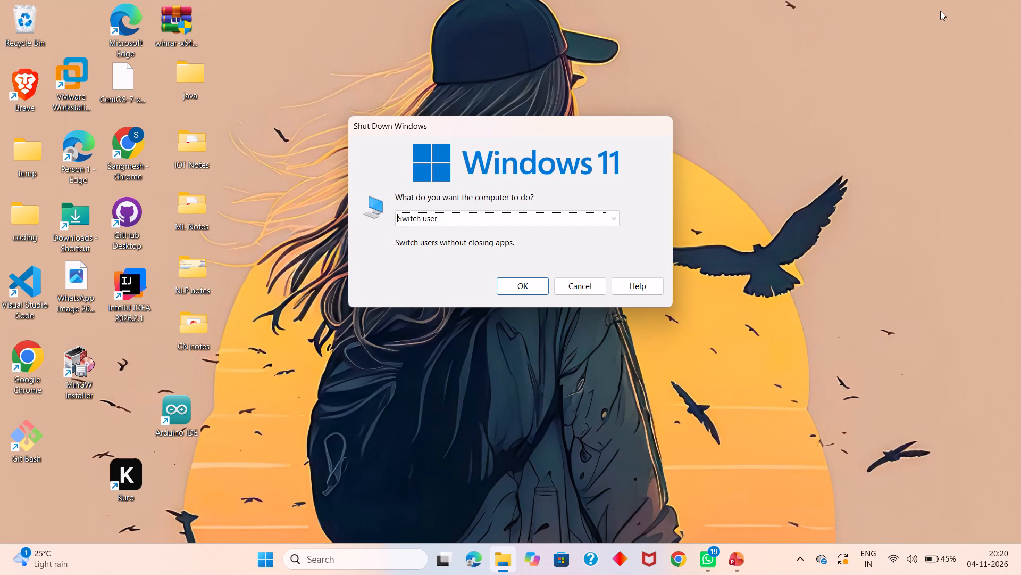
# Put the computer into low-power mode by choosing Sleep as the shutdown action and confirming it.
pyautogui.press('Down')
pyautogui.press('Down')
pyautogui.press('Return')
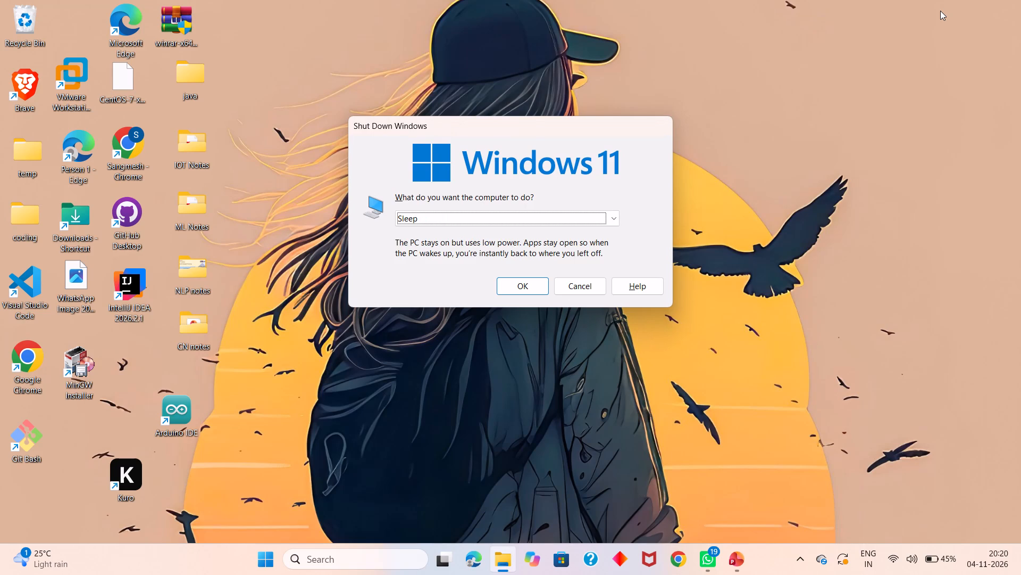
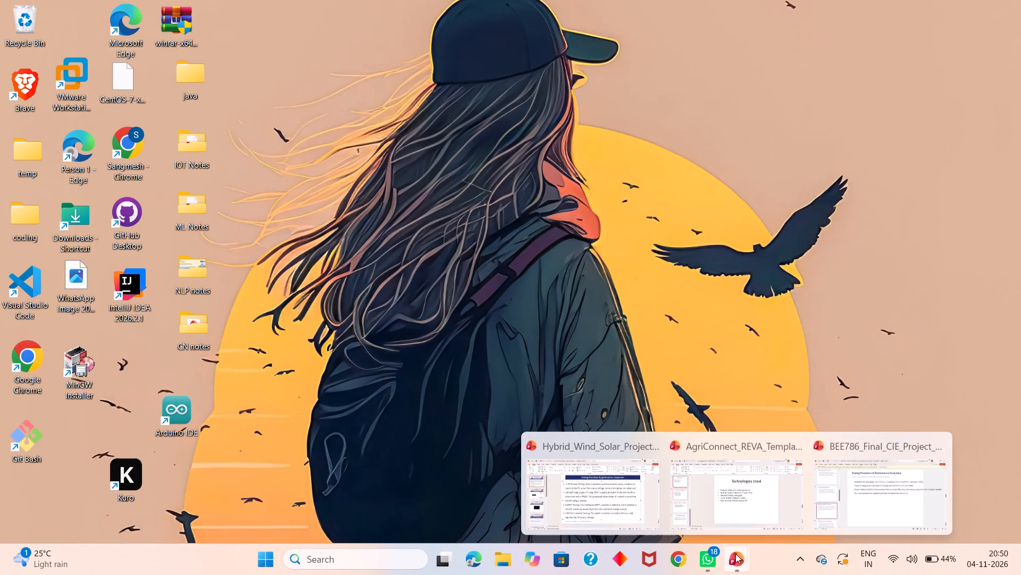
# Switch to the Hybrid Wind Solar project review presentation and add a new title-only slide after slide 1.
pyautogui.click(602, 485)
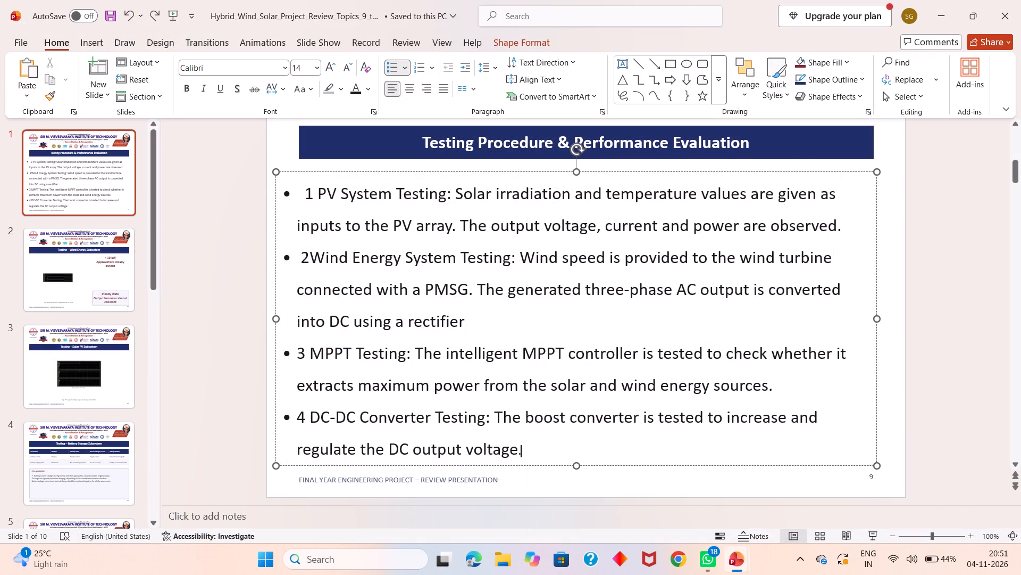
pyautogui.click(646, 451)
pyautogui.click(896, 209)
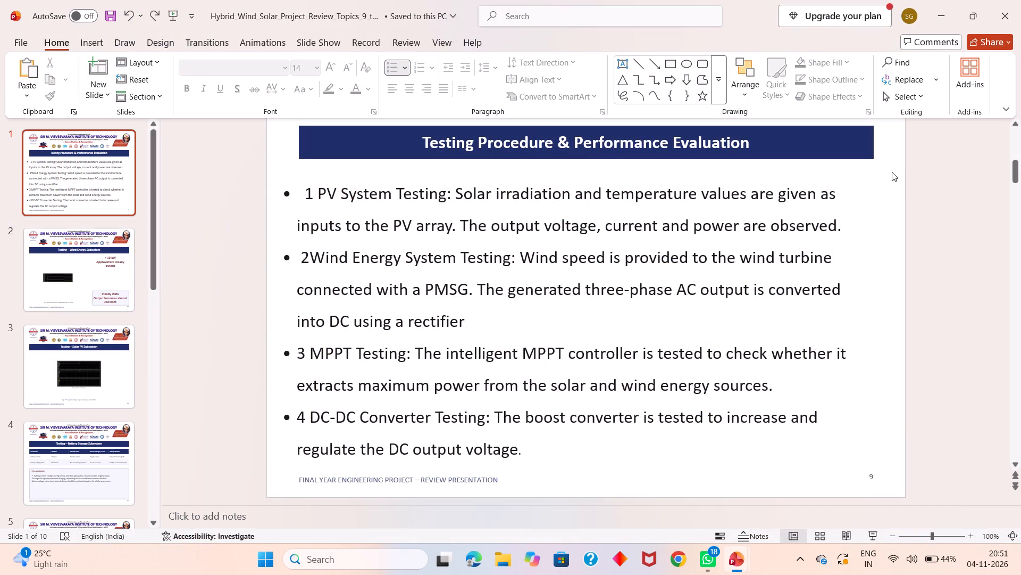
pyautogui.click(93, 72)
pyautogui.click(313, 305)
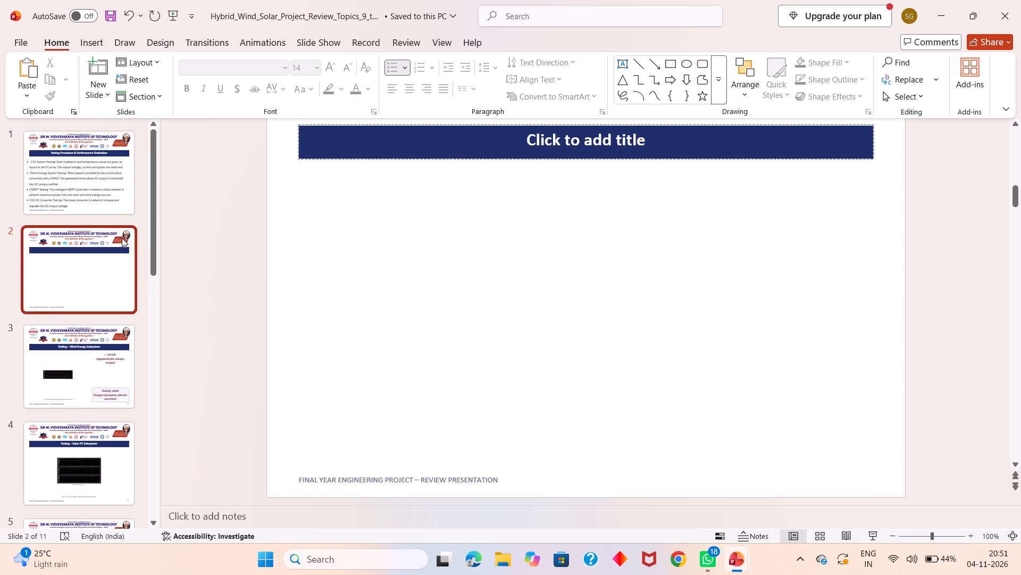
# Copy slide 1's title text and insert an empty line above the "1 PV System Testing" bullet.
pyautogui.click(95, 193)
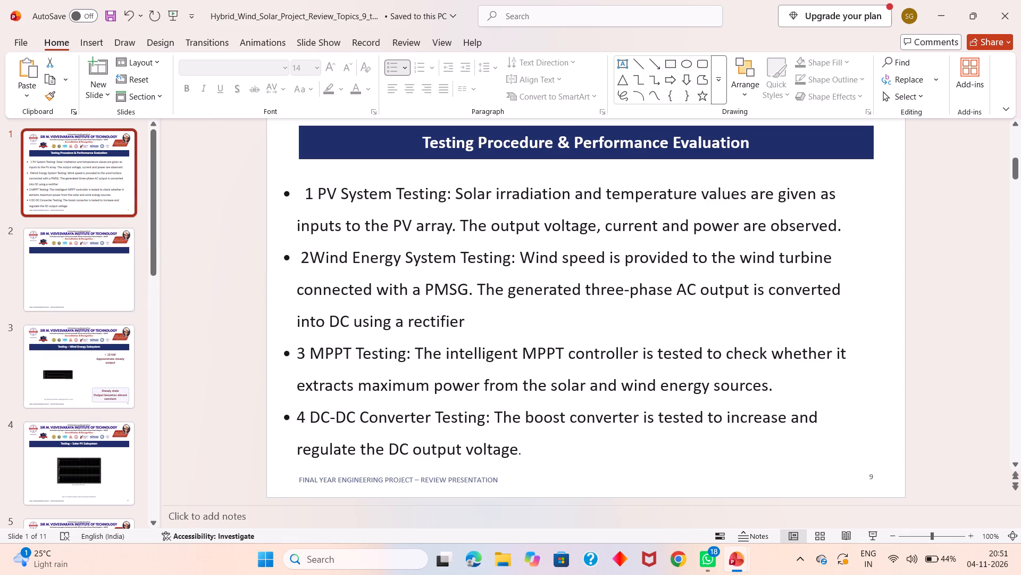
pyautogui.moveTo(426, 143); pyautogui.dragTo(708, 164)
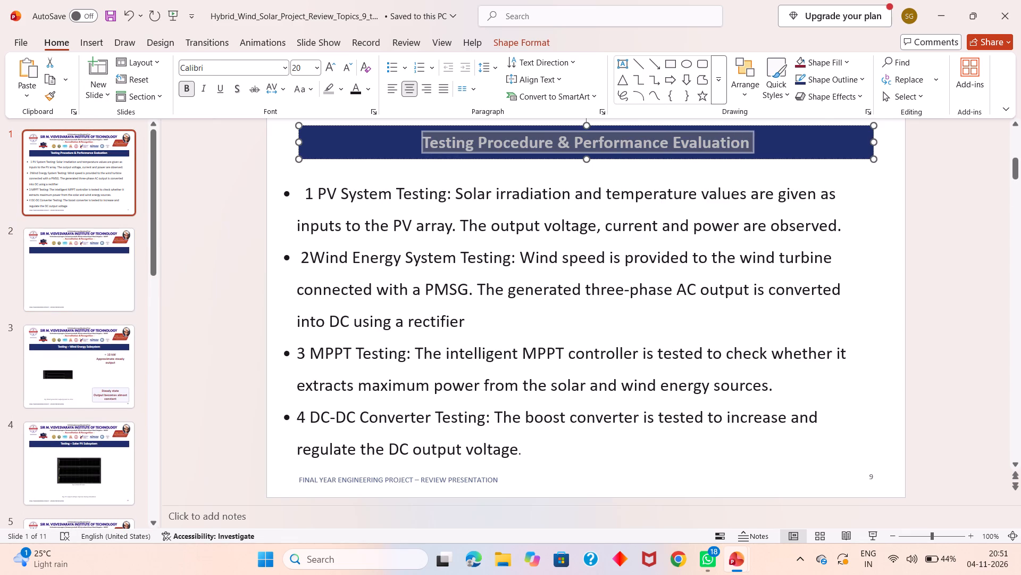
pyautogui.moveTo(708, 164); pyautogui.dragTo(719, 164)
pyautogui.hotkey('ctrl', 'c')
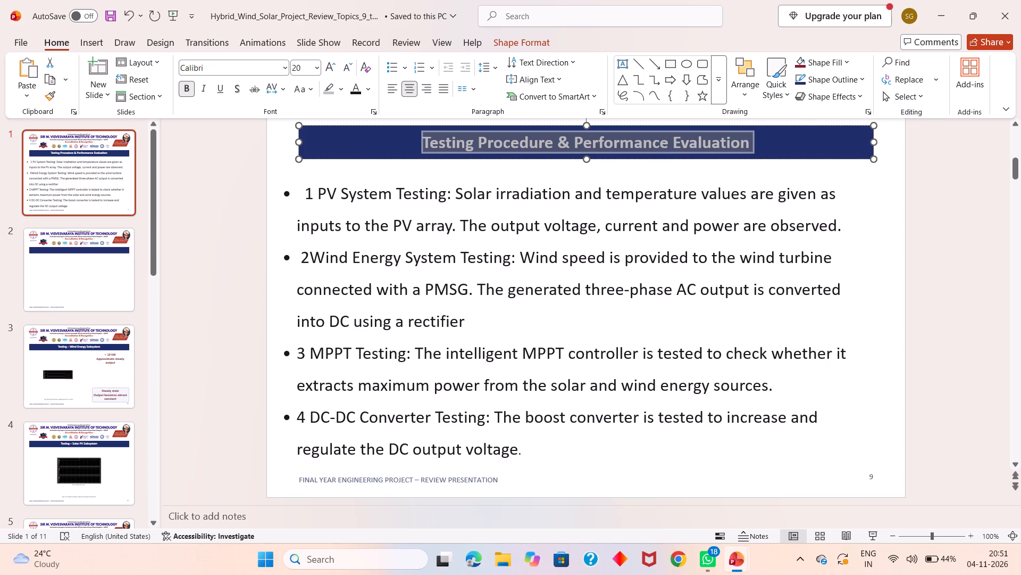
pyautogui.click(700, 193)
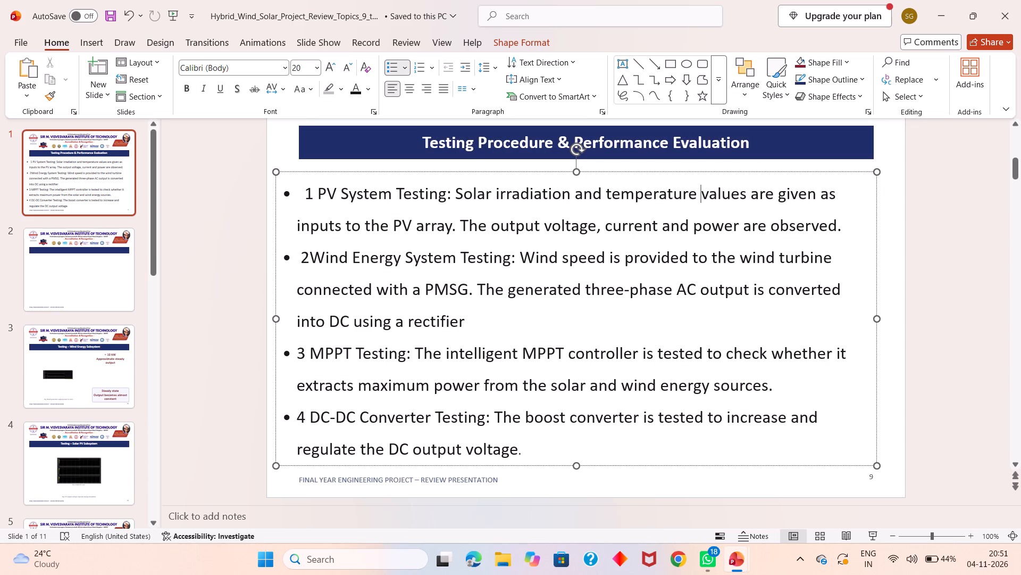
pyautogui.click(296, 189)
pyautogui.press('Return')
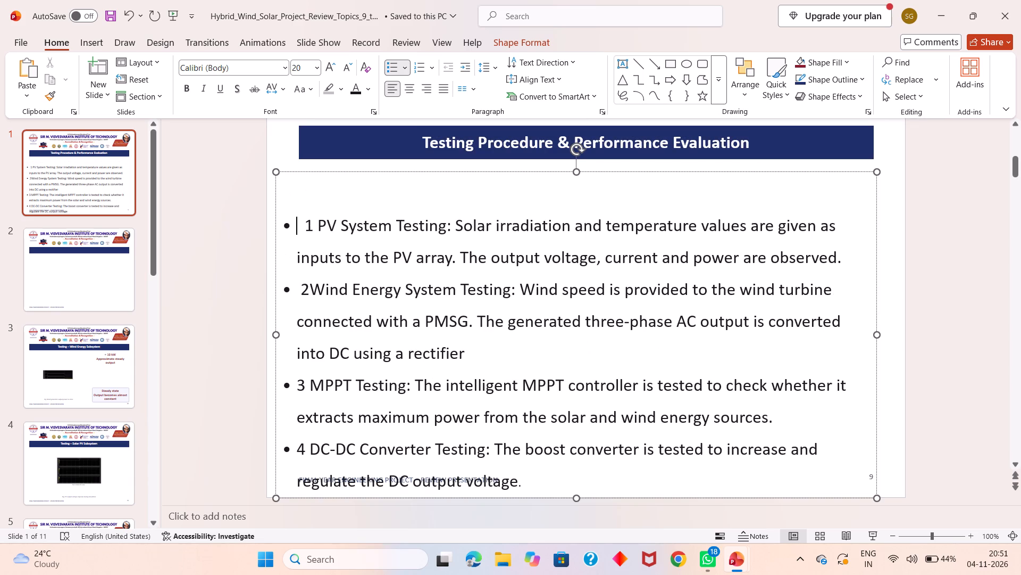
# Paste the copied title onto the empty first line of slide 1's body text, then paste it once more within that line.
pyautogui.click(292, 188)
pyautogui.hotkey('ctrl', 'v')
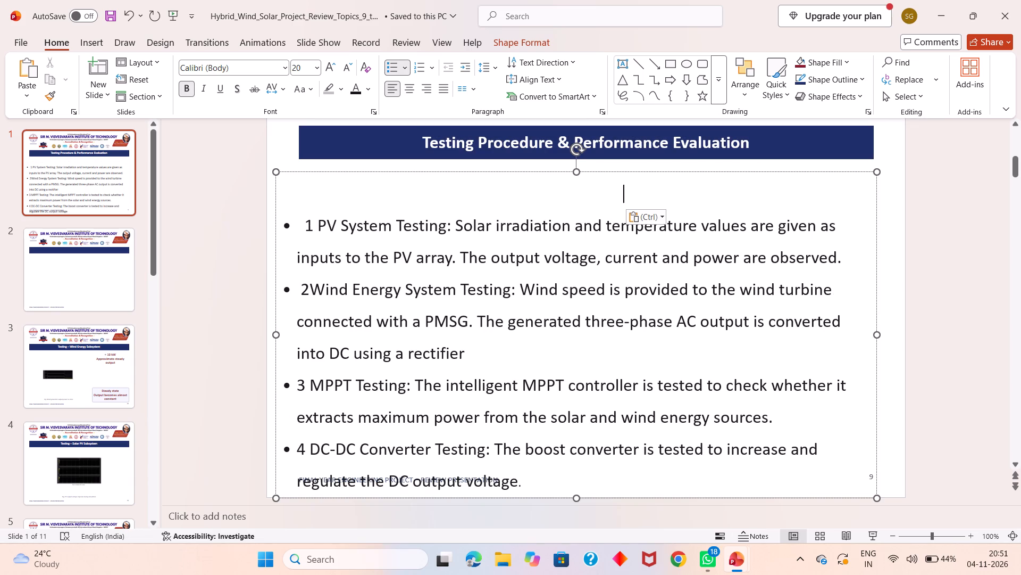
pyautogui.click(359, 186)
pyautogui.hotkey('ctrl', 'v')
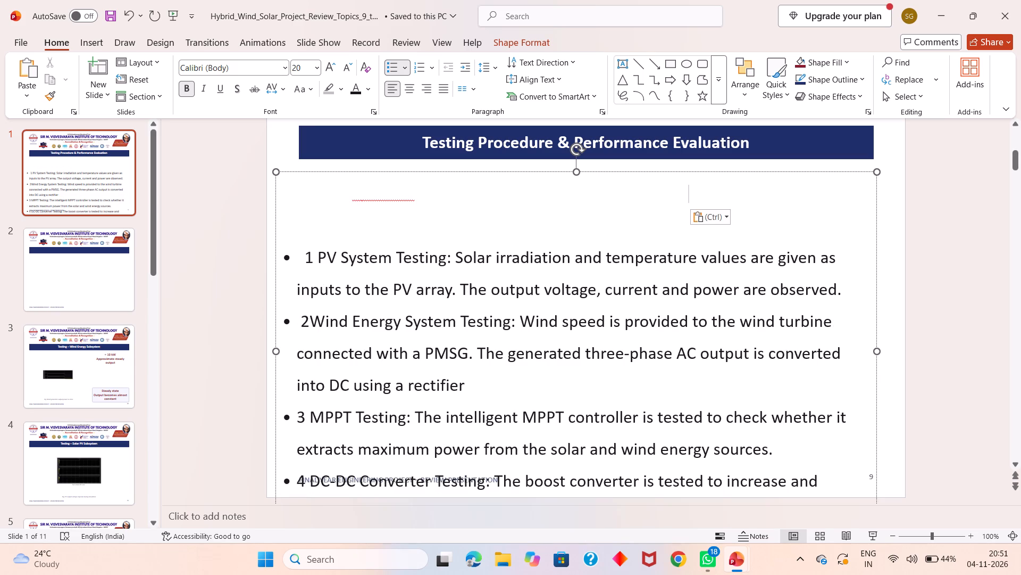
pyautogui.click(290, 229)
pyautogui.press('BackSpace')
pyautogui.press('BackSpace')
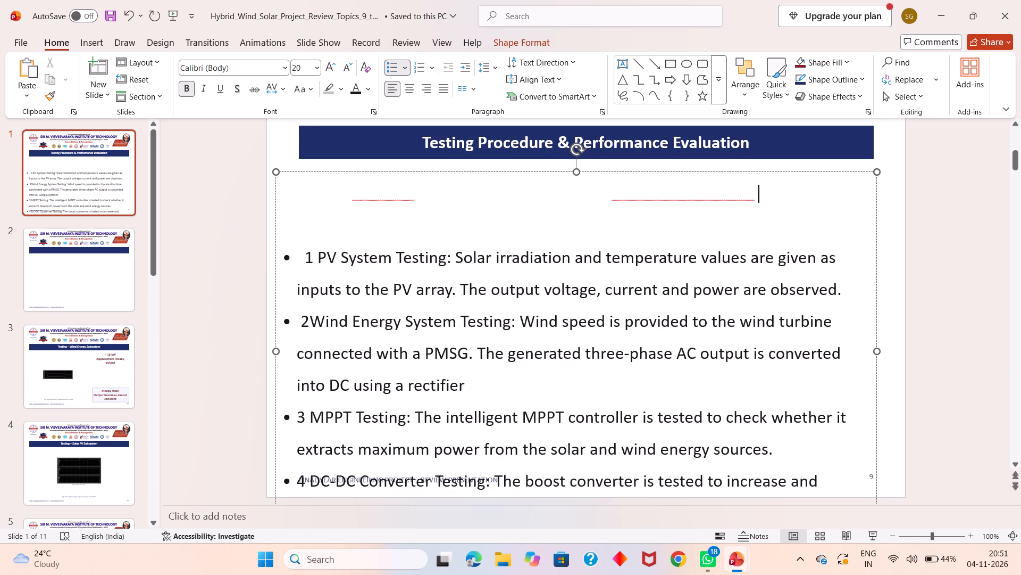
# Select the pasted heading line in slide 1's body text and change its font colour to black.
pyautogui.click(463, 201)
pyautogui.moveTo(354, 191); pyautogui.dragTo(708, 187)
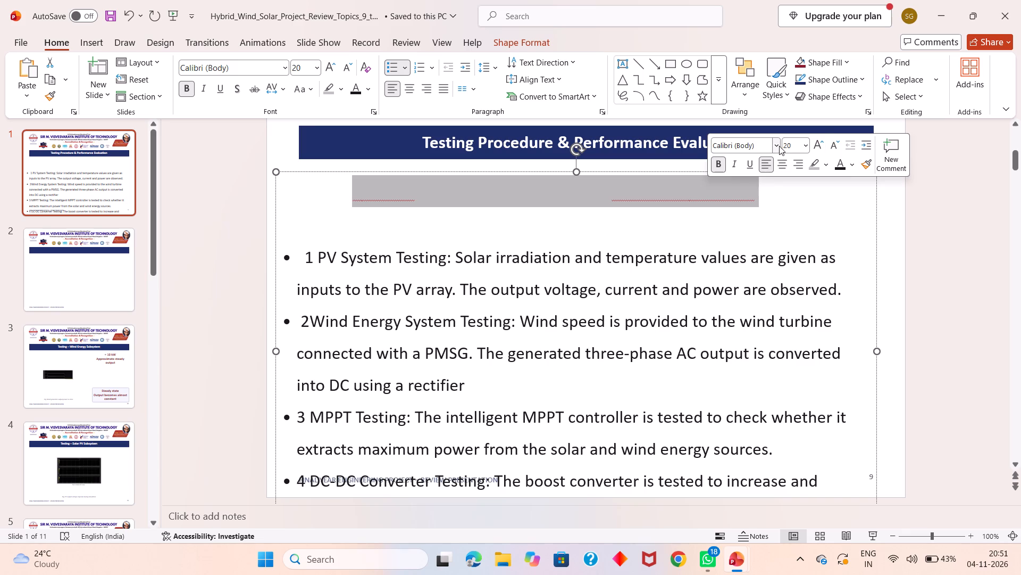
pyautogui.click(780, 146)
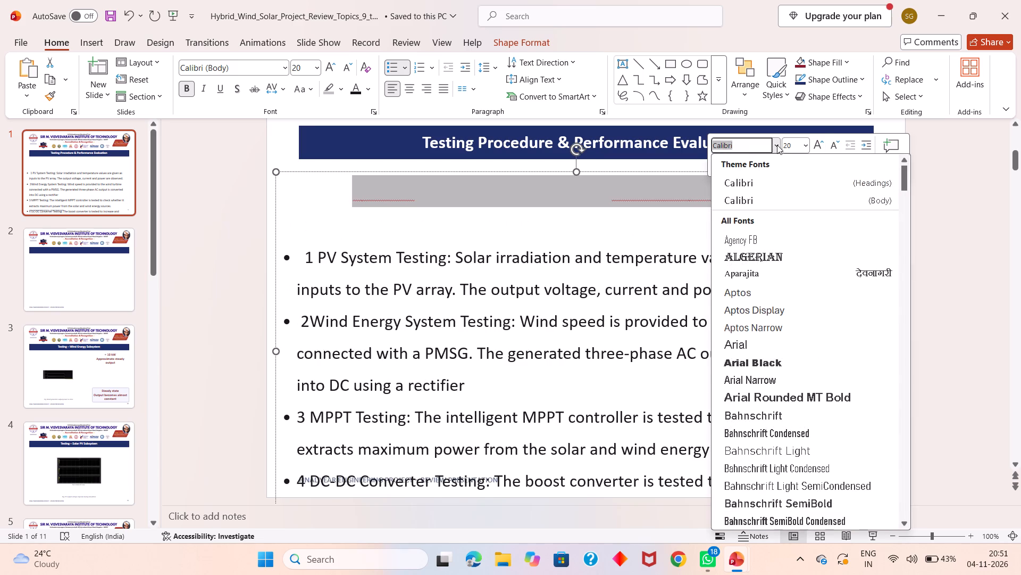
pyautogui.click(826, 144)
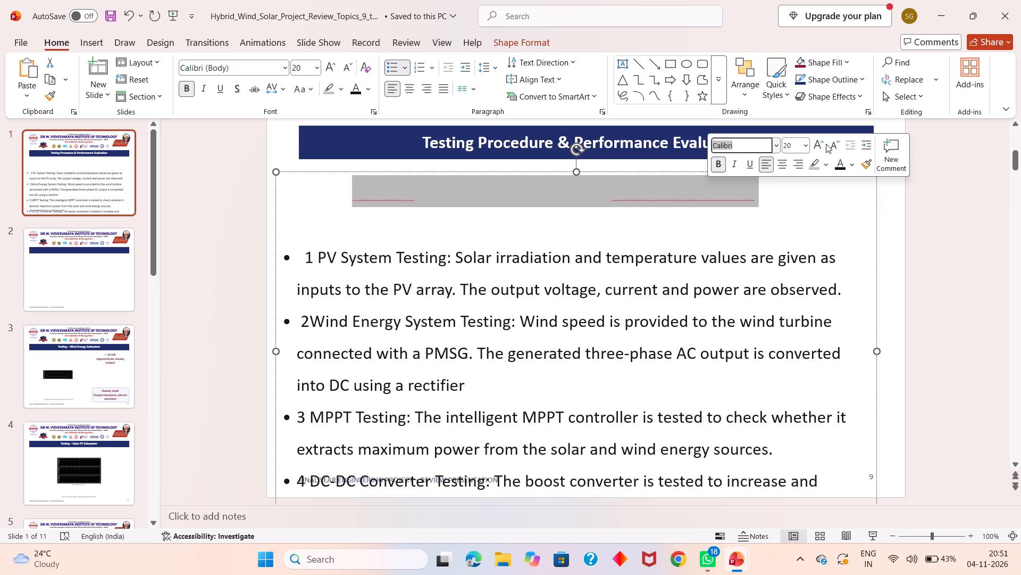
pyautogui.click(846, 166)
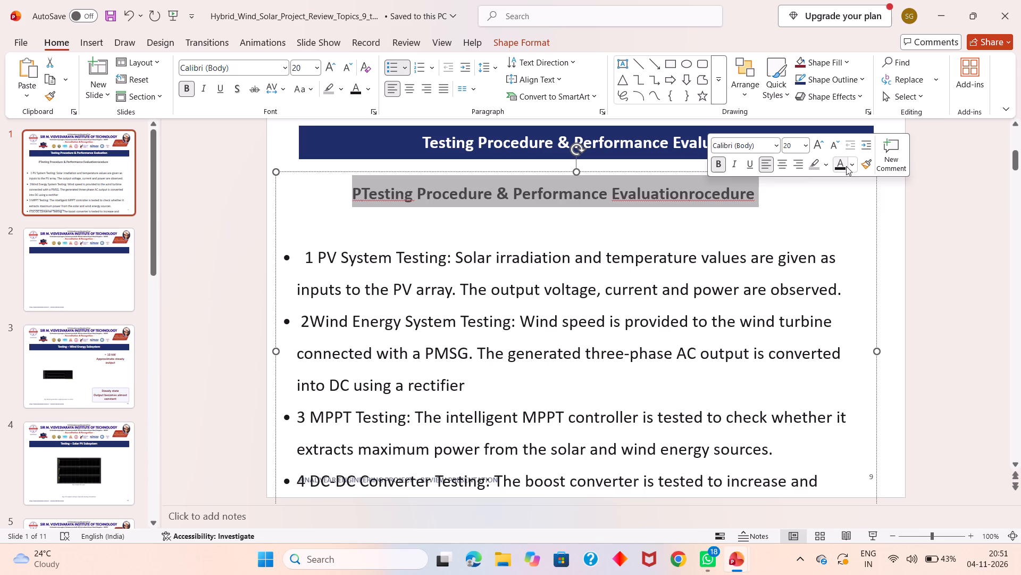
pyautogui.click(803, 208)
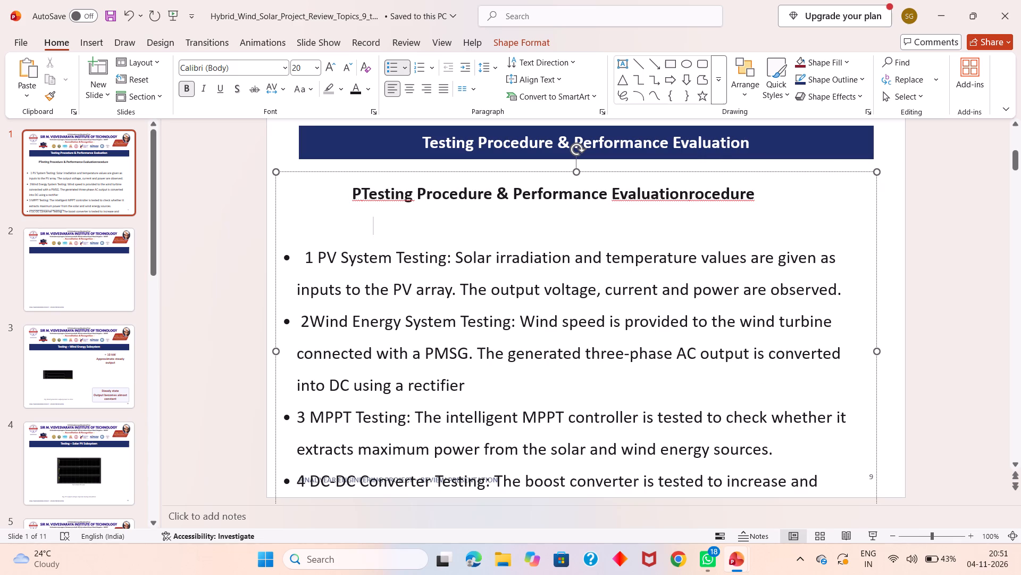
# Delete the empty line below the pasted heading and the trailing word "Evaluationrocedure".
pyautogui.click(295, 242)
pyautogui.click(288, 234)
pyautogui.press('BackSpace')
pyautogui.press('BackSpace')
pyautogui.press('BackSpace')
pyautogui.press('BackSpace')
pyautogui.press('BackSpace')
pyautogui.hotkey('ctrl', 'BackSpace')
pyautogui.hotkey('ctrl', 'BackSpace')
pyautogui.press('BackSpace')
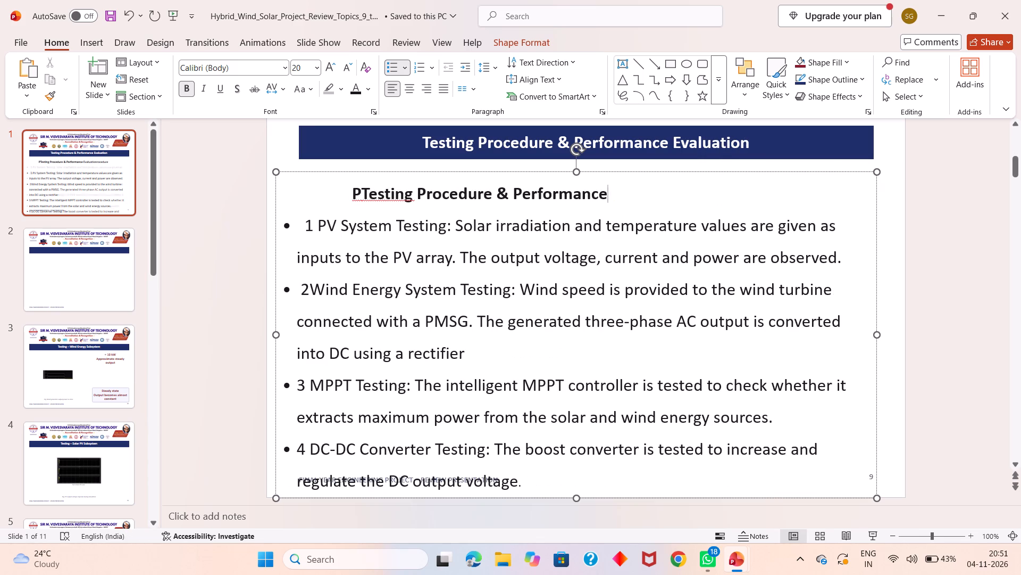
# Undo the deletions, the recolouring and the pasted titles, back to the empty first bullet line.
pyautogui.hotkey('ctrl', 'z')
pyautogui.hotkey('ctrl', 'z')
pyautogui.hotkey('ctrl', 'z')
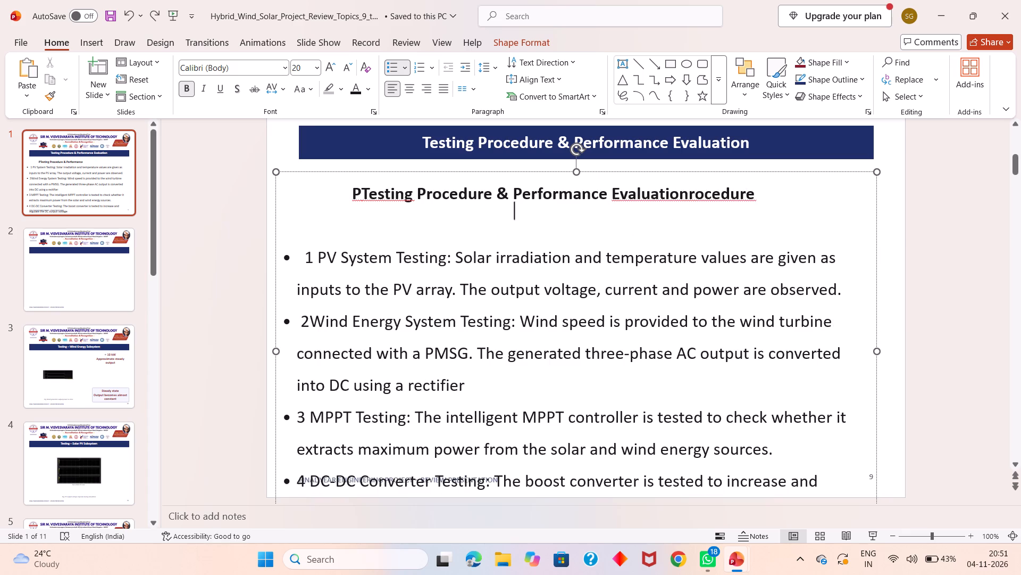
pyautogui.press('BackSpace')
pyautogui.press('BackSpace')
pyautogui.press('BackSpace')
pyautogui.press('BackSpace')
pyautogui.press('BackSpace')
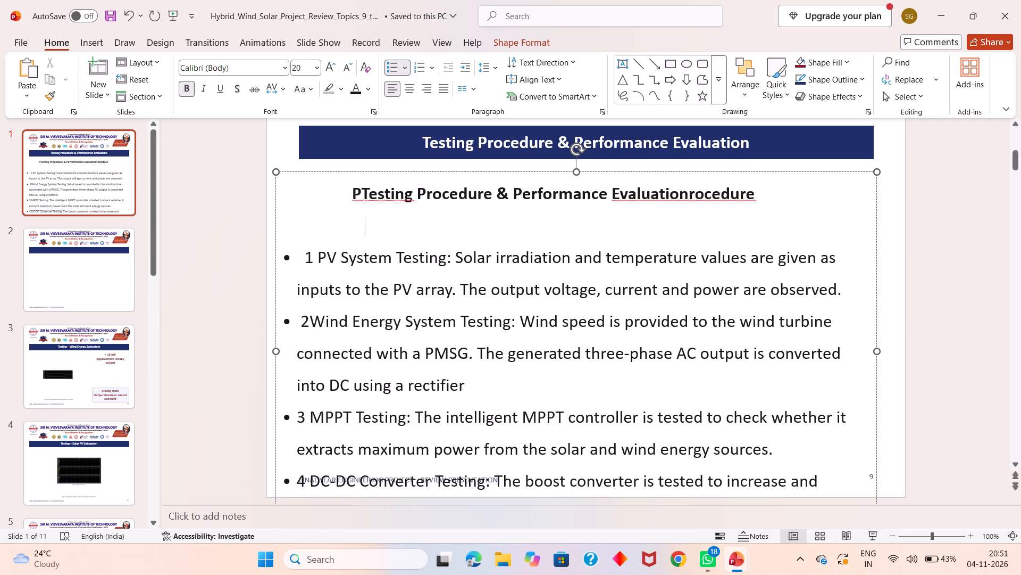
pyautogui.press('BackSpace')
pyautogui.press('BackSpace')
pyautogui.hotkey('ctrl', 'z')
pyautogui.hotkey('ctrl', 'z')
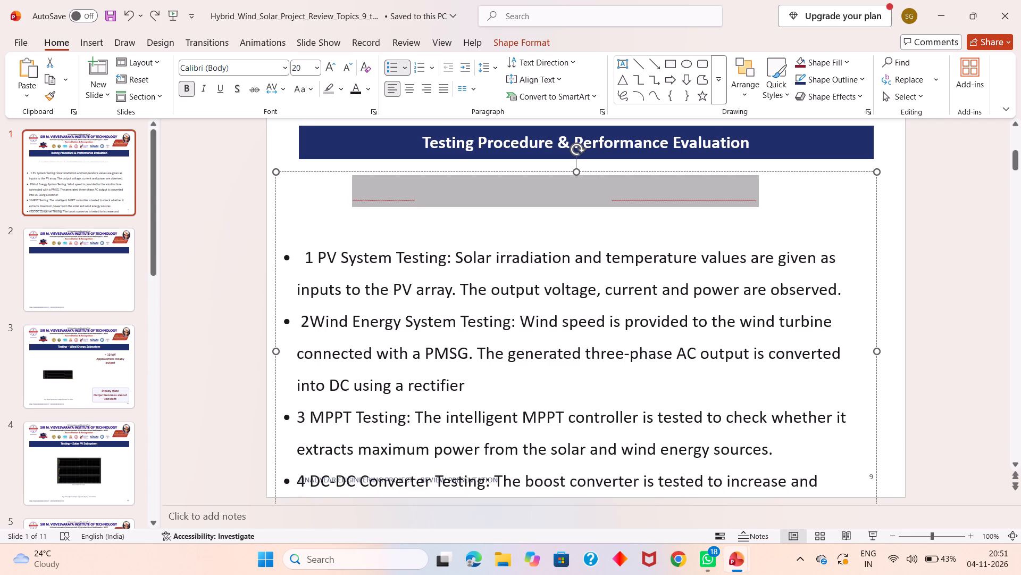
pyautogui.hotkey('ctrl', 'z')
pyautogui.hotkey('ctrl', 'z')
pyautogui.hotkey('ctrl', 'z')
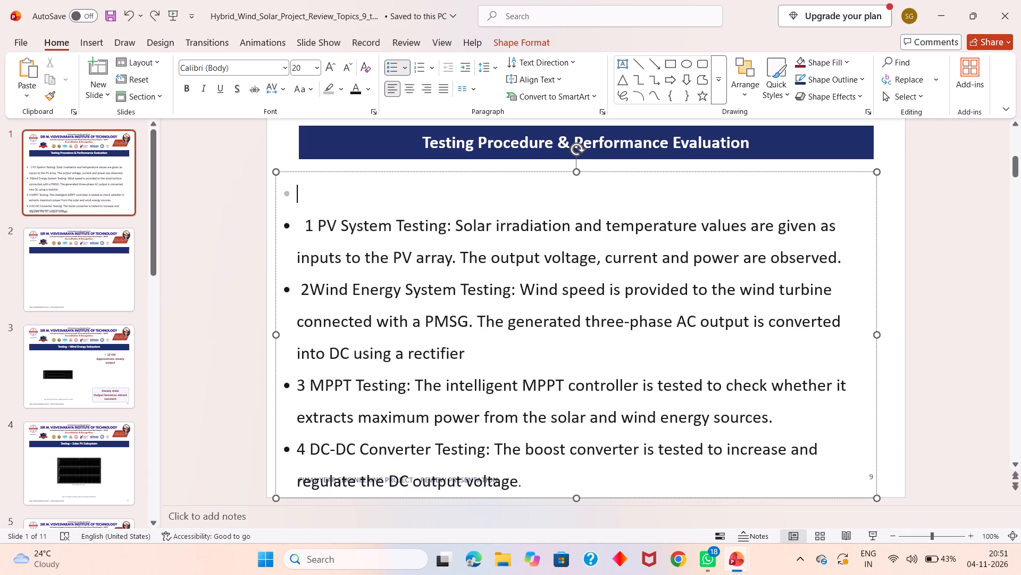
# Remove the bullet from the empty first line of slide 1's body text and paste the copied title there.
pyautogui.press('BackSpace')
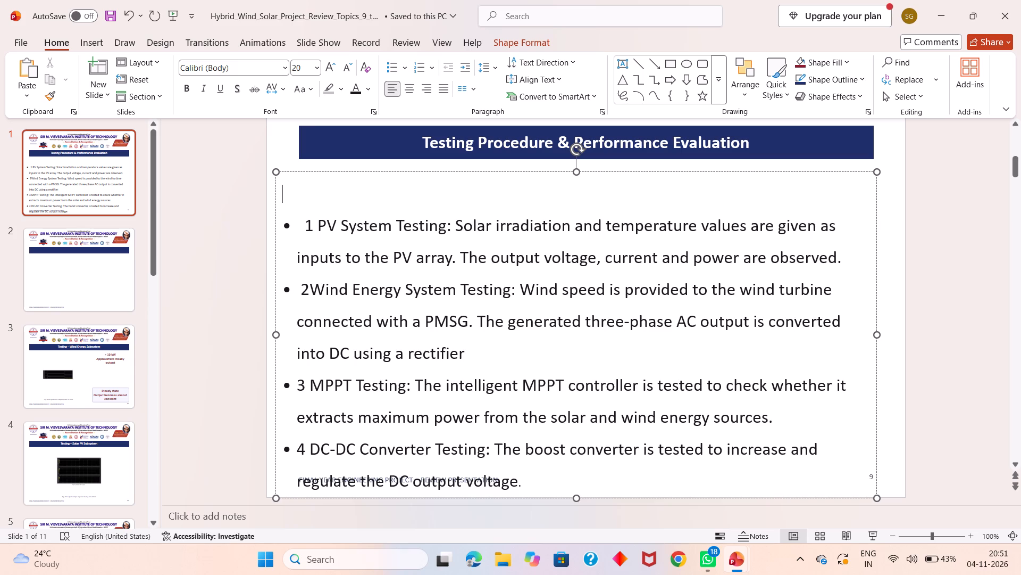
pyautogui.hotkey('ctrl', 'v')
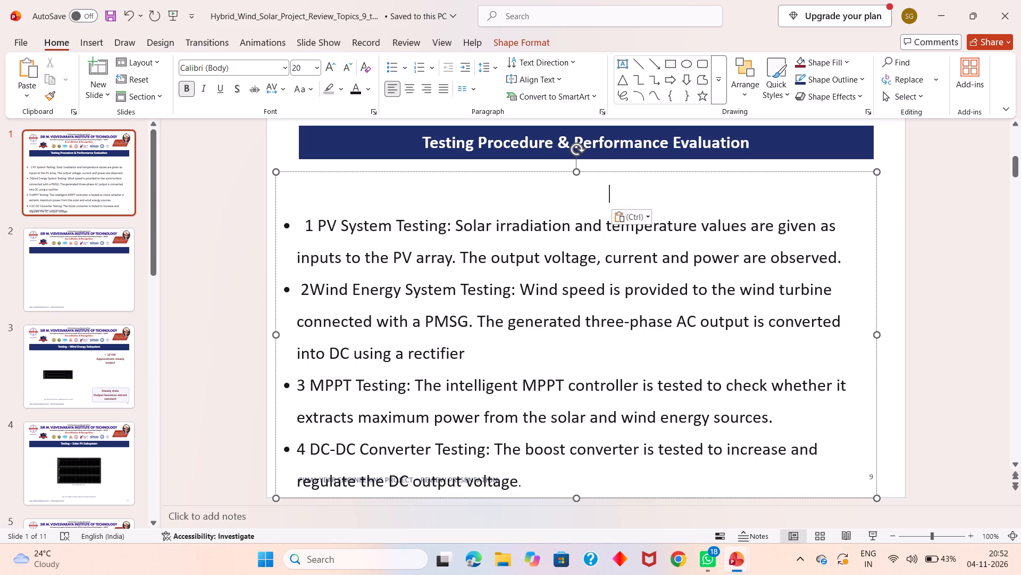
# Change the font colour of "Procedure & Performance Evaluation" in the pasted heading to black.
pyautogui.moveTo(676, 181); pyautogui.dragTo(526, 183)
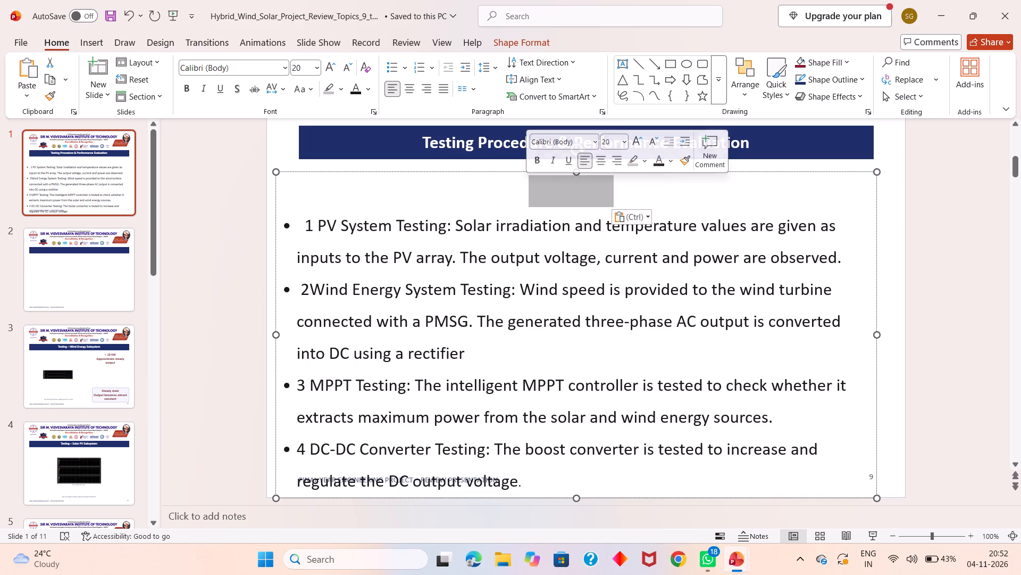
pyautogui.click(669, 161)
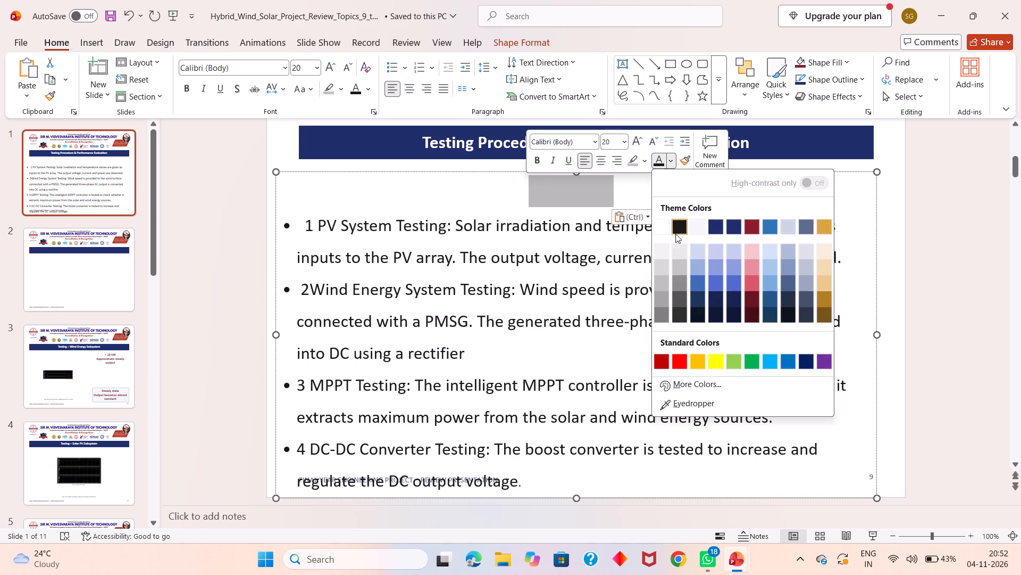
pyautogui.click(679, 225)
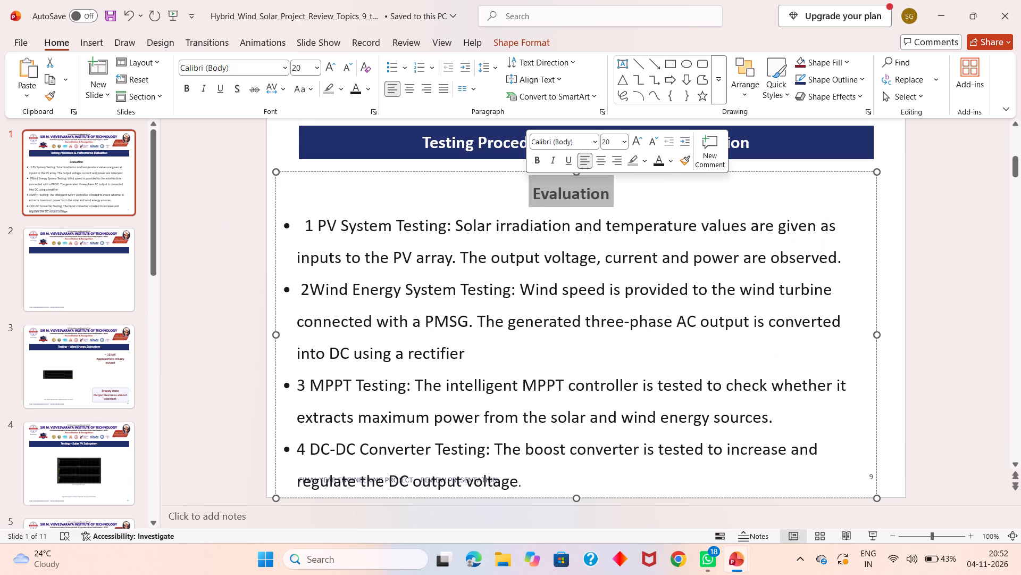
pyautogui.doubleClick(531, 193)
pyautogui.moveTo(531, 193); pyautogui.dragTo(359, 196)
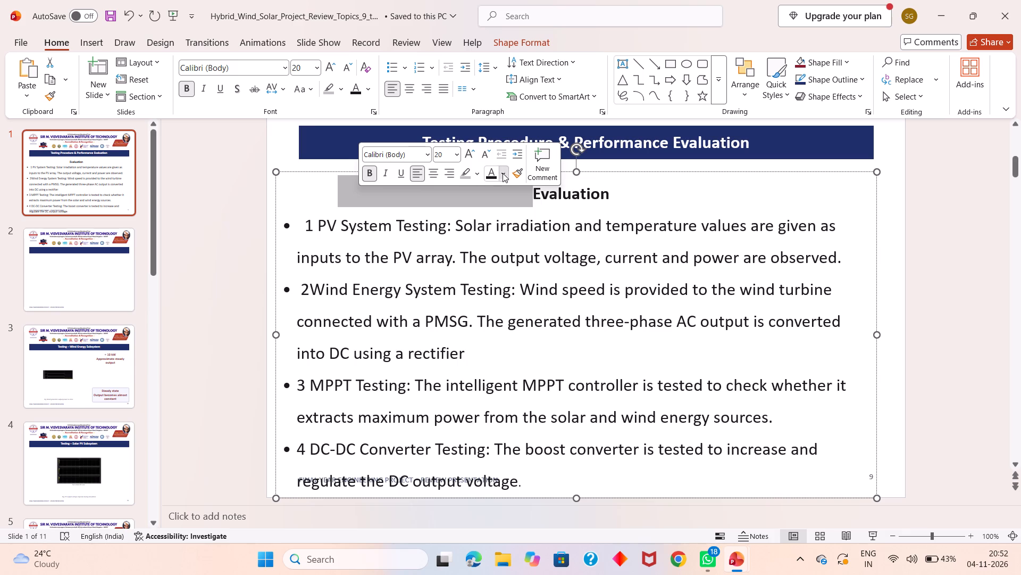
pyautogui.click(503, 173)
pyautogui.click(510, 237)
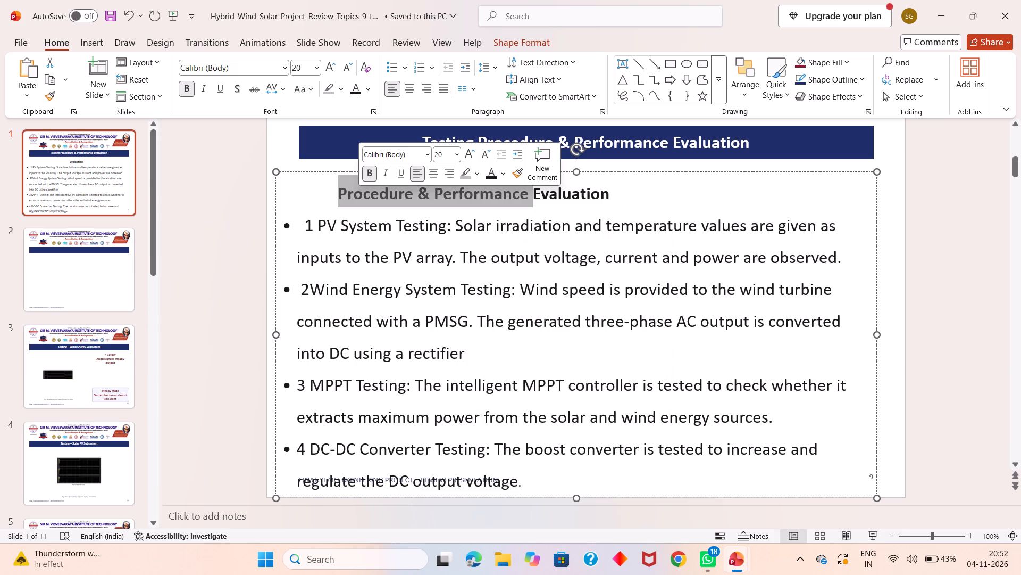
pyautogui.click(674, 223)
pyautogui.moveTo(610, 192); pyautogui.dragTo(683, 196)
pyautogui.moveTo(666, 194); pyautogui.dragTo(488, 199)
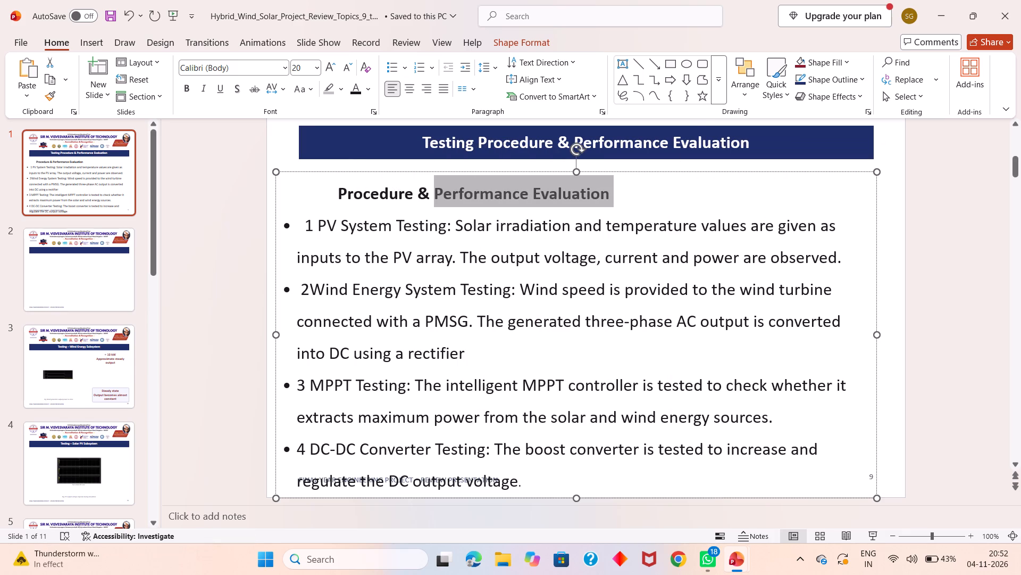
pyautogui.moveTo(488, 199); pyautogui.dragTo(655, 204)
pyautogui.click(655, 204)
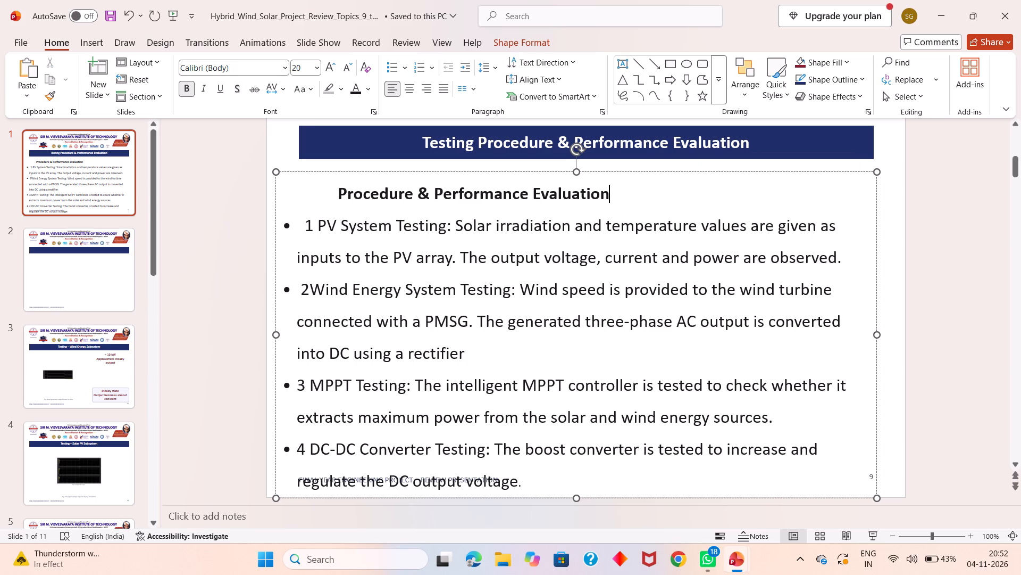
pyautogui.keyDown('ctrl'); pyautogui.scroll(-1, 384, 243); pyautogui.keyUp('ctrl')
# Delete the typed numbers 1, 2, 3 and 4 from the start of the four testing bullets on slide 1.
pyautogui.moveTo(305, 223); pyautogui.dragTo(284, 223)
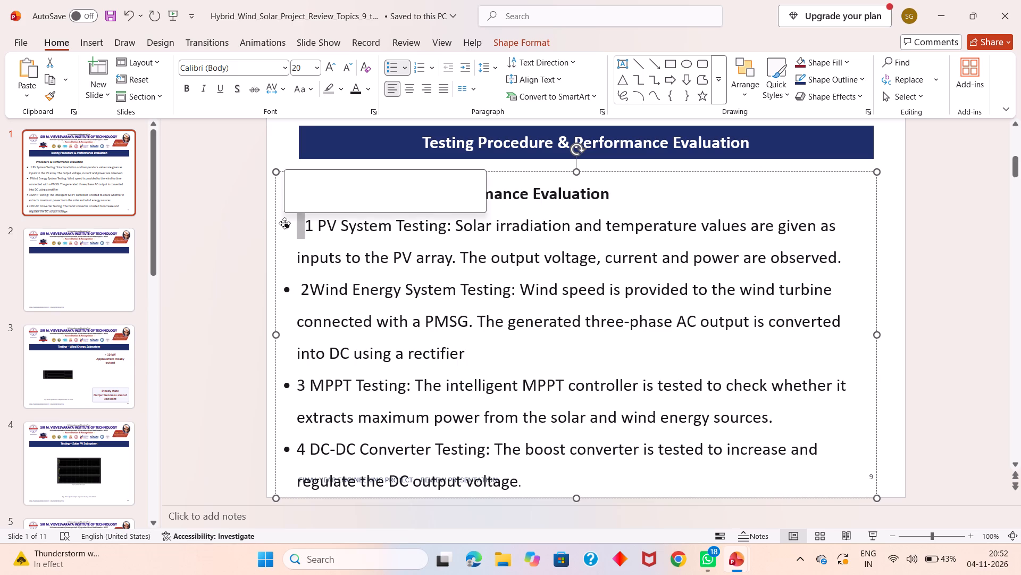
pyautogui.click(284, 223)
pyautogui.click(300, 224)
pyautogui.click(315, 222)
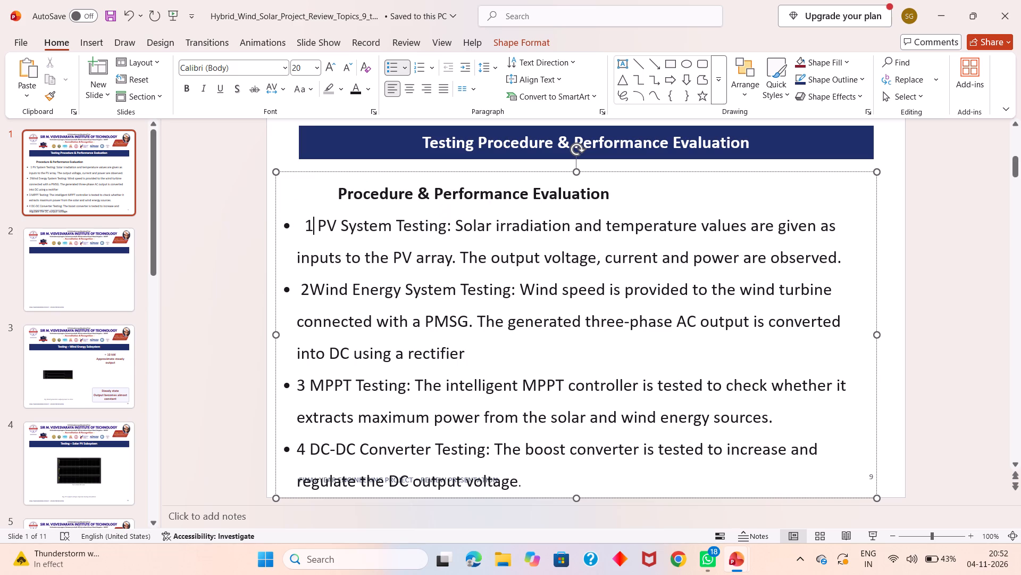
pyautogui.press('BackSpace')
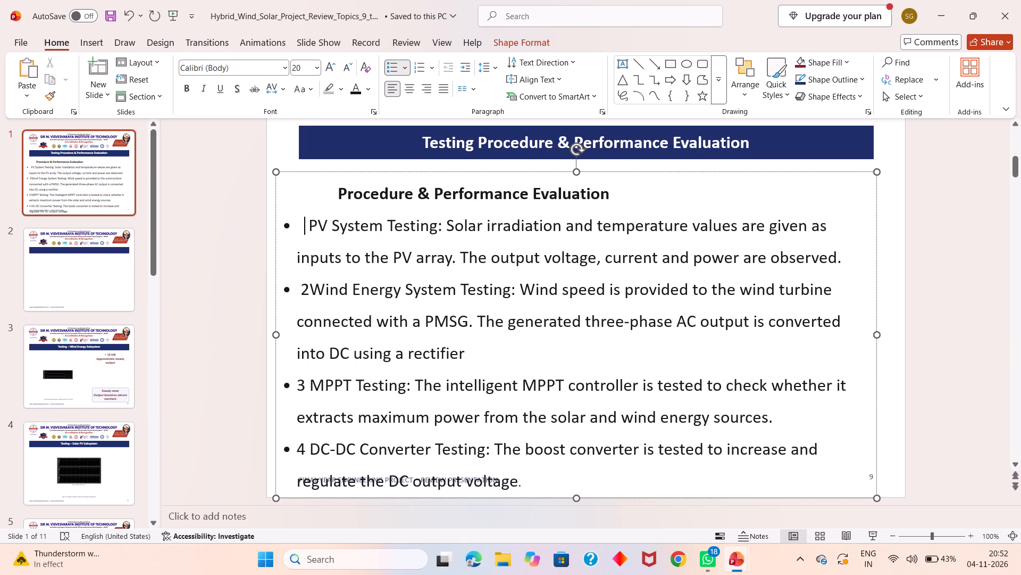
pyautogui.click(311, 294)
pyautogui.press('BackSpace')
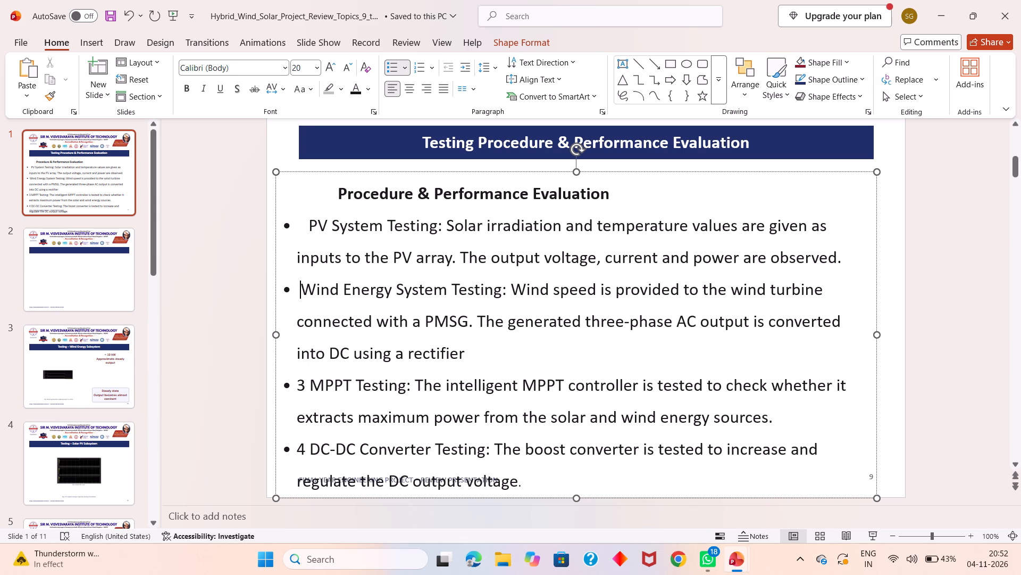
pyautogui.click(306, 383)
pyautogui.press('BackSpace')
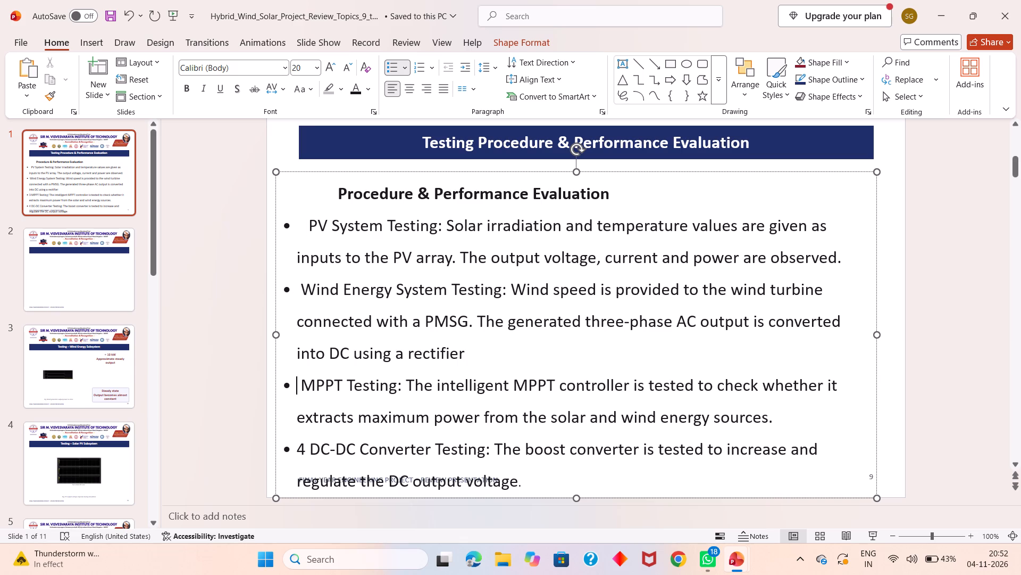
pyautogui.click(304, 445)
pyautogui.press('BackSpace')
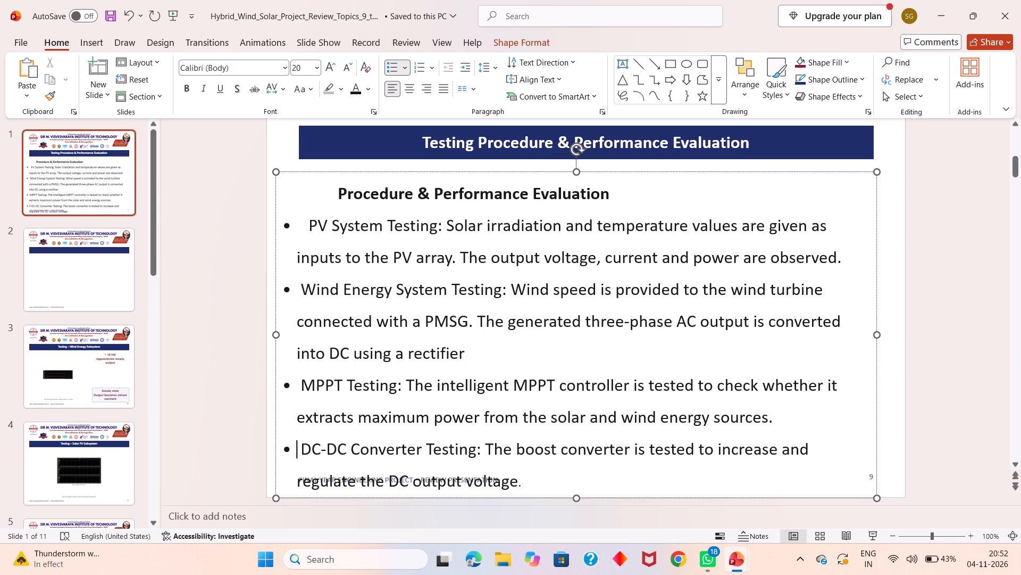
# Remove the leading spaces before the "Procedure & Performance Evaluation" heading so it starts at the text box's left edge.
pyautogui.scroll(-1, 304, 445)
pyautogui.scroll(2, 304, 443)
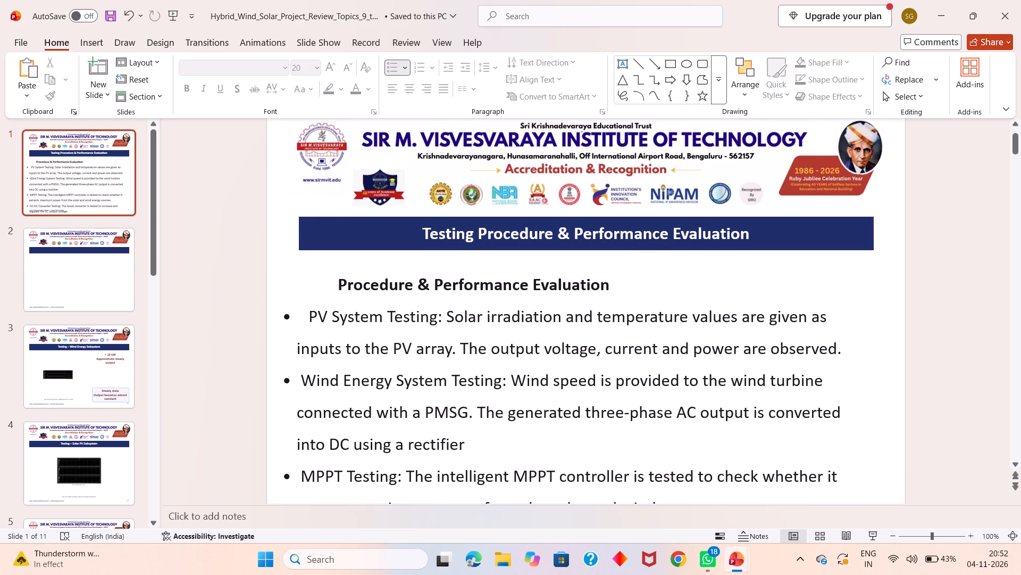
pyautogui.scroll(-2, 354, 431)
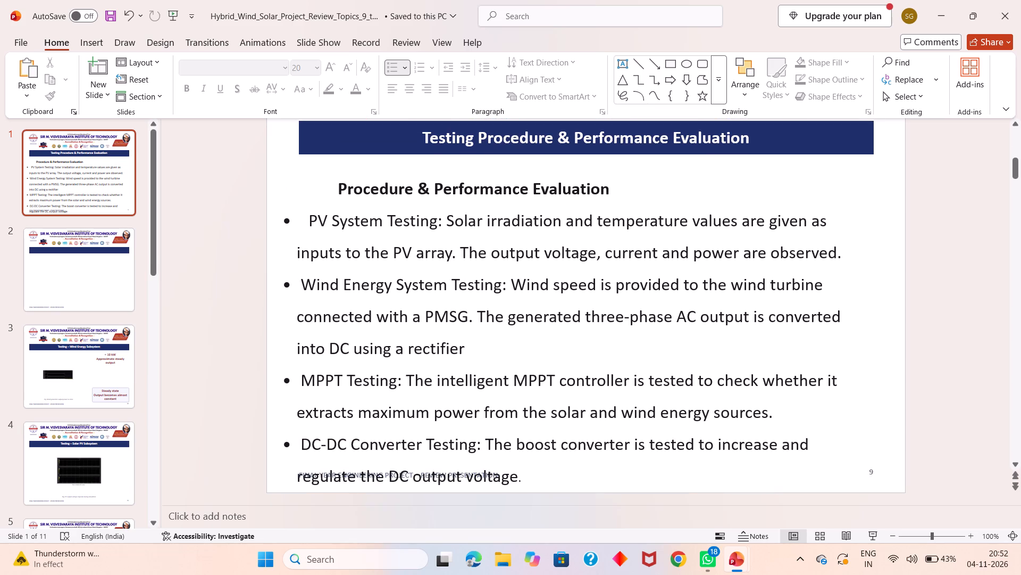
pyautogui.moveTo(522, 483); pyautogui.dragTo(305, 480)
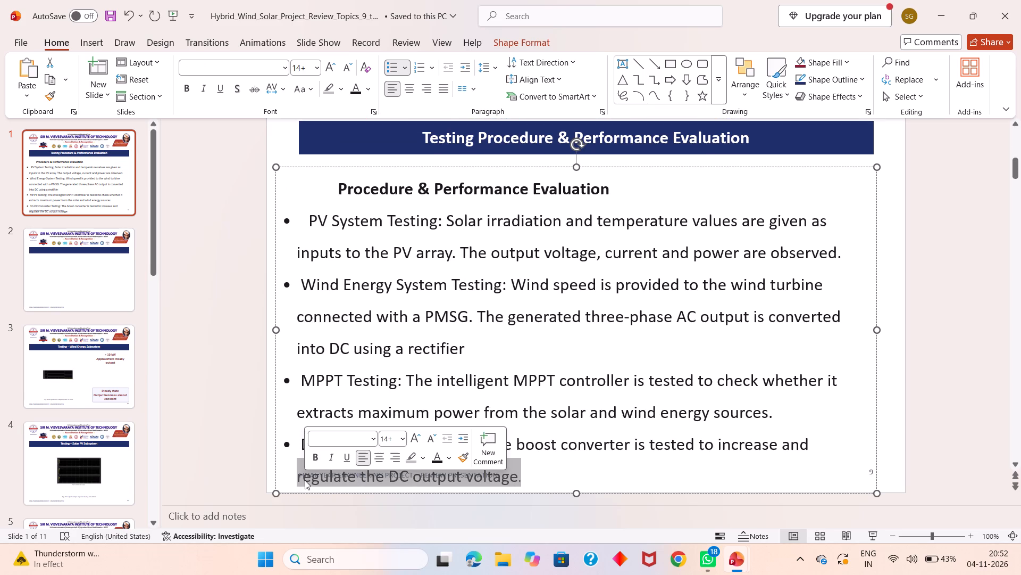
pyautogui.click(331, 187)
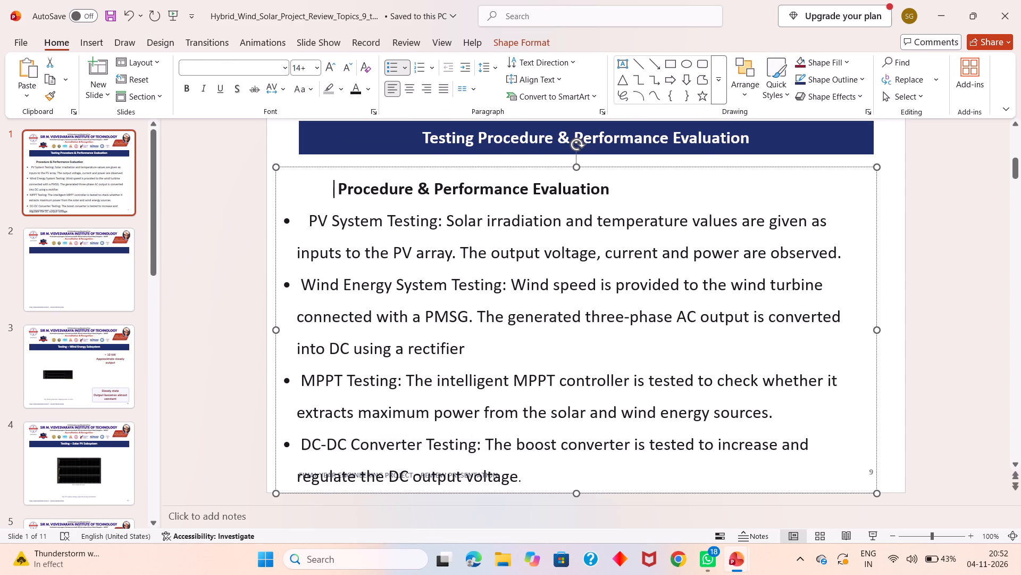
pyautogui.press('BackSpace')
pyautogui.press('BackSpace')
pyautogui.press('BackSpace')
pyautogui.press('BackSpace')
pyautogui.press('BackSpace')
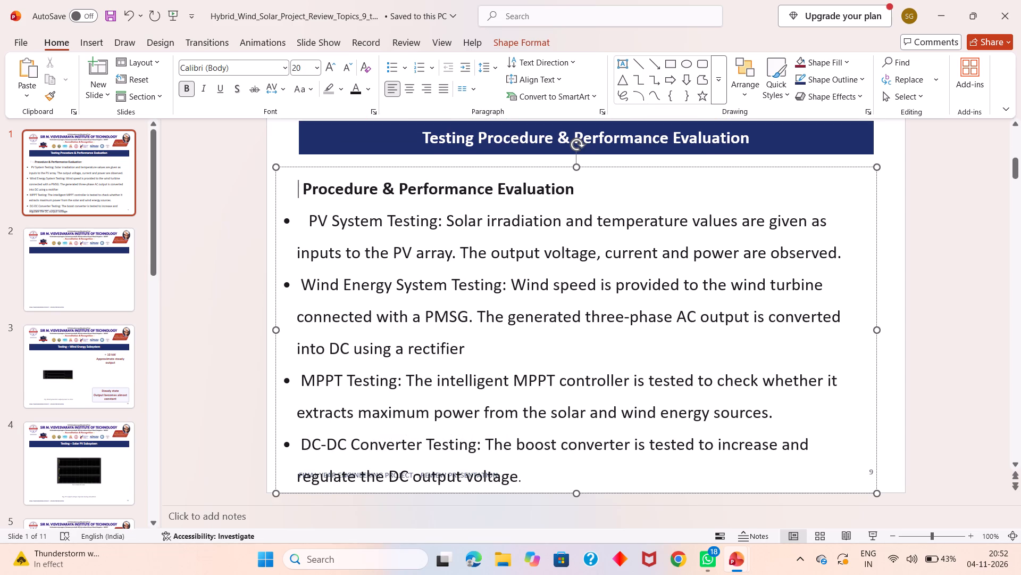
pyautogui.press('BackSpace')
pyautogui.press('BackSpace')
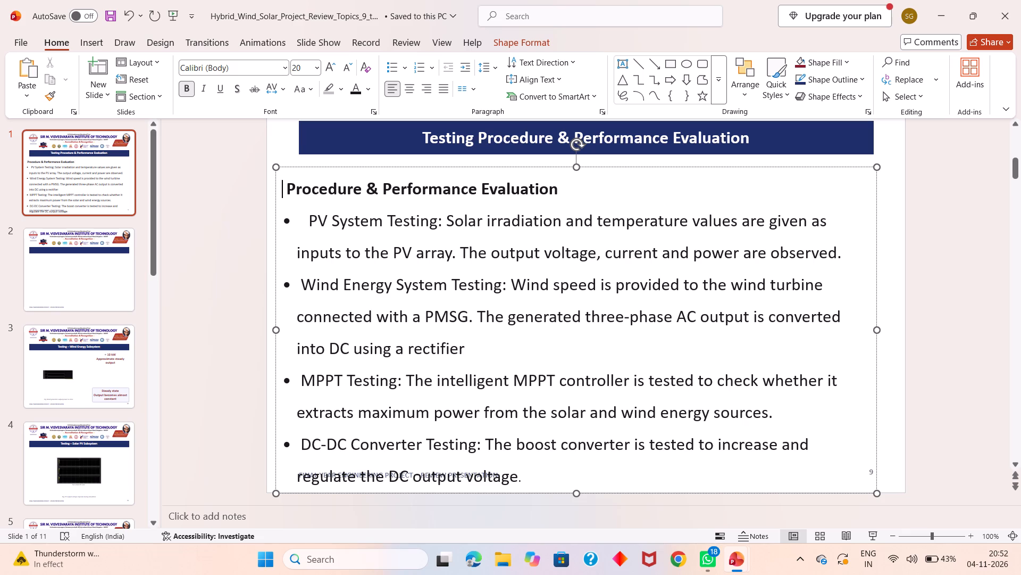
# Move the body text box up and left so it sits directly below the title bar at the slide's left edge.
pyautogui.click(585, 170)
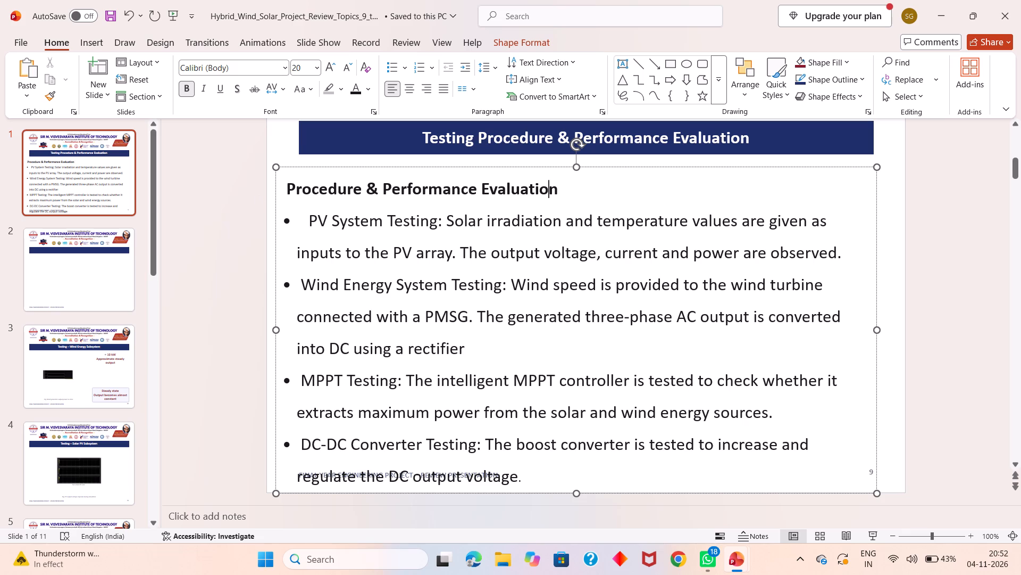
pyautogui.click(306, 170)
pyautogui.click(289, 178)
pyautogui.moveTo(279, 169); pyautogui.dragTo(266, 151)
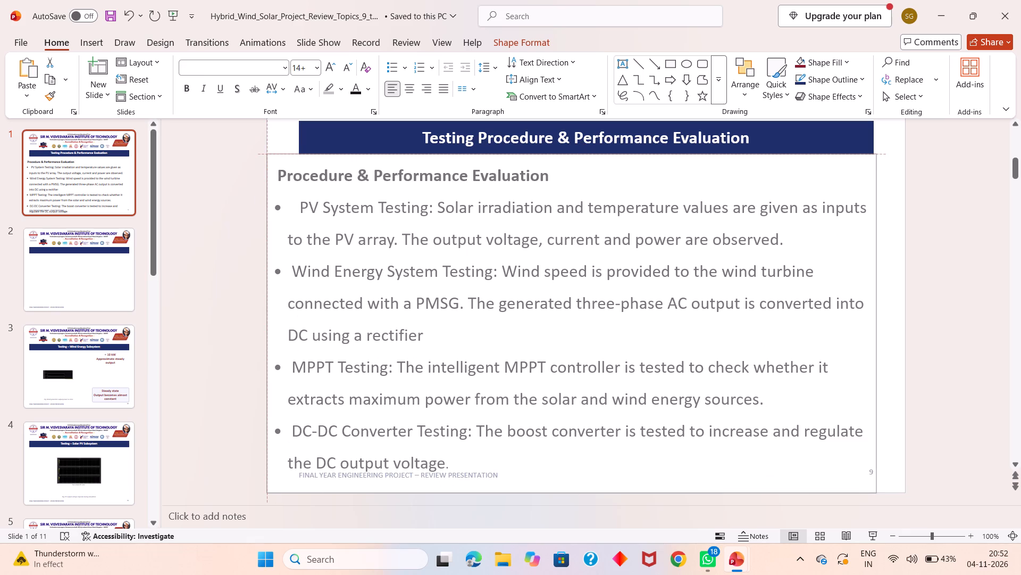
pyautogui.moveTo(266, 151); pyautogui.dragTo(266, 156)
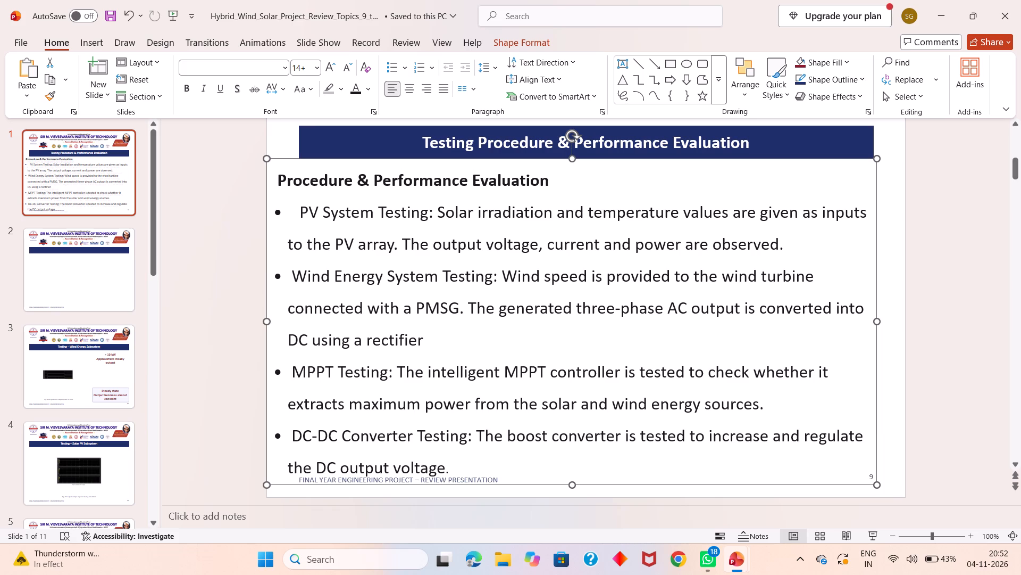
pyautogui.click(269, 159)
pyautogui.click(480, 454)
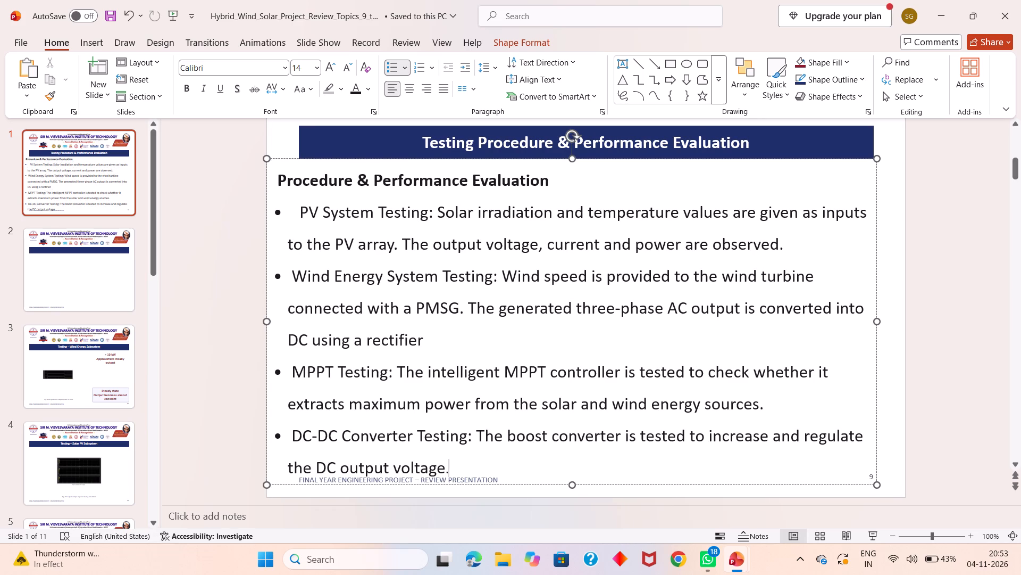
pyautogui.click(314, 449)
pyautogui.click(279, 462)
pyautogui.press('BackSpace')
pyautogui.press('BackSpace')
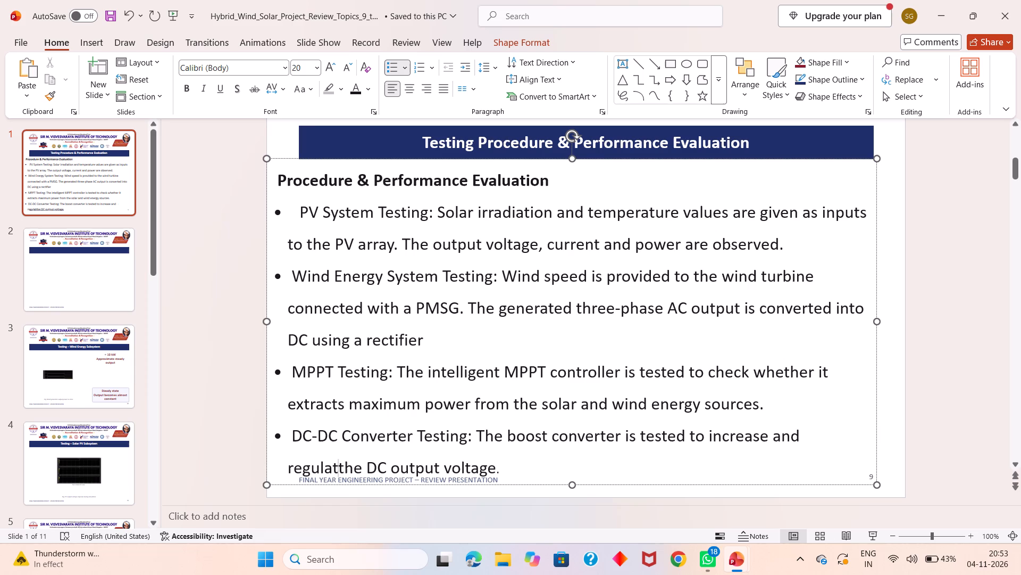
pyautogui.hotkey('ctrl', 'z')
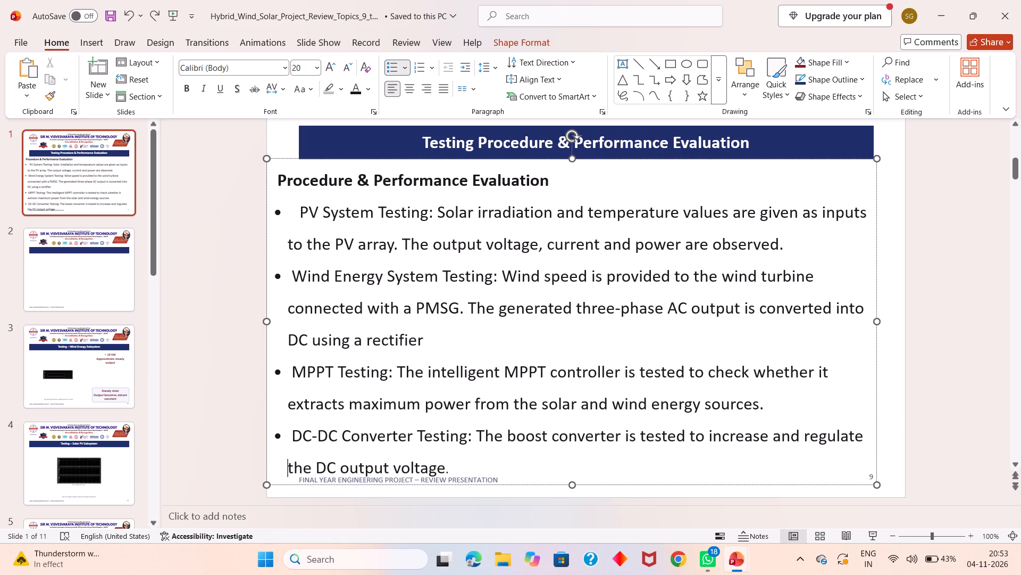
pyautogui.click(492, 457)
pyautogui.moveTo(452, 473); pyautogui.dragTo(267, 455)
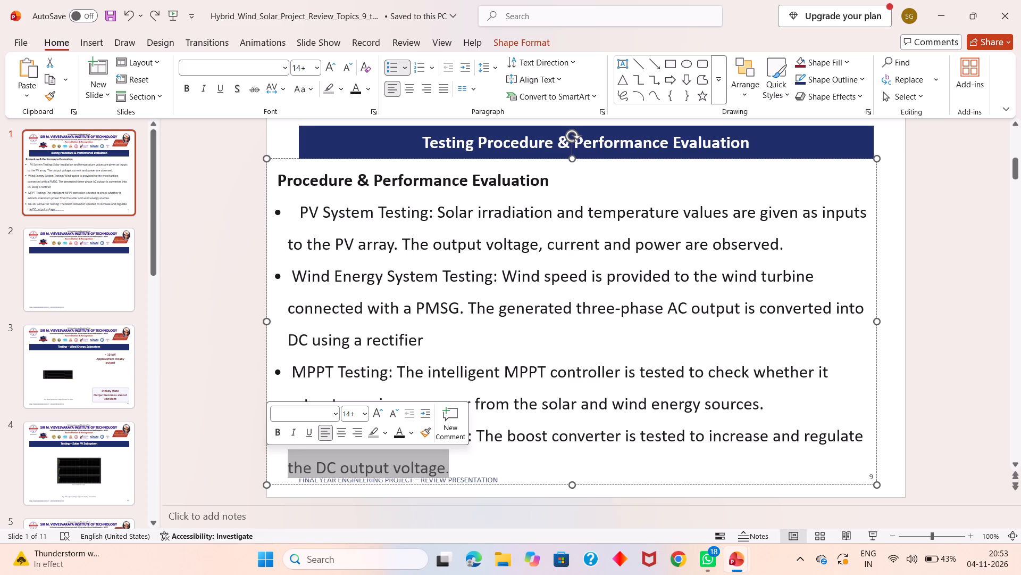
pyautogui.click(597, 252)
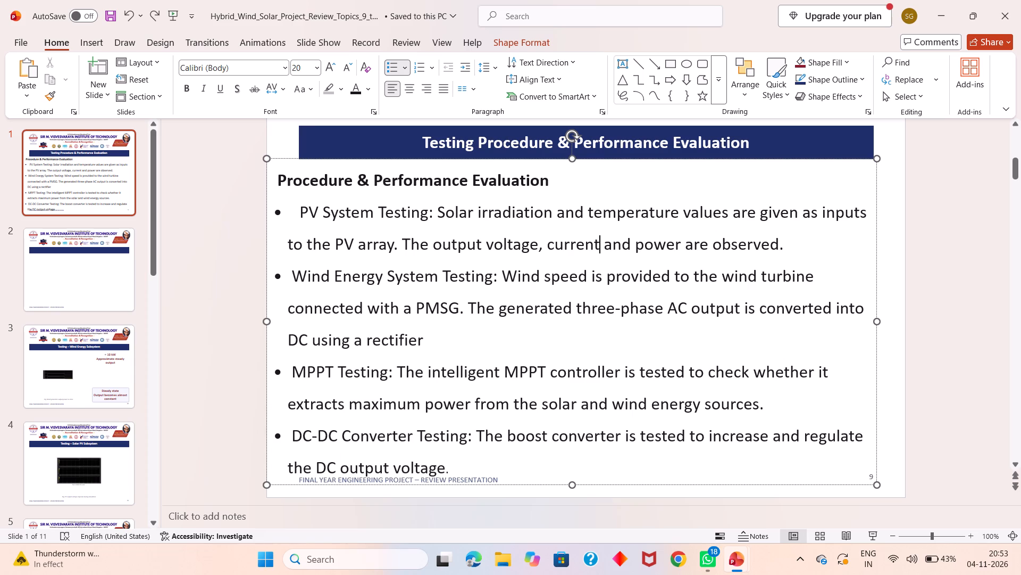
# Copy the DC-DC Converter Testing bullet and delete it from slide 1 along with its leftover empty bullet line.
pyautogui.scroll(-1, 375, 430)
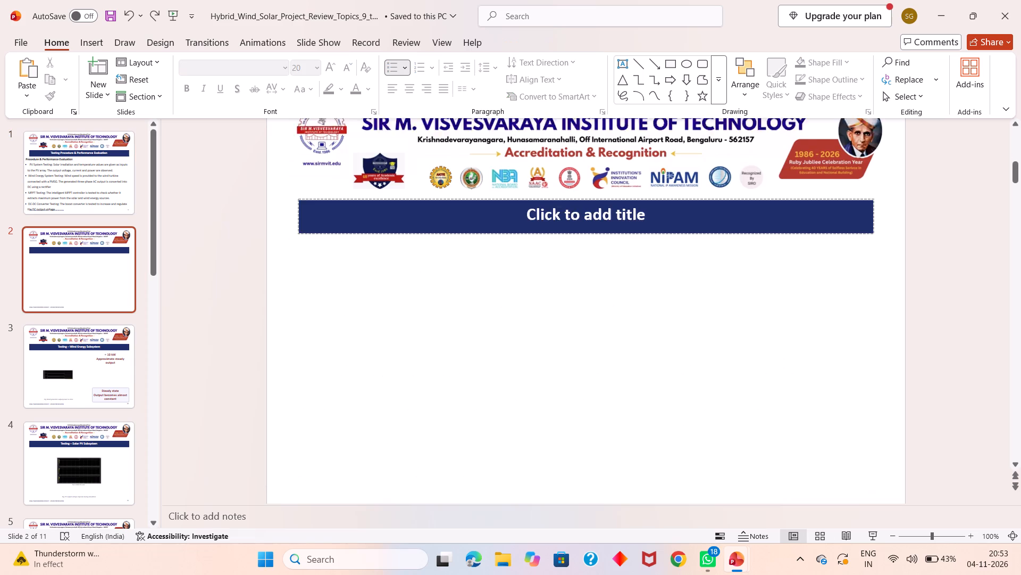
pyautogui.scroll(-1, 375, 430)
pyautogui.scroll(1, 375, 430)
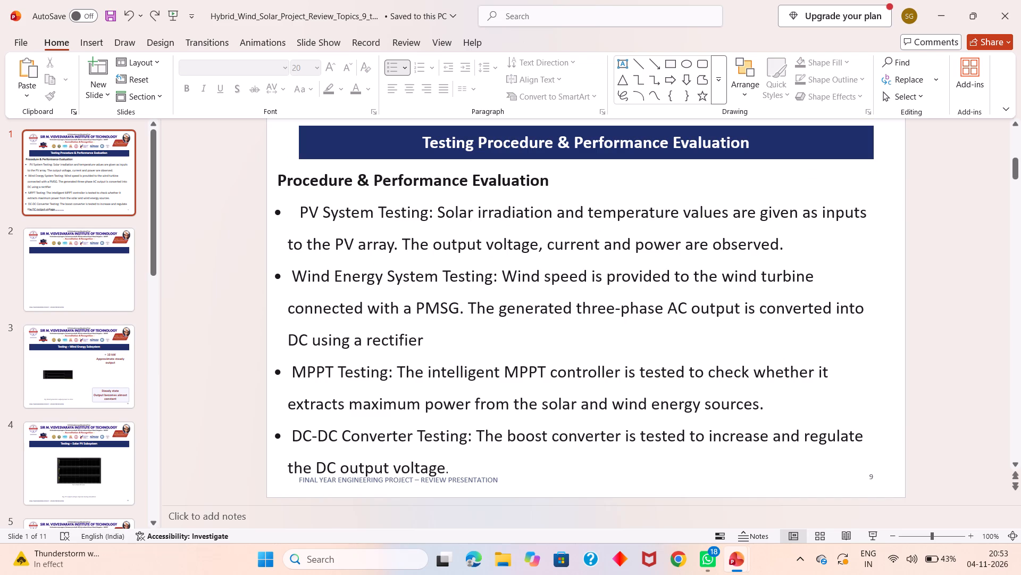
pyautogui.moveTo(288, 432); pyautogui.dragTo(416, 471)
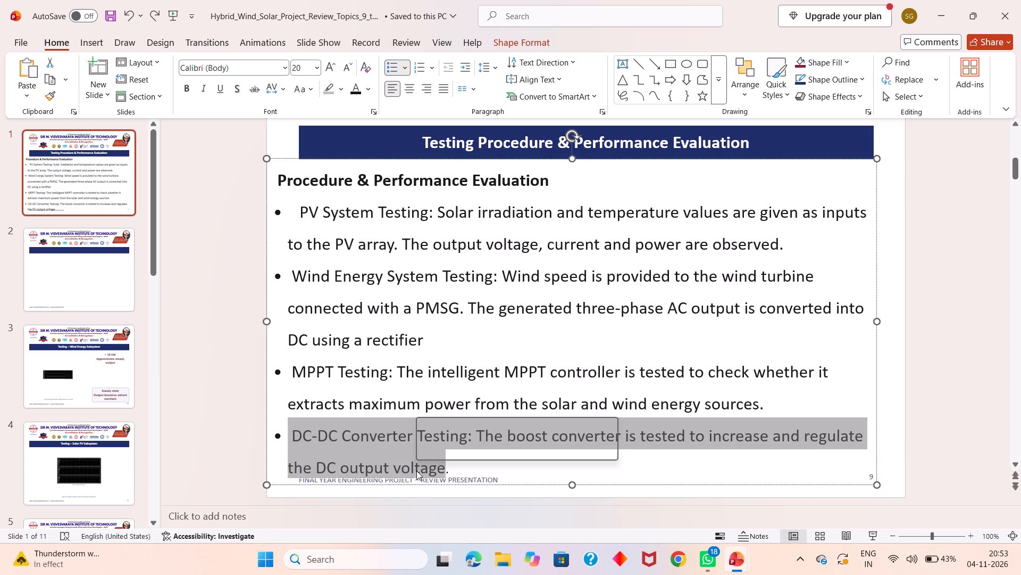
pyautogui.hotkey('ctrl', 'c')
pyautogui.press('BackSpace')
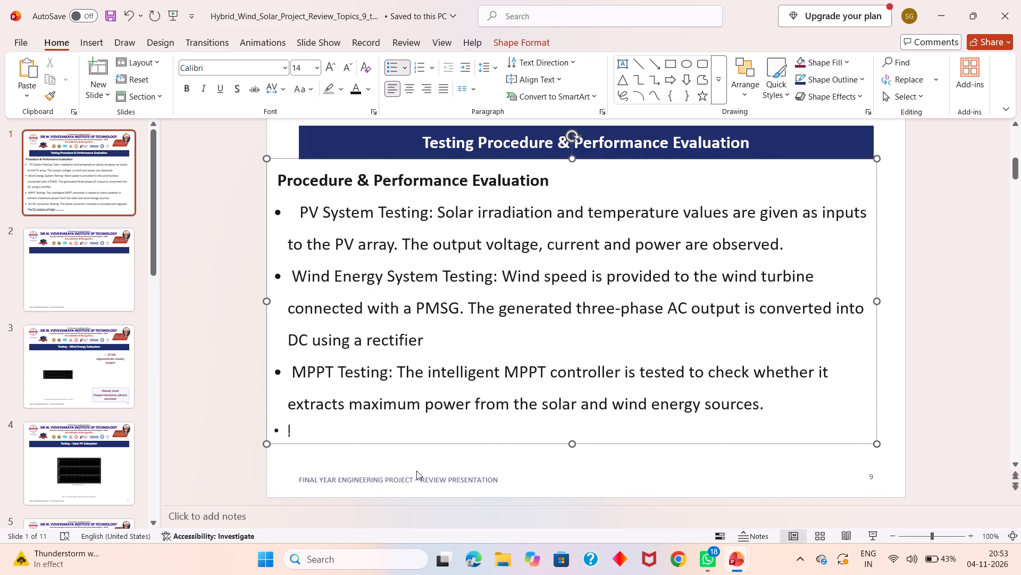
pyautogui.press('BackSpace')
pyautogui.press('BackSpace')
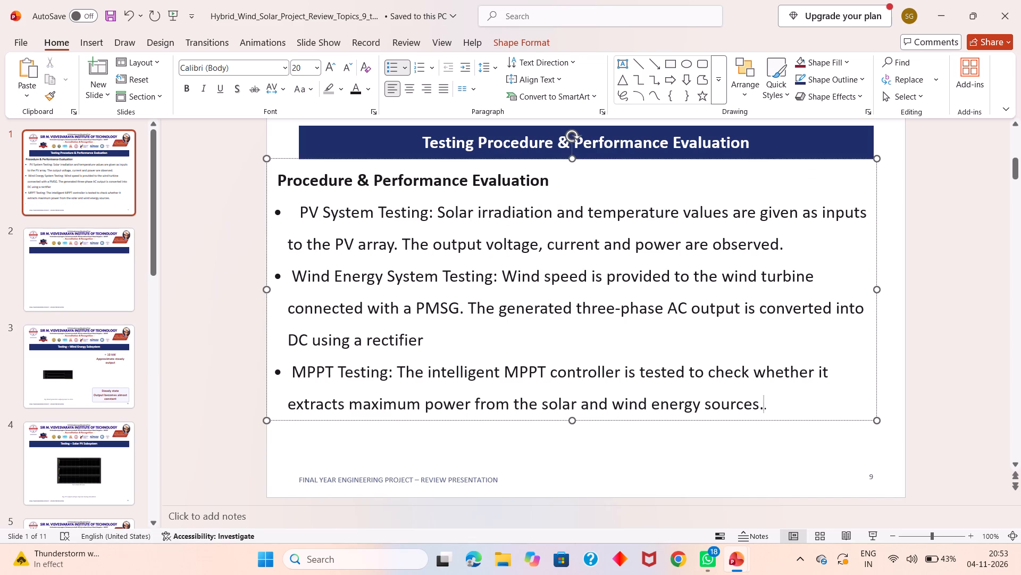
# Set the font size of the "Procedure & Performance Evaluation" heading in the body text to 24.
pyautogui.moveTo(554, 182); pyautogui.dragTo(323, 177)
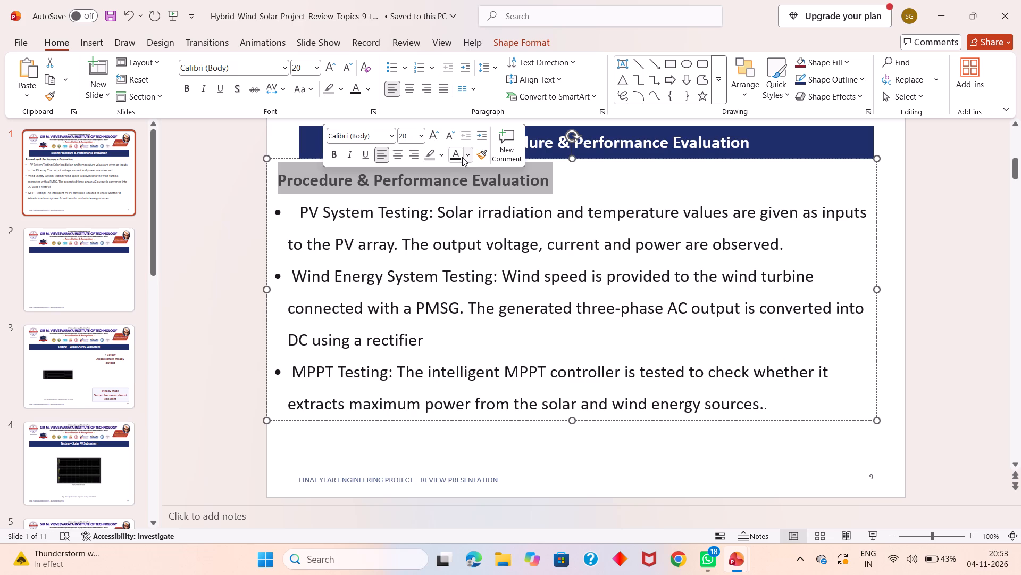
pyautogui.click(425, 137)
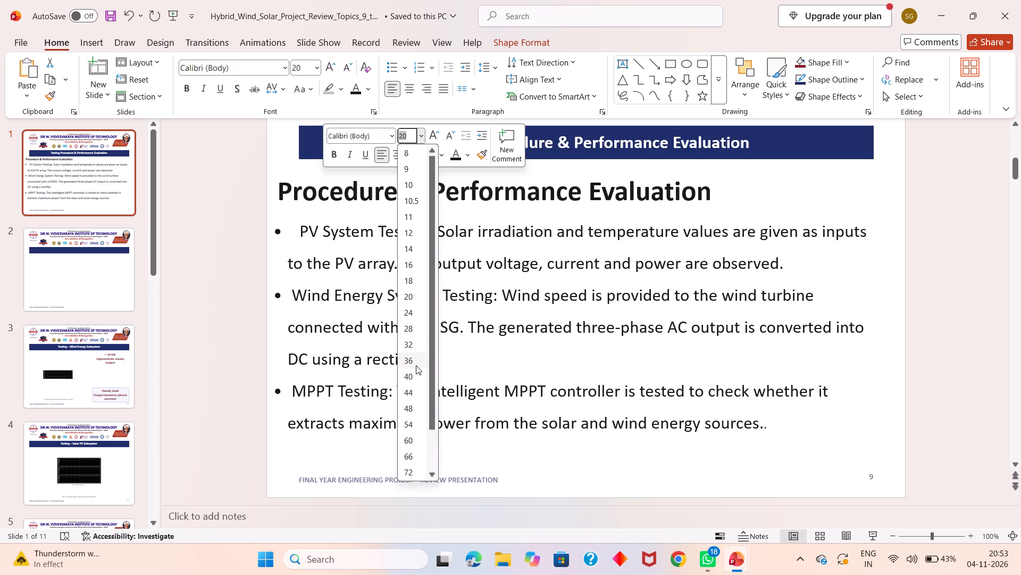
pyautogui.click(407, 313)
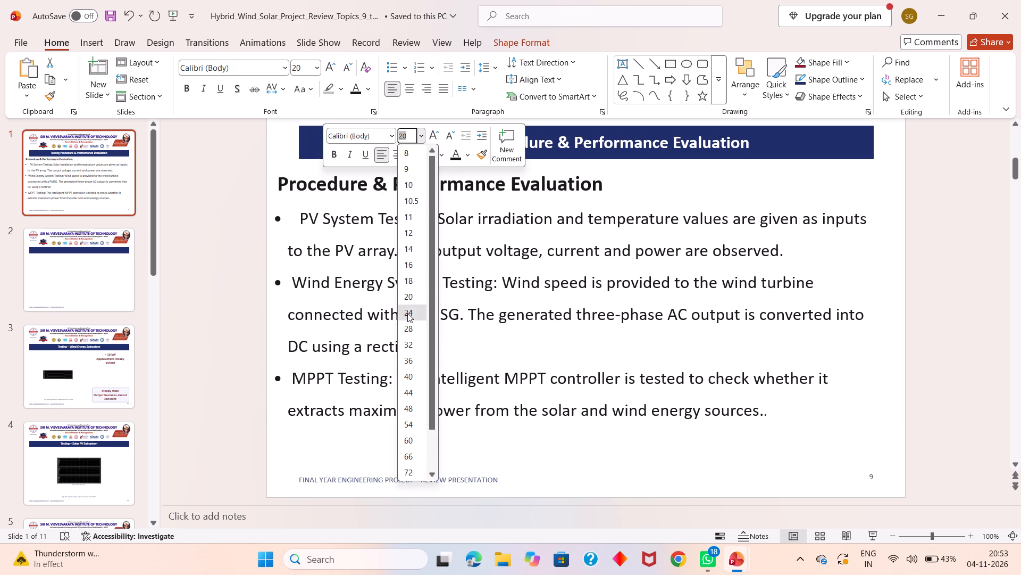
pyautogui.click(679, 192)
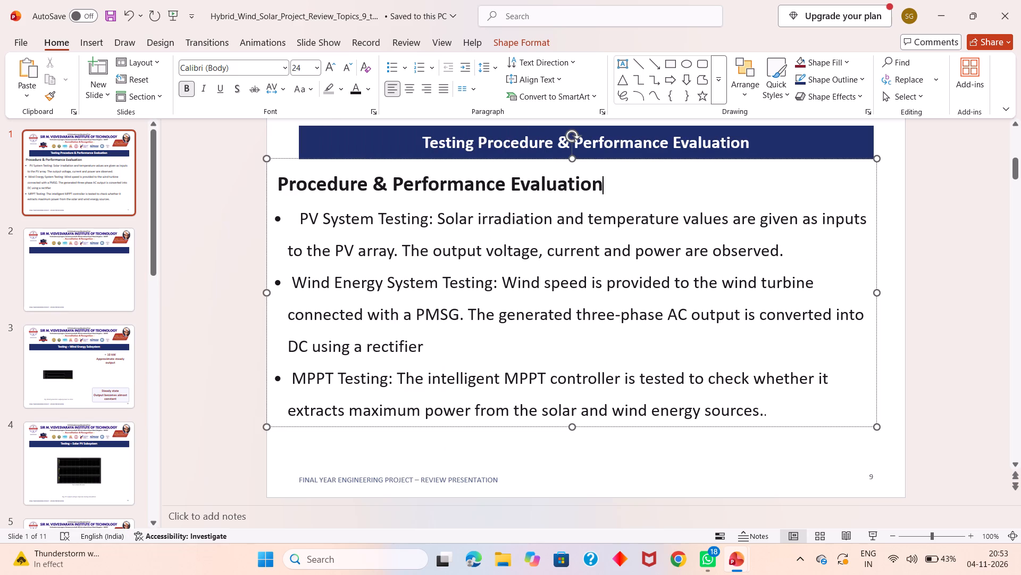
# Add a text box on slide 2 directly below the title bar, spanning almost the full slide width down to the footer.
pyautogui.click(573, 391)
pyautogui.scroll(-1, 537, 445)
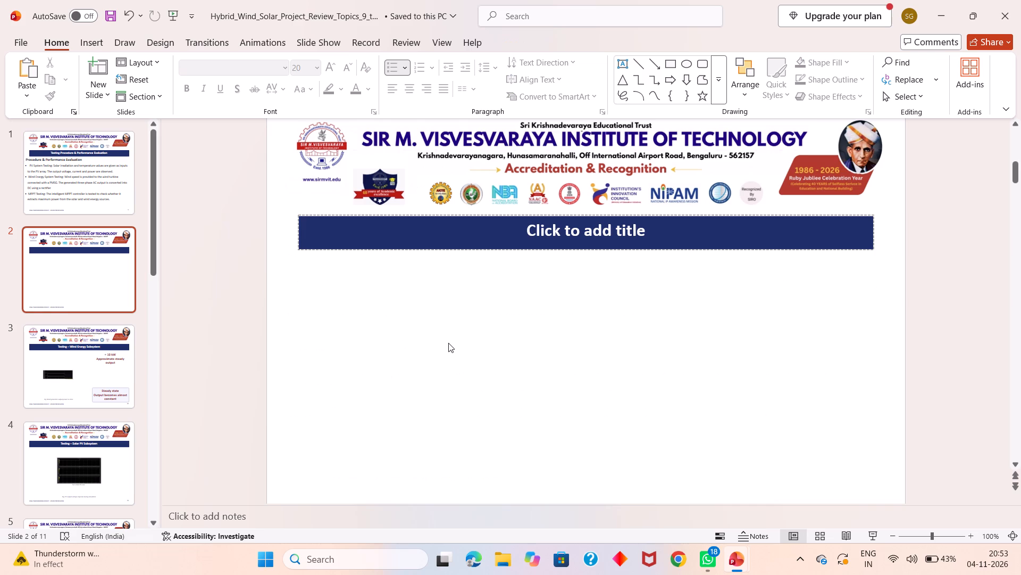
pyautogui.click(447, 339)
pyautogui.click(373, 290)
pyautogui.click(319, 276)
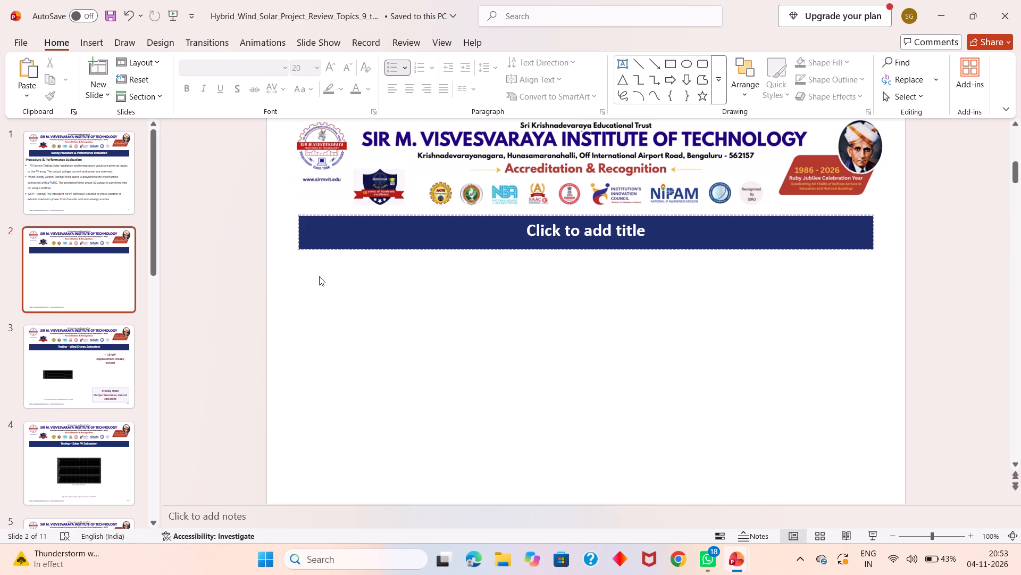
pyautogui.doubleClick(322, 277)
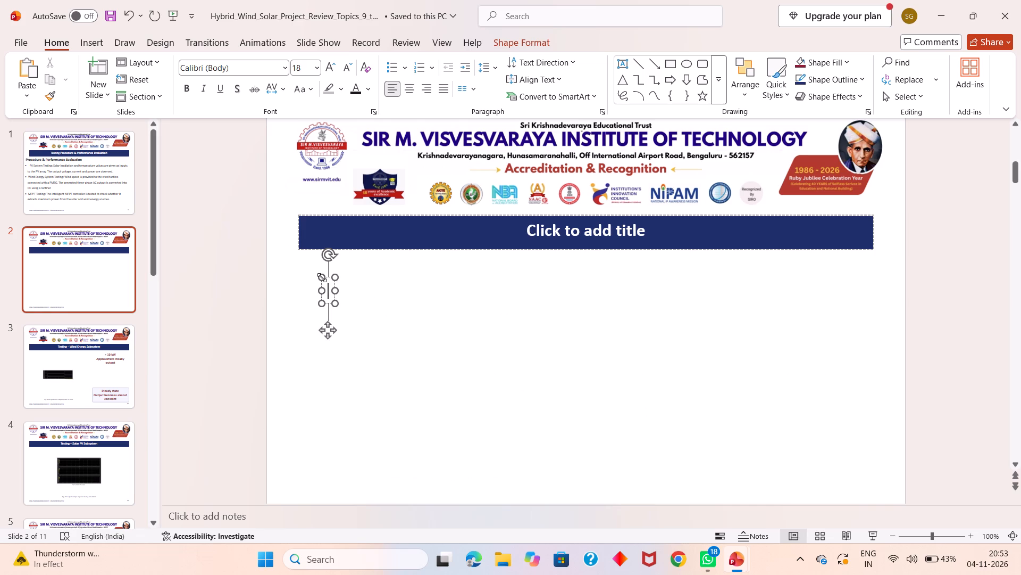
pyautogui.moveTo(322, 277); pyautogui.dragTo(269, 254)
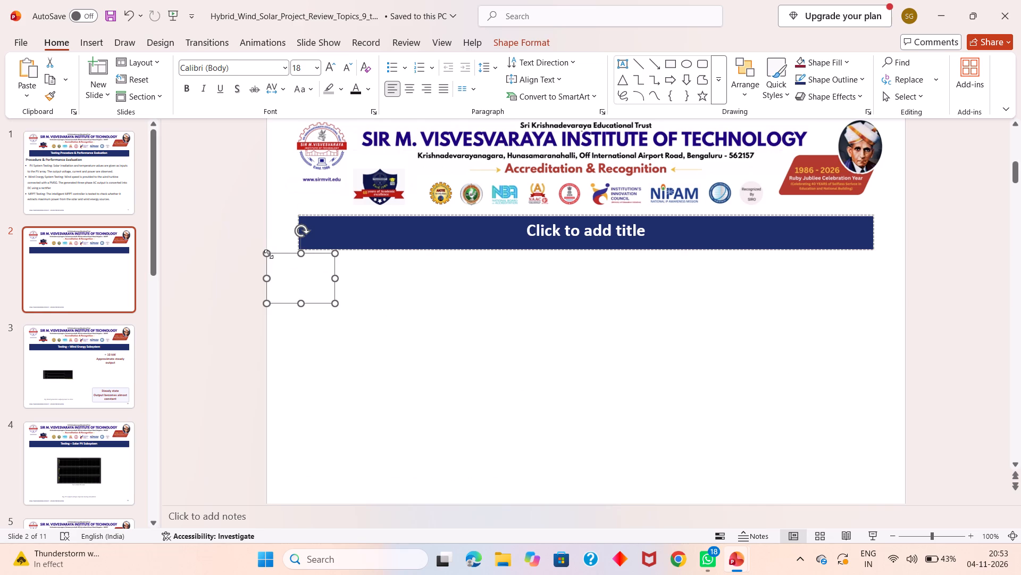
pyautogui.moveTo(338, 302); pyautogui.dragTo(695, 441)
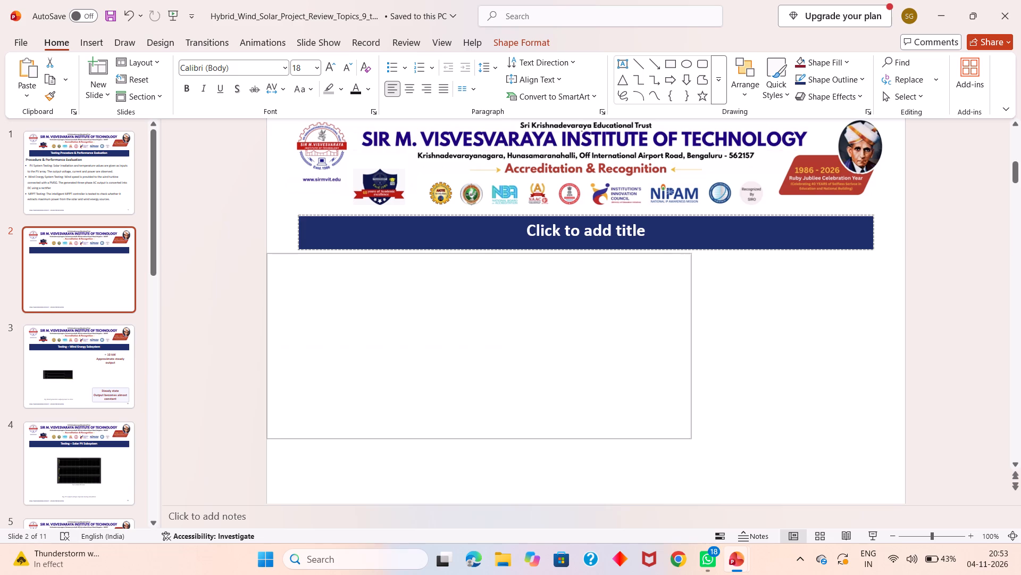
pyautogui.moveTo(695, 441); pyautogui.dragTo(915, 511)
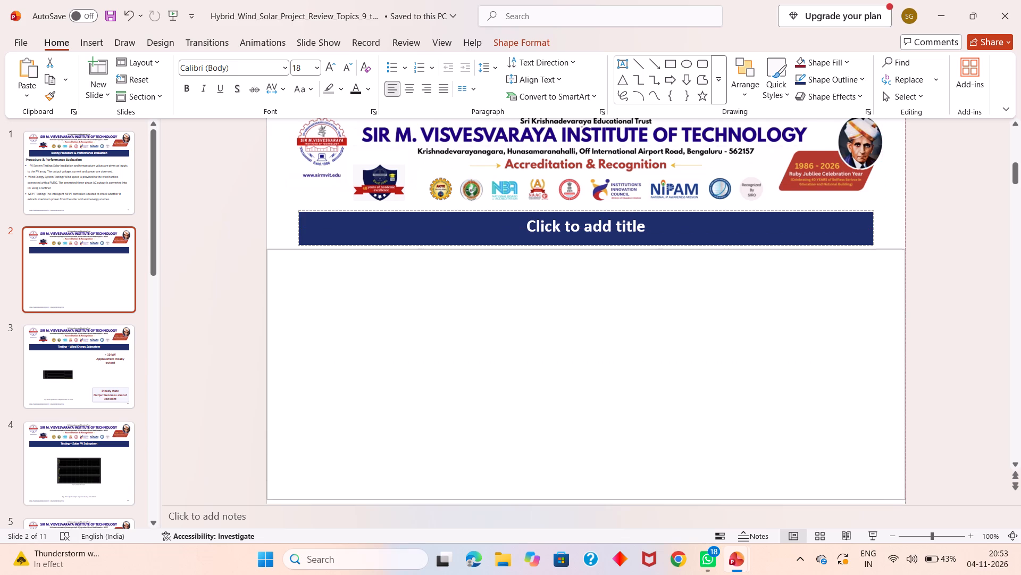
pyautogui.moveTo(915, 511); pyautogui.dragTo(898, 495)
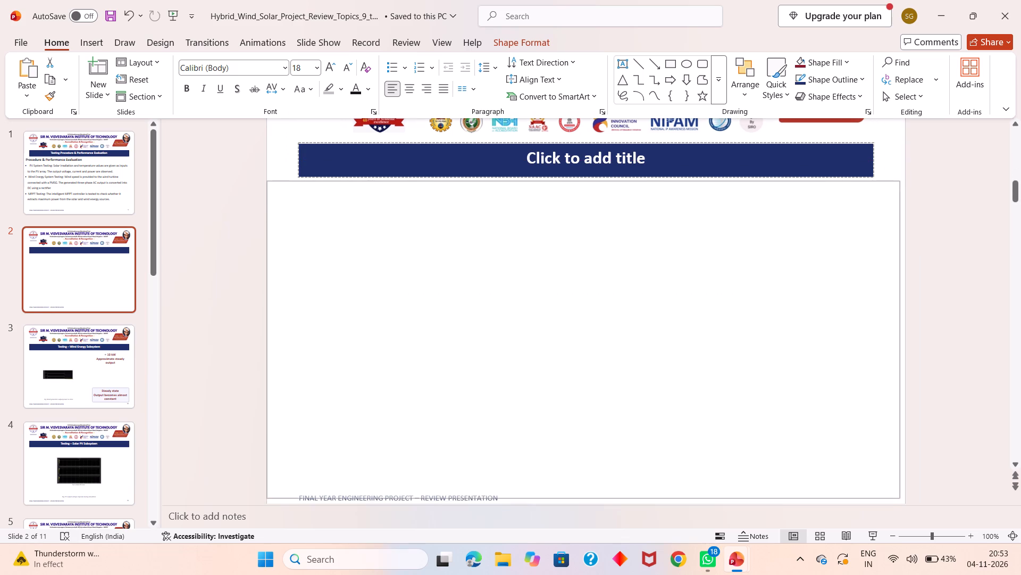
pyautogui.moveTo(898, 495); pyautogui.dragTo(899, 492)
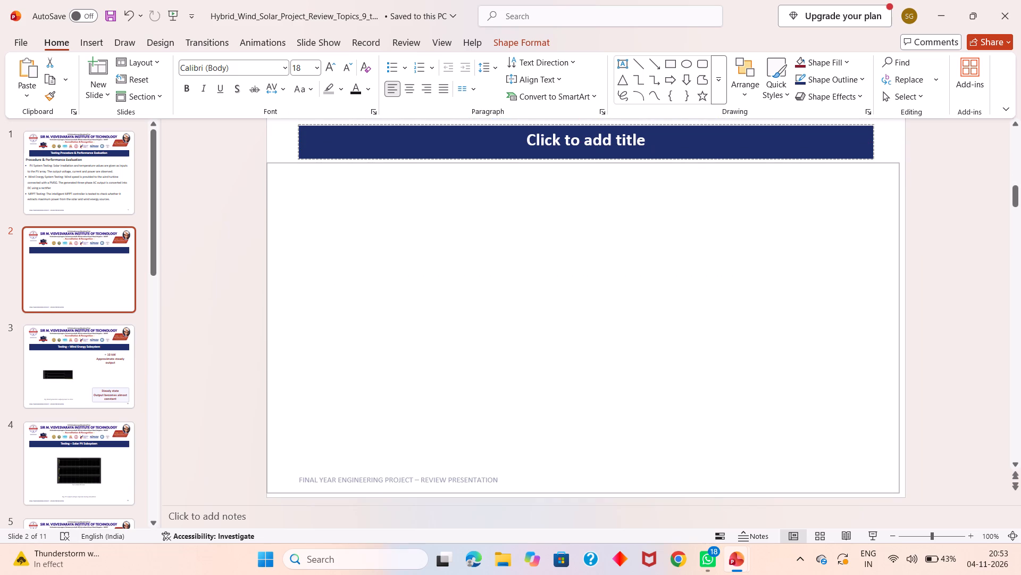
pyautogui.moveTo(899, 492); pyautogui.dragTo(899, 475)
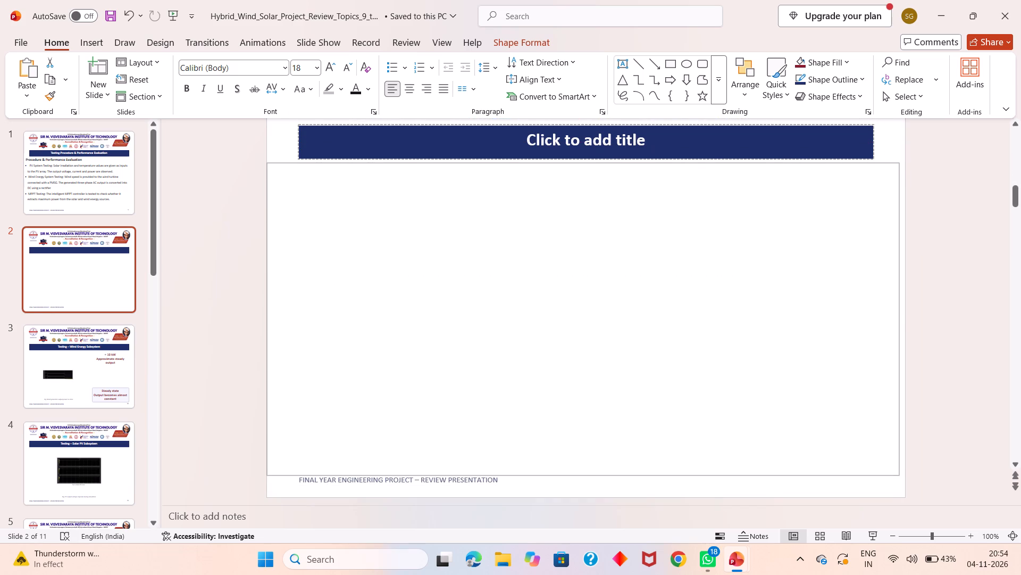
pyautogui.moveTo(899, 475); pyautogui.dragTo(899, 478)
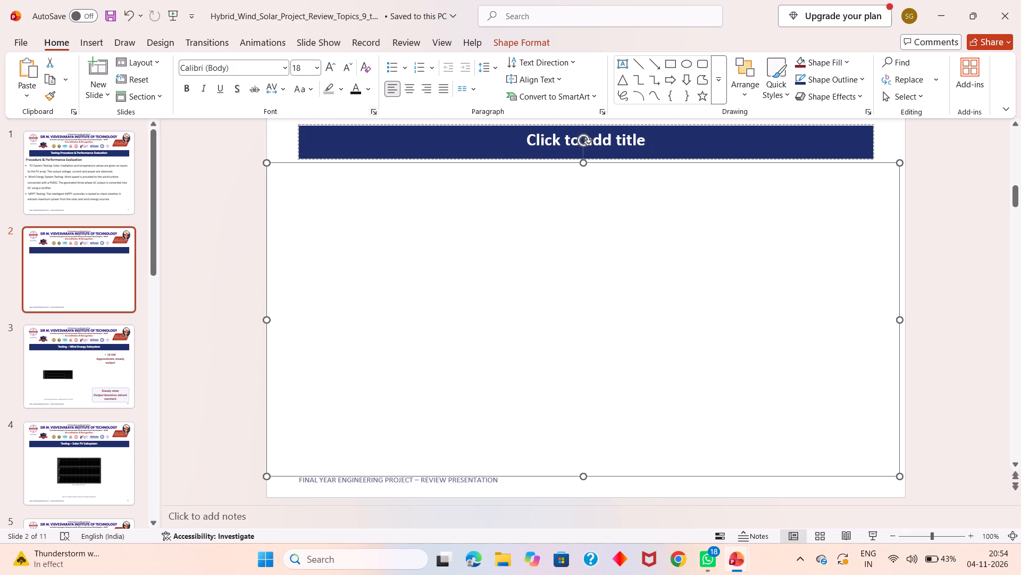
# Paste the copied DC-DC Converter Testing text into the new text box on slide 2.
pyautogui.click(328, 164)
pyautogui.click(319, 181)
pyautogui.hotkey('ctrl', 'v')
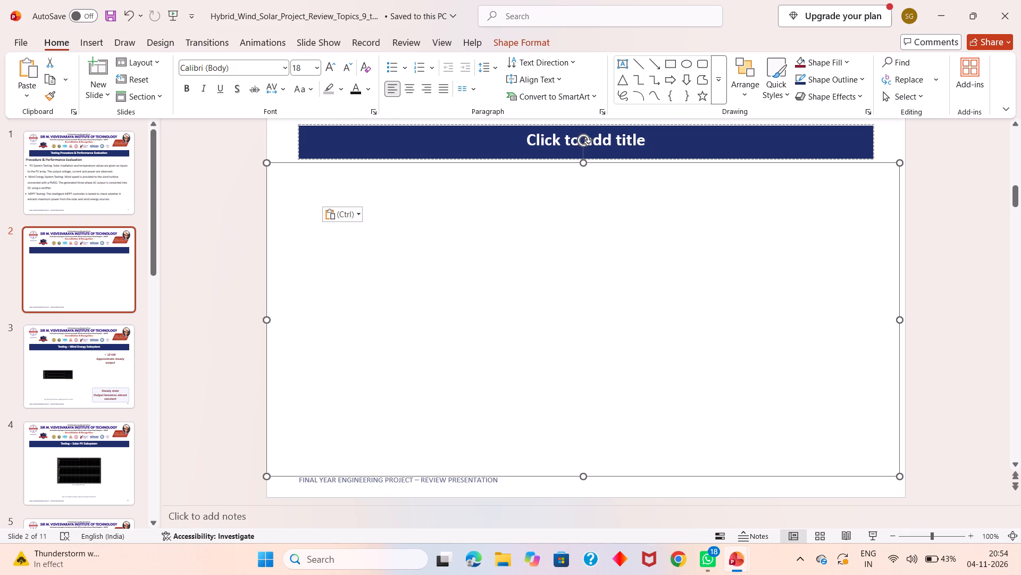
pyautogui.click(324, 192)
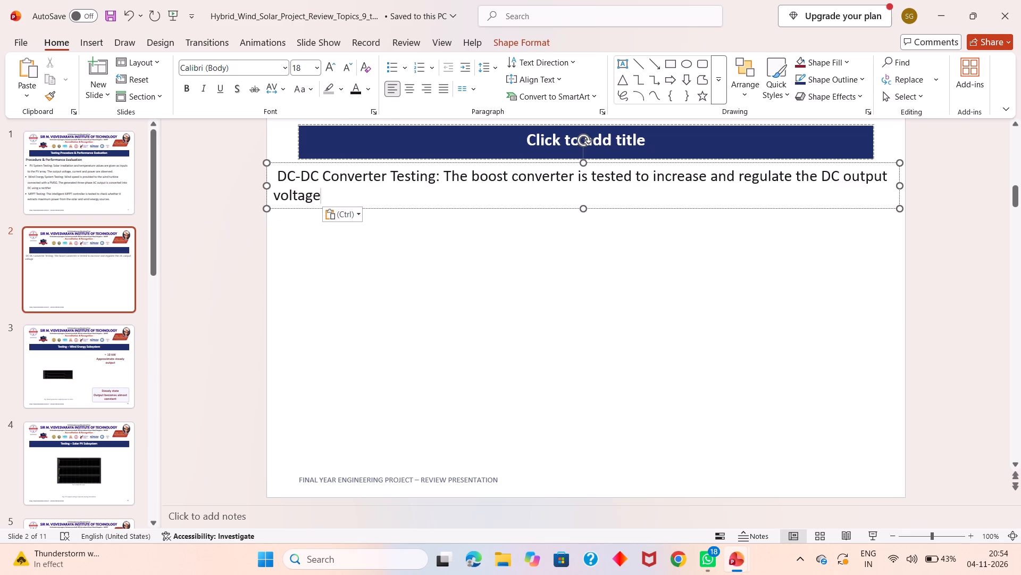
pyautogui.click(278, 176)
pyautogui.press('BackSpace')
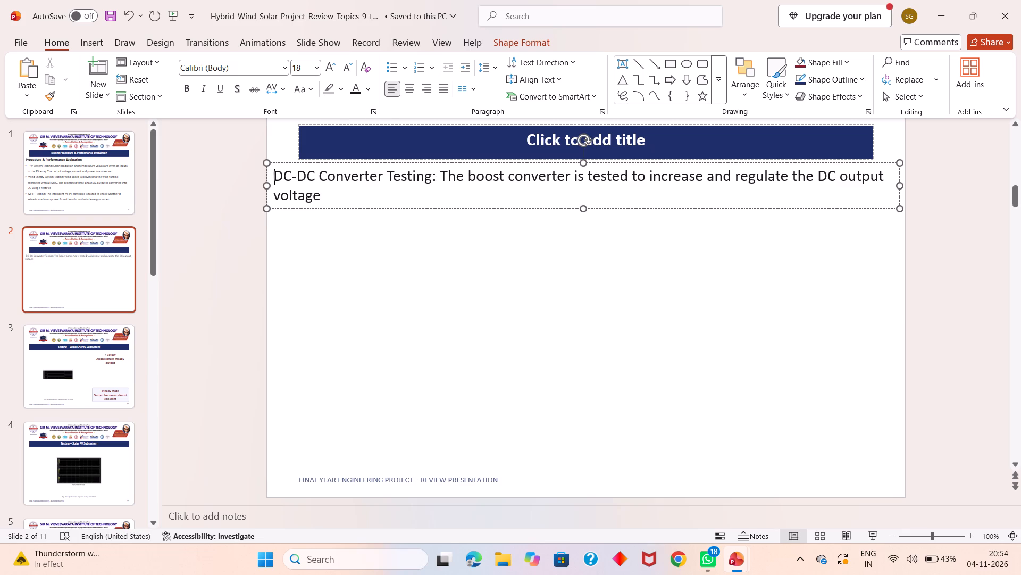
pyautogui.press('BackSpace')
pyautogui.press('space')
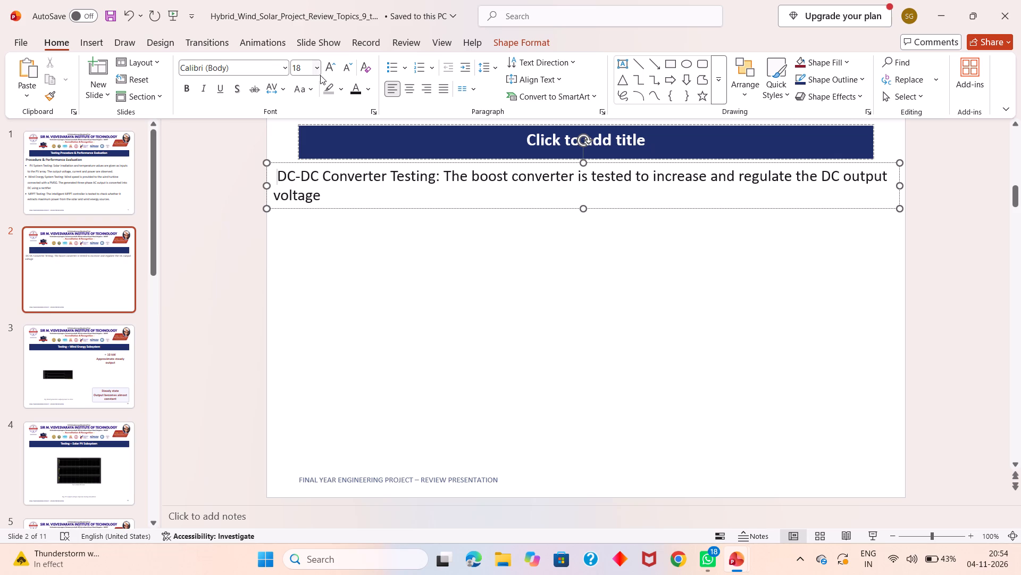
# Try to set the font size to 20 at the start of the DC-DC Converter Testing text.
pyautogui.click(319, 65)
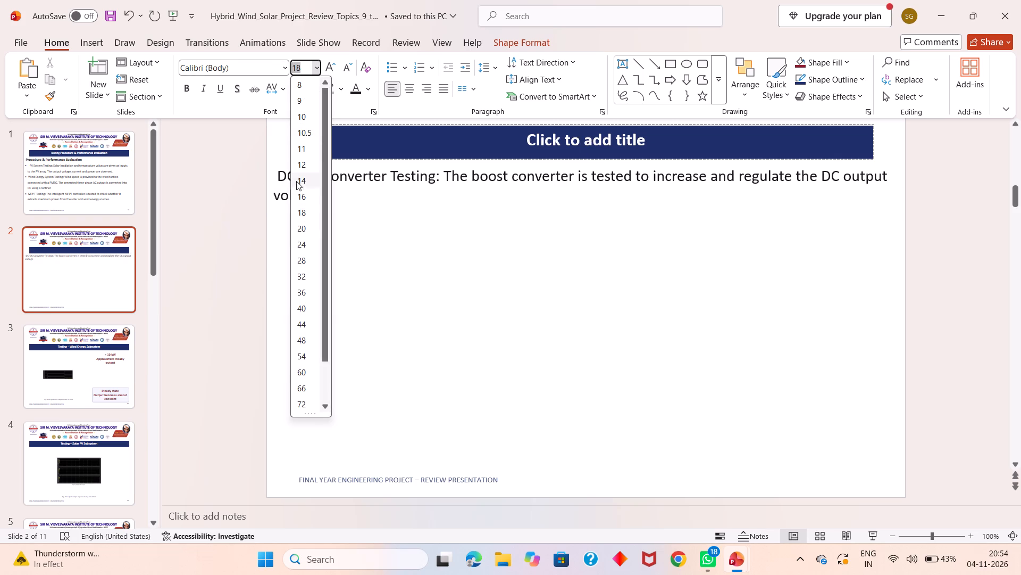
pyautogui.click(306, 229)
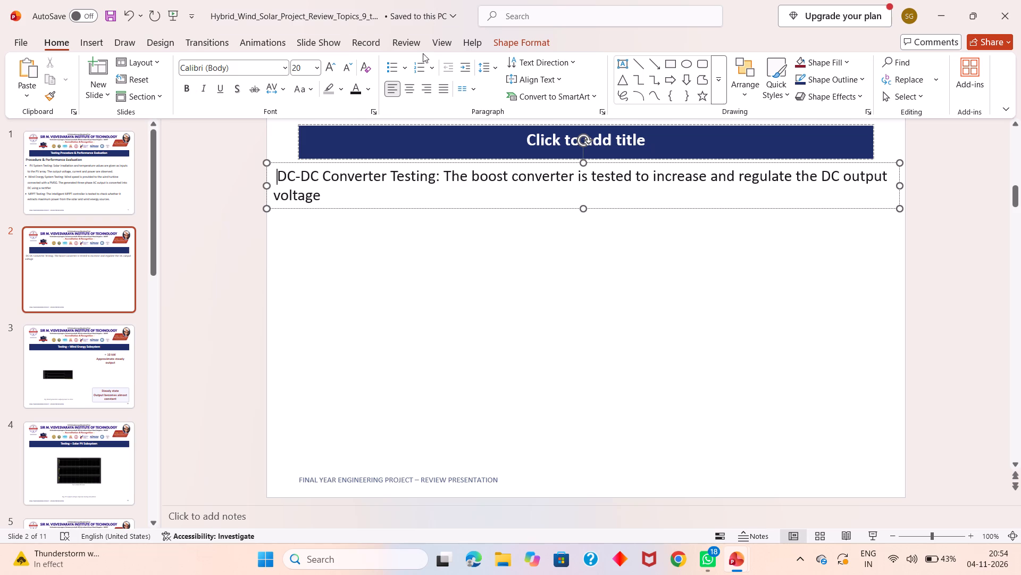
# Format the DC-DC Converter Testing text as a round-bulleted item instead of a numbered one, with no leading space.
pyautogui.click(419, 66)
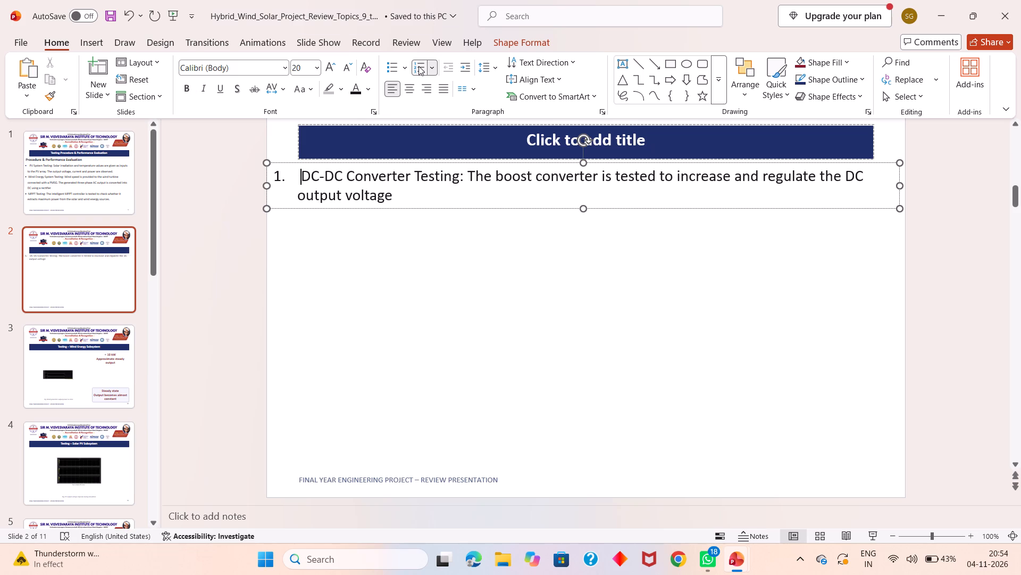
pyautogui.press('BackSpace')
pyautogui.press('BackSpace')
pyautogui.press('BackSpace')
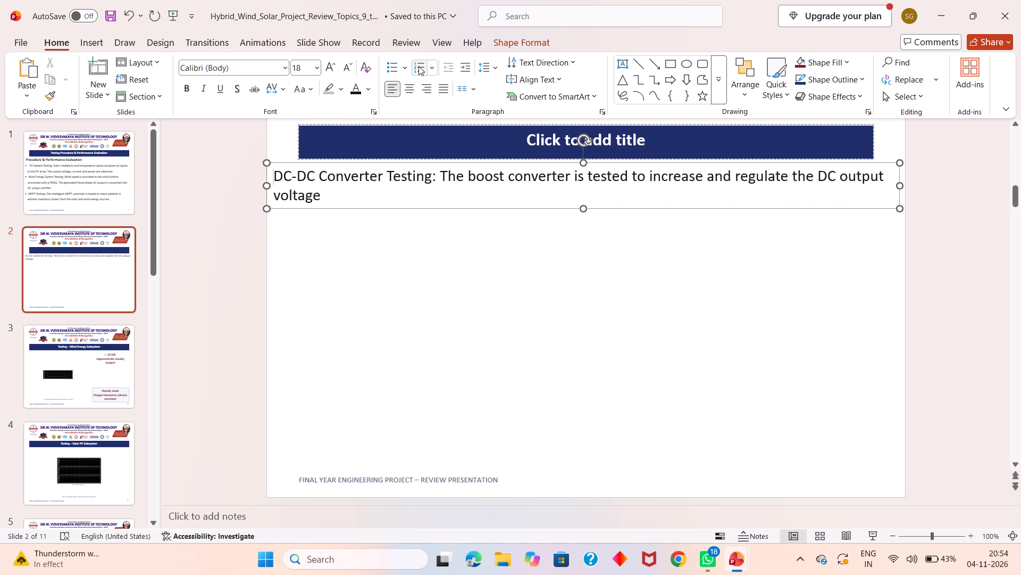
pyautogui.click(398, 64)
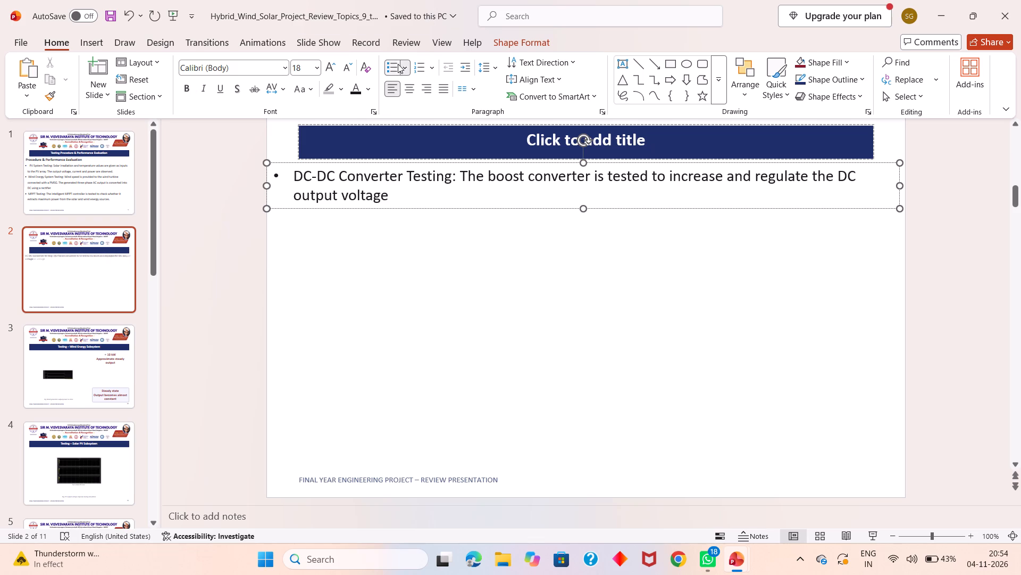
pyautogui.click(382, 317)
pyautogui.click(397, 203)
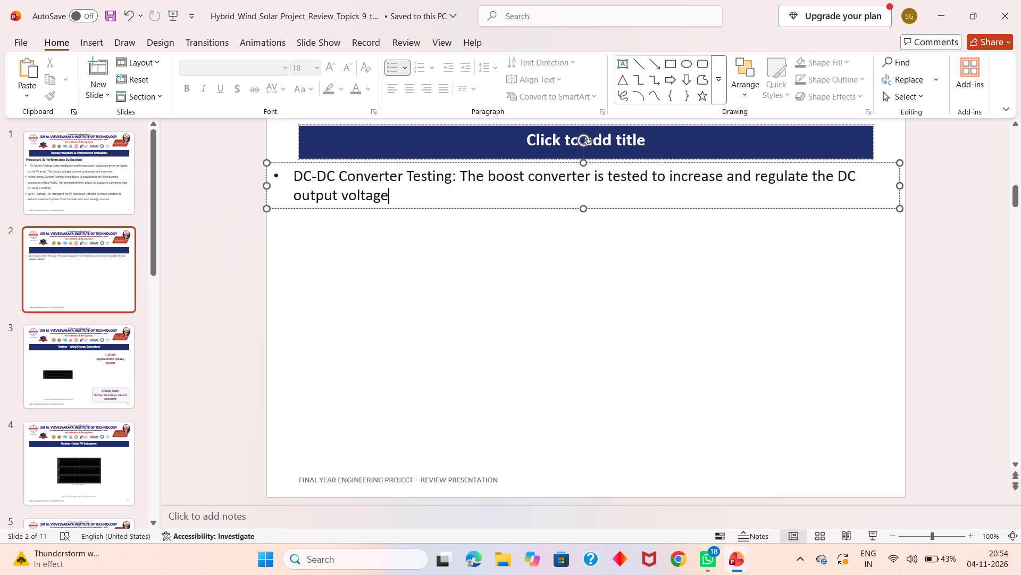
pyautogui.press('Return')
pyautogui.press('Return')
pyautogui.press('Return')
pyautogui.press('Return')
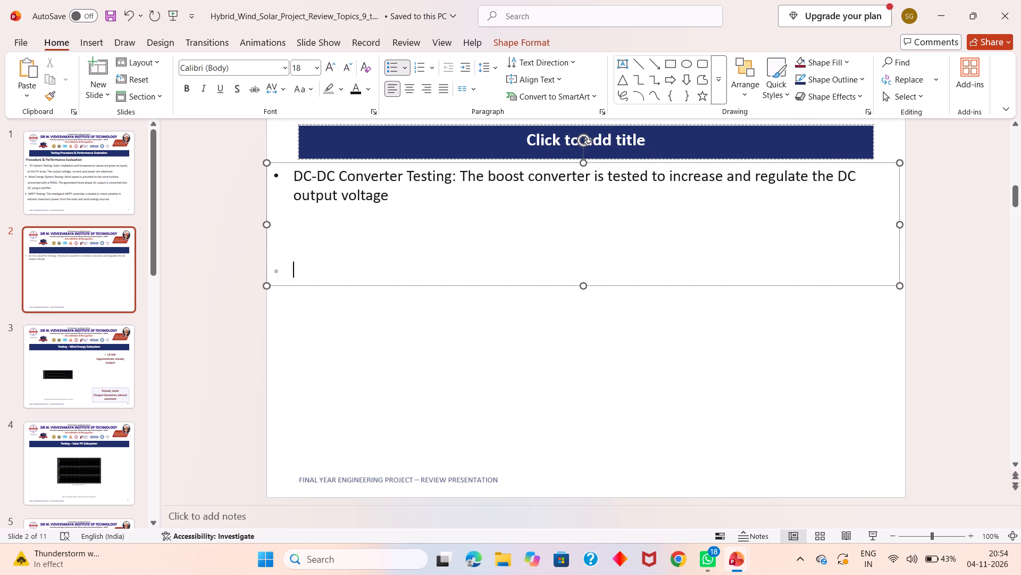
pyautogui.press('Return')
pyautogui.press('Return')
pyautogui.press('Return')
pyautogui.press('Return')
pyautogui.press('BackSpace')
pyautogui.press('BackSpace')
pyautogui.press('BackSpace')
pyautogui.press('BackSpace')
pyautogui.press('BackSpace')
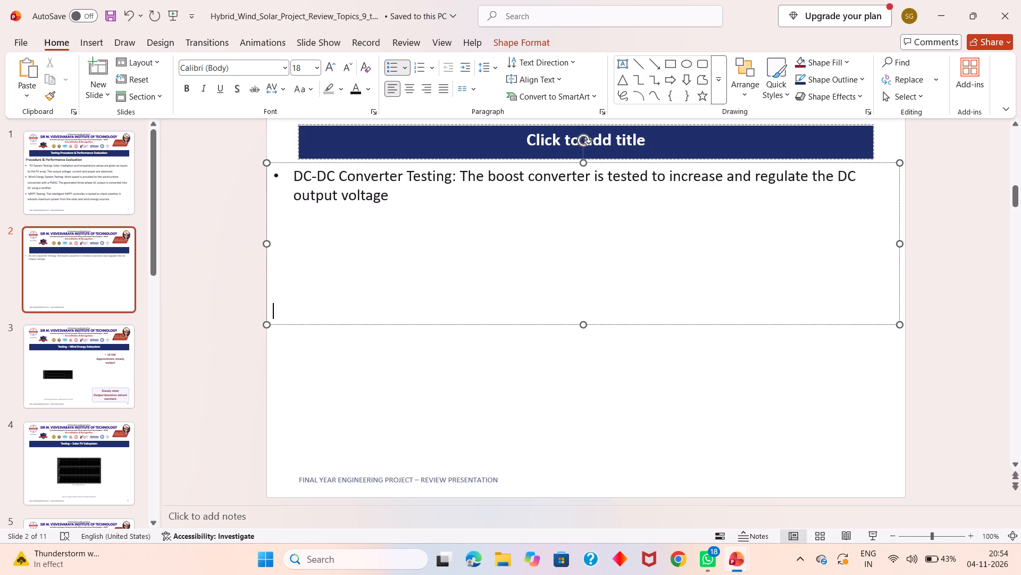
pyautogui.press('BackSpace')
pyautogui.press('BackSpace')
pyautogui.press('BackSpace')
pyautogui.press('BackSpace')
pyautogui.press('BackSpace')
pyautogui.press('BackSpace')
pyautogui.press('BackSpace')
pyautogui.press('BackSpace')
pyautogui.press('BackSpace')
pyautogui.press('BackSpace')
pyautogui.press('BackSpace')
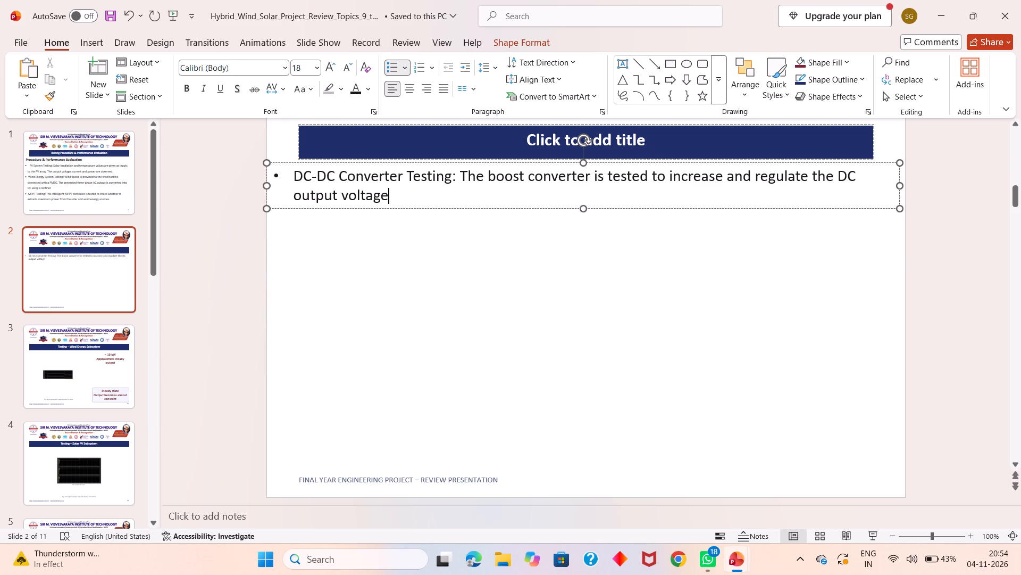
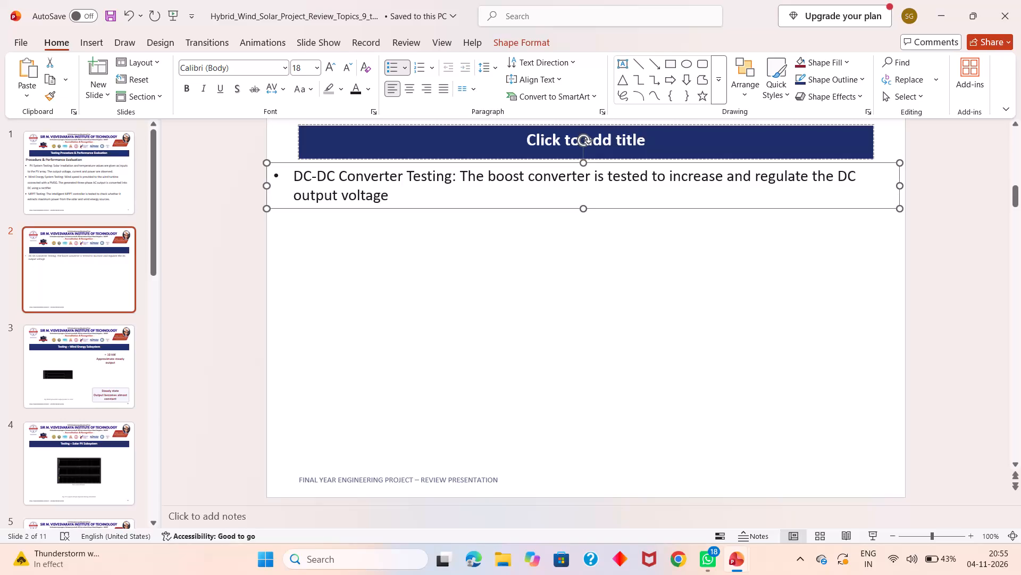
# Start a new empty bullet below the DC-DC Converter Testing item in slide 2's text box.
pyautogui.click(395, 199)
pyautogui.press('Return')
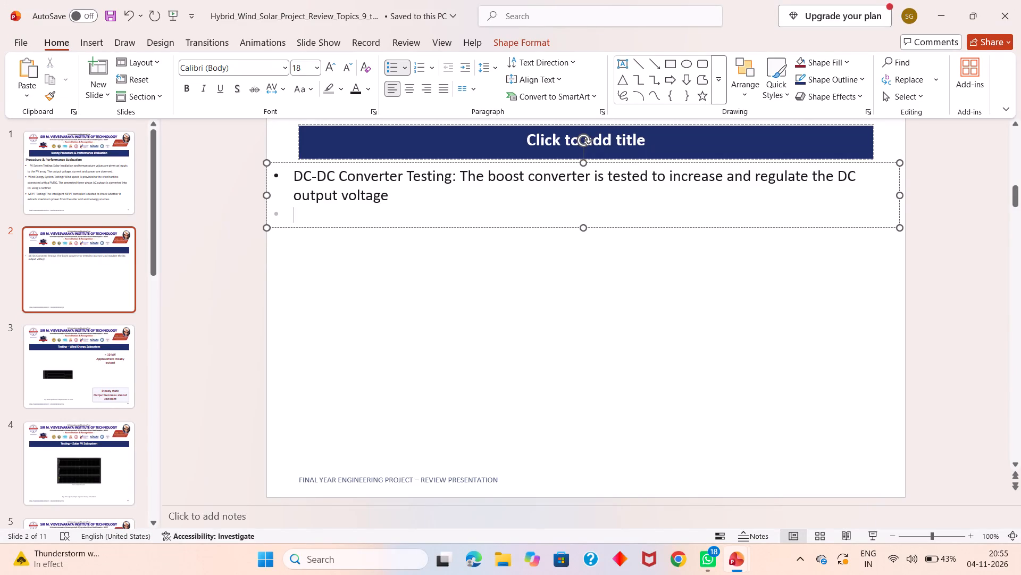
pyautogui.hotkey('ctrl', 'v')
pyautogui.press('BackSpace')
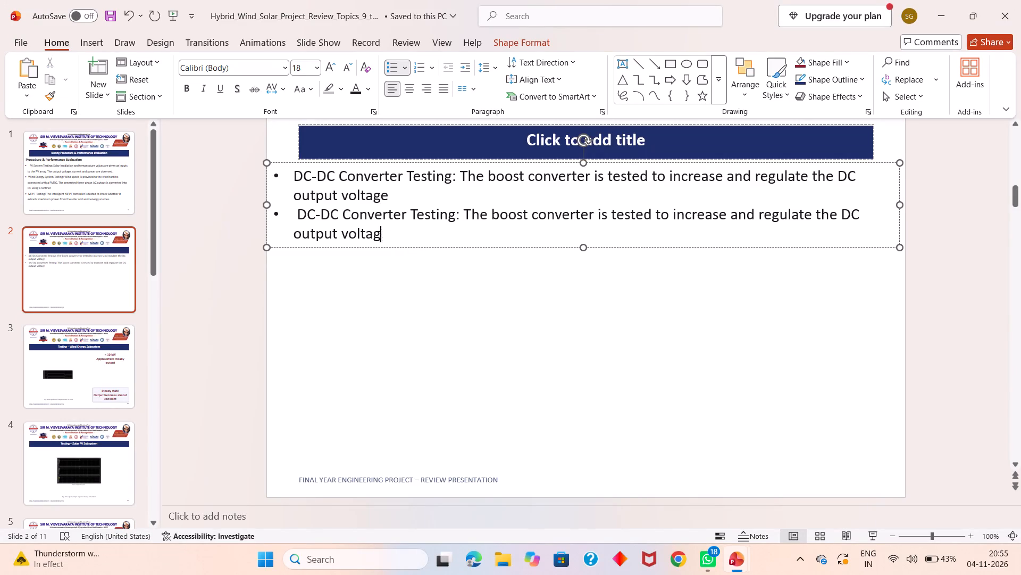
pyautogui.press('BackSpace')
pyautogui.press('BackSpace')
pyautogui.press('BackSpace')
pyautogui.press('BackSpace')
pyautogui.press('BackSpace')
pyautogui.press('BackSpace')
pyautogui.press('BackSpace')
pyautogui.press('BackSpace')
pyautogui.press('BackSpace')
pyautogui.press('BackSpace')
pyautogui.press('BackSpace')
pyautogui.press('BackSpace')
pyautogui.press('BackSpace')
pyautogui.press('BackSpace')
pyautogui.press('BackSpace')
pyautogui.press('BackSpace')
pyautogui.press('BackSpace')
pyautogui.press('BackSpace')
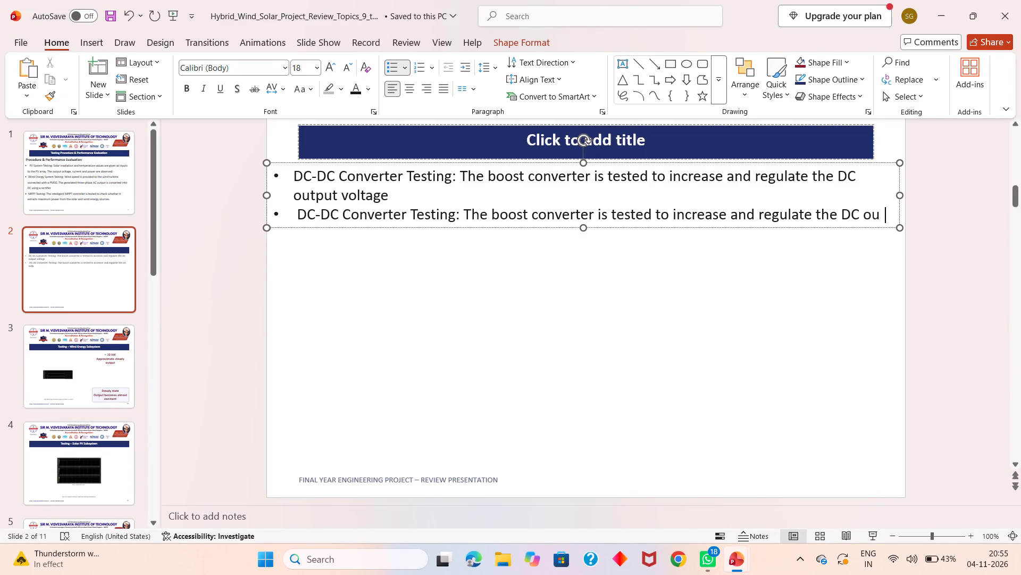
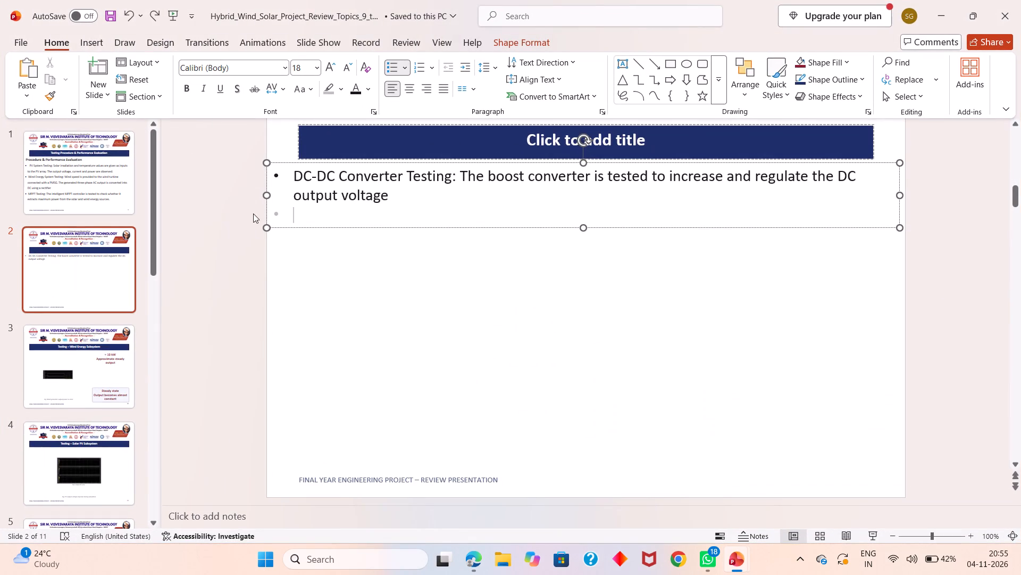
pyautogui.click(297, 213)
pyautogui.hotkey('ctrl', 'v')
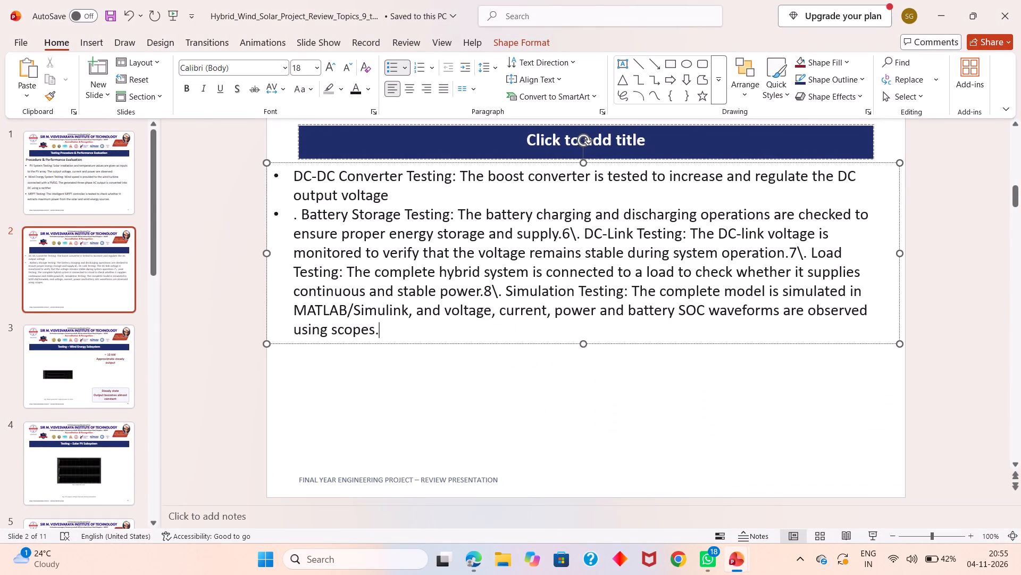
# Split the pasted text so DC-Link Testing, Load Testing and Simulation Testing each start their own paragraph.
pyautogui.click(564, 236)
pyautogui.press('Return')
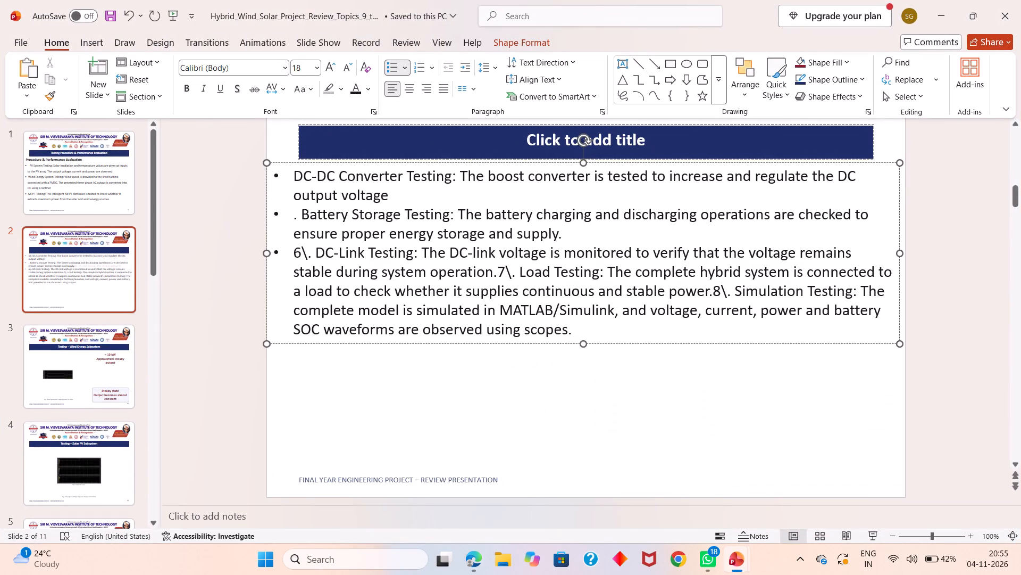
pyautogui.click(499, 271)
pyautogui.press('Return')
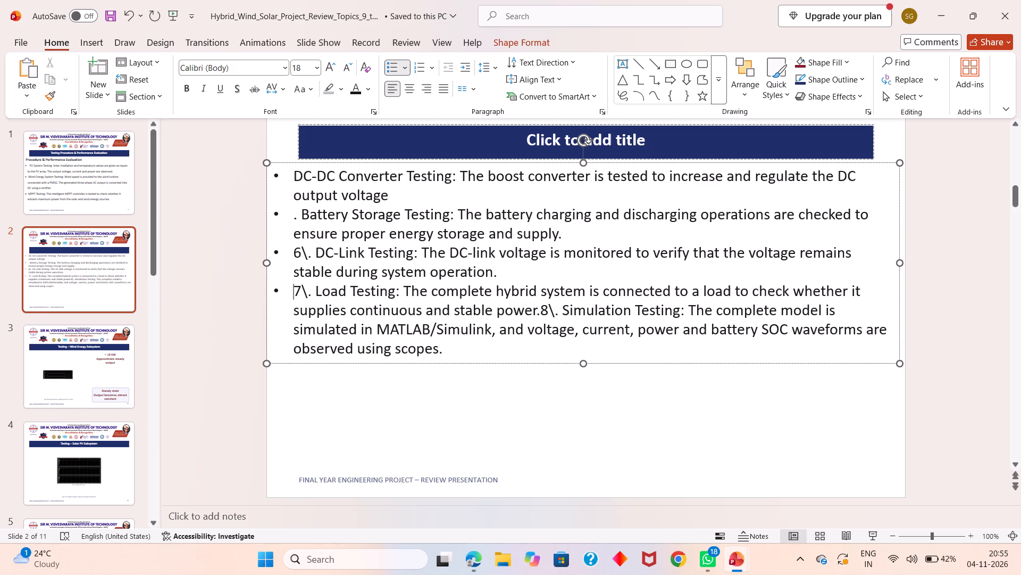
pyautogui.press('Return')
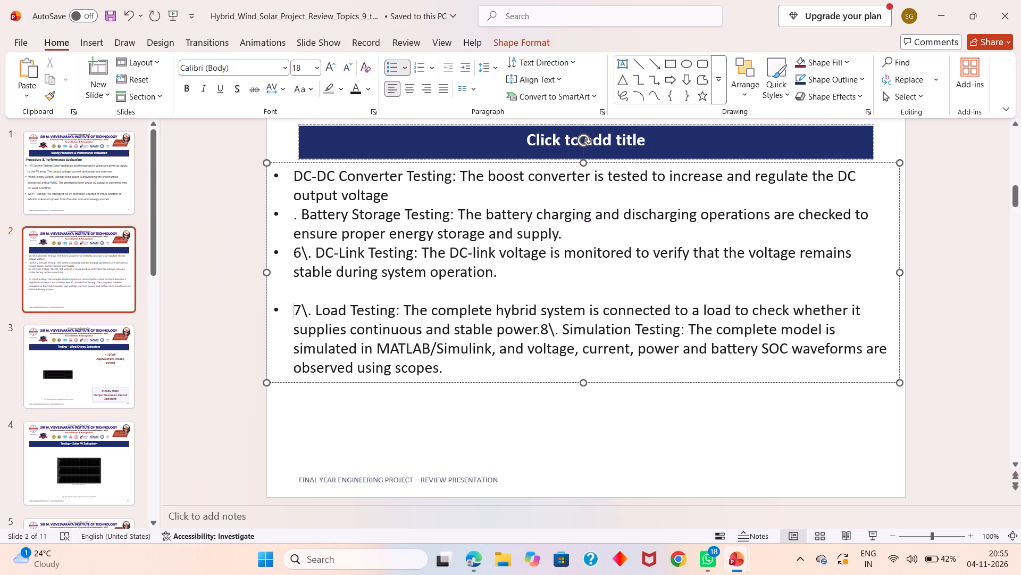
pyautogui.press('BackSpace')
pyautogui.press('BackSpace')
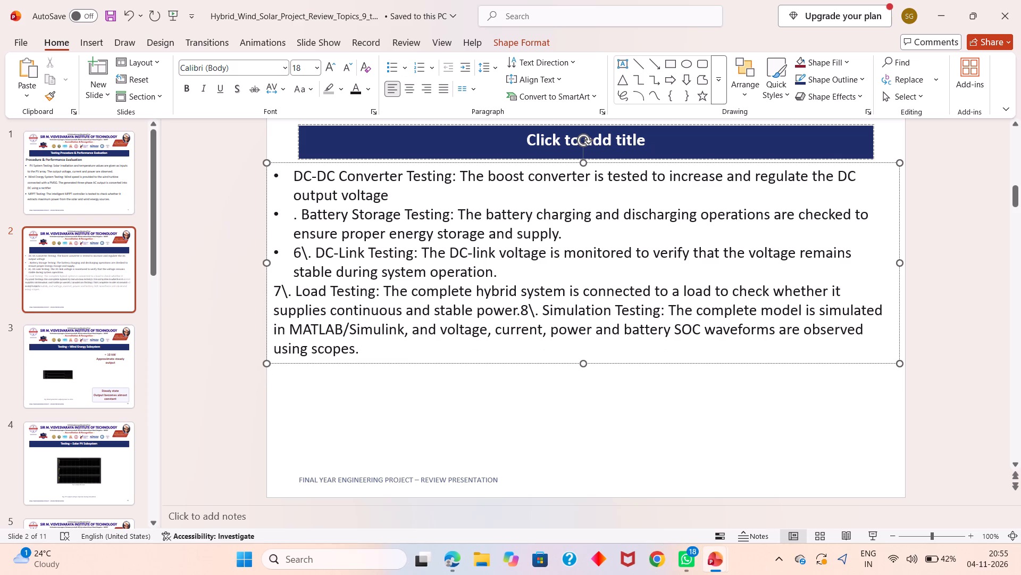
pyautogui.click(524, 309)
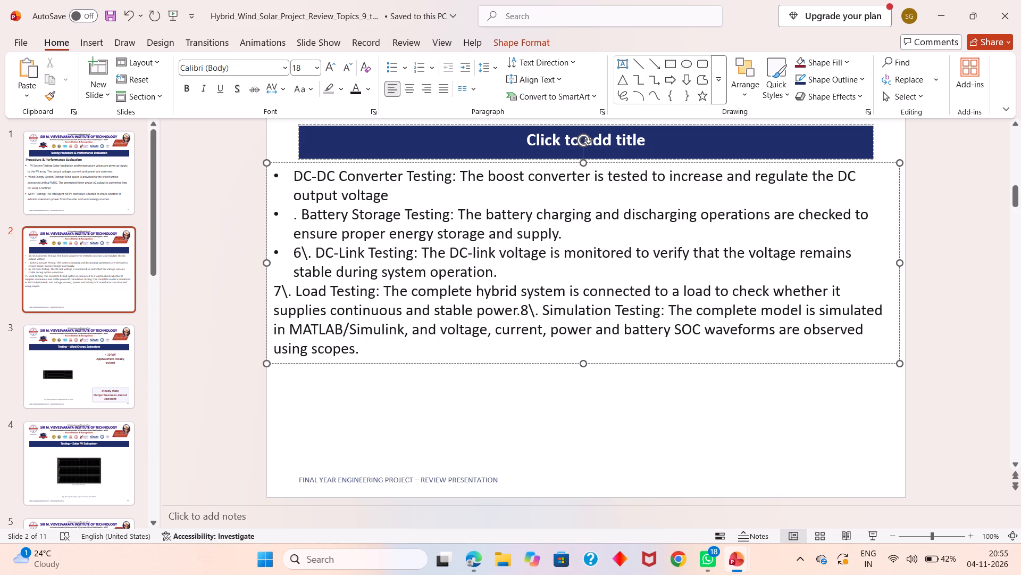
pyautogui.press('Return')
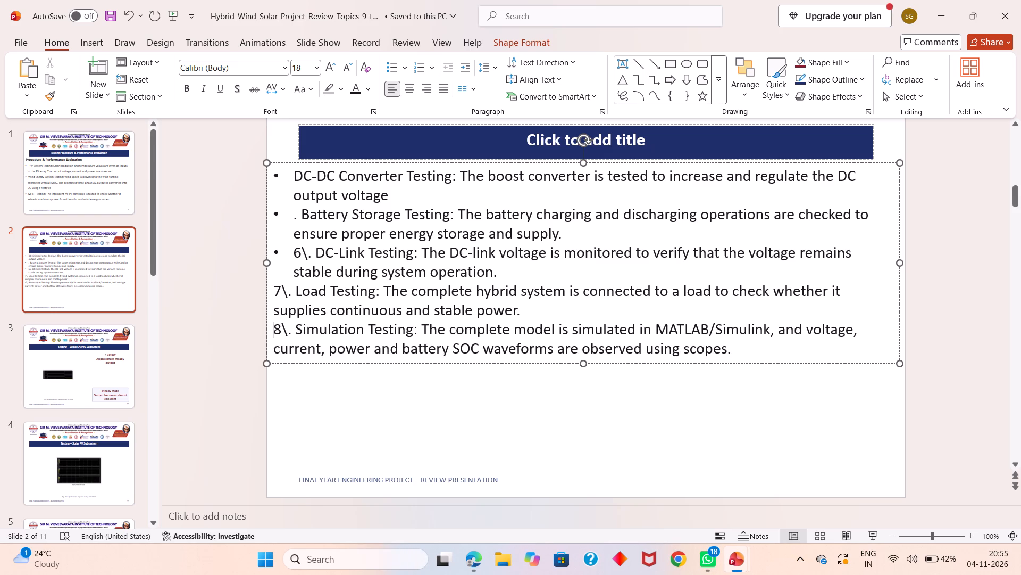
# Remove the leftover "6\." prefix and the bullet before DC-Link Testing, leaving leading spaces.
pyautogui.click(311, 254)
pyautogui.press('BackSpace')
pyautogui.press('BackSpace')
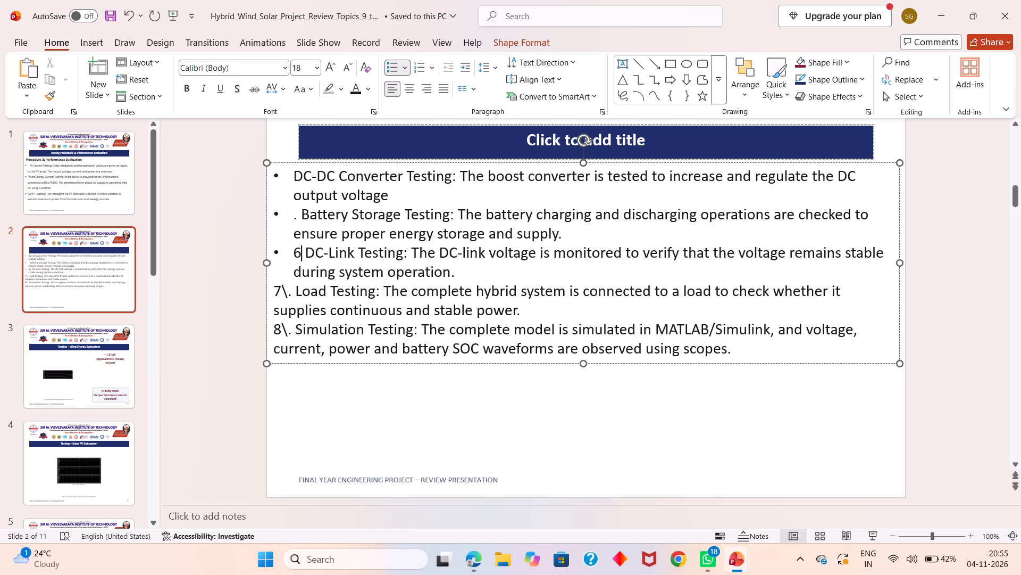
pyautogui.press('BackSpace')
pyautogui.press('BackSpace')
pyautogui.press('space')
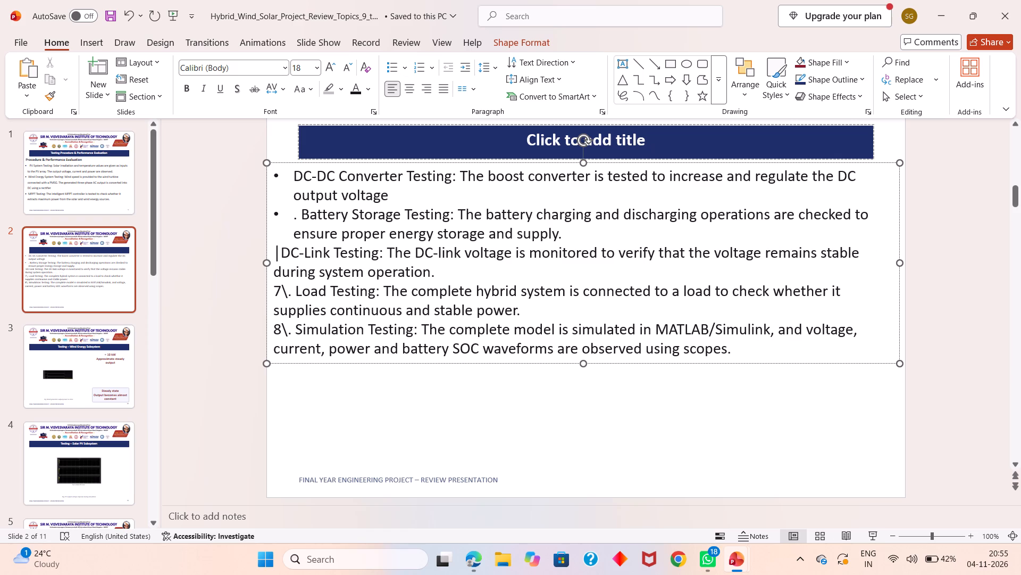
pyautogui.press('space')
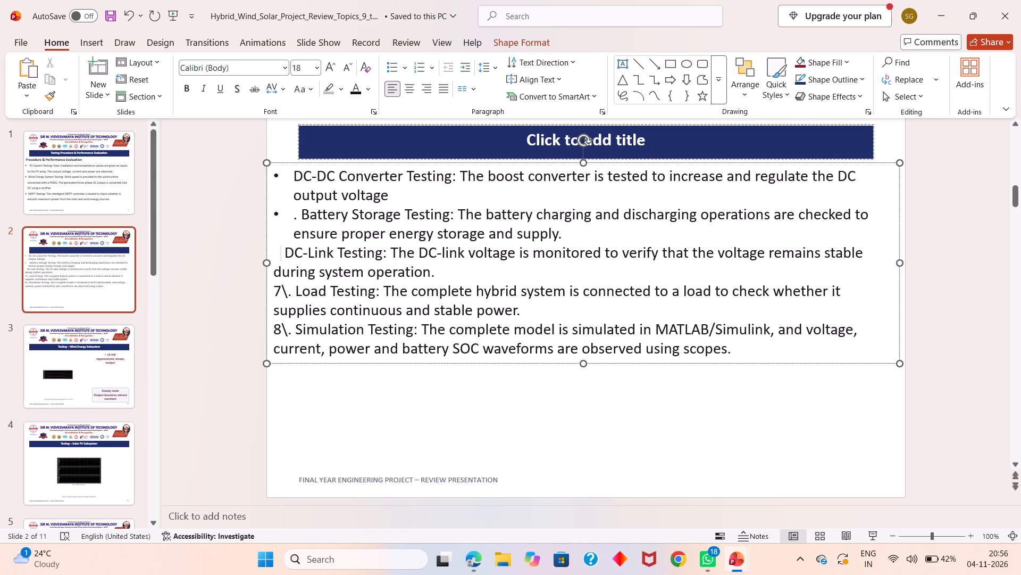
# Delete the leftover "7\." and "8\." prefixes from the Load Testing and Simulation Testing paragraphs.
pyautogui.click(291, 292)
pyautogui.press('BackSpace')
pyautogui.press('BackSpace')
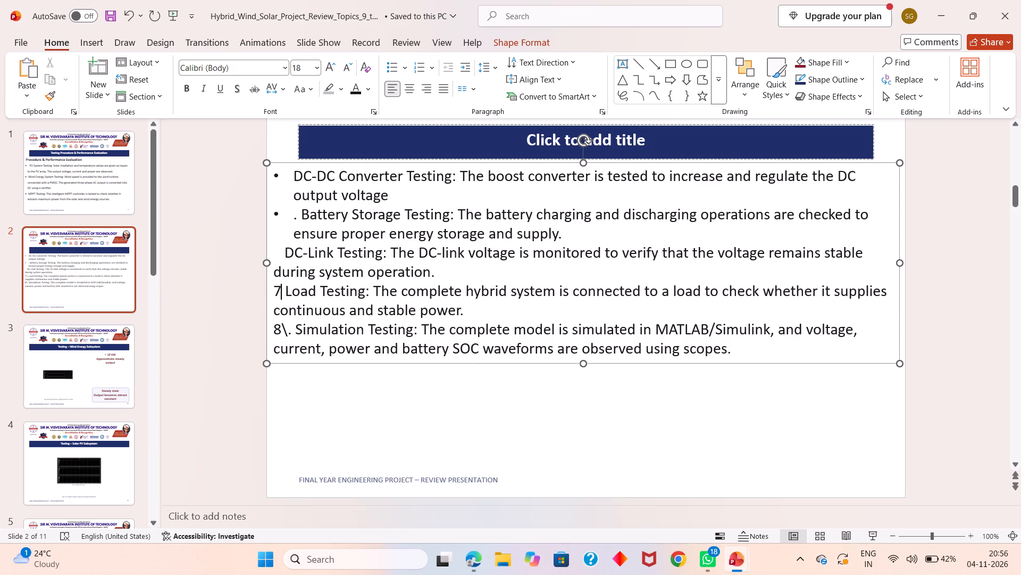
pyautogui.press('BackSpace')
pyautogui.click(294, 333)
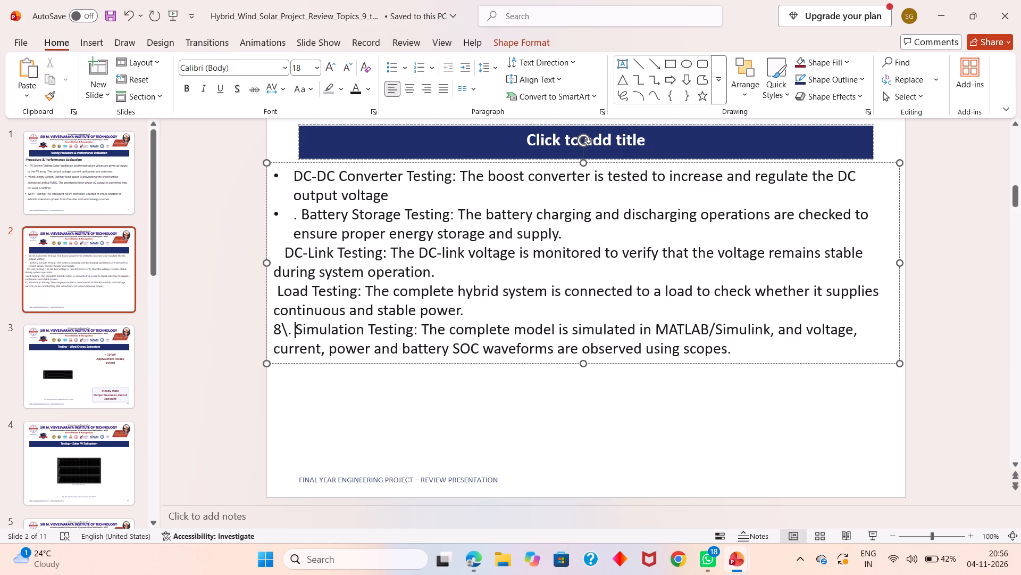
pyautogui.press('BackSpace')
pyautogui.press('BackSpace')
pyautogui.press('BackSpace')
pyautogui.press('BackSpace')
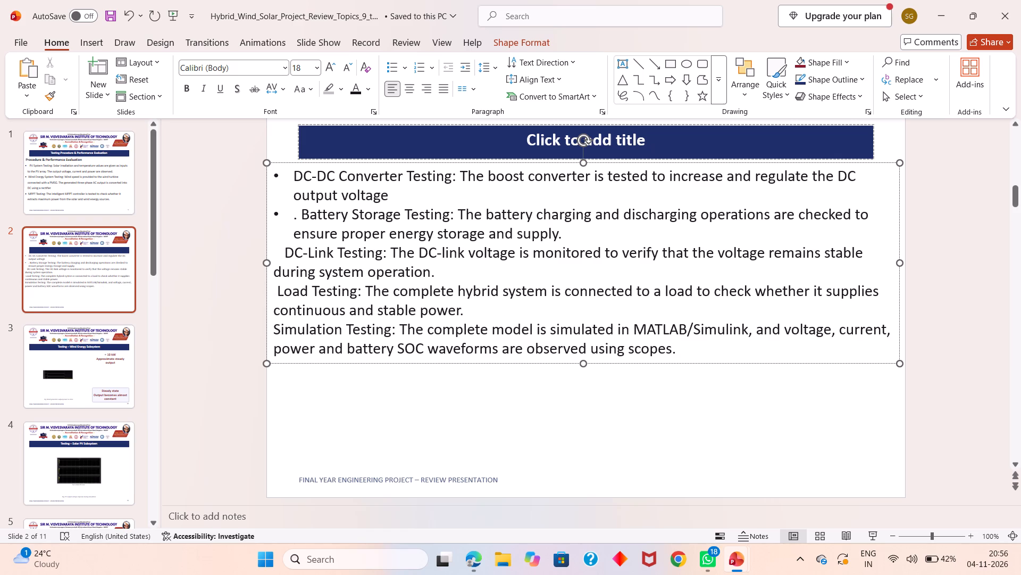
# Remove the stray period and the bullet before Battery Storage Testing.
pyautogui.click(298, 217)
pyautogui.press('BackSpace')
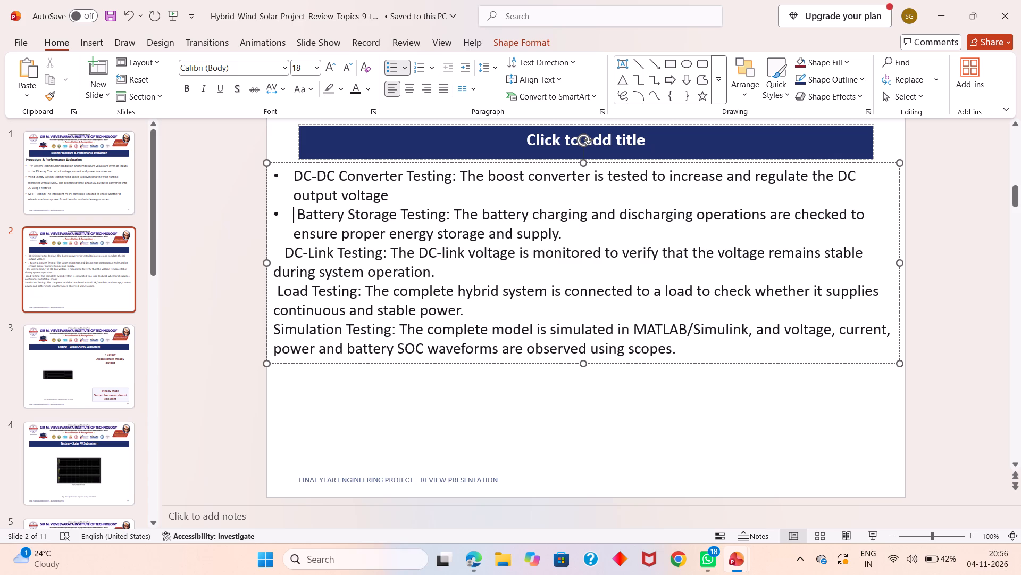
pyautogui.press('BackSpace')
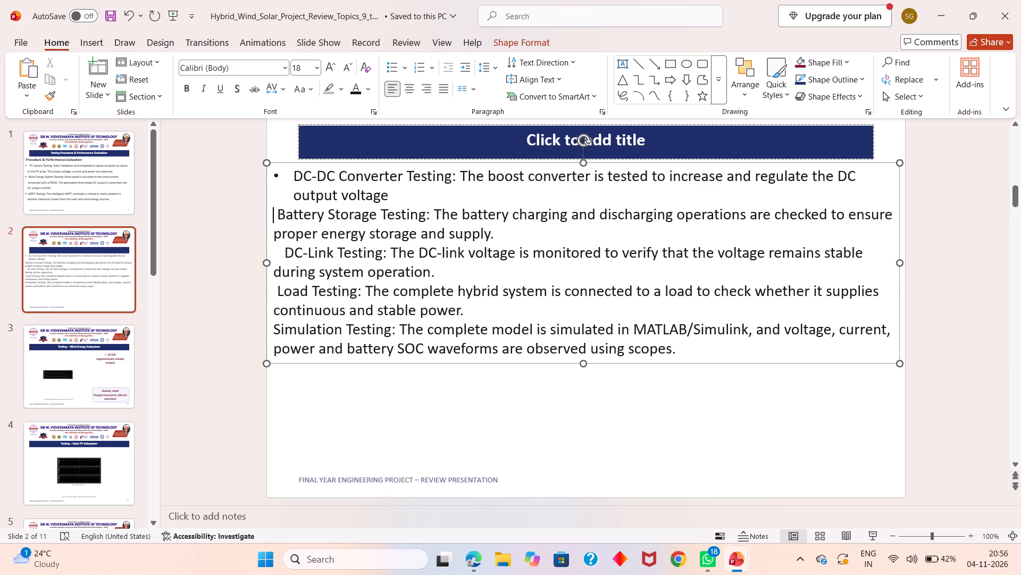
# Clear the DC-DC Converter Testing bullet and apply uniform round bullets to all five testing items.
pyautogui.click(281, 172)
pyautogui.press('BackSpace')
pyautogui.press('BackSpace')
pyautogui.moveTo(273, 174); pyautogui.dragTo(293, 211)
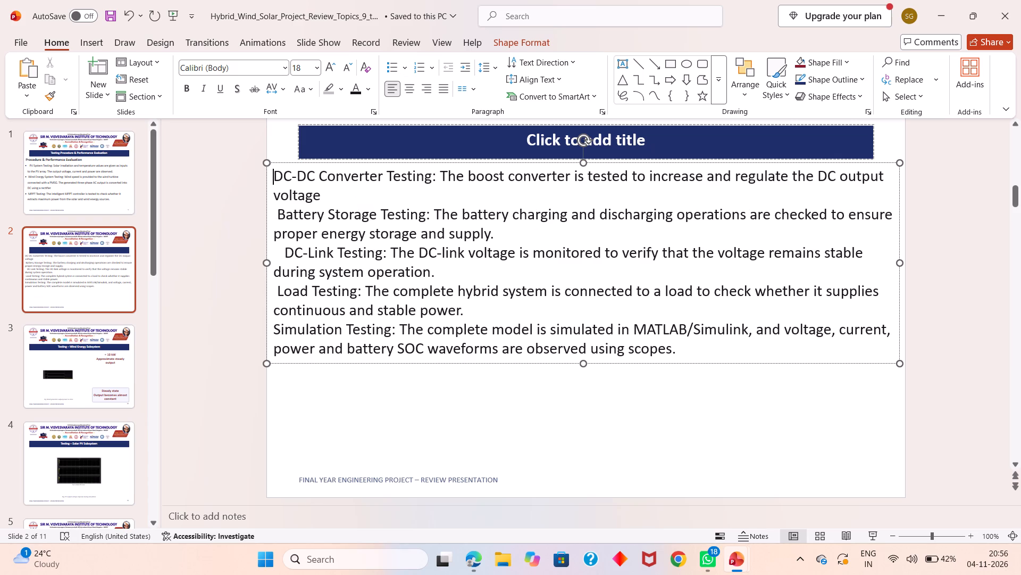
pyautogui.moveTo(293, 211); pyautogui.dragTo(721, 353)
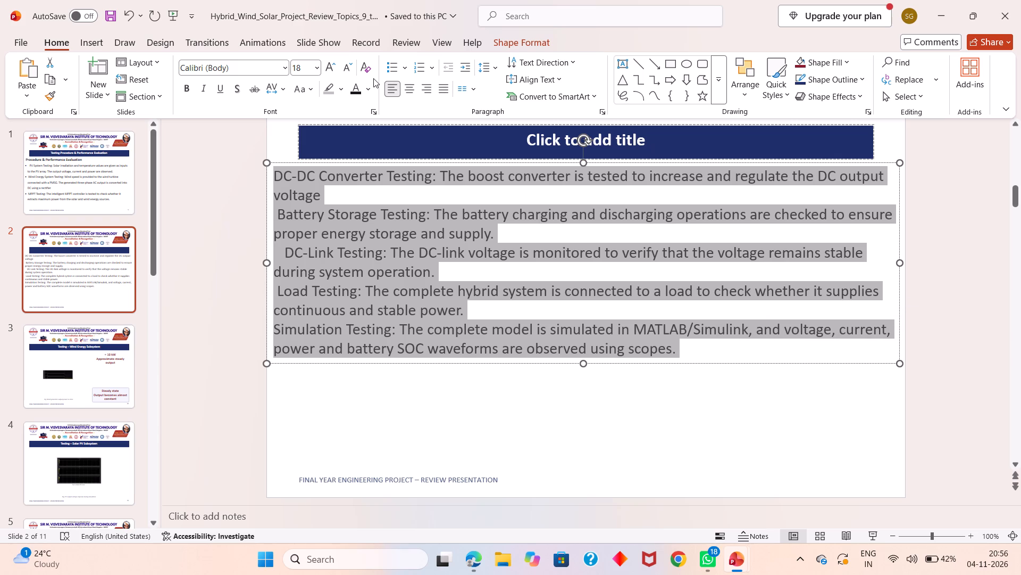
pyautogui.click(389, 70)
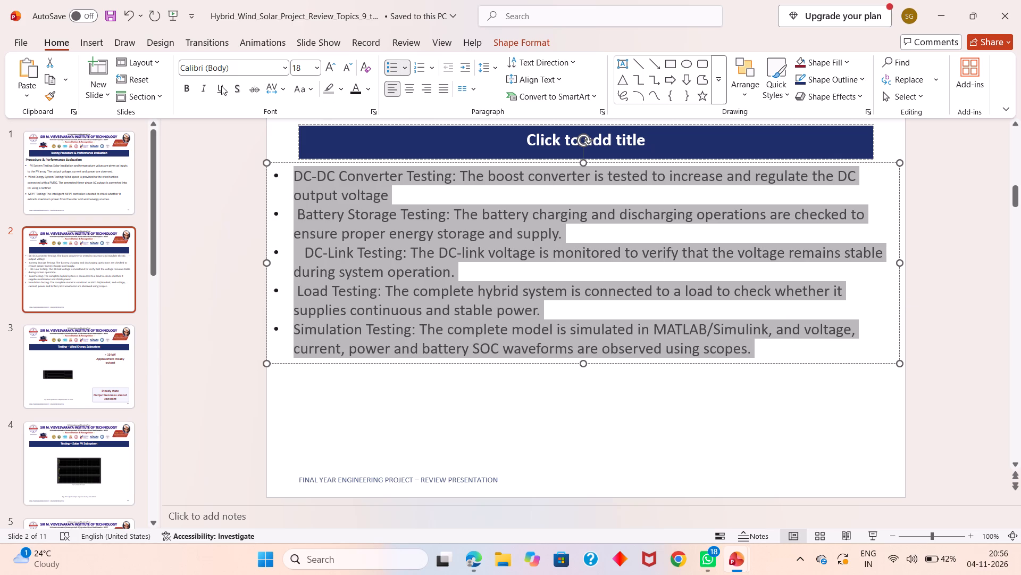
# Set the font size of the five testing bullets on slide 2 to 20.
pyautogui.click(319, 68)
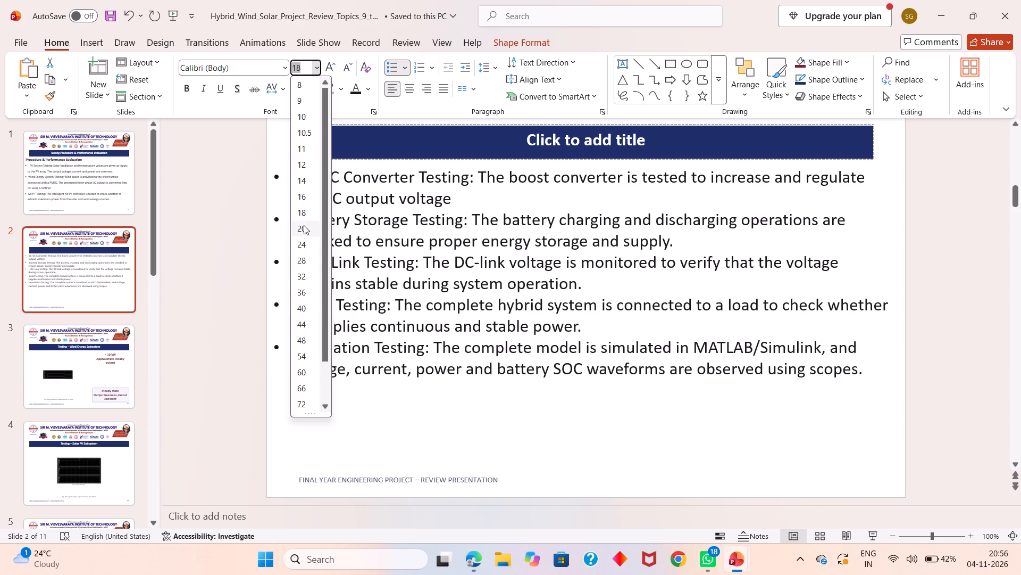
pyautogui.click(304, 226)
pyautogui.click(338, 382)
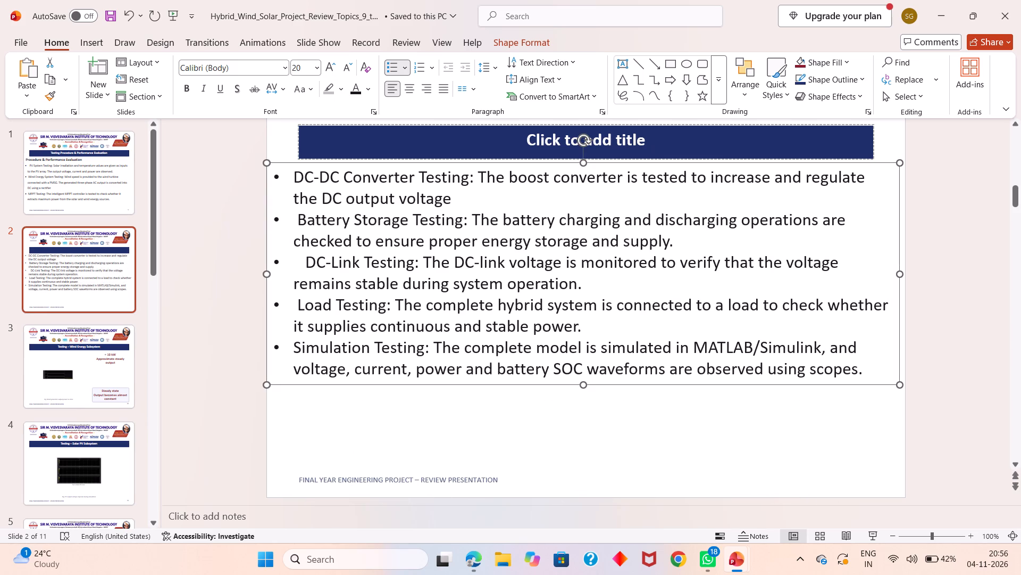
# Insert a blank line without a bullet between the DC-DC Converter Testing and Battery Storage Testing items.
pyautogui.click(459, 203)
pyautogui.press('Return')
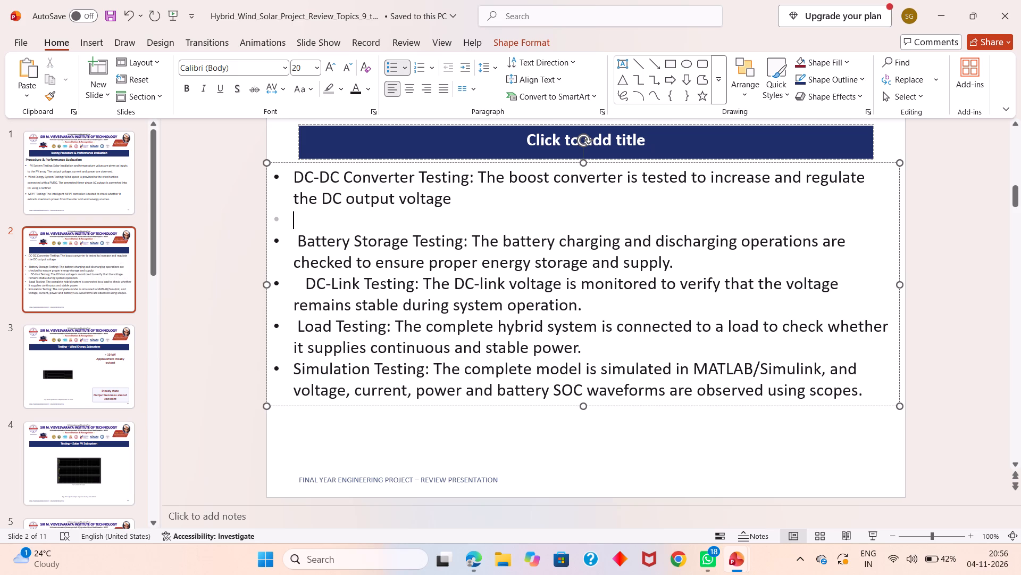
pyautogui.press('BackSpace')
pyautogui.press('BackSpace')
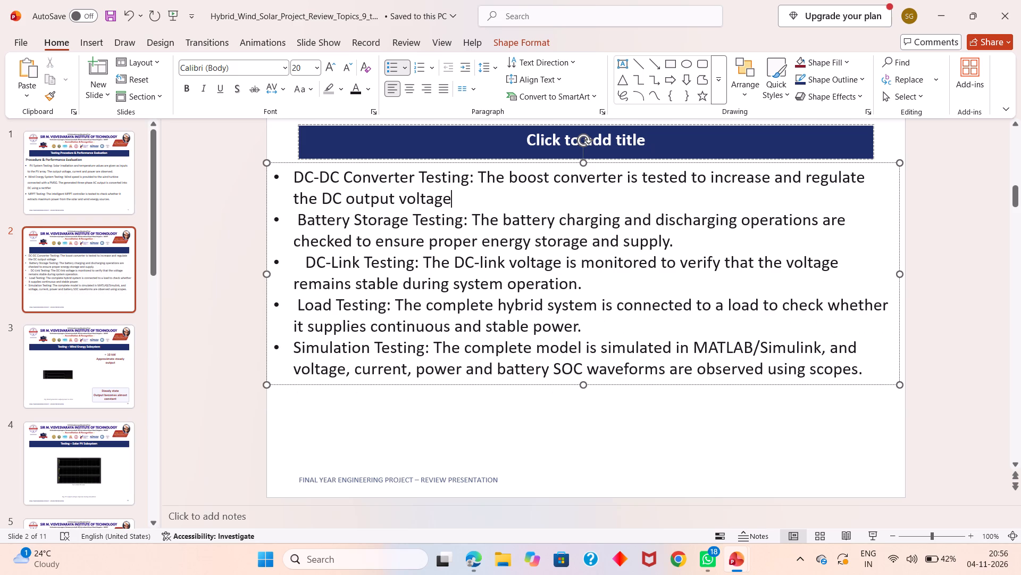
pyautogui.press('Return')
pyautogui.press('BackSpace')
pyautogui.press('BackSpace')
pyautogui.press('Return')
pyautogui.press('BackSpace')
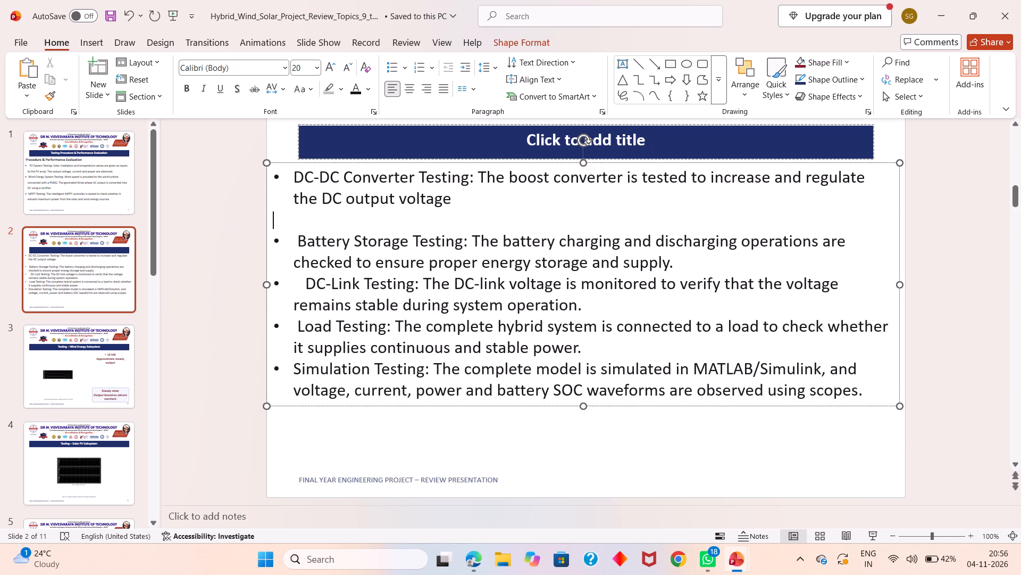
# Insert one blank line without a bullet after the Battery Storage Testing item and after the DC-Link Testing item.
pyautogui.click(675, 266)
pyautogui.press('Return')
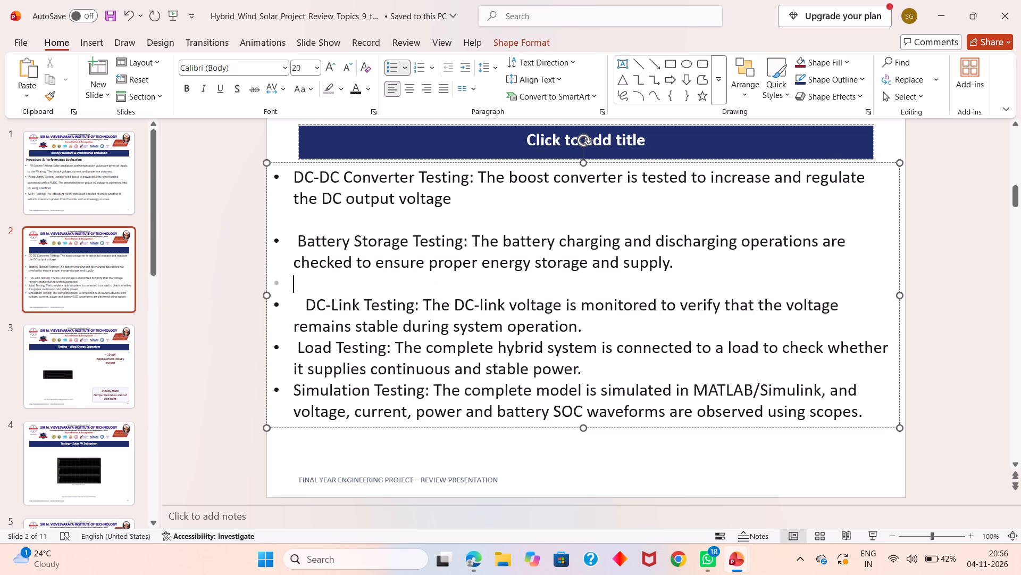
pyautogui.press('BackSpace')
pyautogui.click(622, 330)
pyautogui.press('Return')
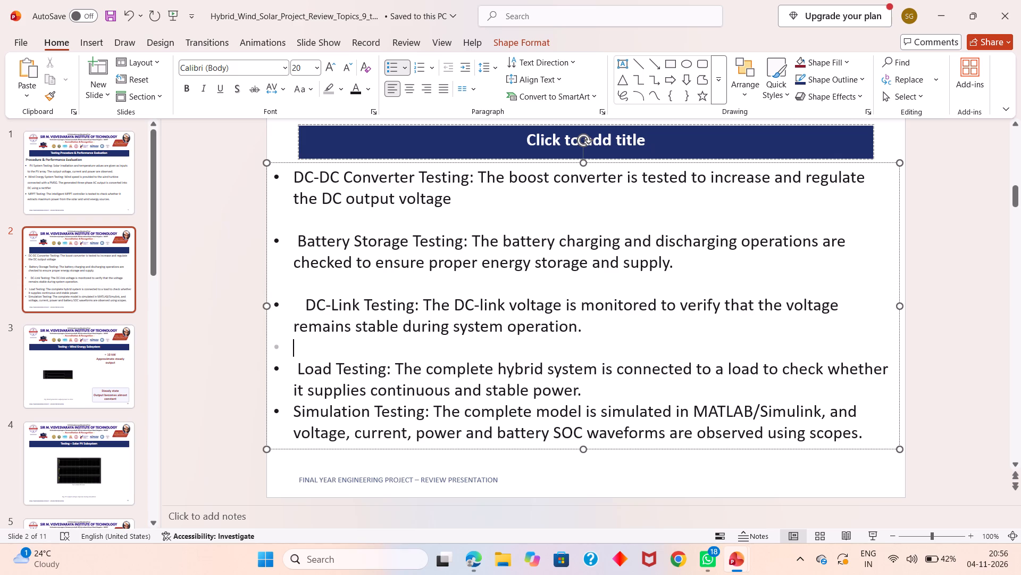
pyautogui.press('Return')
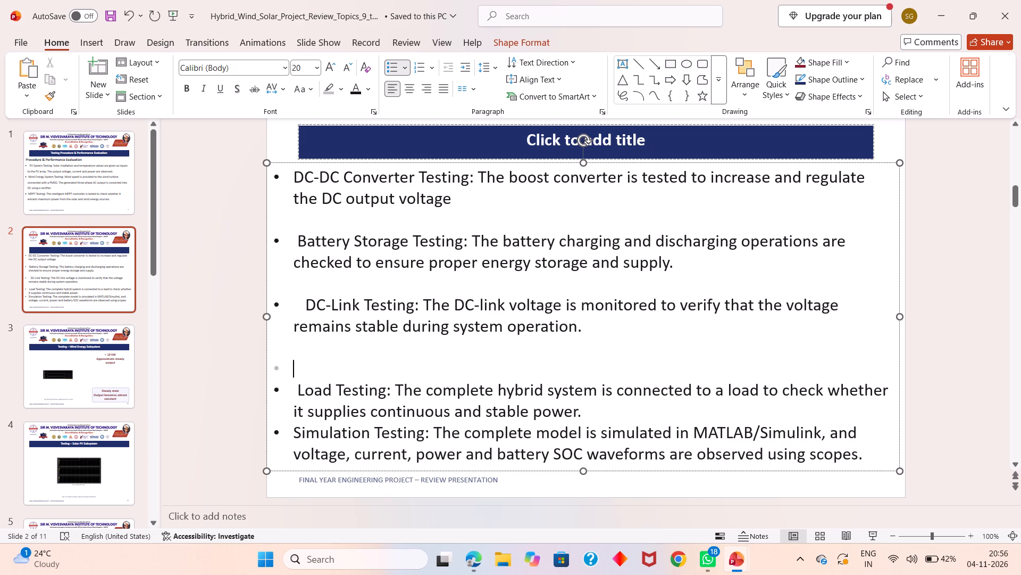
pyautogui.press('BackSpace')
pyautogui.press('BackSpace')
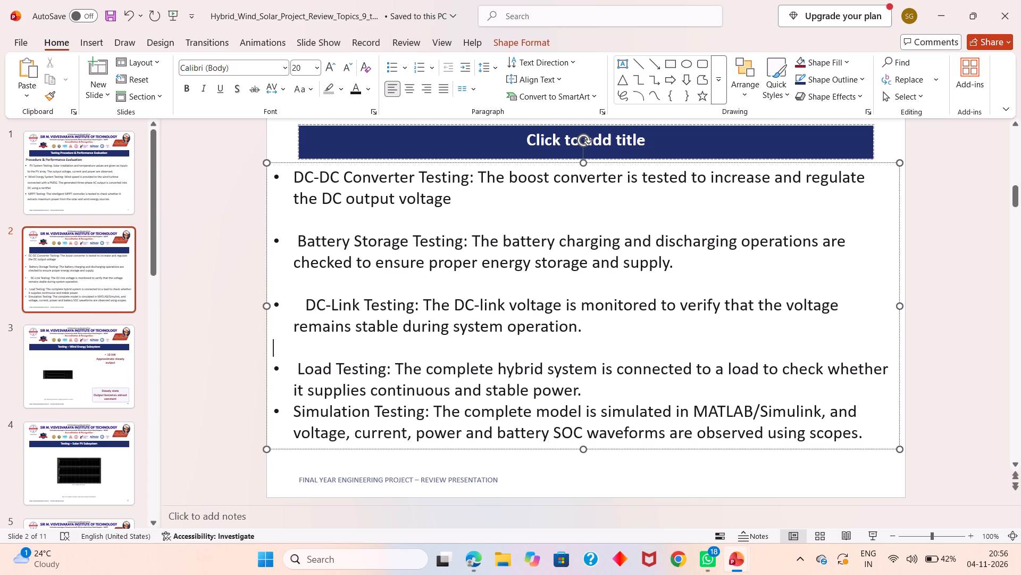
# Reapply font size 20 to all the body text on slide 2, including the blank lines between bullets.
pyautogui.moveTo(291, 176); pyautogui.dragTo(838, 540)
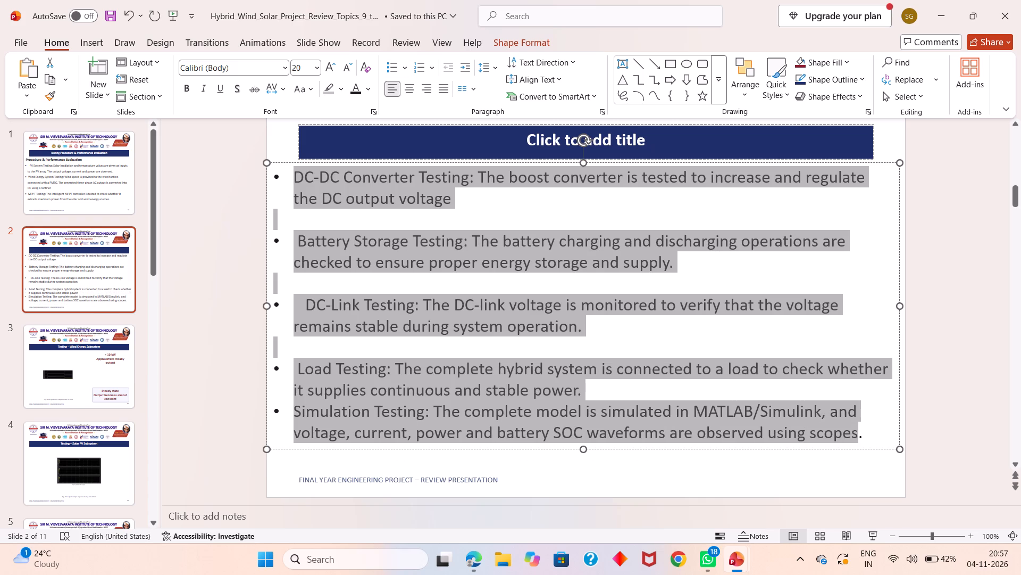
pyautogui.moveTo(838, 540); pyautogui.dragTo(868, 540)
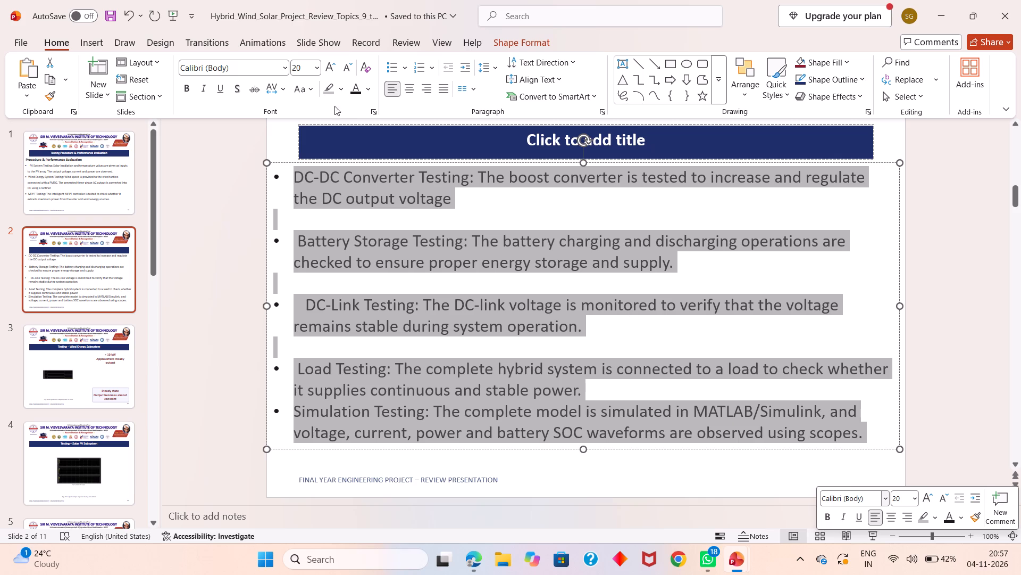
pyautogui.click(316, 65)
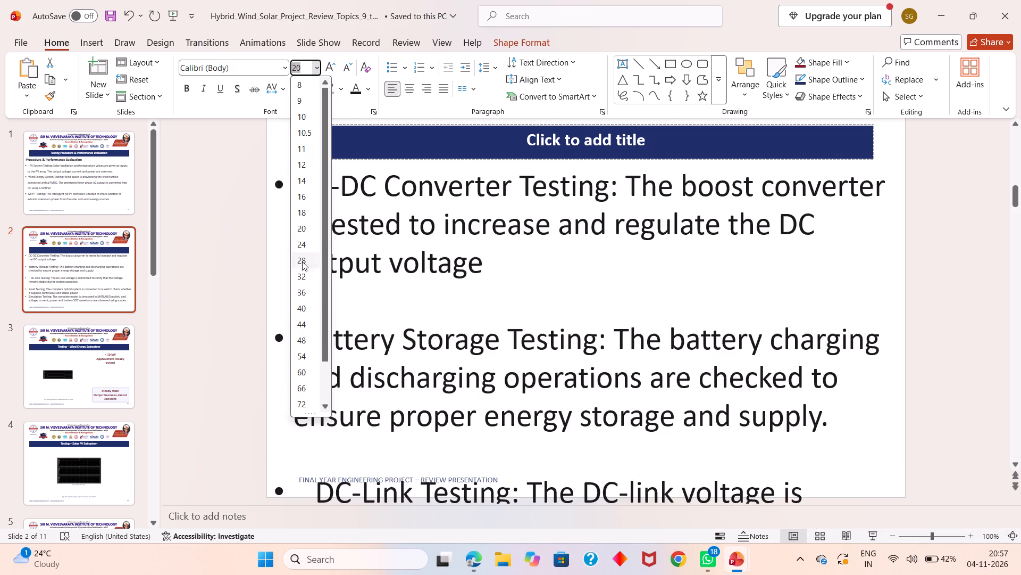
pyautogui.click(304, 229)
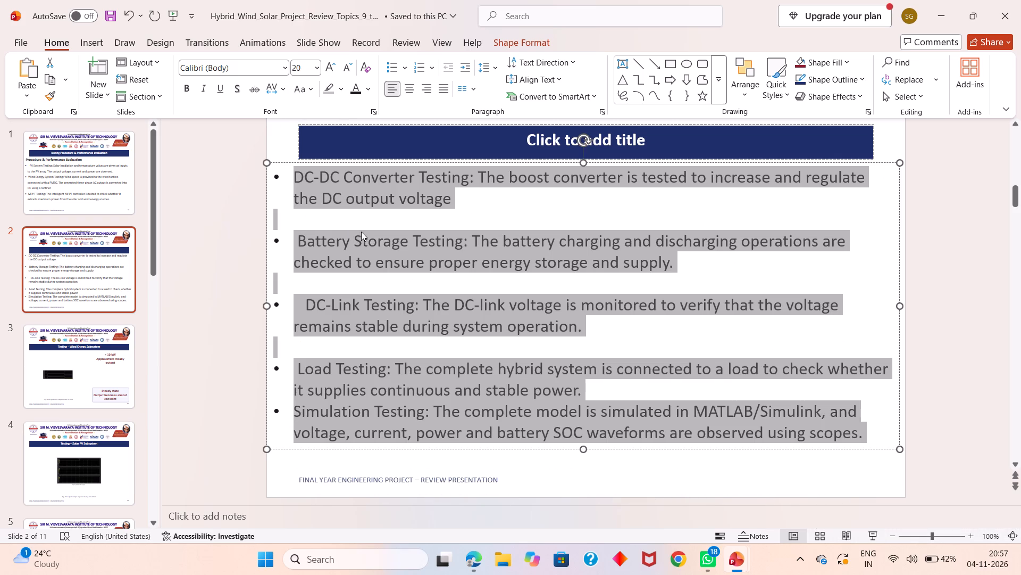
pyautogui.click(364, 233)
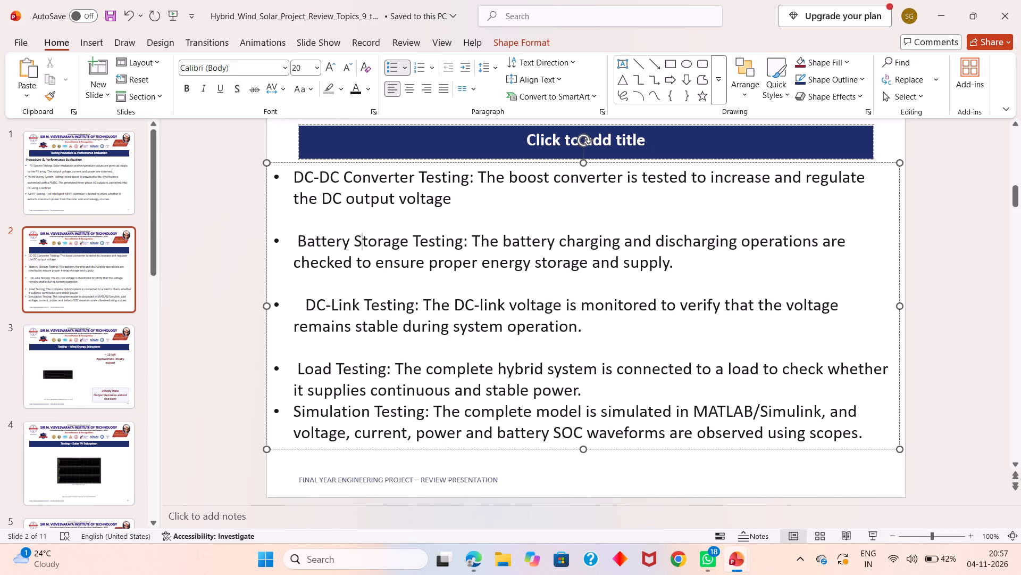
# Insert a blank line without a bullet between the Load Testing and Simulation Testing items on slide 2.
pyautogui.click(591, 382)
pyautogui.press('Return')
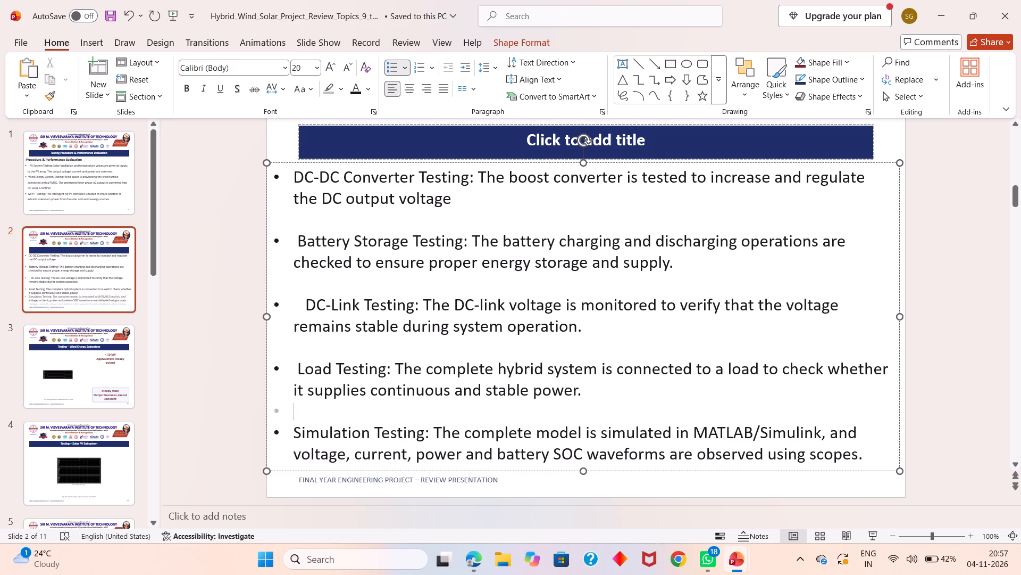
pyautogui.click(281, 412)
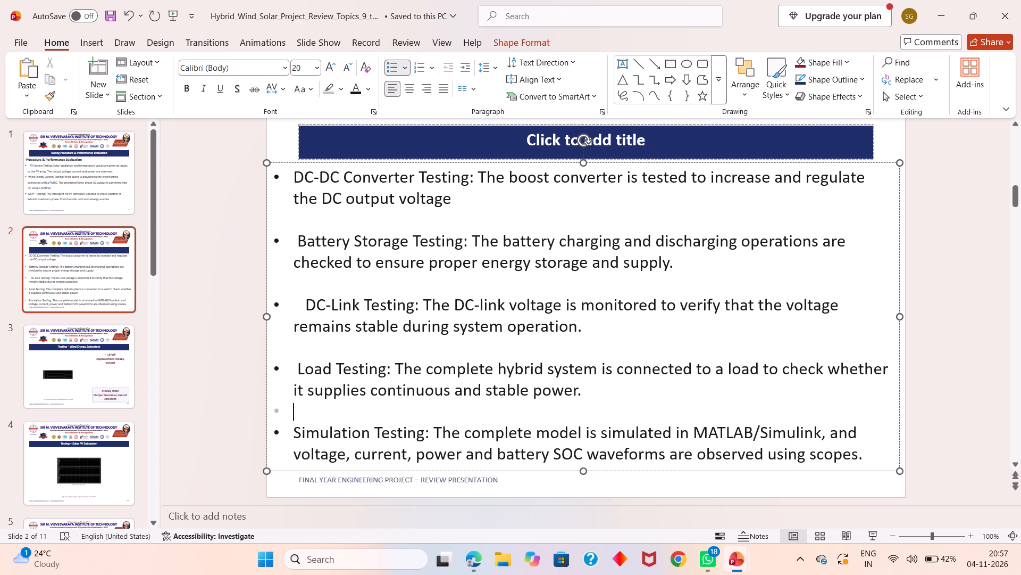
pyautogui.press('BackSpace')
pyautogui.press('BackSpace')
pyautogui.press('Return')
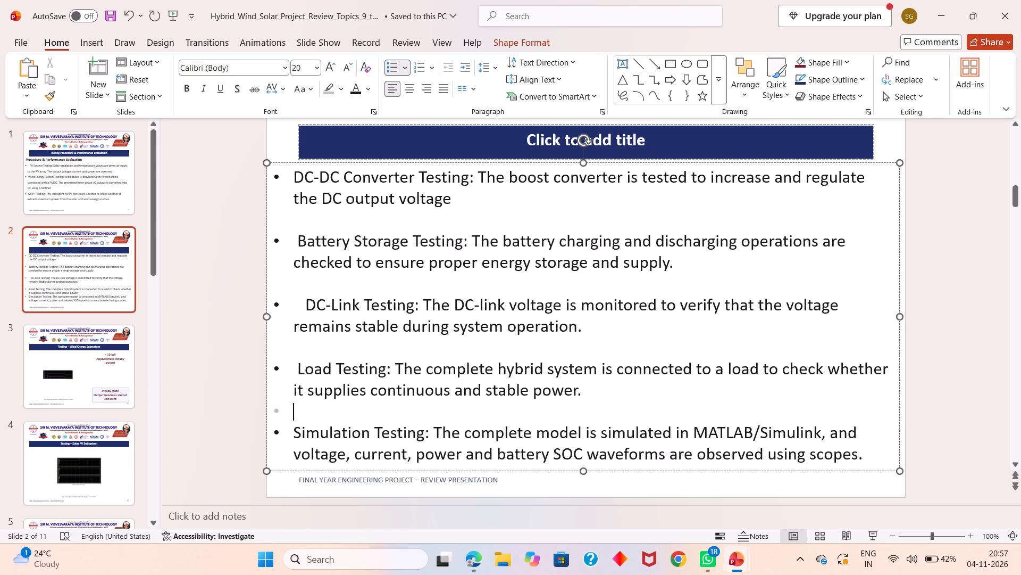
pyautogui.press('BackSpace')
pyautogui.click(476, 271)
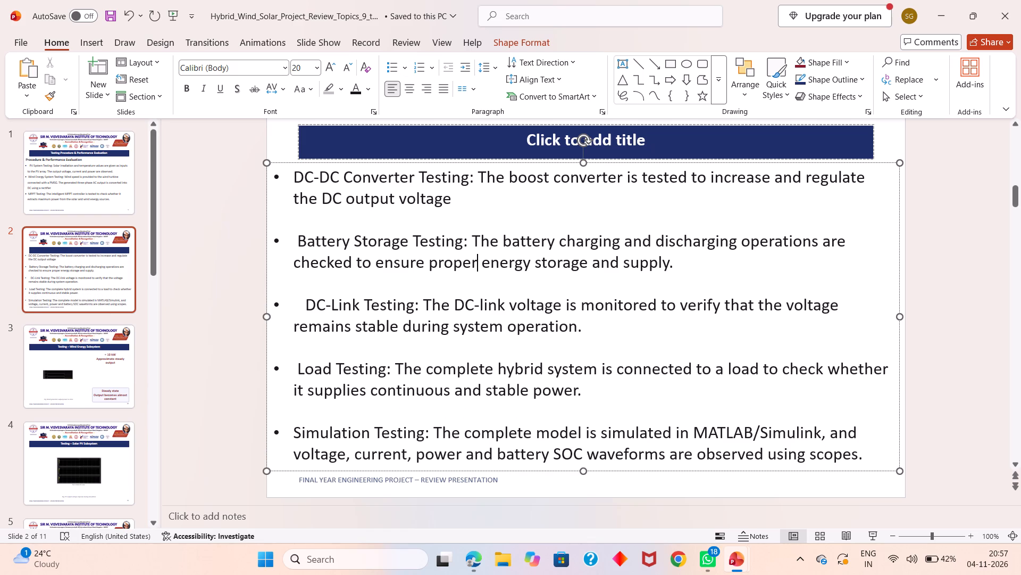
# Apply 1. 2. 3. style numbering to the "Procedure & Performance Evaluation" heading on slide 1.
pyautogui.scroll(1, 476, 271)
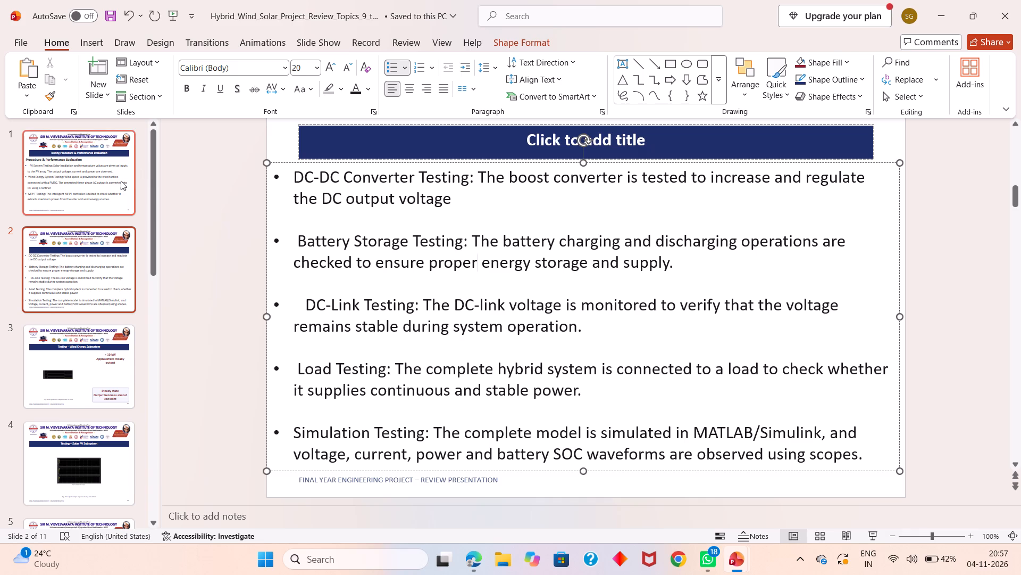
pyautogui.click(121, 181)
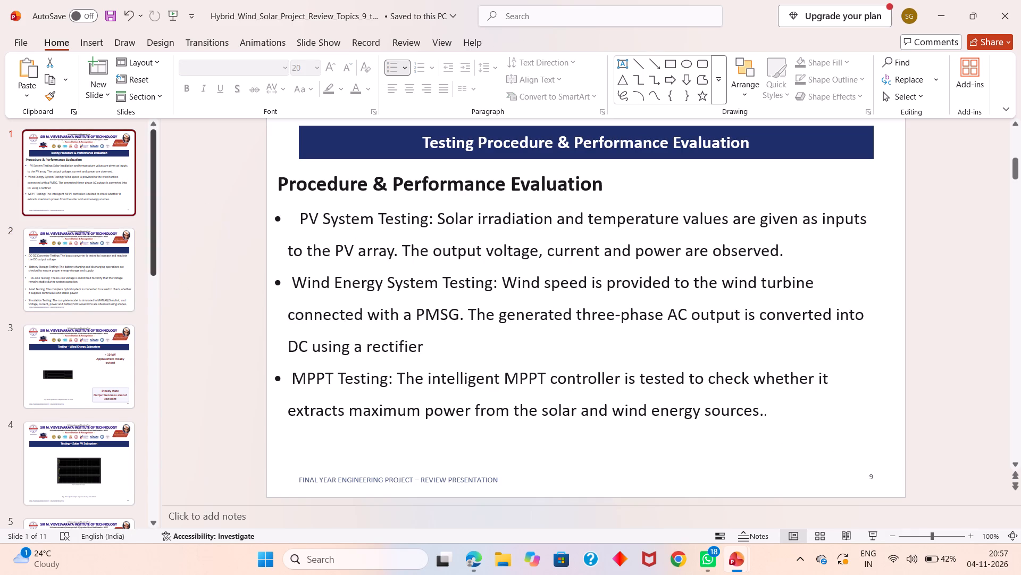
pyautogui.click(287, 187)
pyautogui.moveTo(276, 184); pyautogui.dragTo(593, 184)
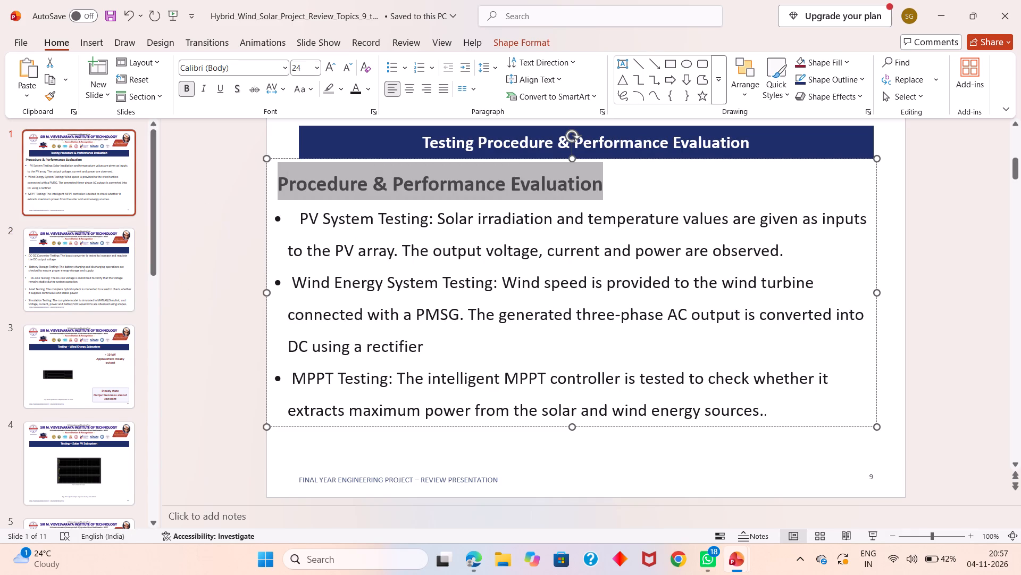
pyautogui.moveTo(593, 184); pyautogui.dragTo(602, 184)
pyautogui.click(419, 71)
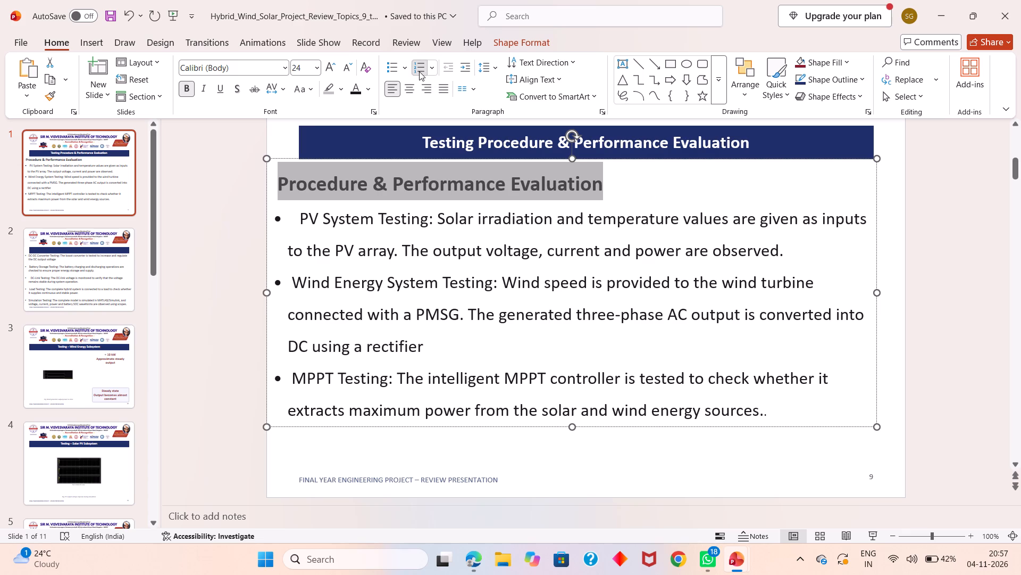
pyautogui.click(418, 68)
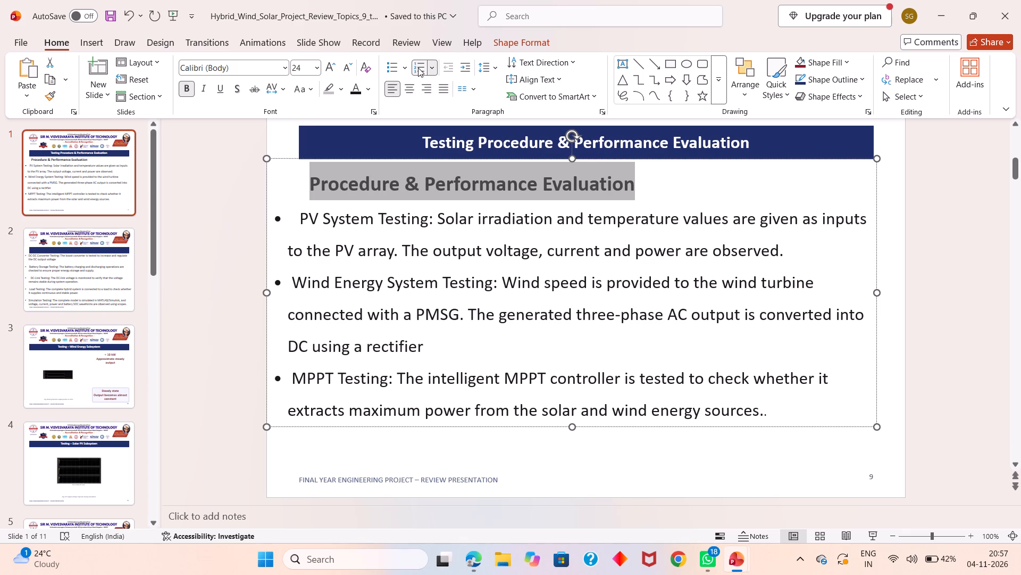
pyautogui.click(418, 68)
pyautogui.click(432, 68)
pyautogui.click(494, 110)
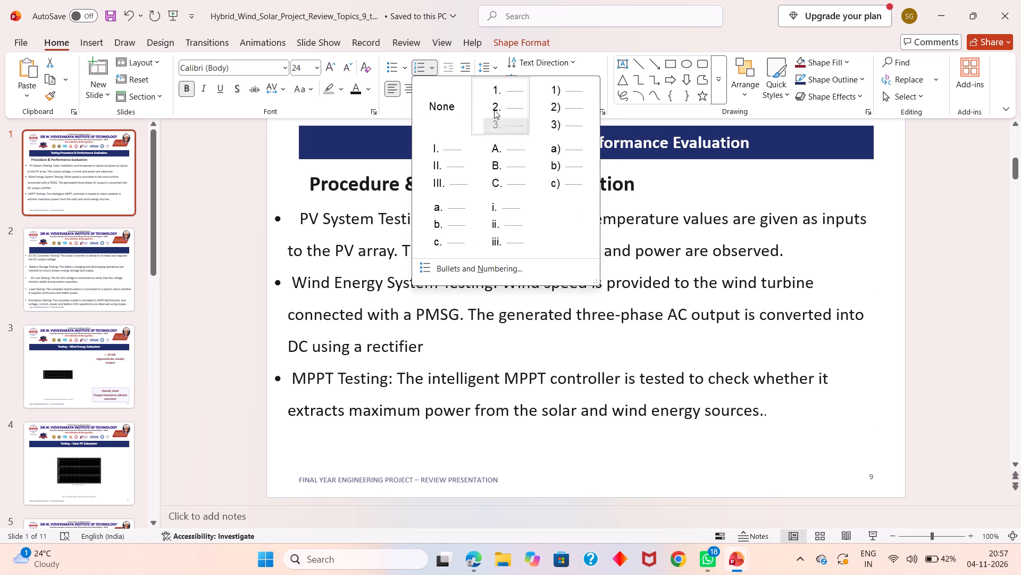
# Apply black font colour to the leading space of the numbered "Procedure & Performance Evaluation" heading.
pyautogui.moveTo(307, 177); pyautogui.dragTo(295, 179)
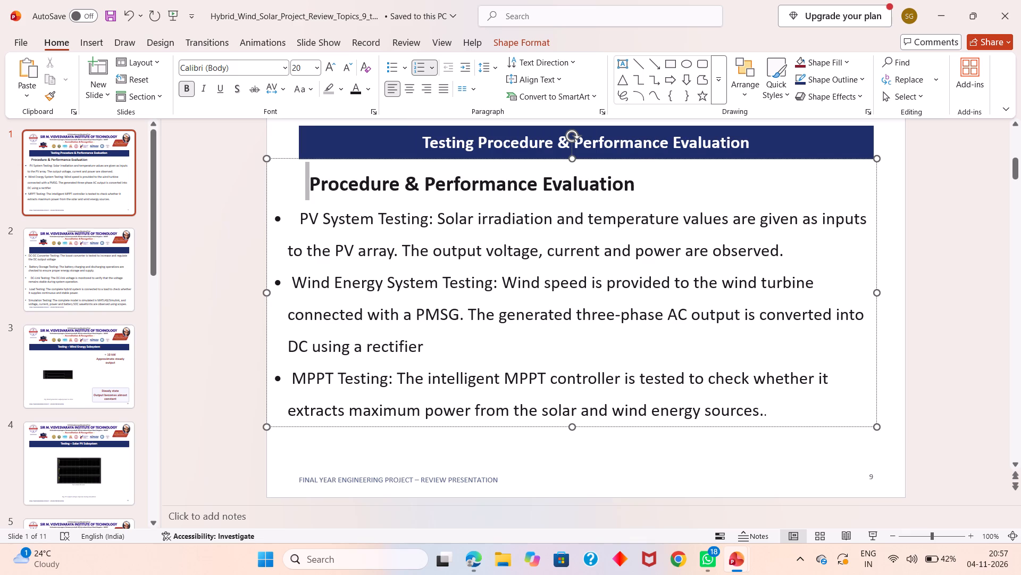
pyautogui.moveTo(295, 179); pyautogui.dragTo(280, 179)
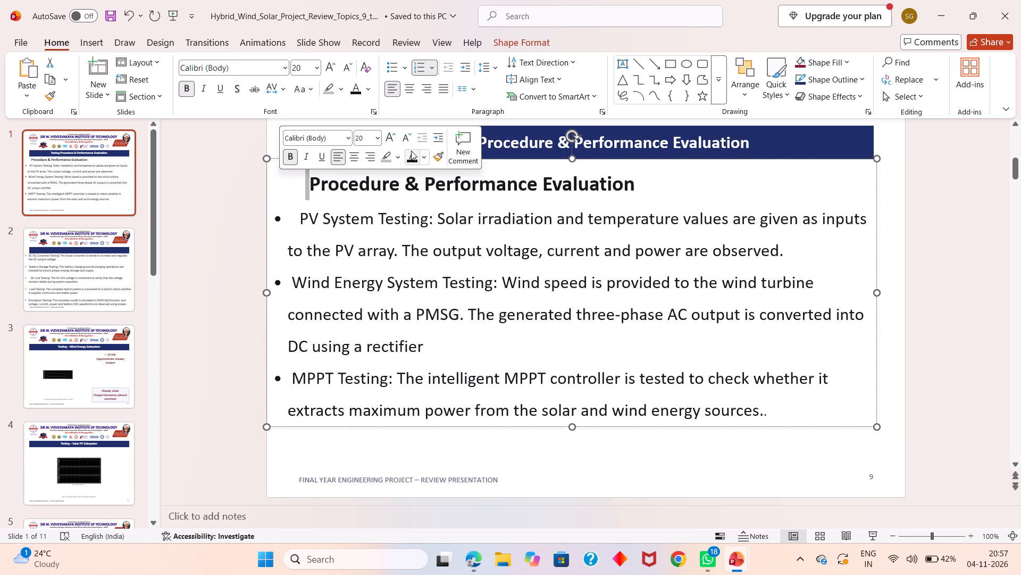
pyautogui.click(416, 157)
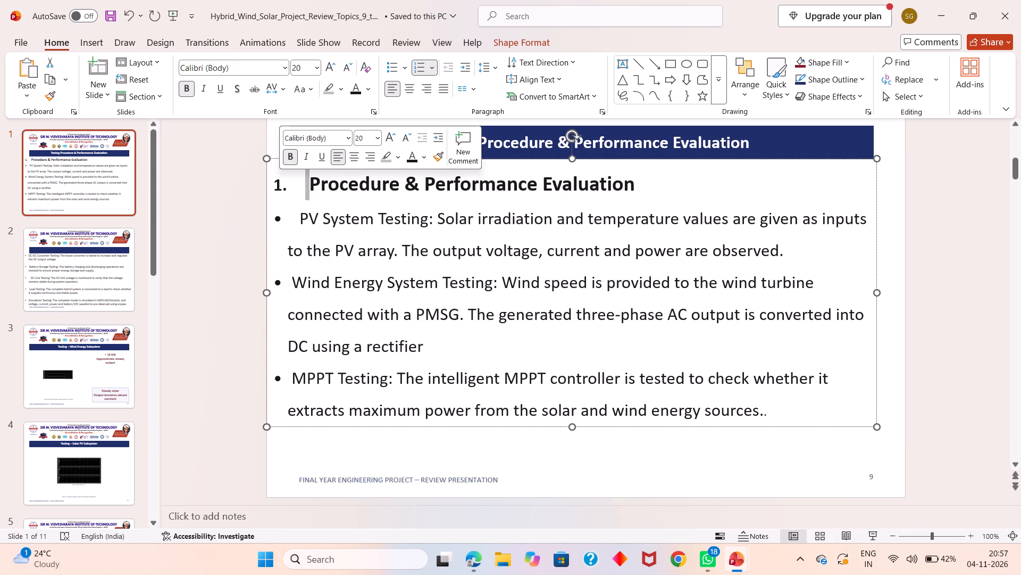
pyautogui.click(584, 177)
pyautogui.click(288, 190)
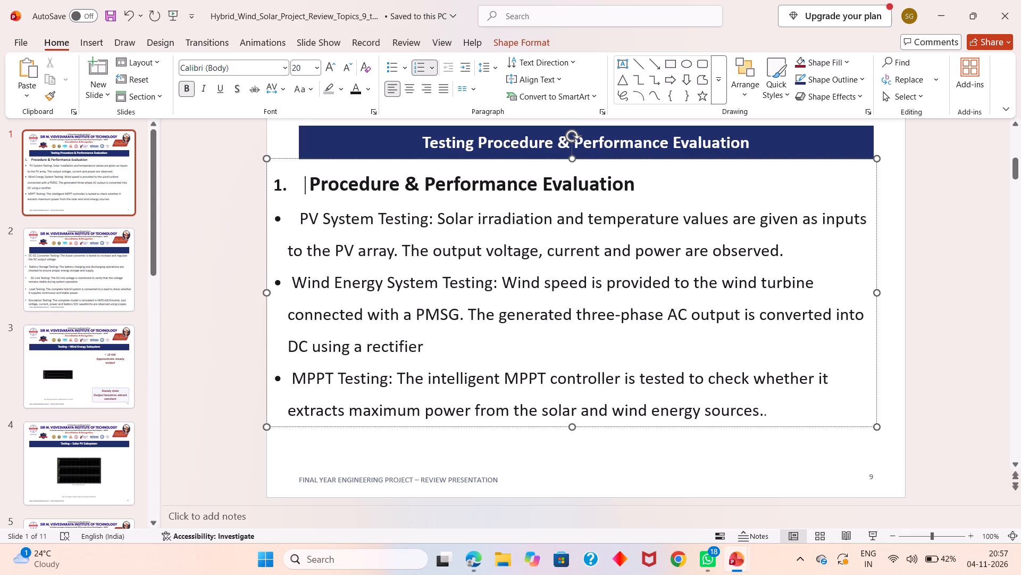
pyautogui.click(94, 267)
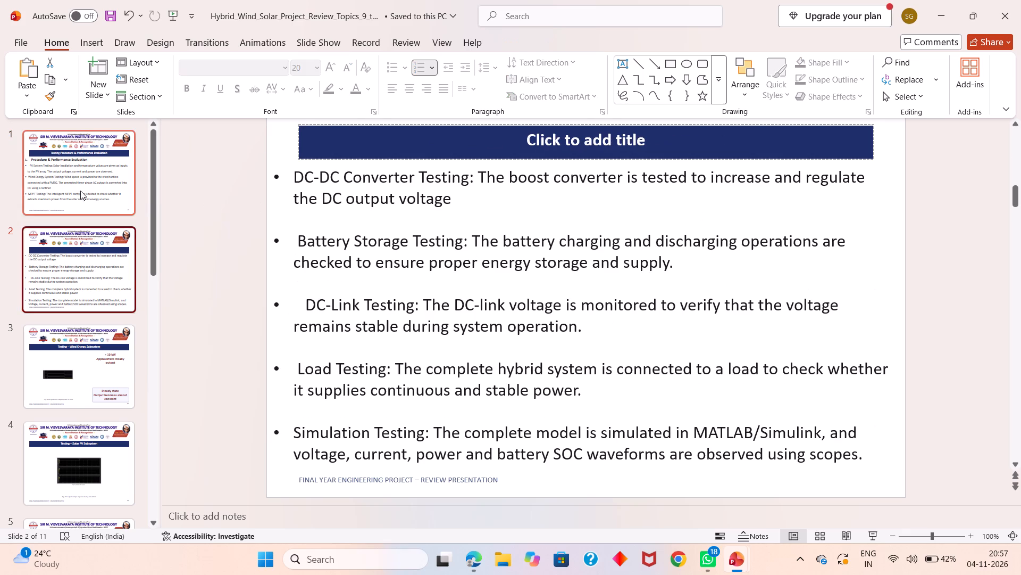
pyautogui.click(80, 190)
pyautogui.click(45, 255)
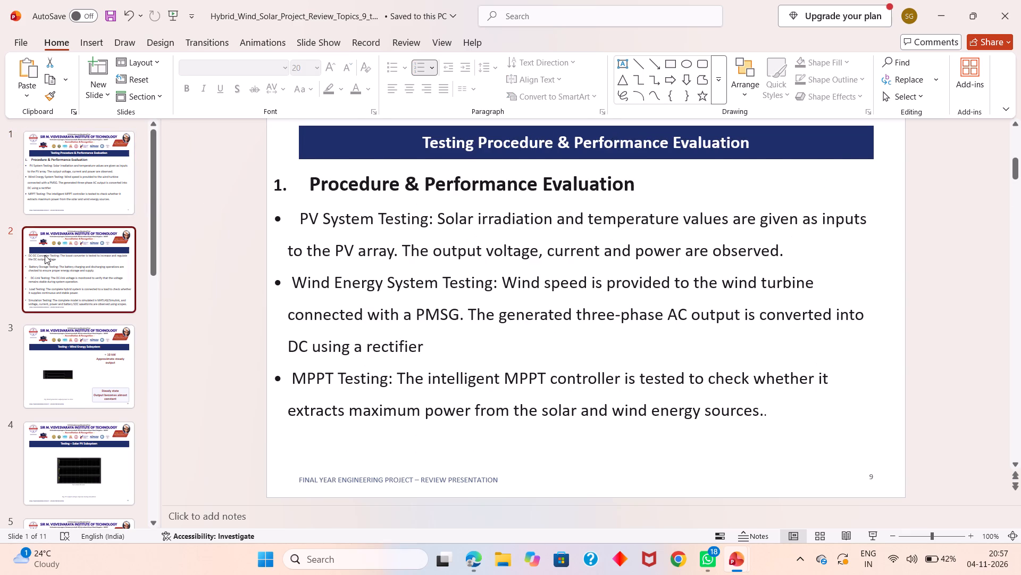
# Review the Wind Energy Subsystem slide and the two testing procedure slides before it, ending on the Wind Energy Subsystem slide.
pyautogui.click(51, 343)
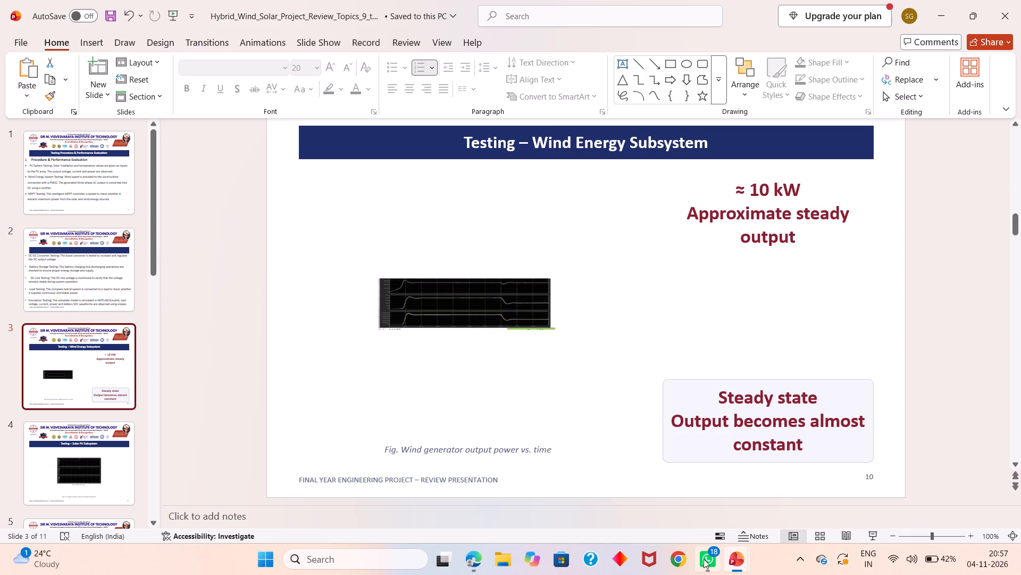
pyautogui.click(765, 328)
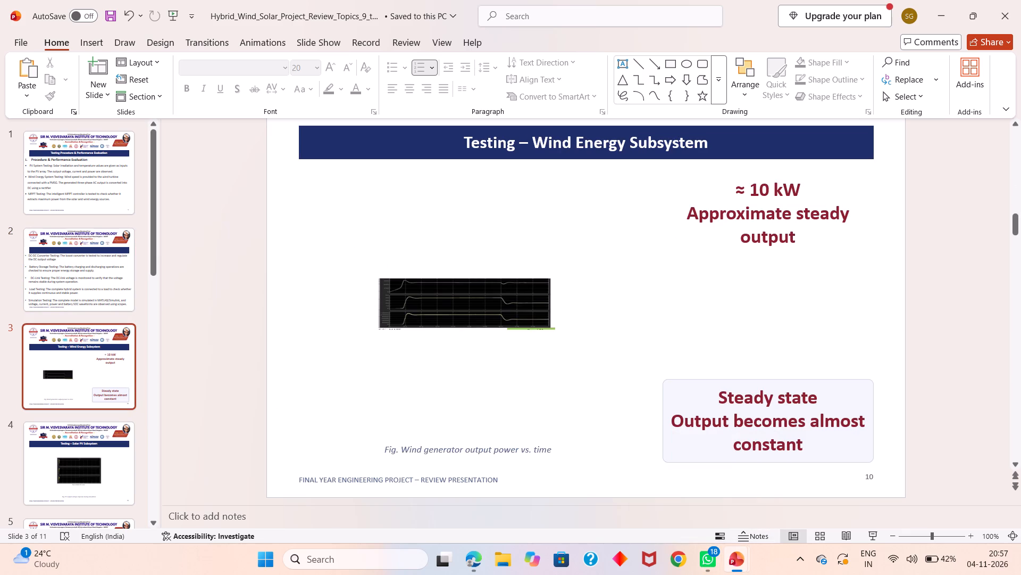
pyautogui.click(734, 201)
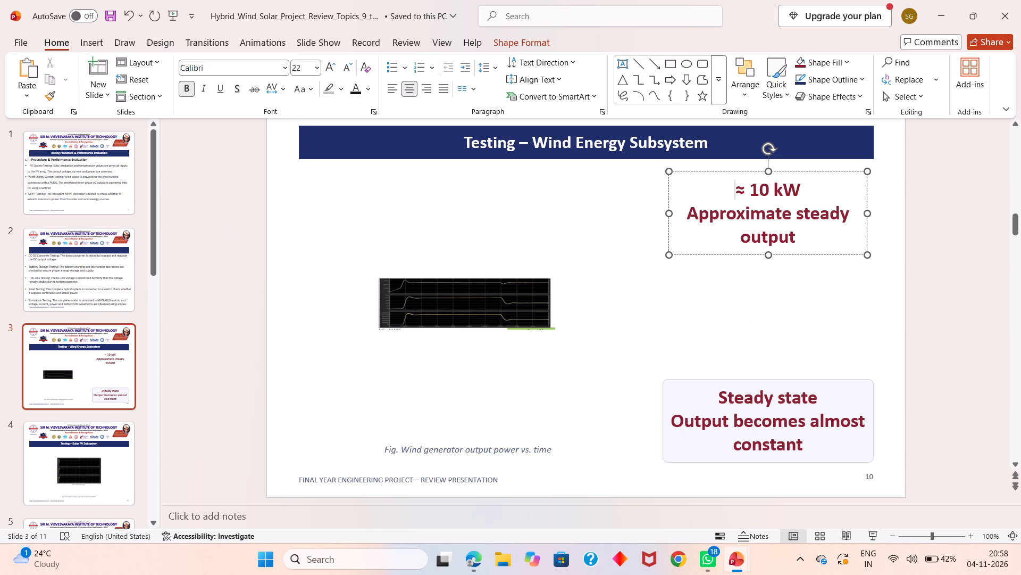
pyautogui.click(63, 253)
pyautogui.click(110, 174)
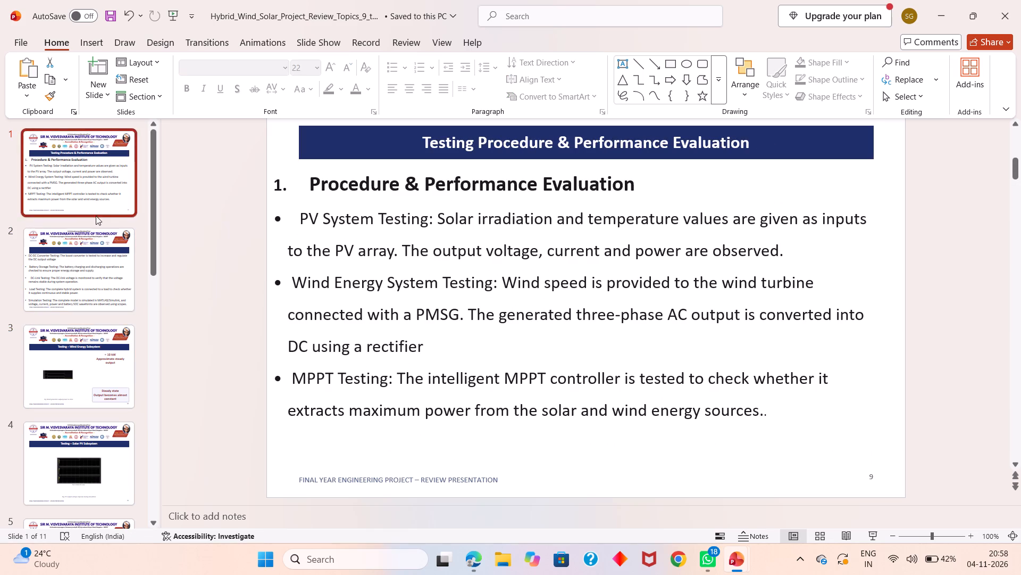
pyautogui.click(73, 259)
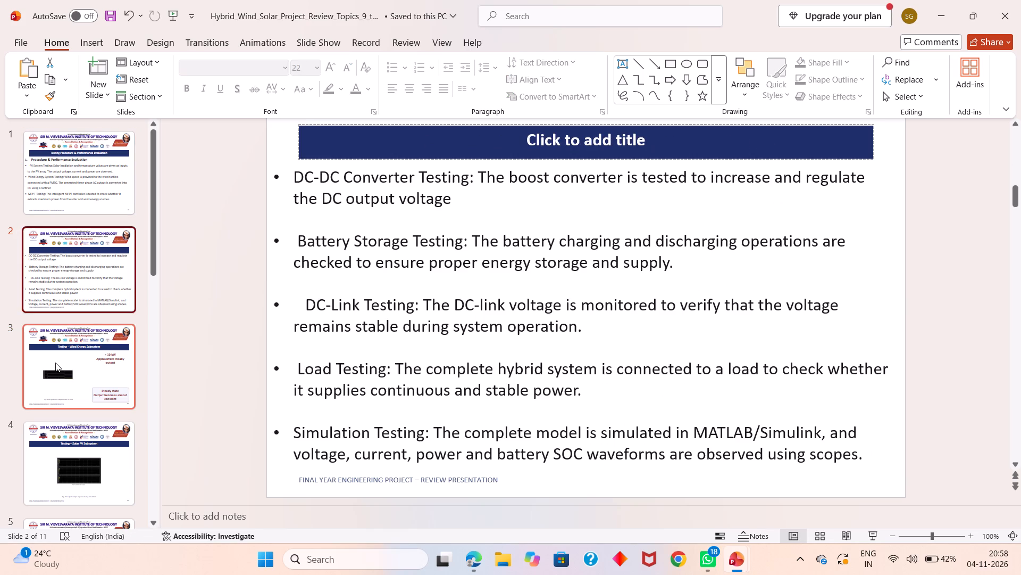
pyautogui.click(55, 363)
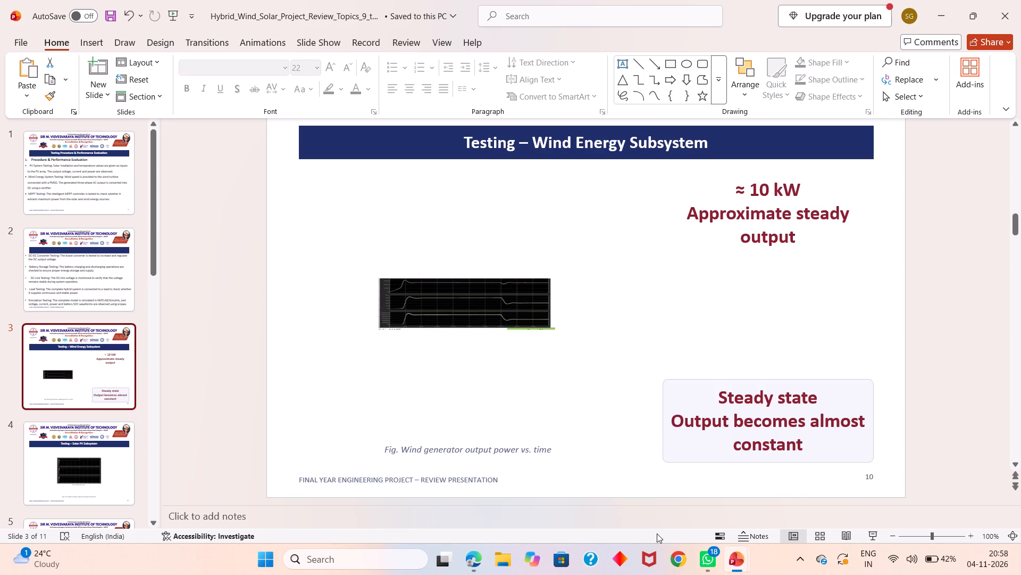
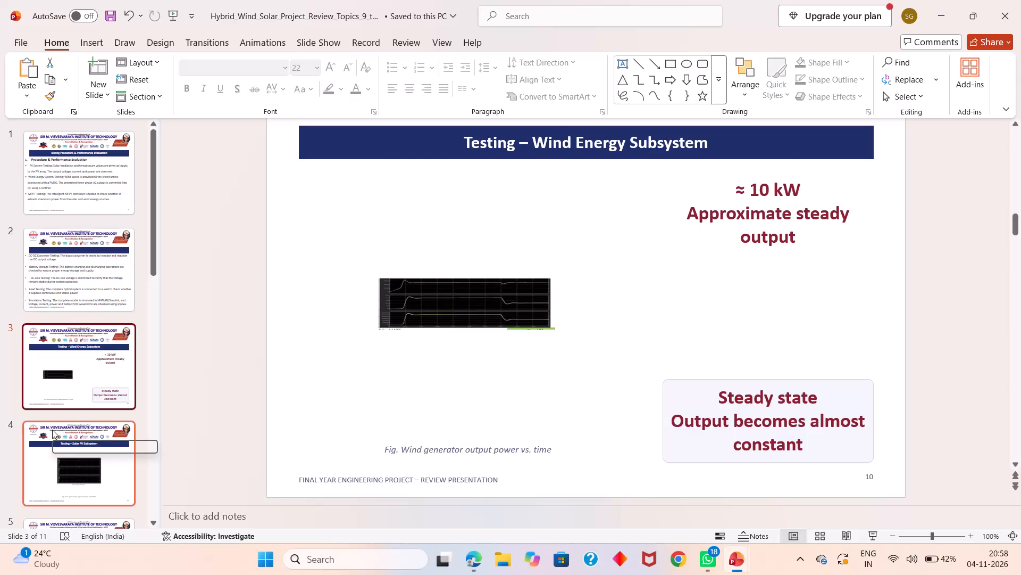
# Review the remaining slides one by one, from the Solar PV Subsystem testing slide 4 through the References slide 11.
pyautogui.click(52, 430)
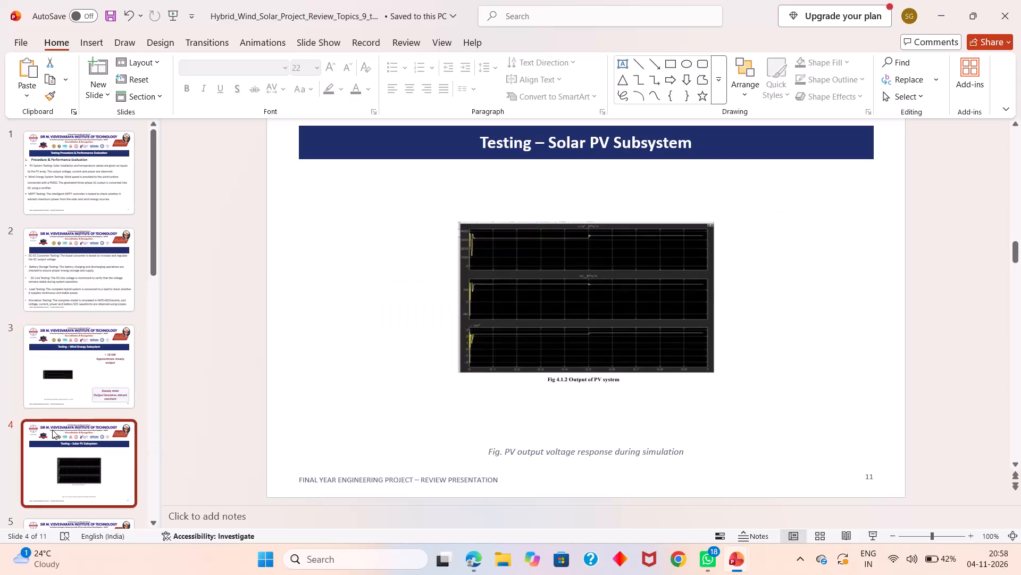
pyautogui.hscroll(1, 52, 430)
pyautogui.press('Down')
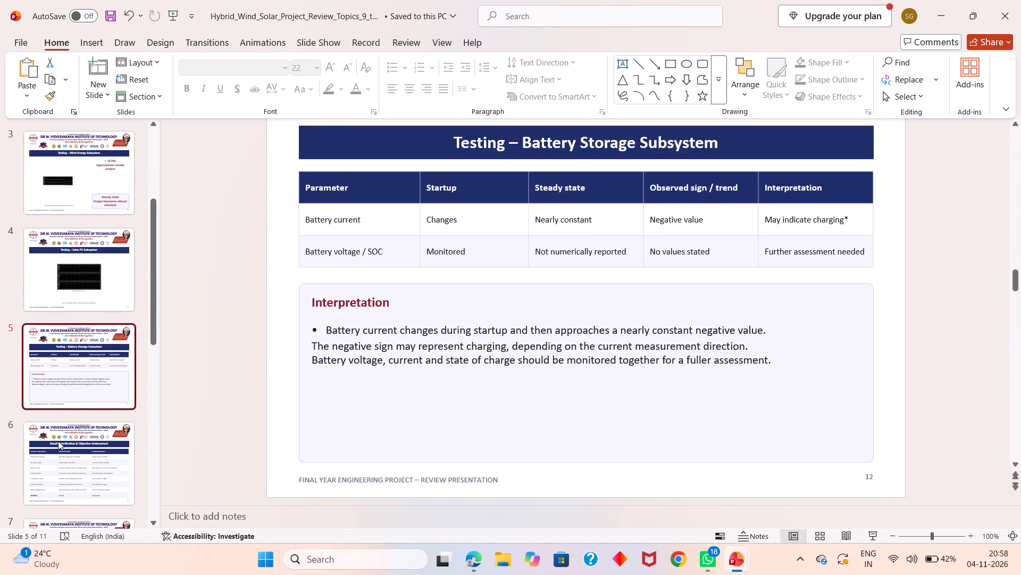
pyautogui.press('Down')
pyautogui.press('Down')
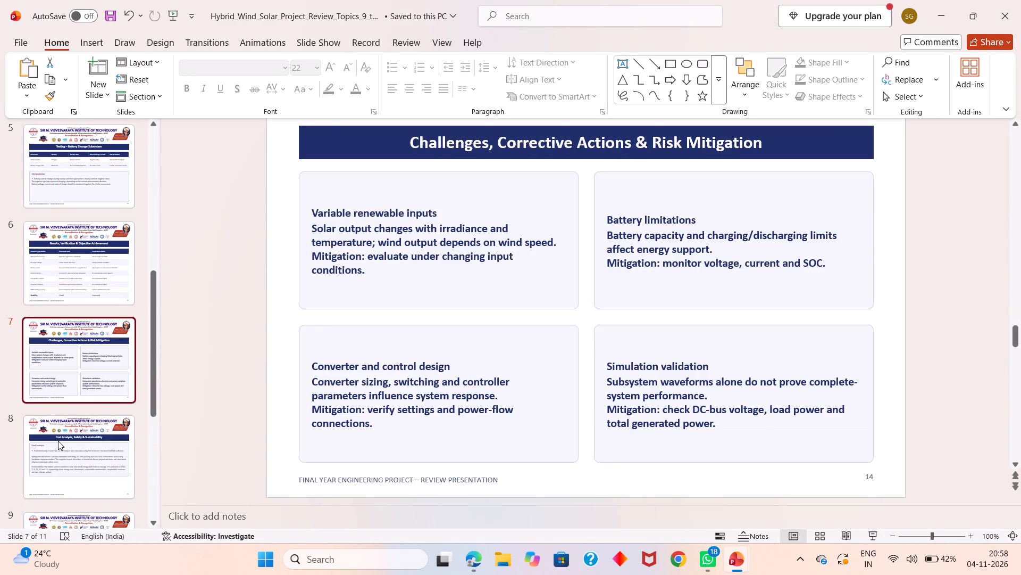
pyautogui.press('Down')
pyautogui.press('Down')
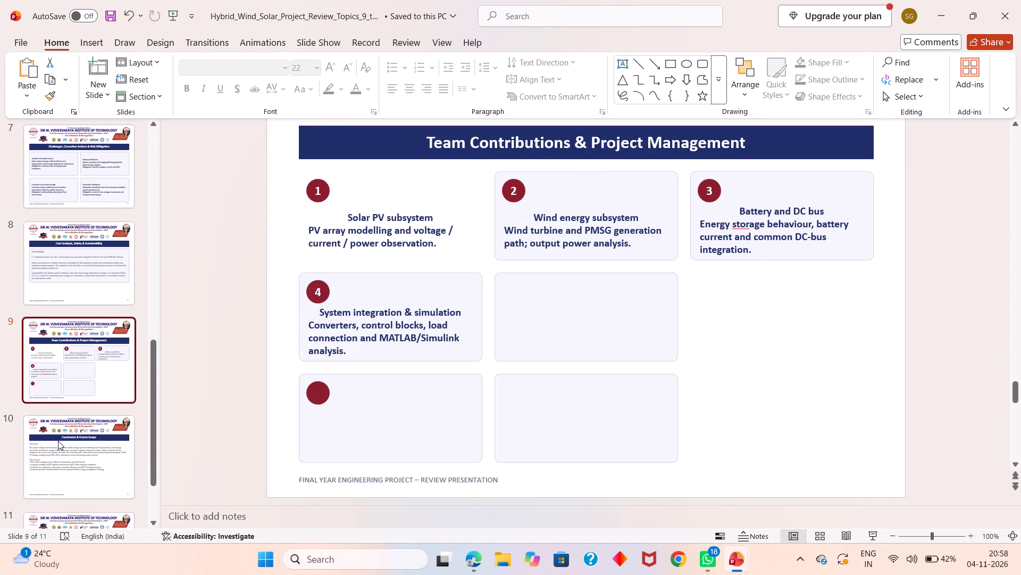
pyautogui.press('Down')
pyautogui.press('Down')
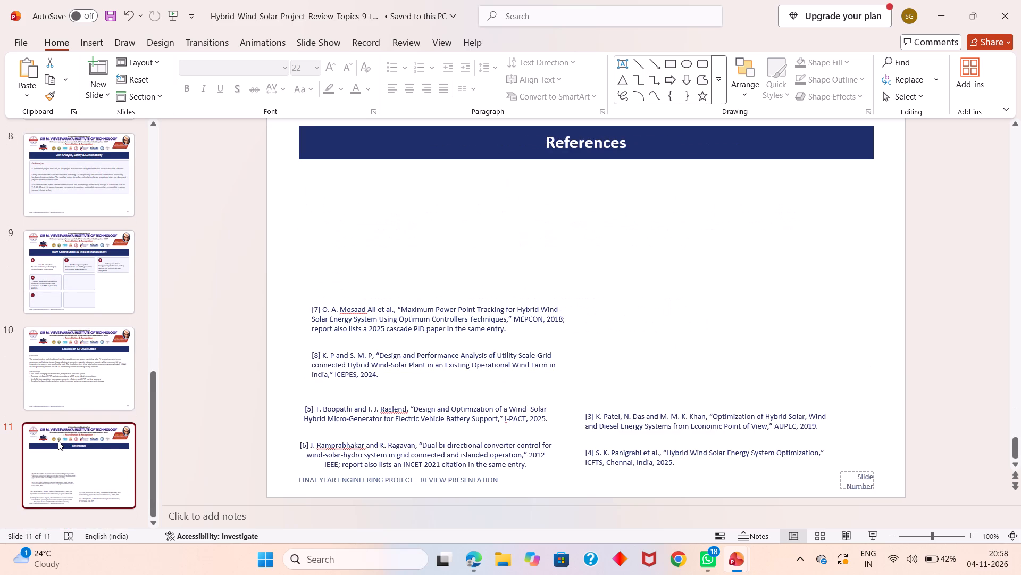
pyautogui.press('Down')
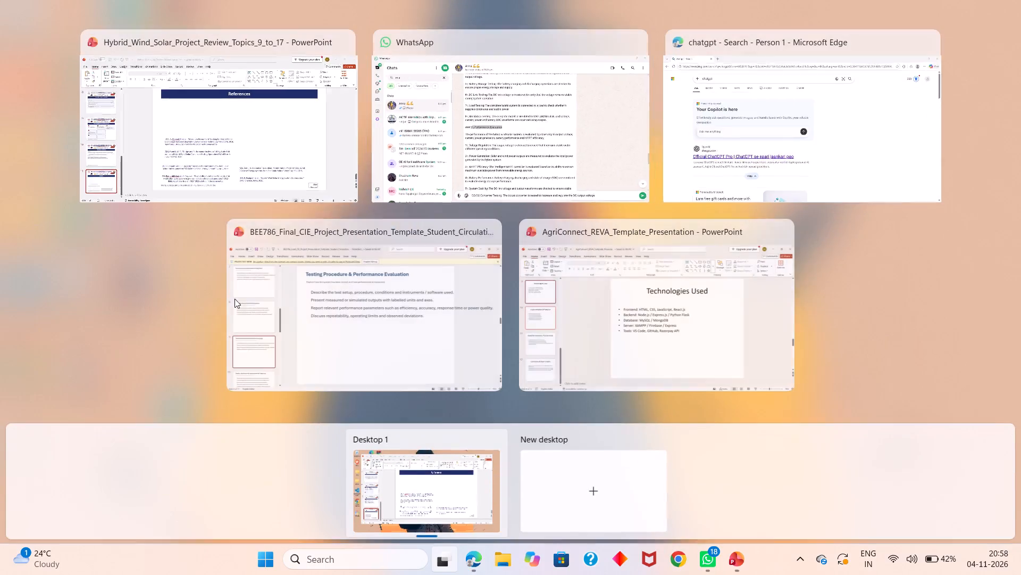
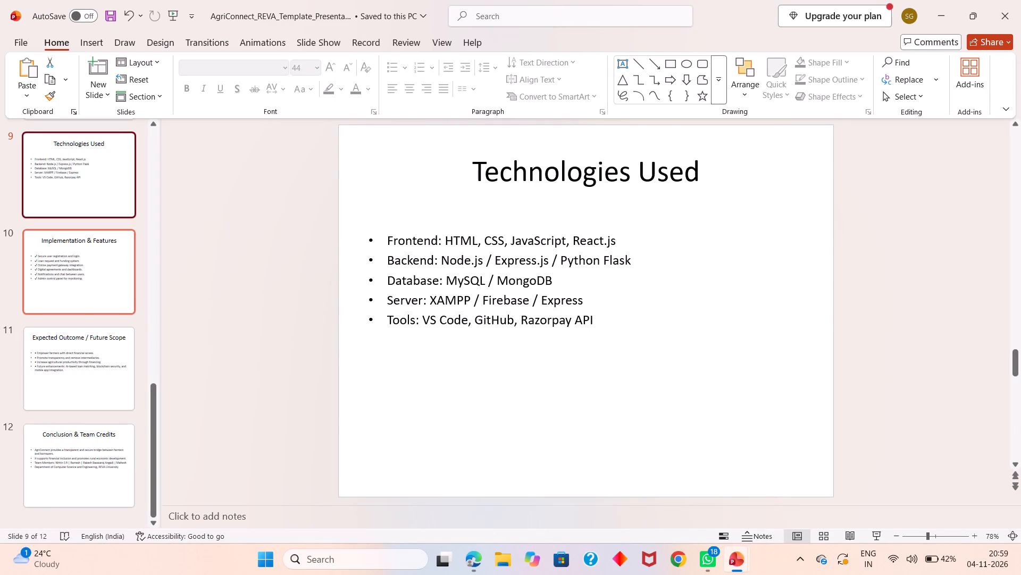
# Show the Expected Outcome / Future Scope slide, and close the AgriConnect_REVA_Template_Presentation file.
pyautogui.click(49, 348)
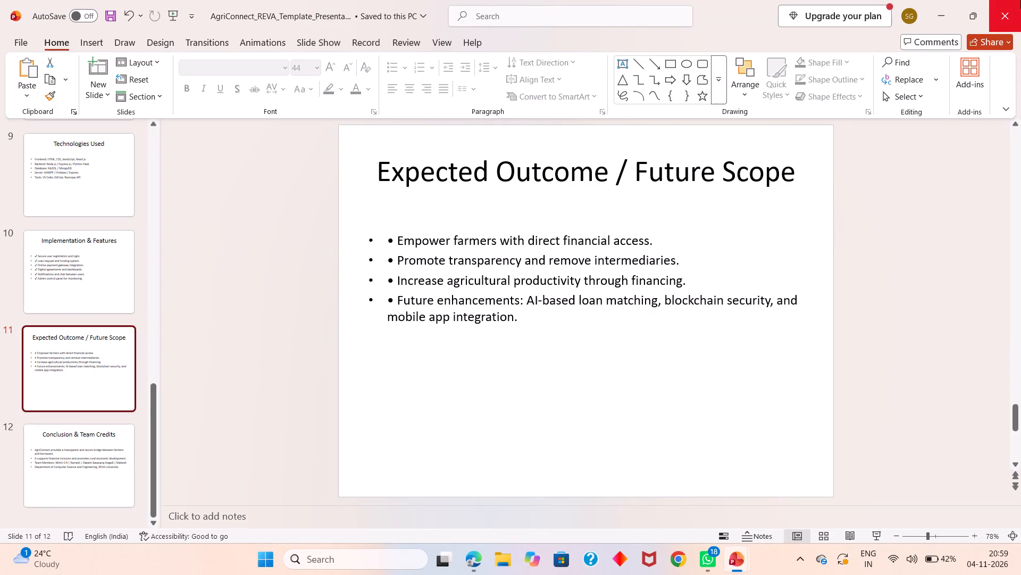
pyautogui.click(1015, 4)
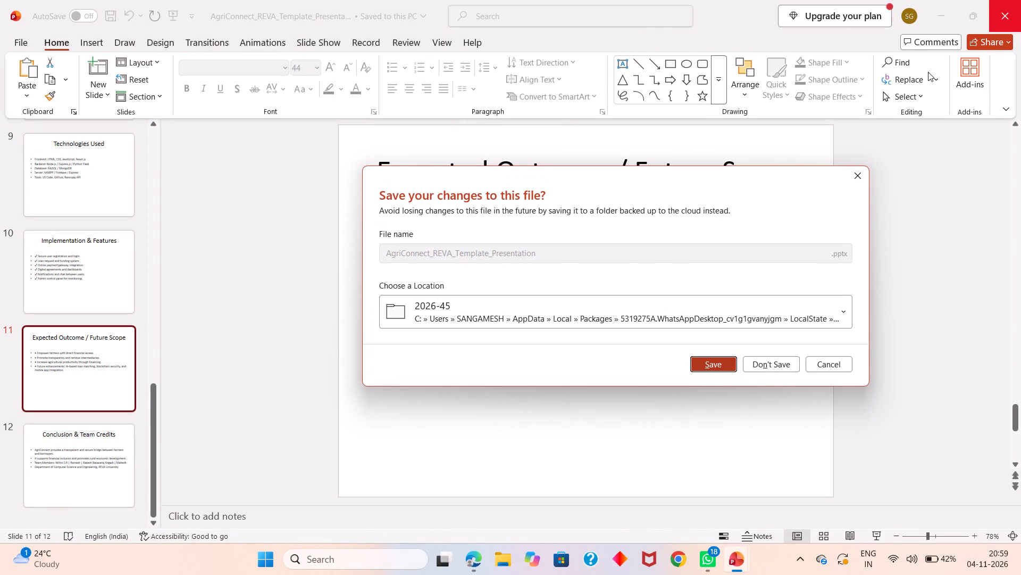
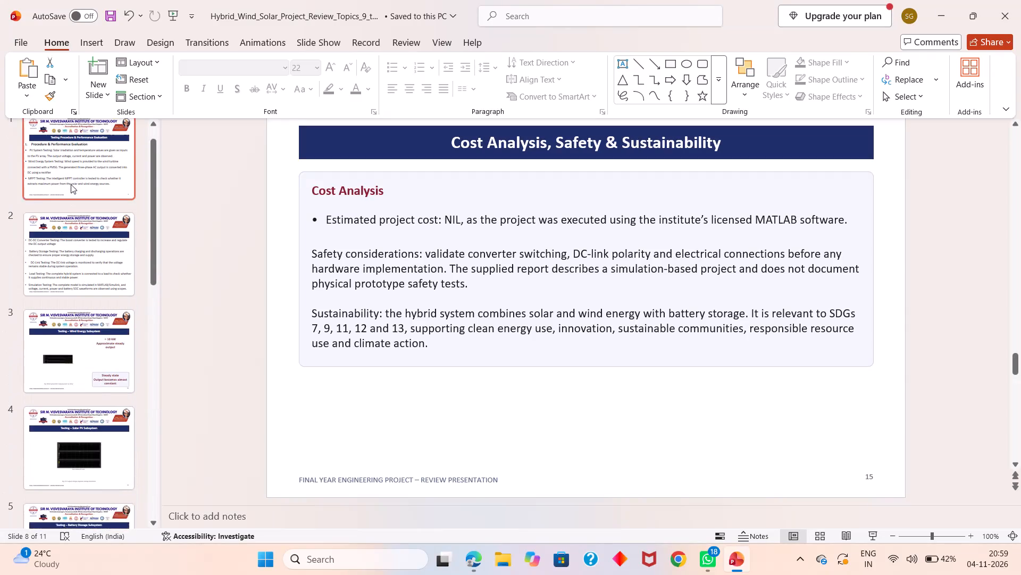
# Review the opening slides in order, from the testing procedure slide through the Testing – Wind Energy Subsystem slide.
pyautogui.click(73, 196)
pyautogui.click(74, 278)
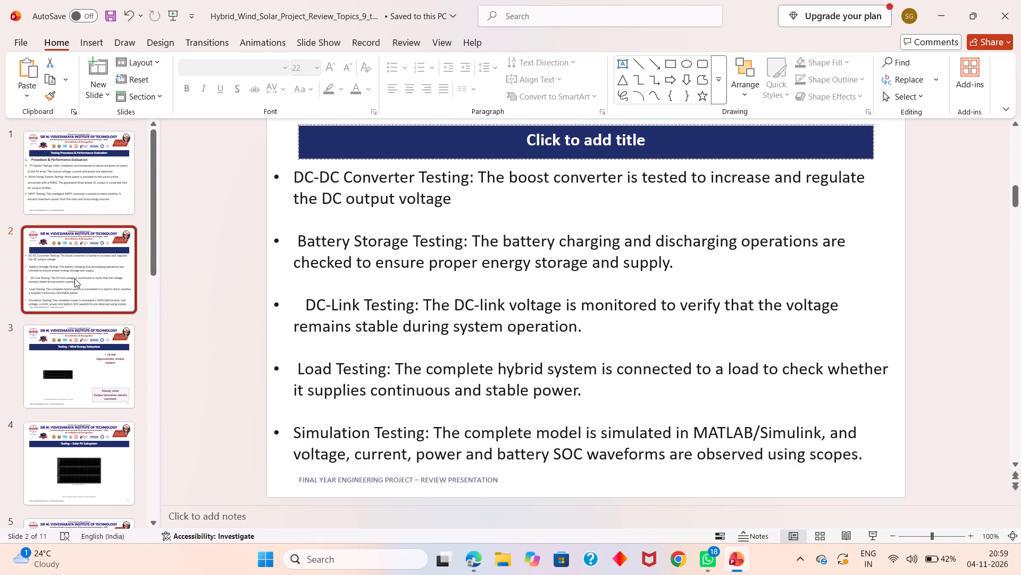
pyautogui.click(74, 356)
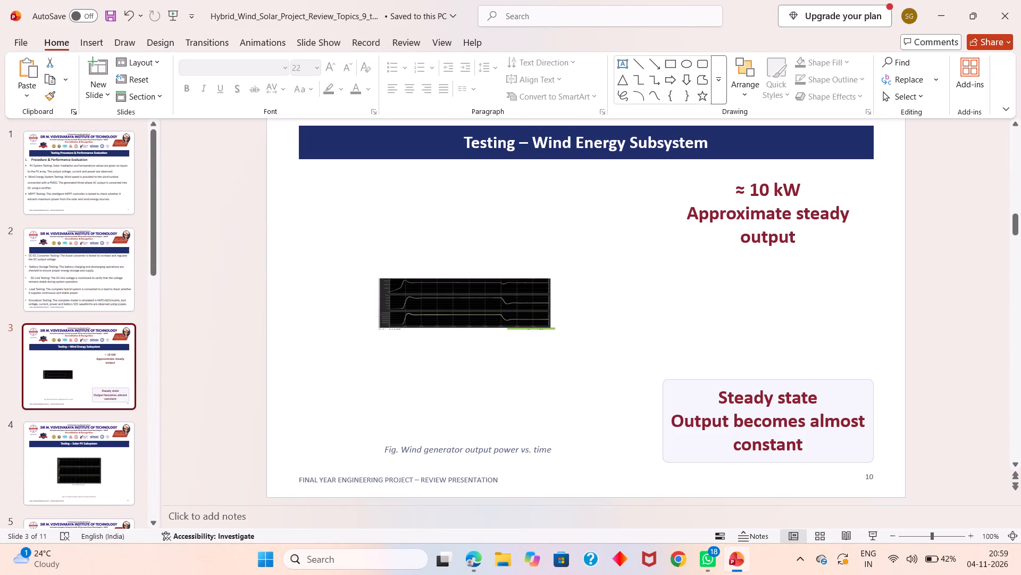
pyautogui.click(627, 317)
pyautogui.click(738, 311)
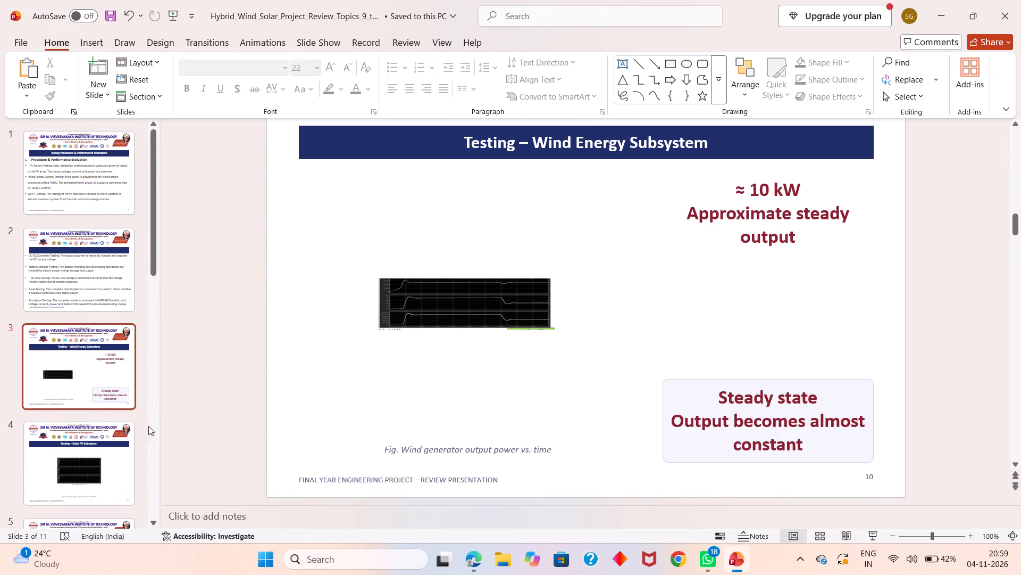
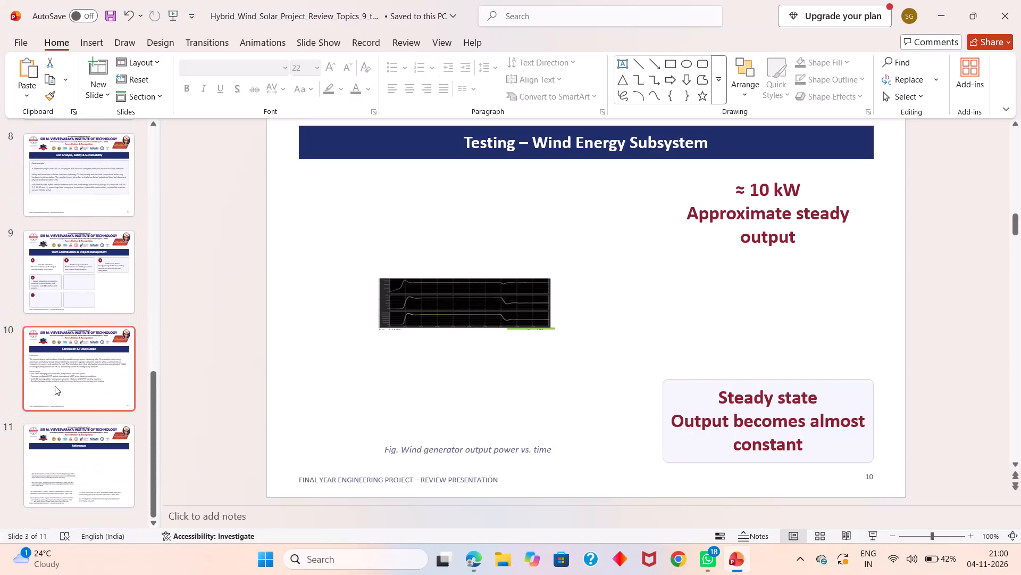
# Review the closing Conclusion & Future Scope and References slides, returning to the Conclusion & Future Scope slide.
pyautogui.click(103, 421)
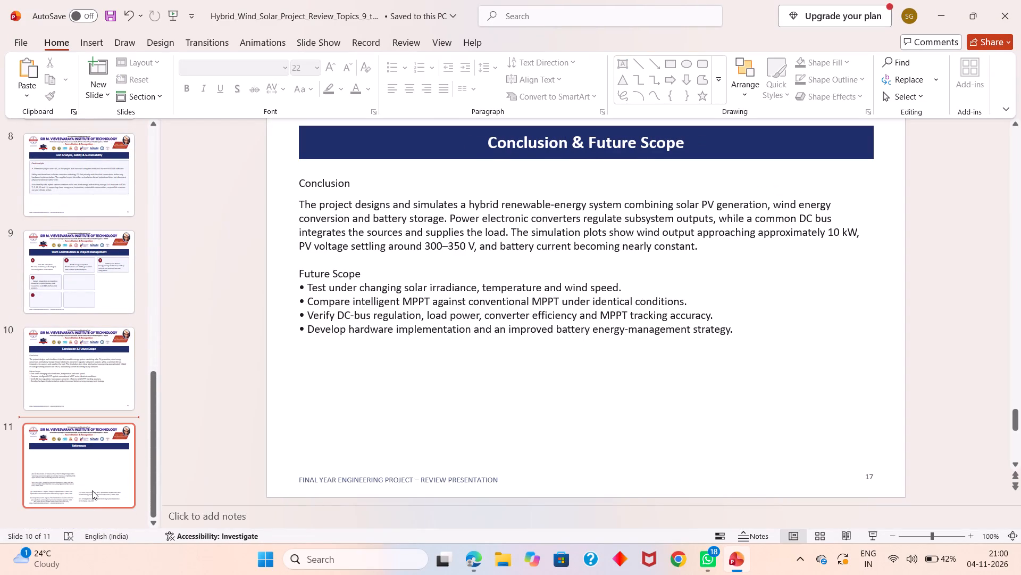
pyautogui.click(92, 490)
pyautogui.click(78, 377)
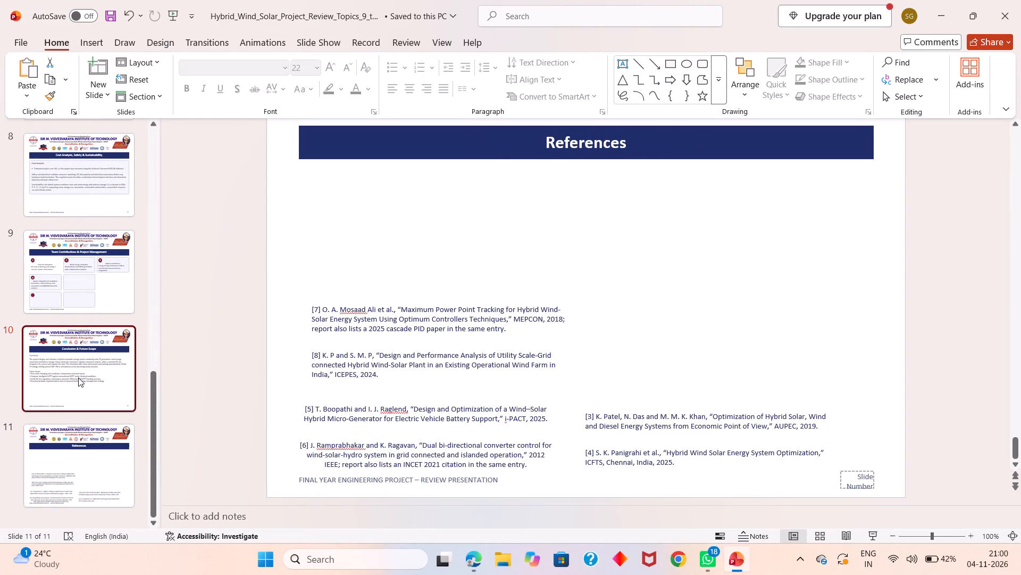
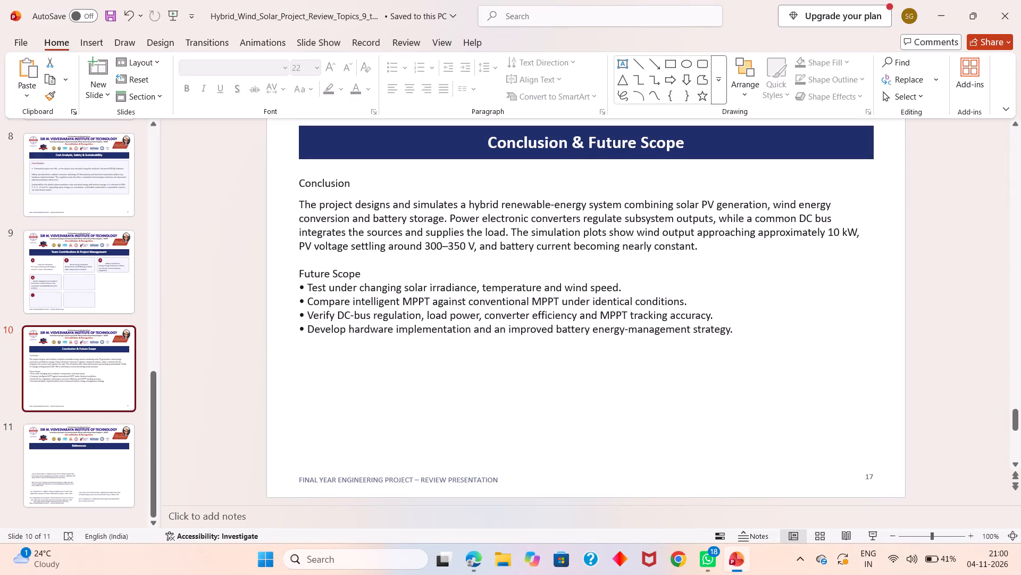
# Set the Conclusion heading and its paragraph to font size 20 on the Conclusion & Future Scope slide.
pyautogui.click(298, 181)
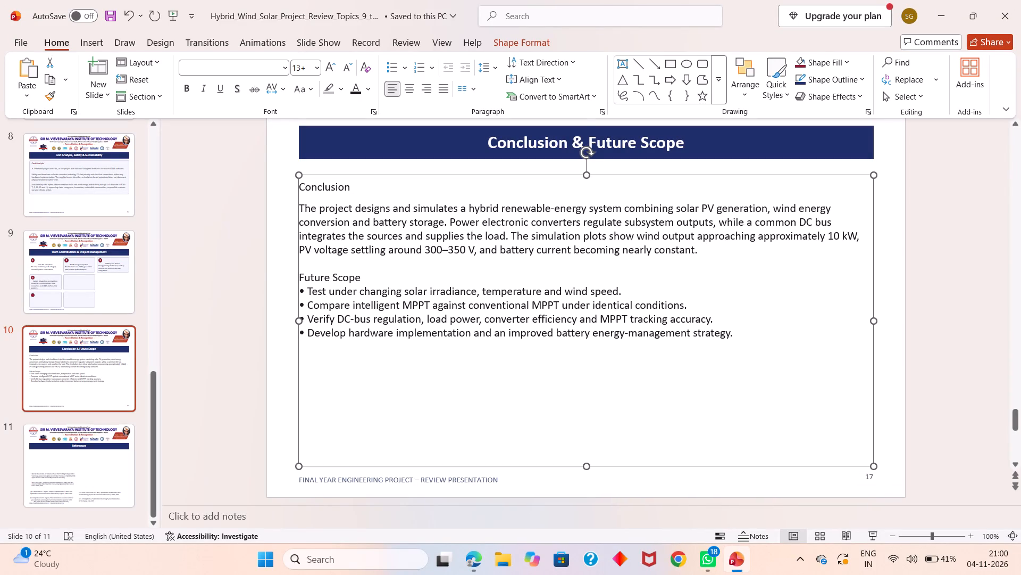
pyautogui.moveTo(301, 185); pyautogui.dragTo(389, 247)
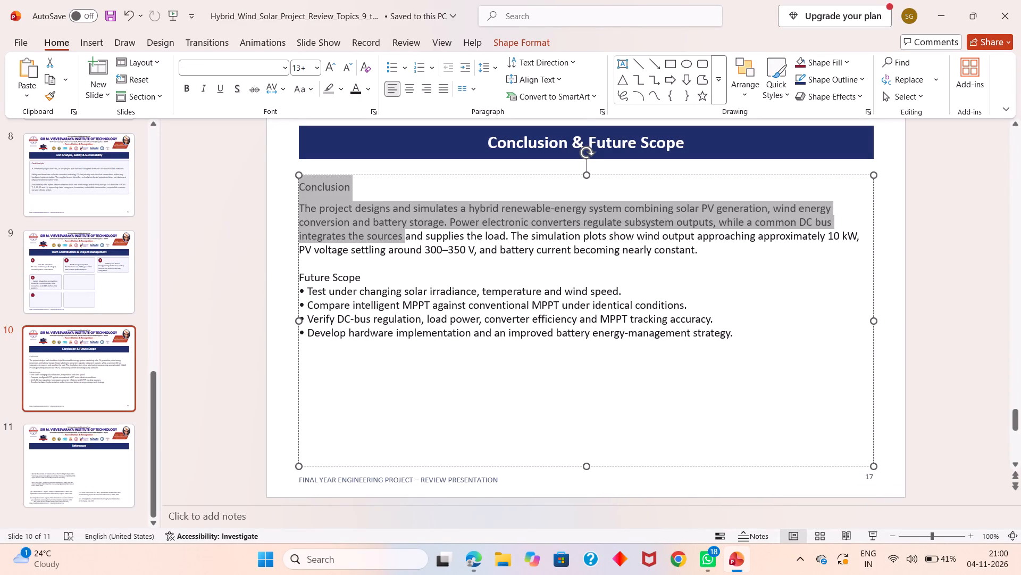
pyautogui.moveTo(389, 247); pyautogui.dragTo(689, 257)
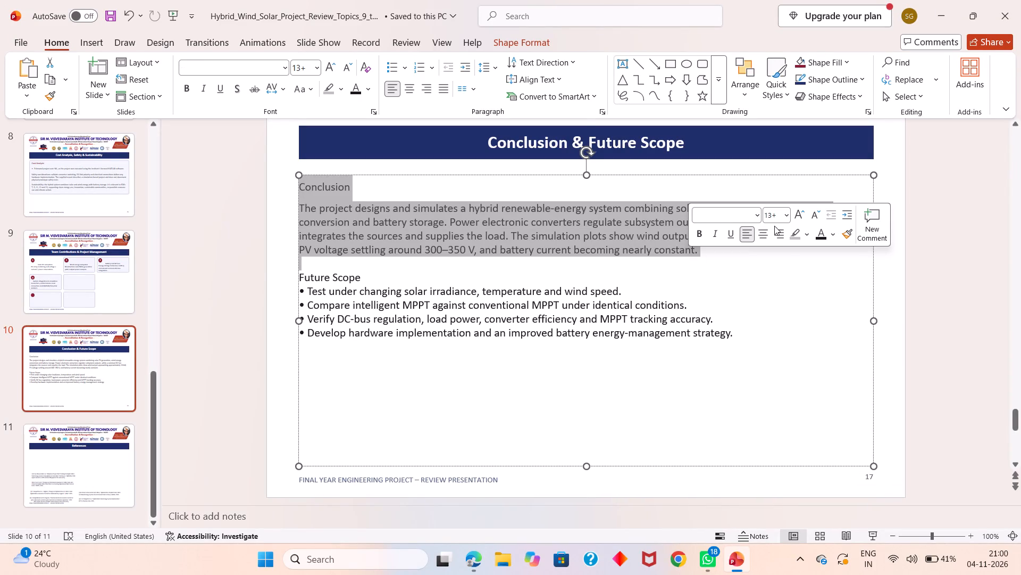
pyautogui.click(788, 211)
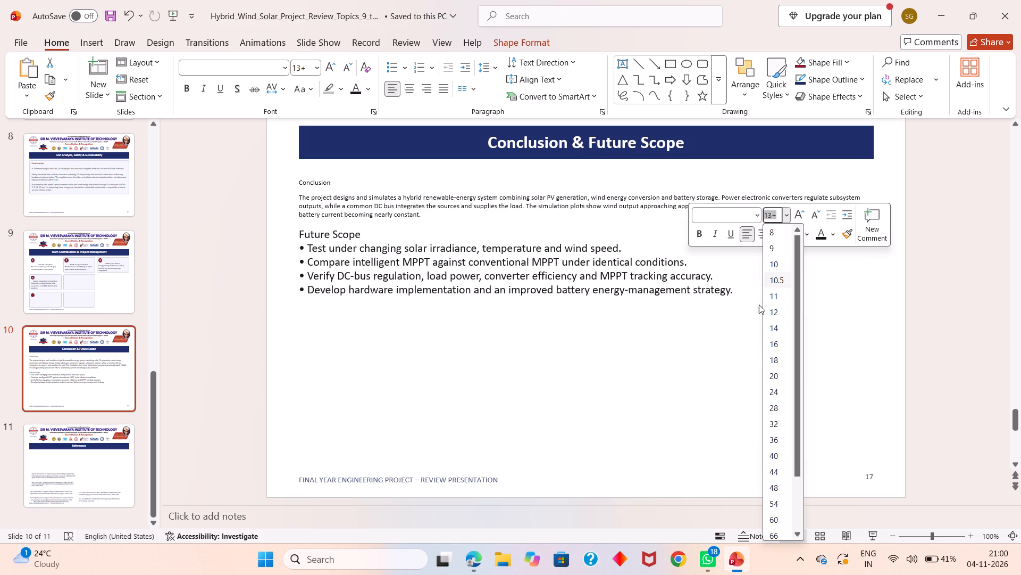
pyautogui.click(775, 372)
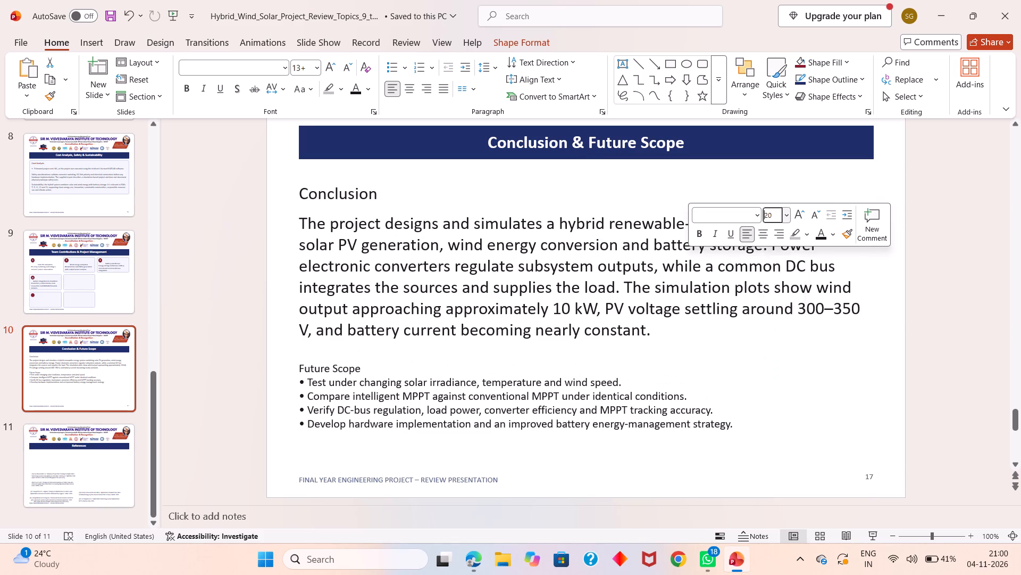
# Enlarge the Conclusion heading above the paragraph to font size 24.
pyautogui.click(388, 178)
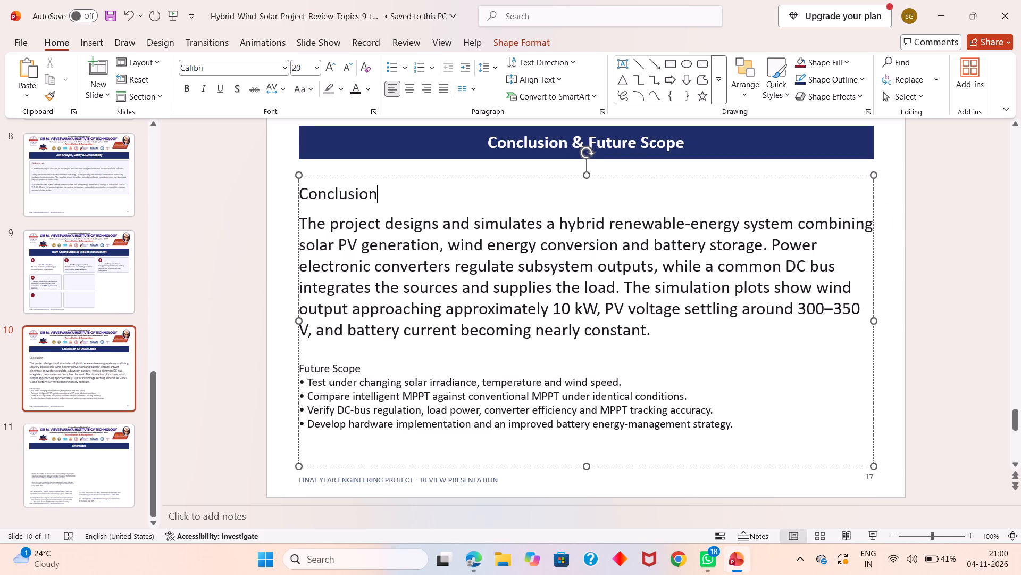
pyautogui.moveTo(381, 195); pyautogui.dragTo(311, 191)
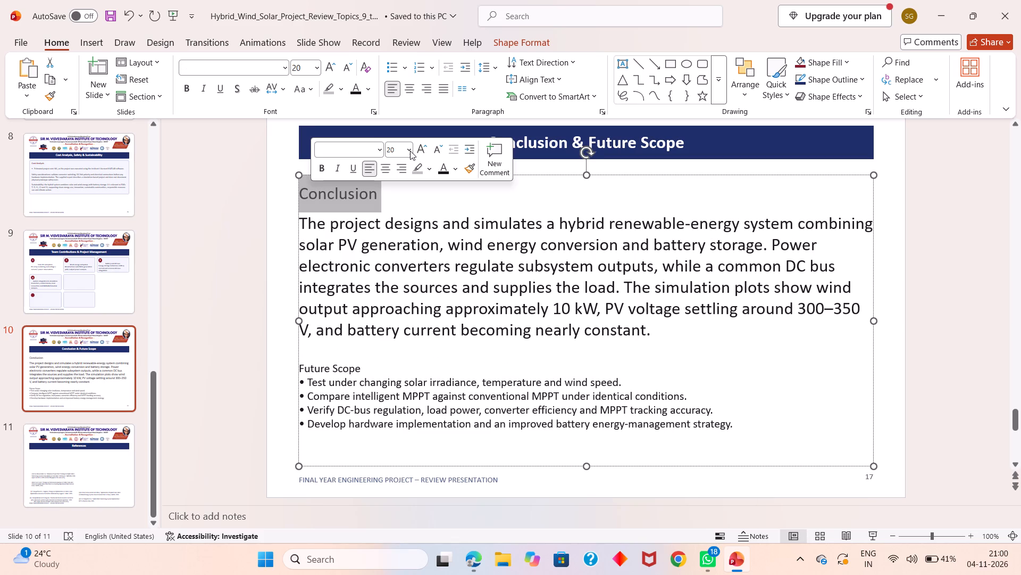
pyautogui.click(410, 151)
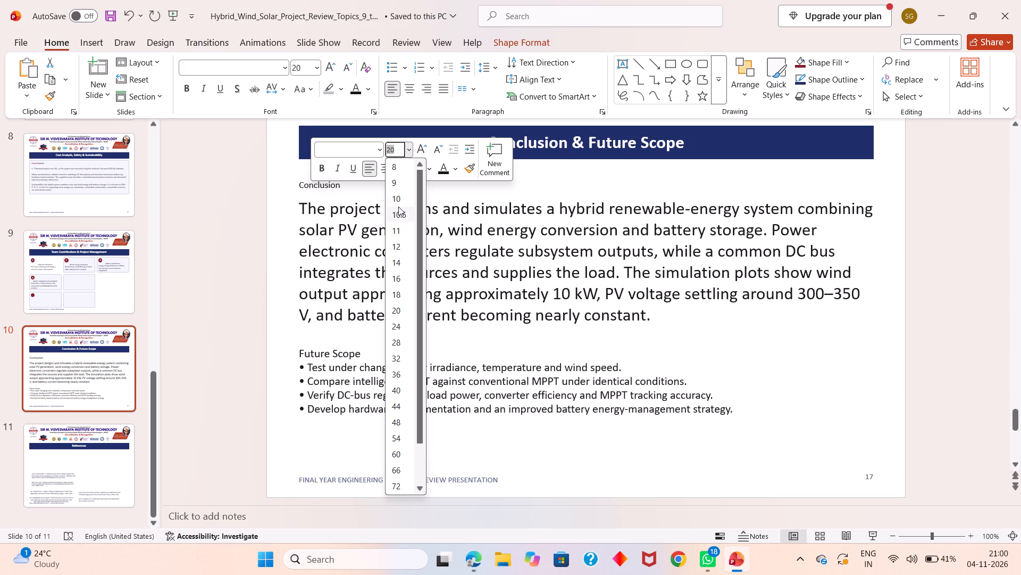
pyautogui.click(399, 324)
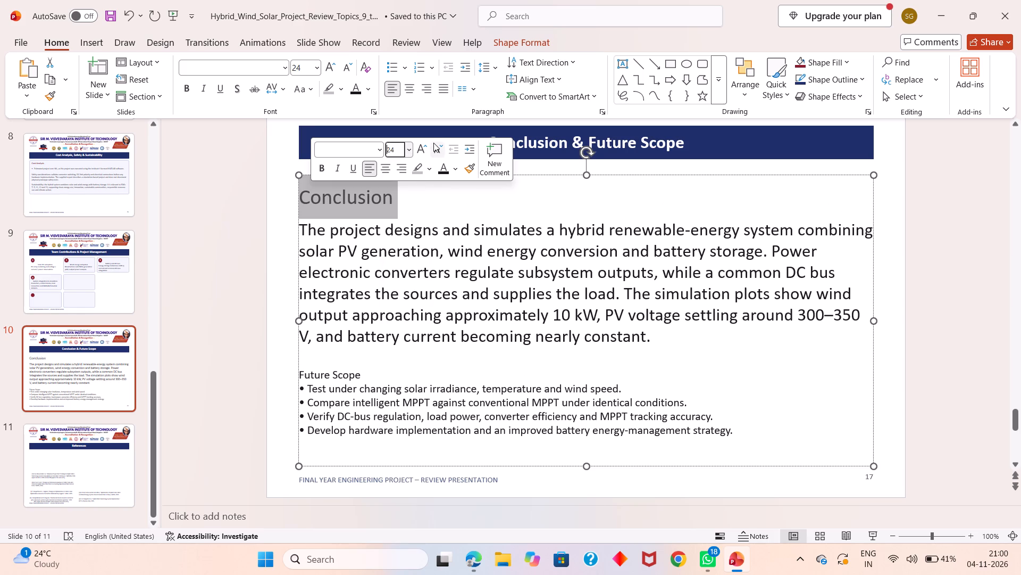
pyautogui.click(419, 216)
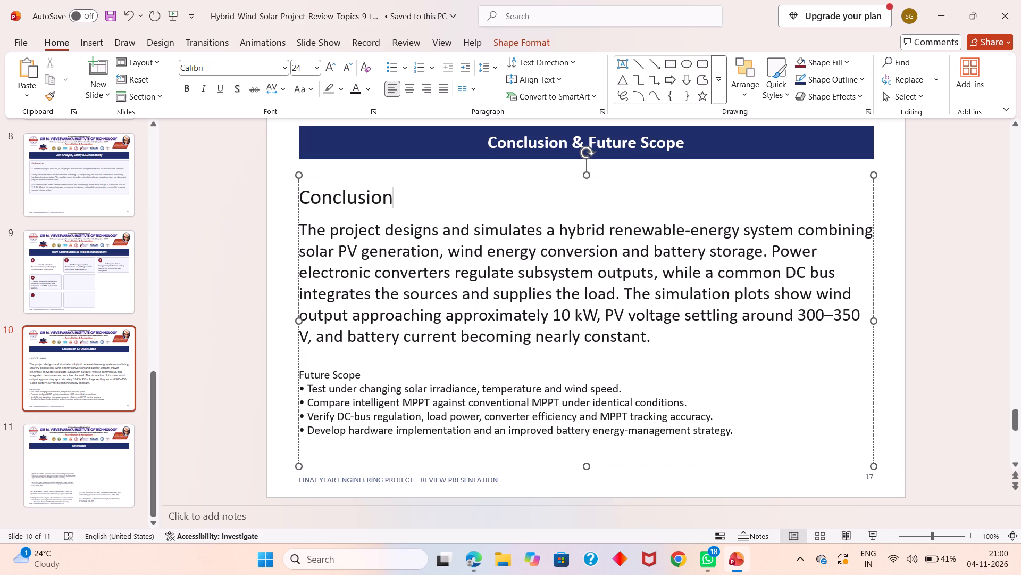
# Break the Conclusion paragraph after "battery storage." so the "Power electronic converters" sentence starts on its own line.
pyautogui.click(769, 253)
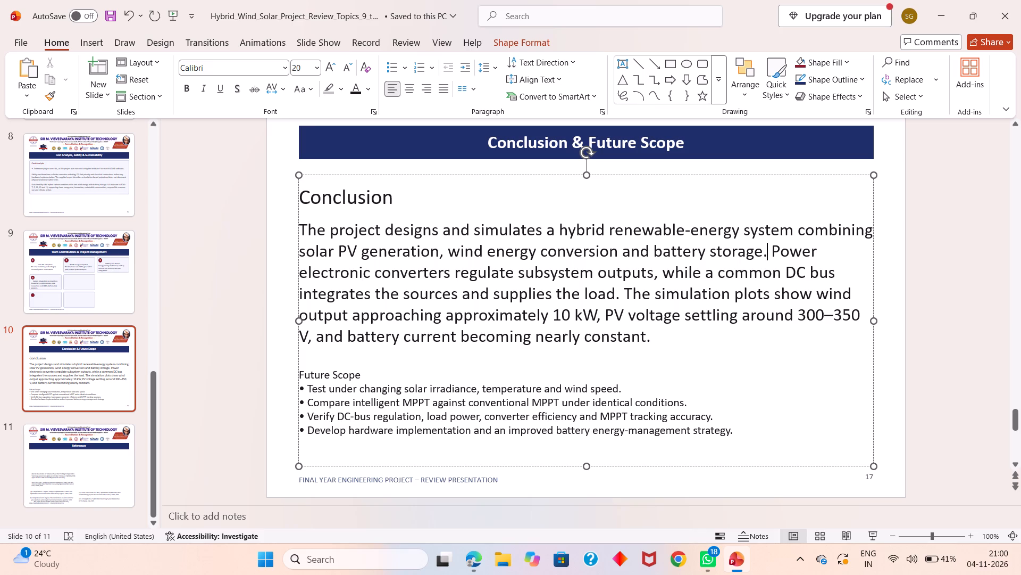
pyautogui.press('Return')
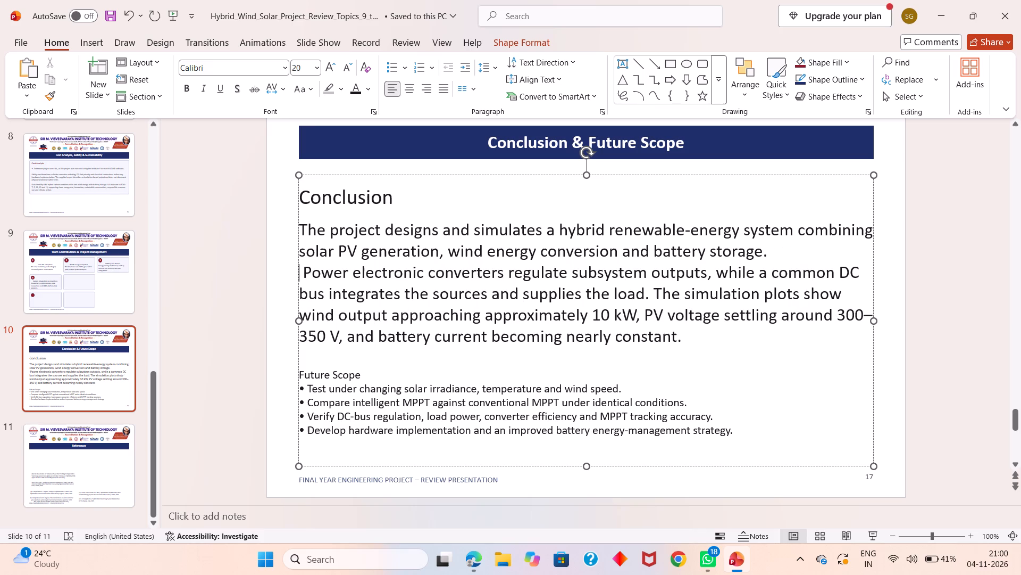
# Enlarge the body text box so its left side reaches the slide's left edge and its top meets the title banner.
pyautogui.moveTo(298, 171); pyautogui.dragTo(270, 161)
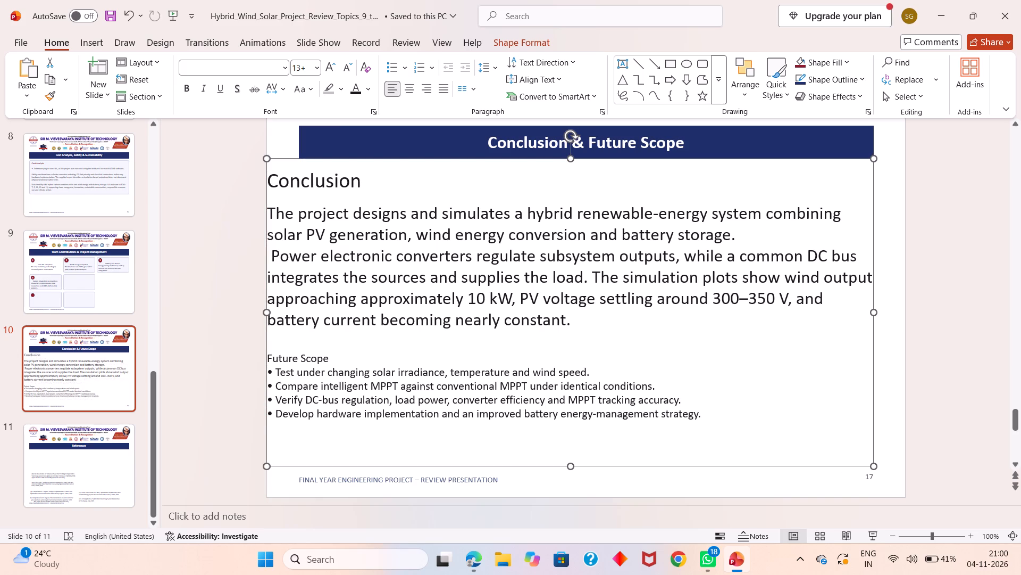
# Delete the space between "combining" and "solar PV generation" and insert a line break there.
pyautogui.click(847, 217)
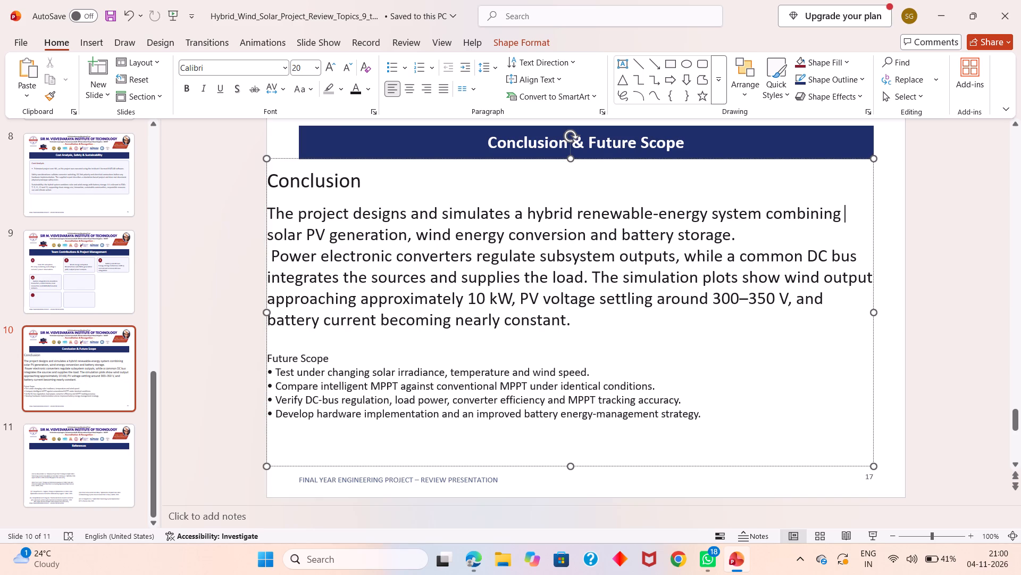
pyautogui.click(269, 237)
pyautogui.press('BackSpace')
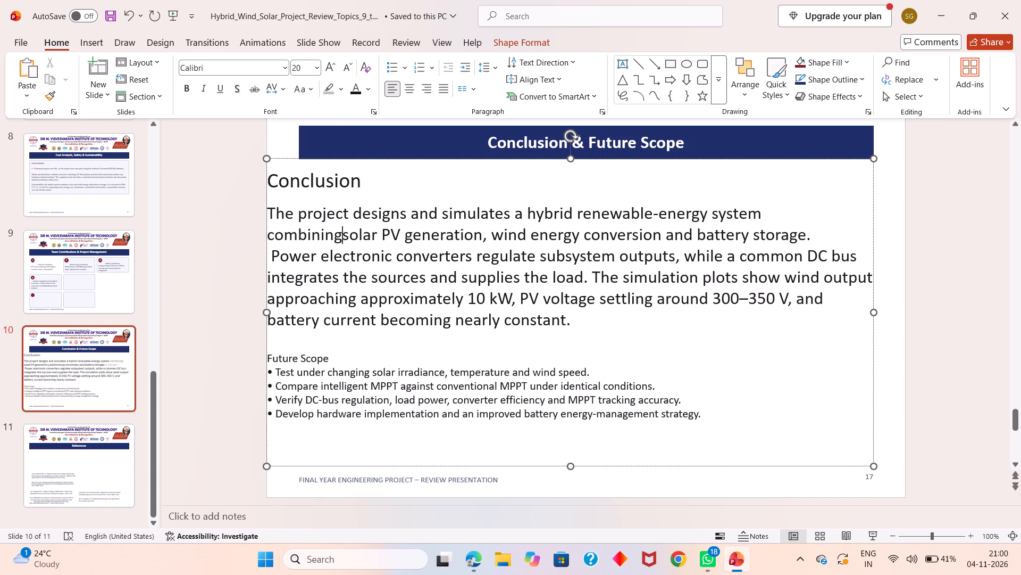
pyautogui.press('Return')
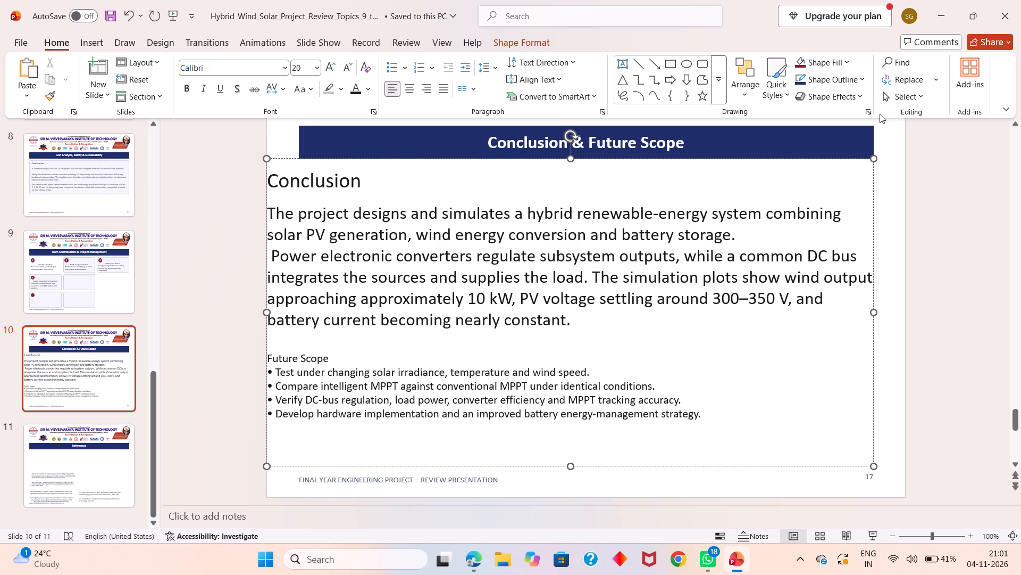
# Widen the body text box to the slide's right edge, keeping its top at the title banner.
pyautogui.moveTo(874, 158); pyautogui.dragTo(902, 151)
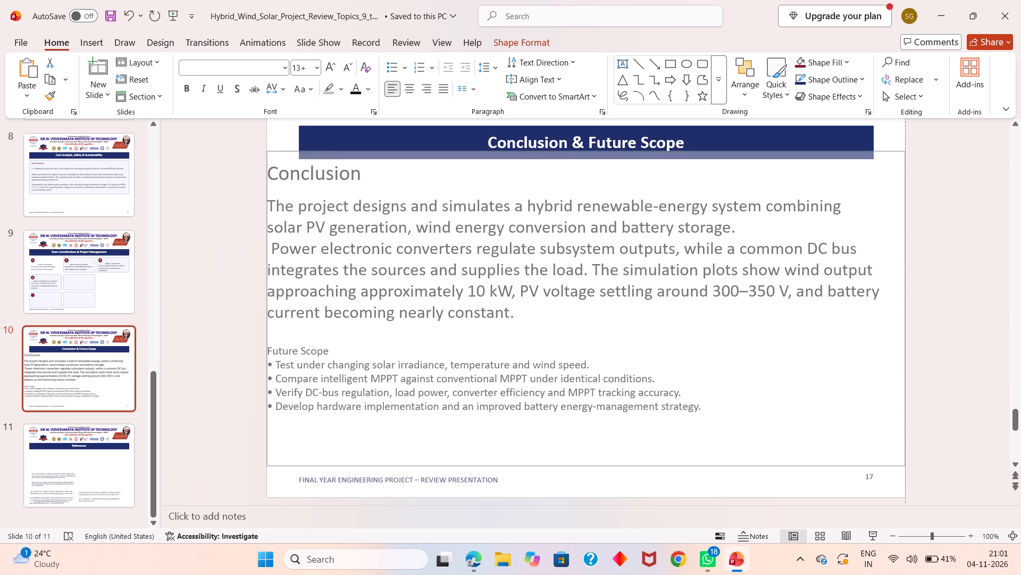
pyautogui.moveTo(902, 151); pyautogui.dragTo(905, 157)
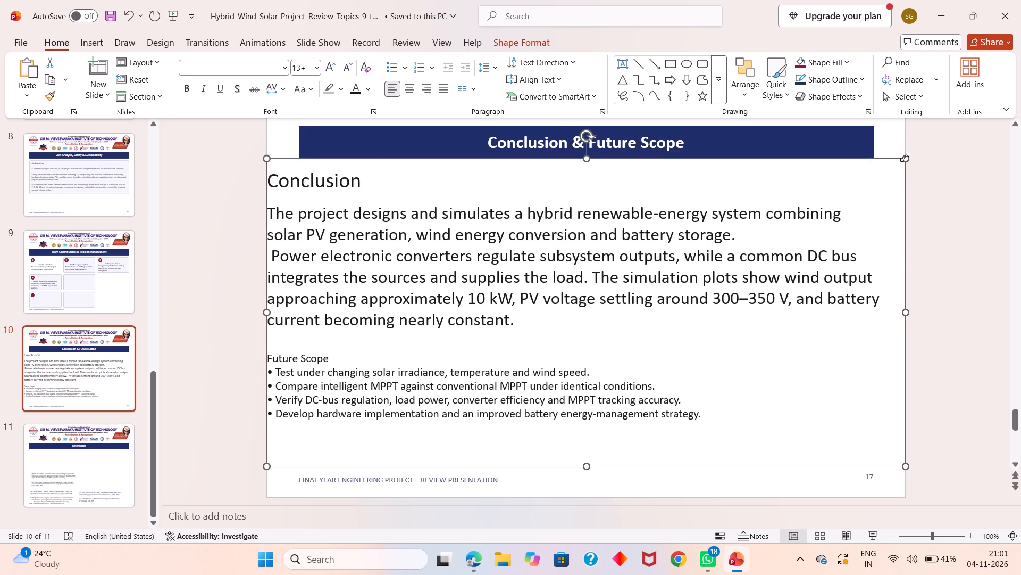
# Add a space after "combining" and rejoin it with "solar PV generation" by removing the line break between them.
pyautogui.click(886, 178)
pyautogui.click(864, 204)
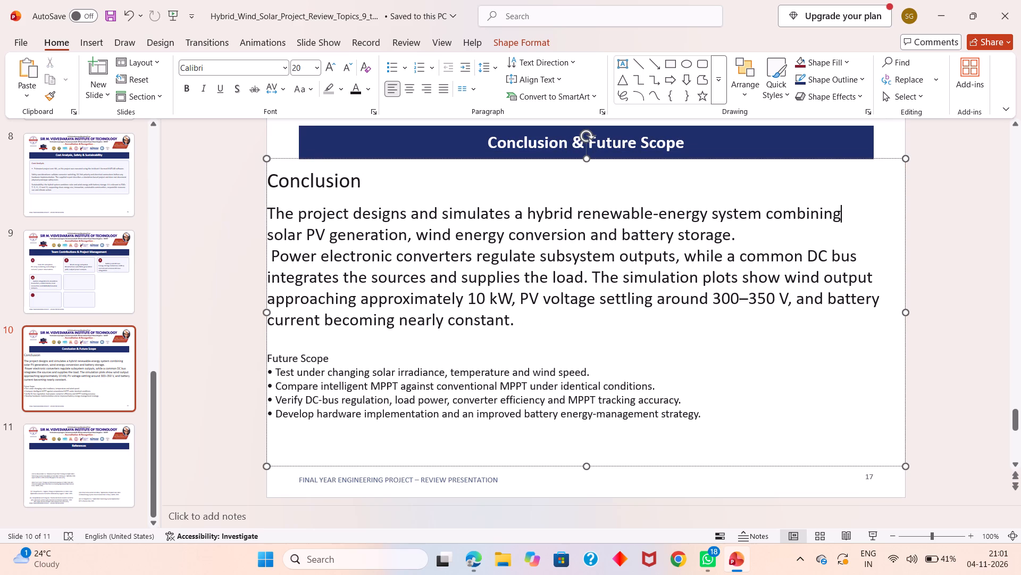
pyautogui.press('space')
pyautogui.click(270, 235)
pyautogui.press('BackSpace')
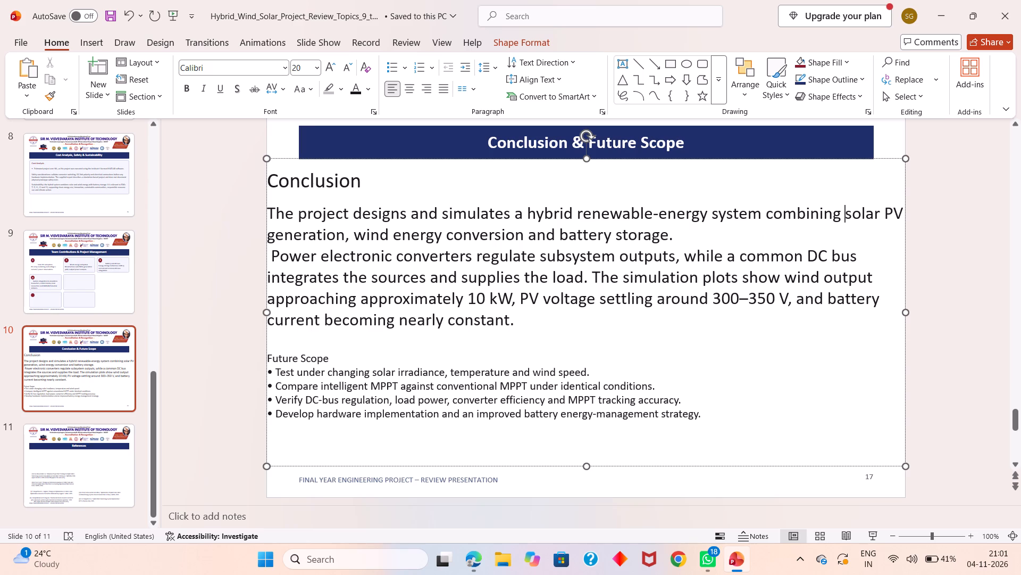
# Remove the leading space before "Power electronic converters" in the Conclusion text.
pyautogui.click(357, 254)
pyautogui.click(270, 256)
pyautogui.press('BackSpace')
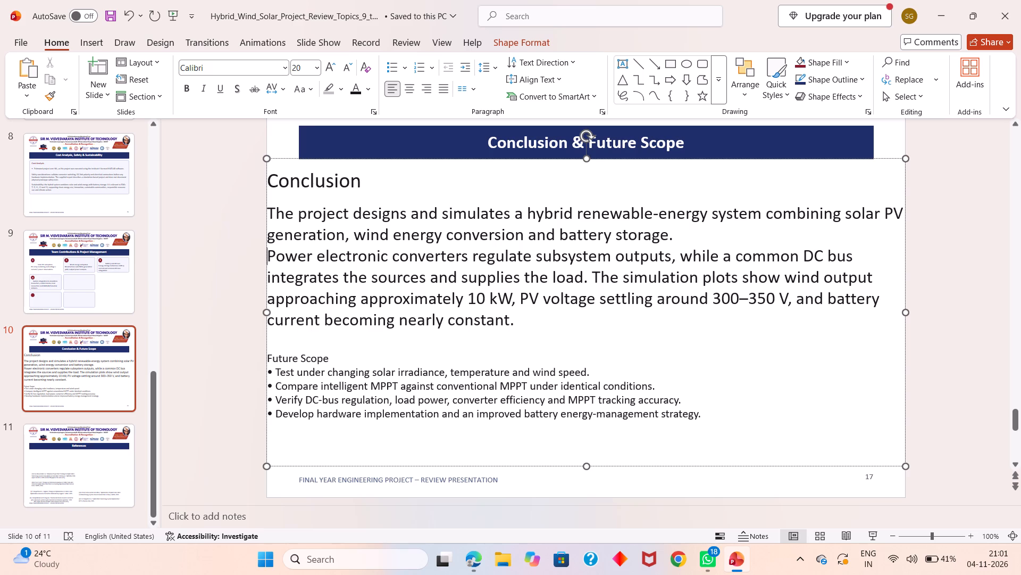
# Put the "The simulation plots" sentence on its own line after "supplies the load." and remove its leading space.
pyautogui.moveTo(519, 299); pyautogui.dragTo(589, 278)
pyautogui.click(589, 278)
pyautogui.press('Return')
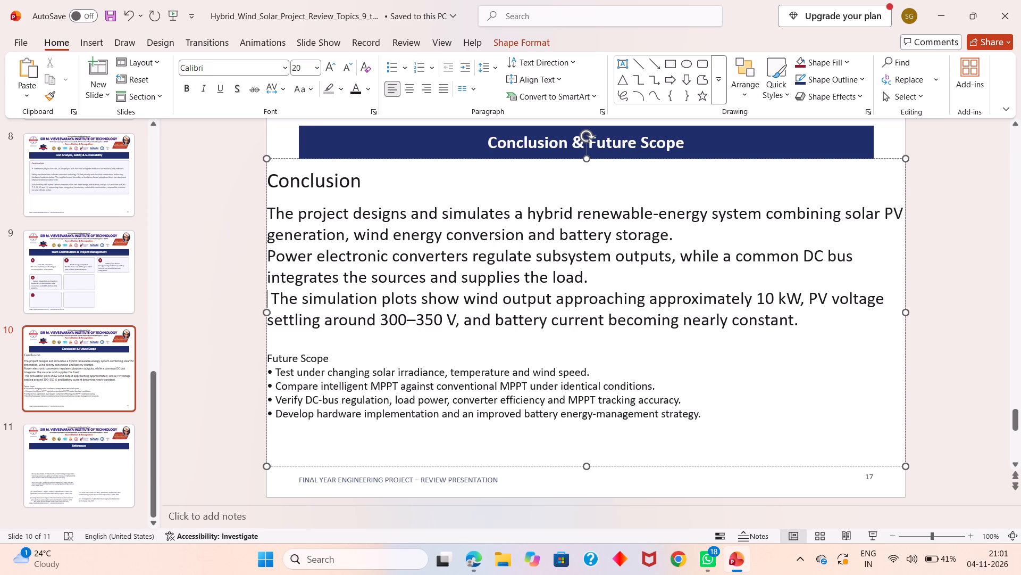
pyautogui.press('Right')
pyautogui.press('BackSpace')
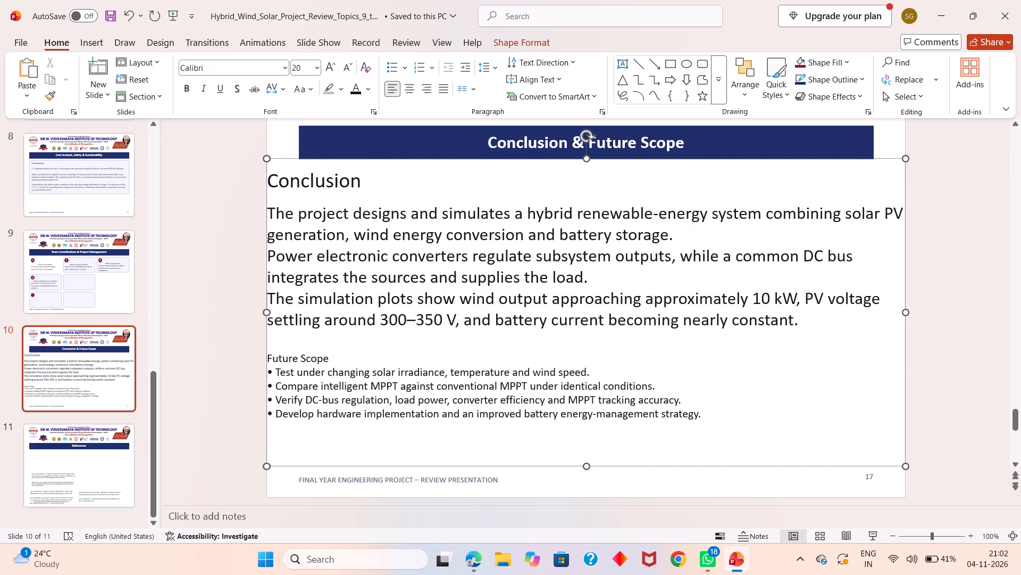
pyautogui.doubleClick(586, 280)
pyautogui.click(622, 303)
# Nudge the body text box slightly right and up so its text sits just inside the slide's left edge.
pyautogui.moveTo(268, 208); pyautogui.dragTo(272, 203)
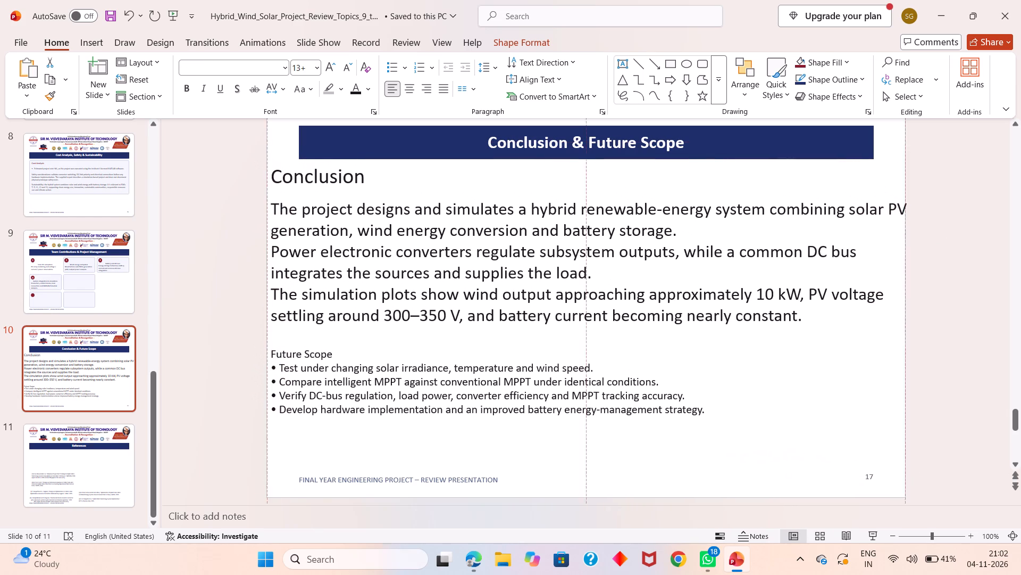
pyautogui.moveTo(272, 203); pyautogui.dragTo(278, 201)
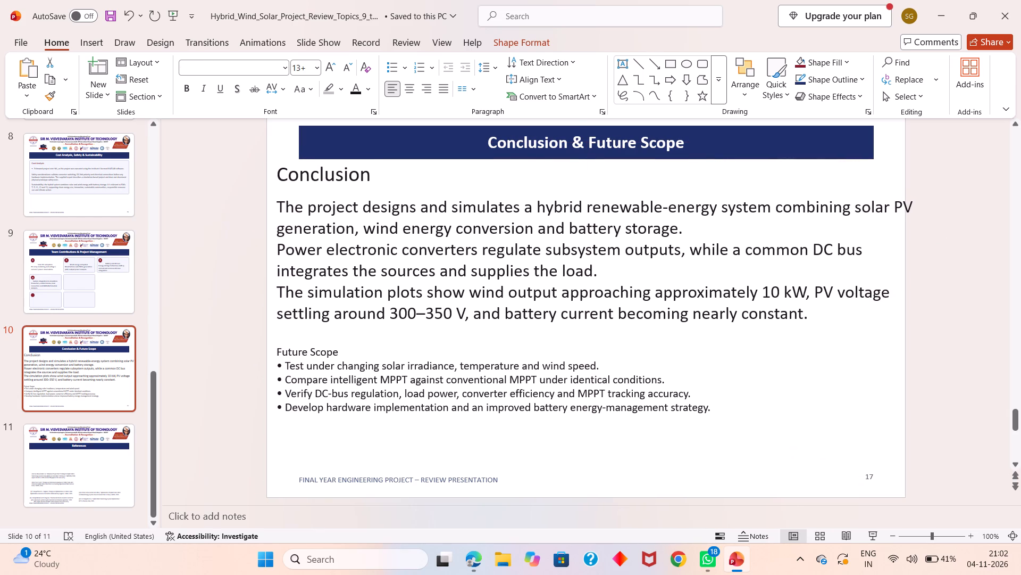
pyautogui.moveTo(278, 201); pyautogui.dragTo(274, 199)
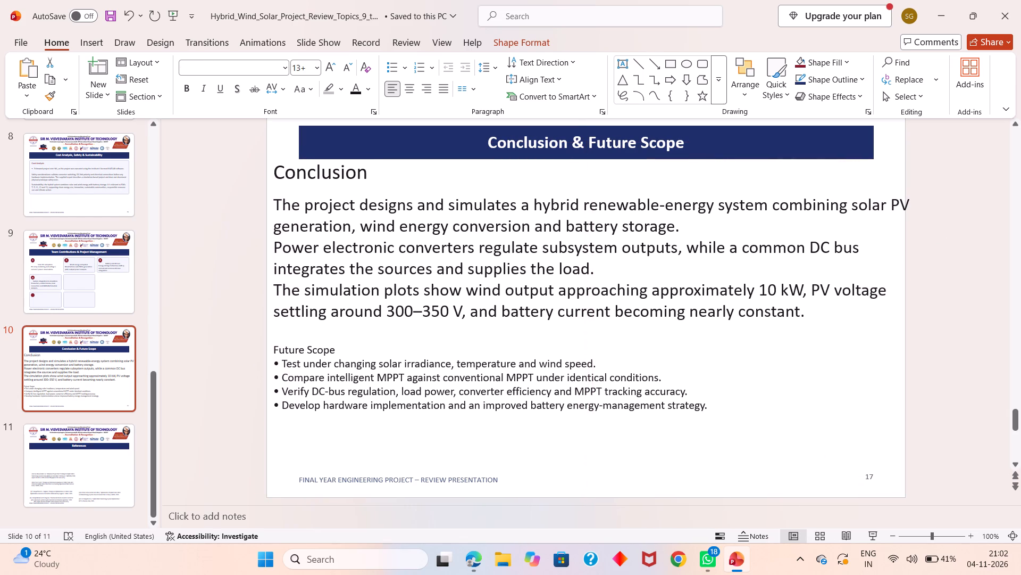
pyautogui.moveTo(274, 199); pyautogui.dragTo(275, 199)
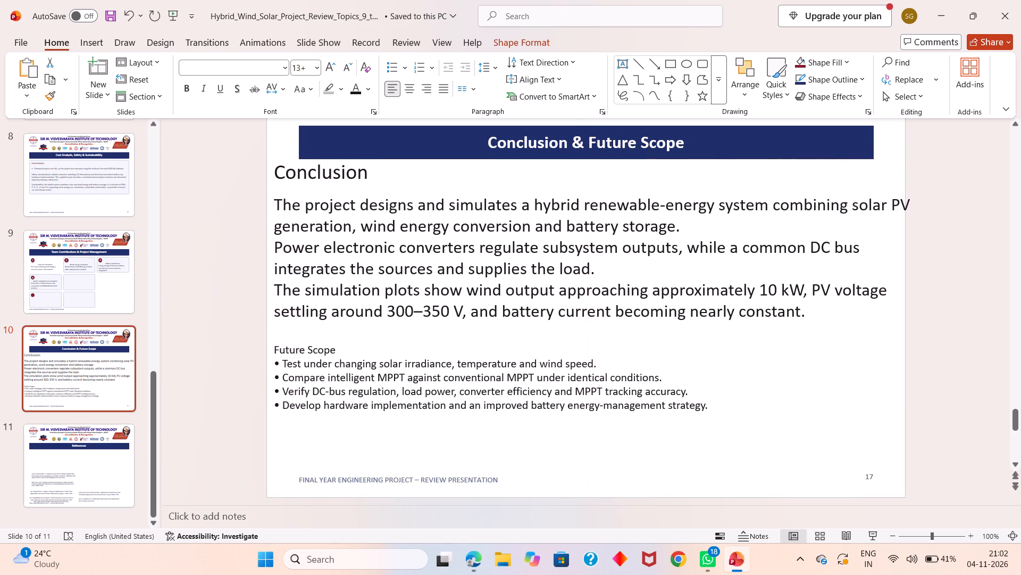
pyautogui.moveTo(275, 199); pyautogui.dragTo(273, 200)
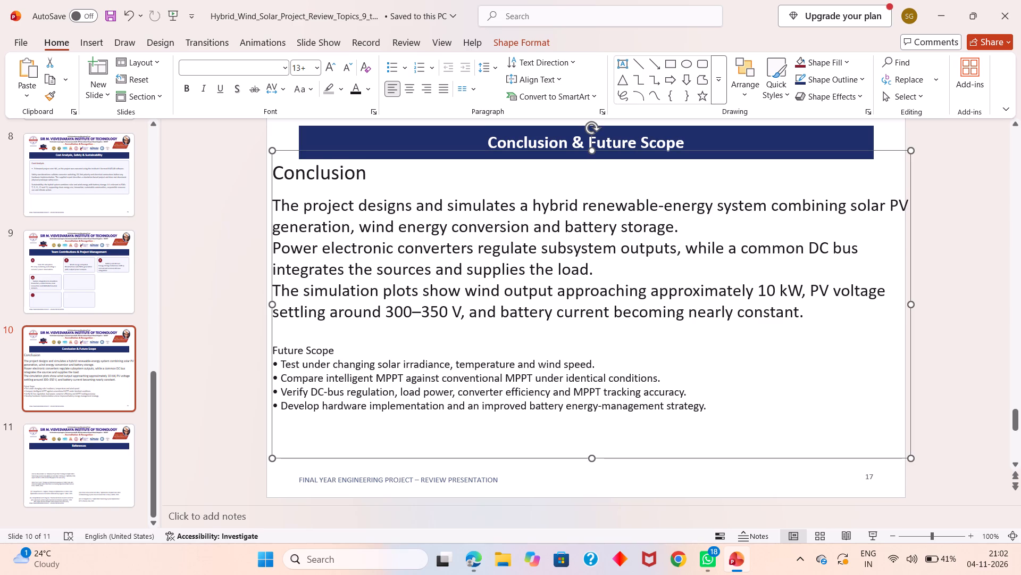
pyautogui.click(886, 209)
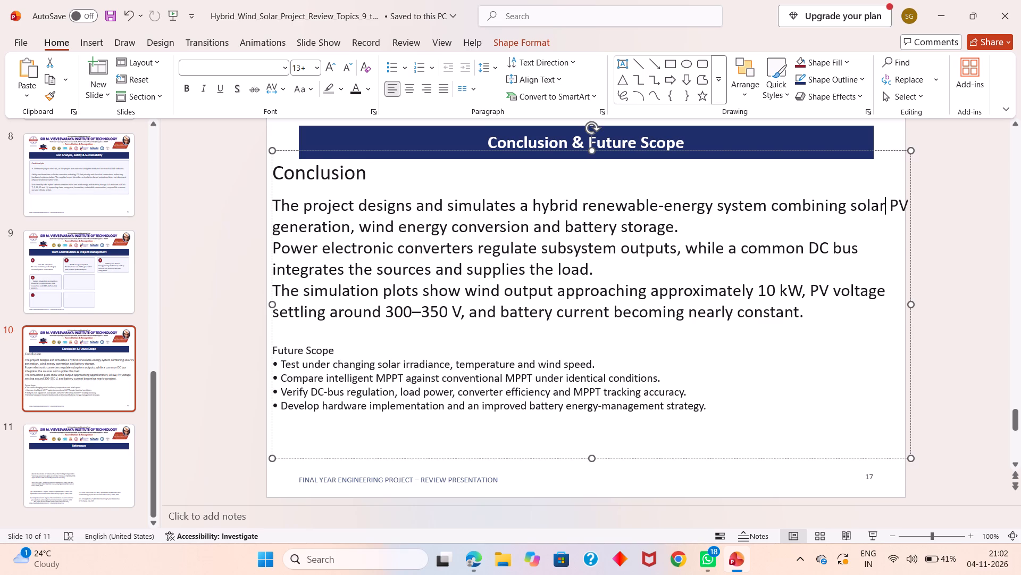
# Break the first Conclusion sentence after "solar" so that "PV generation" starts on a new line.
pyautogui.press('Return')
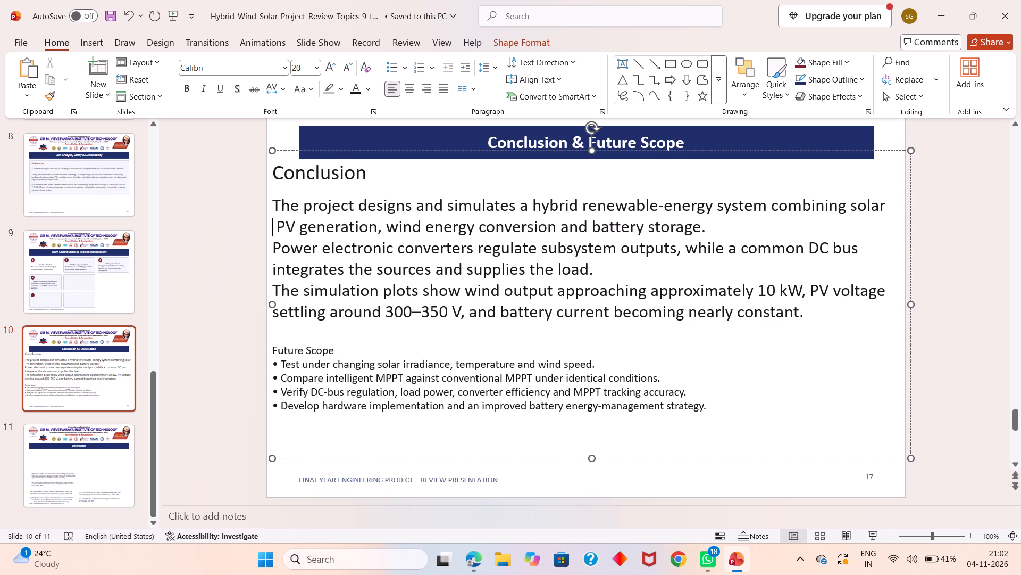
pyautogui.press('BackSpace')
pyautogui.press('Return')
# Resize the body text box so its top meets the title banner's lower edge and its right side aligns with the slide's right edge.
pyautogui.click(270, 152)
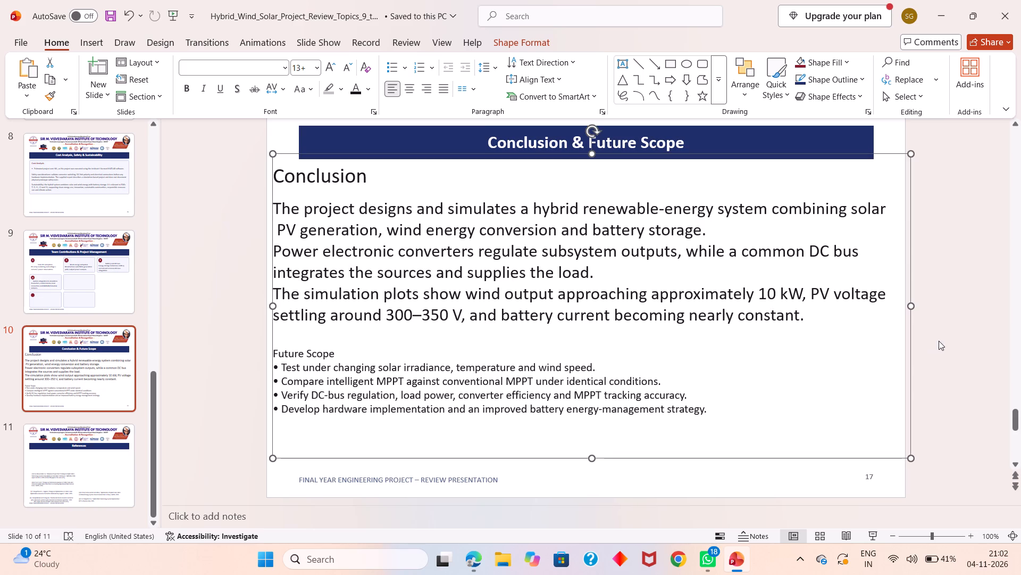
pyautogui.click(908, 157)
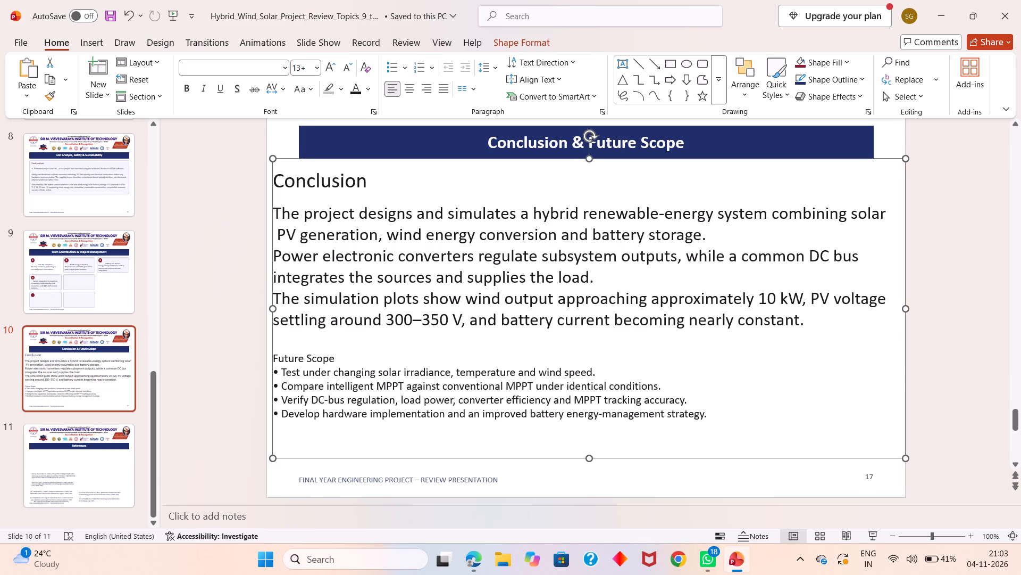
pyautogui.click(272, 310)
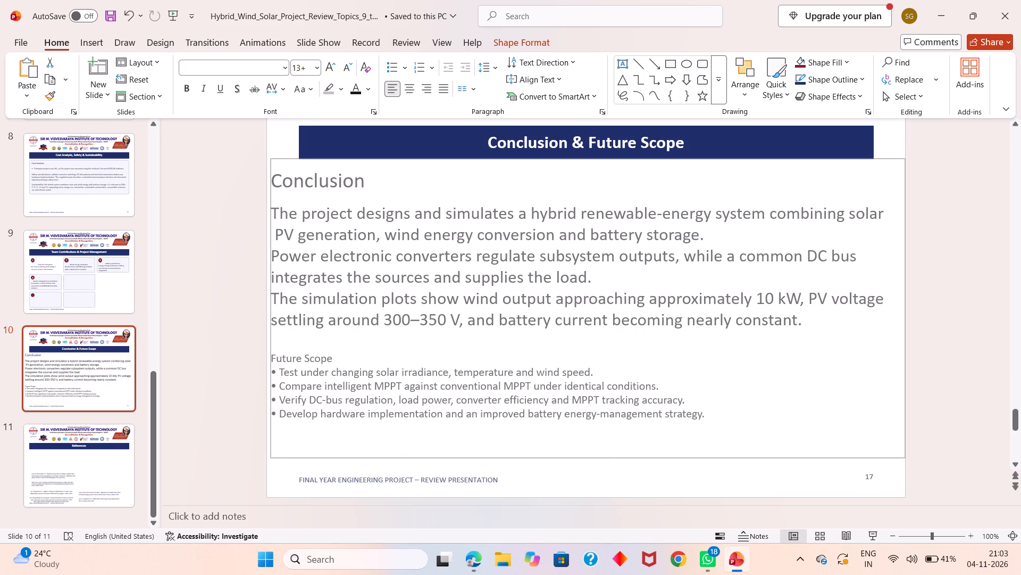
pyautogui.click(272, 159)
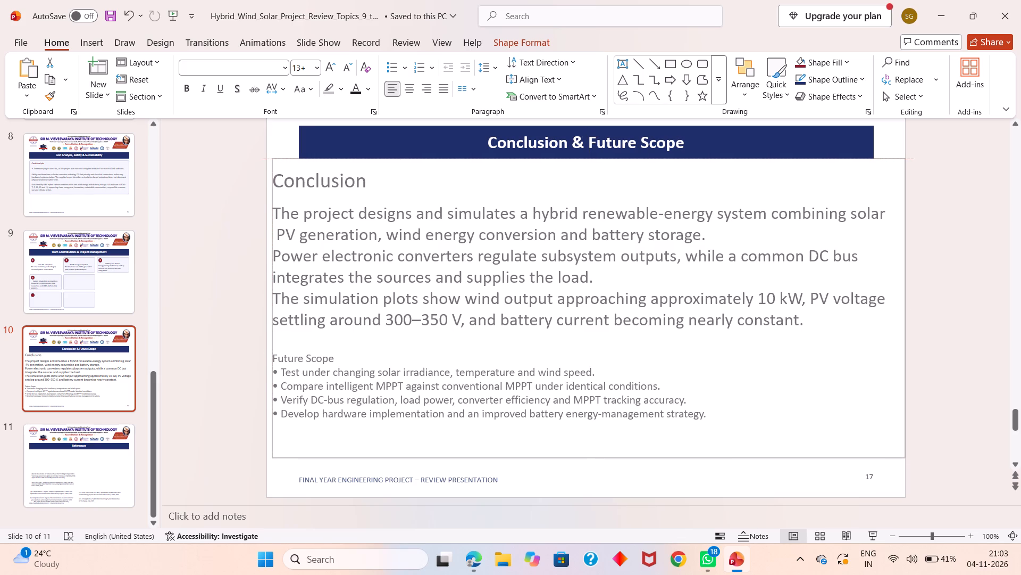
pyautogui.click(272, 157)
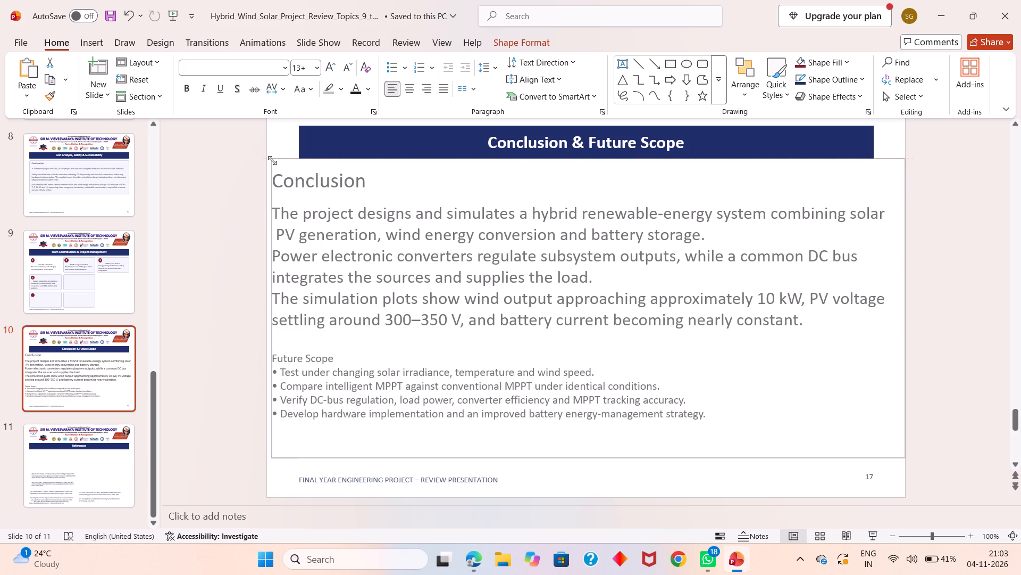
pyautogui.doubleClick(323, 183)
pyautogui.click(406, 193)
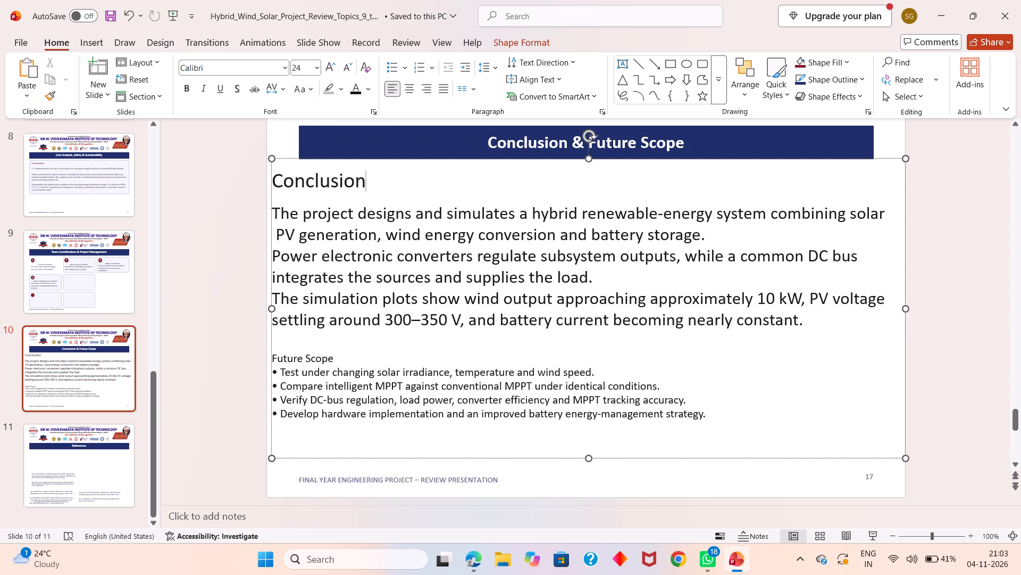
# Shift the body text box slightly right and down, keeping its left side just inside the slide's left edge.
pyautogui.moveTo(272, 356); pyautogui.dragTo(300, 372)
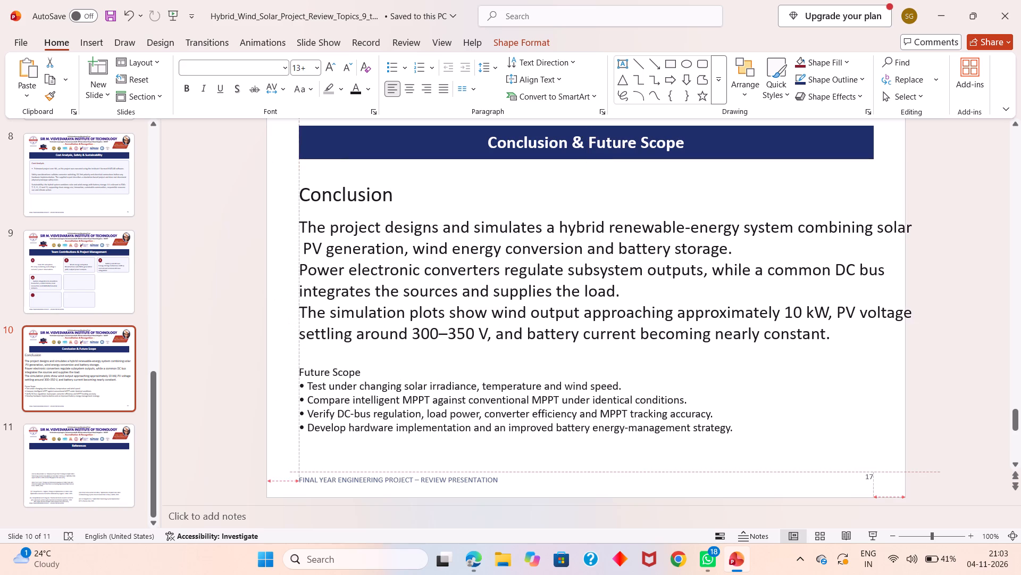
pyautogui.moveTo(300, 372); pyautogui.dragTo(277, 365)
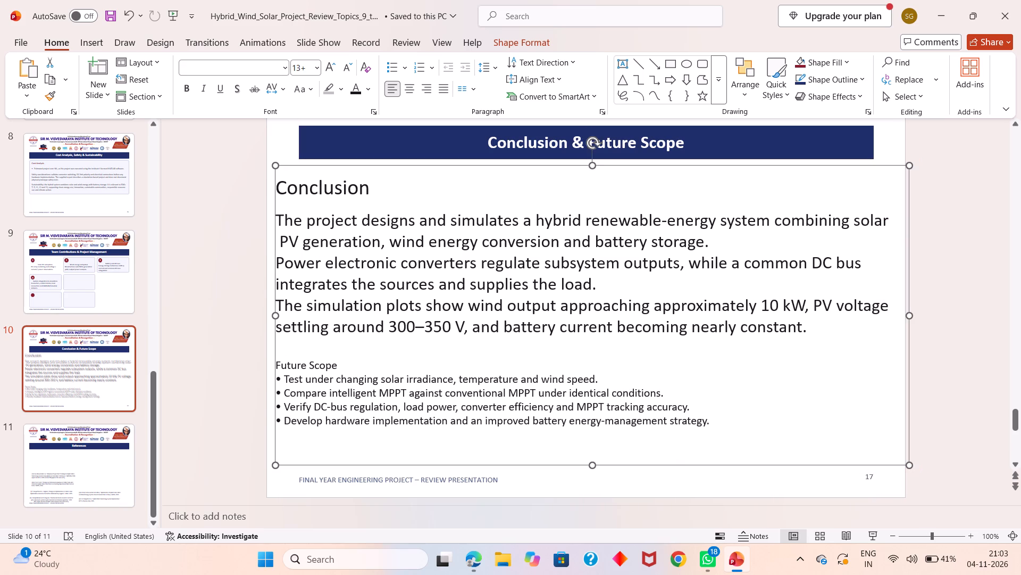
pyautogui.moveTo(274, 316); pyautogui.dragTo(270, 318)
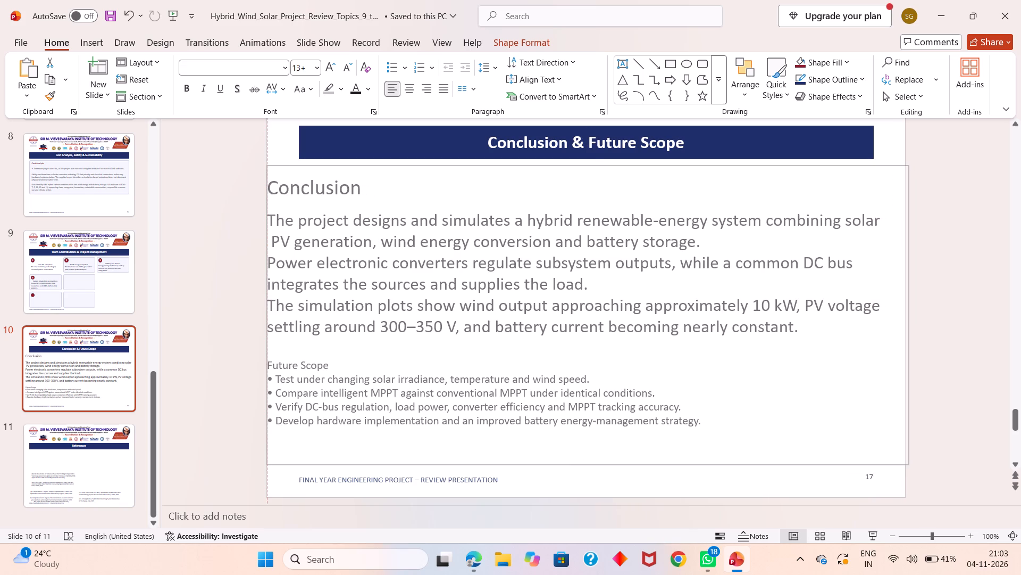
pyautogui.moveTo(270, 318); pyautogui.dragTo(274, 308)
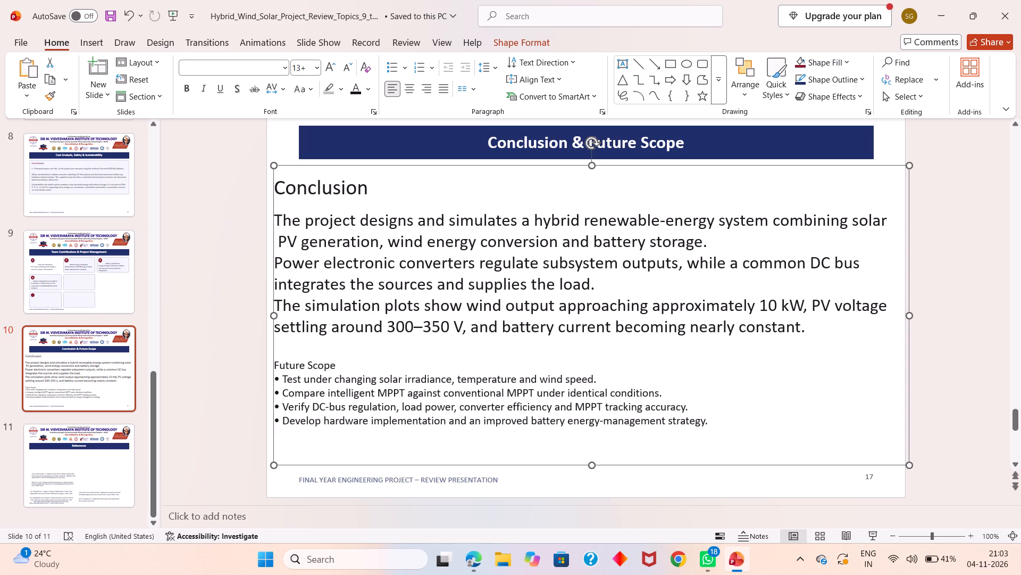
# Extend the top of the body text box up to the lower edge of the title banner.
pyautogui.moveTo(474, 192); pyautogui.dragTo(474, 184)
pyautogui.click(680, 212)
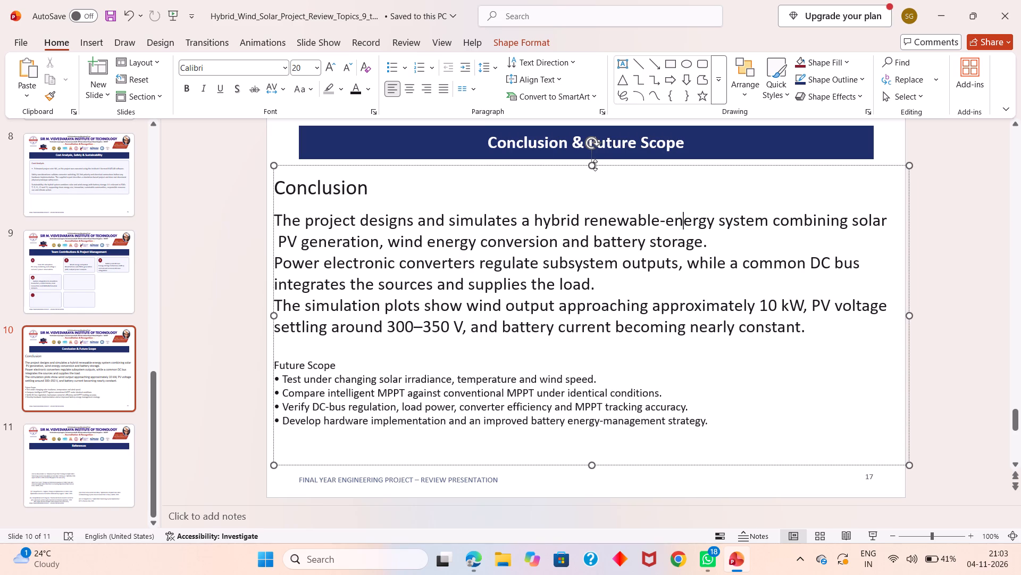
pyautogui.moveTo(595, 165); pyautogui.dragTo(596, 159)
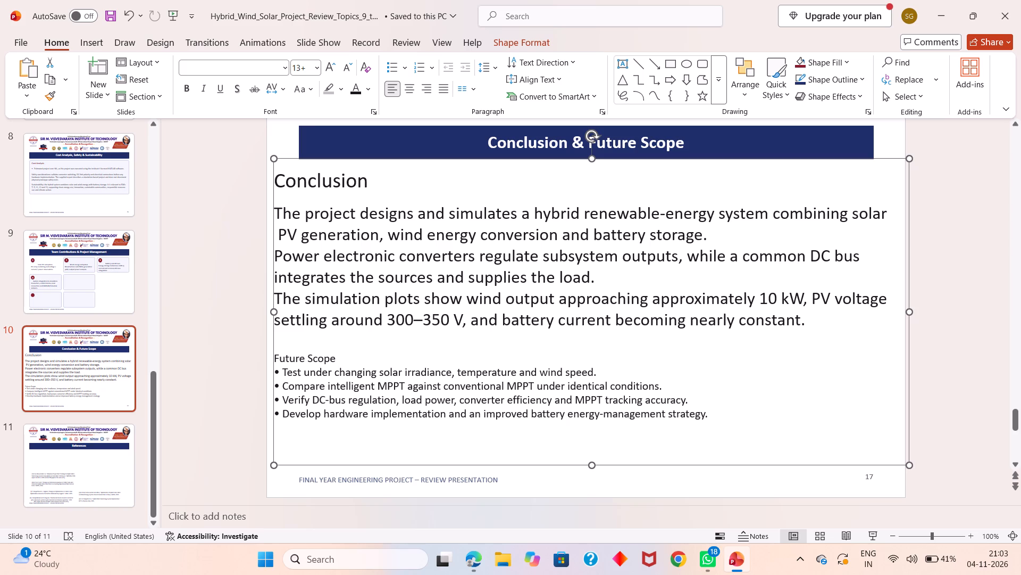
# Nudge the body text box slightly right and down from the title banner.
pyautogui.click(275, 356)
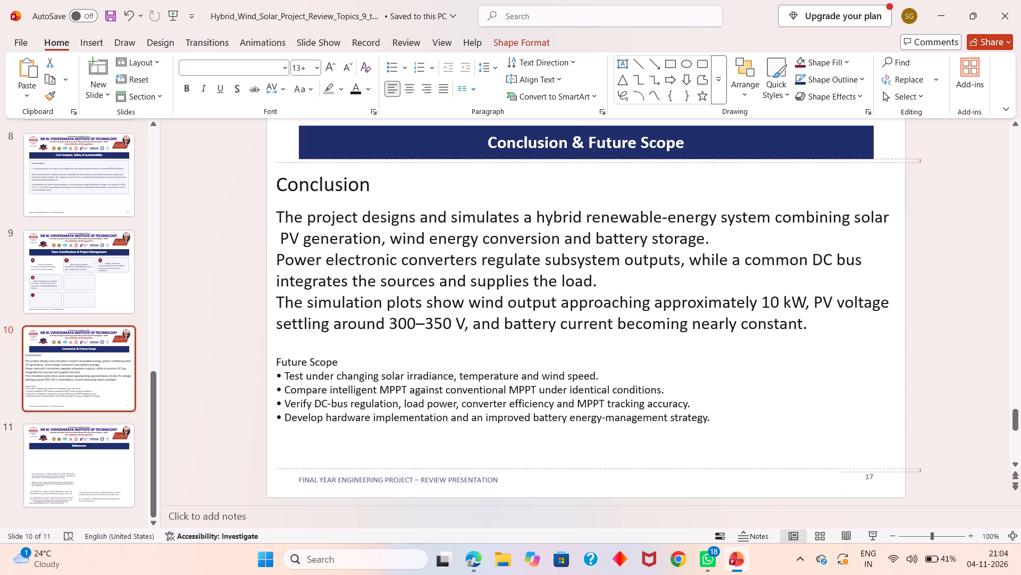
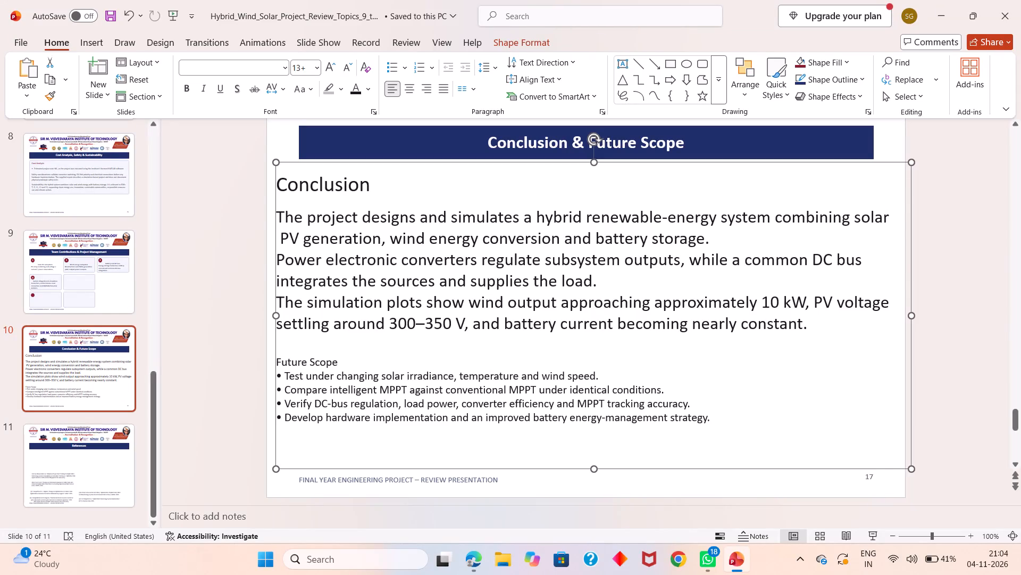
# Resize the body text box to span the slide's full width, with its top against the title banner's lower edge.
pyautogui.click(277, 360)
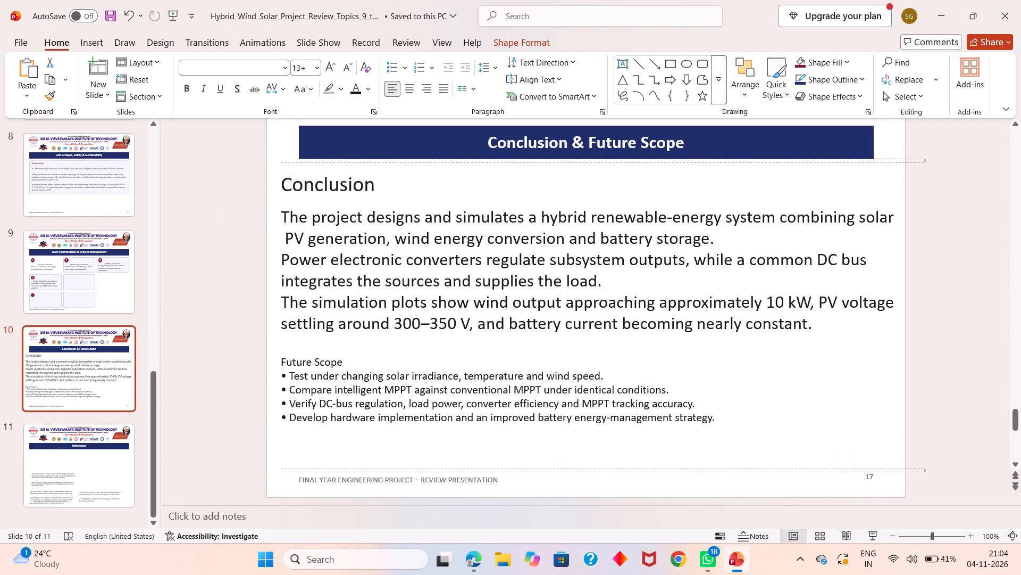
pyautogui.moveTo(280, 163); pyautogui.dragTo(271, 161)
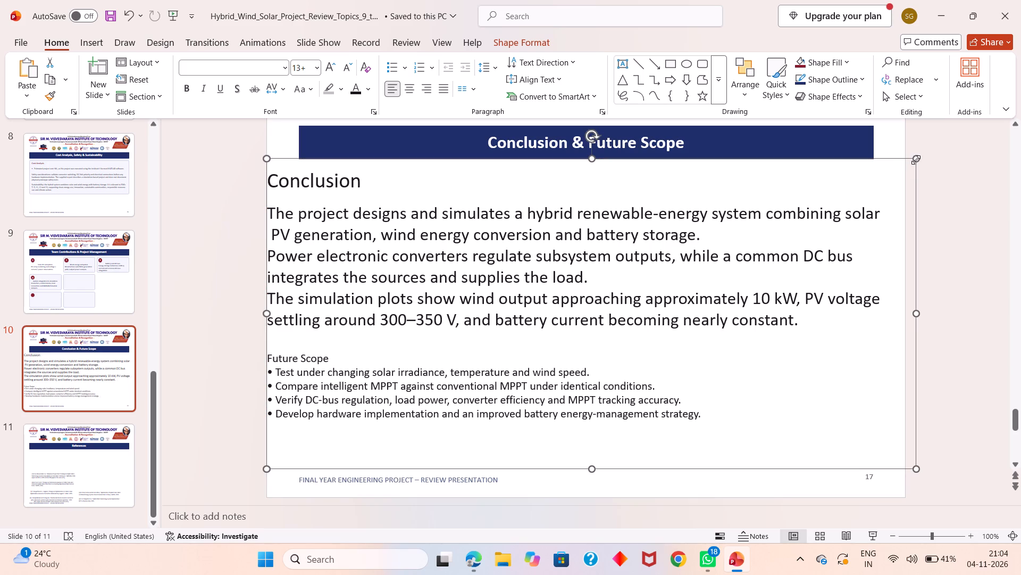
pyautogui.moveTo(916, 160); pyautogui.dragTo(905, 160)
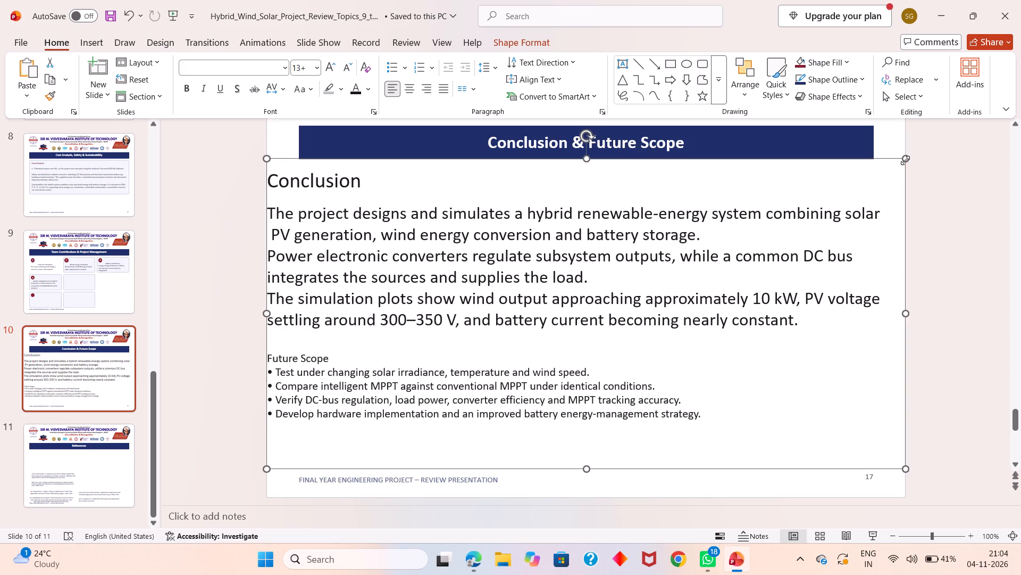
# Copy the Future Scope heading and its four bullet points from the Conclusion & Future Scope slide.
pyautogui.click(725, 385)
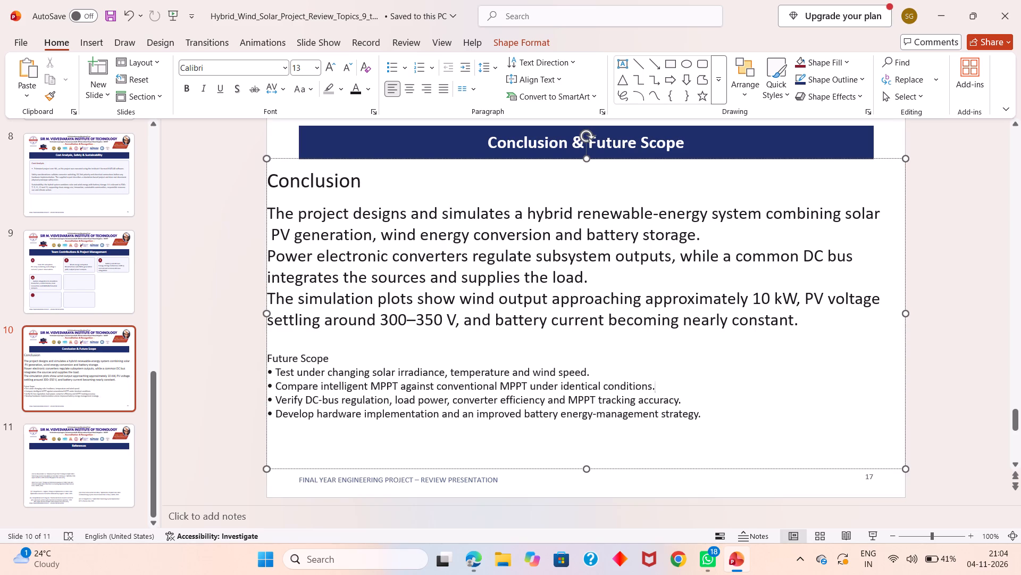
pyautogui.moveTo(269, 357); pyautogui.dragTo(333, 397)
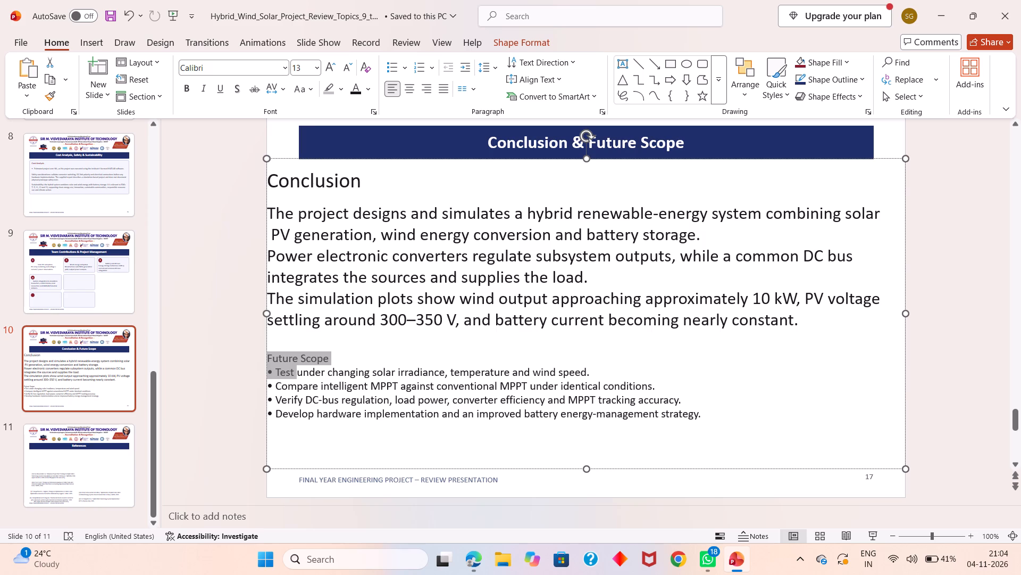
pyautogui.moveTo(333, 397); pyautogui.dragTo(707, 405)
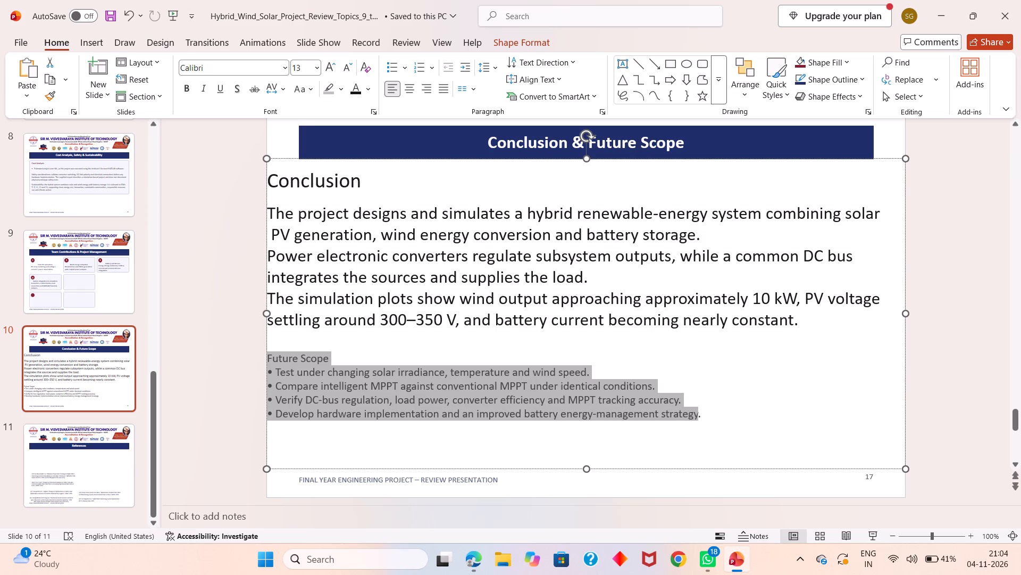
pyautogui.moveTo(707, 405); pyautogui.dragTo(730, 425)
pyautogui.hotkey('ctrl', 'c')
pyautogui.click(964, 281)
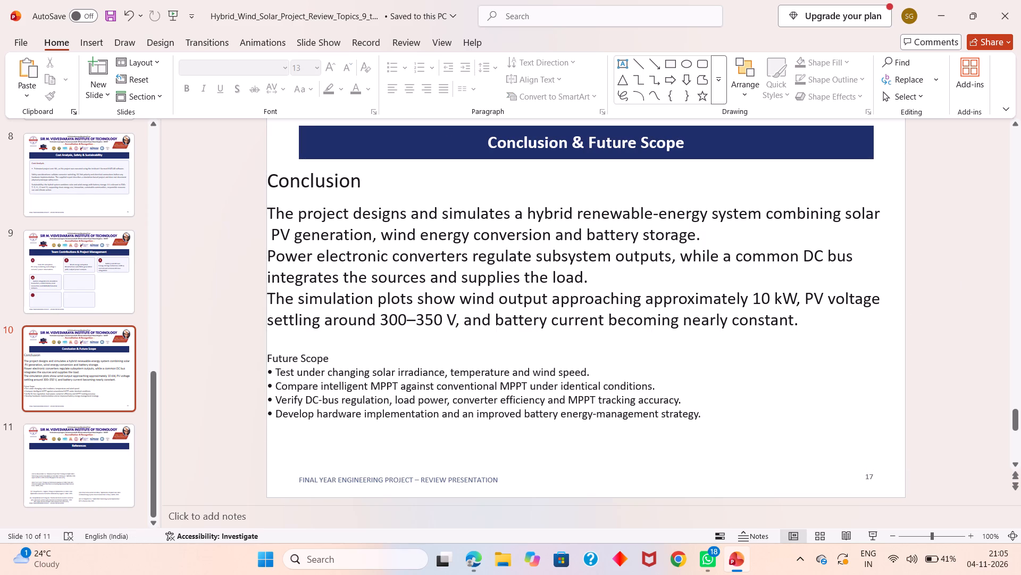
# Insert a new slide directly after the Conclusion & Future Scope slide.
pyautogui.click(95, 69)
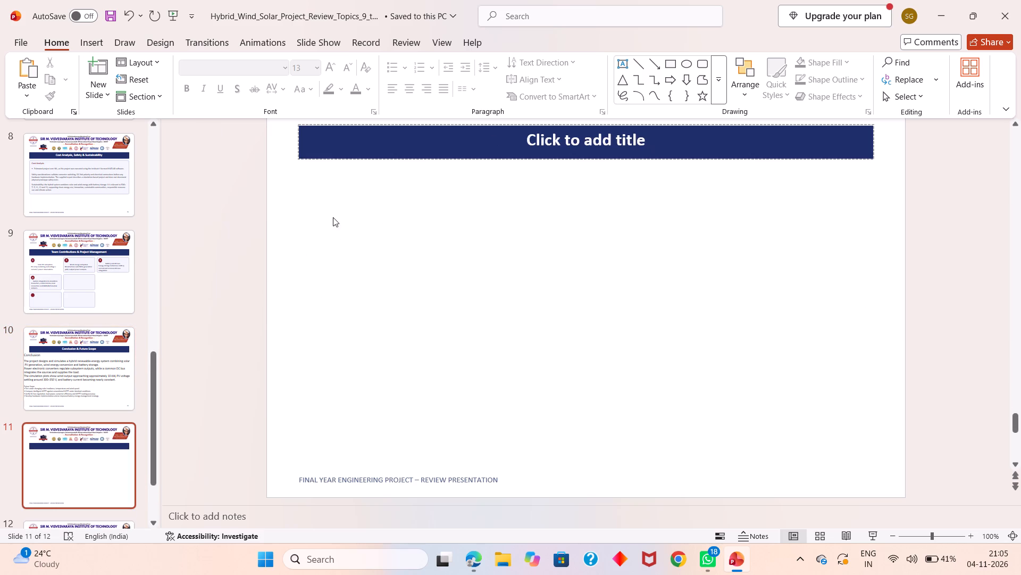
# Add an empty text box directly below the new slide's title banner, stretched to nearly the full slide width.
pyautogui.click(353, 213)
pyautogui.click(336, 197)
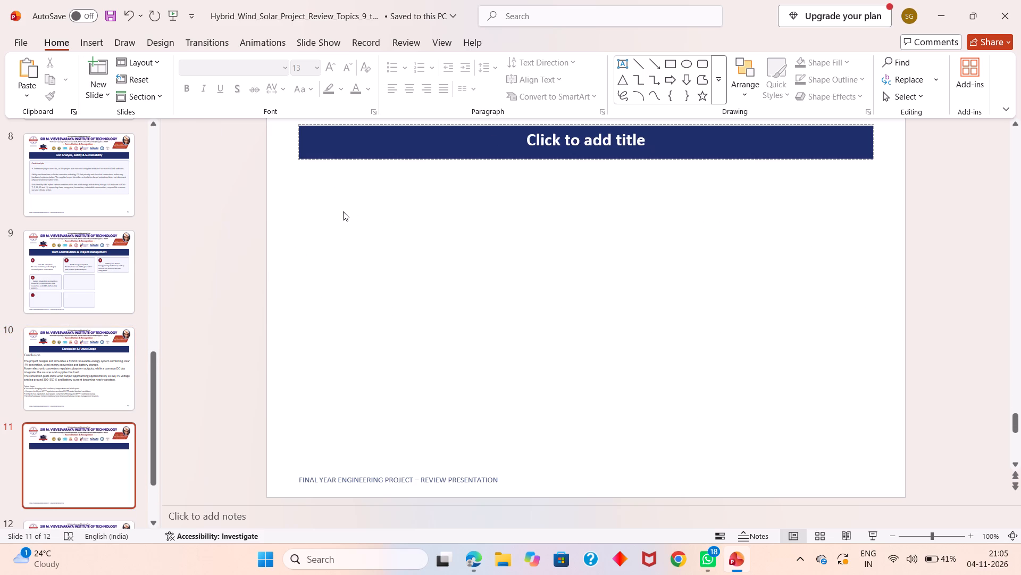
pyautogui.doubleClick(343, 211)
pyautogui.click(345, 213)
pyautogui.moveTo(345, 213); pyautogui.dragTo(295, 184)
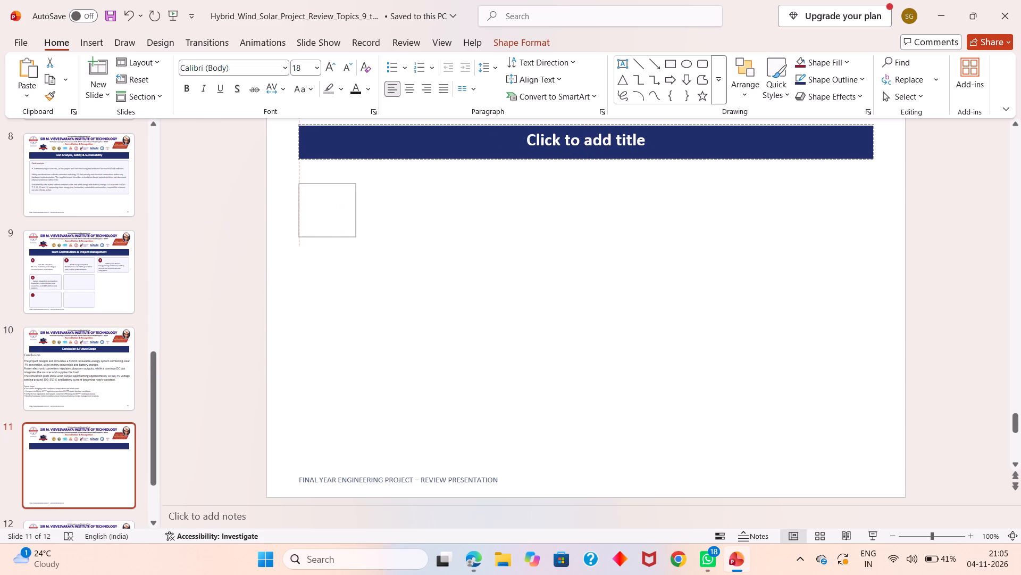
pyautogui.moveTo(295, 184); pyautogui.dragTo(267, 171)
pyautogui.click(291, 184)
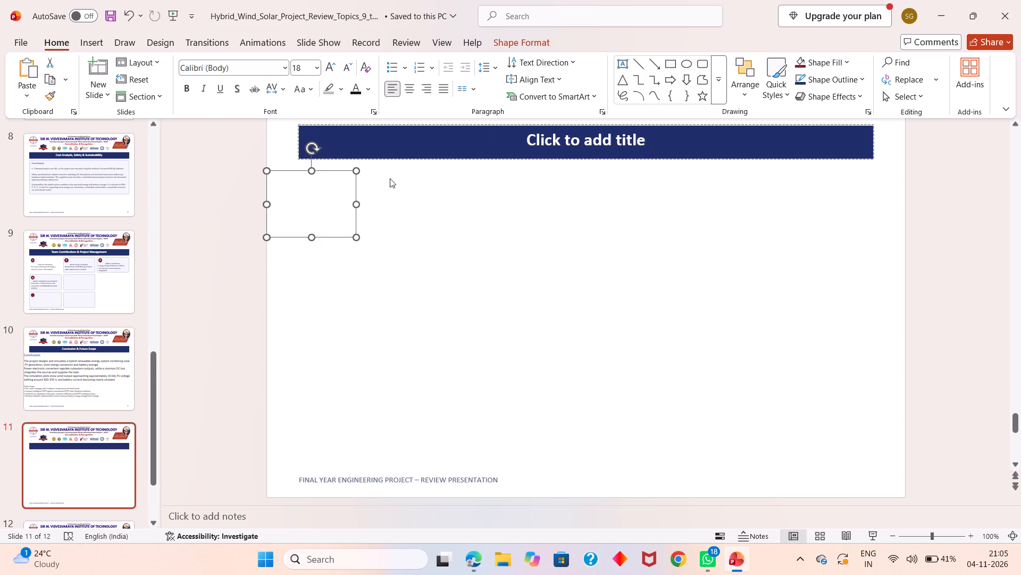
pyautogui.moveTo(353, 172); pyautogui.dragTo(640, 182)
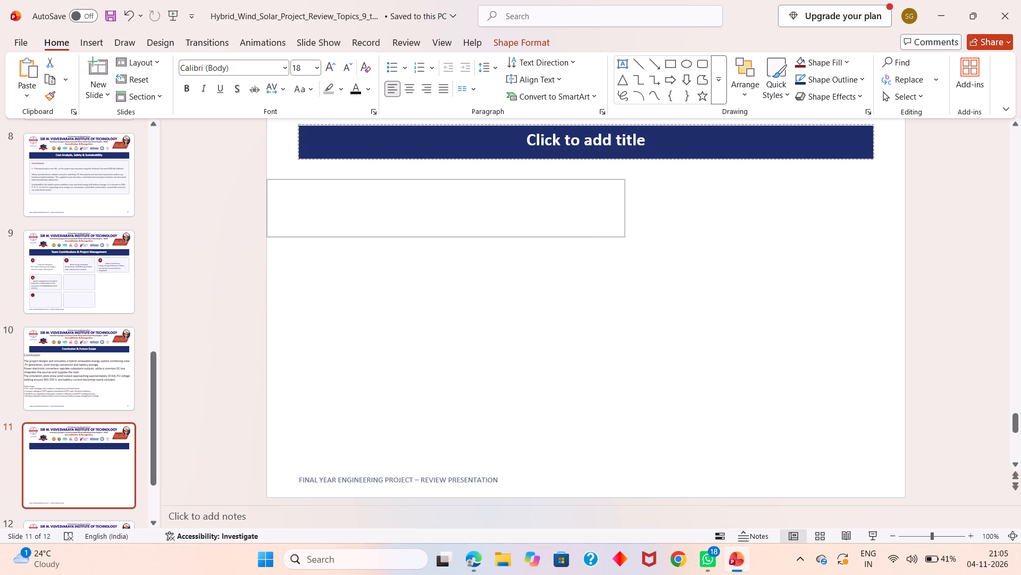
pyautogui.moveTo(640, 182); pyautogui.dragTo(899, 164)
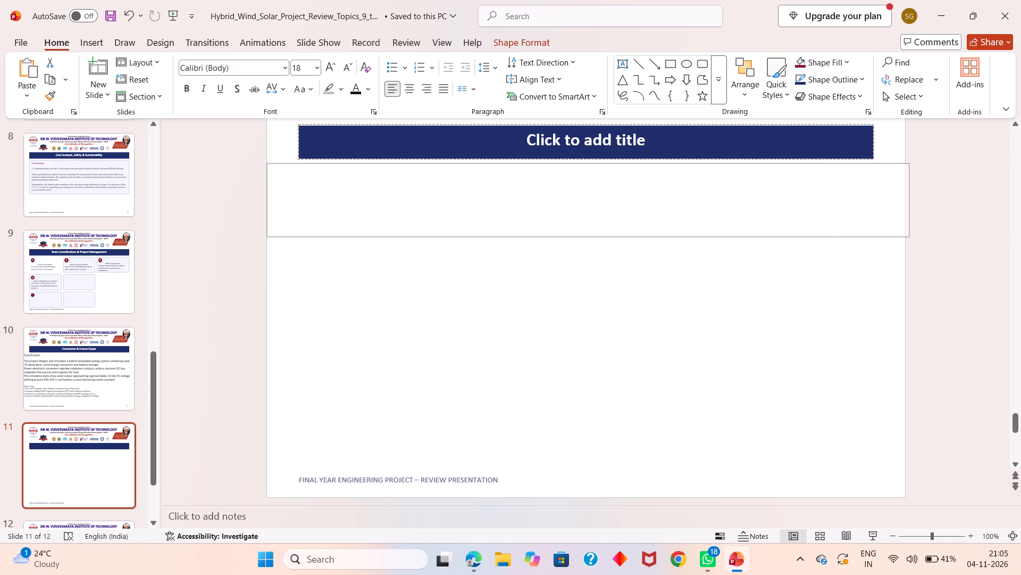
pyautogui.moveTo(899, 164); pyautogui.dragTo(894, 162)
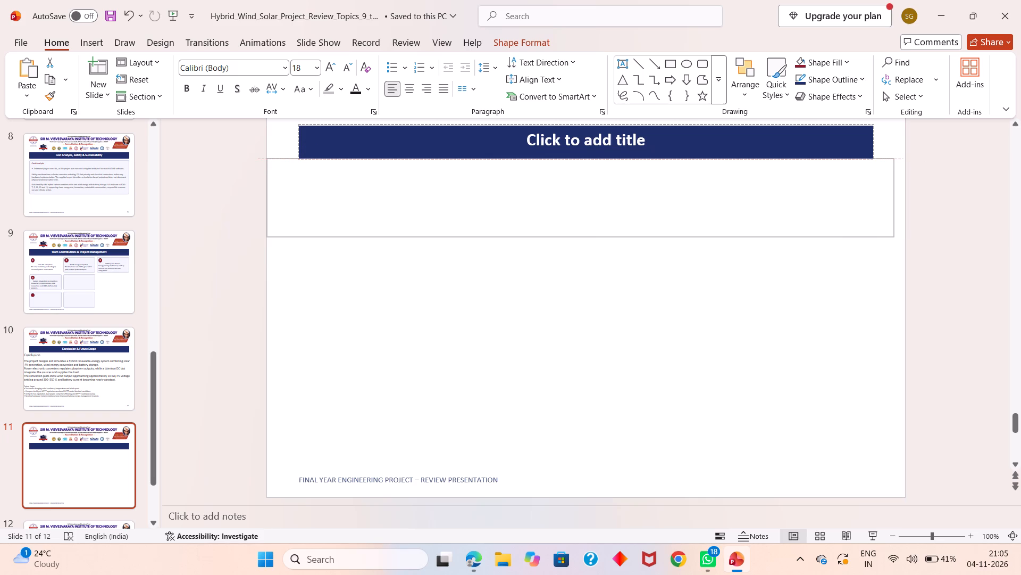
pyautogui.moveTo(894, 162); pyautogui.dragTo(901, 161)
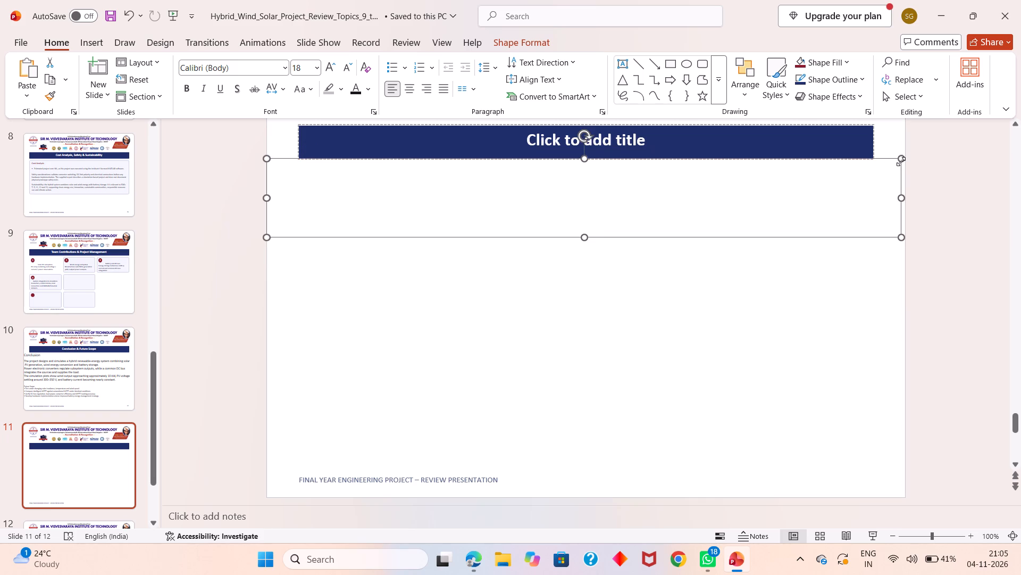
# Paste the copied Future Scope heading and bullet points into the new slide's text box.
pyautogui.click(749, 187)
pyautogui.click(408, 193)
pyautogui.doubleClick(359, 193)
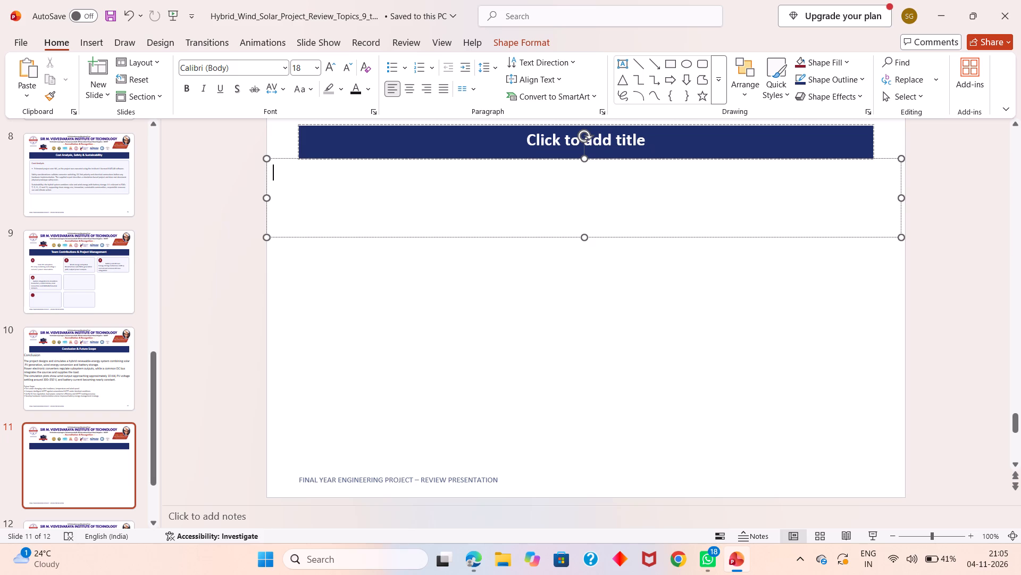
pyautogui.hotkey('ctrl', 'v')
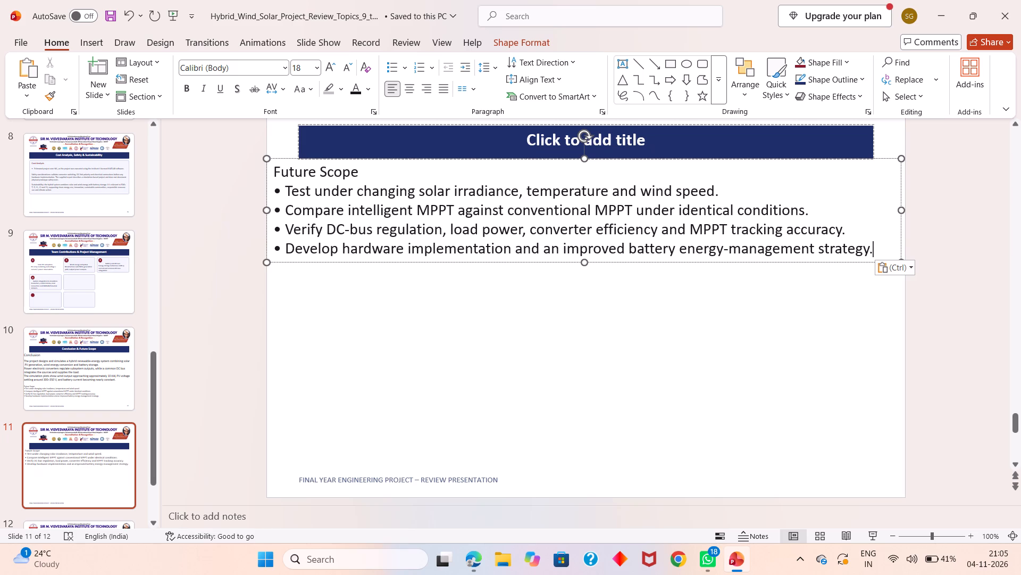
# Set all the pasted Future Scope text to font size 20.
pyautogui.moveTo(276, 170); pyautogui.dragTo(747, 245)
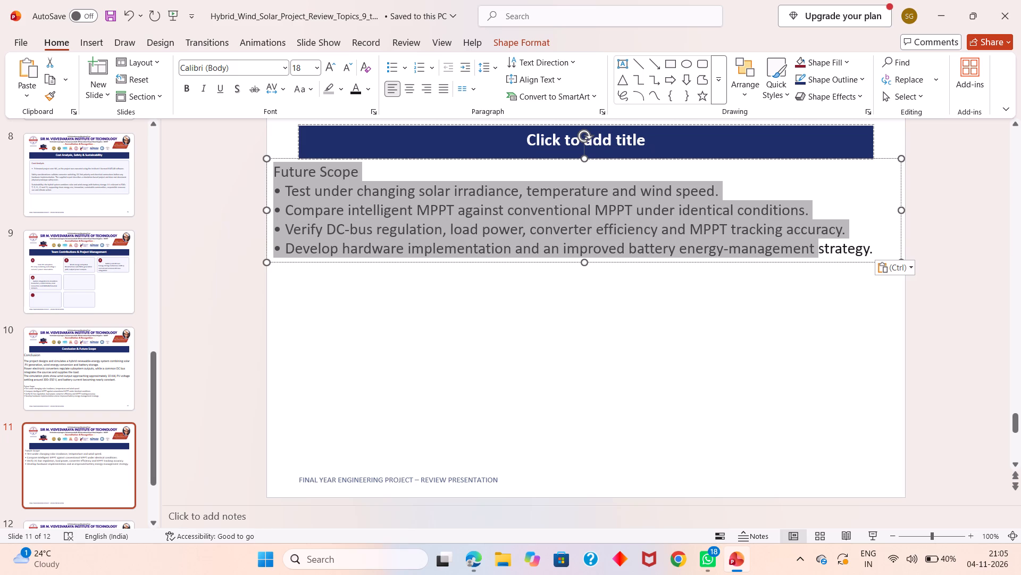
pyautogui.moveTo(747, 245); pyautogui.dragTo(891, 250)
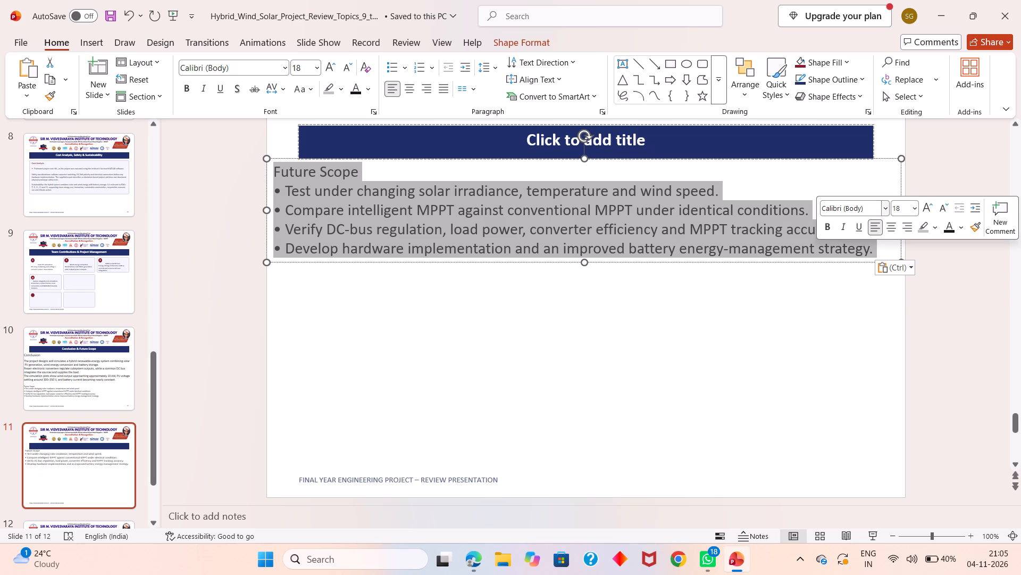
pyautogui.click(916, 210)
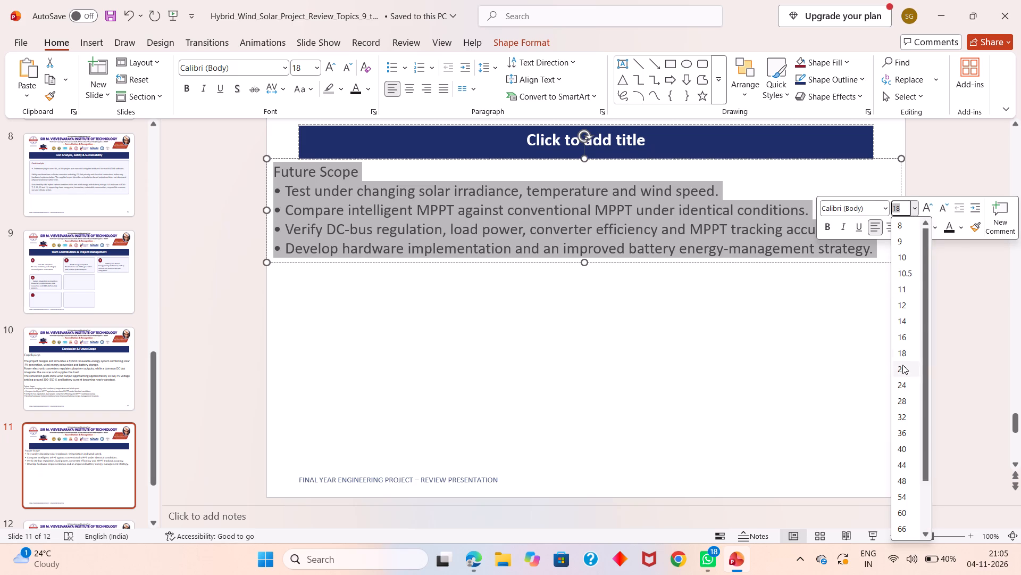
pyautogui.click(902, 369)
pyautogui.click(689, 413)
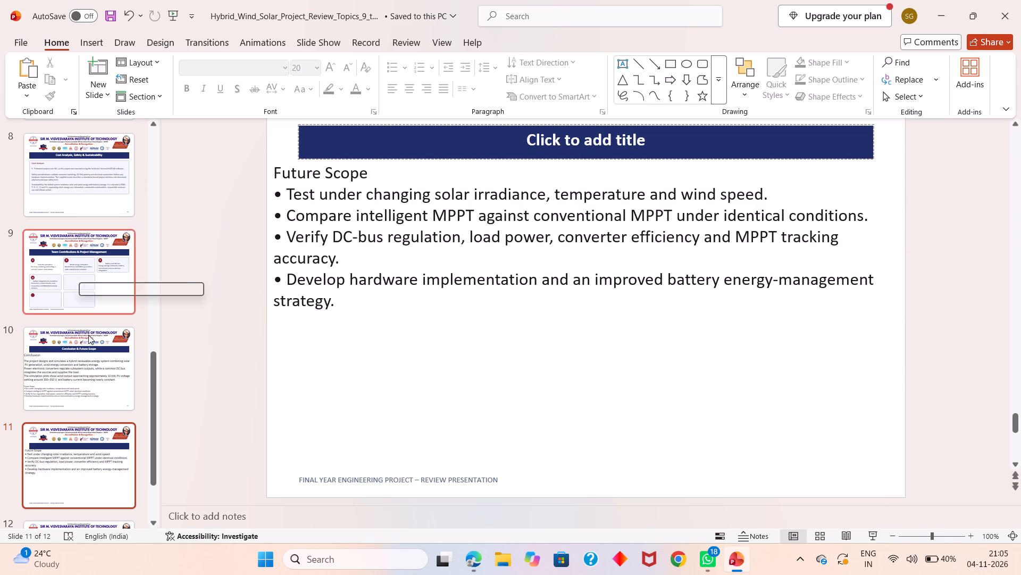
# Delete the Future Scope heading and its four bullet points from the Conclusion & Future Scope slide.
pyautogui.click(98, 387)
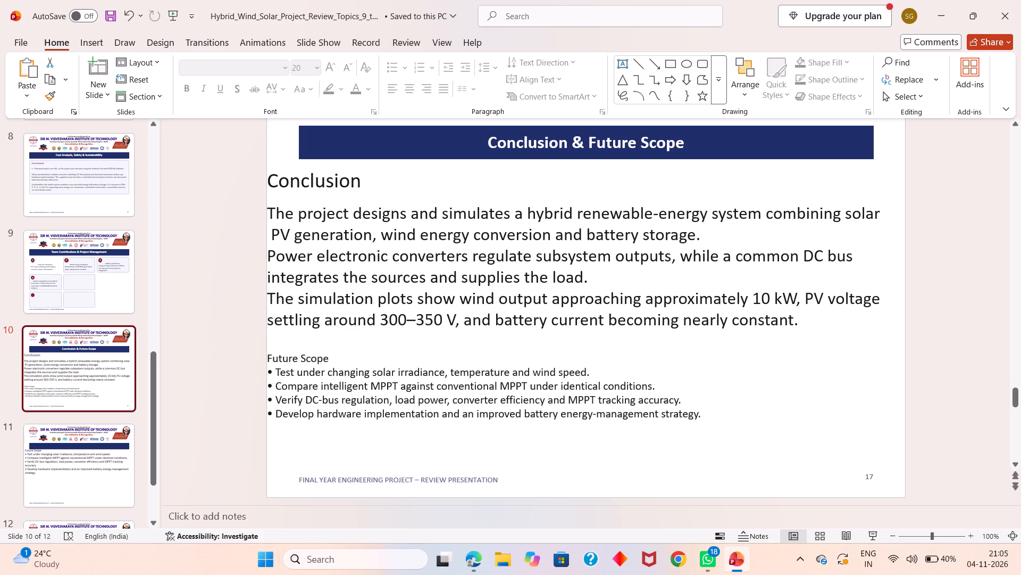
pyautogui.moveTo(267, 356); pyautogui.dragTo(566, 414)
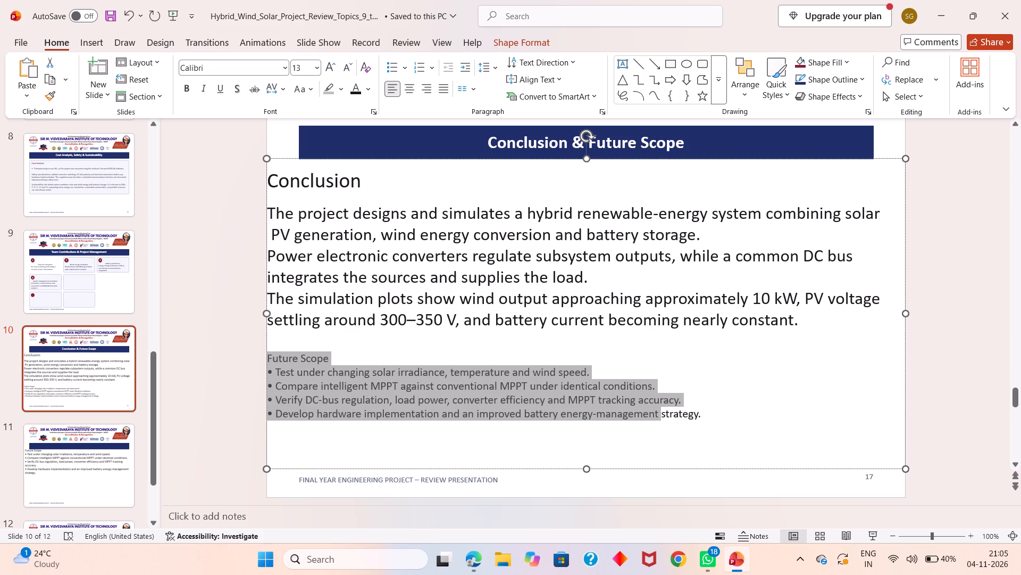
pyautogui.moveTo(566, 414); pyautogui.dragTo(704, 414)
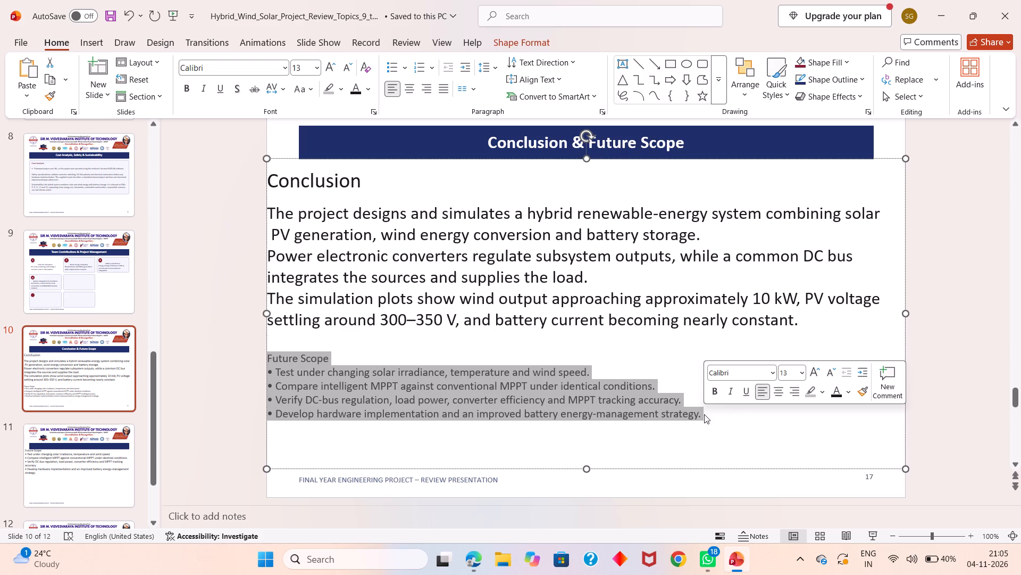
pyautogui.press('BackSpace')
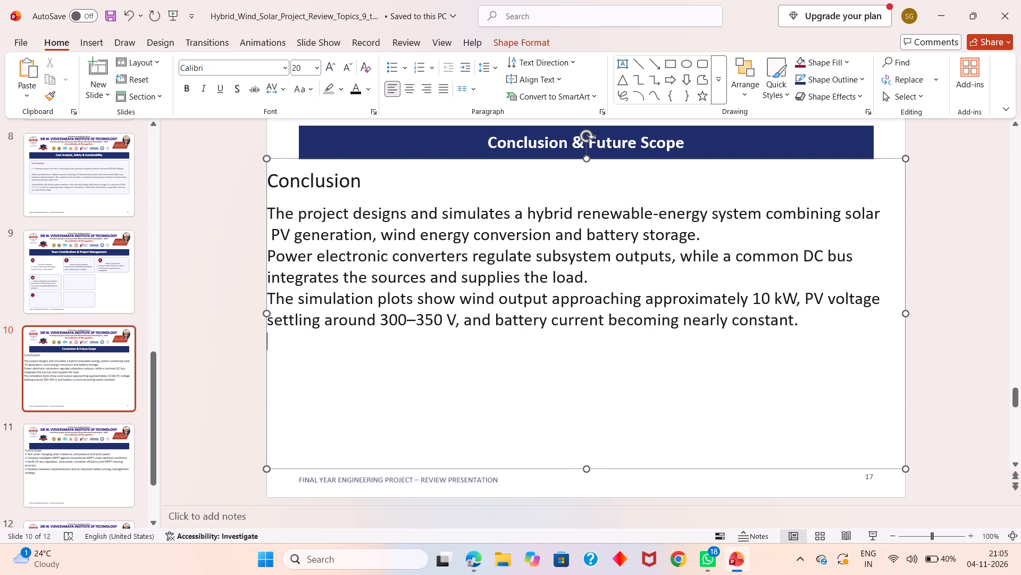
# Apply round bullets to the Conclusion heading and all the sentences below it.
pyautogui.click(269, 176)
pyautogui.moveTo(269, 176); pyautogui.dragTo(544, 327)
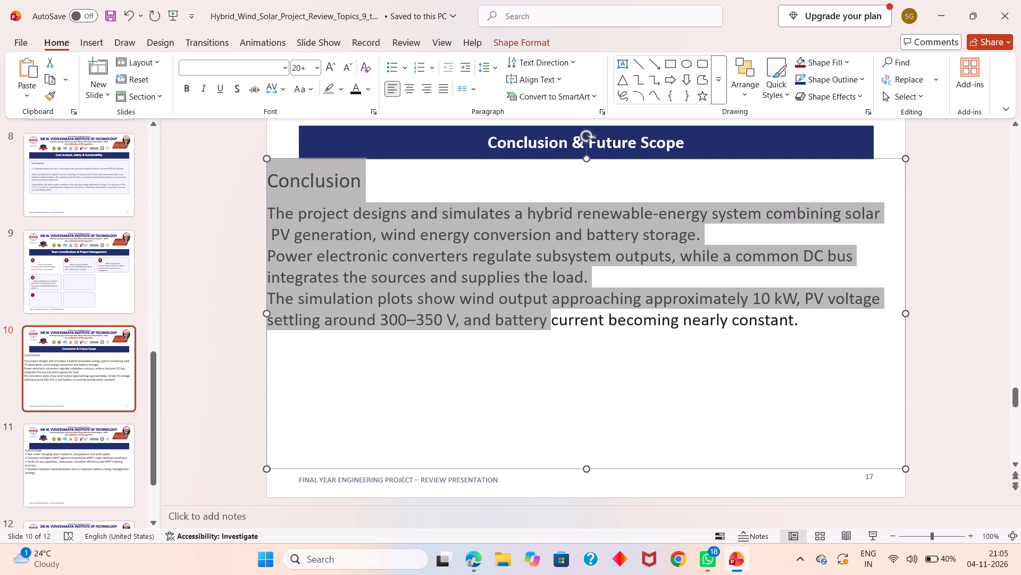
pyautogui.moveTo(544, 327); pyautogui.dragTo(598, 331)
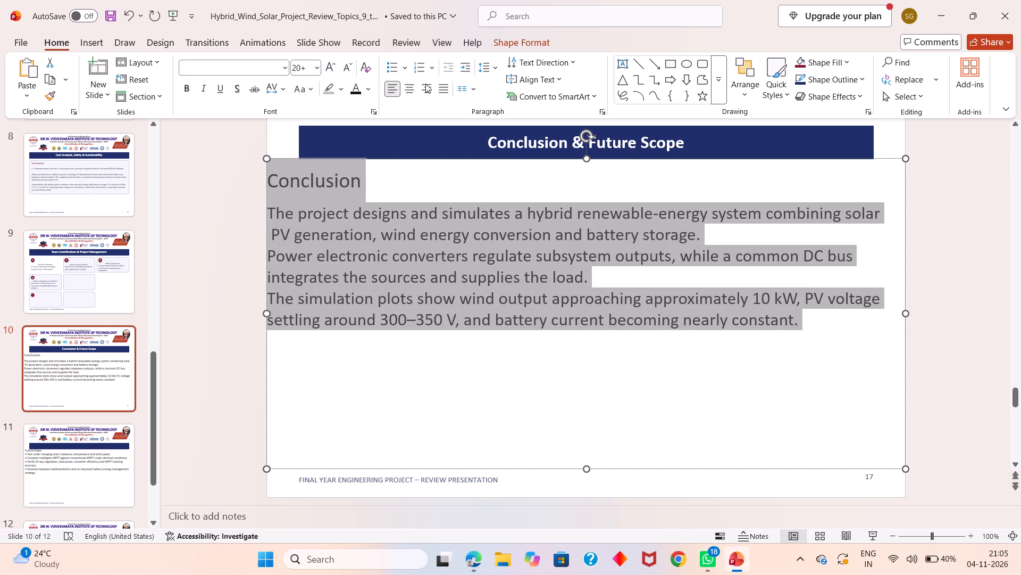
pyautogui.click(396, 69)
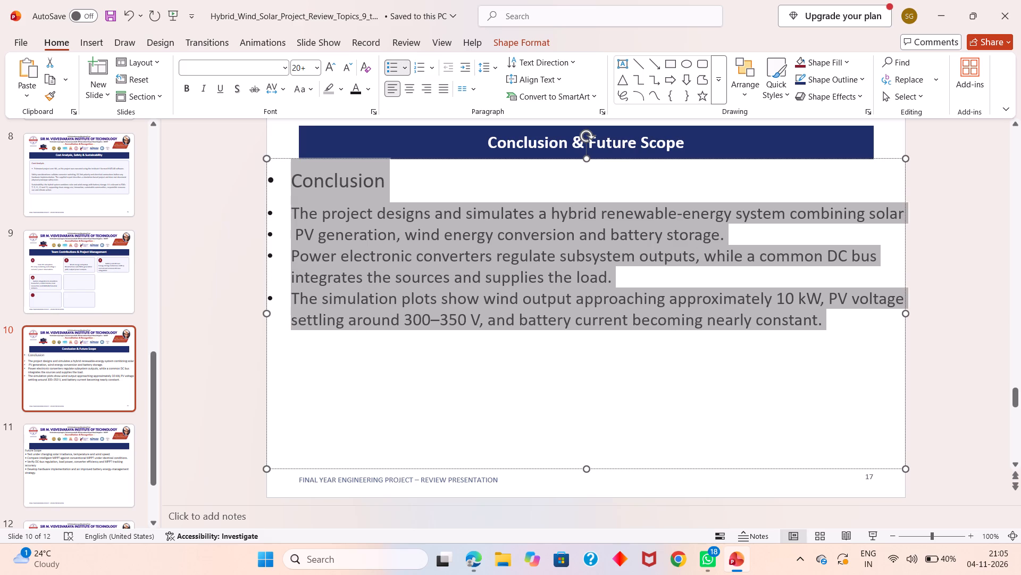
pyautogui.click(353, 360)
# Remove the bullet from the Conclusion heading, leaving the sentences below it bulleted.
pyautogui.click(274, 181)
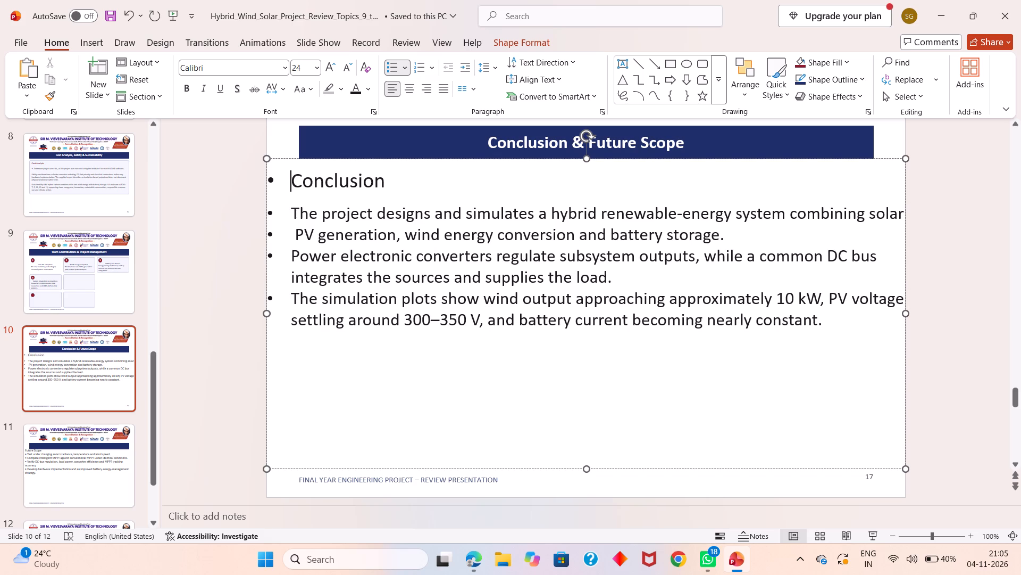
pyautogui.click(271, 181)
pyautogui.click(271, 181)
pyautogui.click(273, 181)
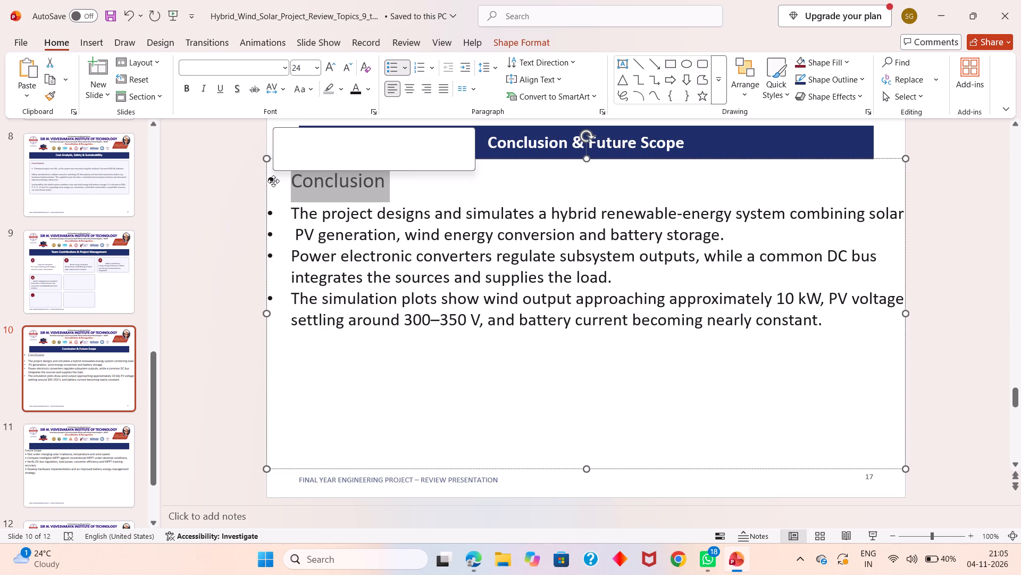
pyautogui.click(282, 185)
pyautogui.press('BackSpace')
pyautogui.press('BackSpace')
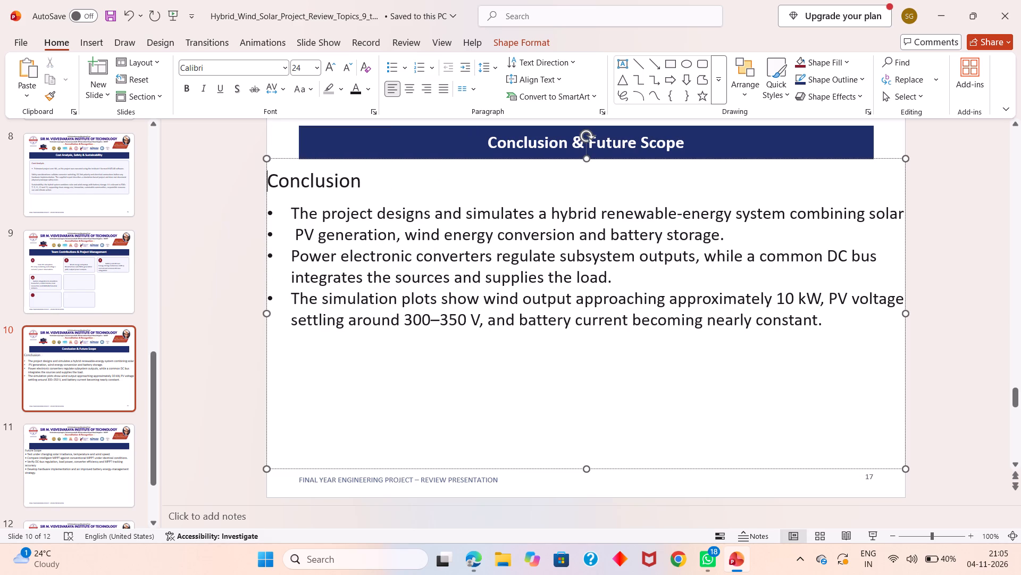
# Apply 1. style numbering to the Conclusion heading.
pyautogui.click(420, 71)
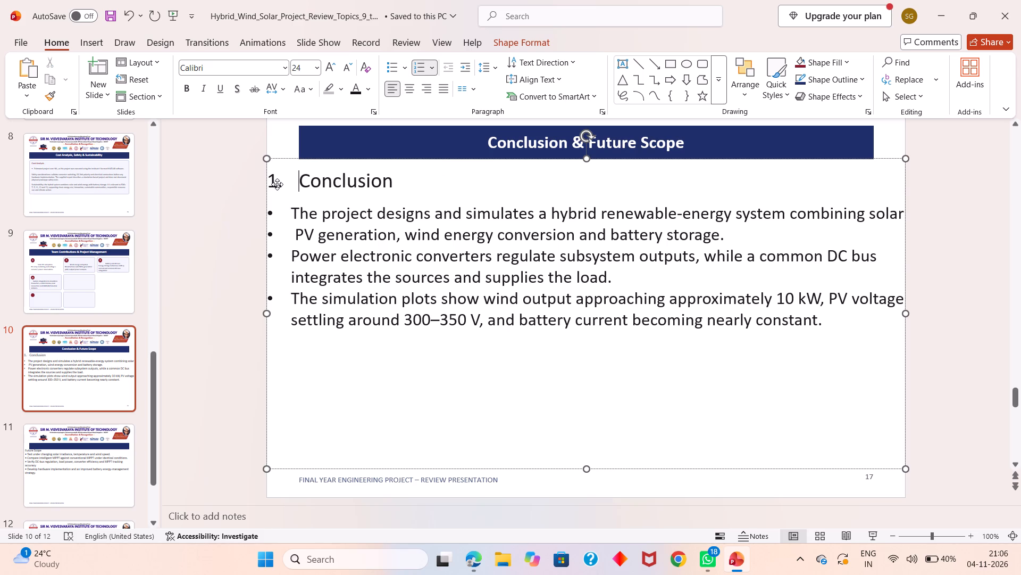
pyautogui.click(277, 184)
pyautogui.click(300, 198)
# Remove the bullet from the line starting "PV generation", keeping it on its own line below the first Conclusion sentence.
pyautogui.click(297, 237)
pyautogui.press('BackSpace')
pyautogui.press('BackSpace')
pyautogui.press('BackSpace')
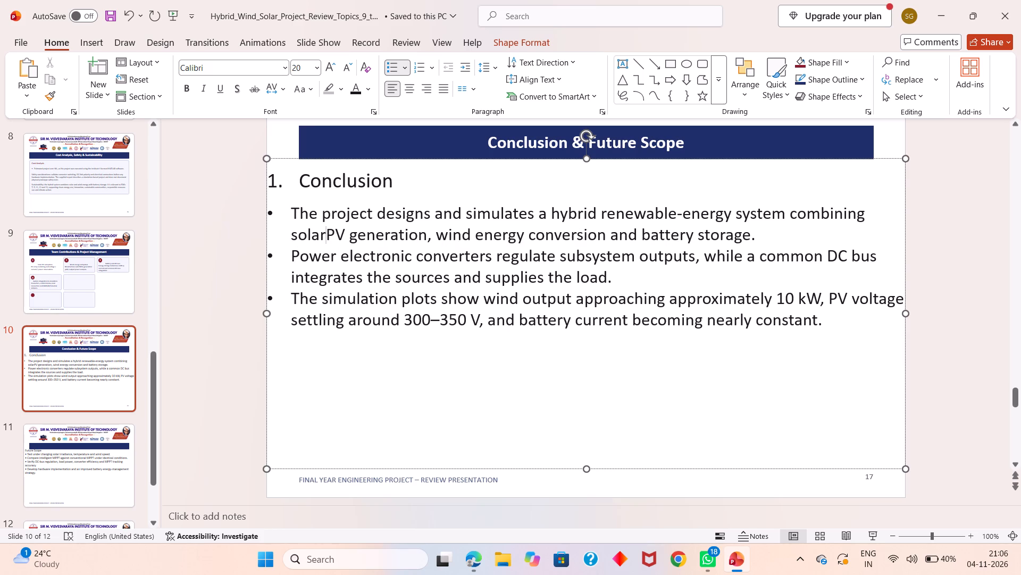
pyautogui.press('Return')
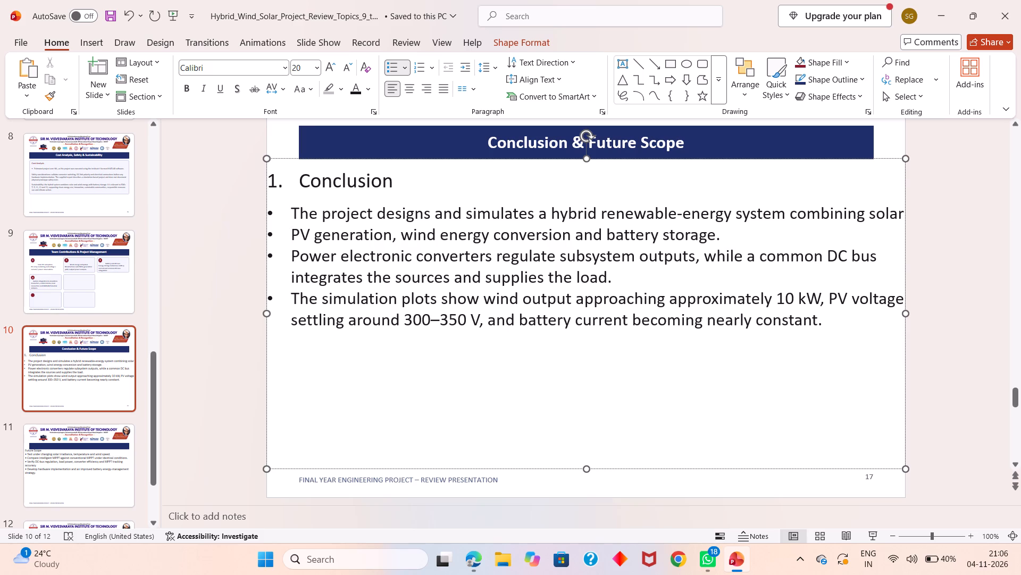
pyautogui.press('BackSpace')
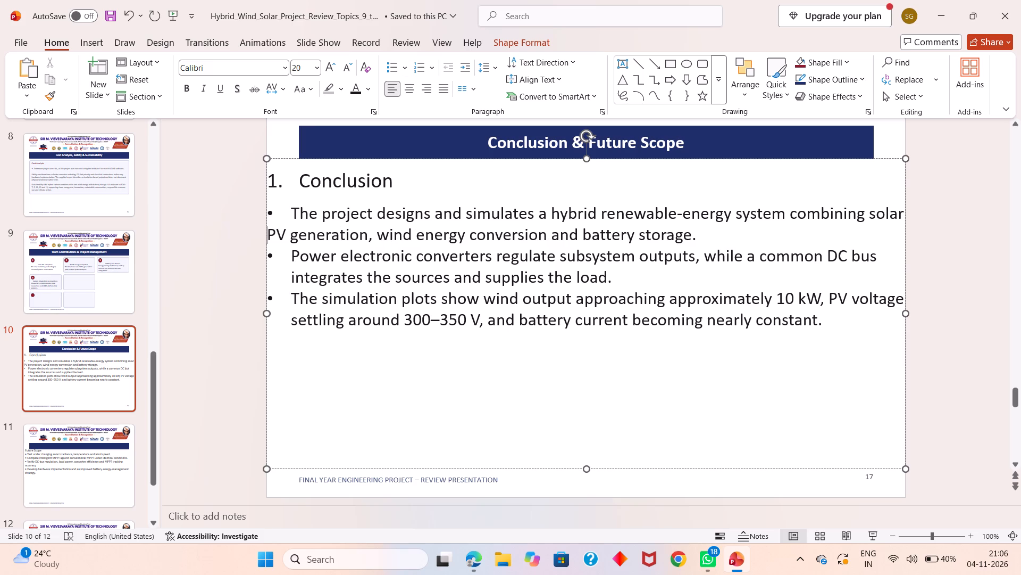
# Indent the "PV generation" line with spaces so it aligns with the bulleted text above it.
pyautogui.press('space')
pyautogui.press('space')
pyautogui.press('space')
pyautogui.press('space')
pyautogui.press('space')
pyautogui.press('space')
pyautogui.press('space')
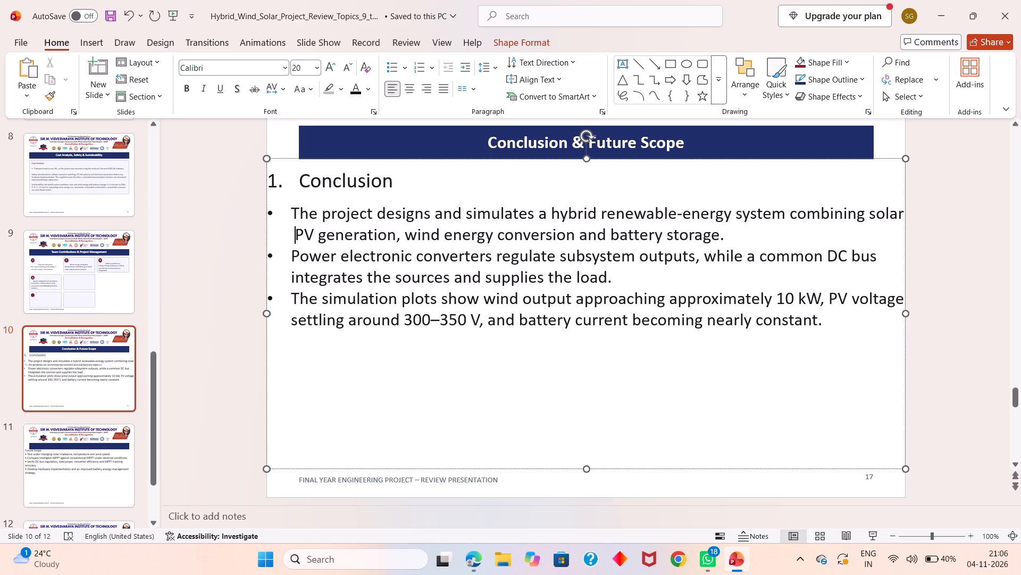
pyautogui.press('space')
pyautogui.press('space')
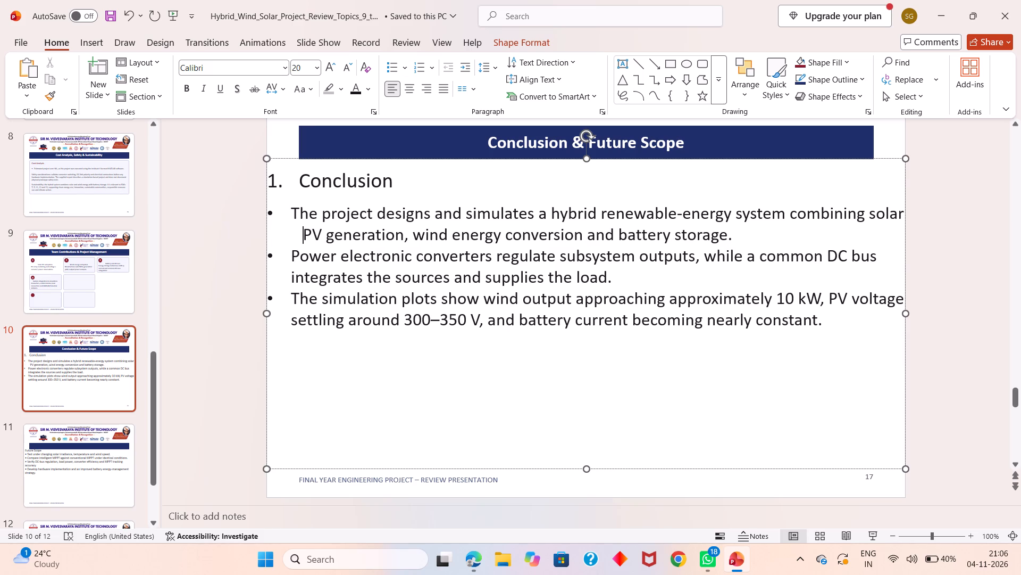
pyautogui.press('BackSpace')
pyautogui.press('BackSpace')
pyautogui.press('BackSpace')
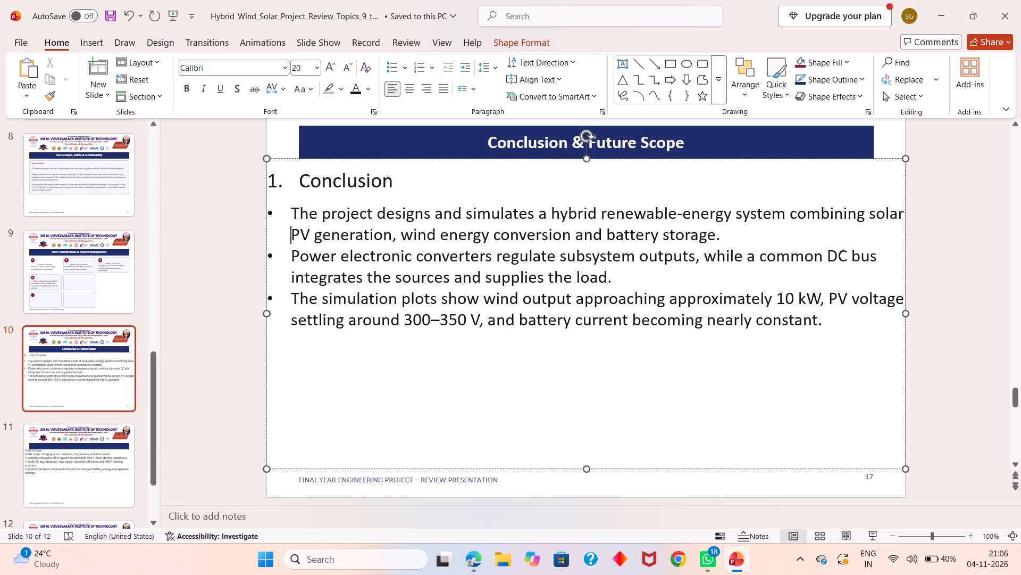
# Insert an unbulleted blank line after each of the first two Conclusion points, ending "battery storage." and "supplies the load.".
pyautogui.click(720, 240)
pyautogui.press('Return')
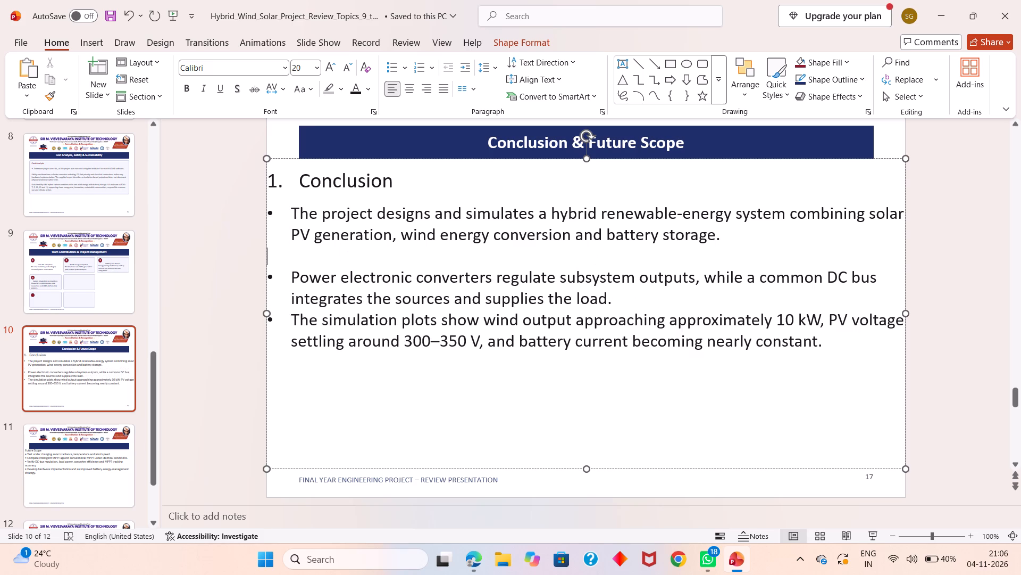
pyautogui.click(613, 298)
pyautogui.press('Return')
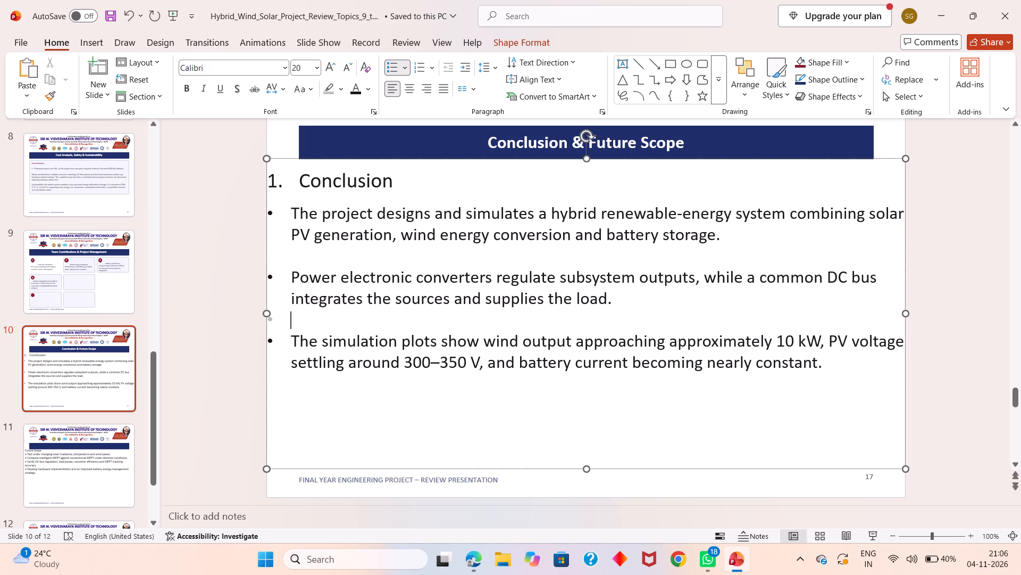
pyautogui.click(274, 315)
pyautogui.press('BackSpace')
pyautogui.press('BackSpace')
pyautogui.press('Return')
pyautogui.press('\\')
pyautogui.press('BackSpace')
pyautogui.press('BackSpace')
pyautogui.click(292, 317)
pyautogui.click(377, 365)
# Remove the numbering from the Conclusion heading and indent it with spaces to line up with the bulleted text.
pyautogui.moveTo(283, 183); pyautogui.dragTo(278, 183)
pyautogui.click(278, 183)
pyautogui.click(278, 183)
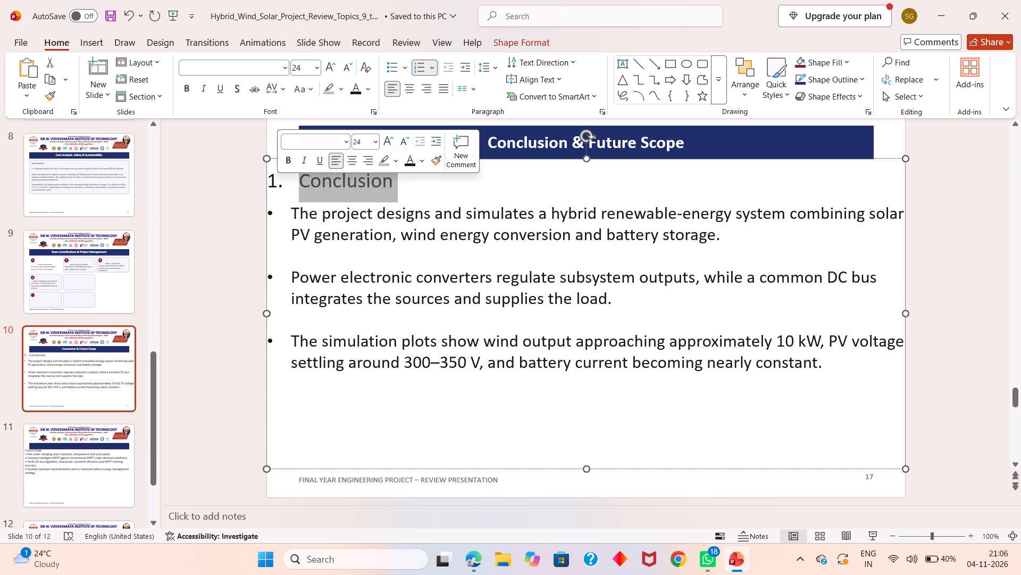
pyautogui.click(293, 184)
pyautogui.press('BackSpace')
pyautogui.press('space')
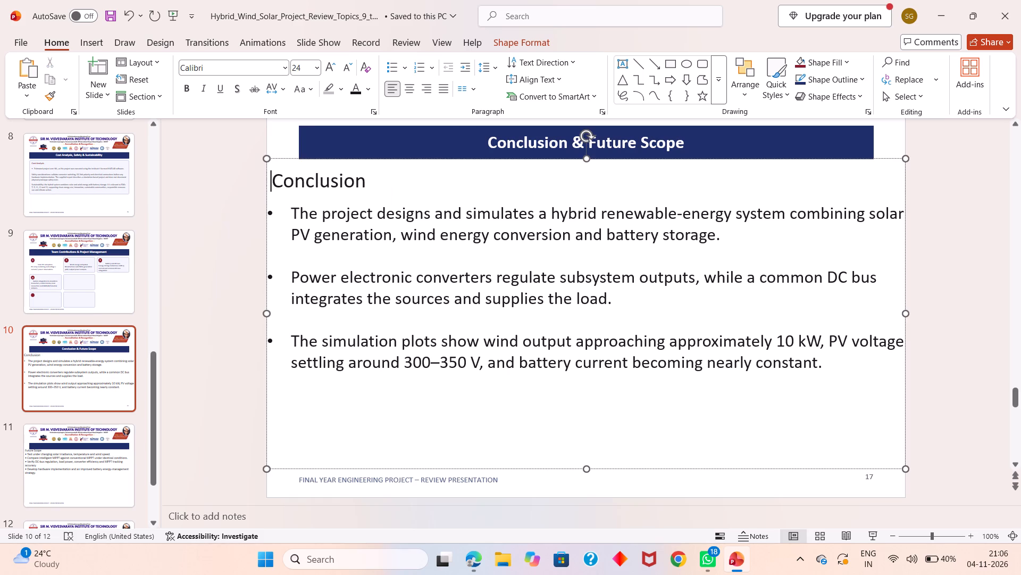
pyautogui.press('space')
pyautogui.press('space')
pyautogui.press('space')
pyautogui.press('space')
pyautogui.press('space')
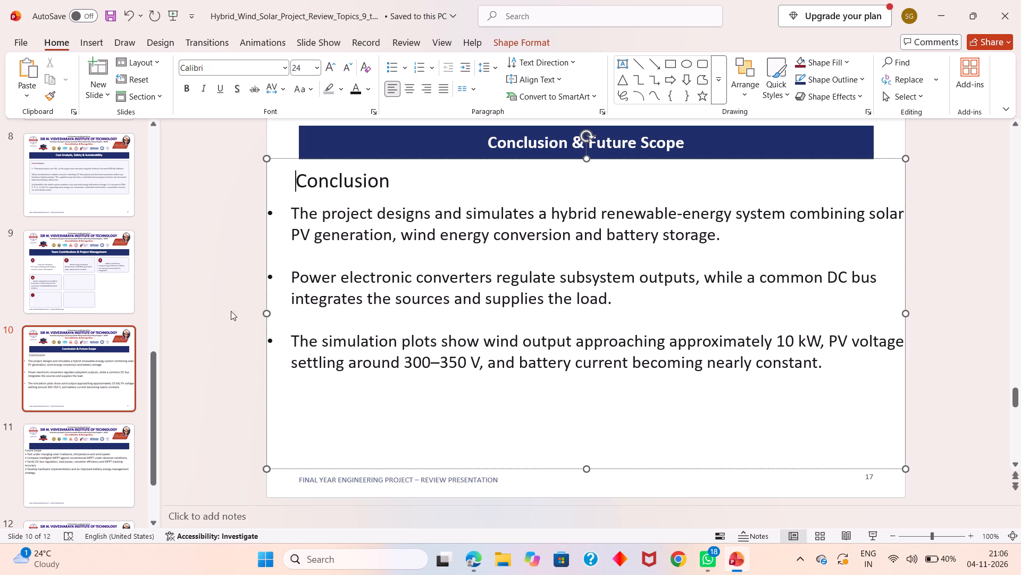
# Copy "Future Scope" from the slide 10 title bar and shorten that title to "Conclusion".
pyautogui.click(102, 274)
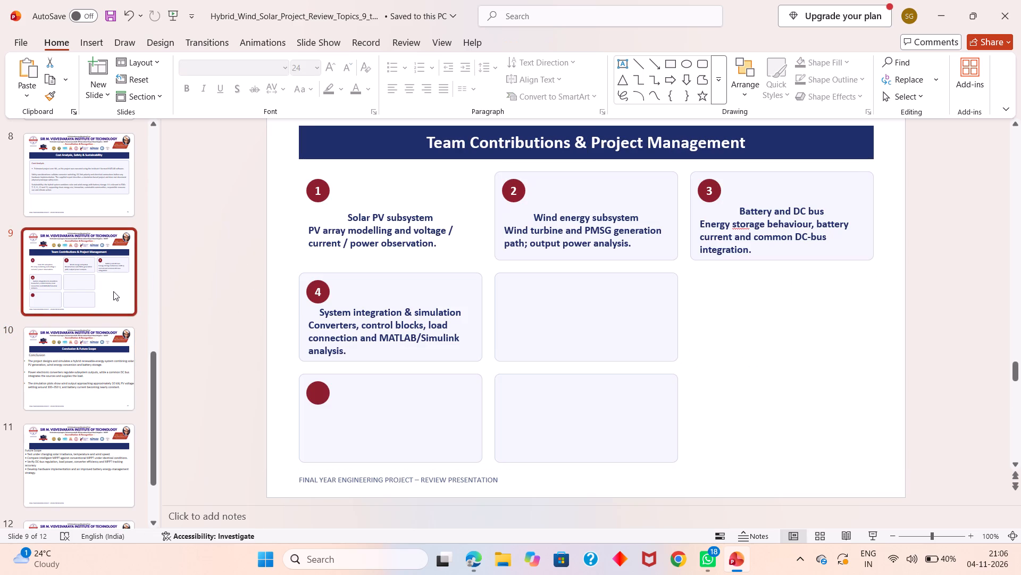
pyautogui.click(78, 364)
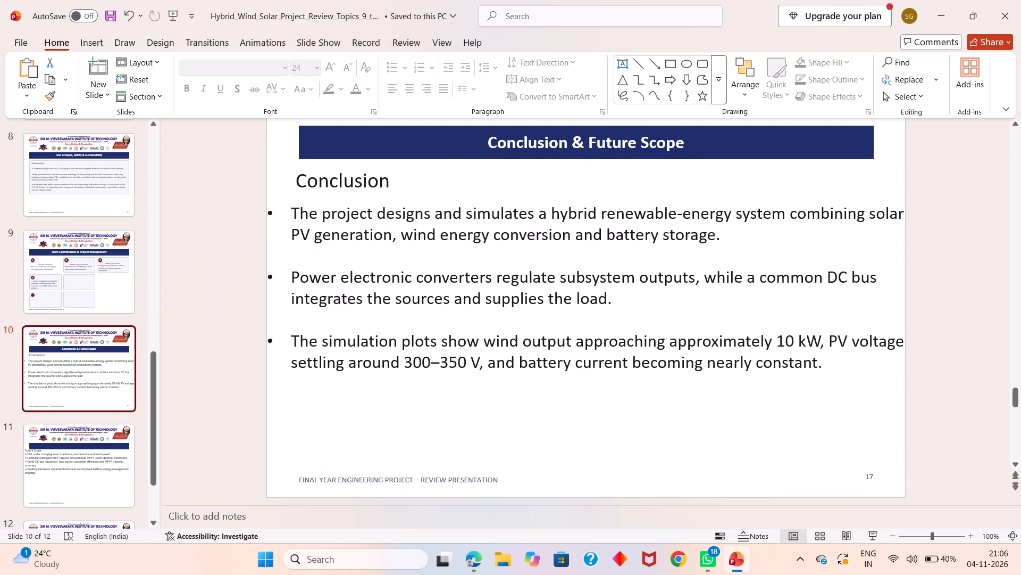
pyautogui.moveTo(683, 139); pyautogui.dragTo(612, 148)
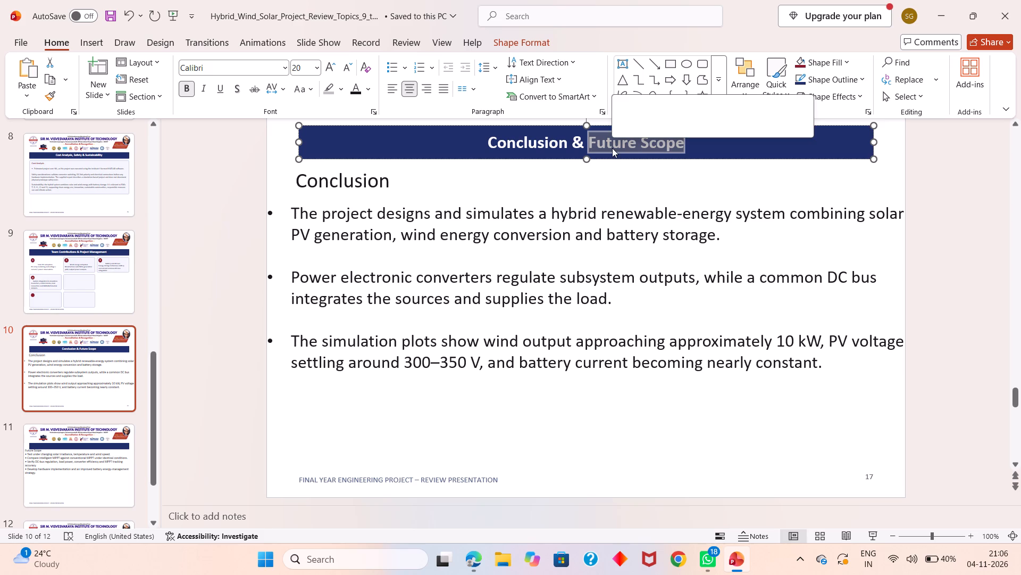
pyautogui.hotkey('ctrl', 'c')
pyautogui.press('BackSpace')
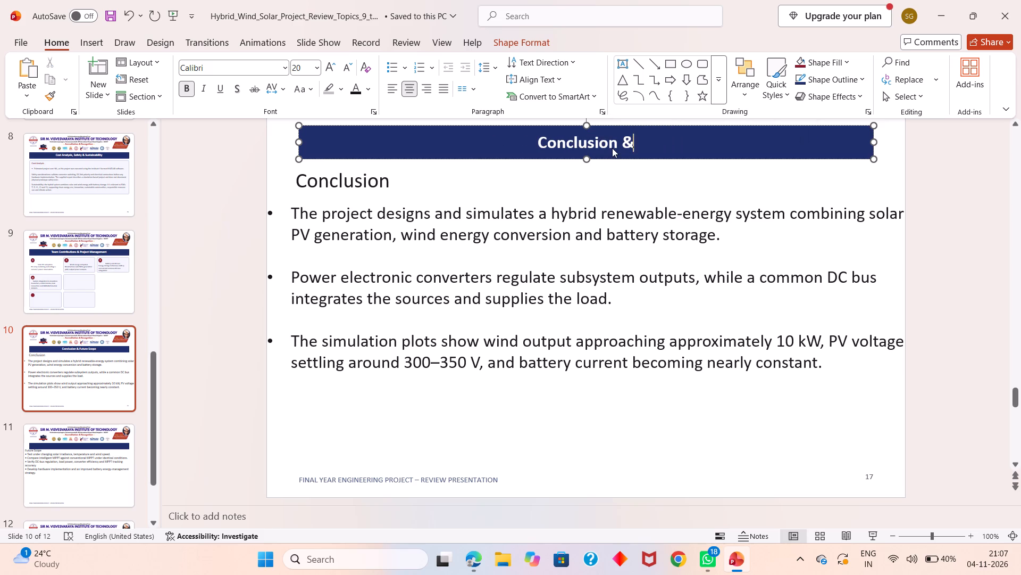
pyautogui.press('BackSpace')
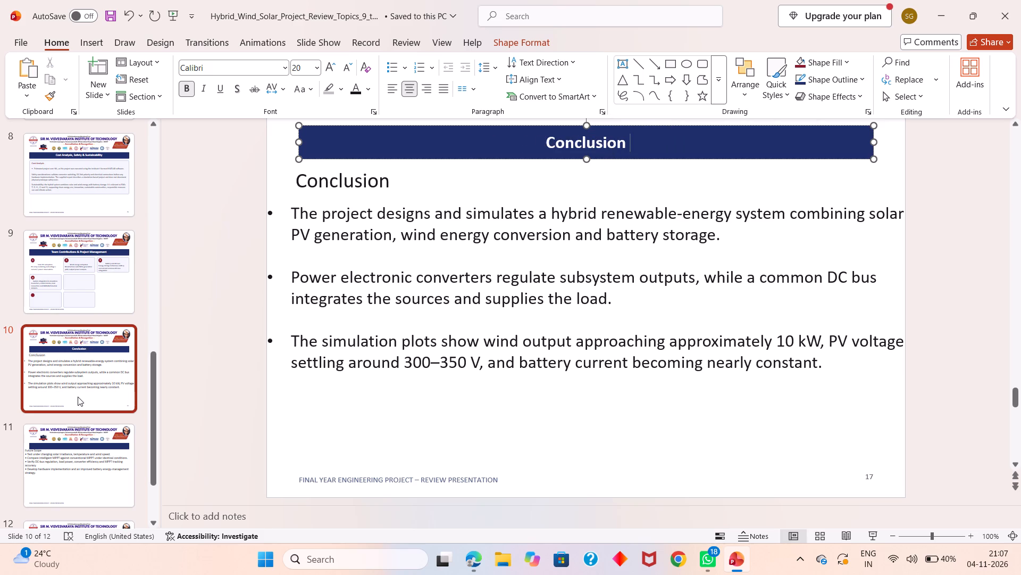
# Paste "Future Scope" as the title of slide 11.
pyautogui.click(78, 397)
pyautogui.click(76, 469)
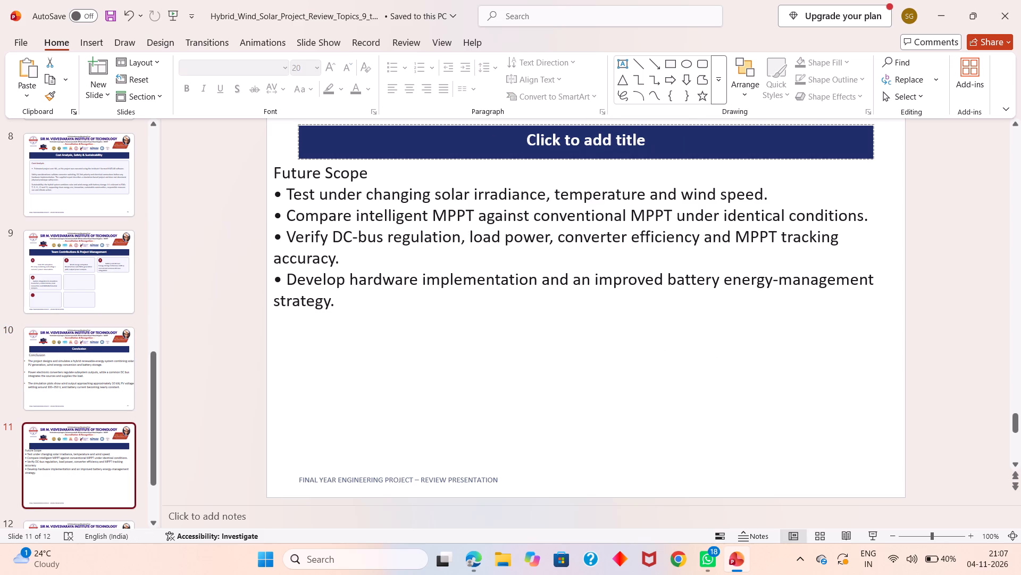
pyautogui.click(656, 142)
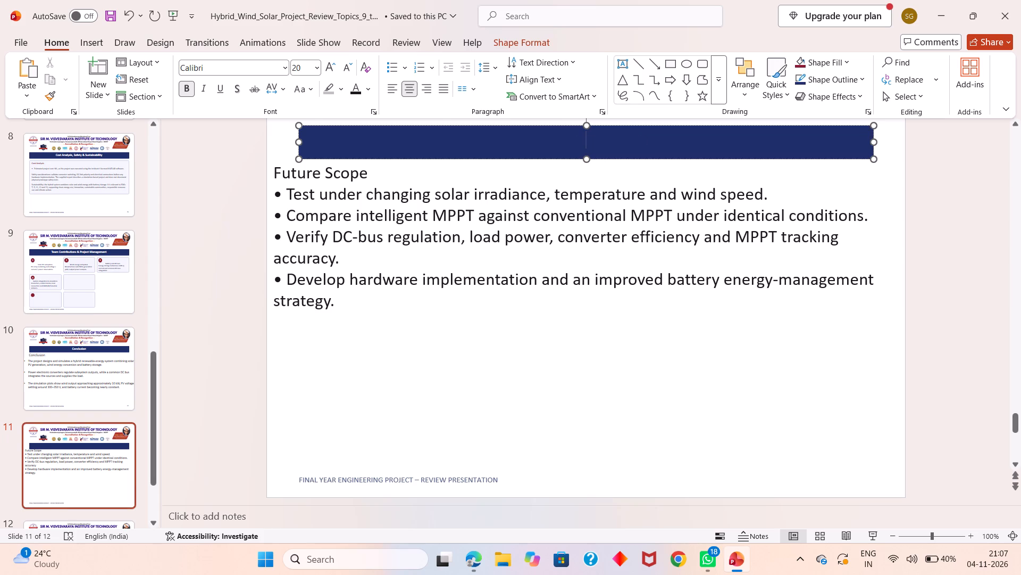
pyautogui.hotkey('ctrl', 'v')
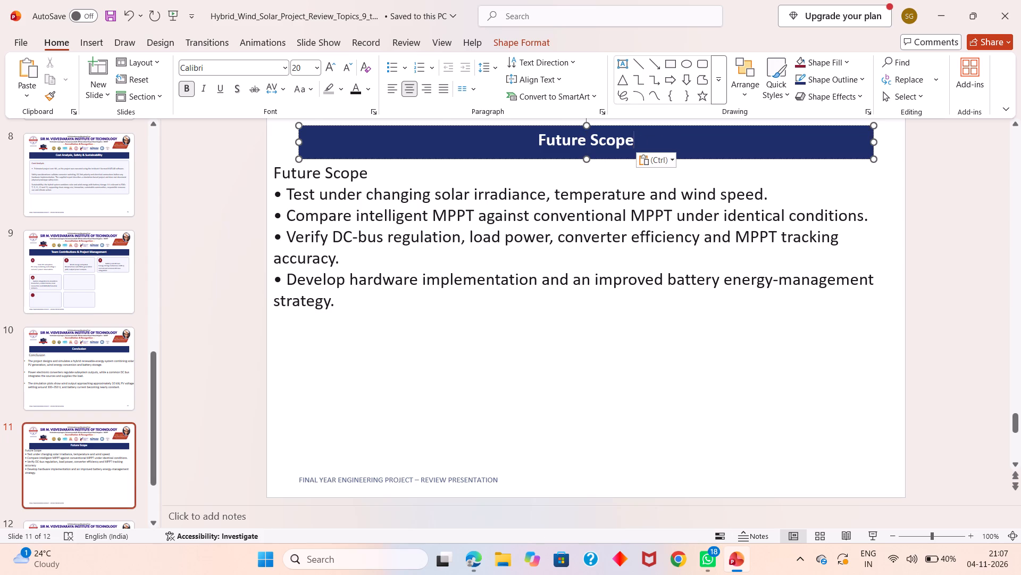
pyautogui.press('Return')
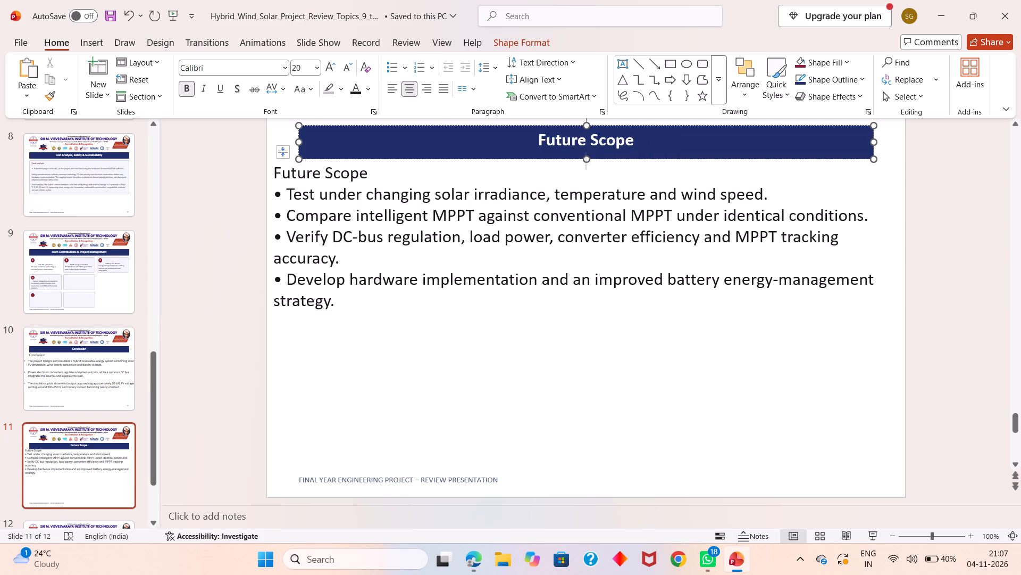
# Insert a blank line between each of the four bullet points on the Future Scope slide.
pyautogui.click(272, 174)
pyautogui.press('space')
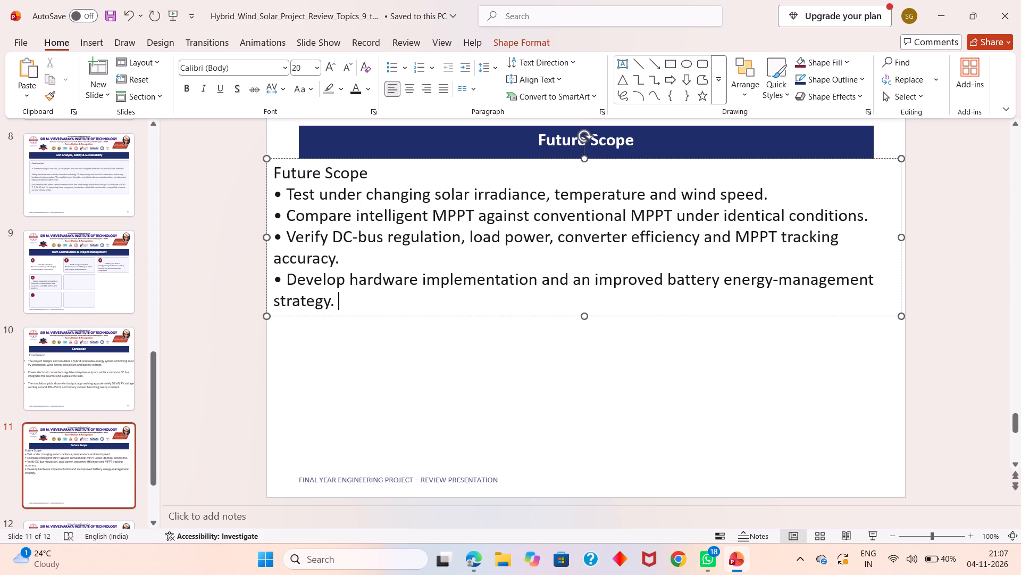
pyautogui.click(272, 174)
pyautogui.click(788, 191)
pyautogui.press('Return')
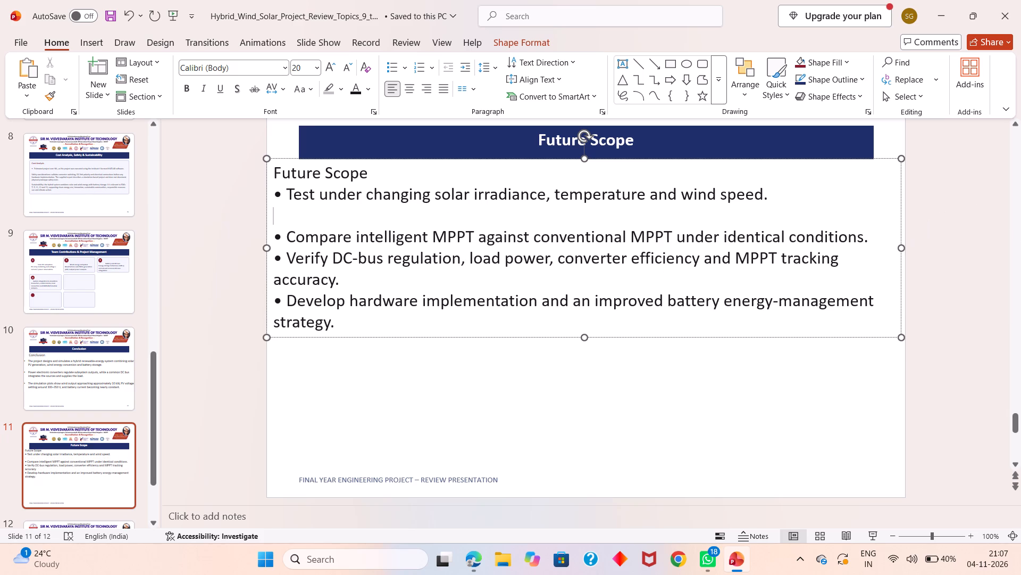
pyautogui.click(870, 236)
pyautogui.press('Return')
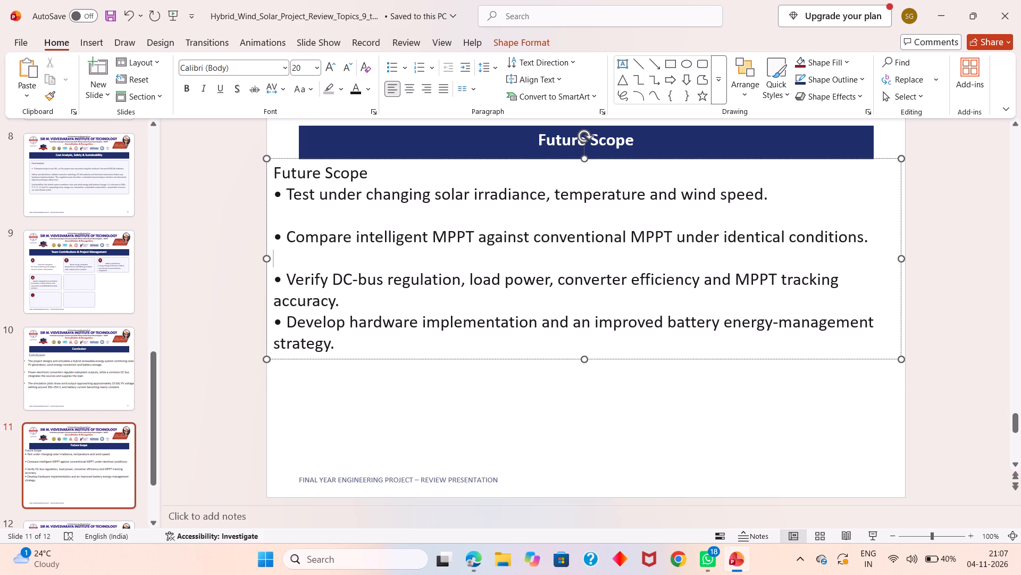
pyautogui.click(359, 308)
pyautogui.press('Return')
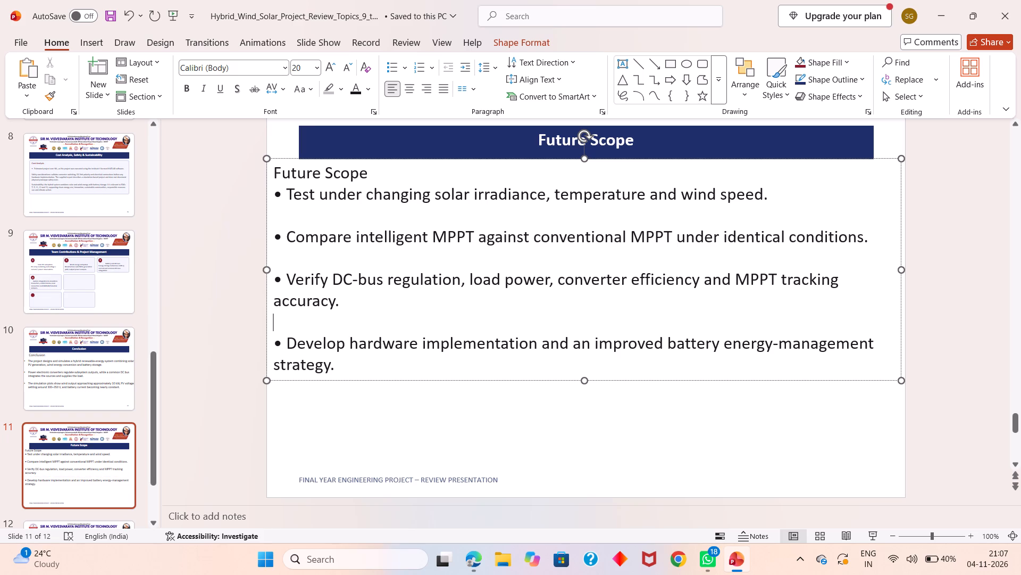
pyautogui.press('Return')
pyautogui.press('BackSpace')
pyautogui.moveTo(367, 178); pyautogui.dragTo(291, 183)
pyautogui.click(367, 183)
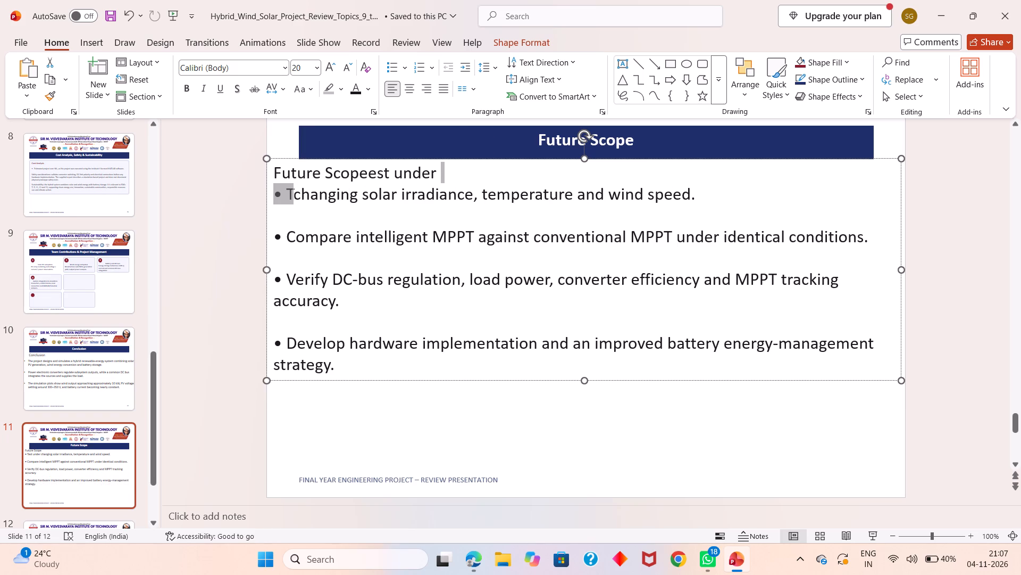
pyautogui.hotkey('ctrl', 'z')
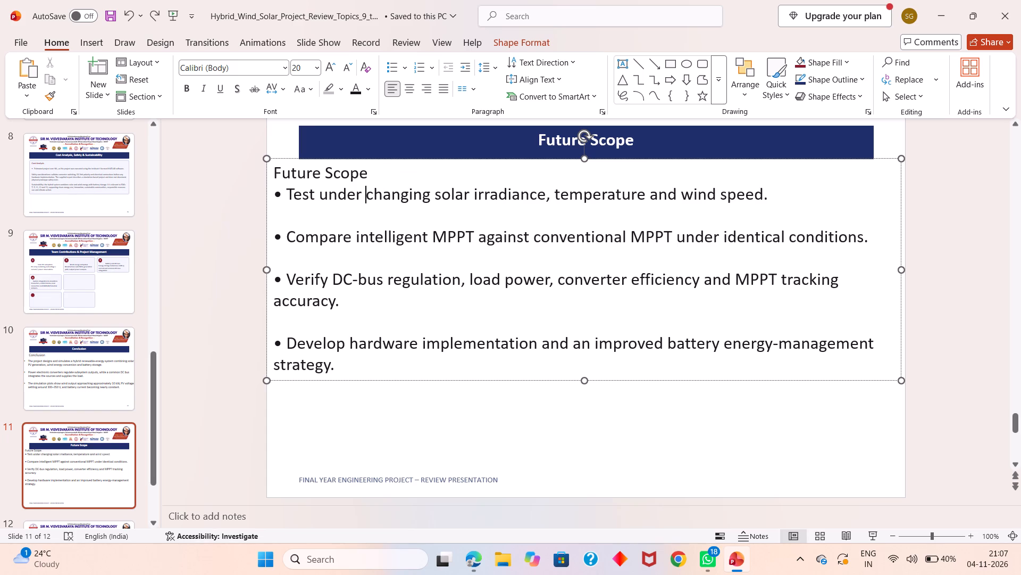
# Set the Future Scope heading above the bullet points on slide 11 to 24 pt.
pyautogui.moveTo(374, 177); pyautogui.dragTo(284, 173)
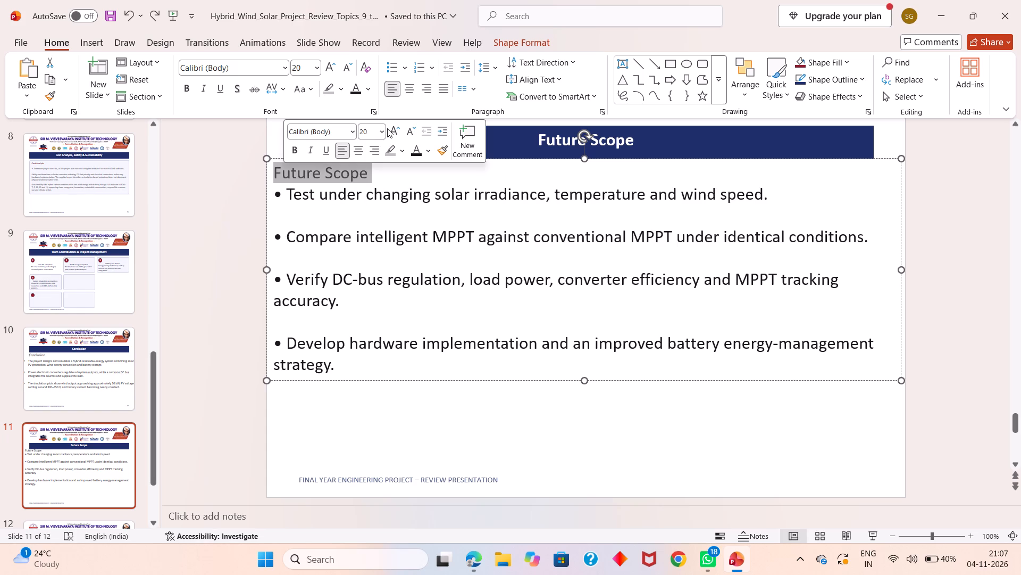
pyautogui.click(382, 129)
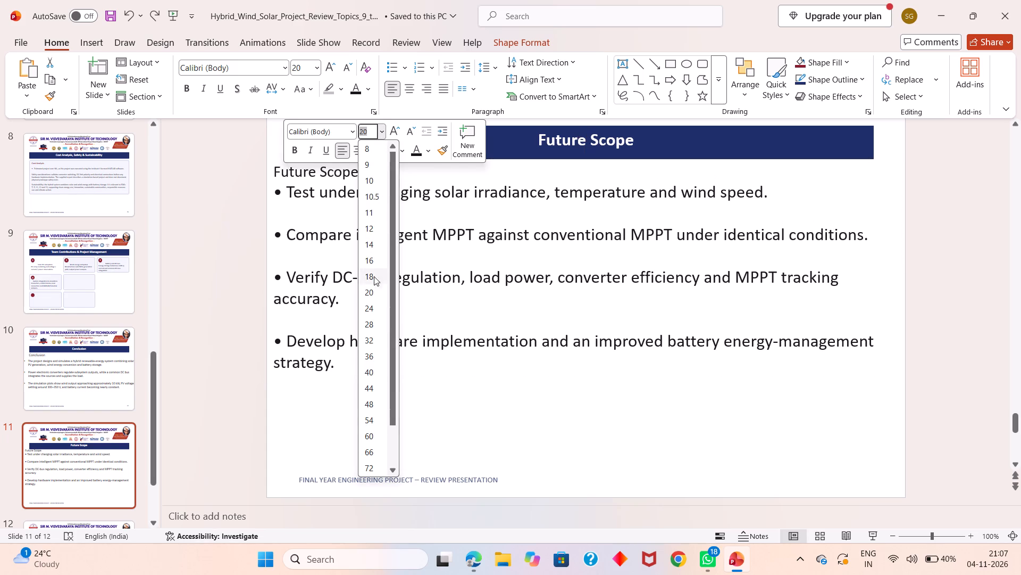
pyautogui.click(372, 307)
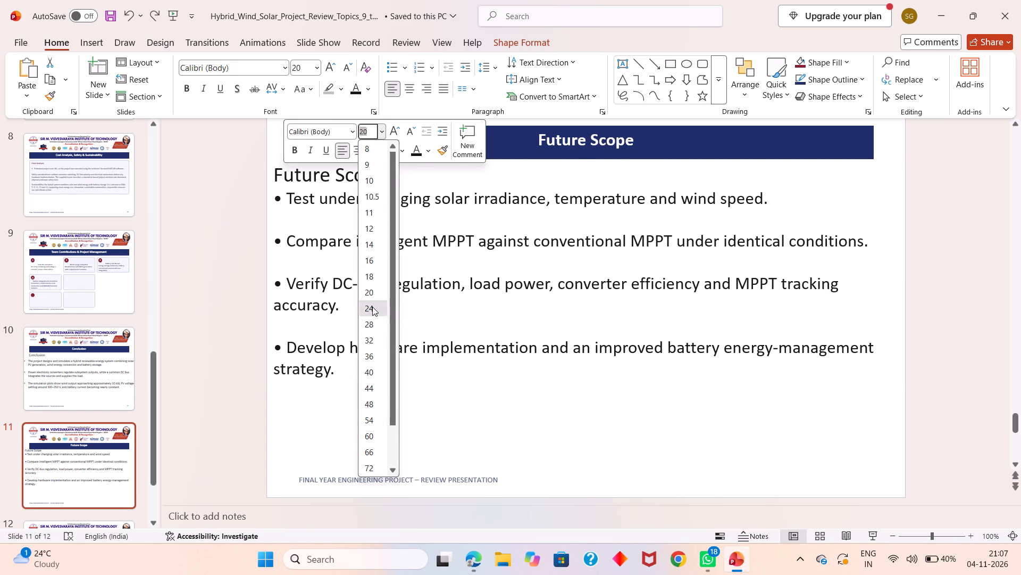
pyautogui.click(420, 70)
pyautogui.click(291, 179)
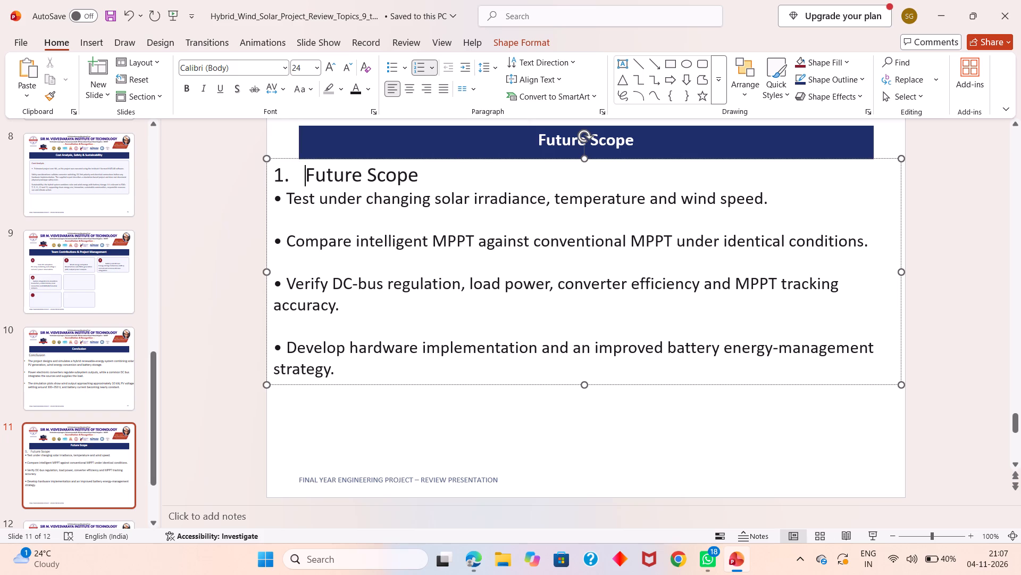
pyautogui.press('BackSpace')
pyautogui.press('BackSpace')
# Indent the Future Scope heading above the bullet points with six spaces.
pyautogui.press('space')
pyautogui.press('space')
pyautogui.press('space')
pyautogui.press('space')
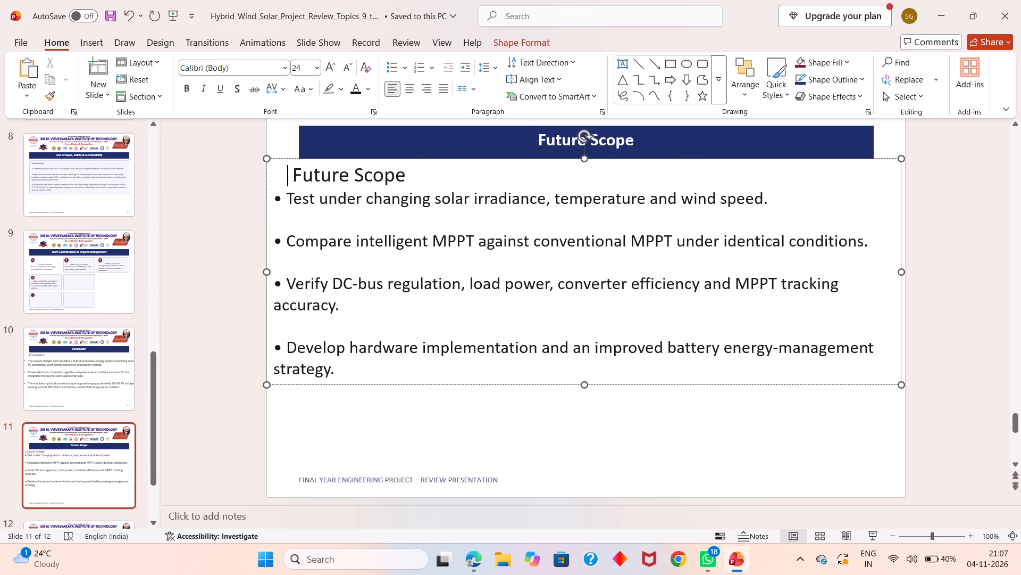
pyautogui.press('space')
pyautogui.press('space')
pyautogui.click(298, 297)
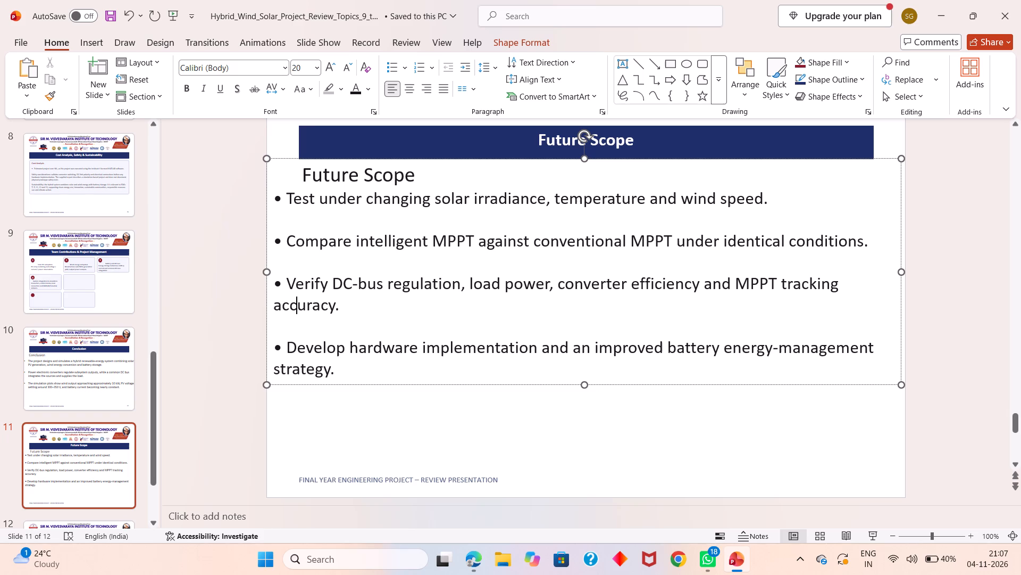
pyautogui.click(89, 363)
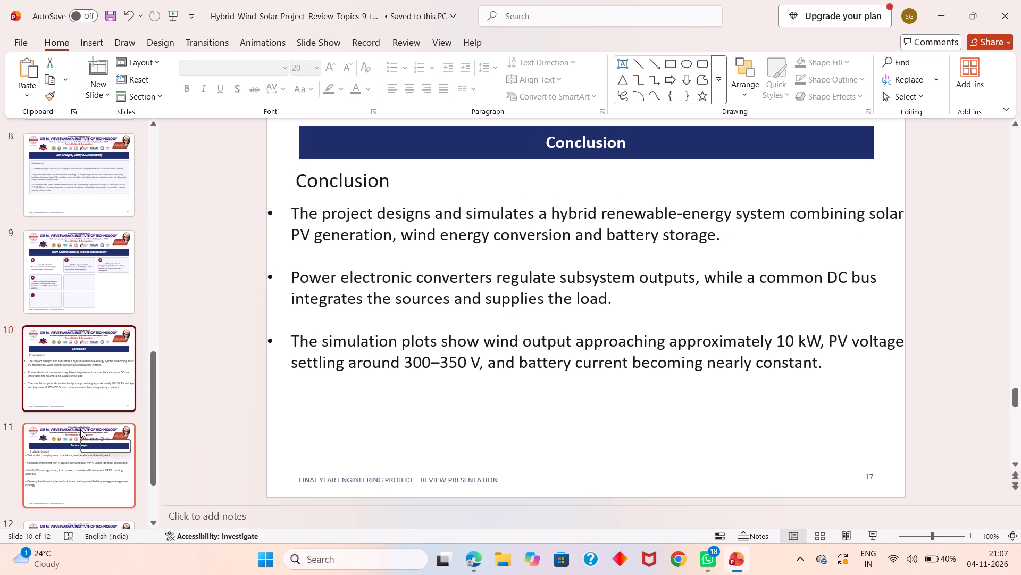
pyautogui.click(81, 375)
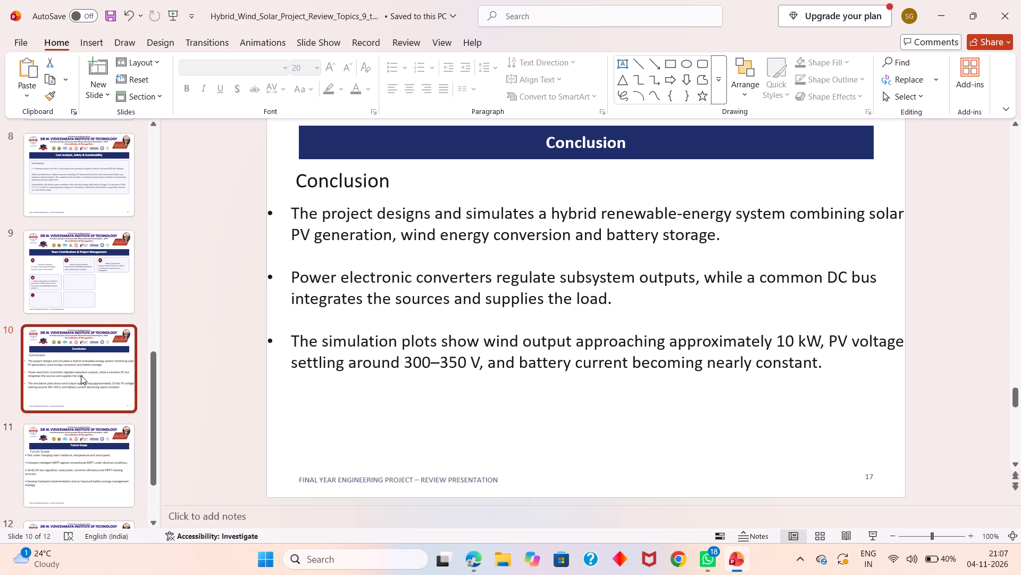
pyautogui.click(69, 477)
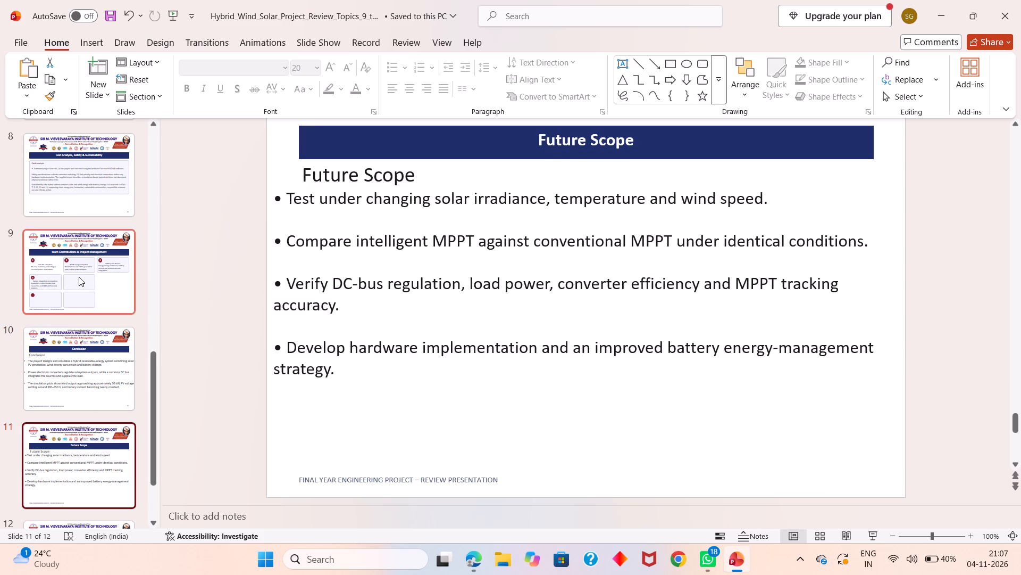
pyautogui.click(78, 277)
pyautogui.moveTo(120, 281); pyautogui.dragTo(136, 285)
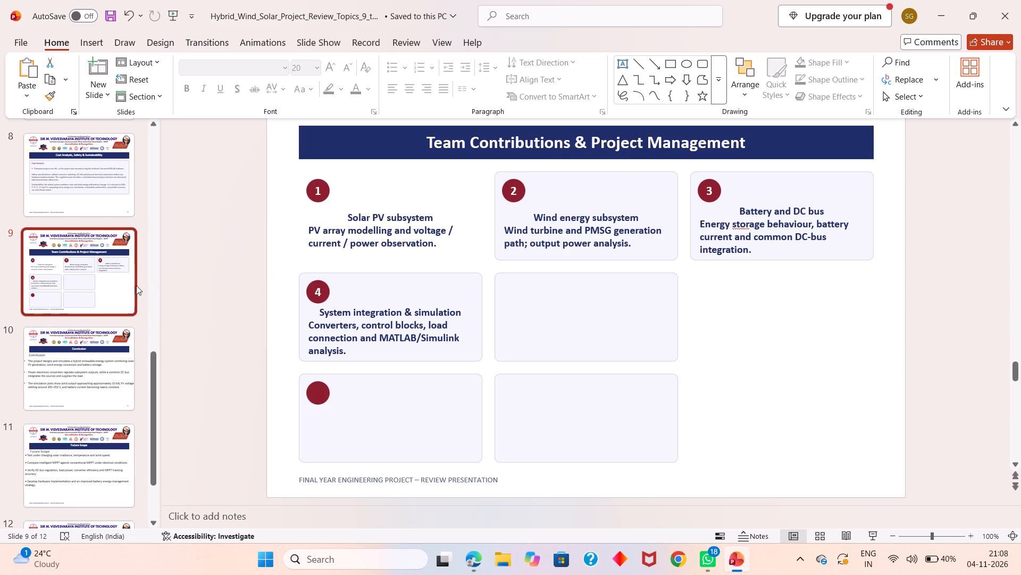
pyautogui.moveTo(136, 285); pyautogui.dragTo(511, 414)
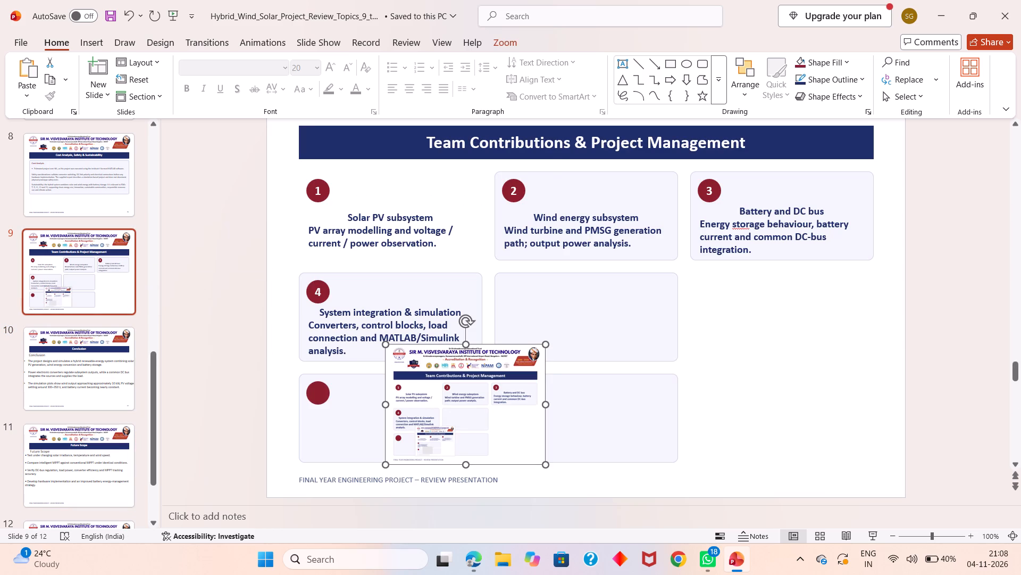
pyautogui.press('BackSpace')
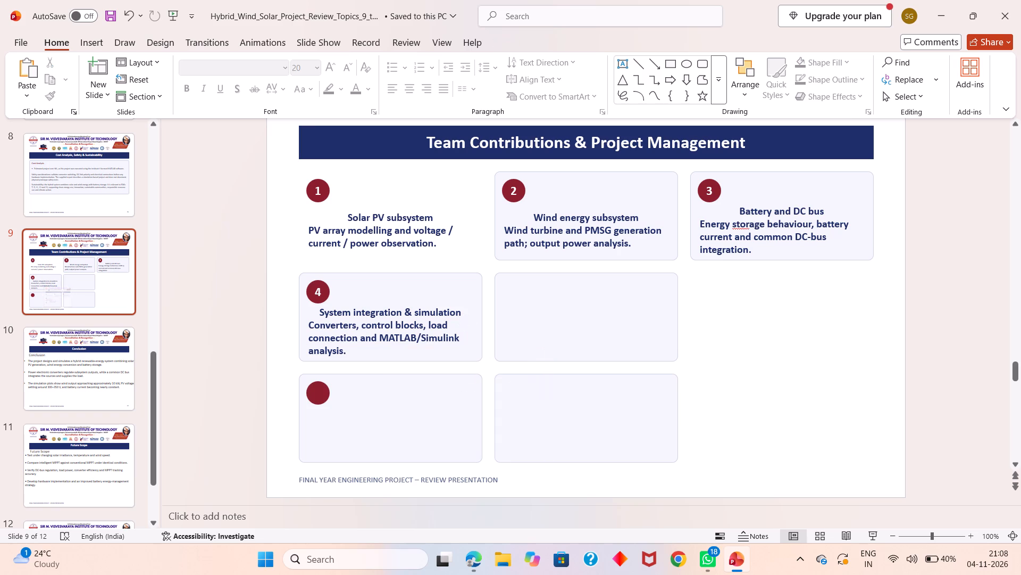
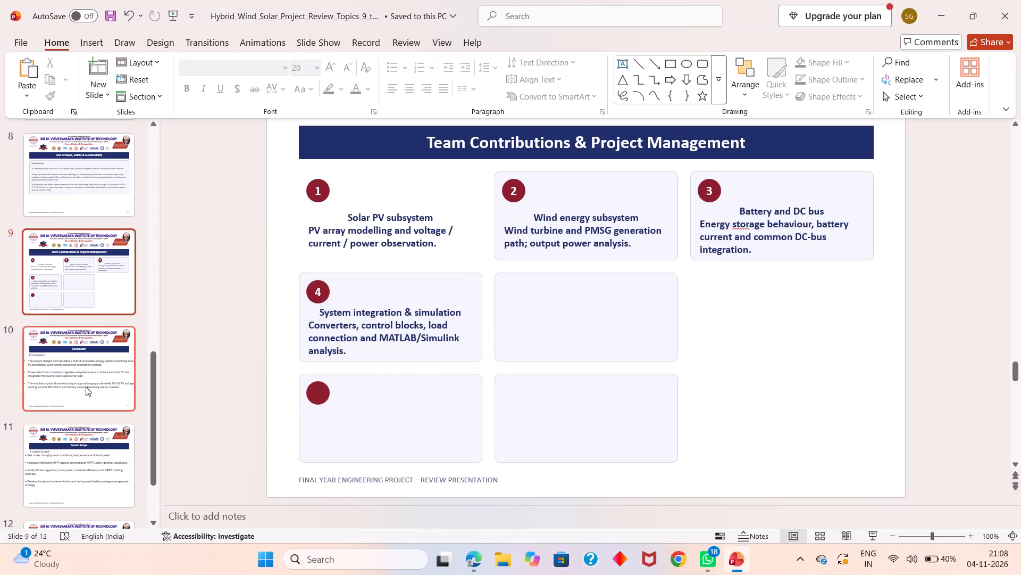
# Review slides 3 to 12, from Testing – Wind Energy Subsystem through References, checking each slide's content and layout.
pyautogui.click(86, 387)
pyautogui.click(61, 463)
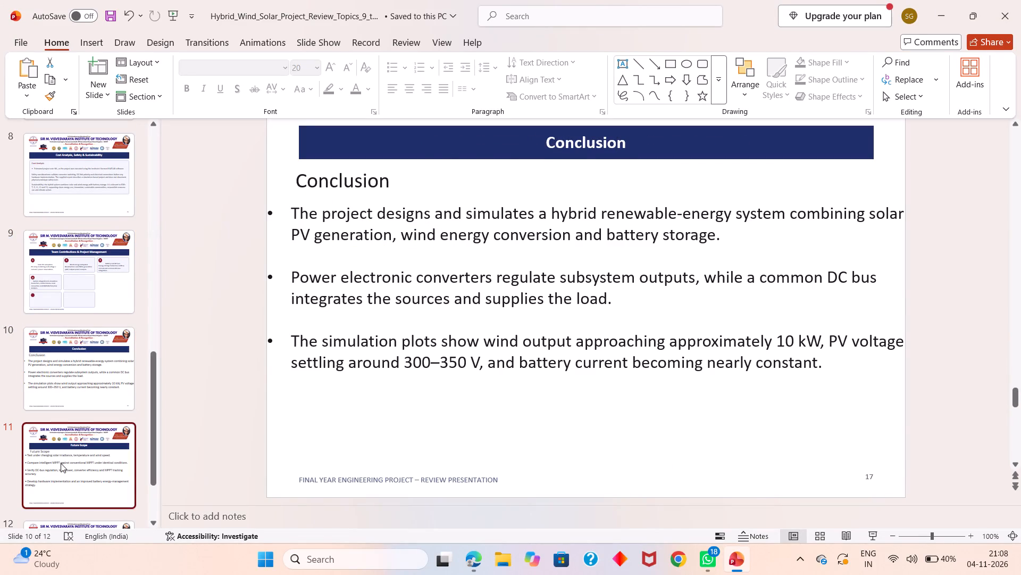
pyautogui.scroll(-1, 67, 430)
pyautogui.click(78, 458)
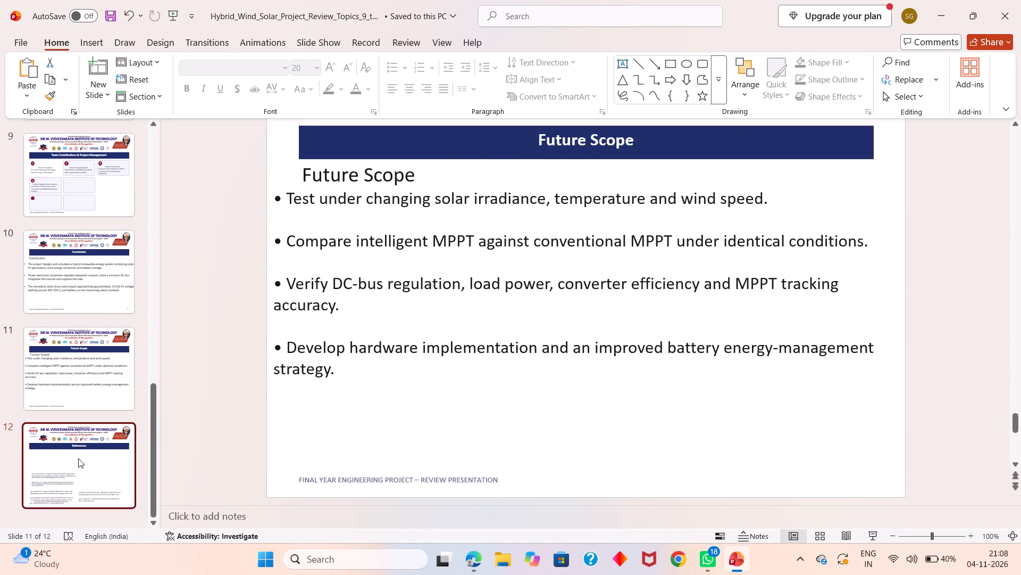
pyautogui.scroll(-1, 78, 458)
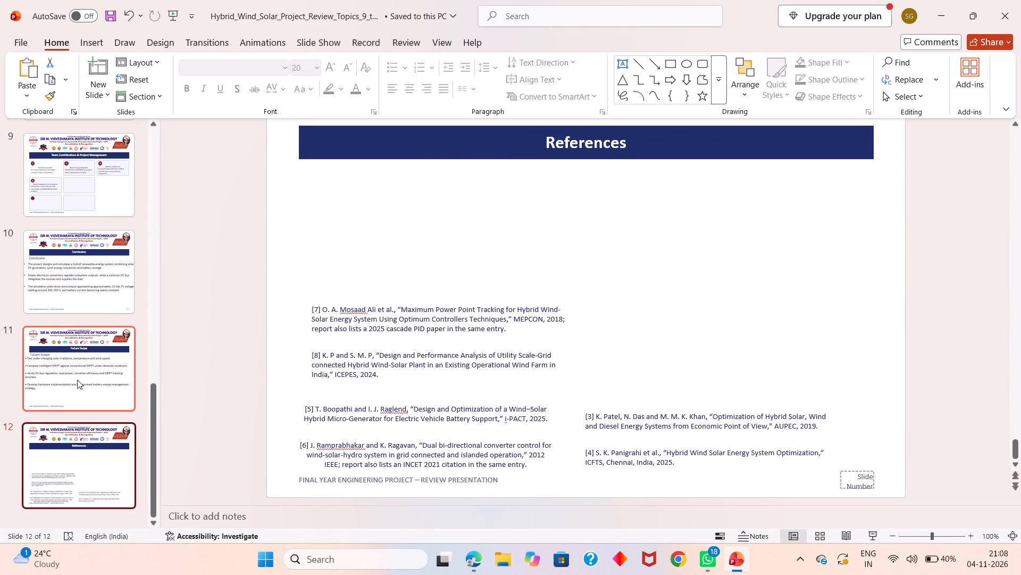
pyautogui.scroll(1, 69, 330)
pyautogui.click(70, 312)
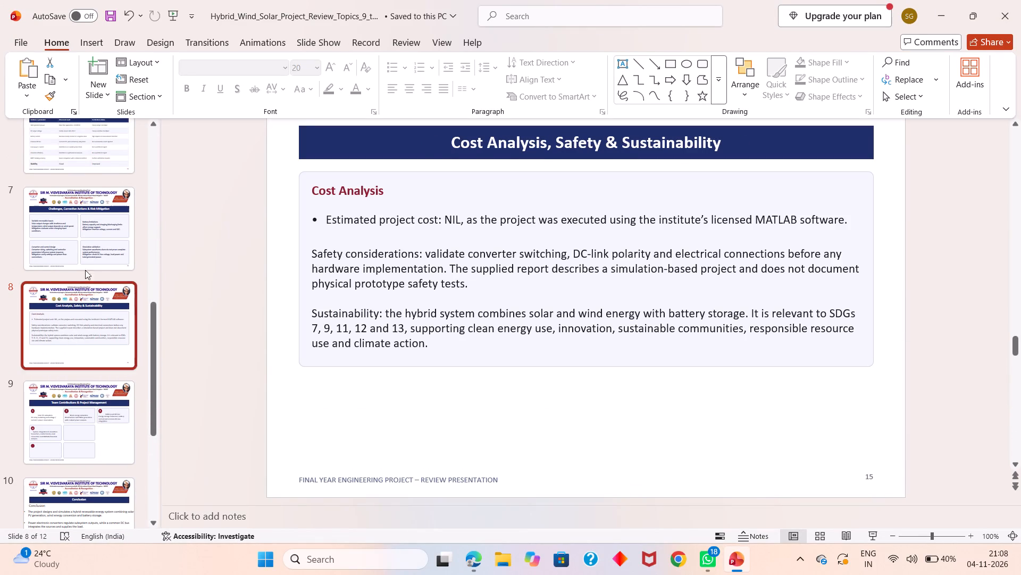
pyautogui.click(74, 240)
pyautogui.scroll(1, 74, 240)
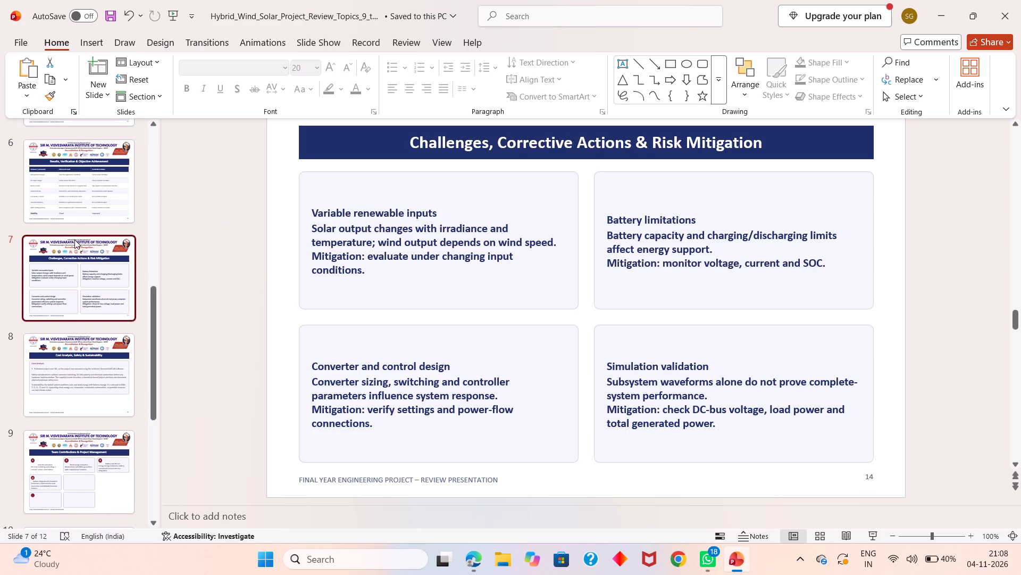
pyautogui.click(65, 212)
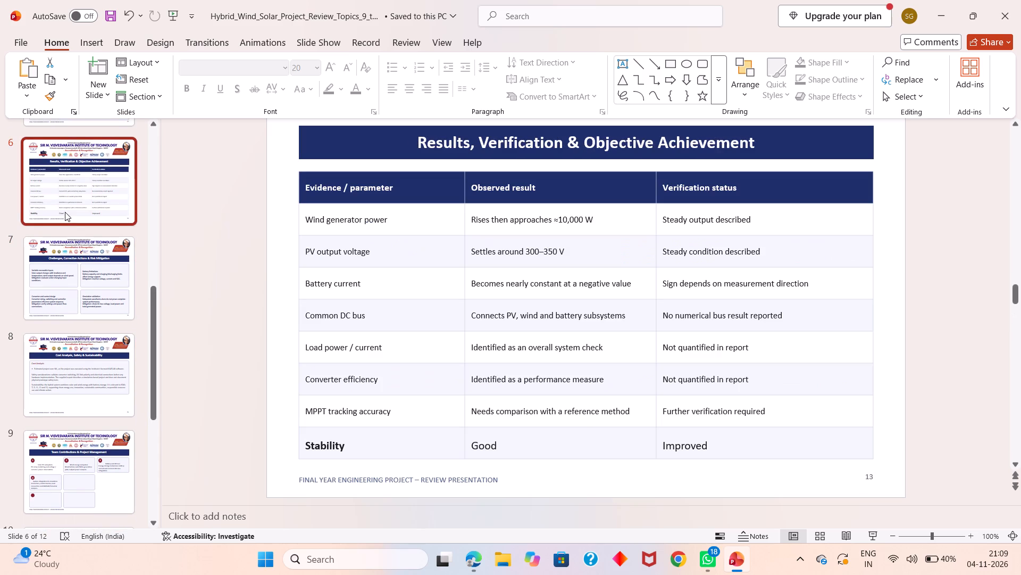
pyautogui.scroll(1, 65, 212)
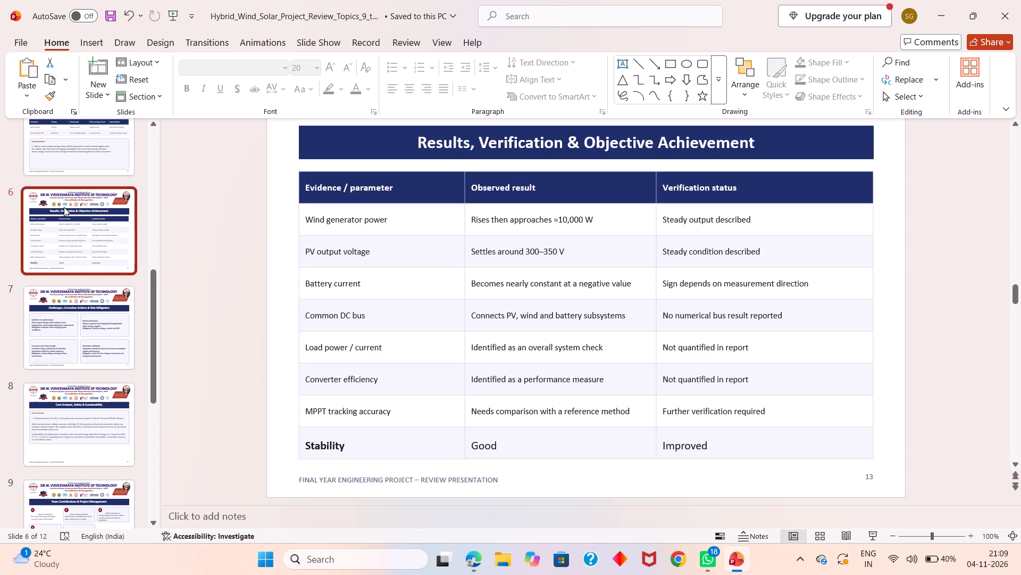
pyautogui.click(64, 207)
pyautogui.click(68, 157)
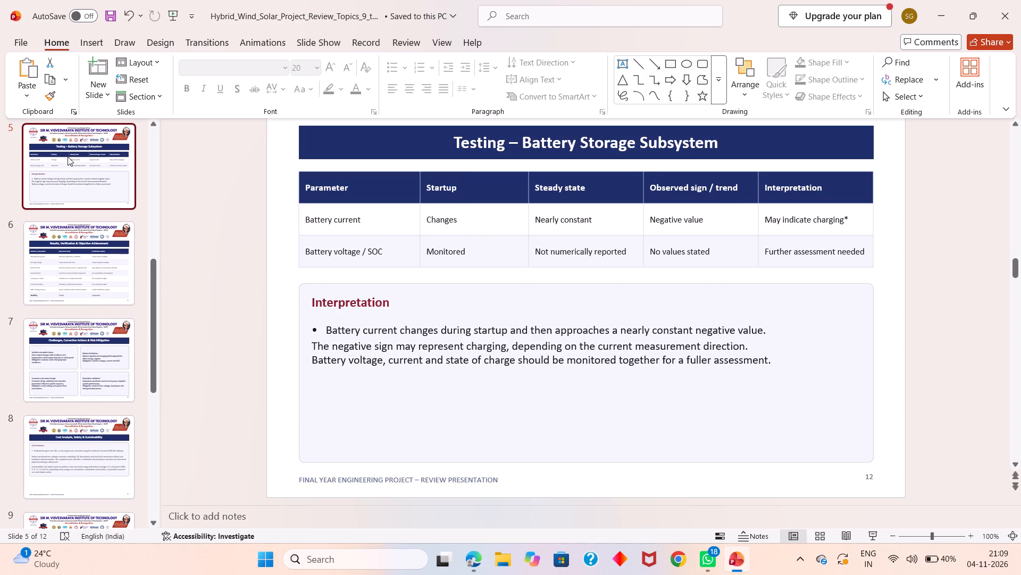
pyautogui.scroll(2, 68, 157)
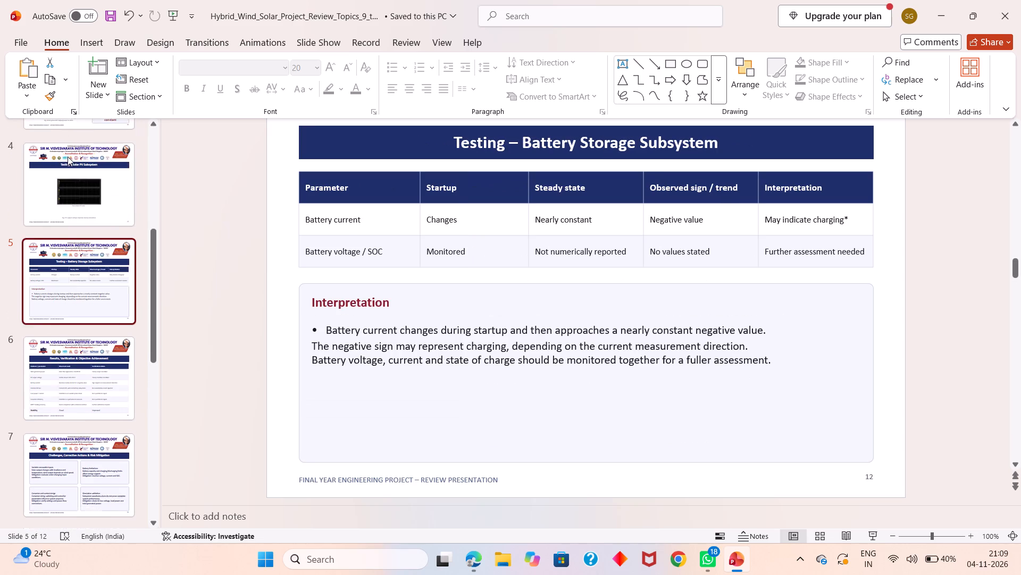
pyautogui.scroll(1, 68, 157)
pyautogui.click(71, 199)
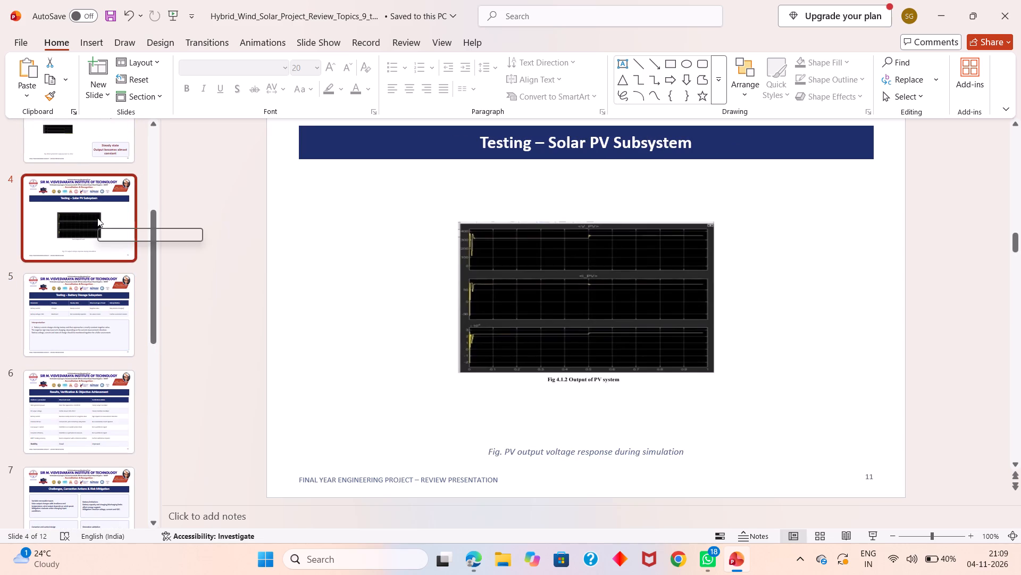
pyautogui.click(84, 163)
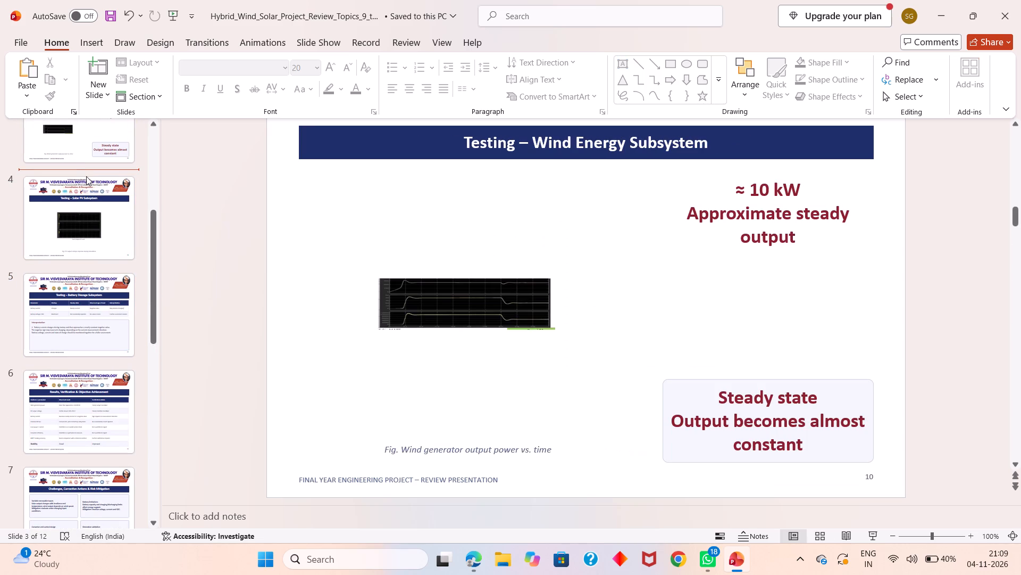
pyautogui.scroll(1, 86, 176)
pyautogui.scroll(-10, 86, 187)
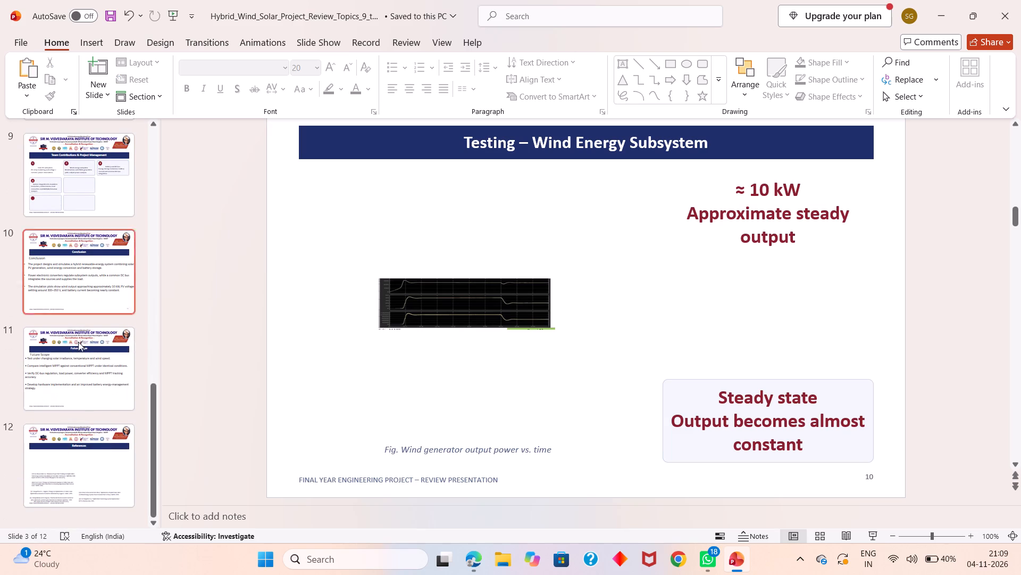
# Delete the text of reference [7] from the References slide.
pyautogui.click(82, 472)
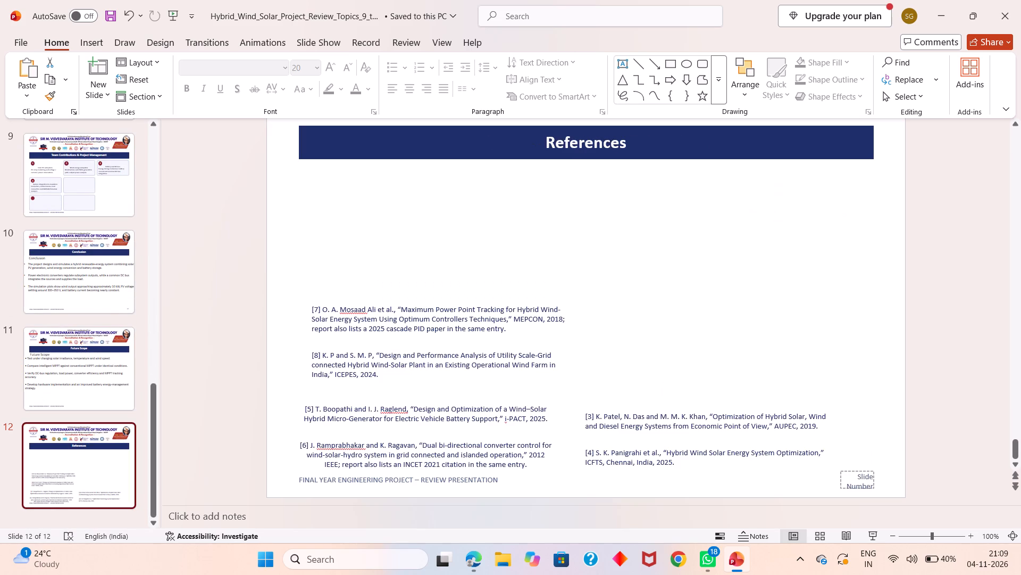
pyautogui.moveTo(305, 305); pyautogui.dragTo(406, 342)
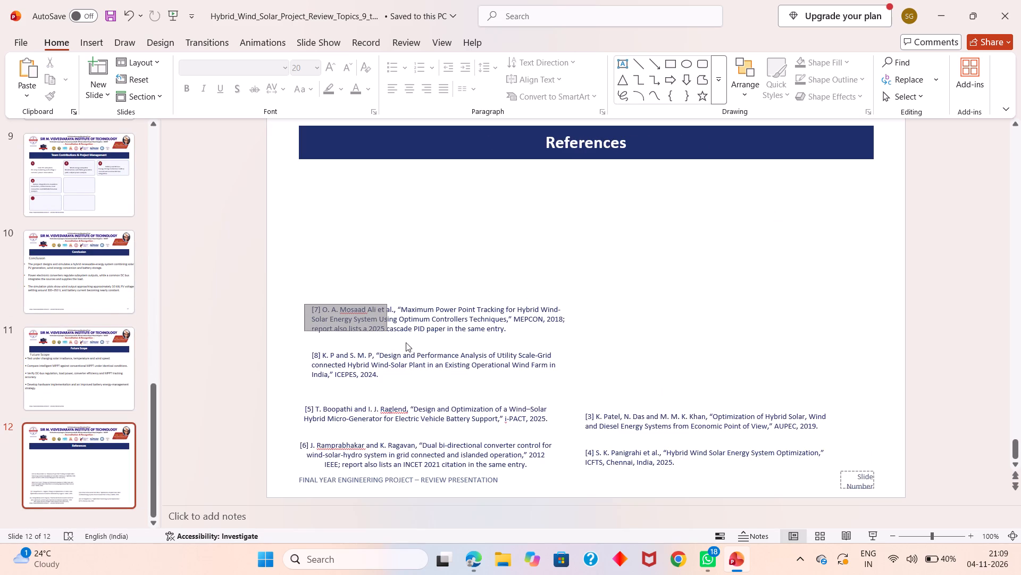
pyautogui.moveTo(406, 342); pyautogui.dragTo(652, 477)
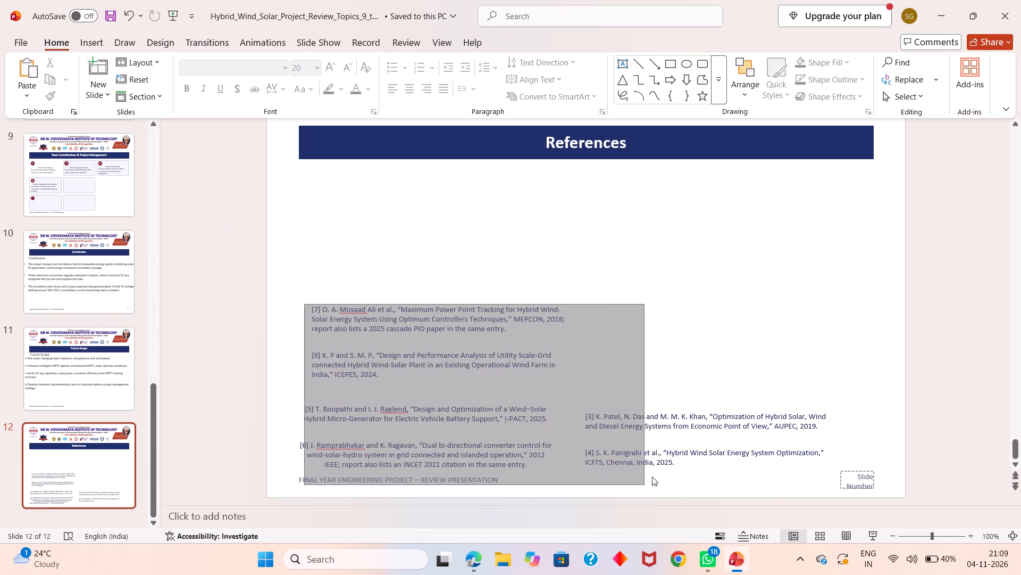
pyautogui.moveTo(652, 477); pyautogui.dragTo(659, 479)
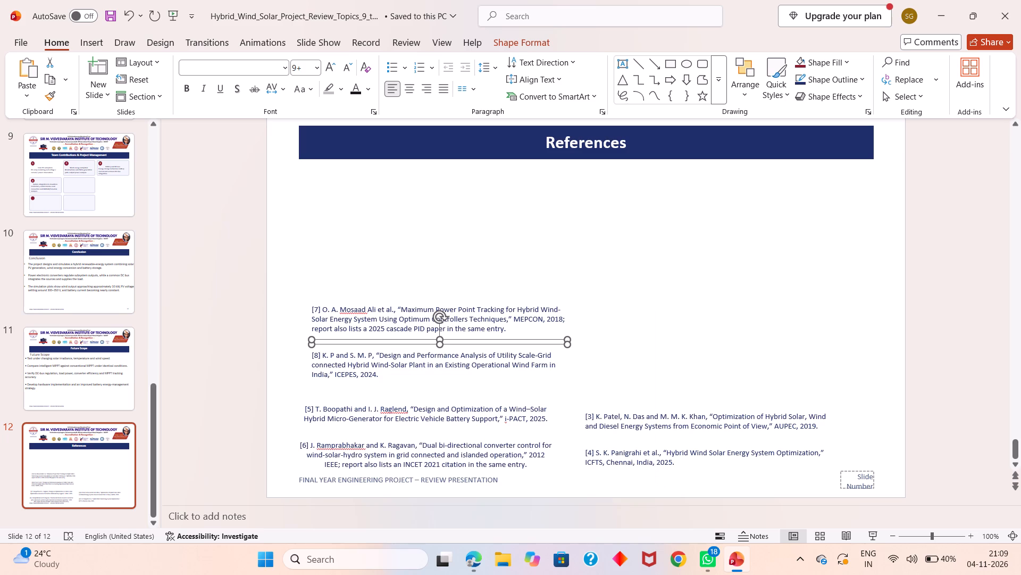
pyautogui.moveTo(510, 333); pyautogui.dragTo(302, 307)
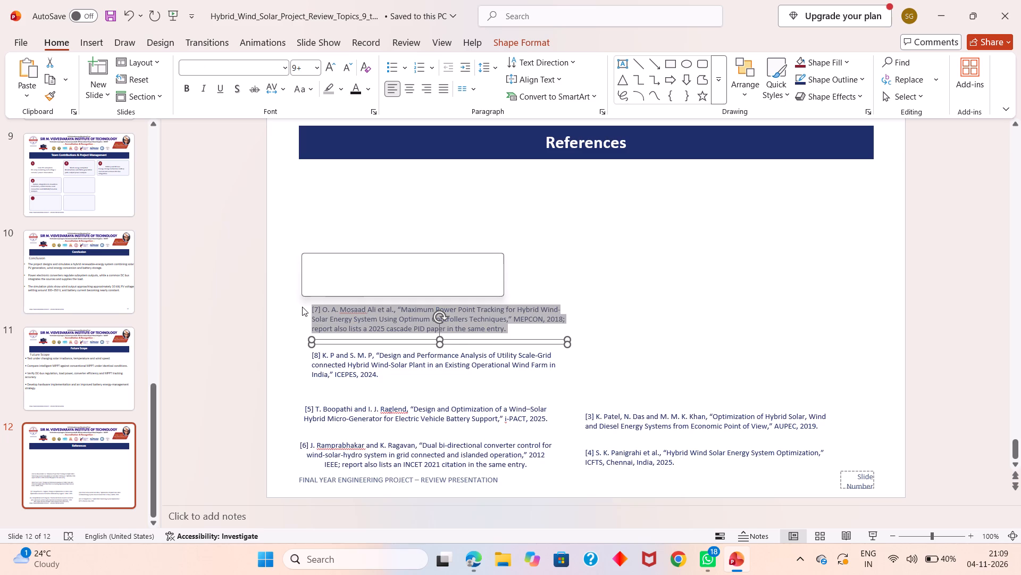
pyautogui.press('BackSpace')
# Try to select the text of reference [8] on the References slide.
pyautogui.moveTo(380, 363); pyautogui.dragTo(342, 344)
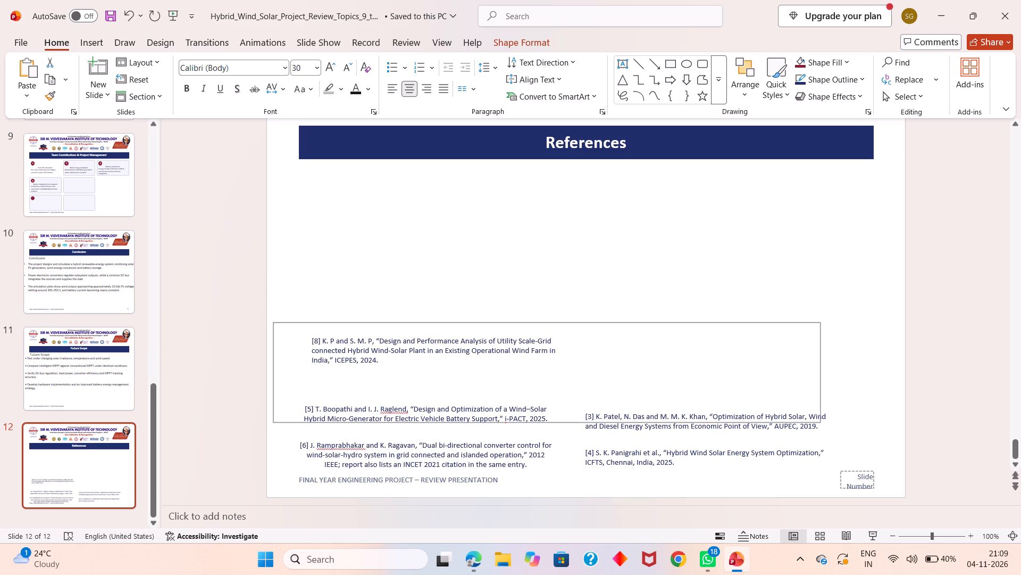
# Delete the text of reference [8] from the References slide.
pyautogui.moveTo(342, 344); pyautogui.dragTo(342, 343)
pyautogui.press('BackSpace')
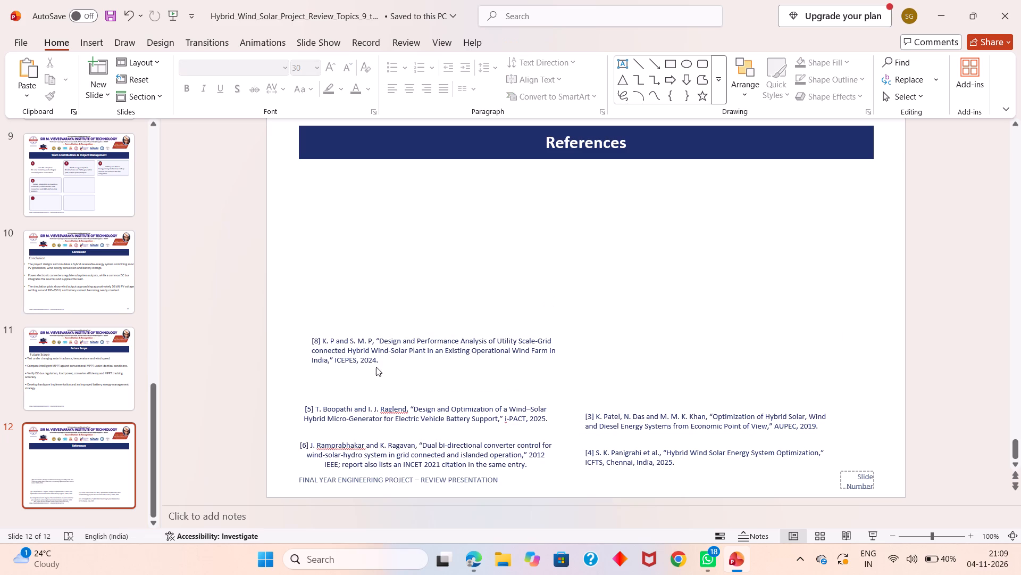
pyautogui.moveTo(379, 355); pyautogui.dragTo(310, 342)
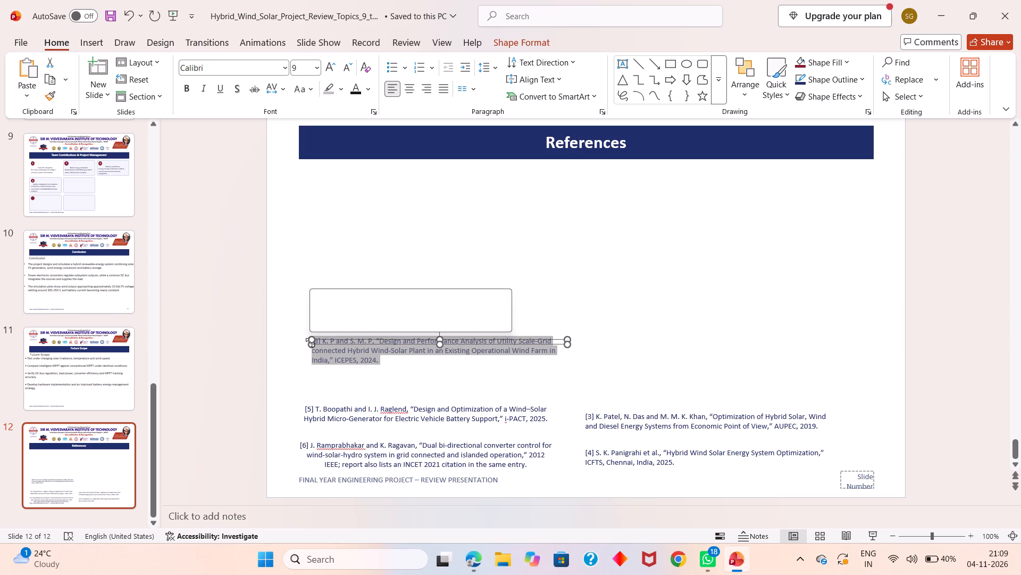
pyautogui.press('BackSpace')
# Delete the text of references [5] and [6] from their shared text box on the References slide.
pyautogui.moveTo(546, 422); pyautogui.dragTo(430, 408)
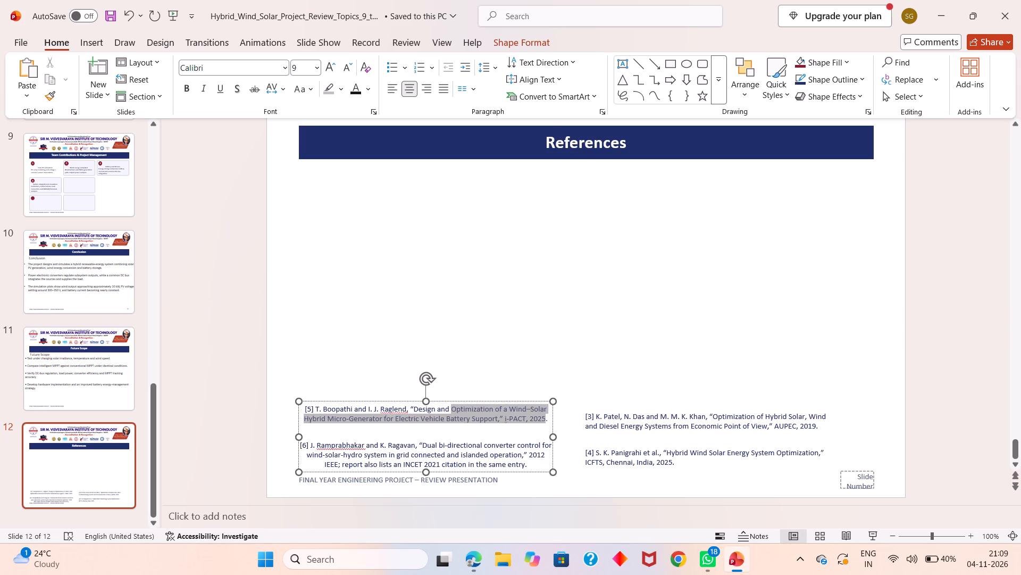
pyautogui.moveTo(430, 408); pyautogui.dragTo(290, 404)
pyautogui.press('BackSpace')
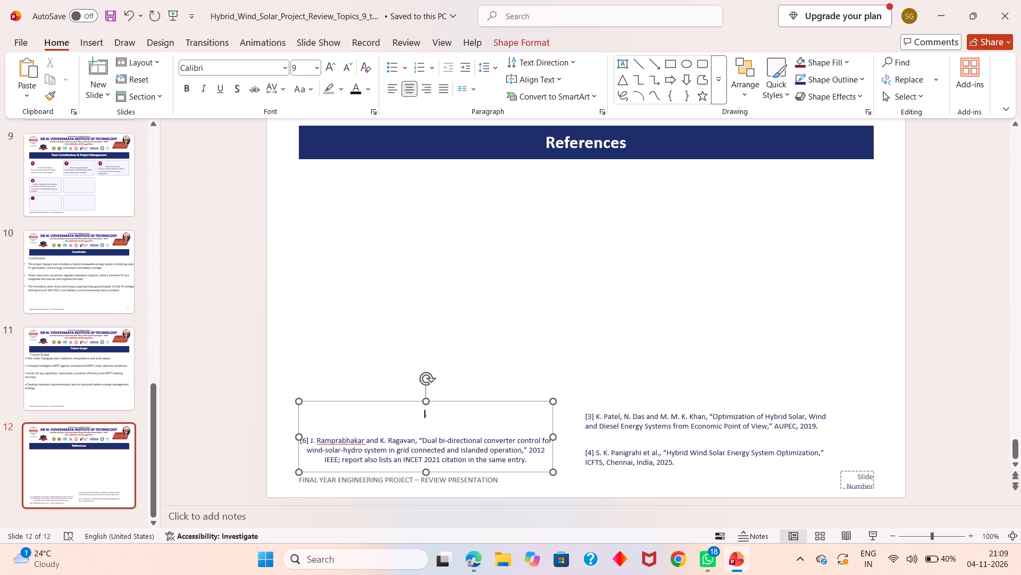
pyautogui.moveTo(526, 458); pyautogui.dragTo(305, 422)
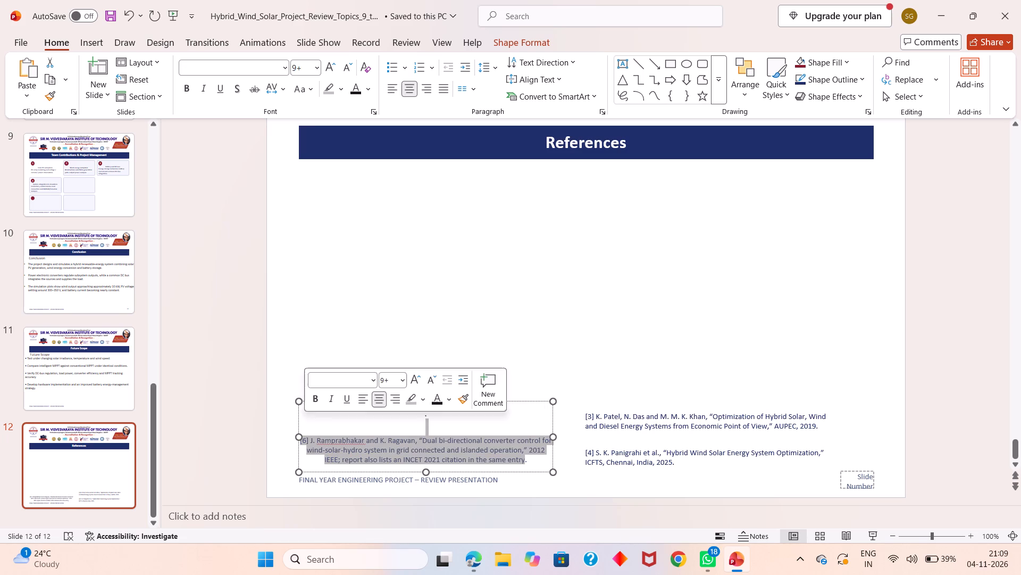
pyautogui.press('BackSpace')
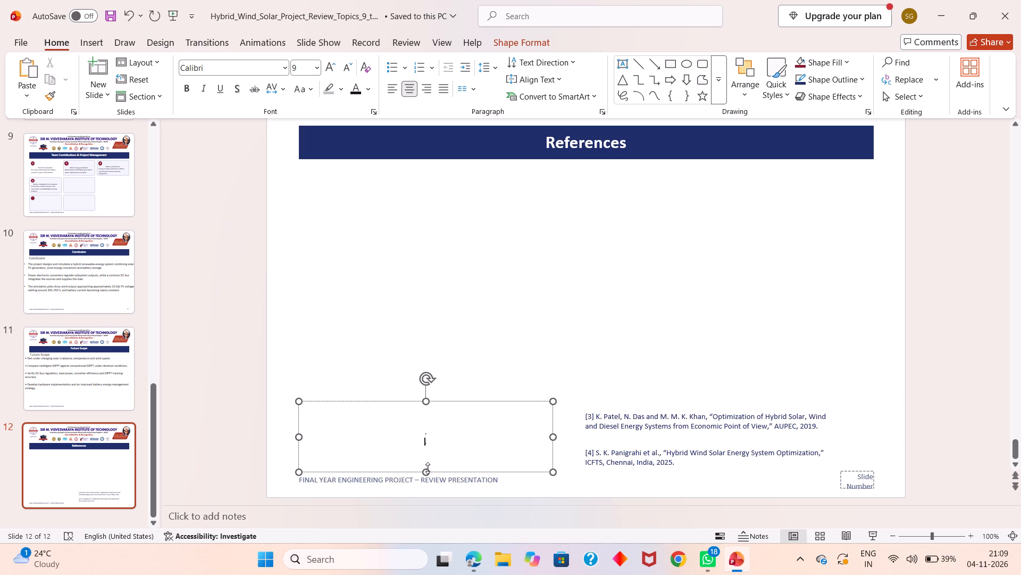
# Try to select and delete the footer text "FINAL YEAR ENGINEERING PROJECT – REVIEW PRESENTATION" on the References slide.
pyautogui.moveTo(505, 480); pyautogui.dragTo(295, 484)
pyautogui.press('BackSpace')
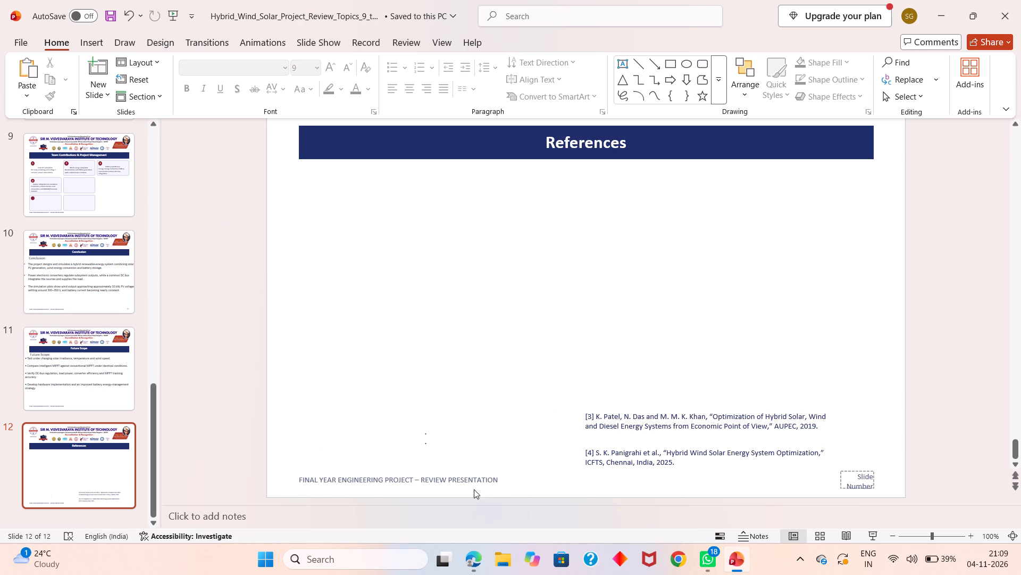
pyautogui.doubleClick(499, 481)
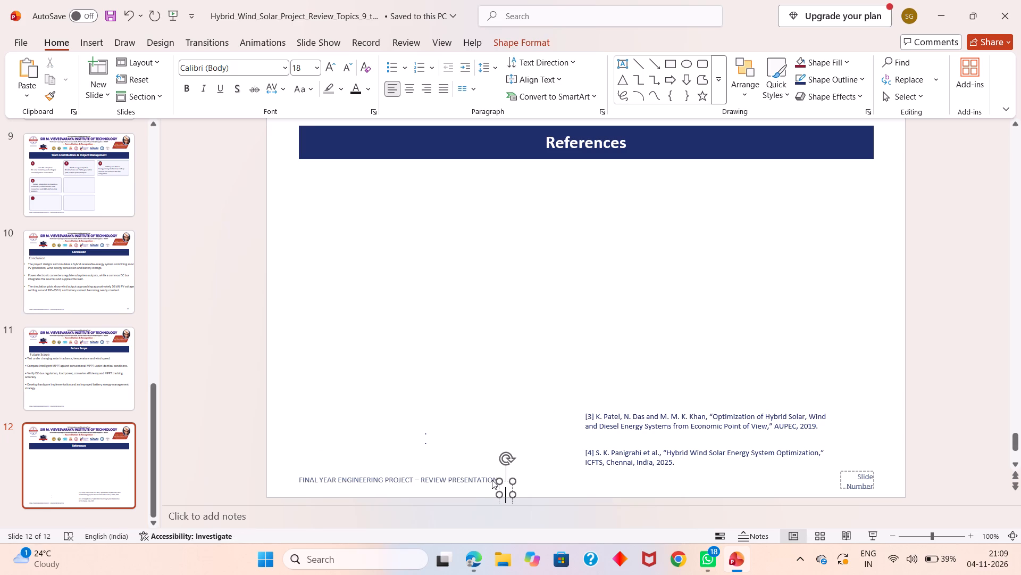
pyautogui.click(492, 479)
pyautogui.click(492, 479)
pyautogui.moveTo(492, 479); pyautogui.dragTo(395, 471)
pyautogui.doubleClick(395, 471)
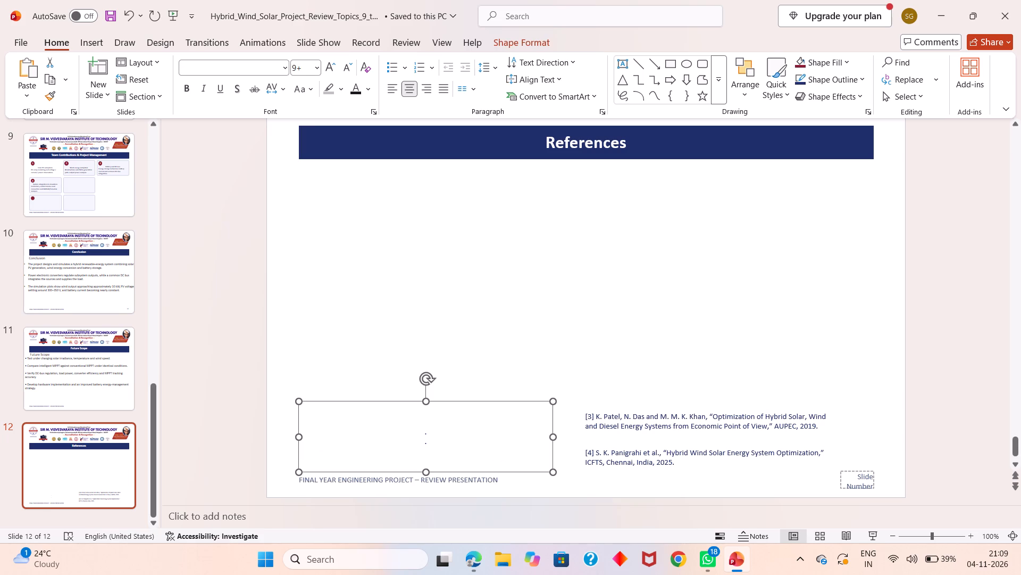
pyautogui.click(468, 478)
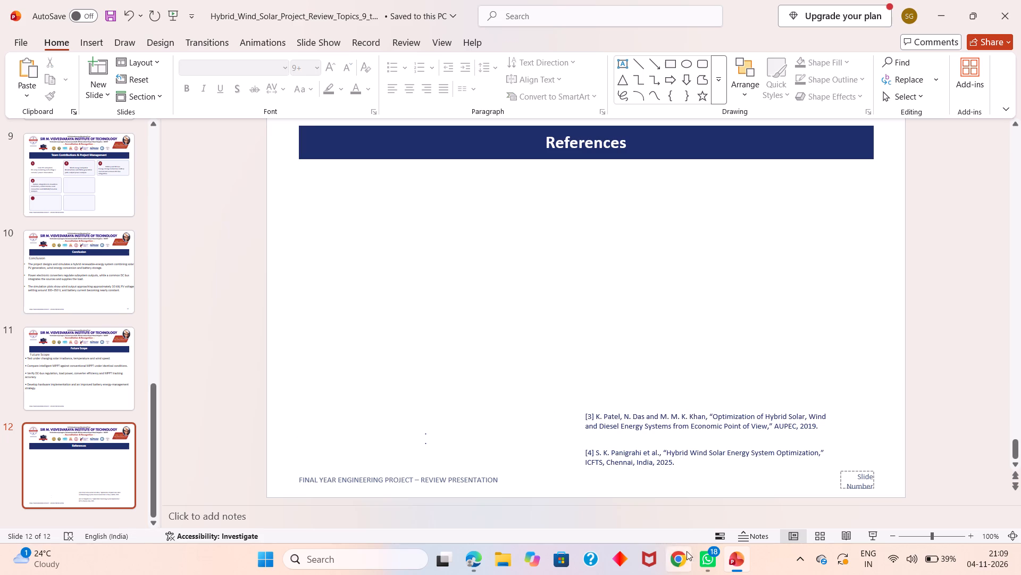
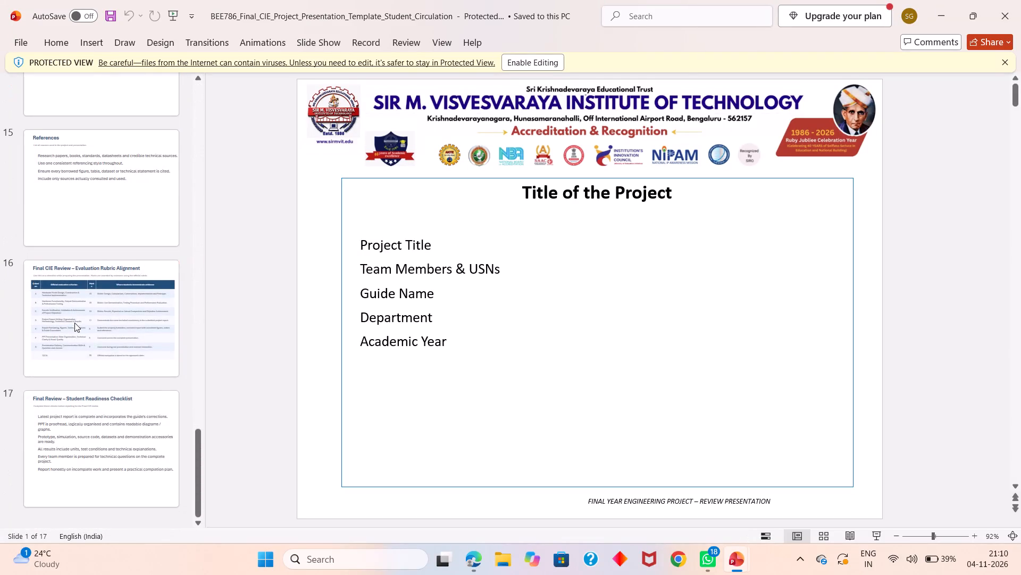
# Display slide 9, Testing Procedure & Performance Evaluation, in the BEE786 Final CIE presentation template to check its content guidelines.
pyautogui.scroll(1, 74, 323)
pyautogui.scroll(2, 88, 244)
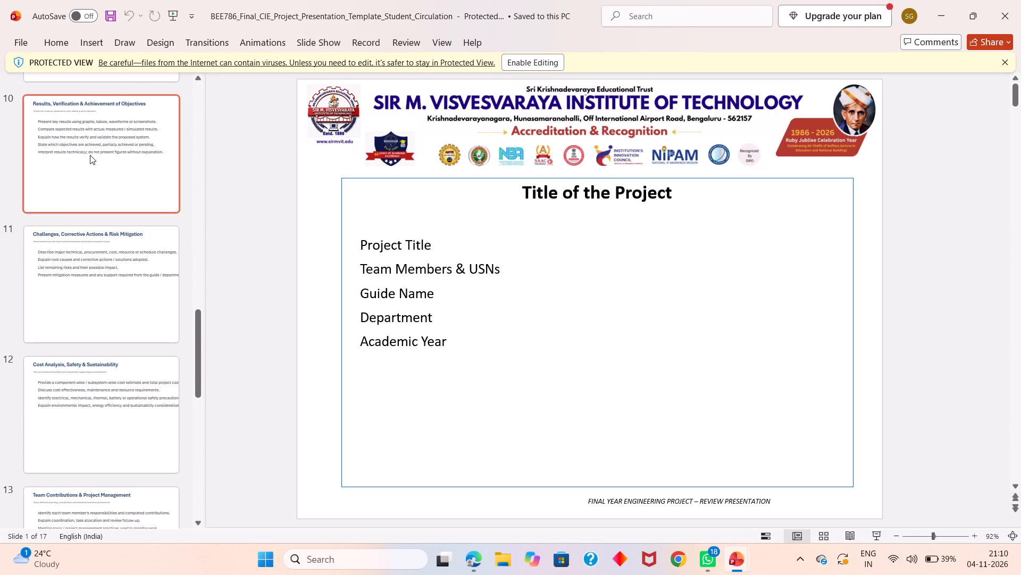
pyautogui.scroll(1, 89, 154)
pyautogui.click(93, 203)
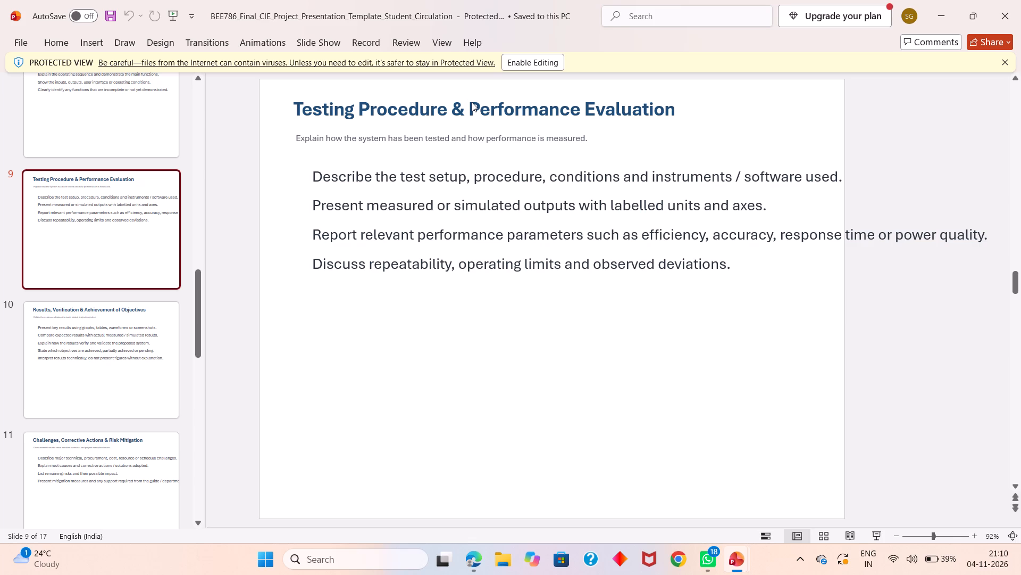
# Copy the words "Performance Evaluation" from the title of slide 9 in the project presentation template.
pyautogui.click(470, 104)
pyautogui.moveTo(470, 104); pyautogui.dragTo(521, 111)
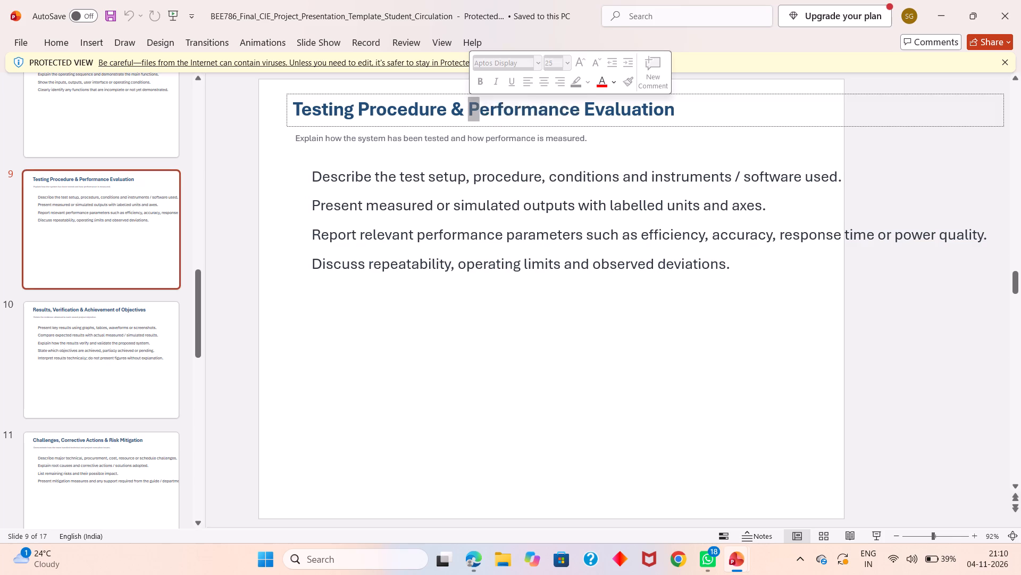
pyautogui.moveTo(521, 111); pyautogui.dragTo(655, 113)
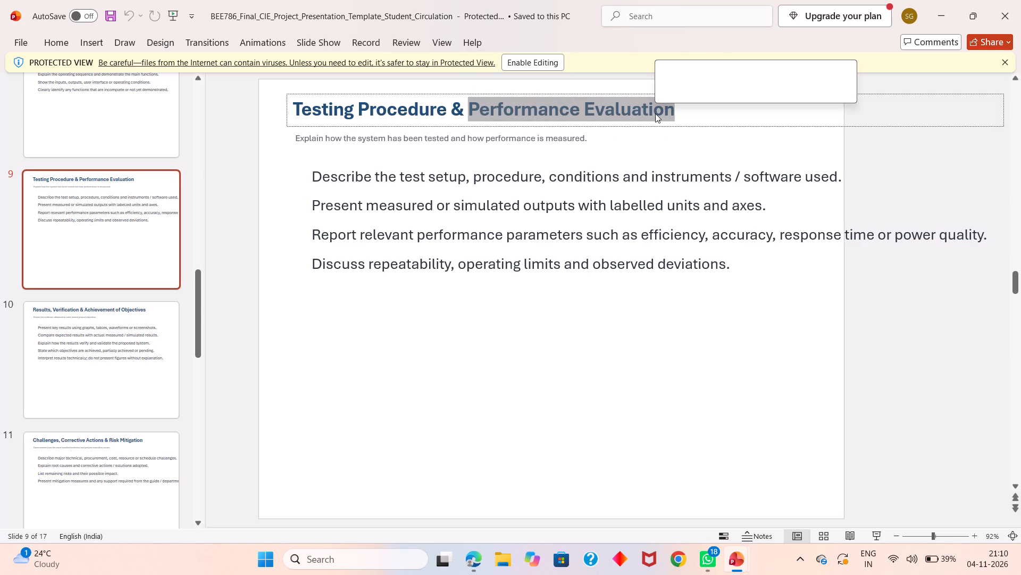
pyautogui.hotkey('ctrl', 'c')
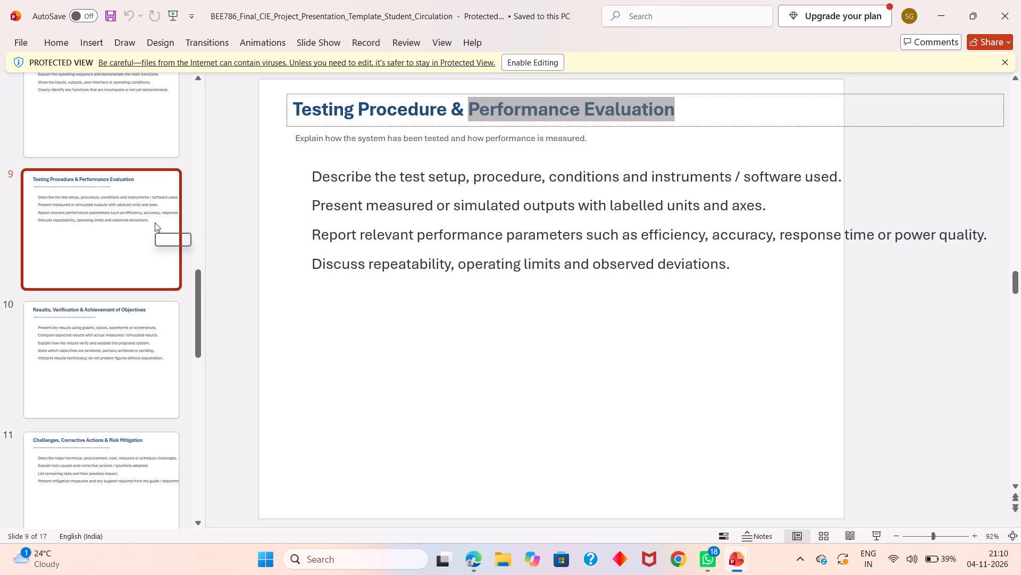
pyautogui.click(63, 379)
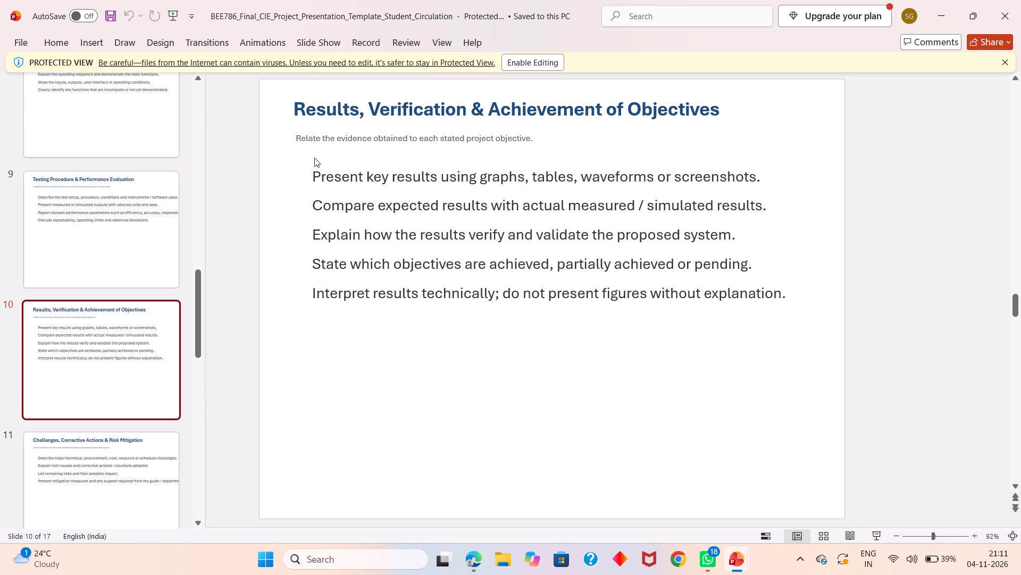
pyautogui.click(308, 109)
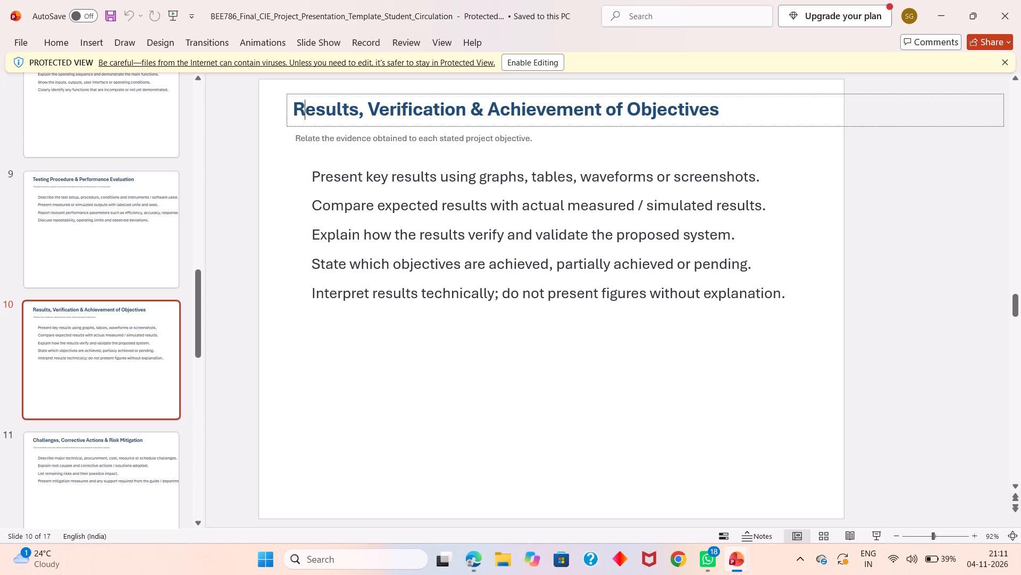
pyautogui.click(116, 216)
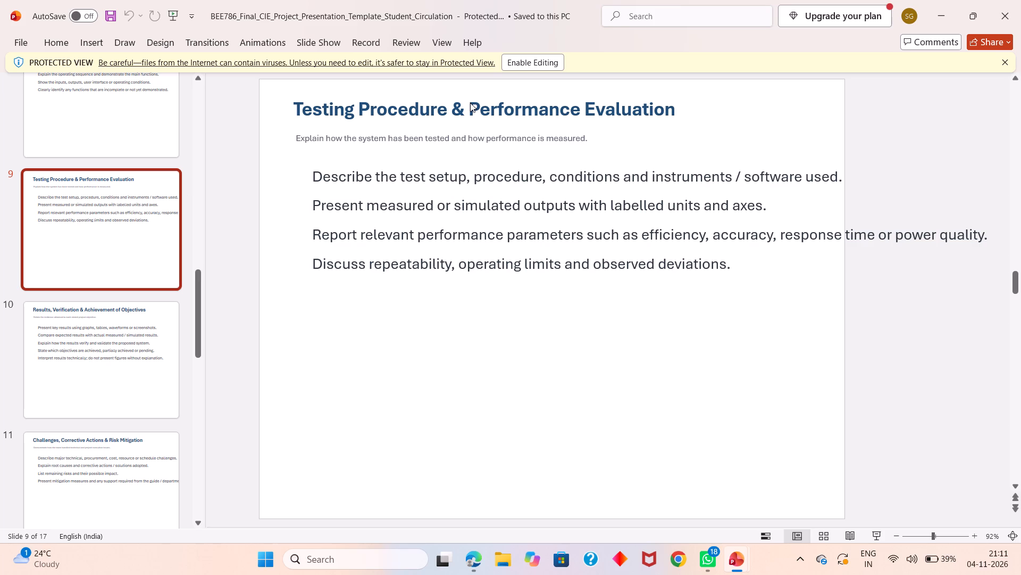
pyautogui.moveTo(470, 109); pyautogui.dragTo(651, 97)
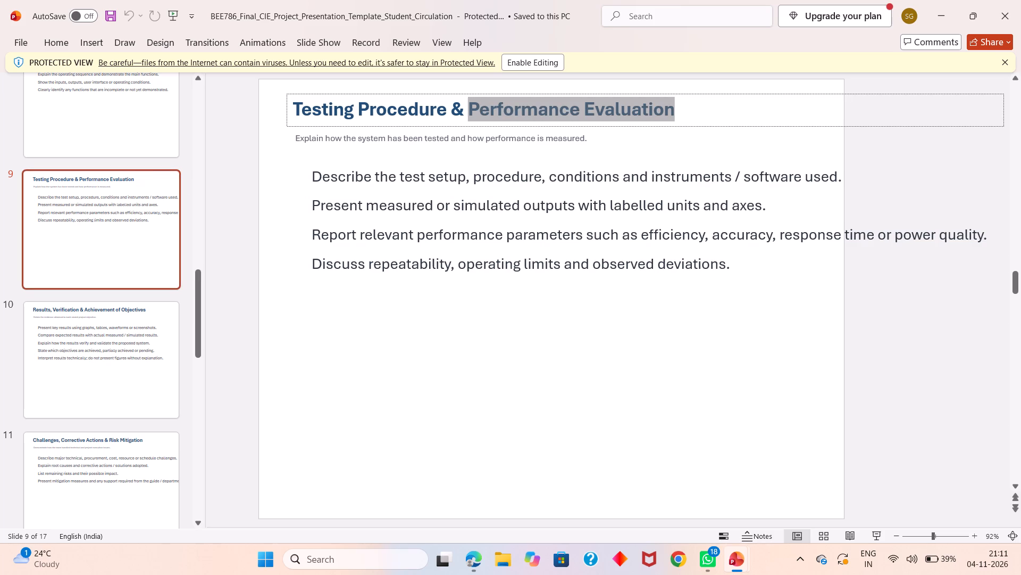
pyautogui.moveTo(651, 97); pyautogui.dragTo(675, 95)
pyautogui.hotkey('ctrl', 'c')
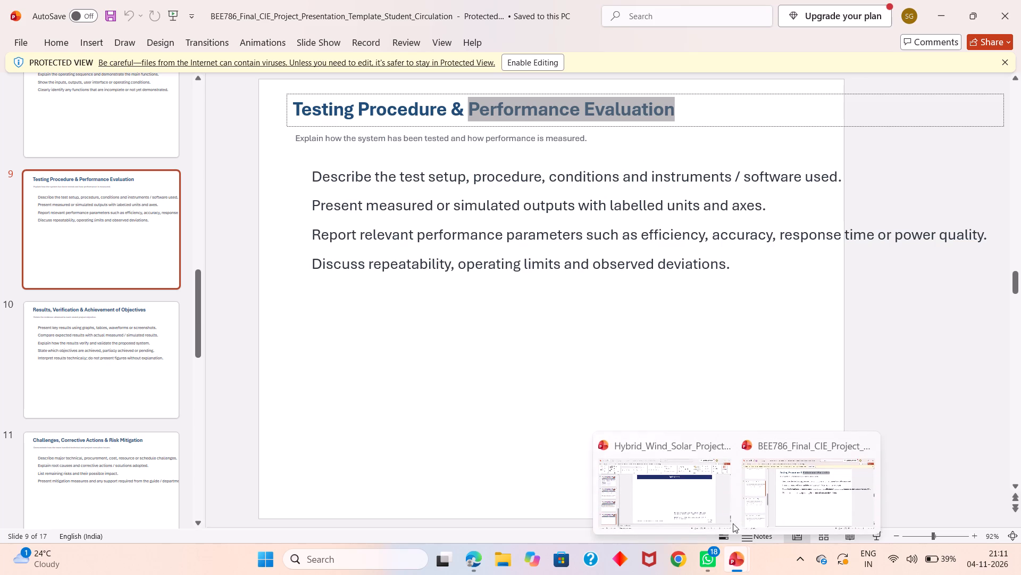
# Switch to the Hybrid_Wind_Solar_Project_Review presentation and insert a new slide after slide 2, before Testing – Wind Energy Subsystem.
pyautogui.click(776, 499)
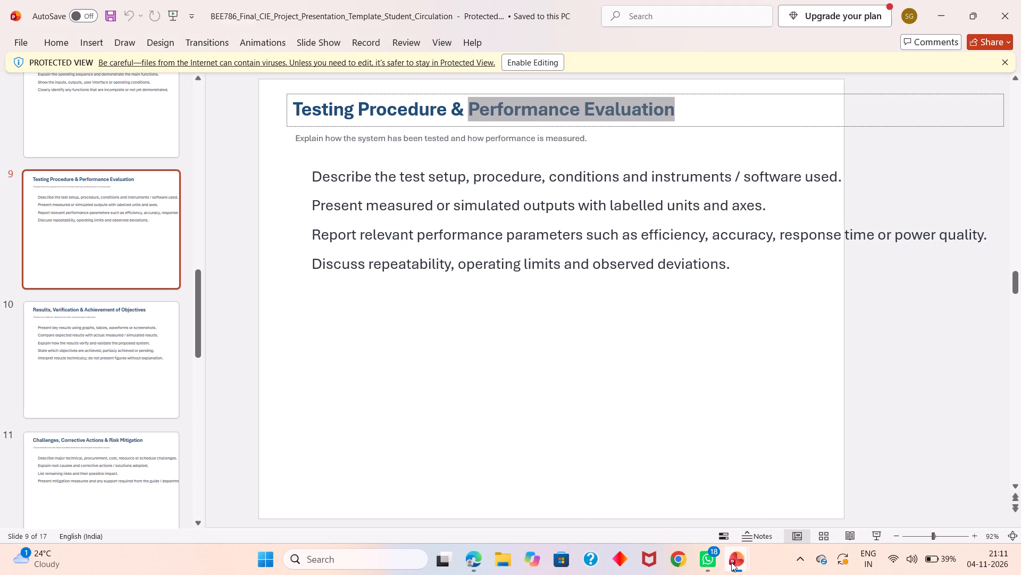
pyautogui.click(688, 506)
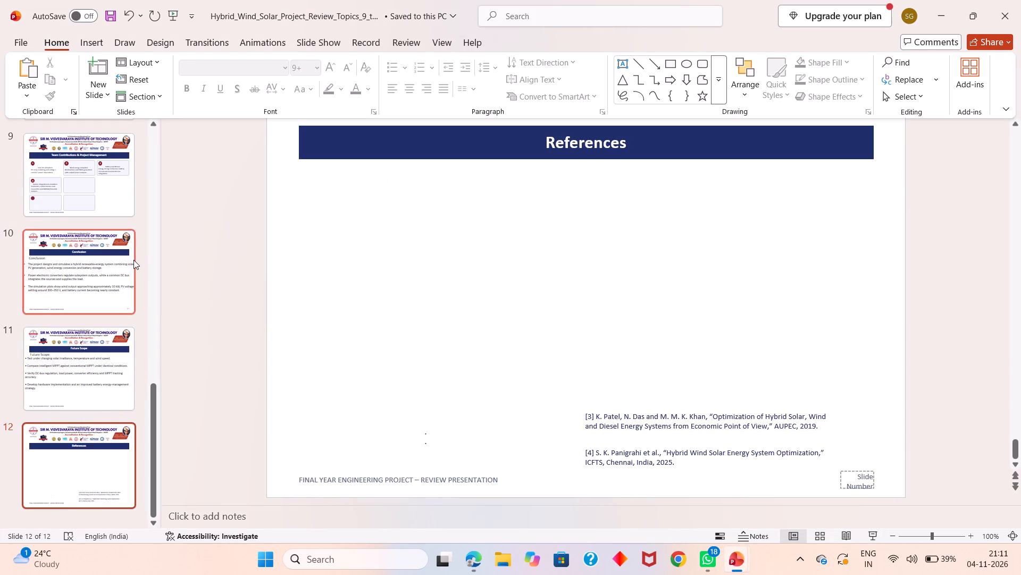
pyautogui.scroll(14, 86, 206)
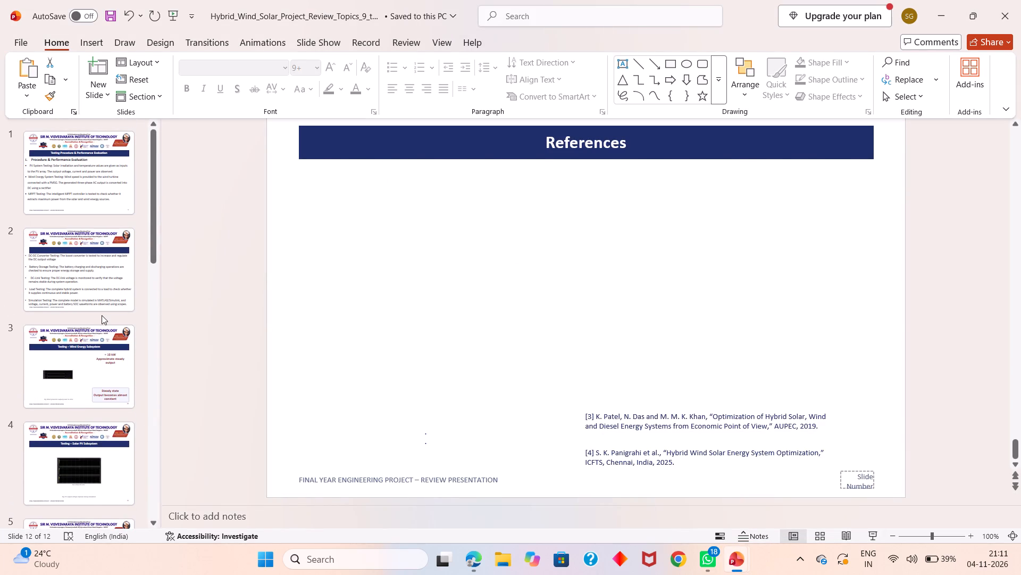
pyautogui.click(102, 315)
pyautogui.click(101, 283)
pyautogui.click(91, 352)
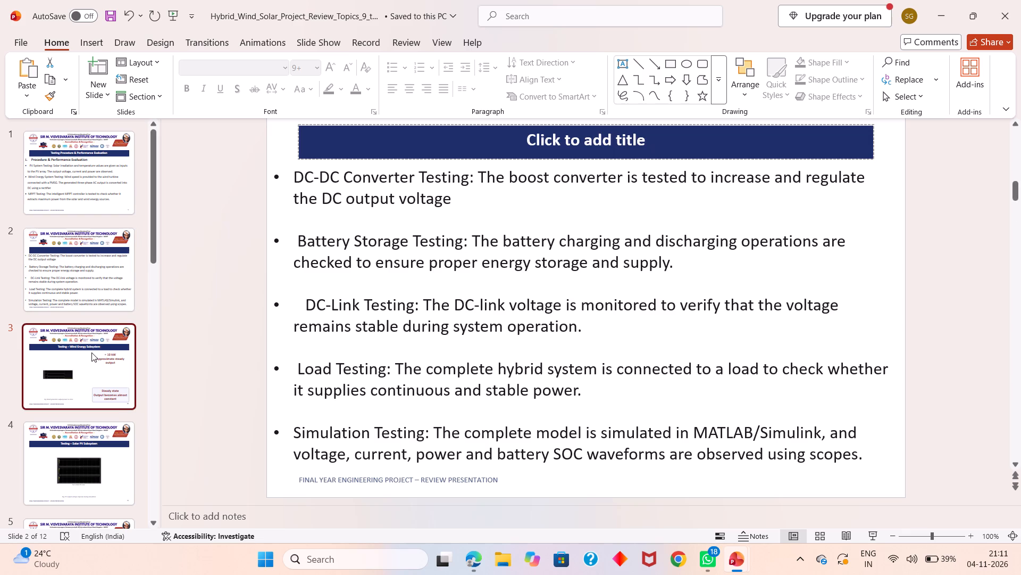
pyautogui.click(81, 269)
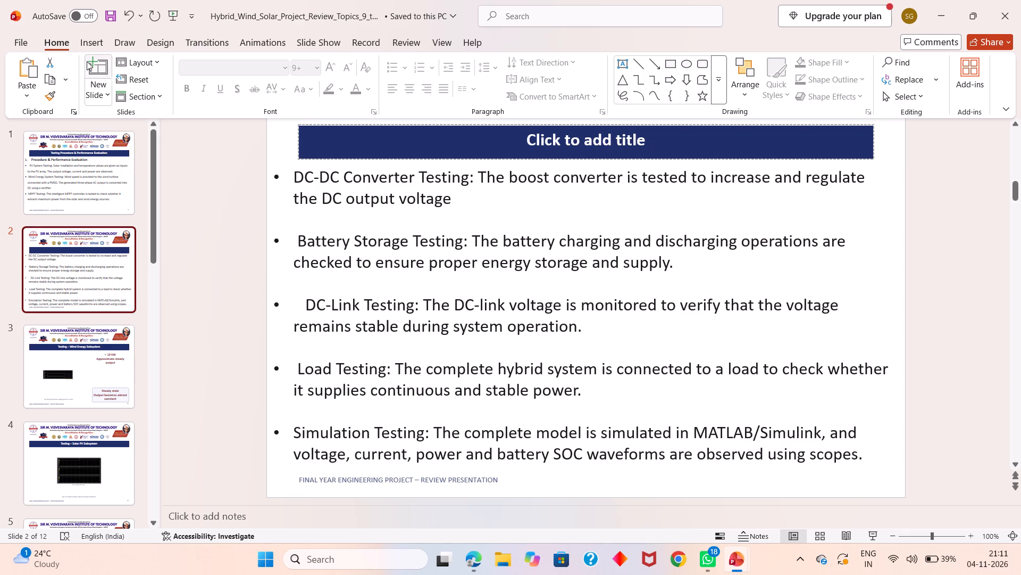
pyautogui.click(92, 64)
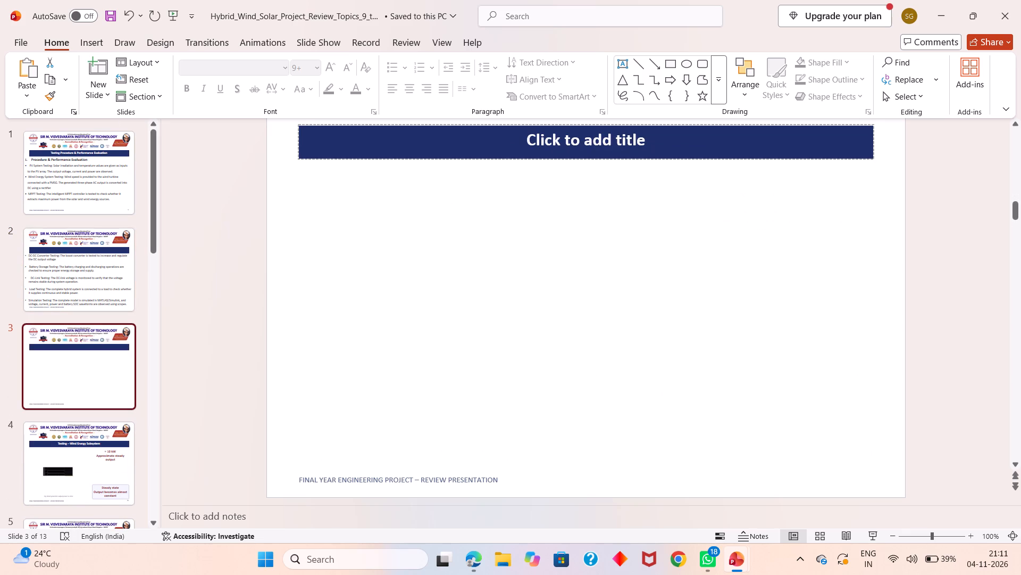
# Paste the copied text "Performance Evaluation" as the title of the new slide 3.
pyautogui.click(651, 148)
pyautogui.hotkey('ctrl', 'v')
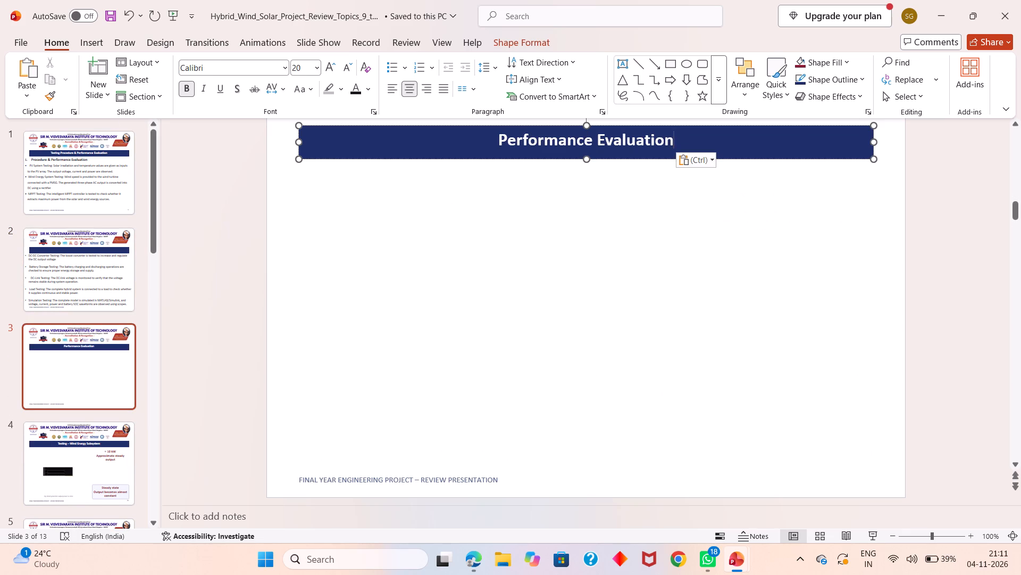
# Copy the "Performance Evaluation" title text on slide 3 and deselect the title.
pyautogui.moveTo(674, 140); pyautogui.dragTo(515, 135)
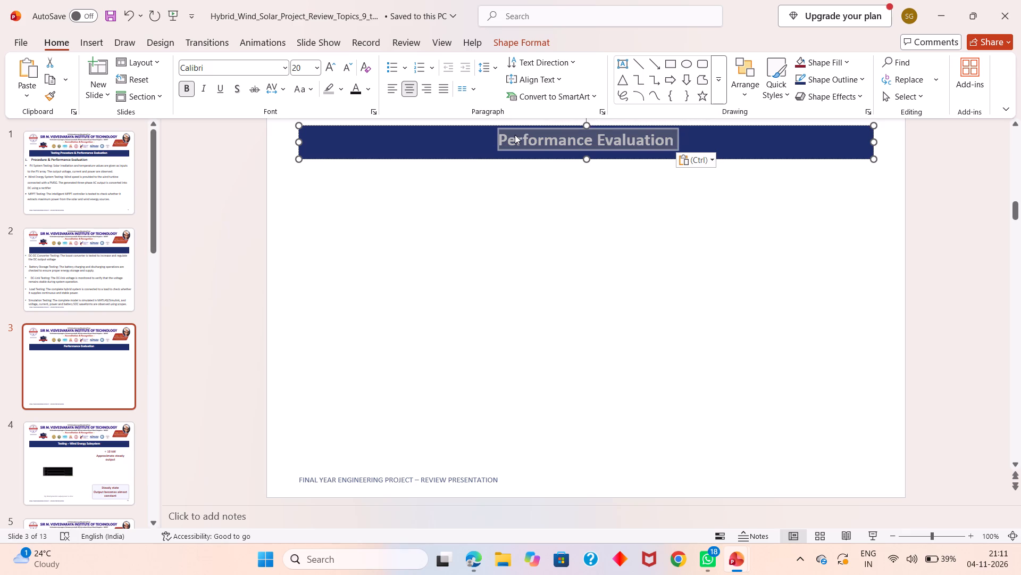
pyautogui.hotkey('ctrl', 'c')
pyautogui.click(348, 204)
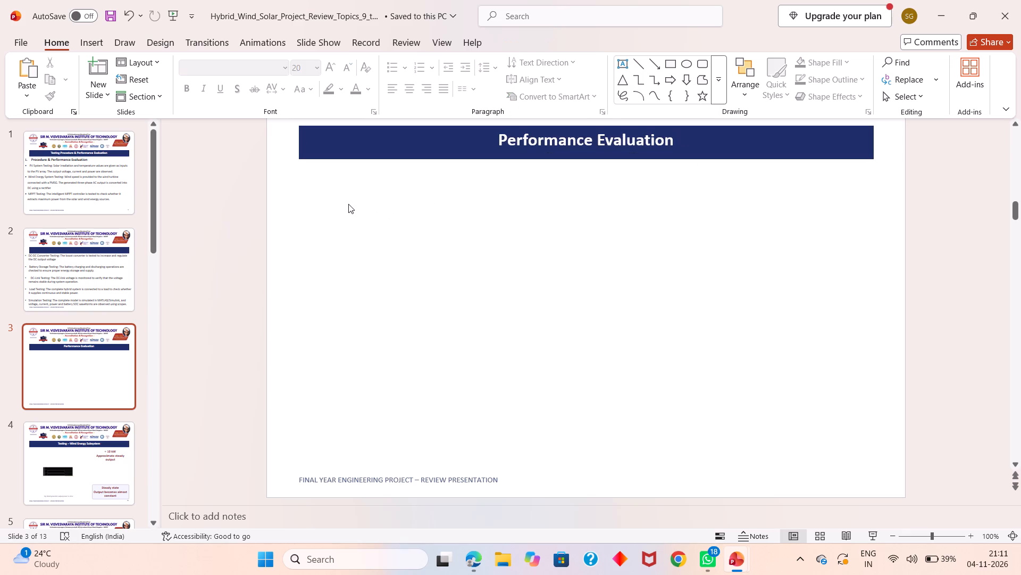
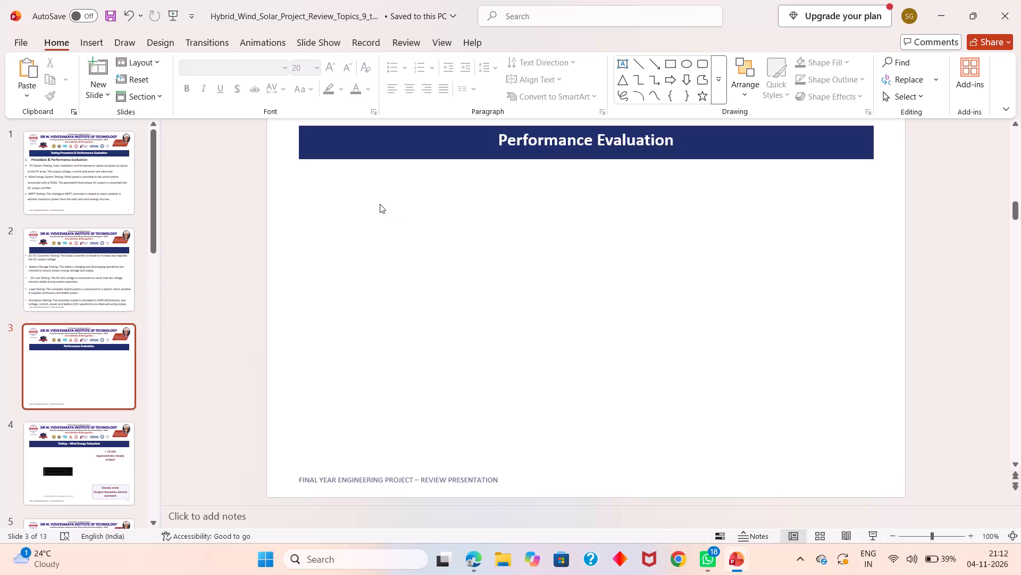
# Enlarge the empty text box on slide 3 to span the slide's full width and fill the area below the title.
pyautogui.click(309, 234)
pyautogui.doubleClick(307, 219)
pyautogui.moveTo(307, 219); pyautogui.dragTo(265, 162)
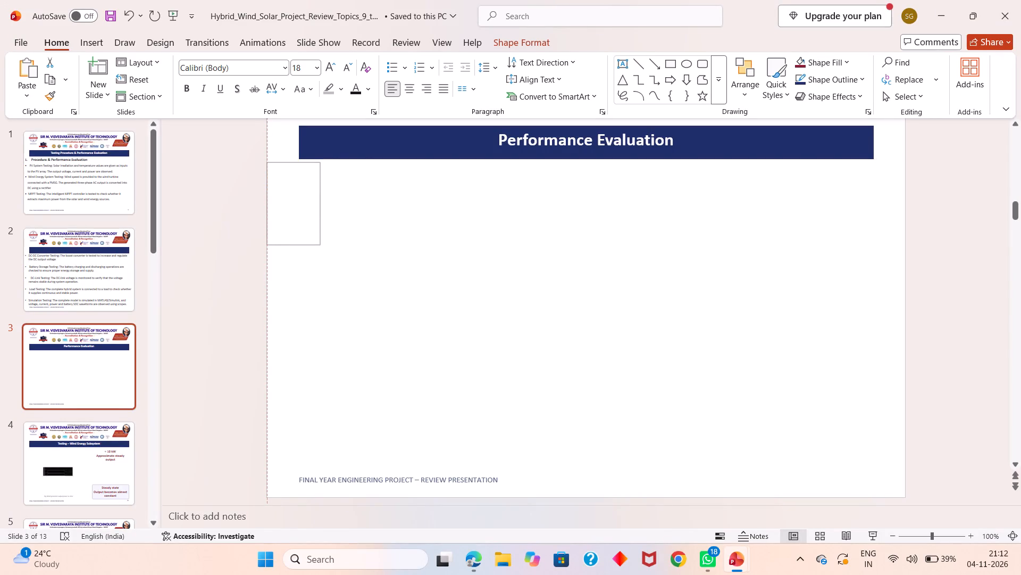
pyautogui.moveTo(265, 162); pyautogui.dragTo(268, 163)
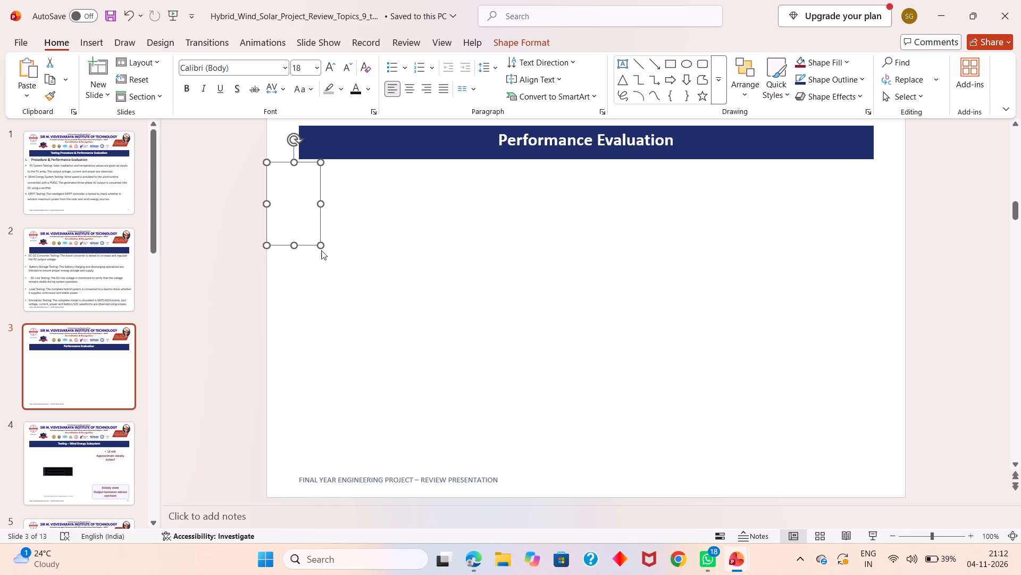
pyautogui.moveTo(319, 245); pyautogui.dragTo(651, 372)
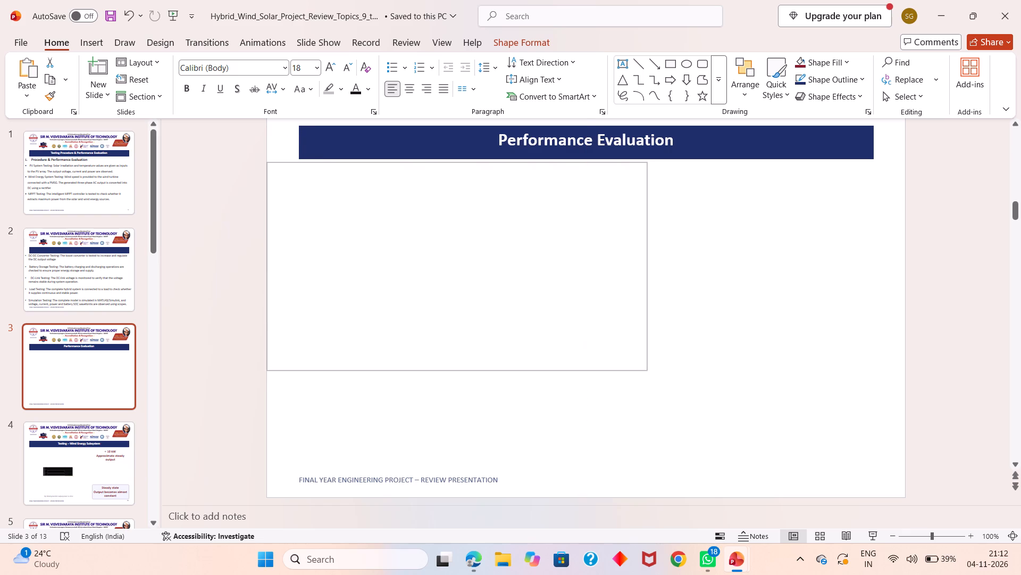
pyautogui.moveTo(651, 372); pyautogui.dragTo(922, 502)
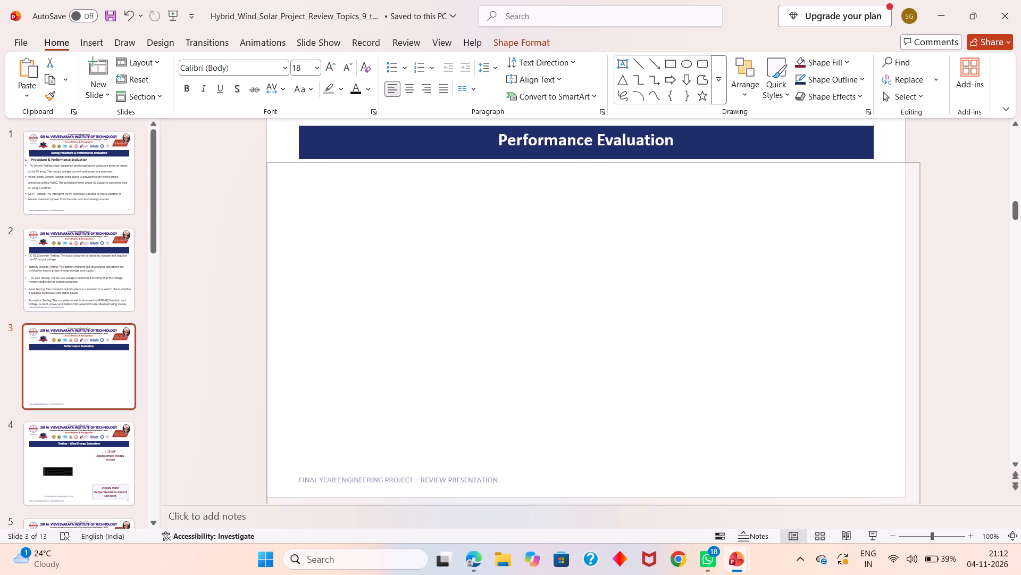
pyautogui.moveTo(922, 502); pyautogui.dragTo(902, 494)
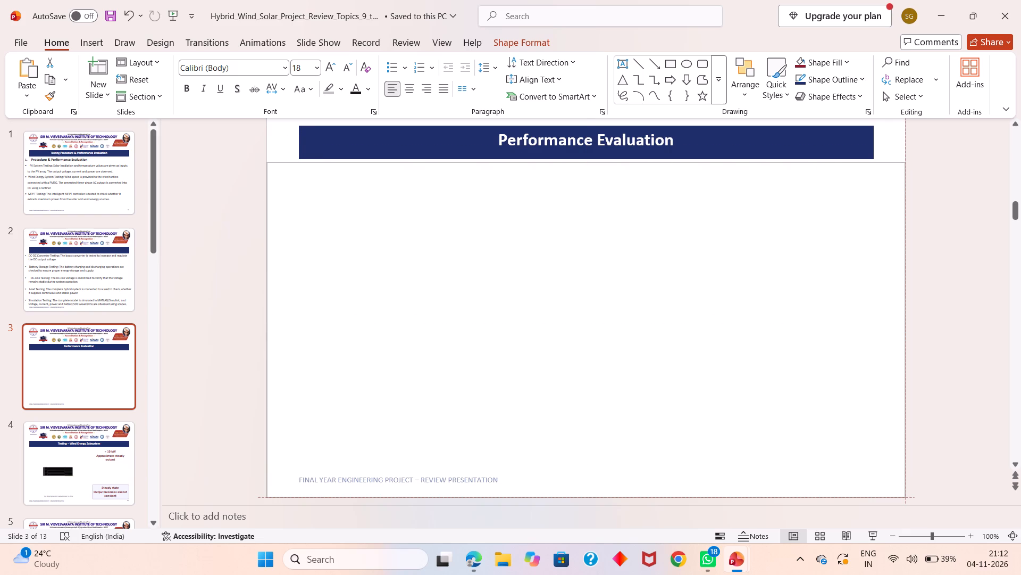
pyautogui.moveTo(902, 494); pyautogui.dragTo(903, 496)
# Paste the copied performance evaluation points, from Voltage Regulation to System Stability, into the slide 3 text box.
pyautogui.click(374, 200)
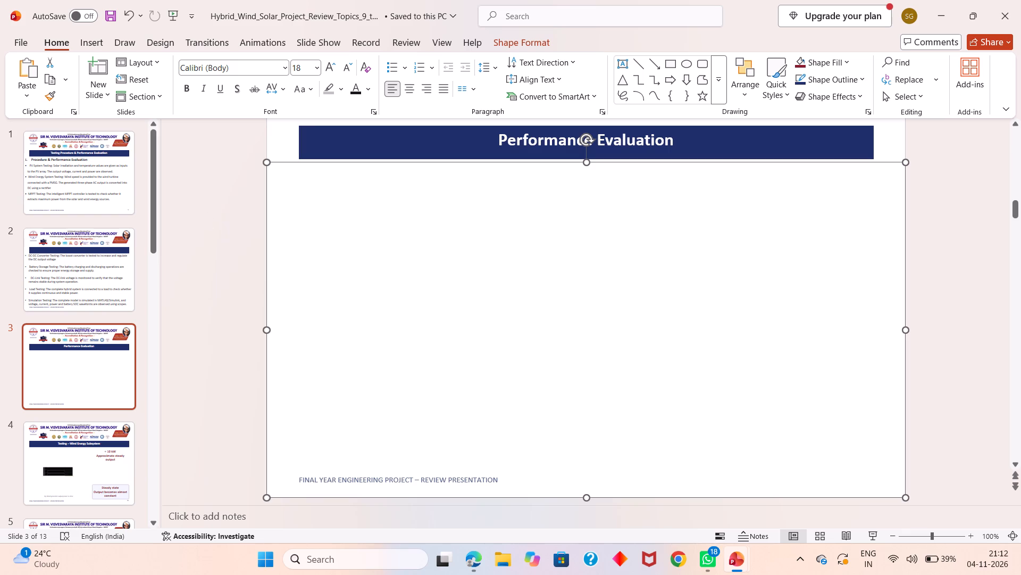
pyautogui.click(310, 187)
pyautogui.rightClick(310, 187)
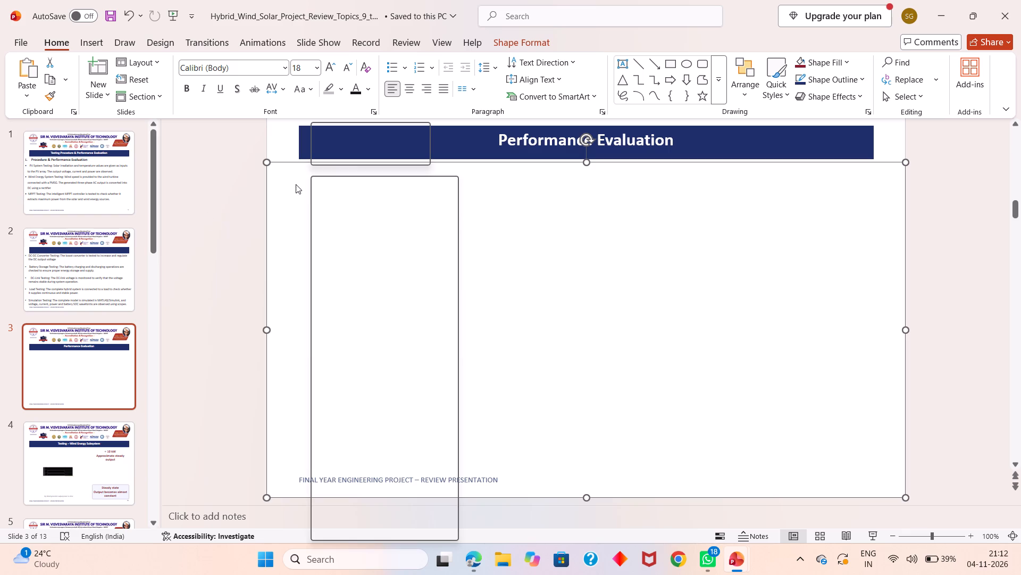
pyautogui.click(296, 184)
pyautogui.click(287, 180)
pyautogui.click(295, 187)
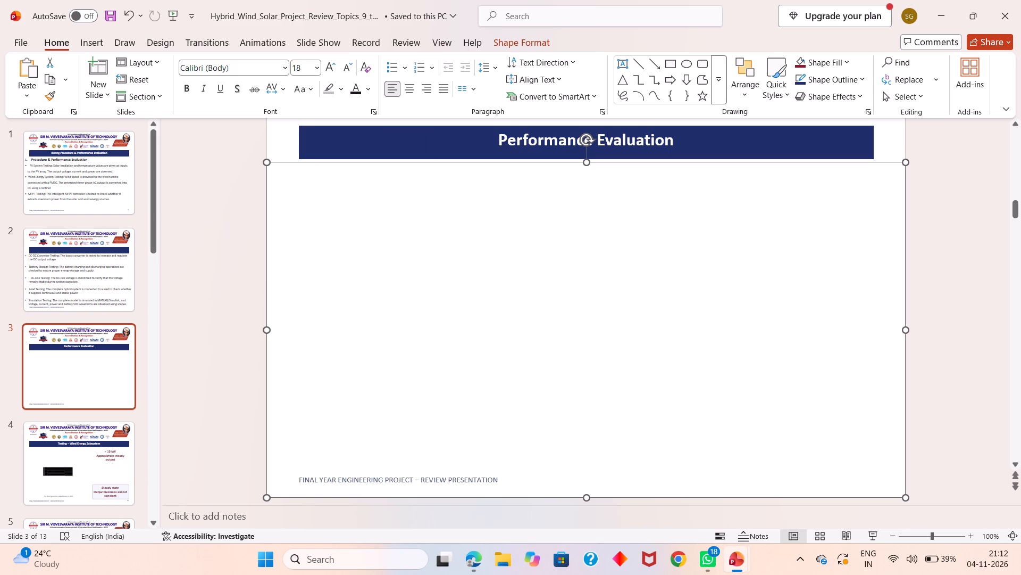
pyautogui.hotkey('ctrl', 'v')
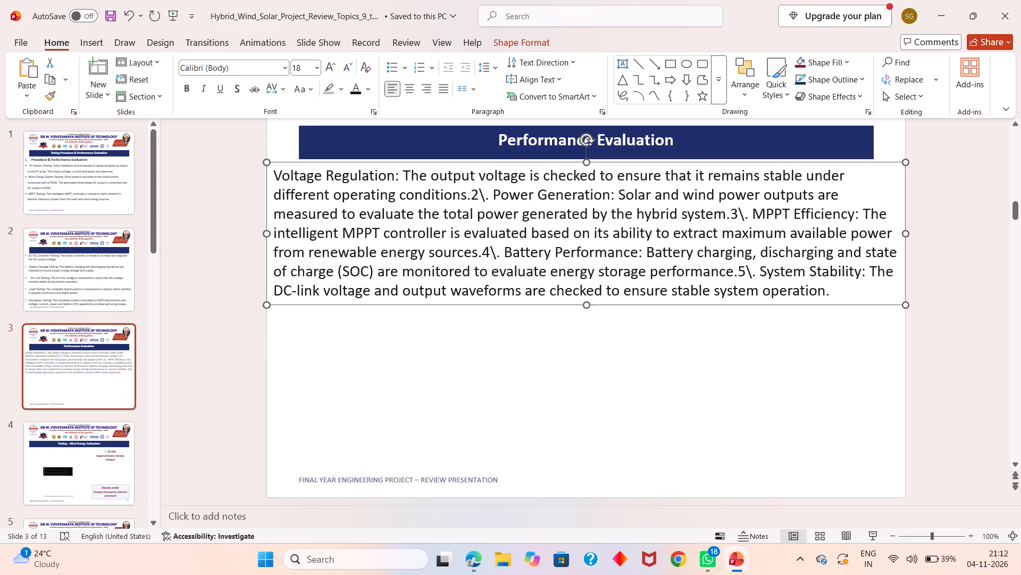
# Split the pasted text into separate paragraphs for Voltage Regulation, Power Generation, MPPT Efficiency, Battery Performance and System Stability.
pyautogui.click(472, 196)
pyautogui.press('Return')
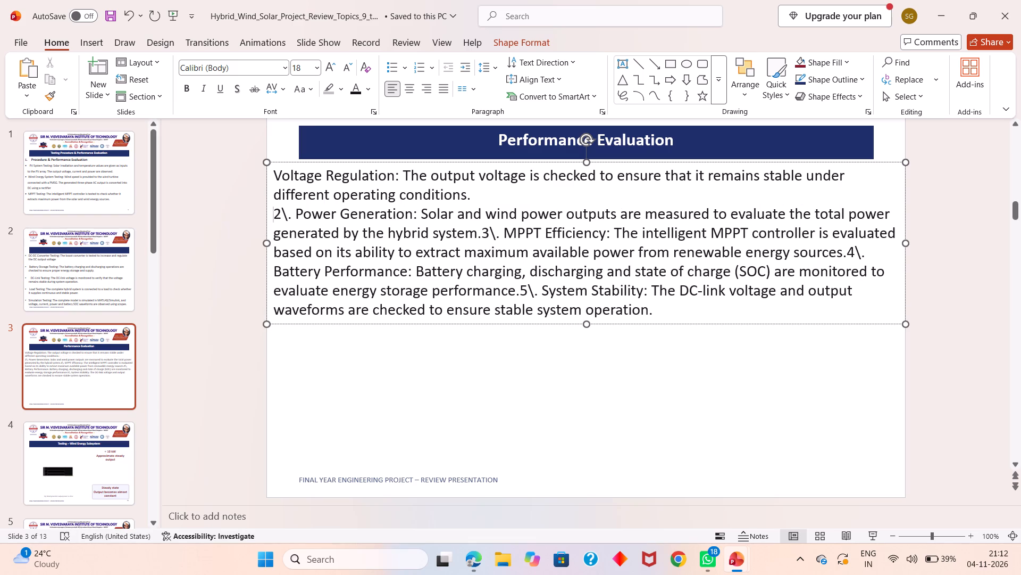
pyautogui.press('Return')
pyautogui.press('BackSpace')
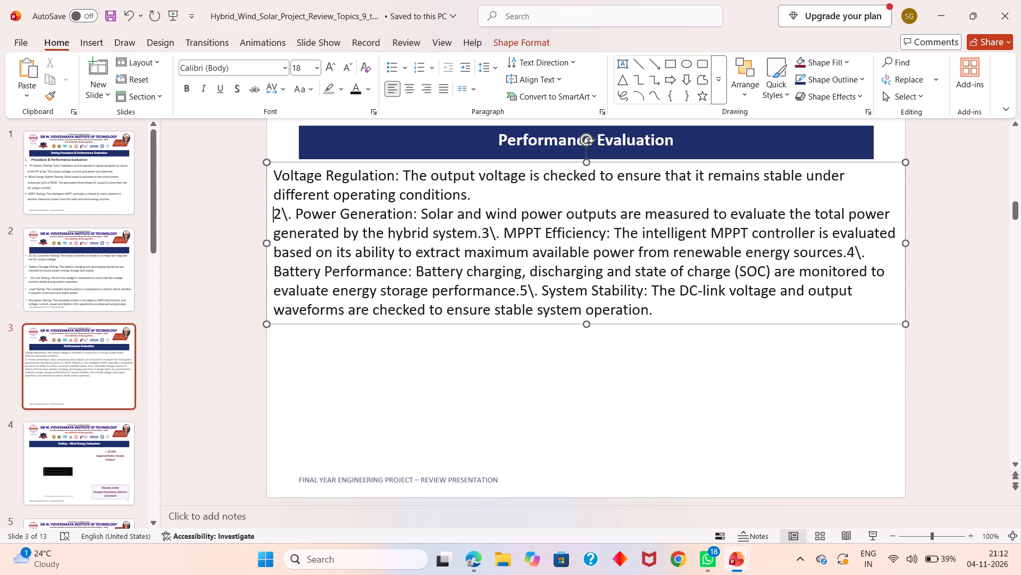
pyautogui.rightClick(479, 233)
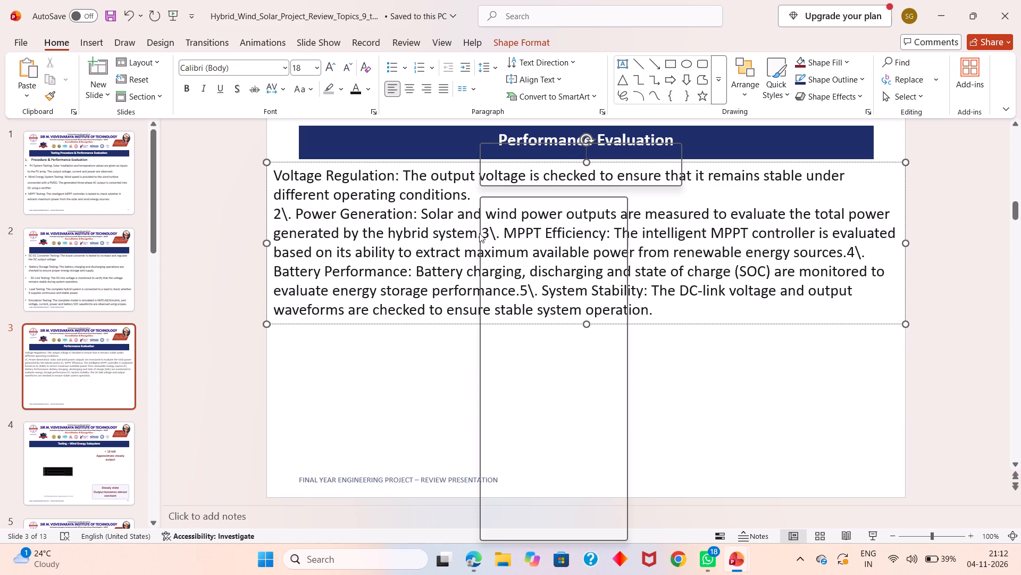
pyautogui.click(456, 257)
pyautogui.press('Return')
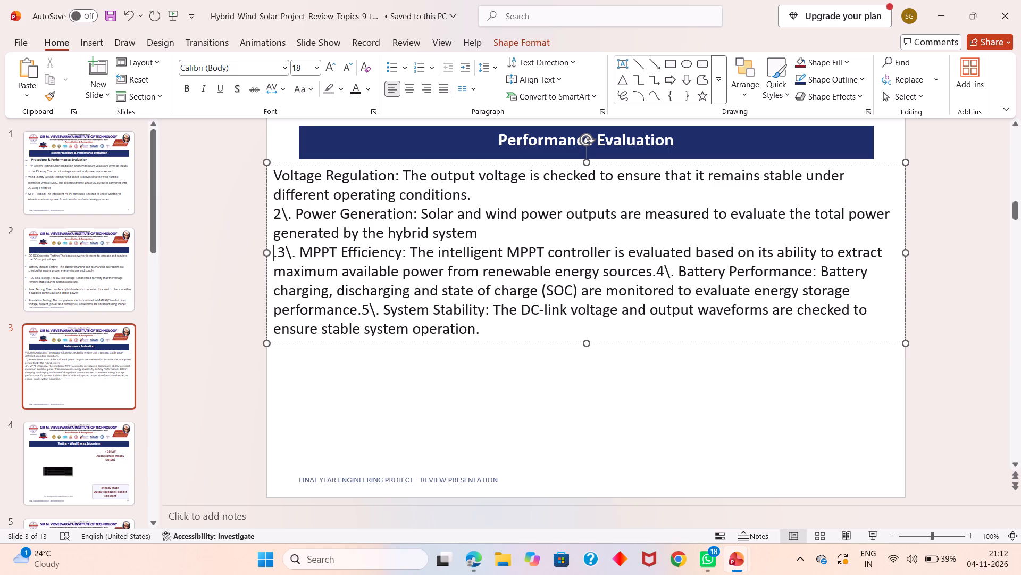
pyautogui.click(659, 272)
pyautogui.press('Return')
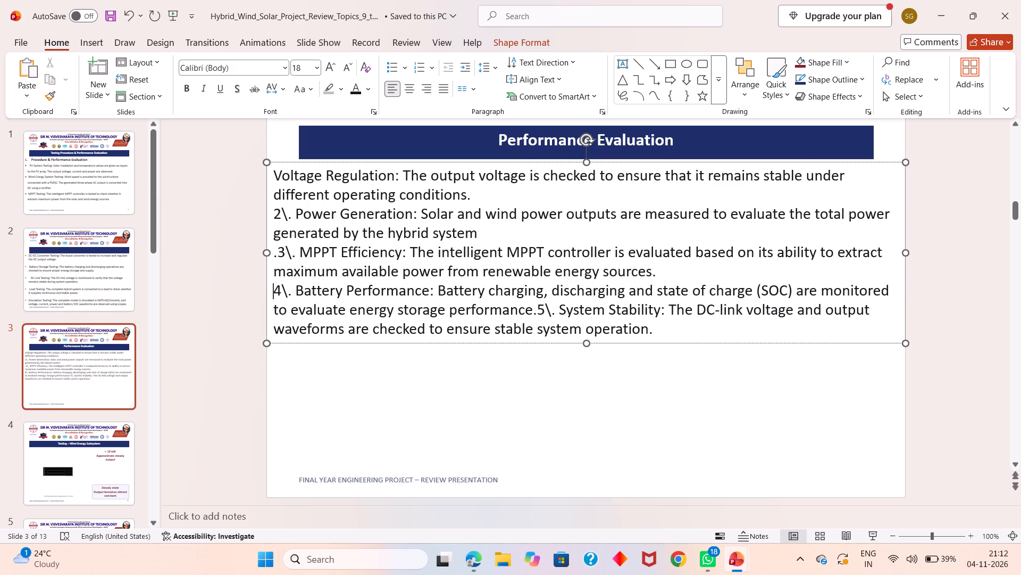
pyautogui.click(538, 311)
pyautogui.press('Return')
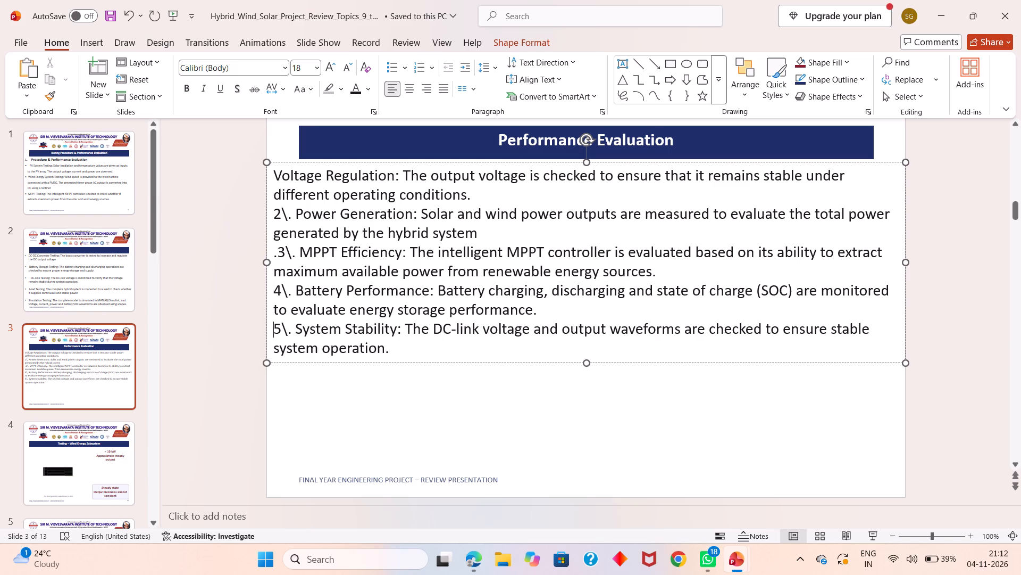
# Set the font size of the Performance Evaluation body text to 20.
pyautogui.moveTo(275, 172); pyautogui.dragTo(374, 350)
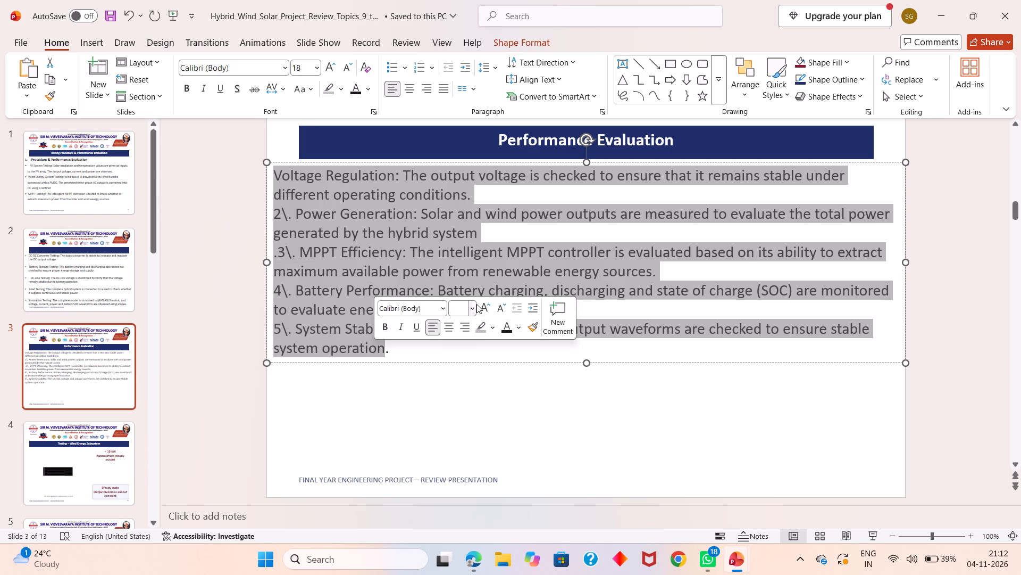
pyautogui.click(476, 307)
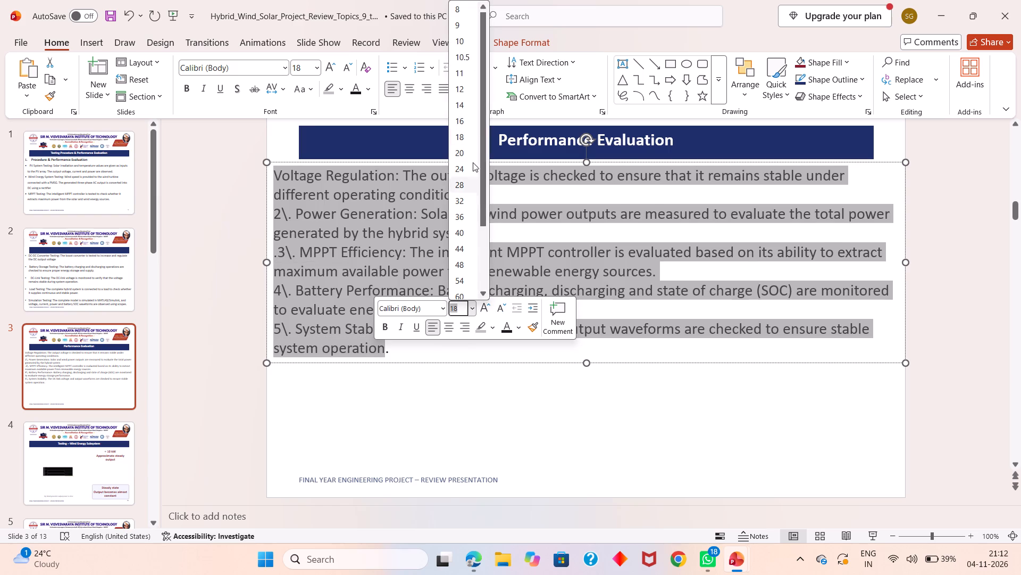
pyautogui.click(466, 154)
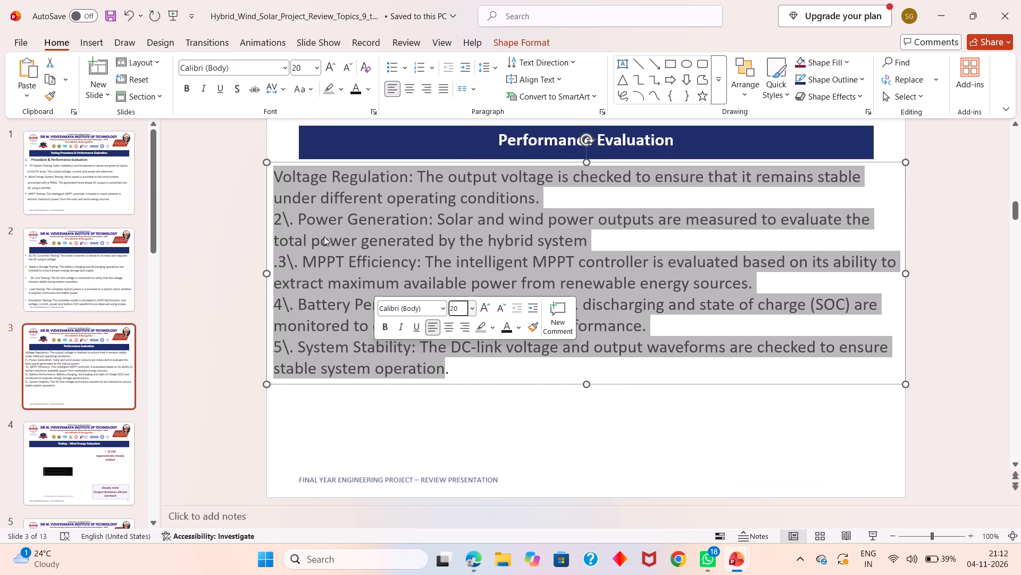
pyautogui.click(281, 182)
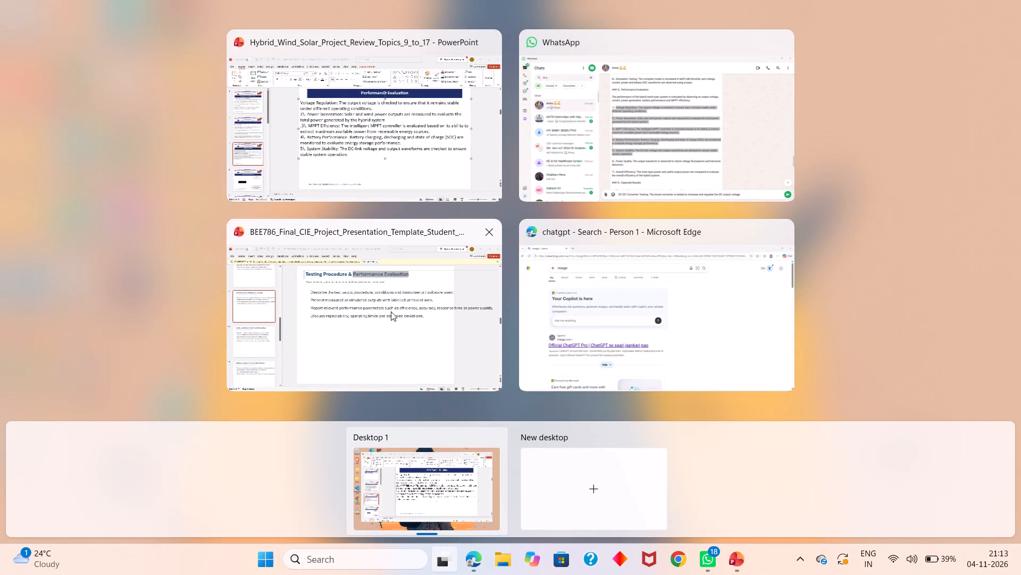
# Check the Results, Verification & Achievement of Objectives slide in the project presentation template and return to the Hybrid_Wind_Solar_Project_Review presentation.
pyautogui.click(394, 313)
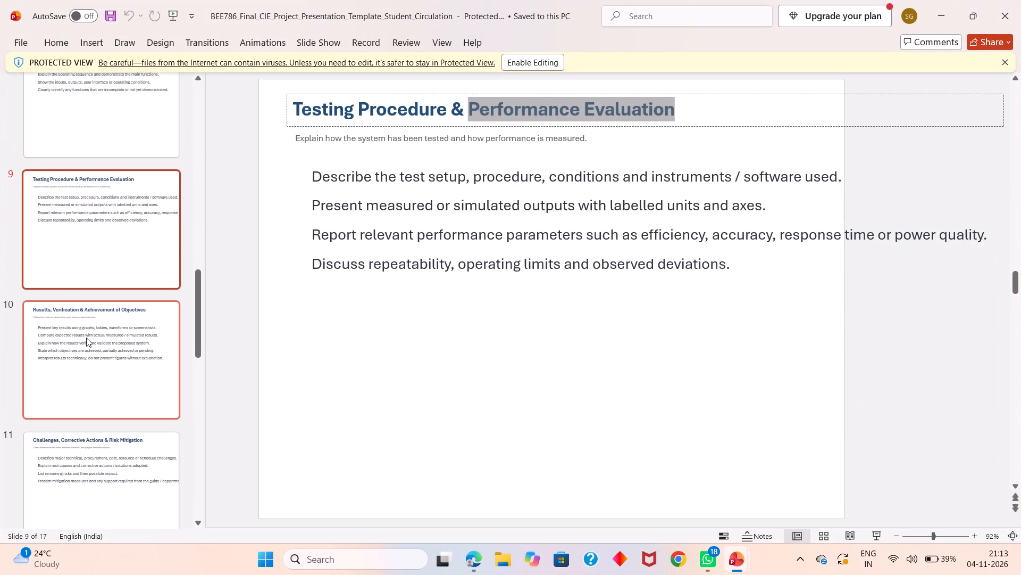
pyautogui.click(86, 338)
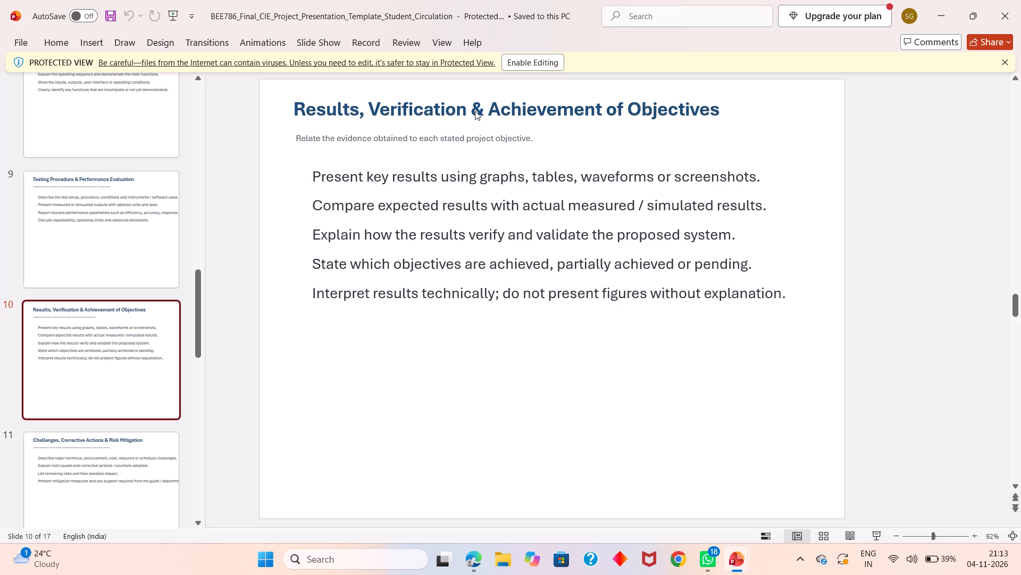
pyautogui.click(446, 136)
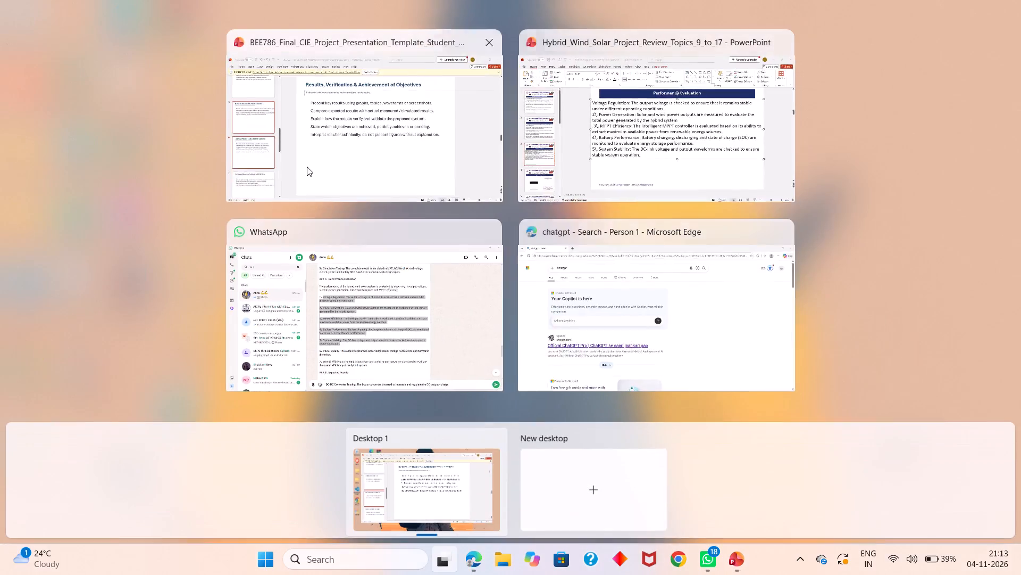
pyautogui.click(602, 143)
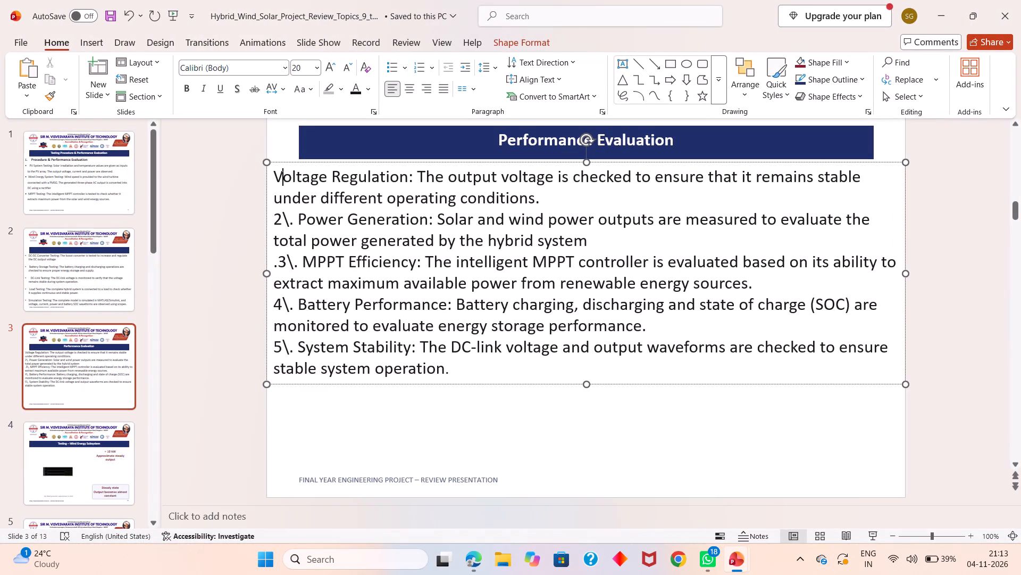
# Format the five performance points on slide 3 as a bulleted list.
pyautogui.click(275, 175)
pyautogui.moveTo(275, 175); pyautogui.dragTo(431, 420)
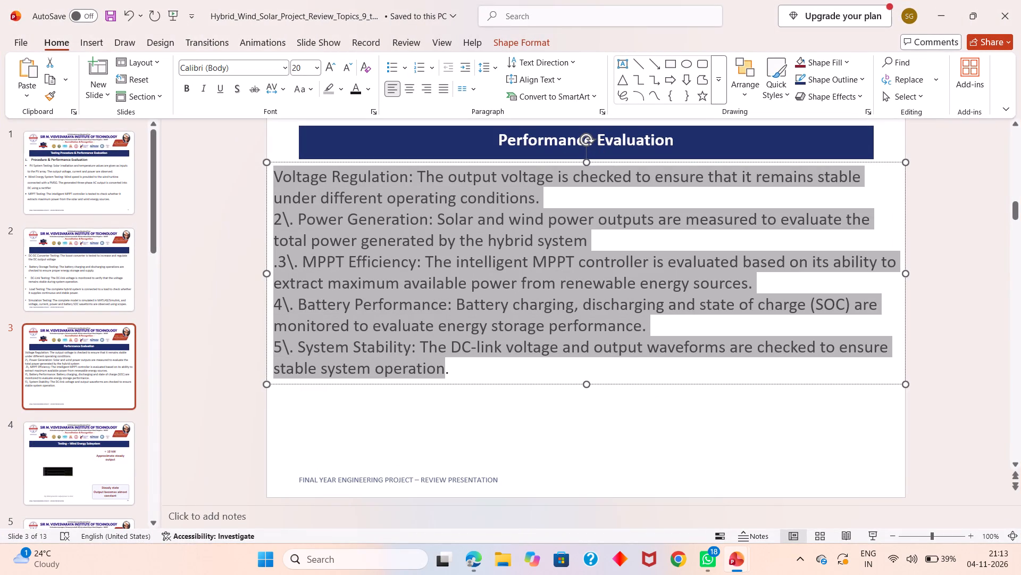
pyautogui.moveTo(431, 420); pyautogui.dragTo(430, 429)
pyautogui.click(407, 87)
pyautogui.click(407, 87)
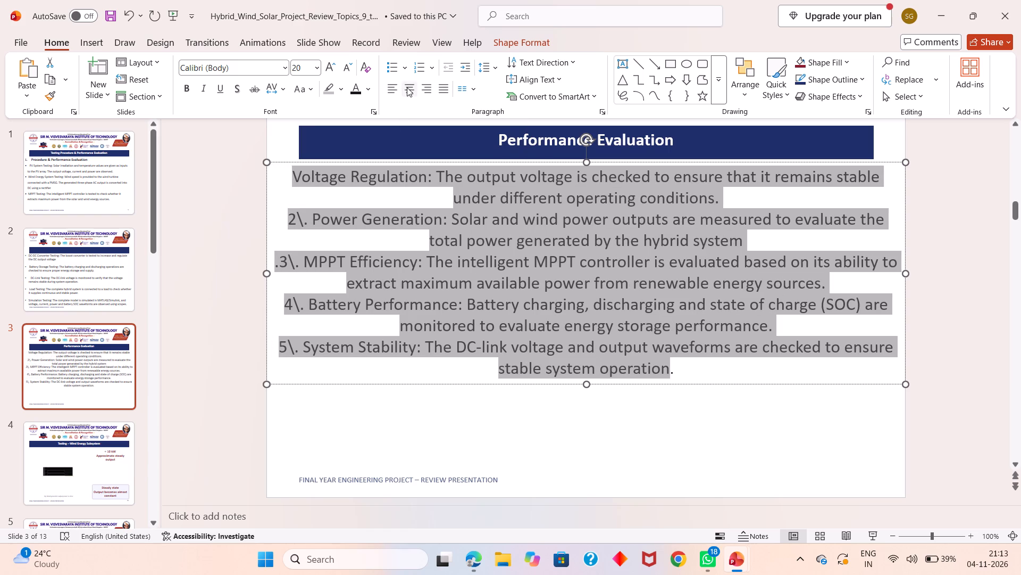
# Left-align the five performance points on slide 3 and format them as a bulleted list.
pyautogui.click(388, 87)
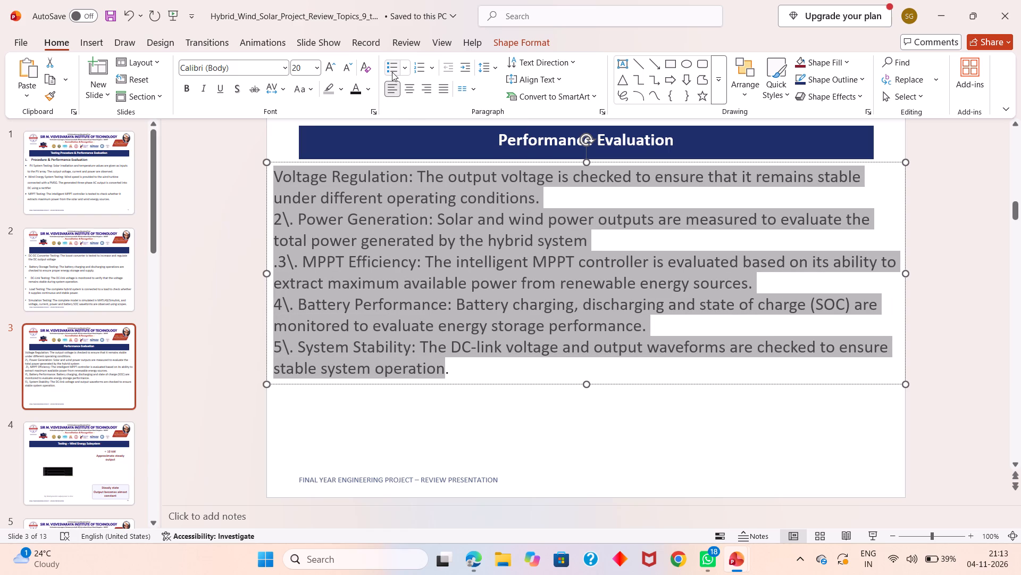
pyautogui.click(391, 71)
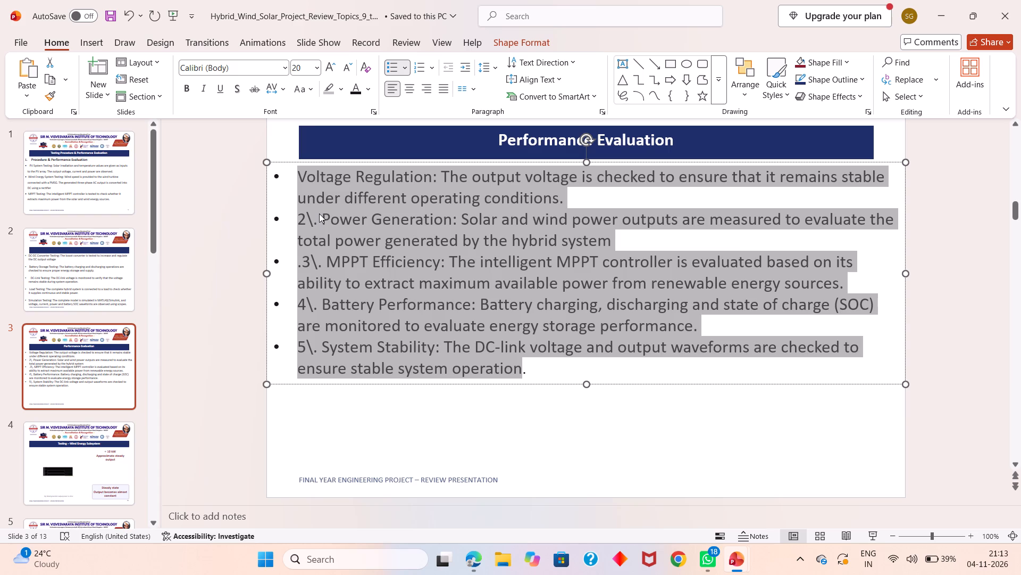
# Delete the leftover number prefixes "2\." before Power Generation and ".3\." before MPPT Efficiency.
pyautogui.click(319, 213)
pyautogui.press('BackSpace')
pyautogui.press('BackSpace')
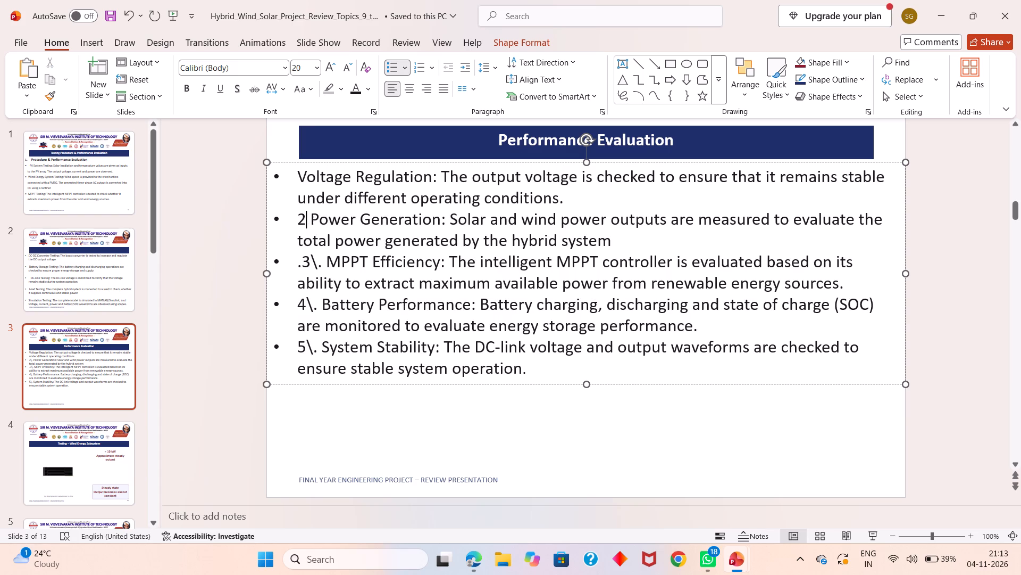
pyautogui.press('BackSpace')
pyautogui.click(325, 261)
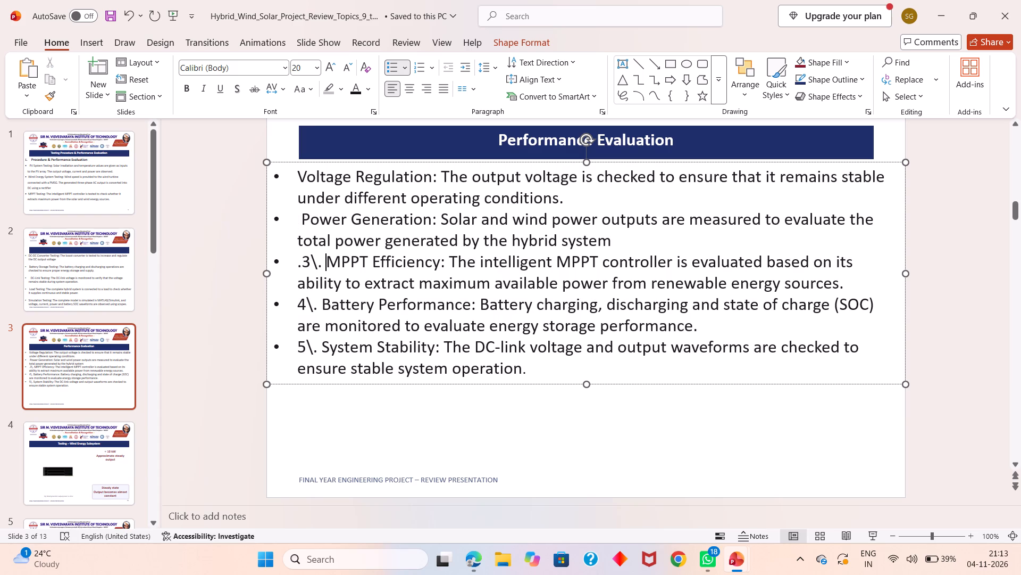
pyautogui.press('BackSpace')
pyautogui.press('BackSpace')
pyautogui.press('BackSpace')
pyautogui.press('BackSpace')
pyautogui.press('BackSpace')
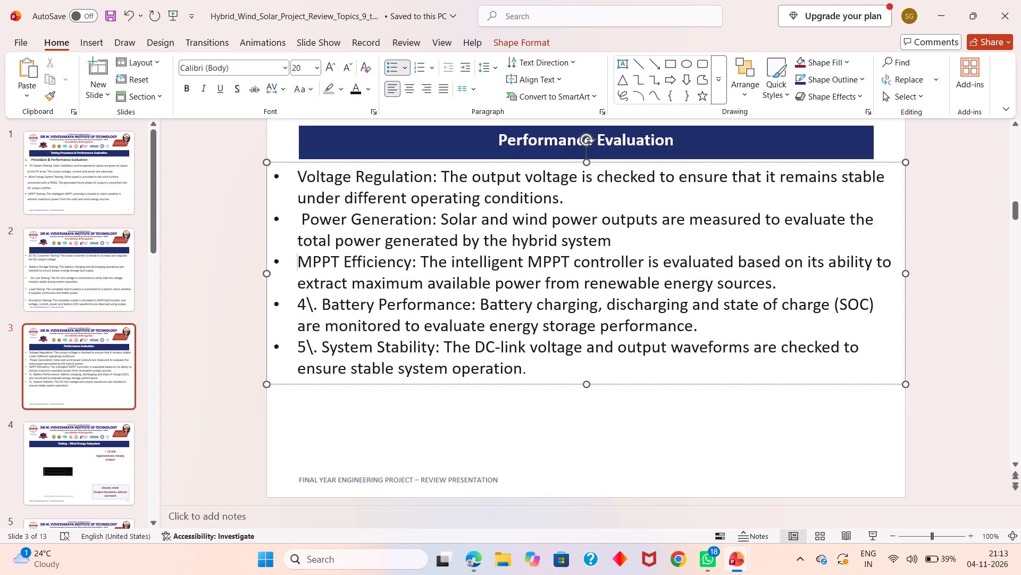
# Delete the leftover number prefixes "4\." before Battery Performance and "5\." before System Stability.
pyautogui.click(316, 305)
pyautogui.press('BackSpace')
pyautogui.press('BackSpace')
pyautogui.press('BackSpace')
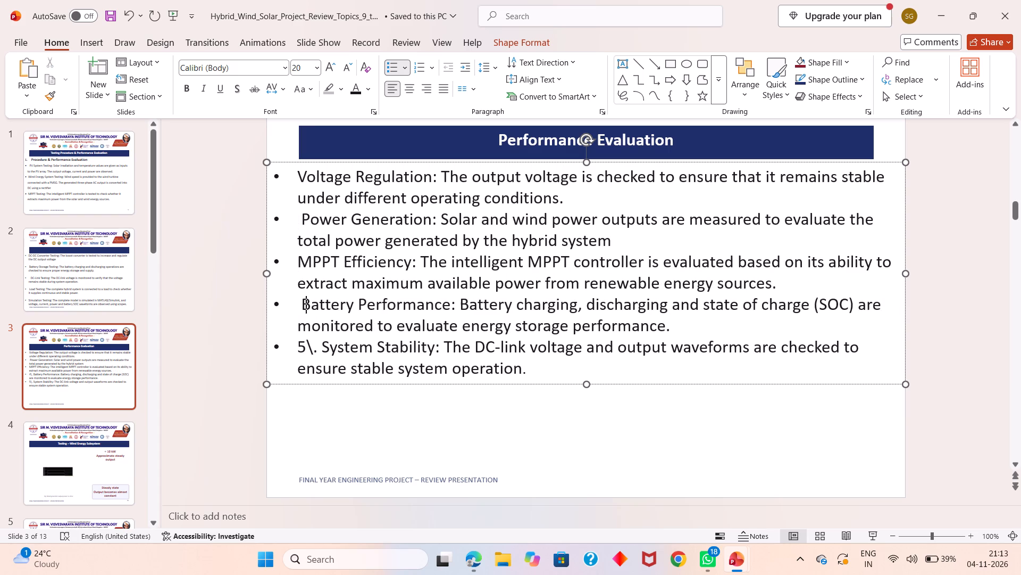
pyautogui.press('BackSpace')
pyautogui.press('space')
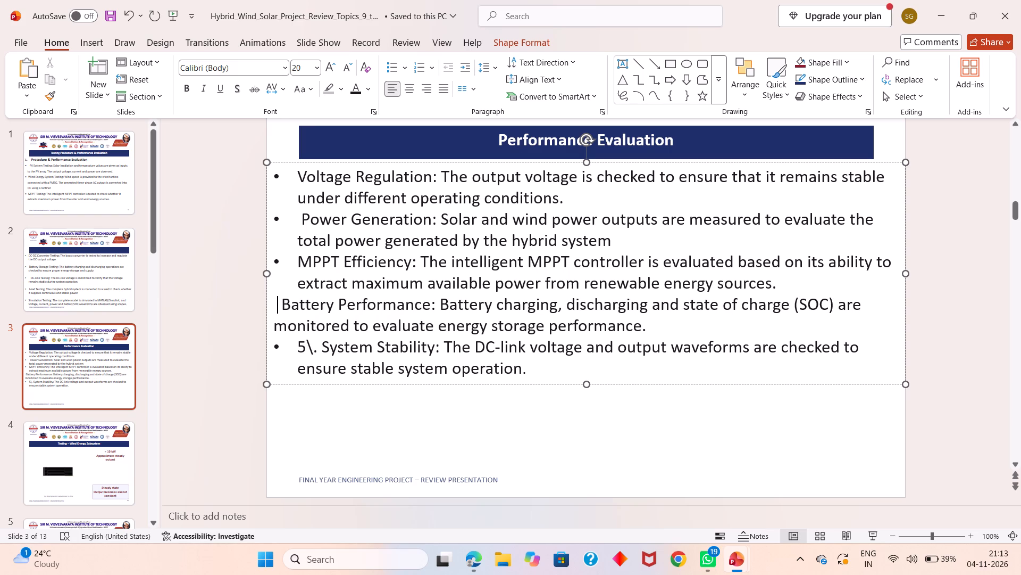
pyautogui.click(317, 349)
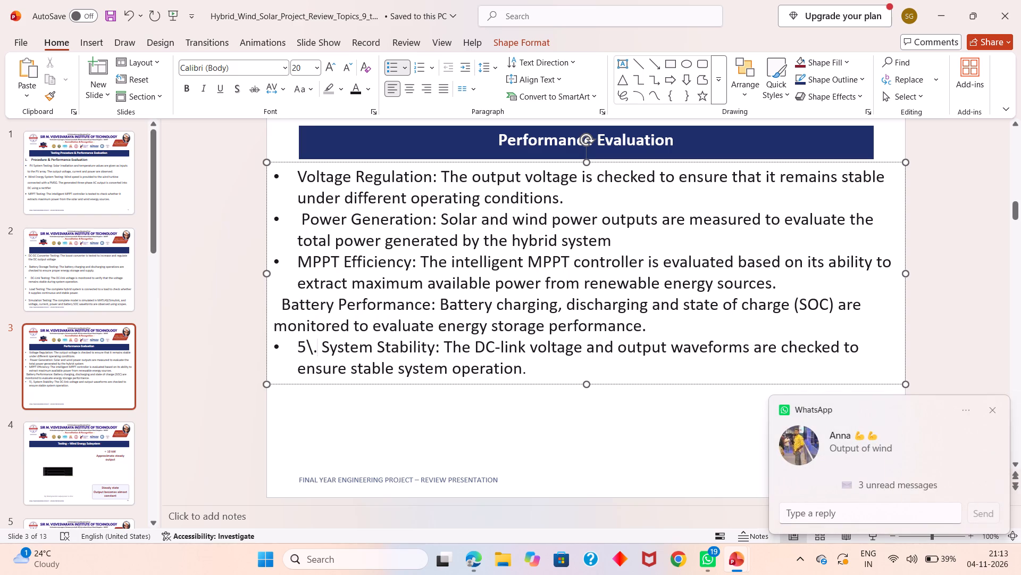
pyautogui.press('BackSpace')
pyautogui.press('BackSpace')
pyautogui.press('BackSpace')
pyautogui.press('BackSpace')
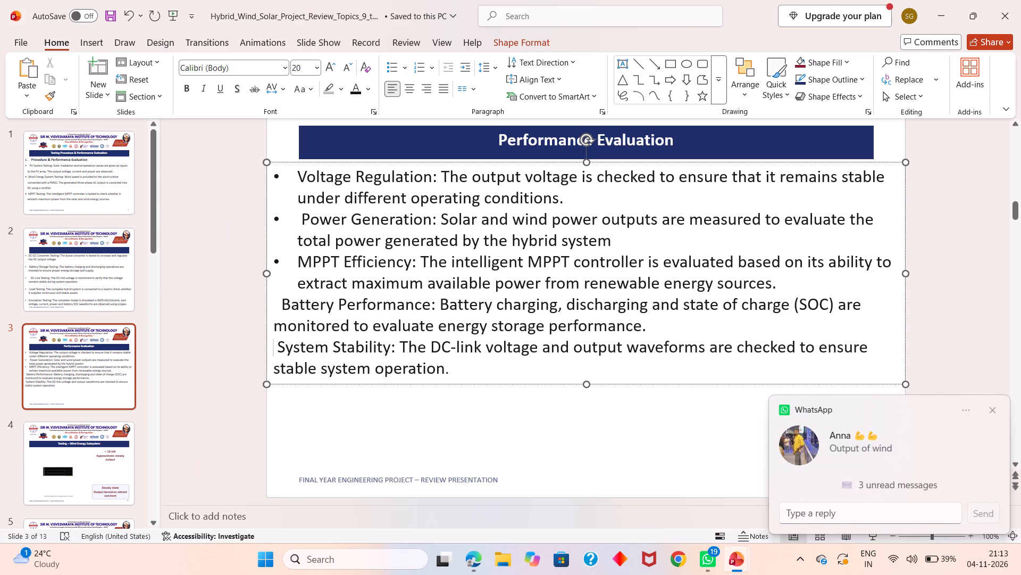
# Reapply bullets to all five Performance Evaluation points, from Voltage Regulation through System Stability.
pyautogui.moveTo(297, 175); pyautogui.dragTo(438, 376)
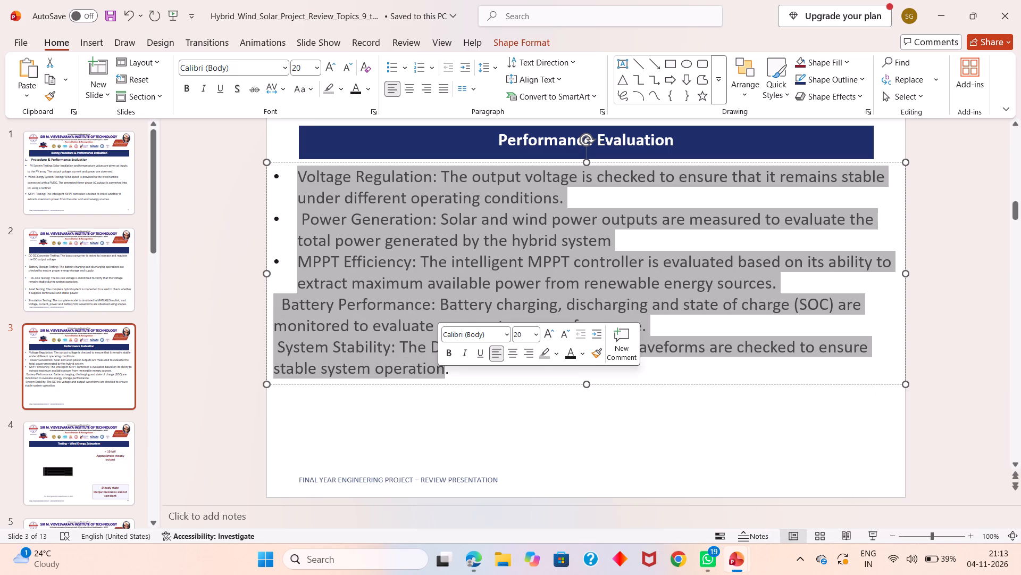
pyautogui.click(390, 69)
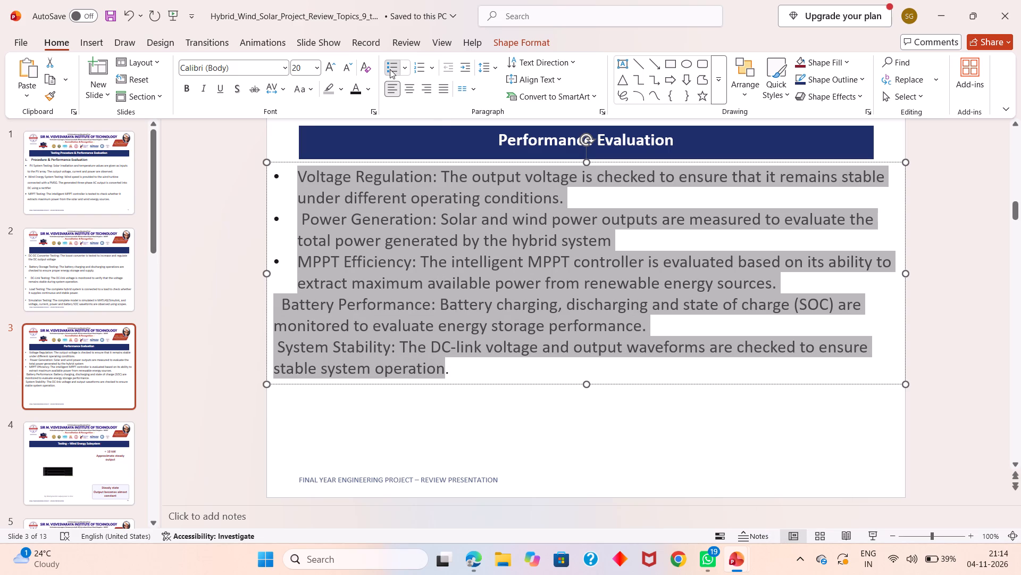
# Open slide 4, Testing – Wind Energy Subsystem.
pyautogui.click(80, 446)
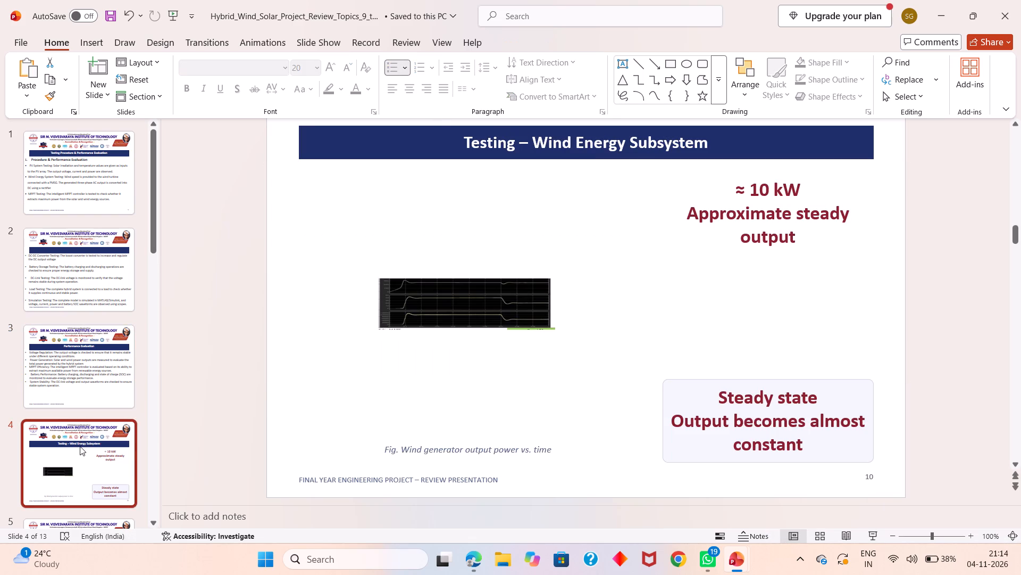
# Review the slides after Performance Evaluation, including the Solar PV and Battery Storage testing slides, and continue towards the Conclusion.
pyautogui.scroll(-1, 80, 446)
pyautogui.click(85, 489)
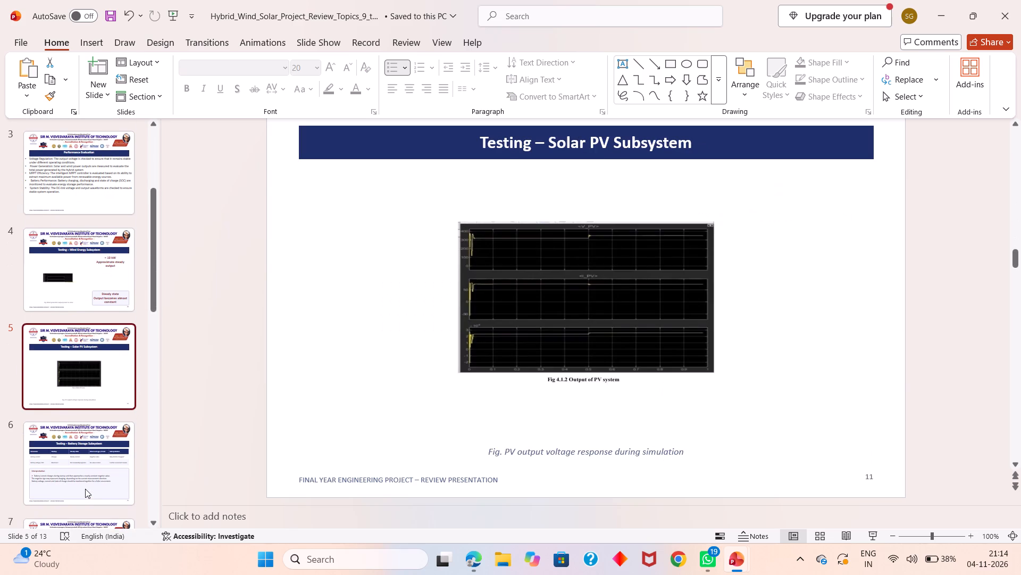
pyautogui.scroll(-1, 85, 489)
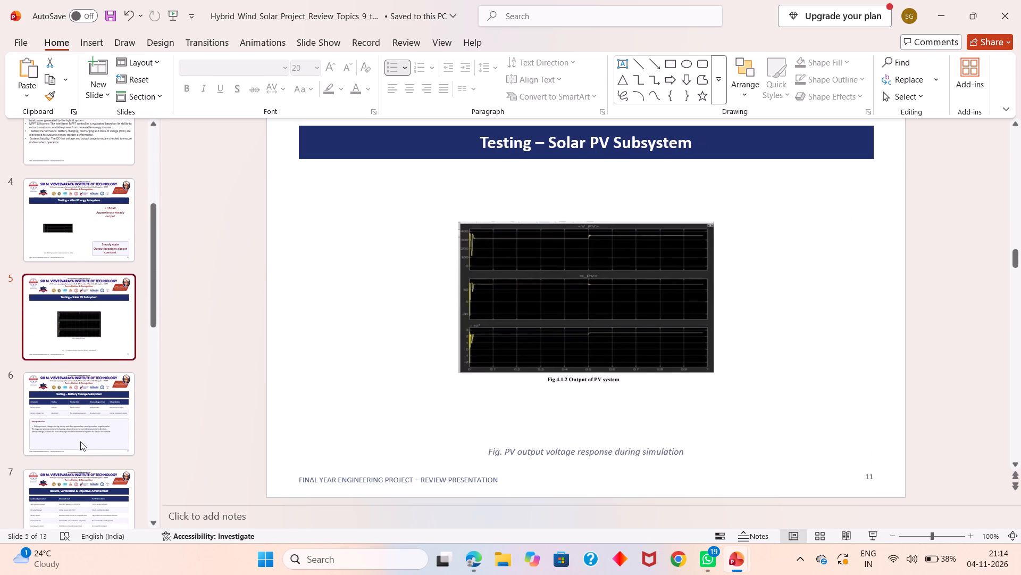
pyautogui.click(78, 434)
pyautogui.scroll(-2, 78, 434)
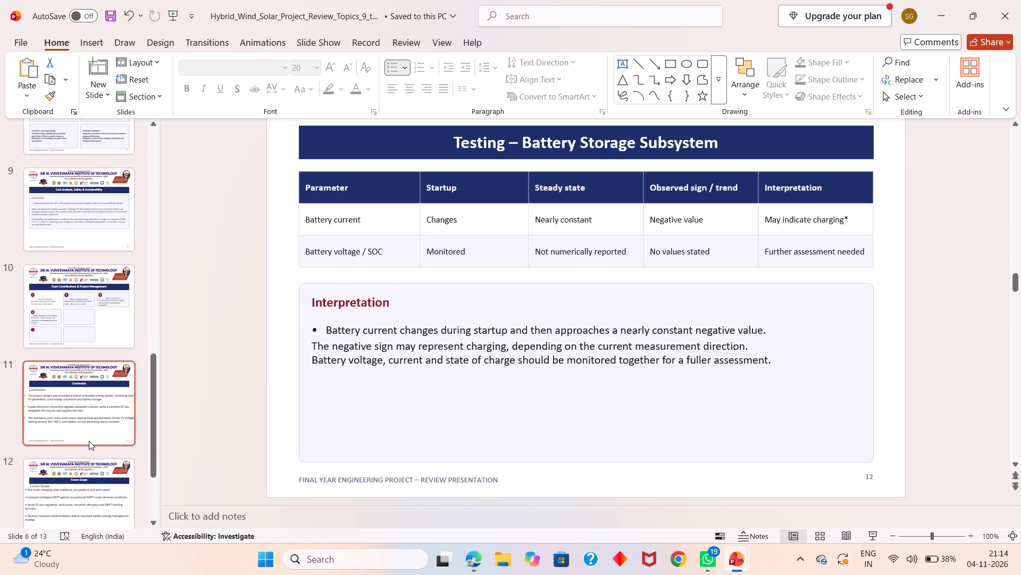
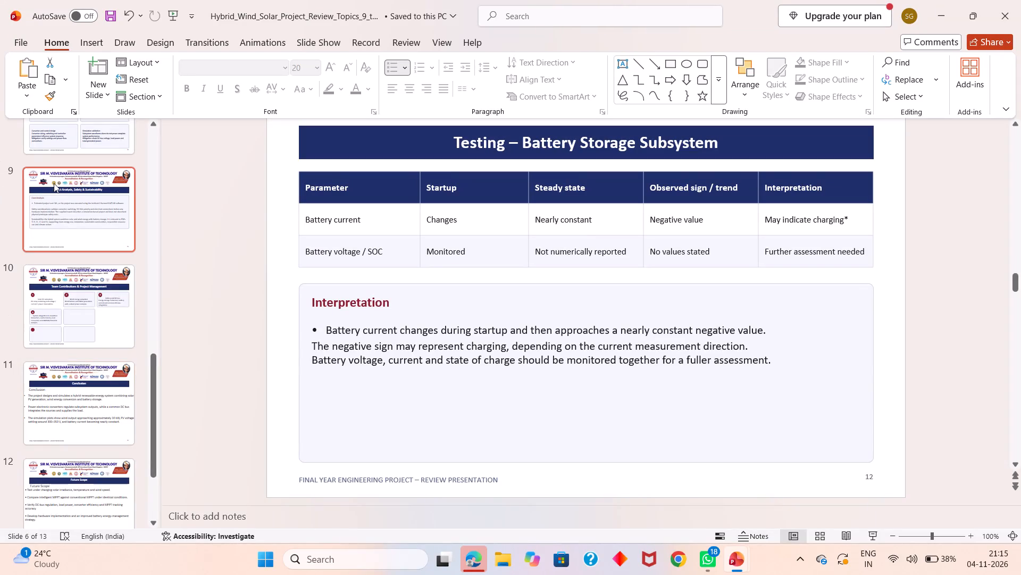
# Go back to the Performance Evaluation slide in the review presentation.
pyautogui.scroll(1, 56, 185)
pyautogui.click(61, 197)
pyautogui.scroll(1, 61, 197)
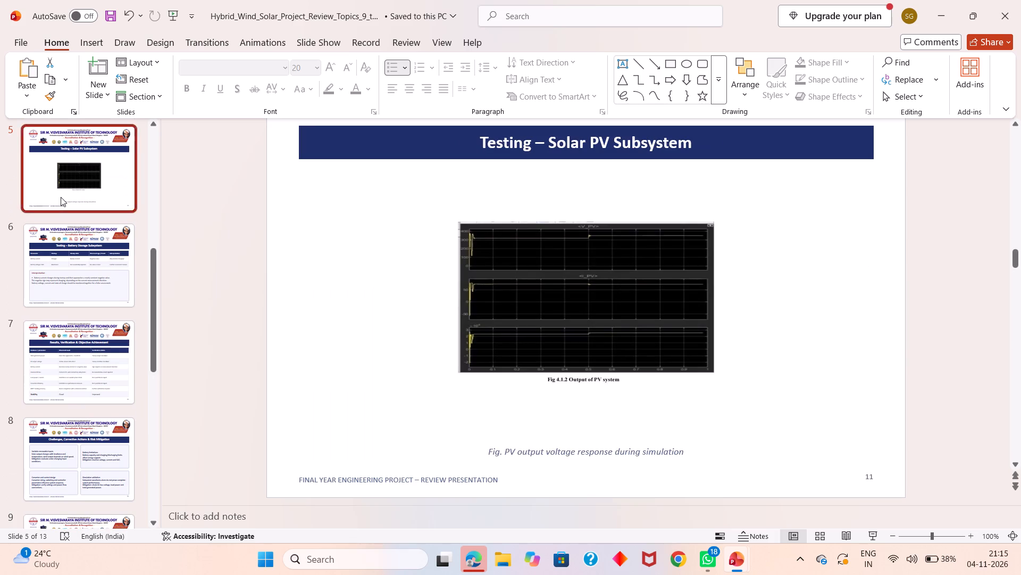
pyautogui.scroll(3, 61, 197)
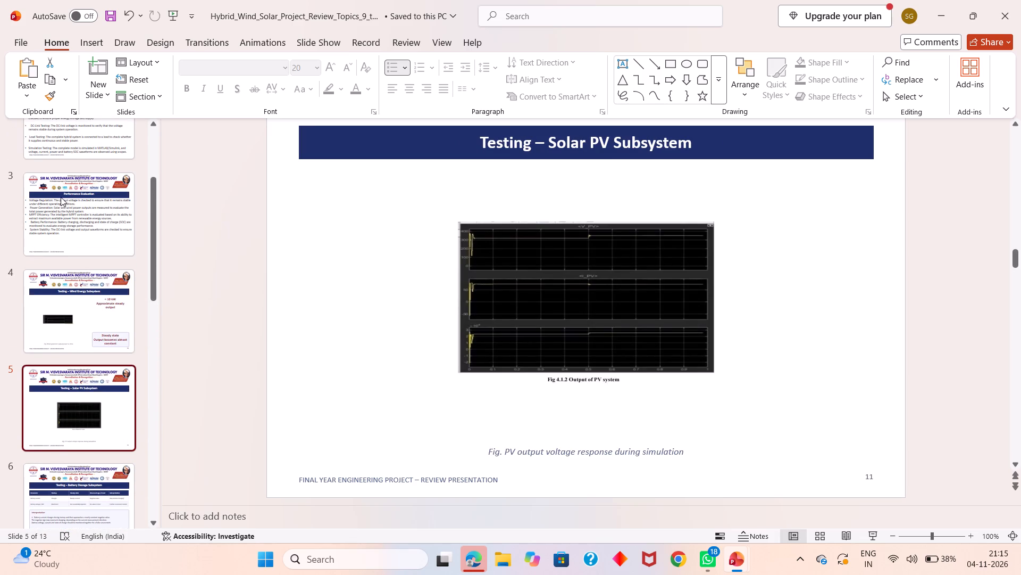
pyautogui.scroll(1, 61, 197)
pyautogui.click(67, 219)
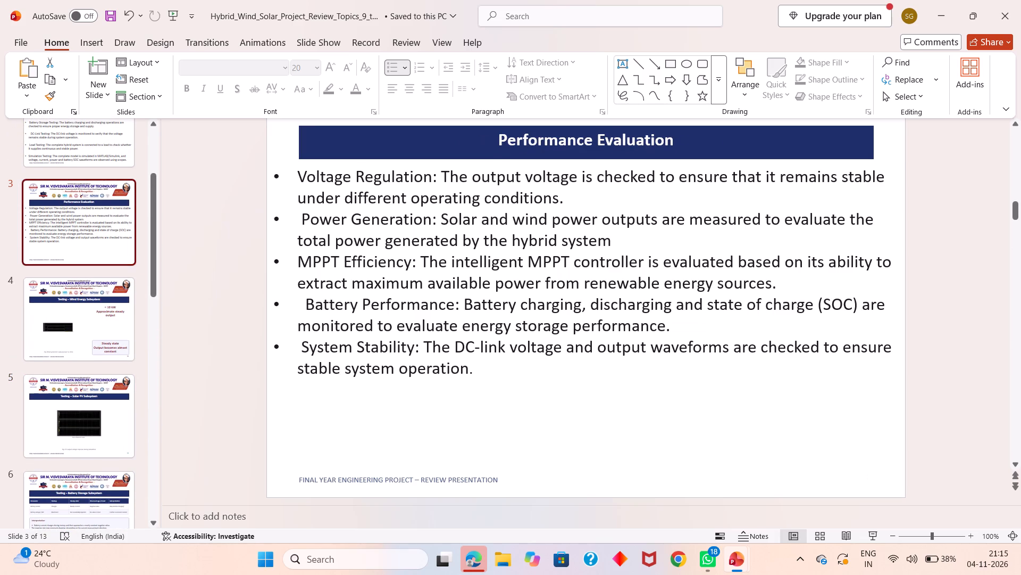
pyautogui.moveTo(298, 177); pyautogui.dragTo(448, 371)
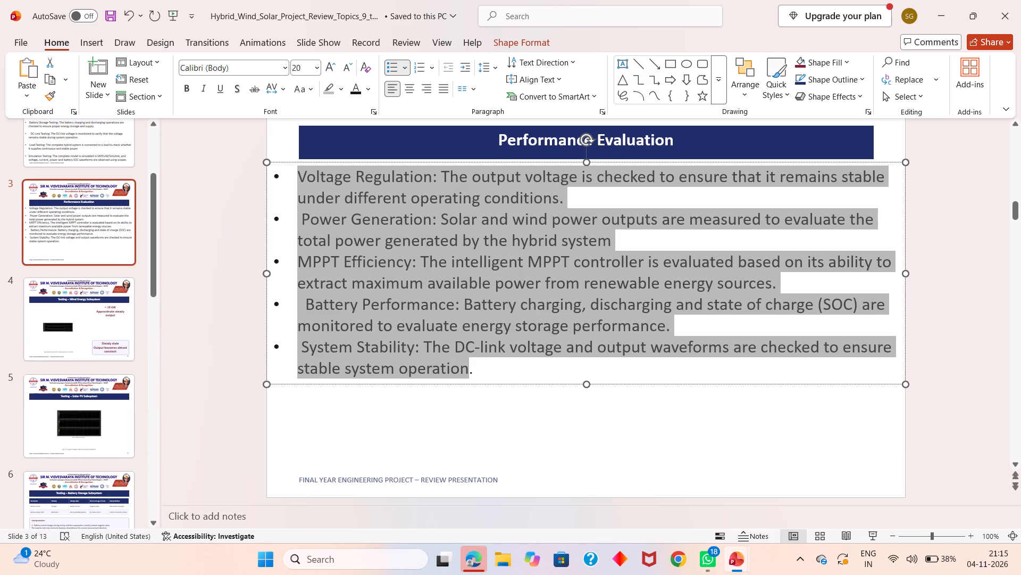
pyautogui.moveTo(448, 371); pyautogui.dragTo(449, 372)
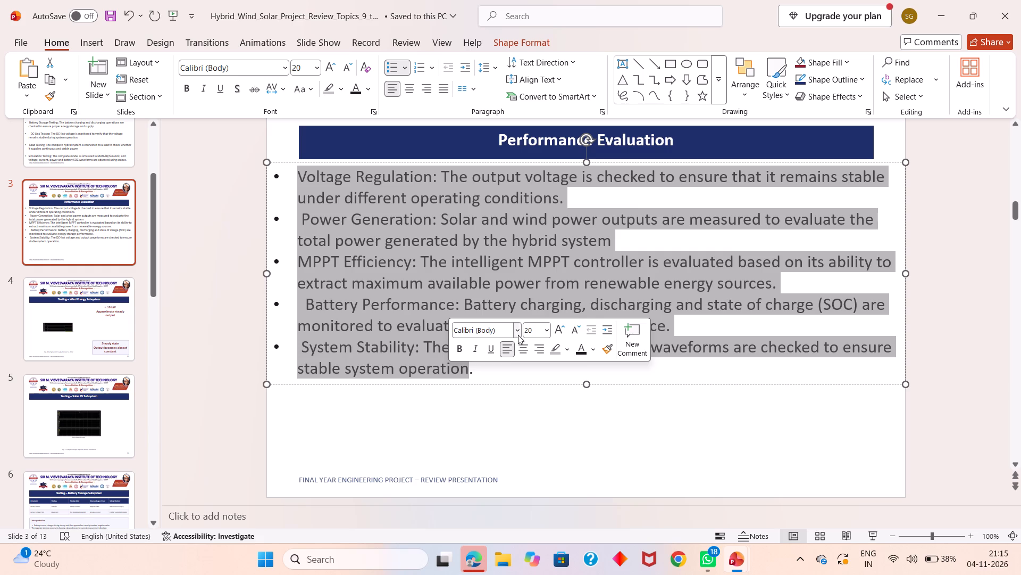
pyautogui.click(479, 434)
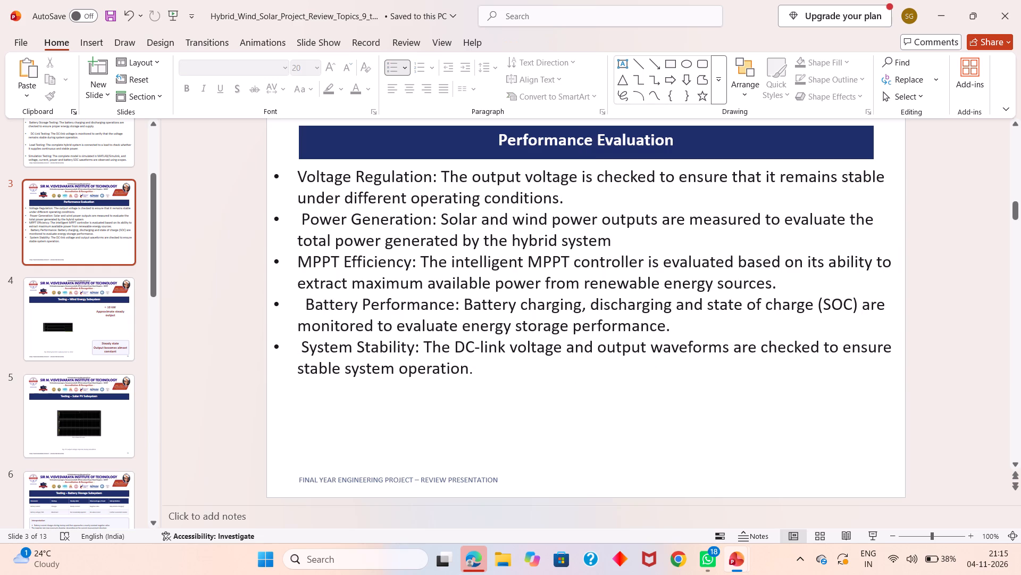
# Insert a blank line after each of the first four bullet points on the Performance Evaluation slide to space out the list.
pyautogui.click(557, 202)
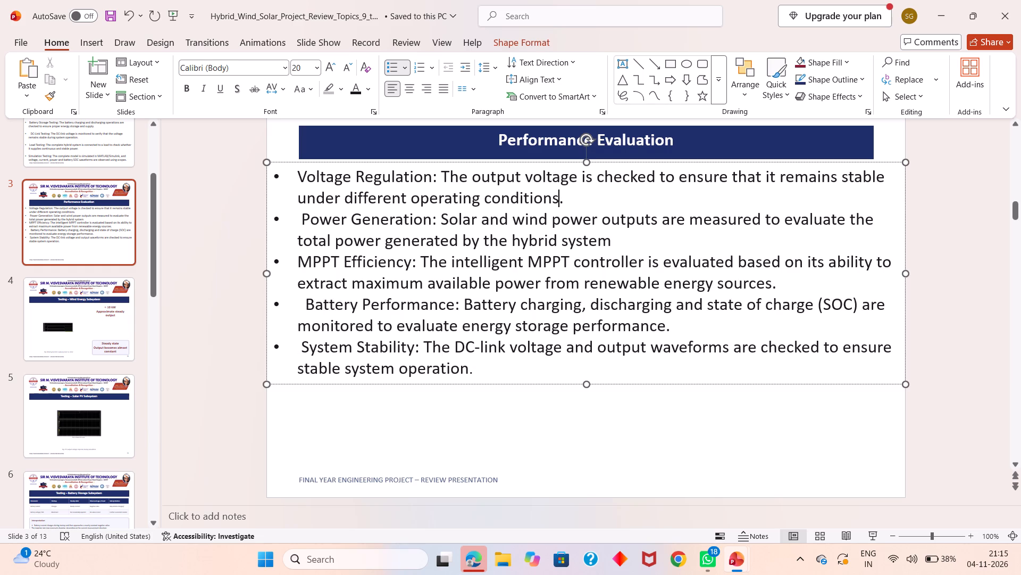
pyautogui.click(565, 202)
pyautogui.press('Return')
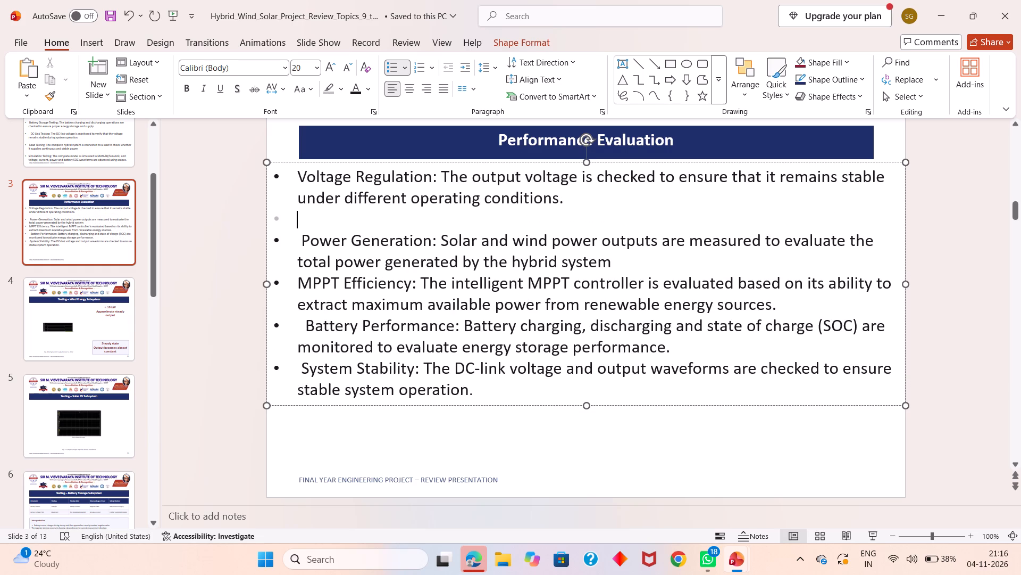
pyautogui.rightClick(615, 264)
pyautogui.click(602, 265)
pyautogui.press('Return')
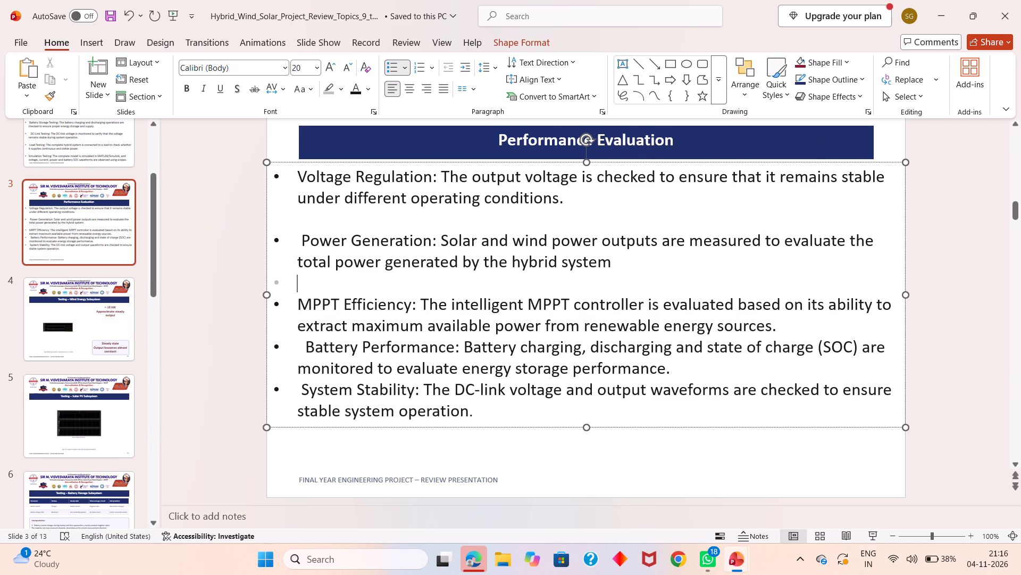
pyautogui.click(774, 325)
pyautogui.press('Return')
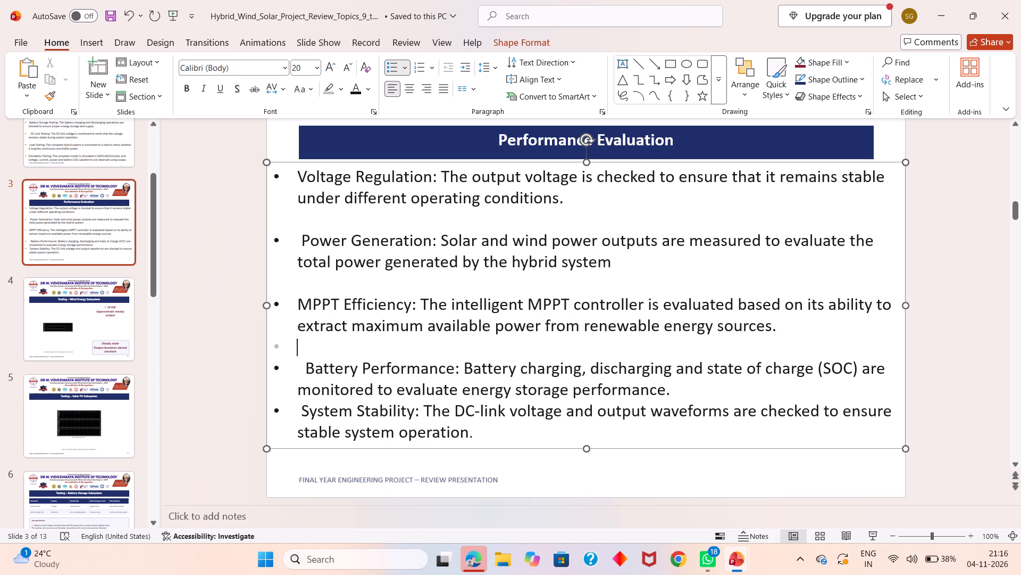
pyautogui.click(691, 385)
pyautogui.press('Return')
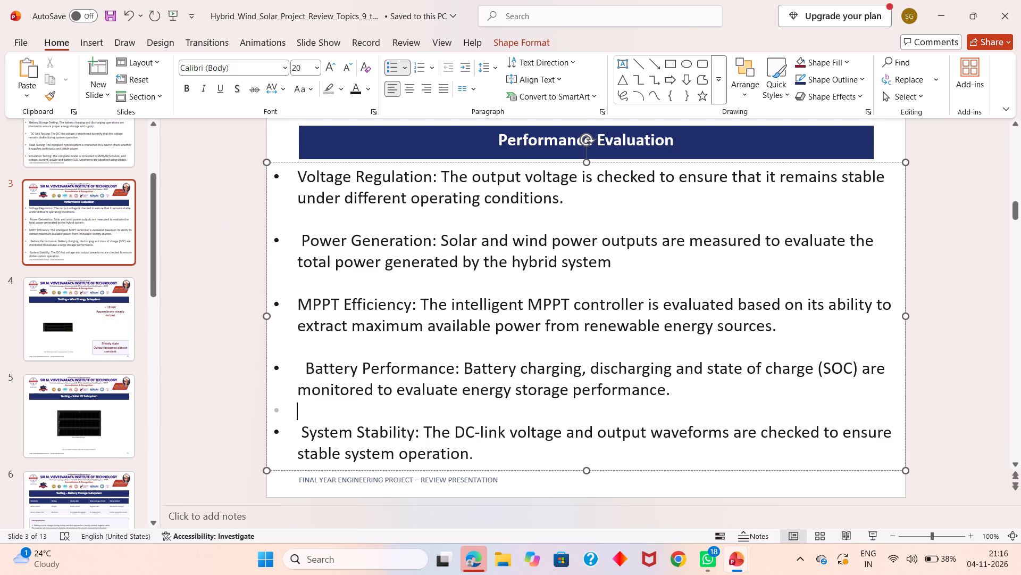
pyautogui.click(674, 149)
pyautogui.click(740, 251)
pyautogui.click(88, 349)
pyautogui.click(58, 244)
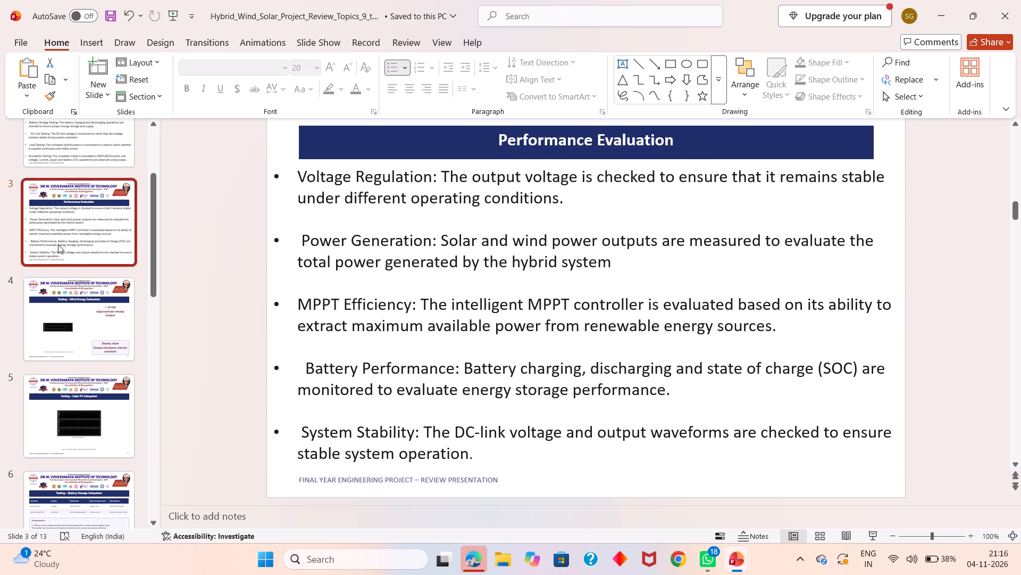
# Insert a new blank title-bar slide directly after the Performance Evaluation slide.
pyautogui.moveTo(1, 318); pyautogui.dragTo(72, 291)
pyautogui.click(72, 291)
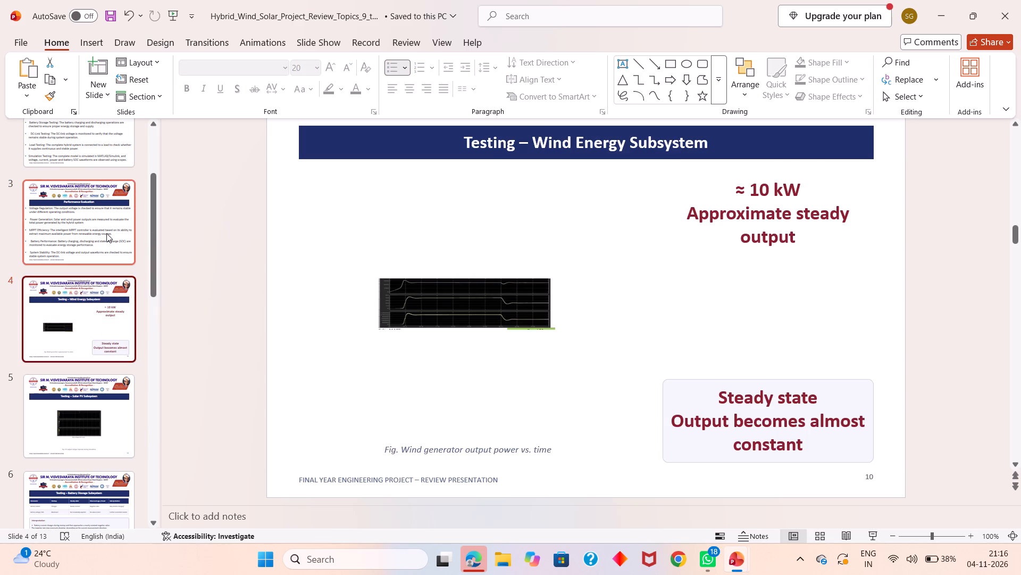
pyautogui.click(101, 224)
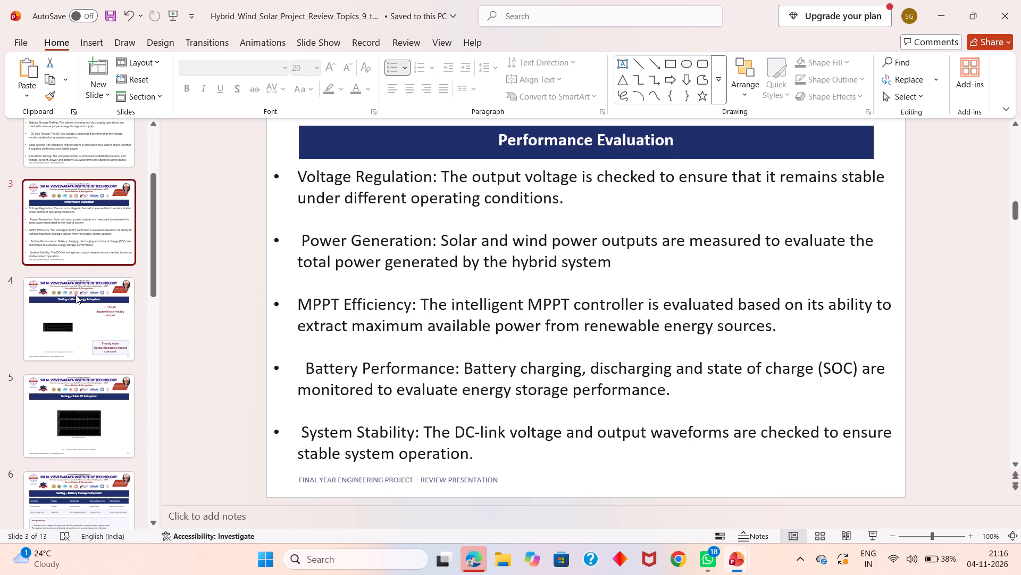
pyautogui.click(71, 233)
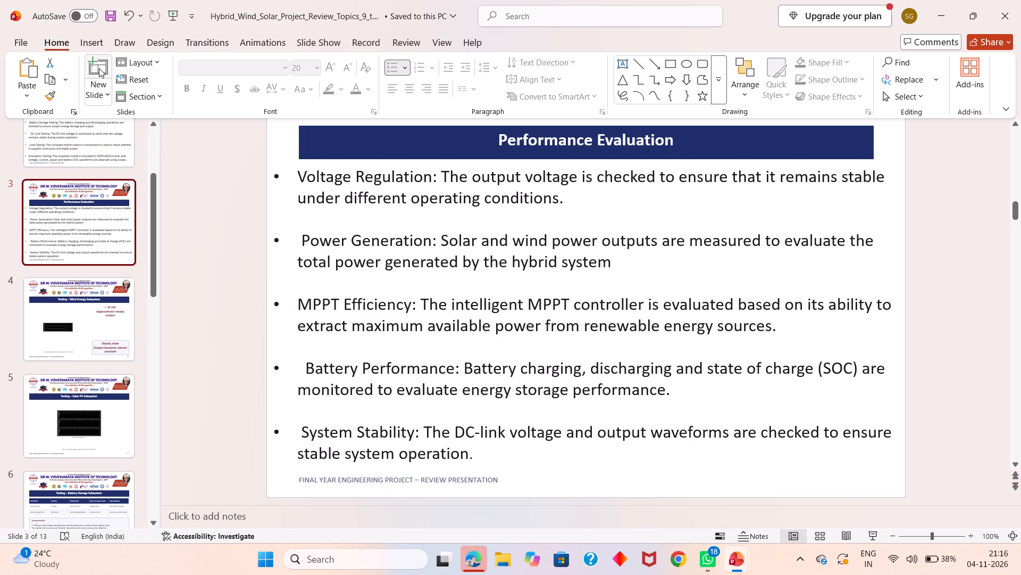
pyautogui.click(97, 68)
# Cut the Testing – Wind Energy Subsystem slide out of the presentation.
pyautogui.click(60, 406)
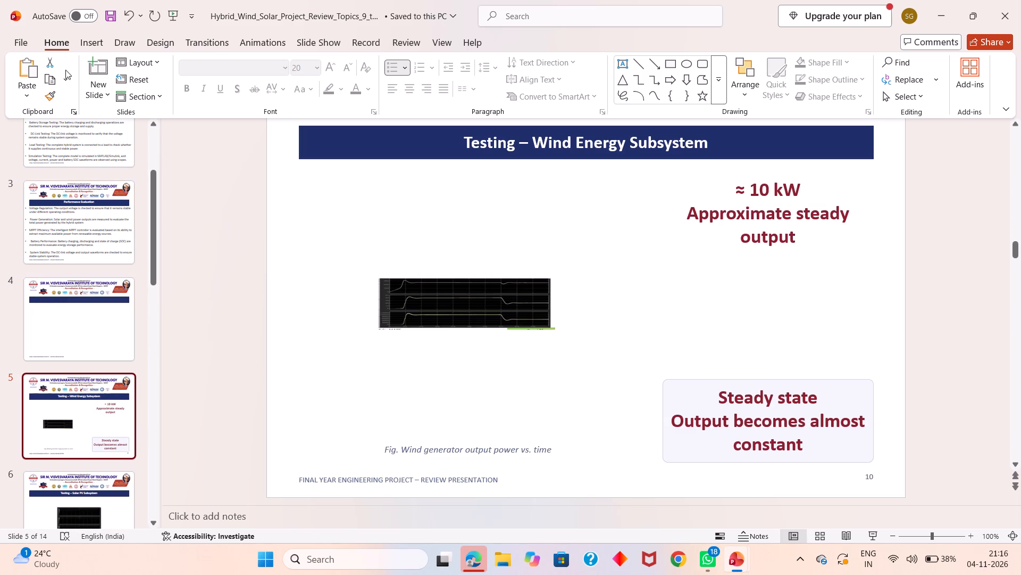
pyautogui.click(50, 67)
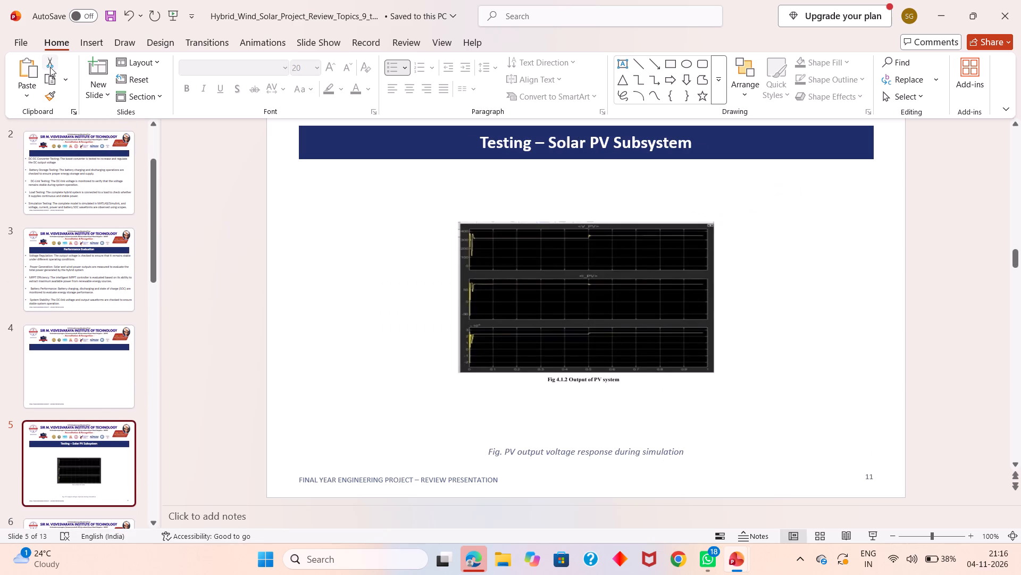
# Open the new empty slide 4 after Performance Evaluation and place the focus on its blank body area.
pyautogui.click(68, 373)
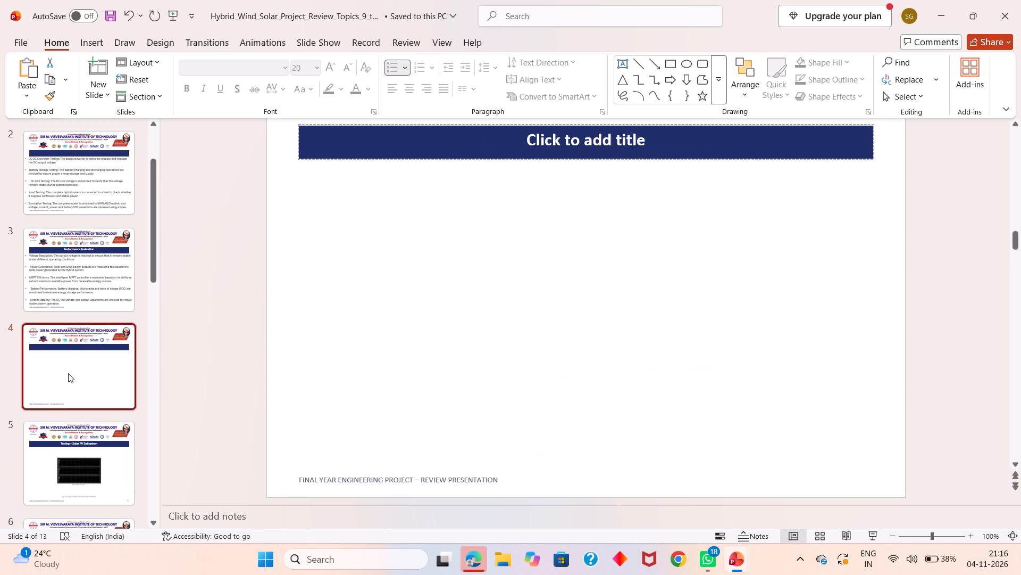
pyautogui.click(422, 263)
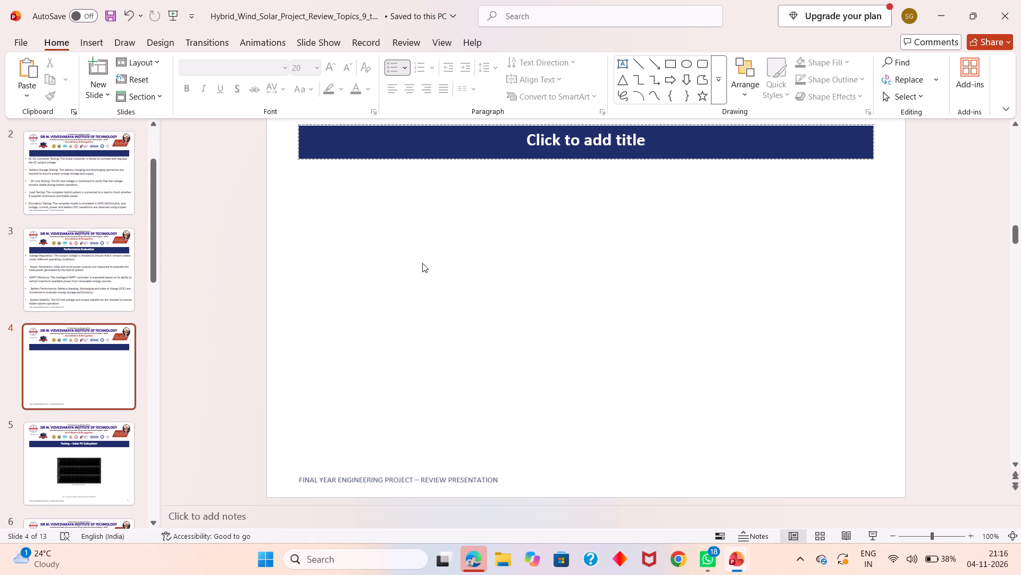
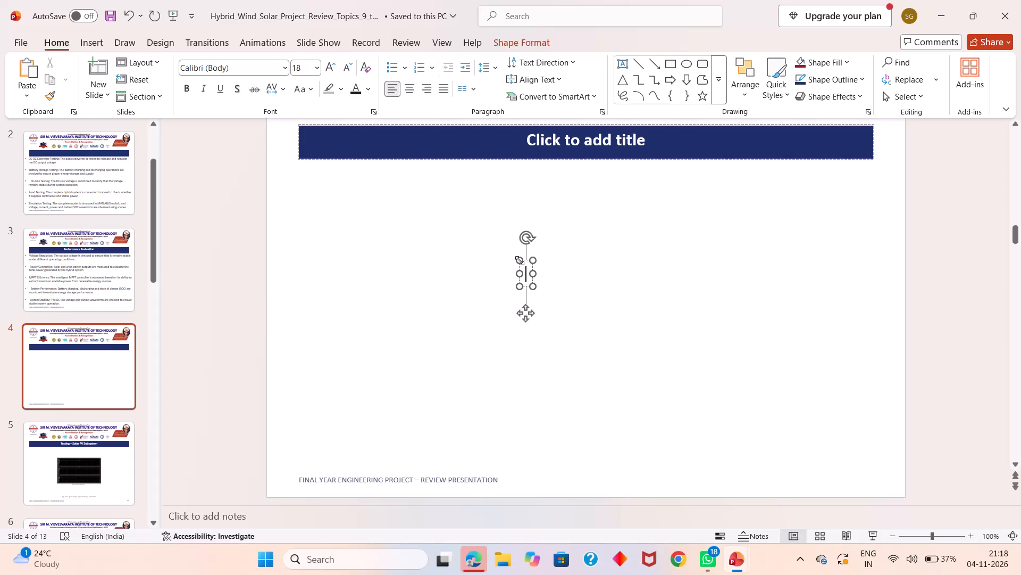
# Enlarge the empty text box on slide 4 to fill the area below the title bar across the slide's width, down to the bottom edge.
pyautogui.click(520, 260)
pyautogui.moveTo(520, 260); pyautogui.dragTo(306, 213)
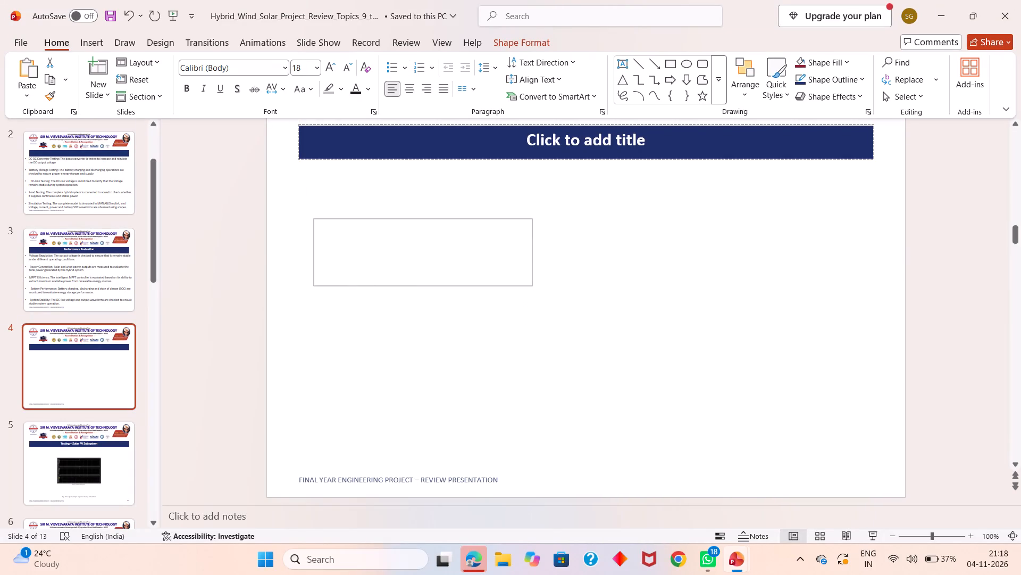
pyautogui.moveTo(306, 213); pyautogui.dragTo(267, 165)
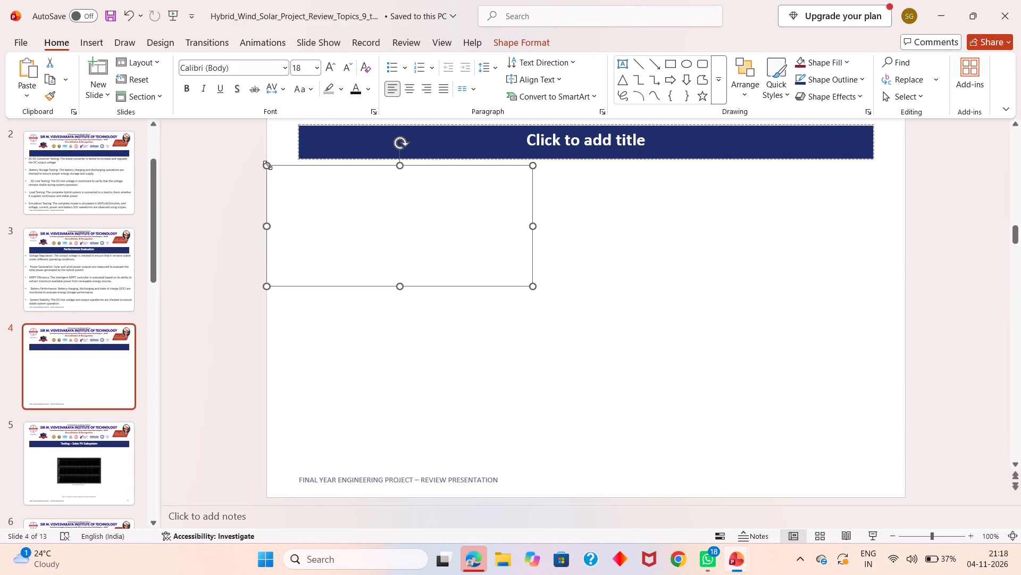
pyautogui.moveTo(533, 287); pyautogui.dragTo(704, 411)
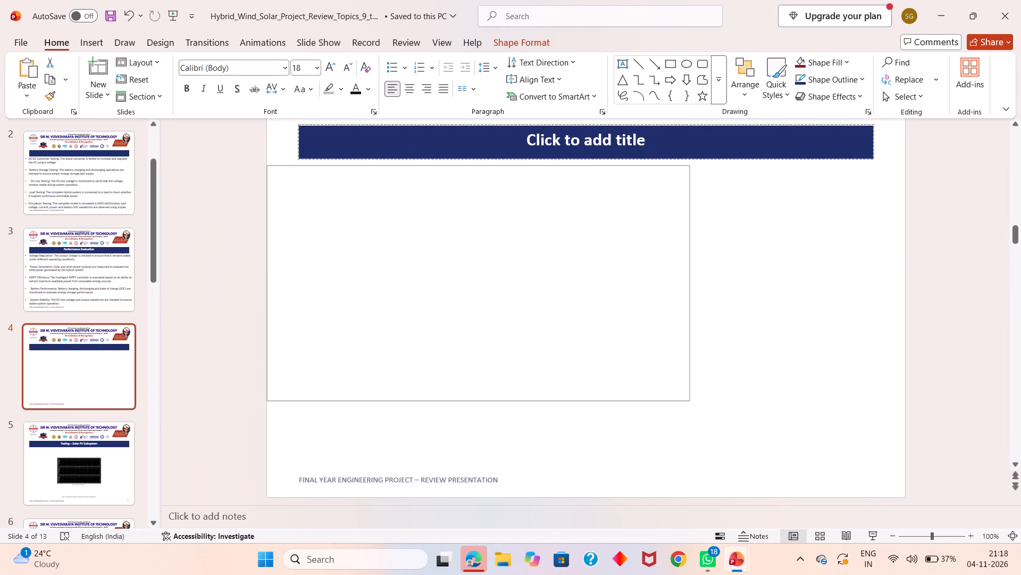
pyautogui.moveTo(704, 411); pyautogui.dragTo(888, 505)
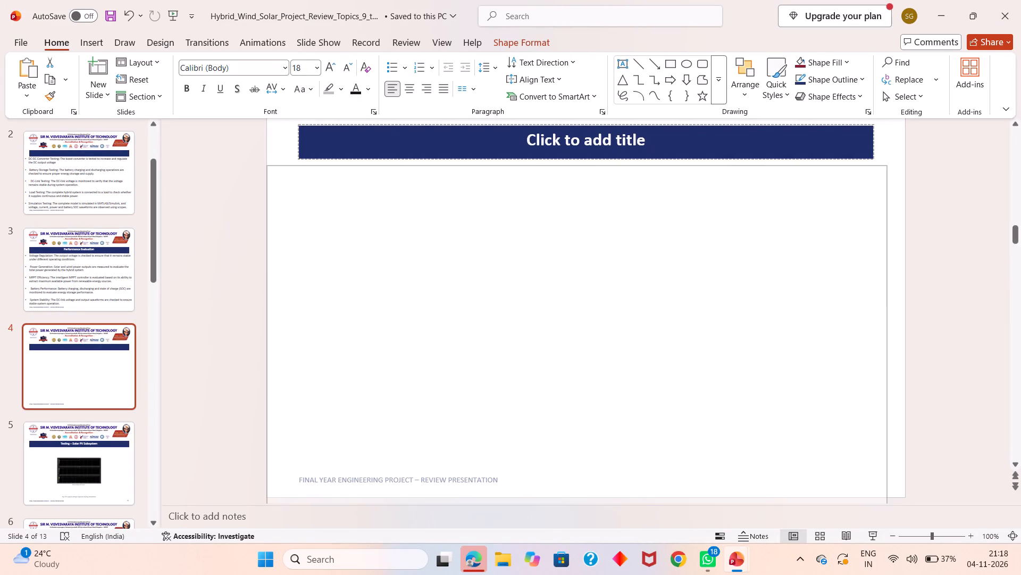
pyautogui.moveTo(888, 505); pyautogui.dragTo(920, 490)
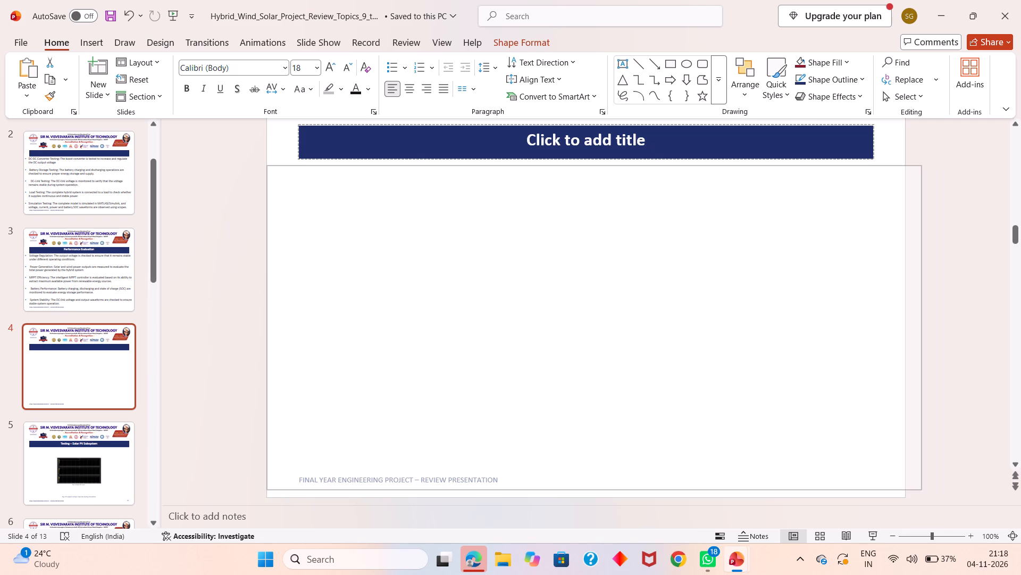
pyautogui.moveTo(920, 490); pyautogui.dragTo(901, 498)
pyautogui.click(725, 317)
pyautogui.click(522, 259)
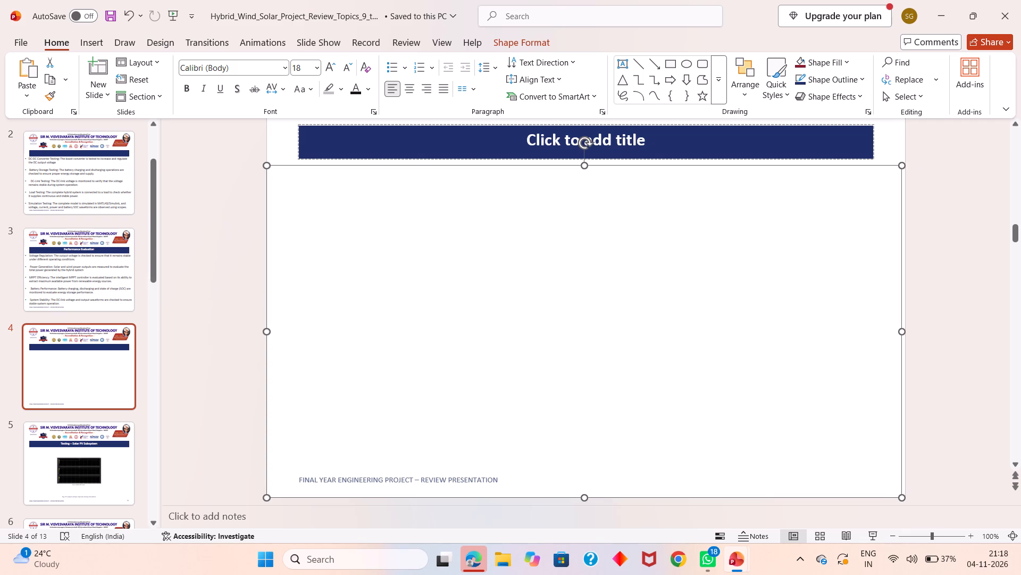
# Paste the PV system output figure onto blank slide 4 and shrink it to about 8.31 cm high by 11.96 cm wide.
pyautogui.hotkey('ctrl', 'v')
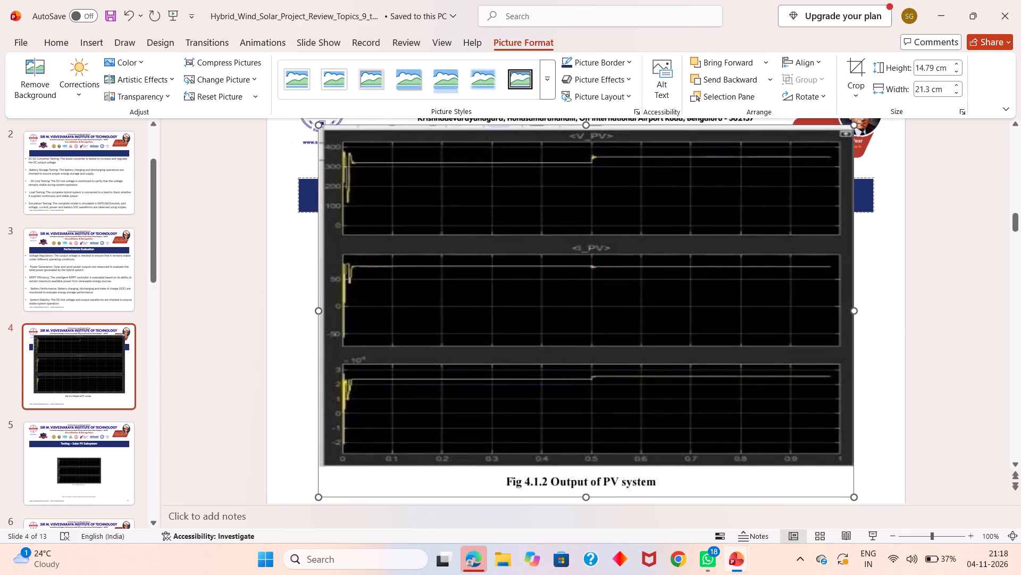
pyautogui.moveTo(319, 126); pyautogui.dragTo(324, 229)
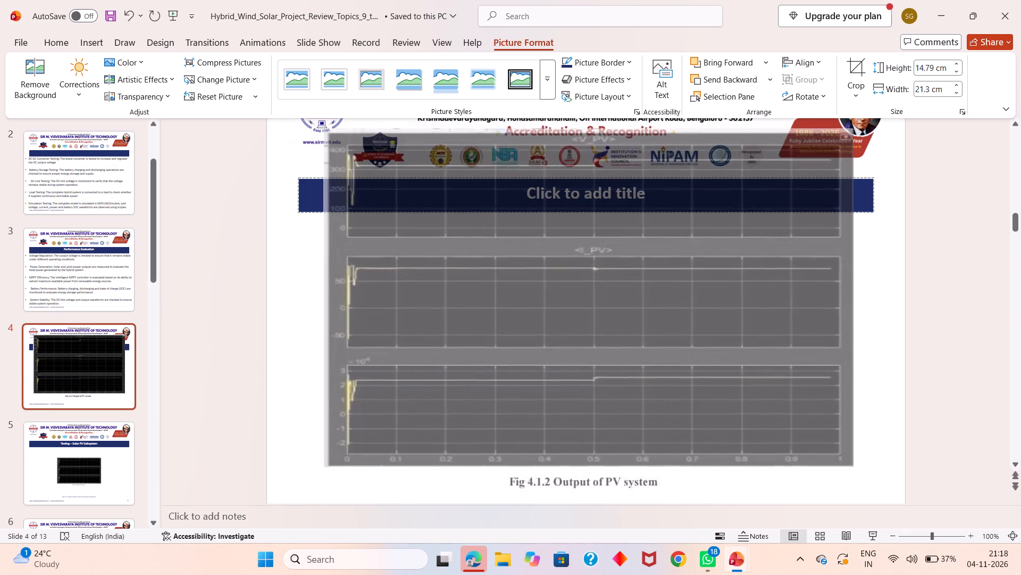
pyautogui.moveTo(324, 229); pyautogui.dragTo(451, 291)
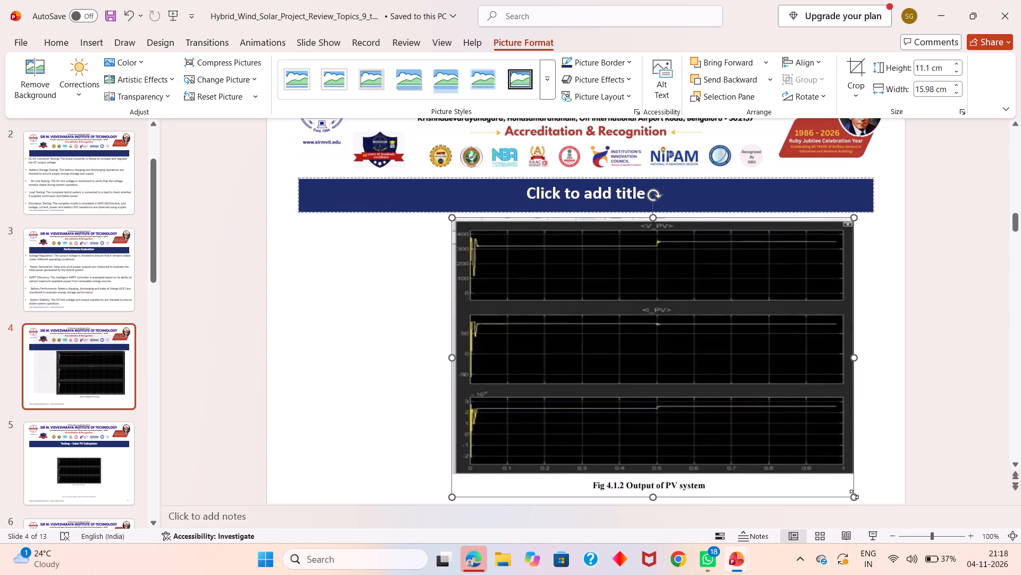
pyautogui.moveTo(854, 494); pyautogui.dragTo(744, 392)
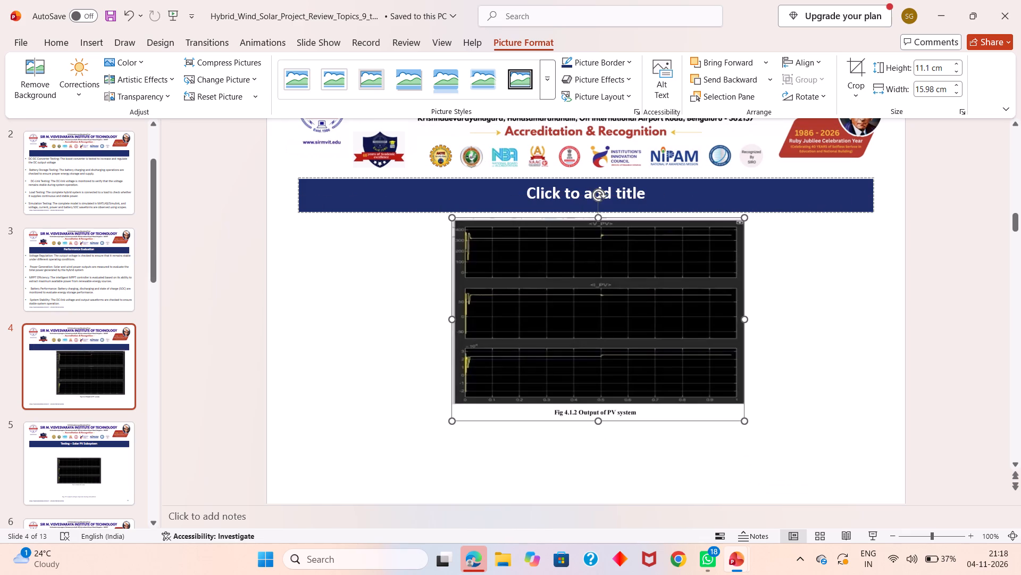
pyautogui.moveTo(453, 218); pyautogui.dragTo(434, 218)
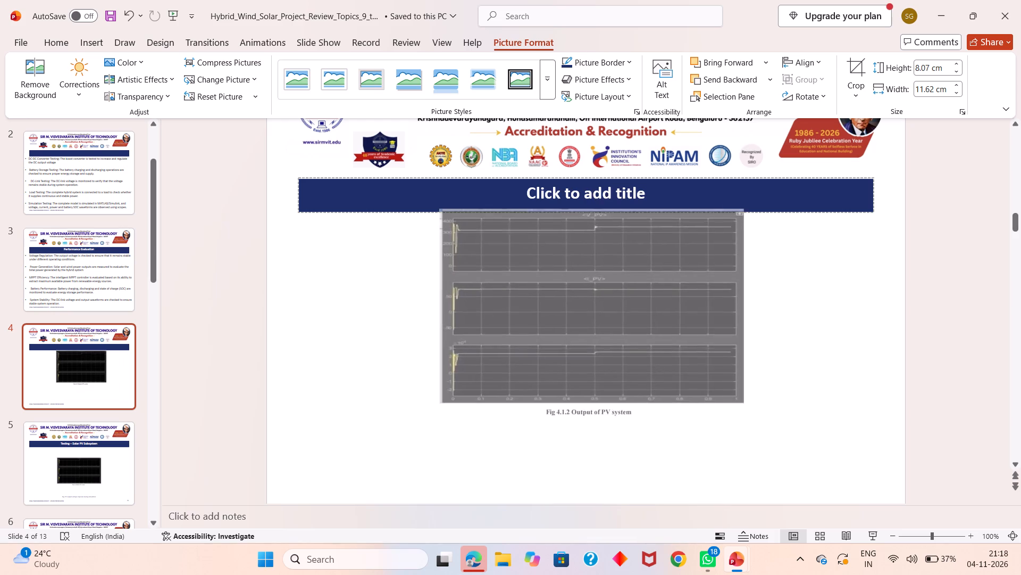
pyautogui.moveTo(434, 218); pyautogui.dragTo(443, 240)
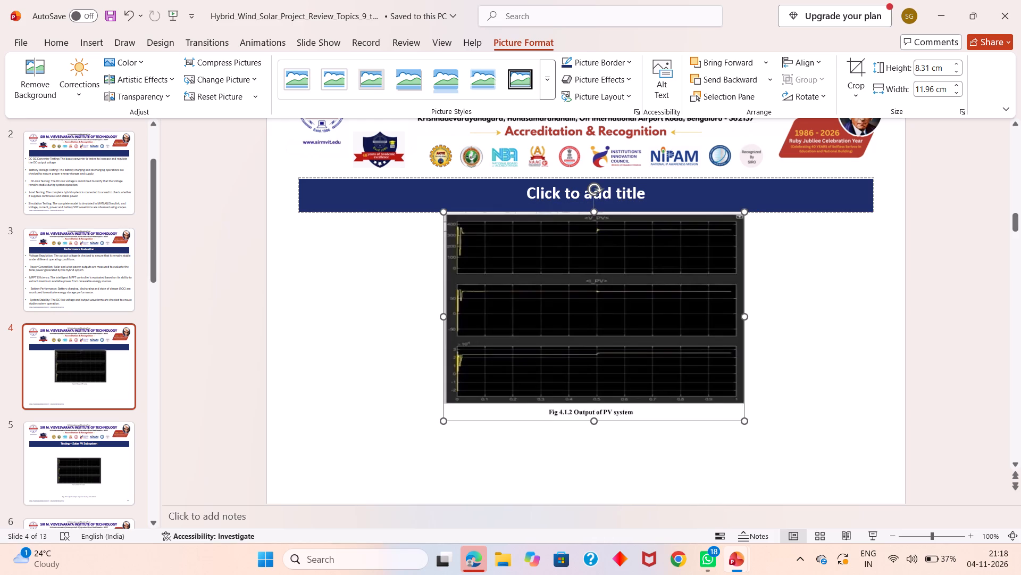
# Move the PV system output figure to the left half of the slide, just below the title bar.
pyautogui.moveTo(546, 217); pyautogui.dragTo(399, 218)
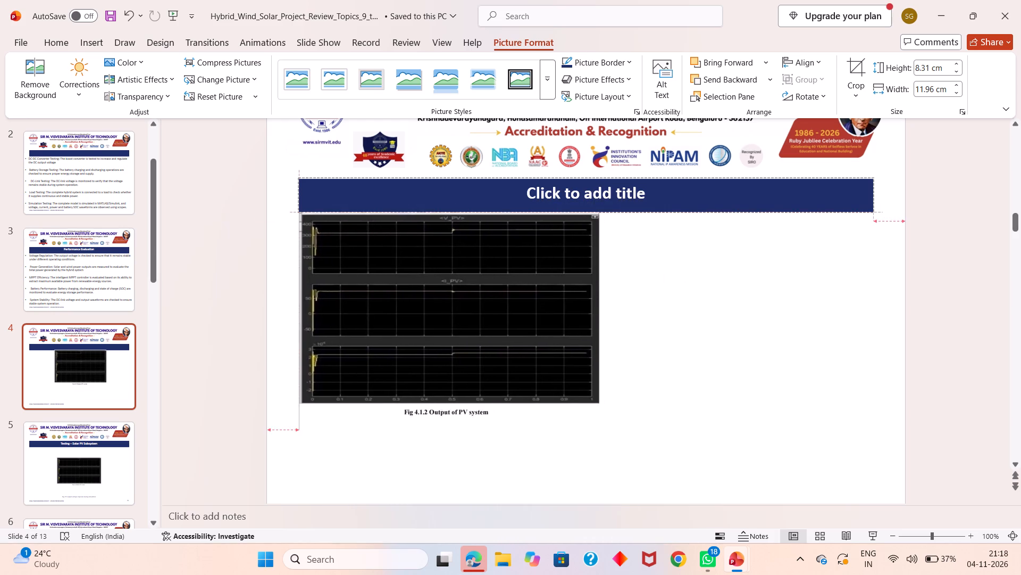
pyautogui.moveTo(399, 218); pyautogui.dragTo(382, 220)
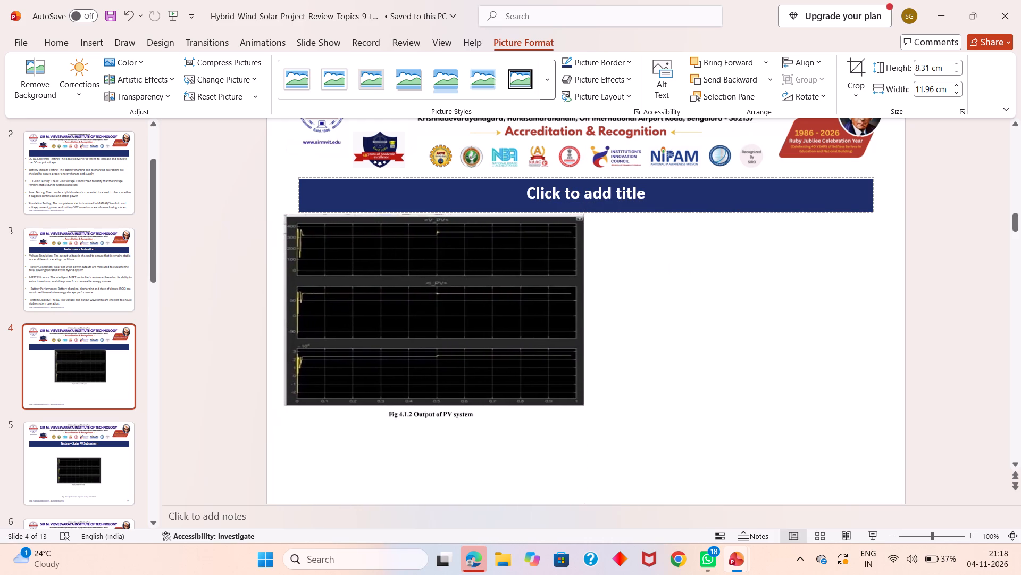
# Nudge the PV system output figure against the title bar and shrink it to about 7.26 cm high by 10.46 cm wide.
pyautogui.moveTo(382, 220); pyautogui.dragTo(382, 218)
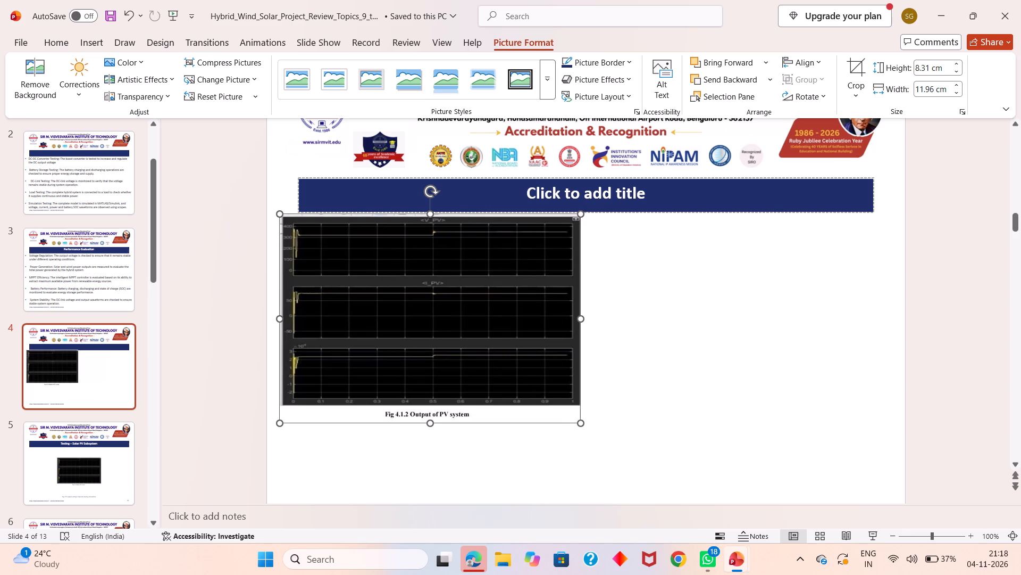
pyautogui.moveTo(582, 423); pyautogui.dragTo(546, 486)
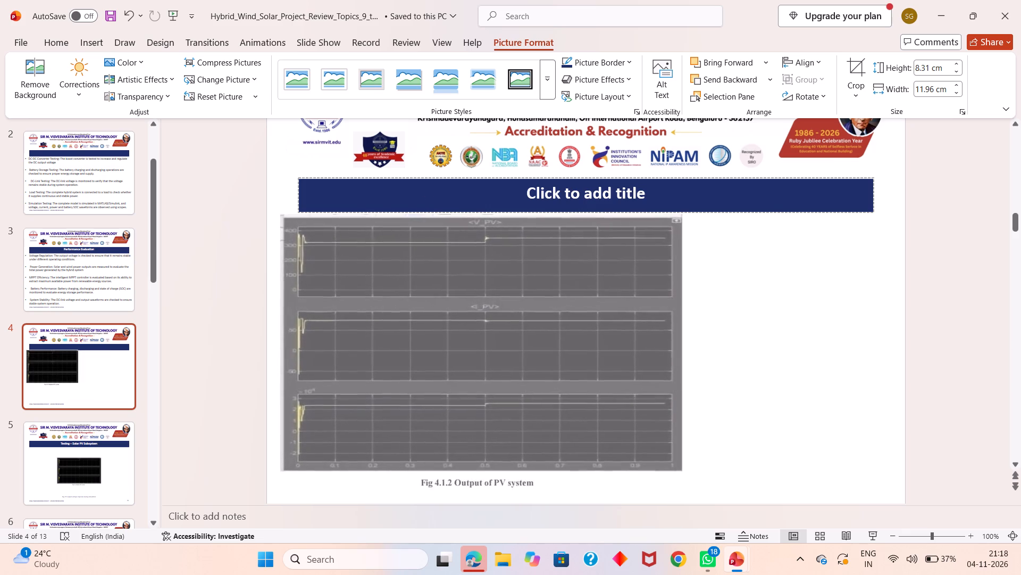
pyautogui.moveTo(546, 486); pyautogui.dragTo(461, 397)
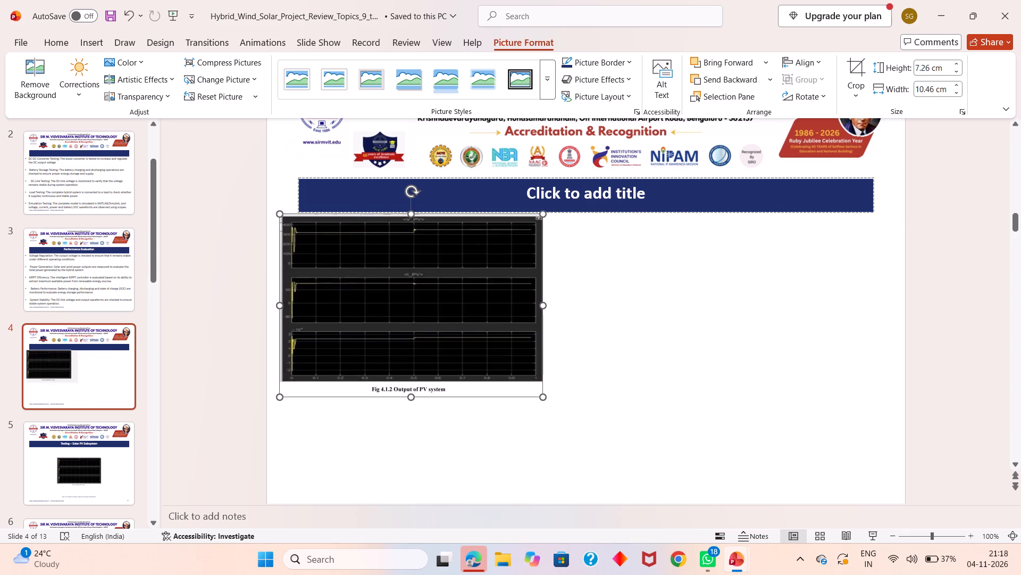
# Resize slide 4's empty content placeholder to fill the area beside the PV figure, inset slightly from the slide's right and bottom edges.
pyautogui.click(622, 339)
pyautogui.click(602, 293)
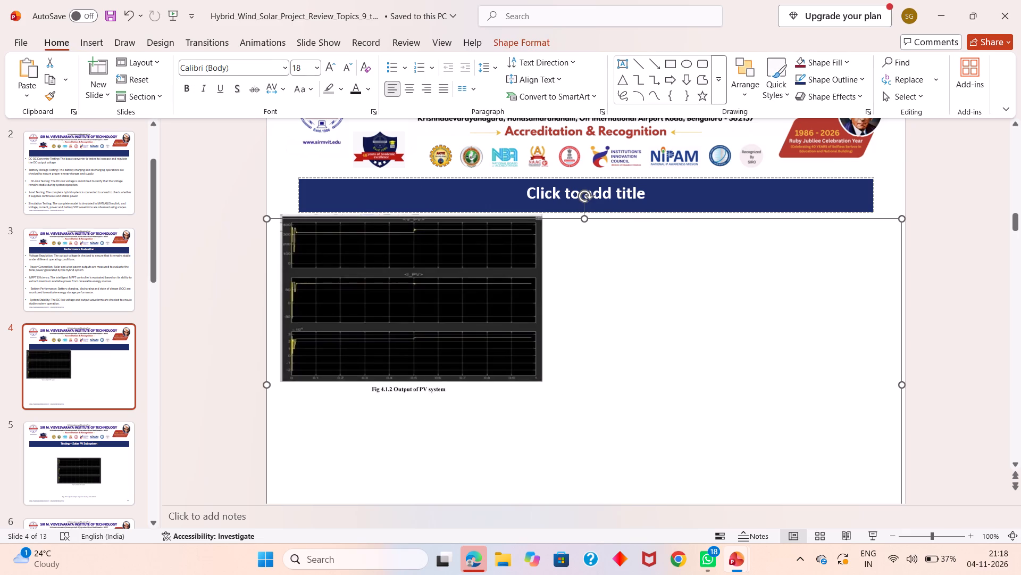
pyautogui.moveTo(268, 219); pyautogui.dragTo(534, 175)
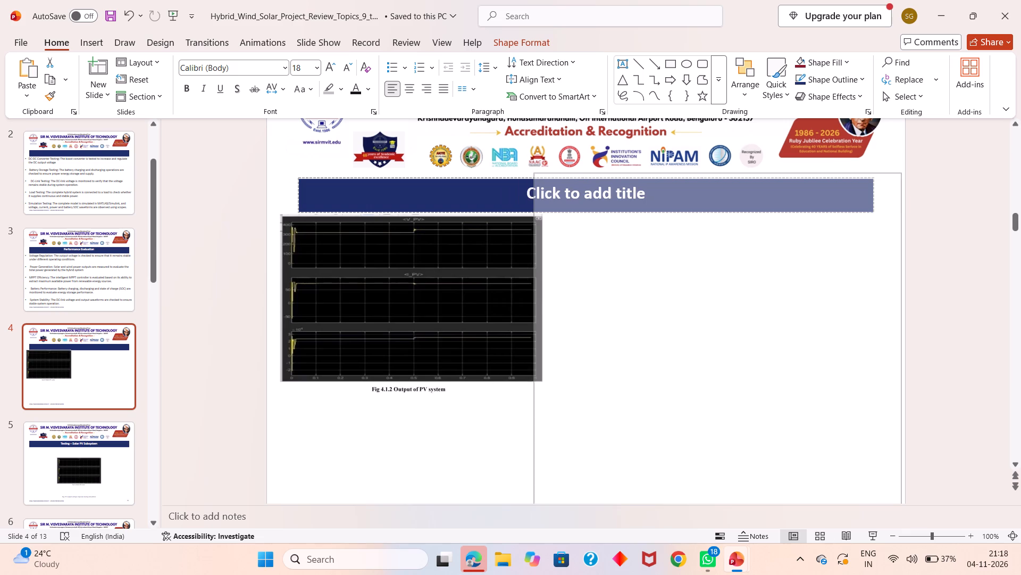
pyautogui.moveTo(534, 175); pyautogui.dragTo(550, 225)
pyautogui.scroll(-1, 870, 449)
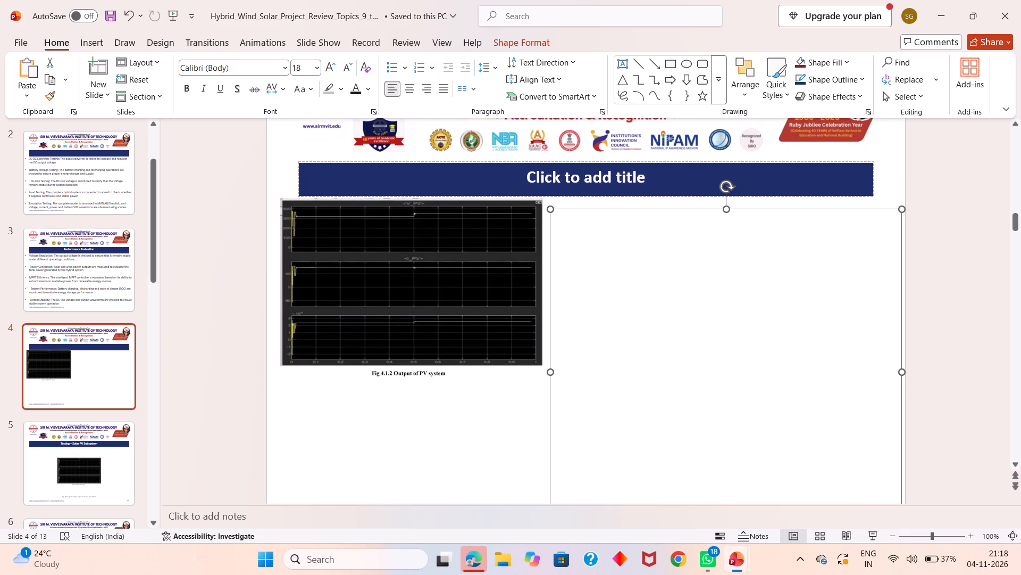
pyautogui.scroll(-1, 870, 449)
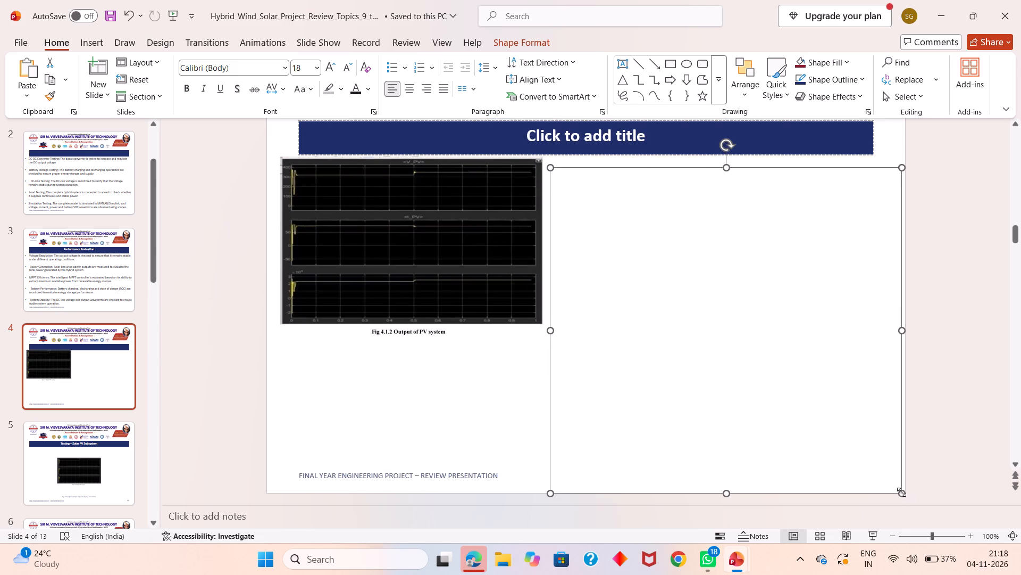
pyautogui.moveTo(898, 491); pyautogui.dragTo(891, 471)
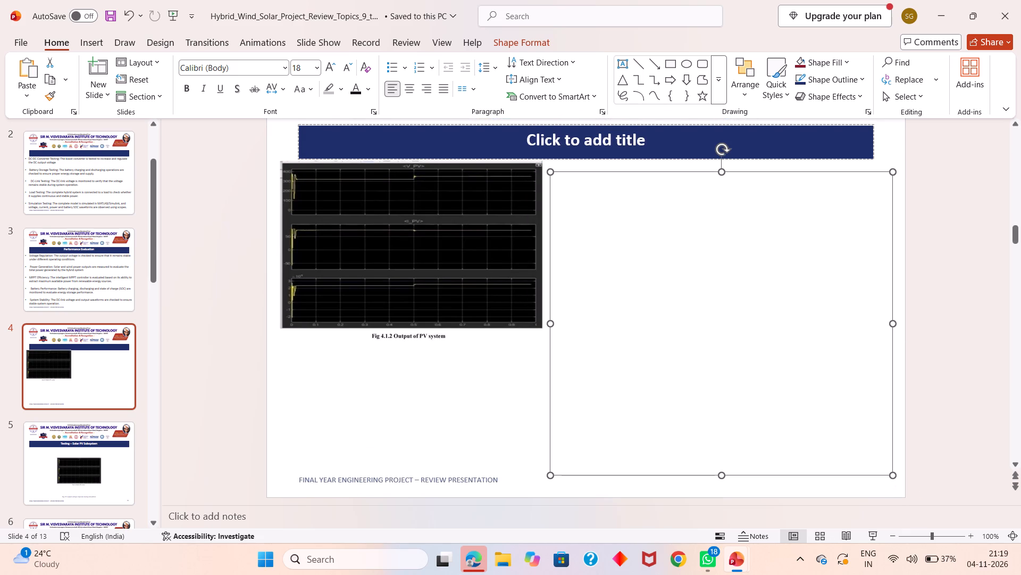
# Move the PV system output figure flush with the slide's left edge, directly under the title bar.
pyautogui.click(445, 235)
pyautogui.moveTo(443, 231); pyautogui.dragTo(434, 230)
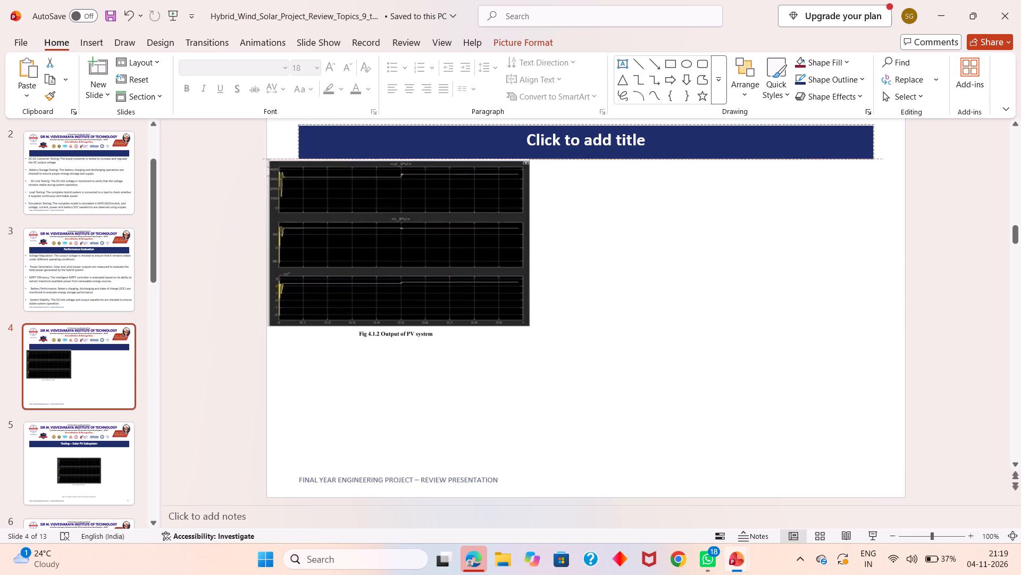
pyautogui.moveTo(434, 230); pyautogui.dragTo(431, 231)
# Extend the content placeholder's upper-left corner to the title bar and the PV figure's edge, and place the cursor inside it.
pyautogui.click(563, 235)
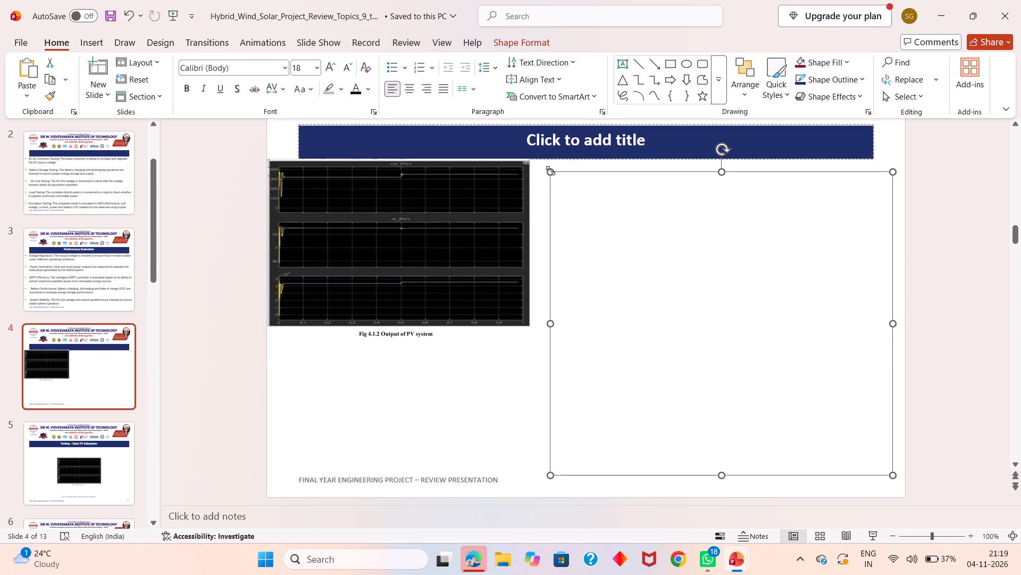
pyautogui.moveTo(550, 170); pyautogui.dragTo(533, 163)
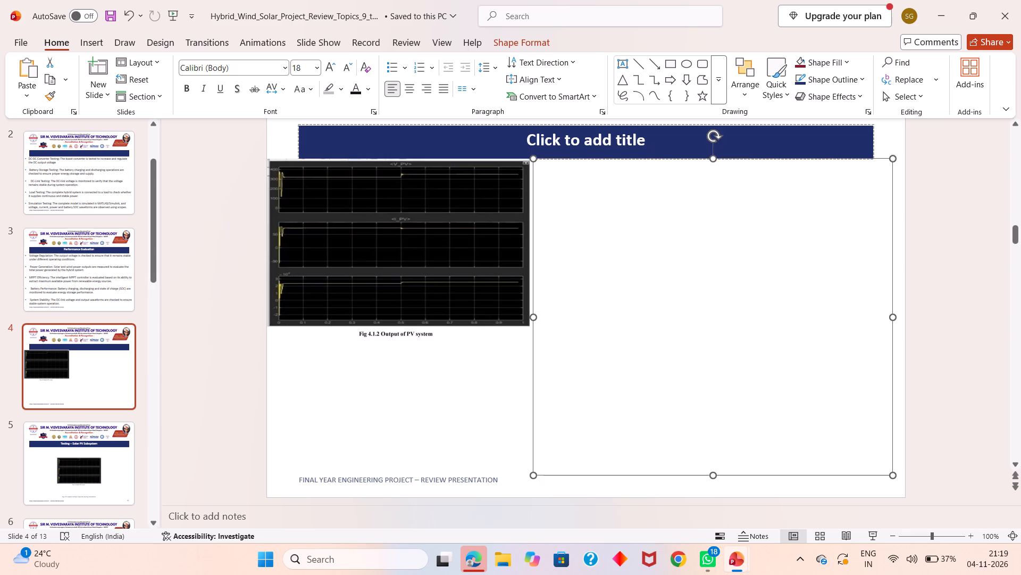
pyautogui.click(552, 172)
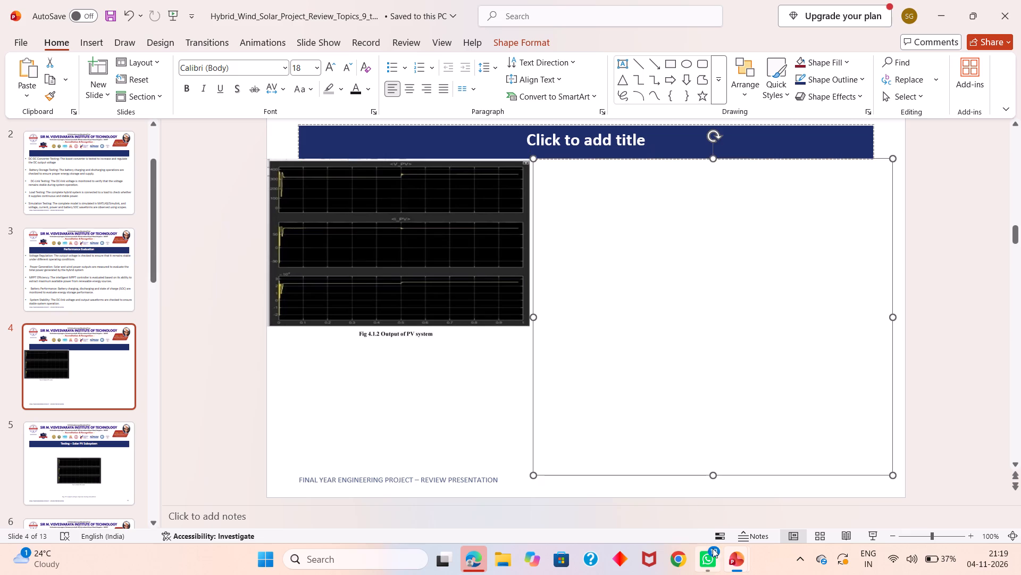
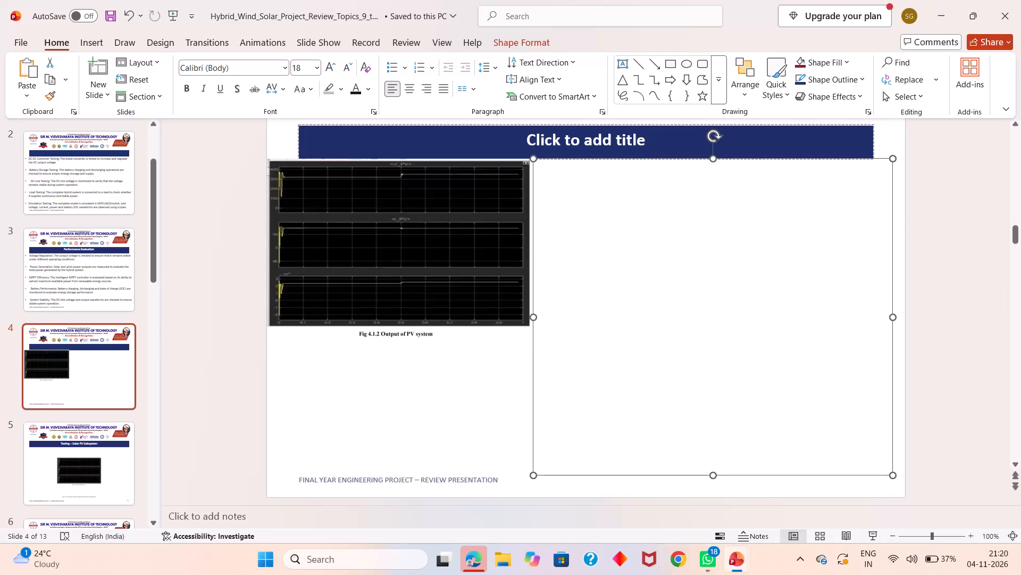
# Paste the copied wind system output description into the text box beside the PV figure on slide 4 and format it as a bullet point.
pyautogui.click(549, 183)
pyautogui.click(549, 183)
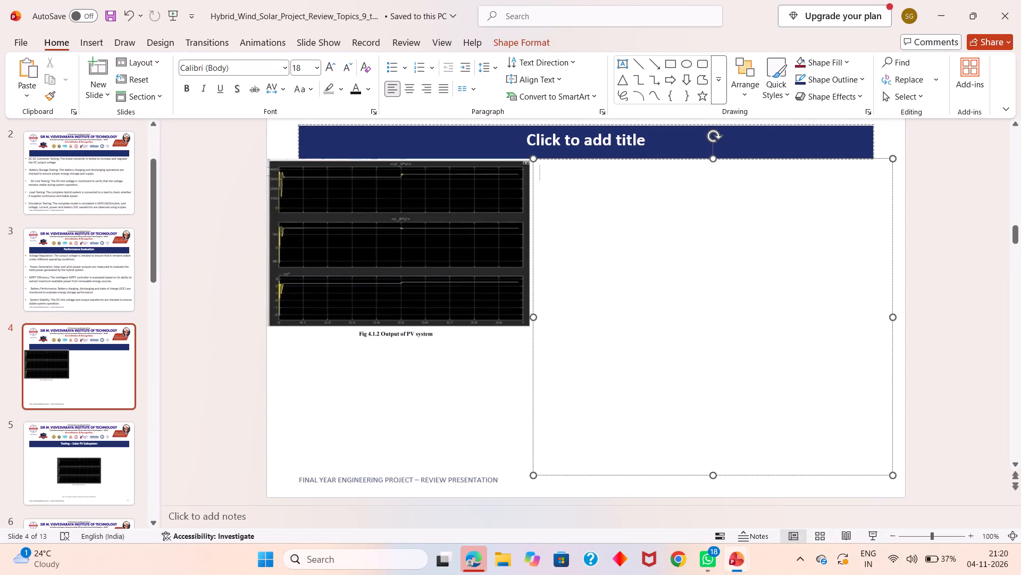
pyautogui.hotkey('ctrl', 'v')
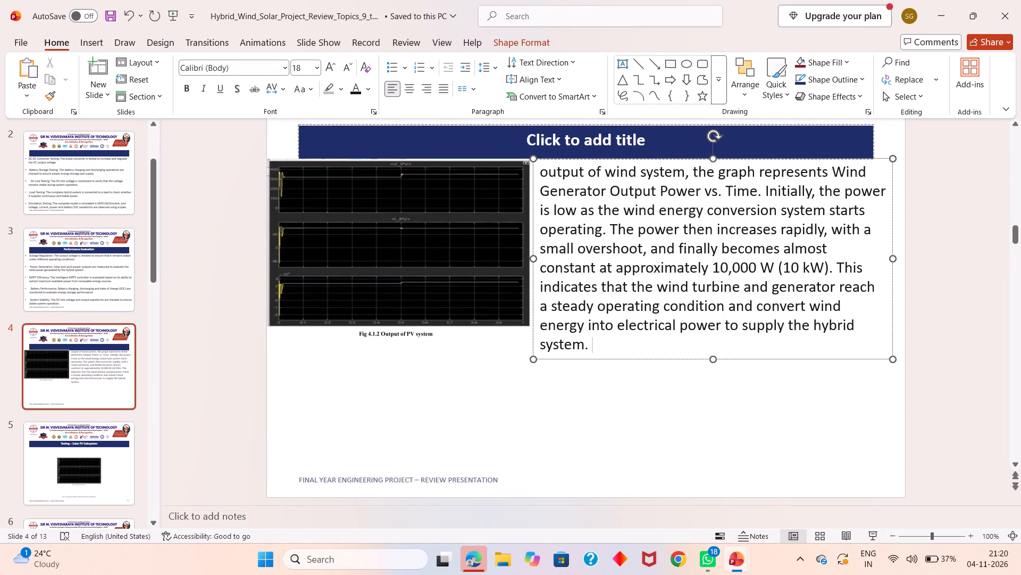
pyautogui.moveTo(541, 172); pyautogui.dragTo(595, 347)
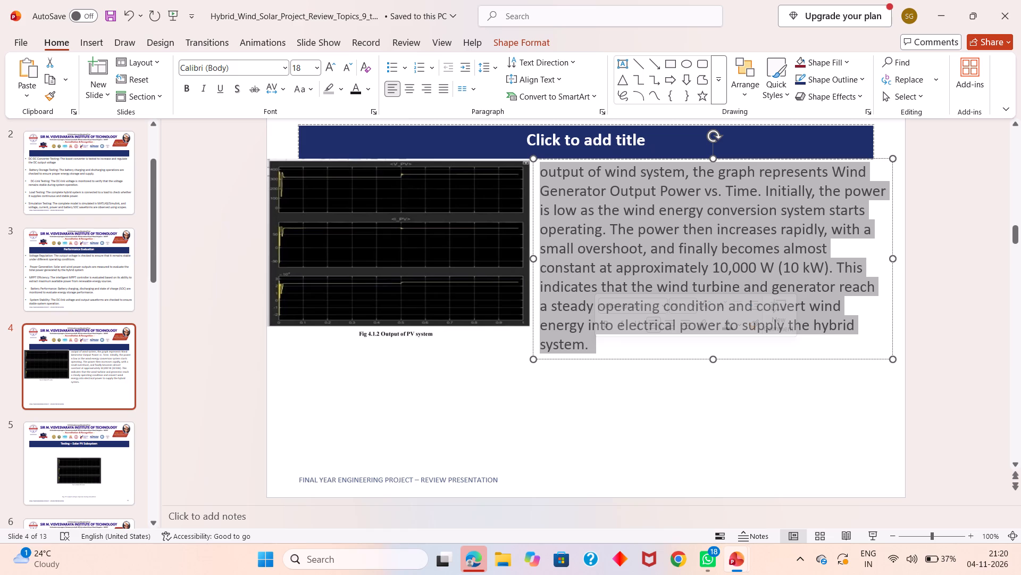
pyautogui.click(389, 71)
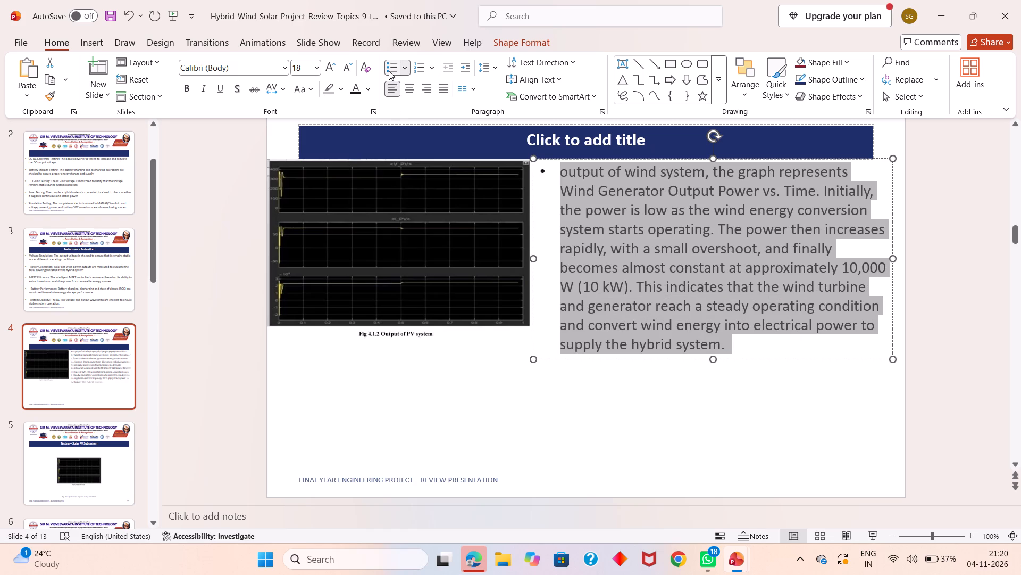
# Remove the bullet from the wind system output text on slide 4 and split it into four paragraphs, one per main statement.
pyautogui.click(553, 172)
pyautogui.press('BackSpace')
pyautogui.press('BackSpace')
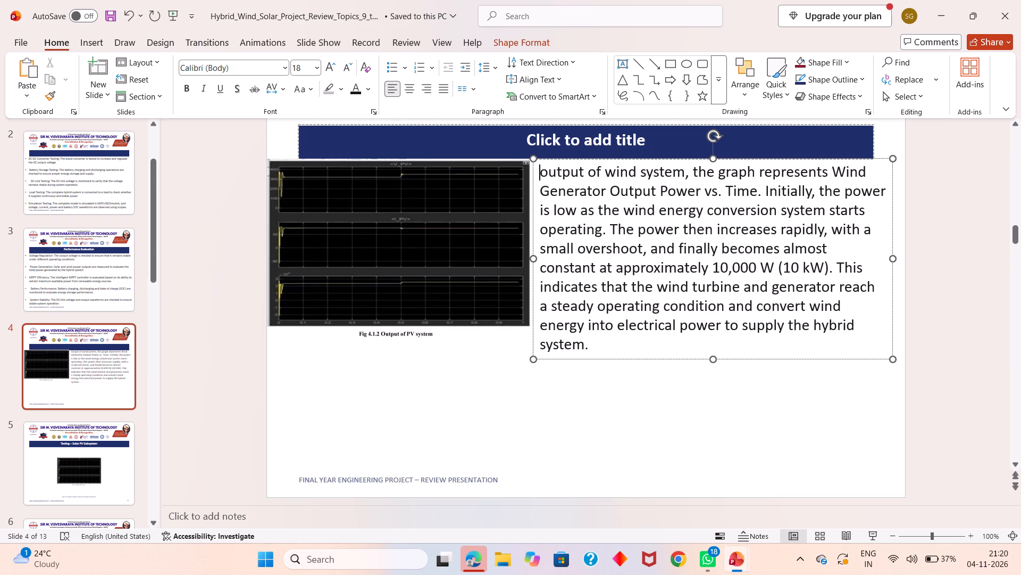
pyautogui.click(763, 193)
pyautogui.press('Return')
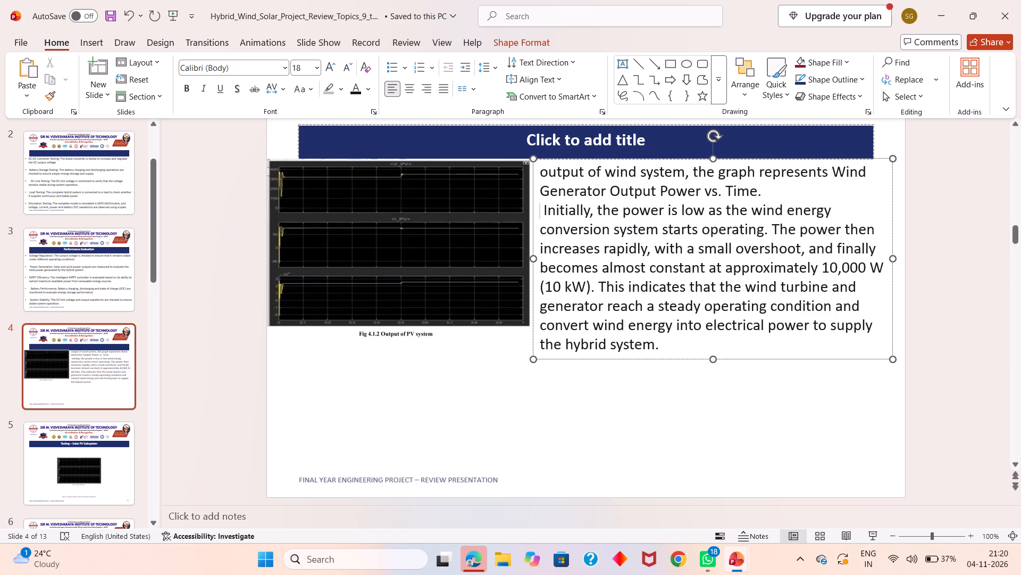
pyautogui.click(770, 230)
pyautogui.press('Return')
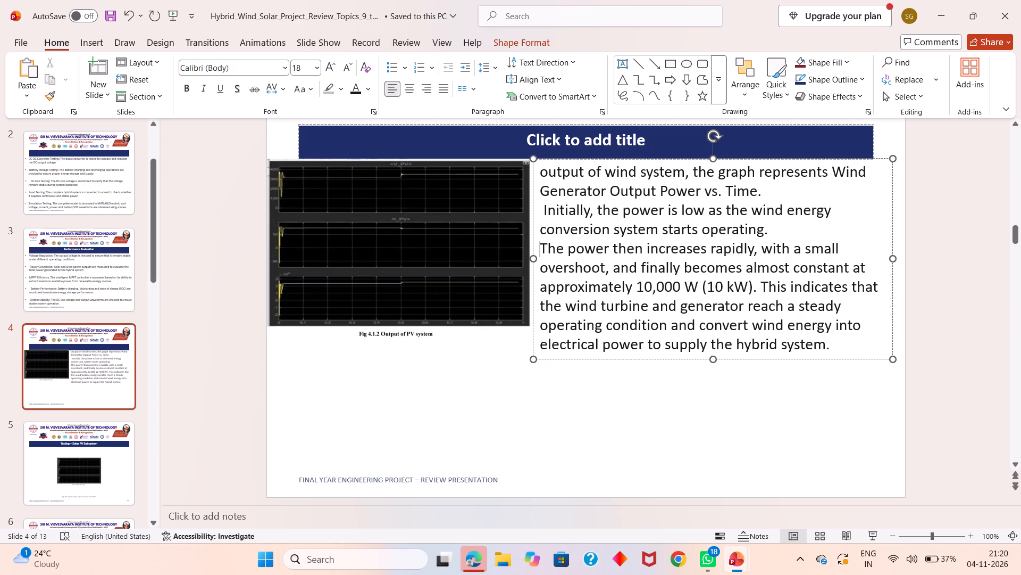
pyautogui.click(763, 288)
pyautogui.press('Return')
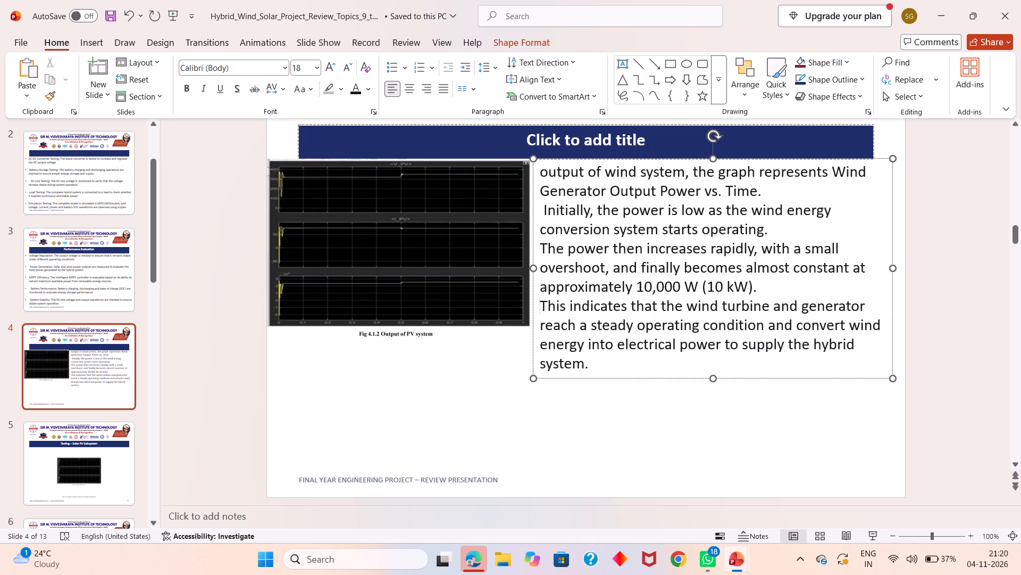
# Set the font size of all the wind system output text to 20.
pyautogui.moveTo(592, 367); pyautogui.dragTo(521, 168)
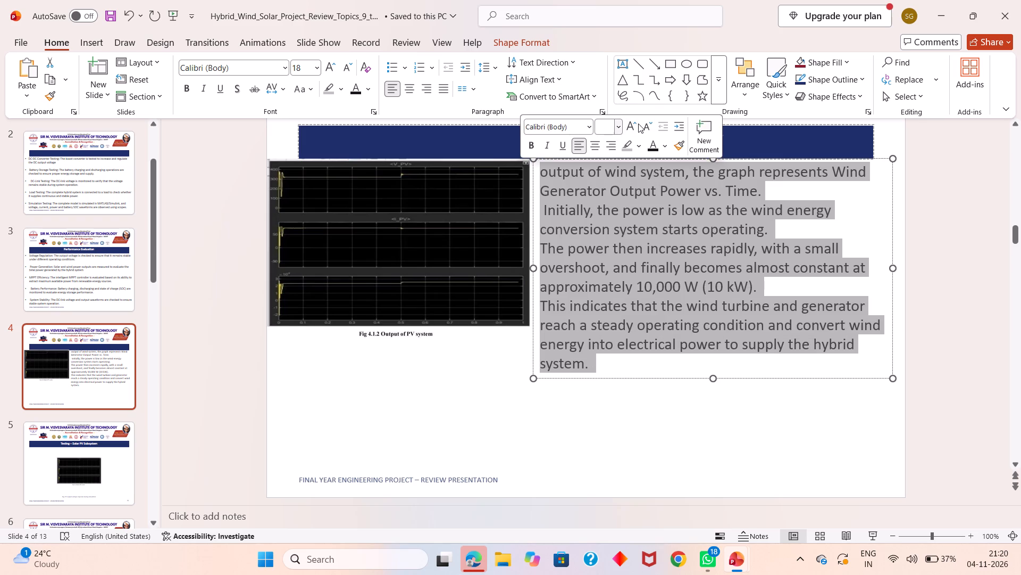
pyautogui.click(618, 129)
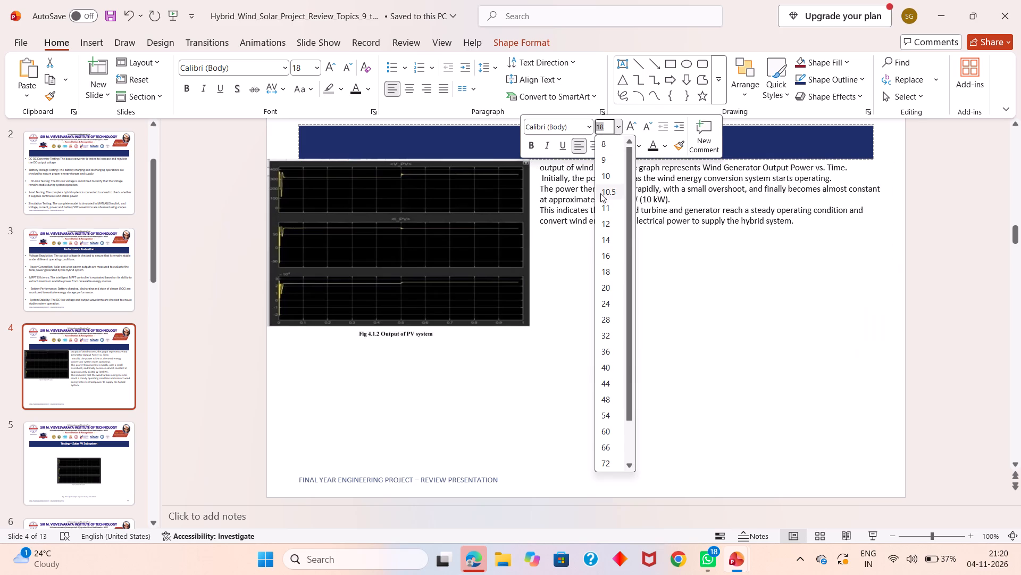
pyautogui.click(605, 287)
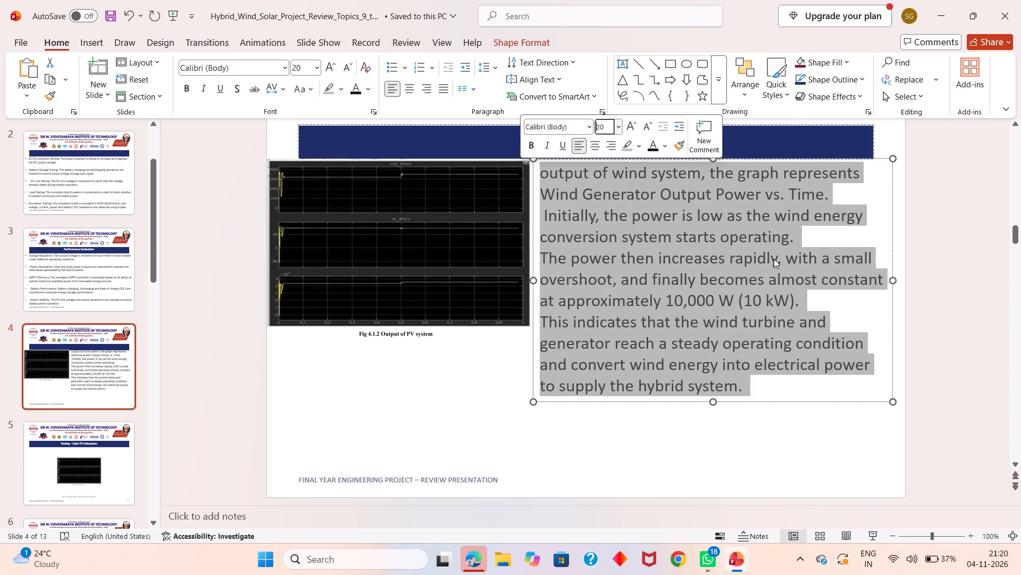
pyautogui.click(774, 259)
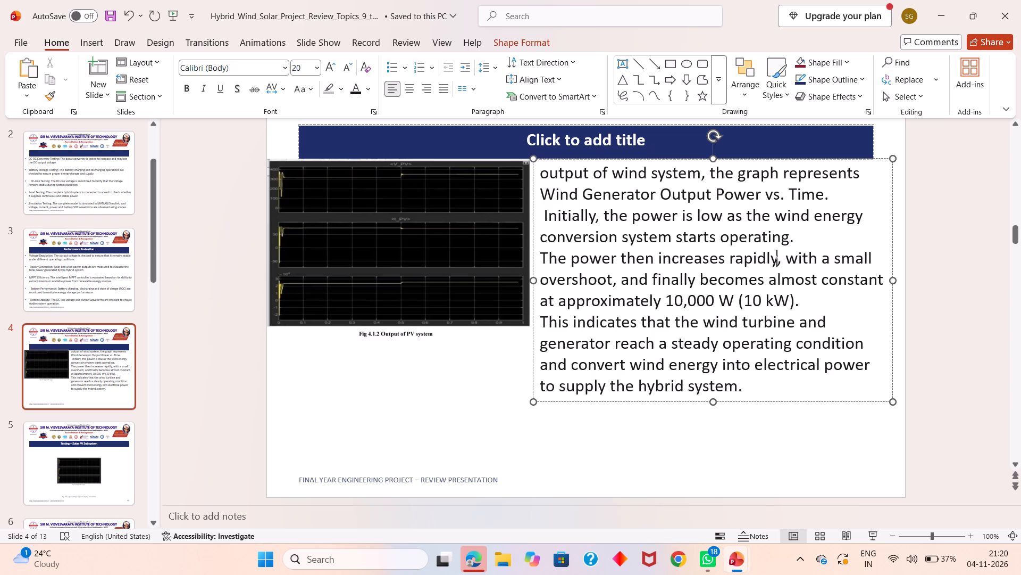
# Nudge the description text box slightly up and left so it sits against the PV output figure and below the title bar.
pyautogui.moveTo(539, 169); pyautogui.dragTo(542, 171)
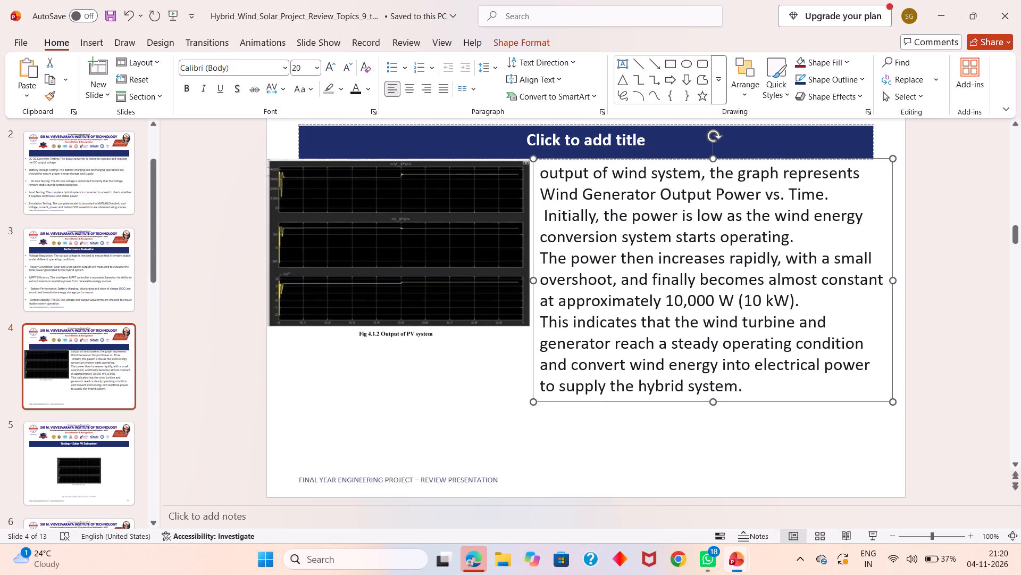
pyautogui.moveTo(542, 171); pyautogui.dragTo(532, 160)
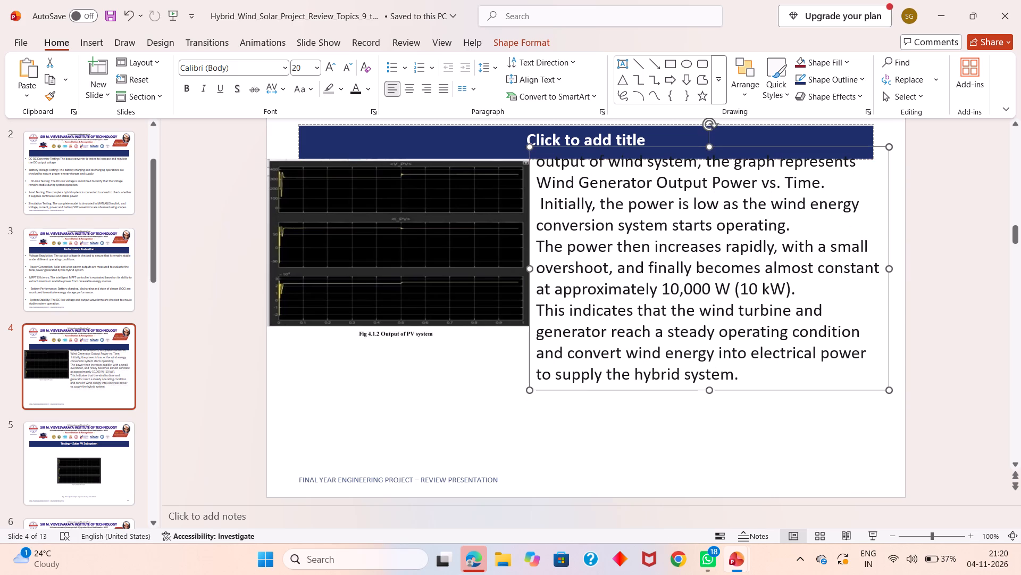
pyautogui.moveTo(533, 151); pyautogui.dragTo(533, 158)
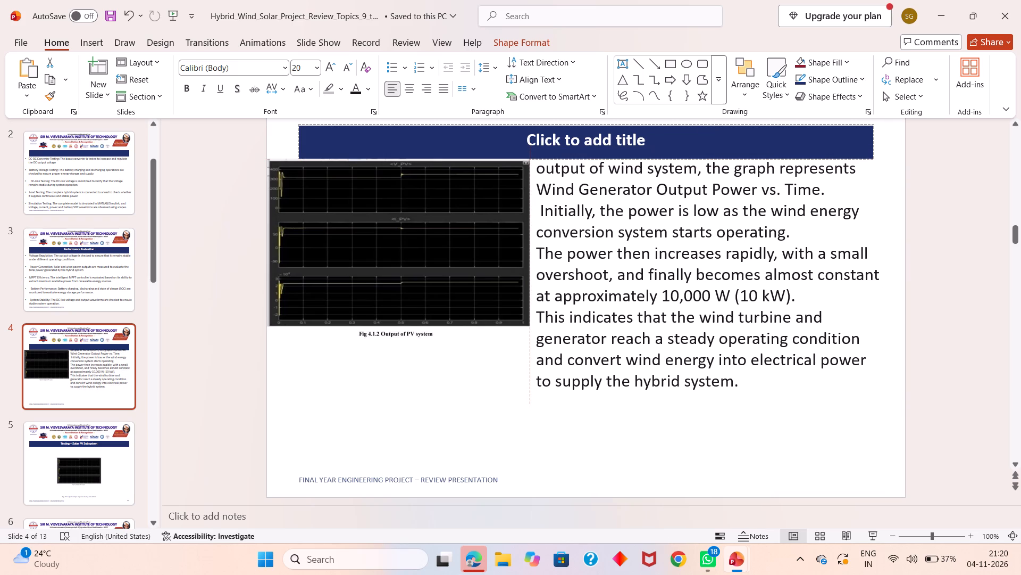
pyautogui.moveTo(533, 158); pyautogui.dragTo(533, 158)
# Apply round bullets to all four paragraphs of the wind system output description.
pyautogui.moveTo(538, 170); pyautogui.dragTo(587, 209)
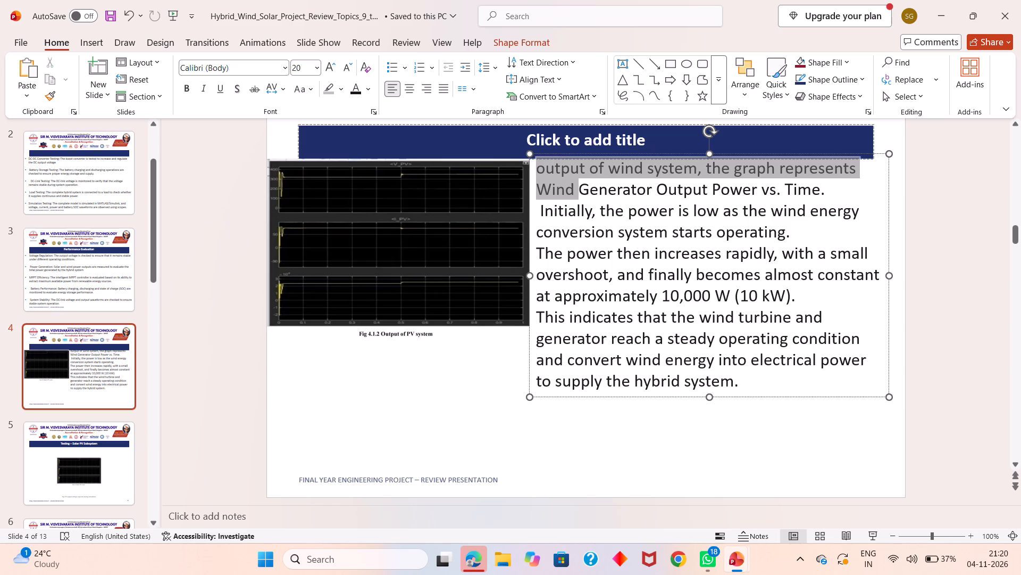
pyautogui.moveTo(587, 209); pyautogui.dragTo(787, 384)
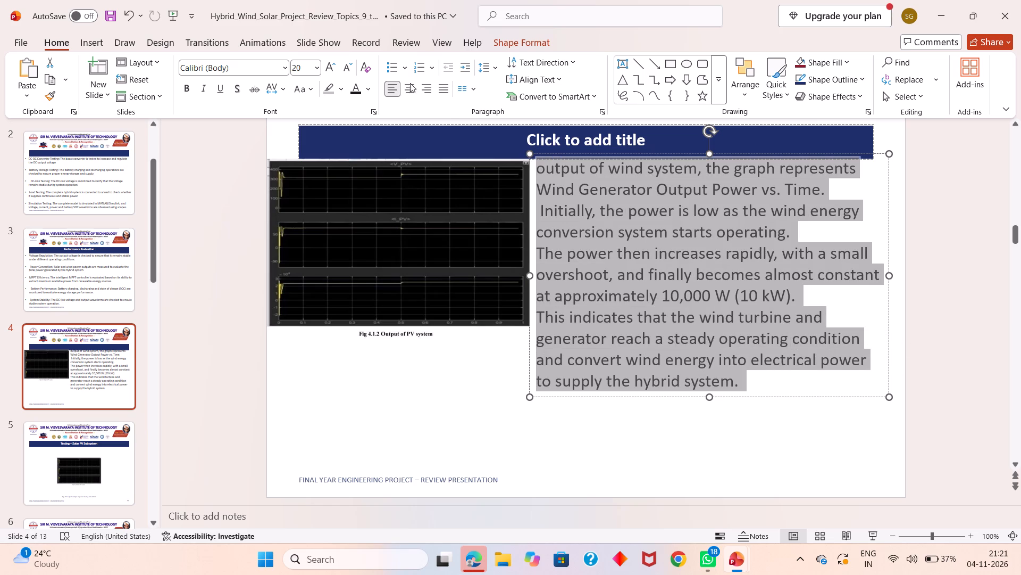
pyautogui.click(388, 64)
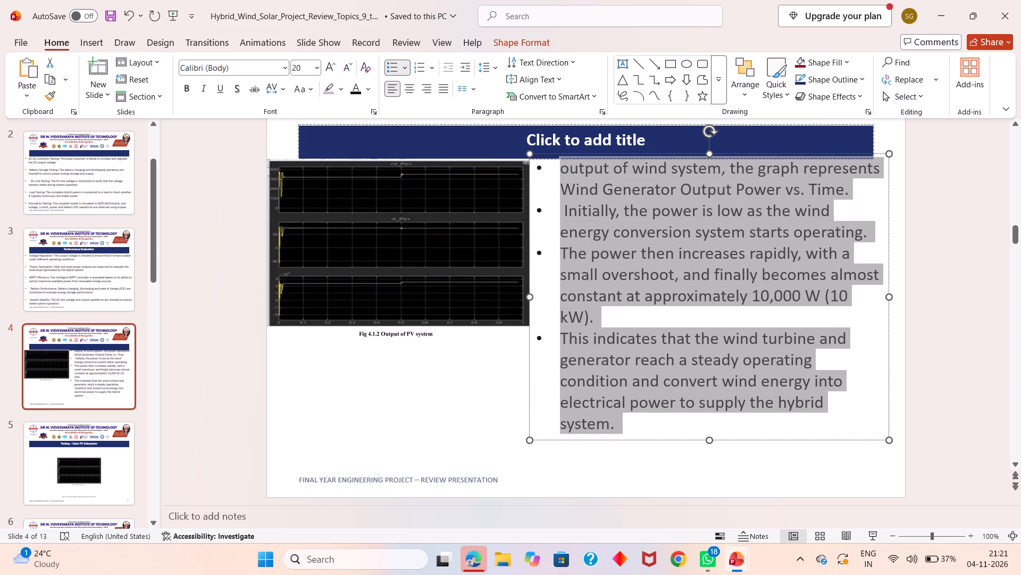
# Insert blank lines between the four bullet points, removing the stray full stop and bullet after "starts operating".
pyautogui.click(635, 319)
pyautogui.press('Return')
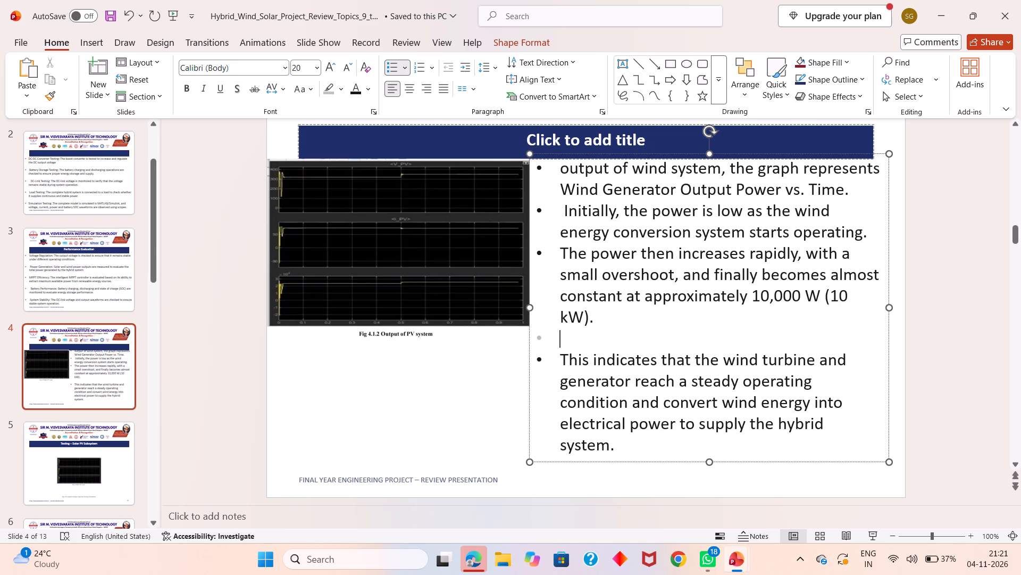
pyautogui.rightClick(855, 192)
pyautogui.press('Return')
pyautogui.press('Return')
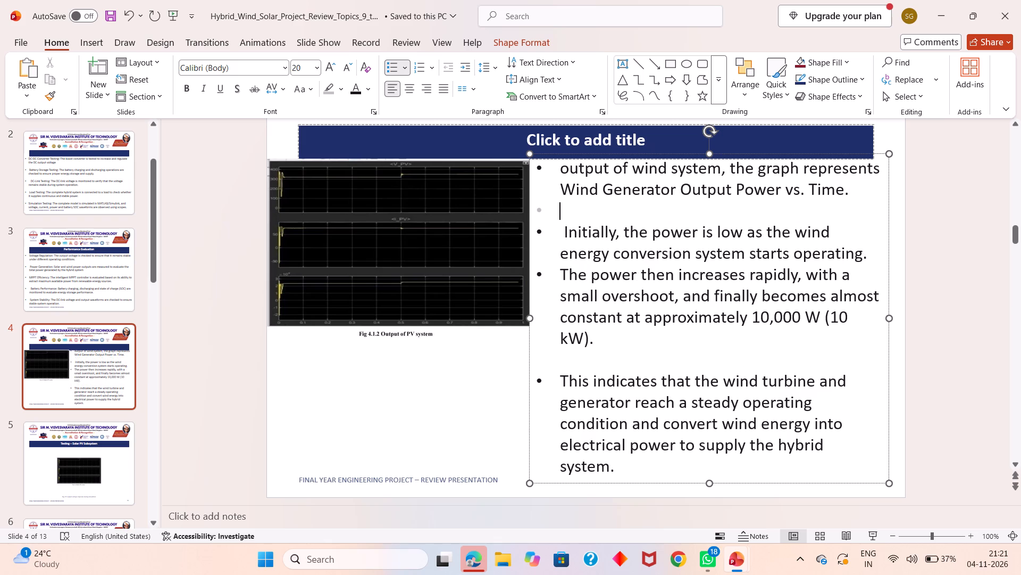
pyautogui.click(865, 254)
pyautogui.press('Return')
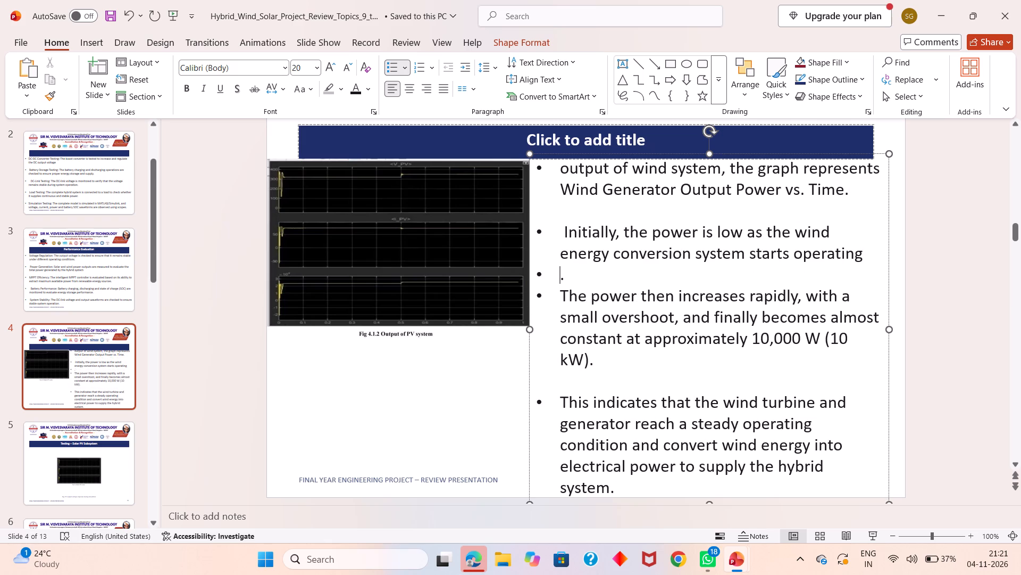
pyautogui.press('Right')
pyautogui.press('BackSpace')
pyautogui.press('BackSpace')
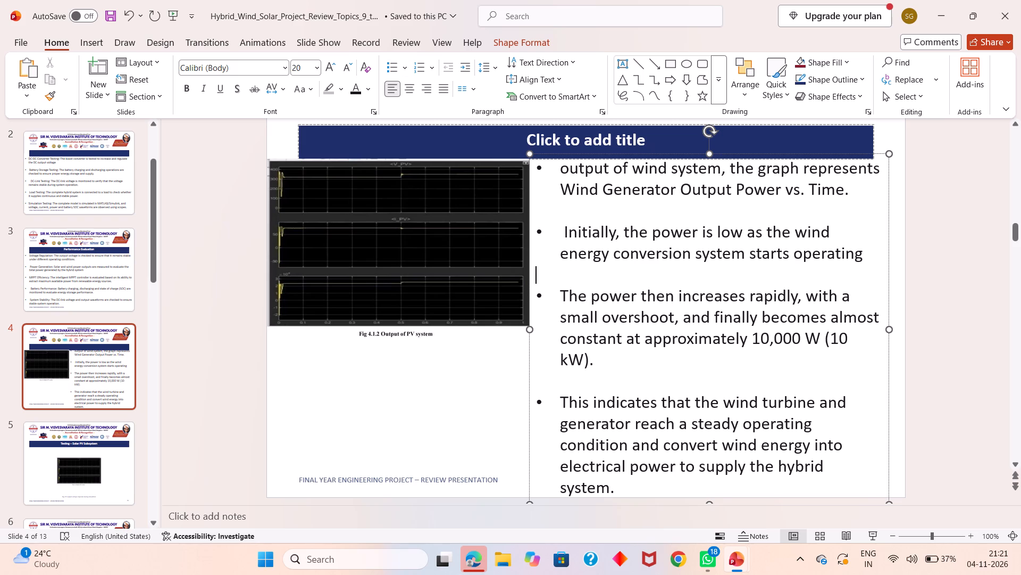
# Delete the blank line above the last bullet point, "This indicates that the wind turbine…".
pyautogui.scroll(-1, 788, 438)
pyautogui.scroll(-1, 719, 372)
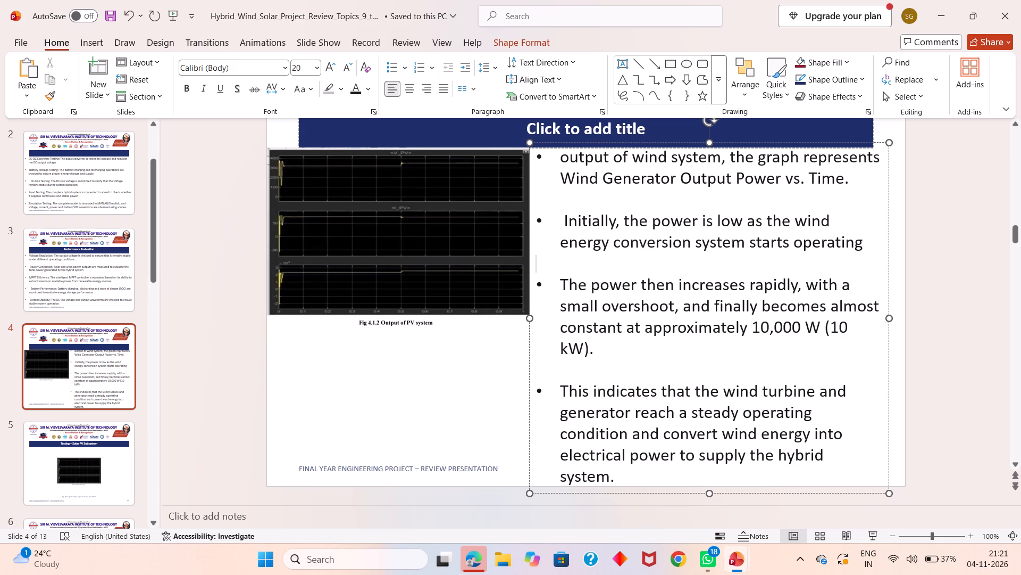
pyautogui.moveTo(707, 495); pyautogui.dragTo(707, 494)
pyautogui.moveTo(707, 494); pyautogui.dragTo(710, 488)
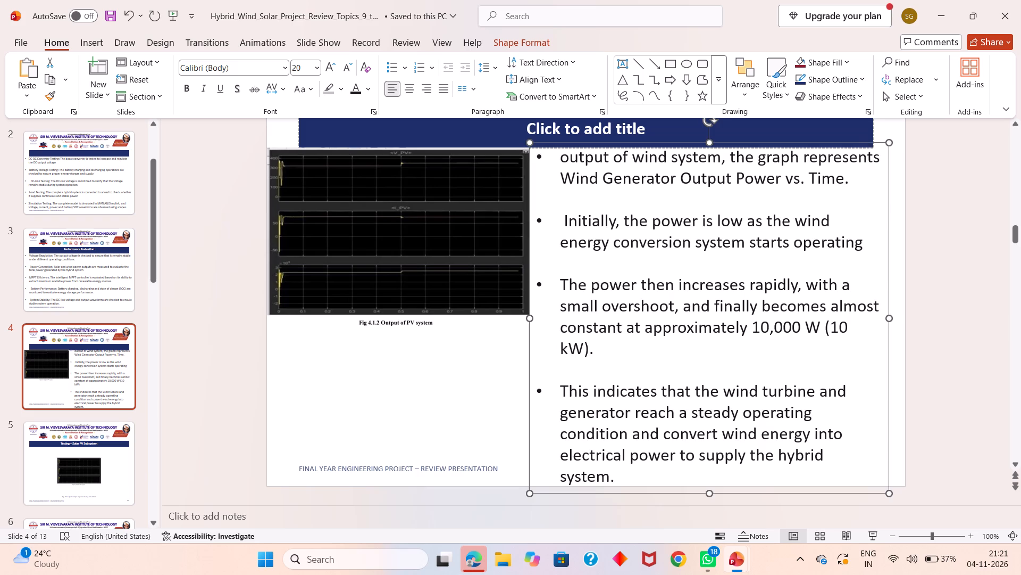
pyautogui.click(570, 374)
pyautogui.press('BackSpace')
pyautogui.press('BackSpace')
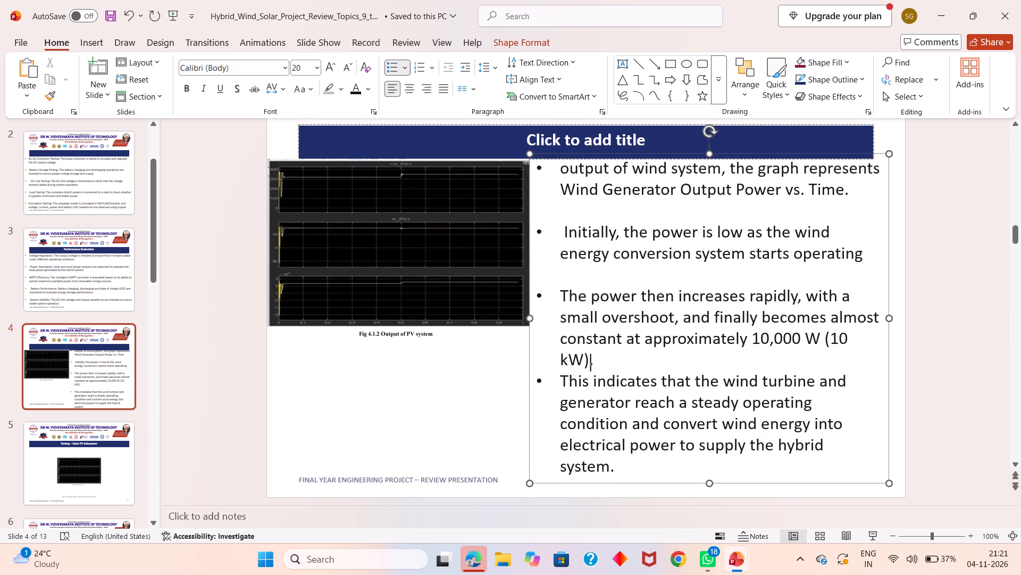
pyautogui.click(602, 373)
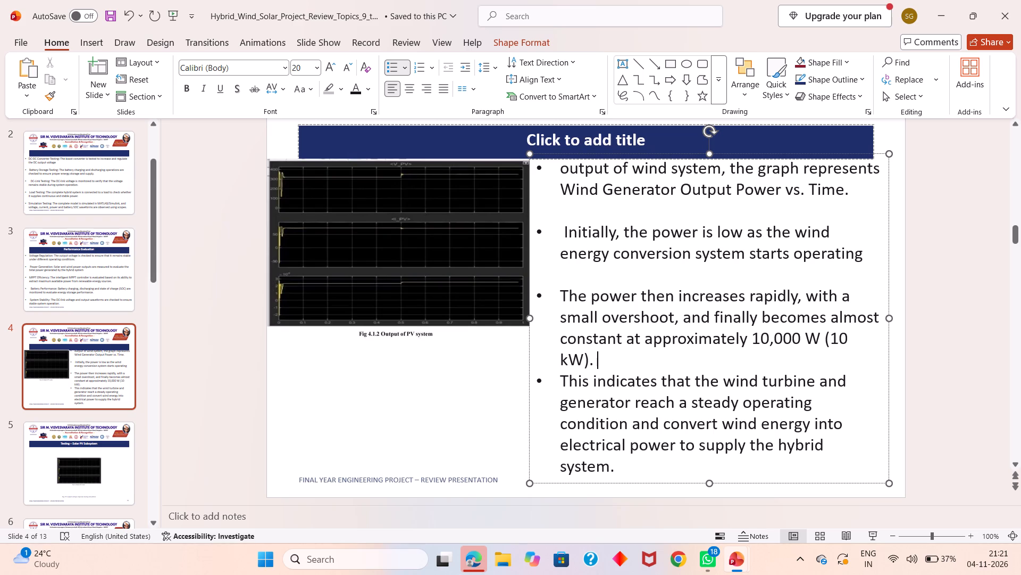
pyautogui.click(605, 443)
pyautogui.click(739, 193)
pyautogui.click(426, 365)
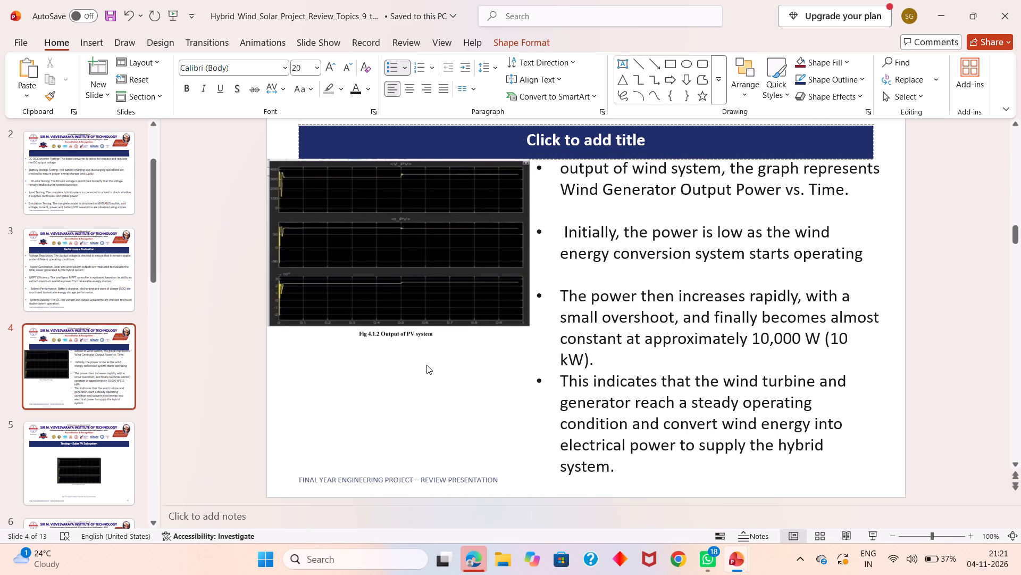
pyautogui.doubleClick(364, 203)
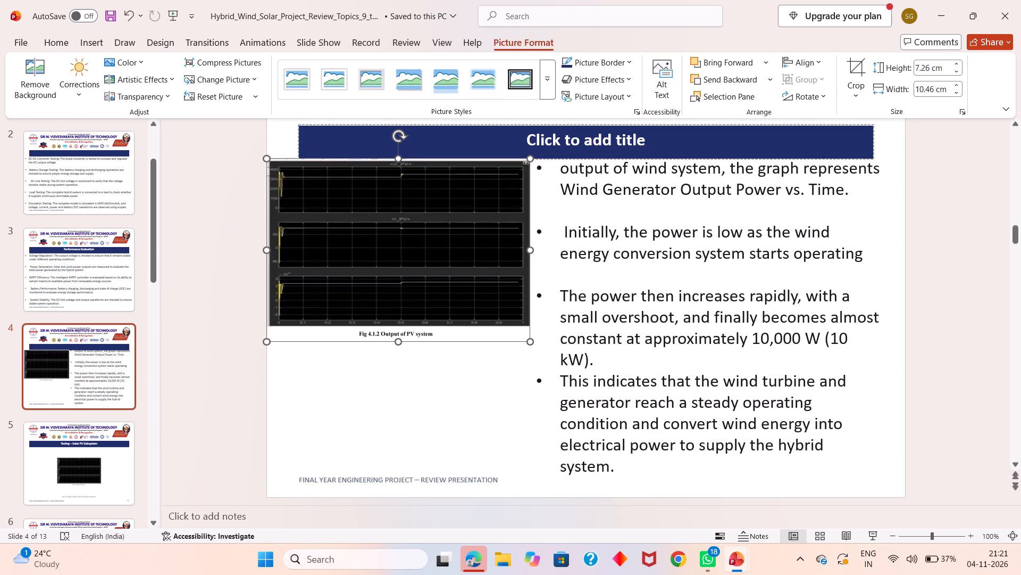
# Copy "Results, Verification" from the heading of slide 10 in the BEE786 presentation template into the title bar of slide 4.
pyautogui.click(449, 149)
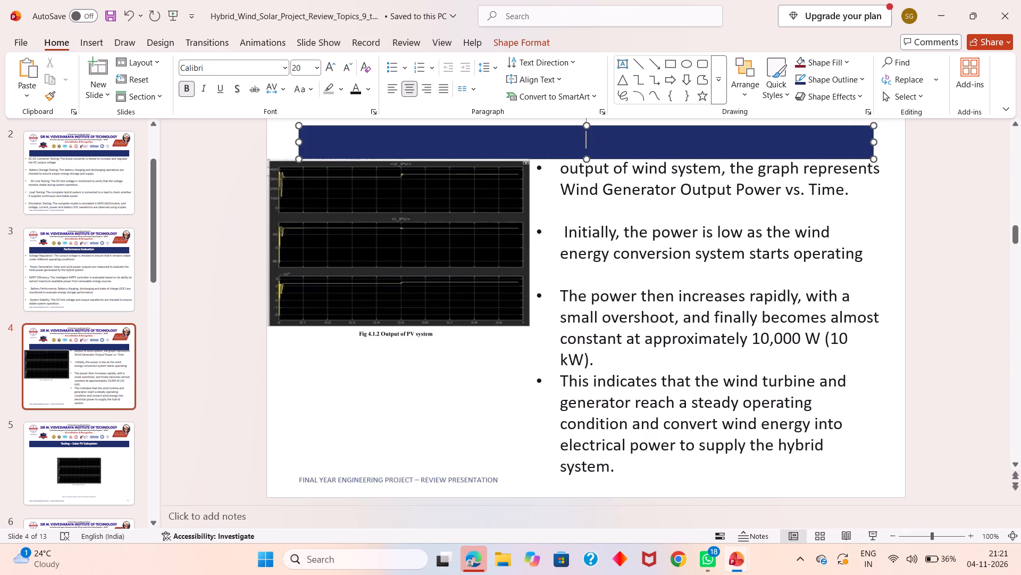
pyautogui.hotkey('alt', 'Tab')
pyautogui.hotkey('alt', 'Tab')
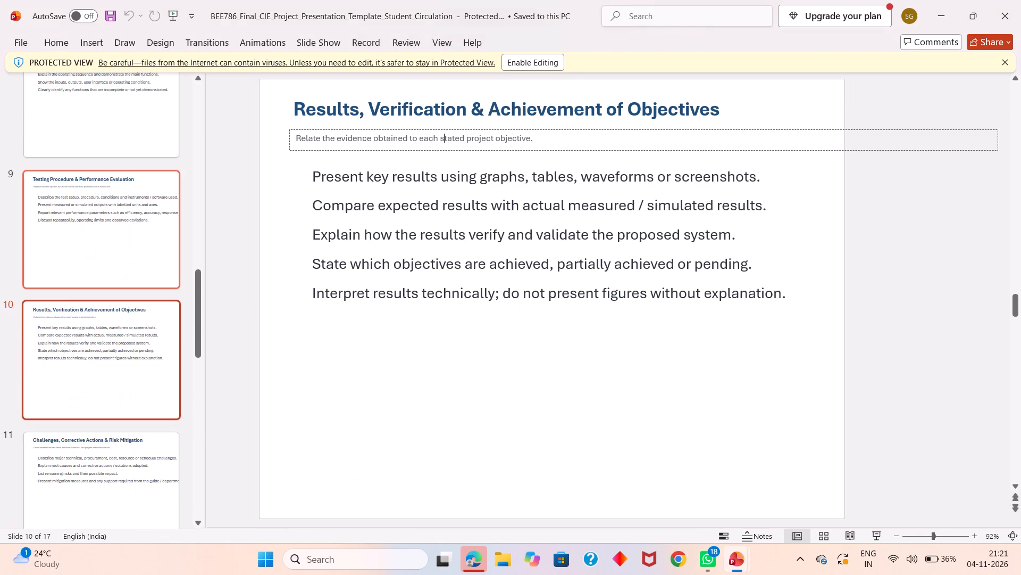
pyautogui.moveTo(467, 111); pyautogui.dragTo(437, 110)
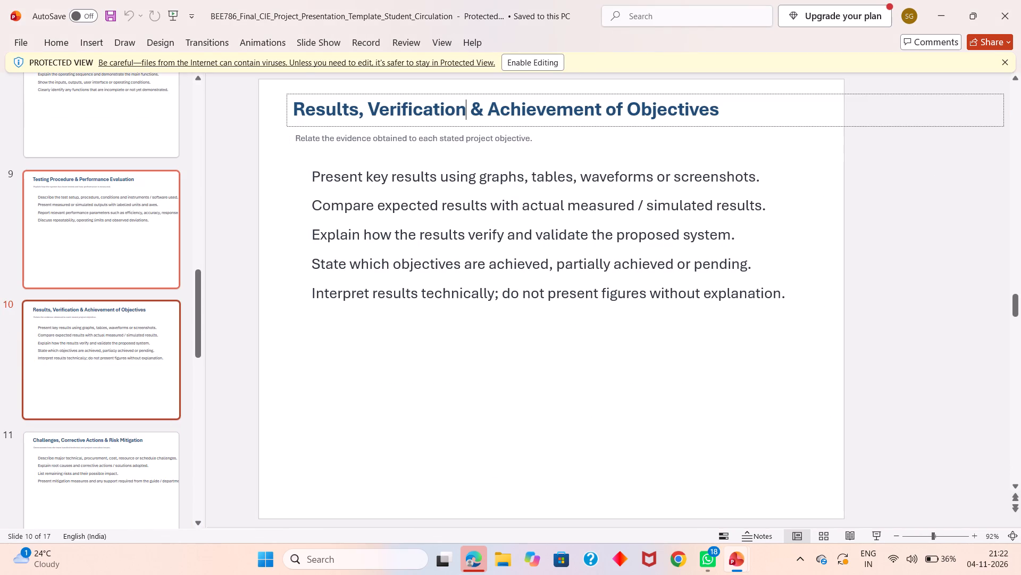
pyautogui.moveTo(437, 110); pyautogui.dragTo(306, 112)
pyautogui.hotkey('ctrl', 'c')
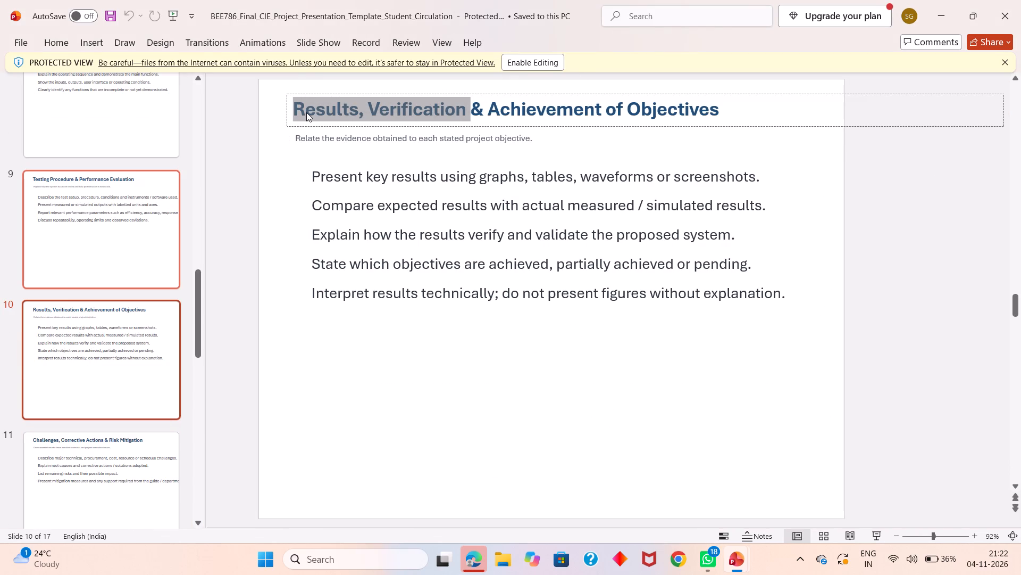
pyautogui.hotkey('alt', 'Tab')
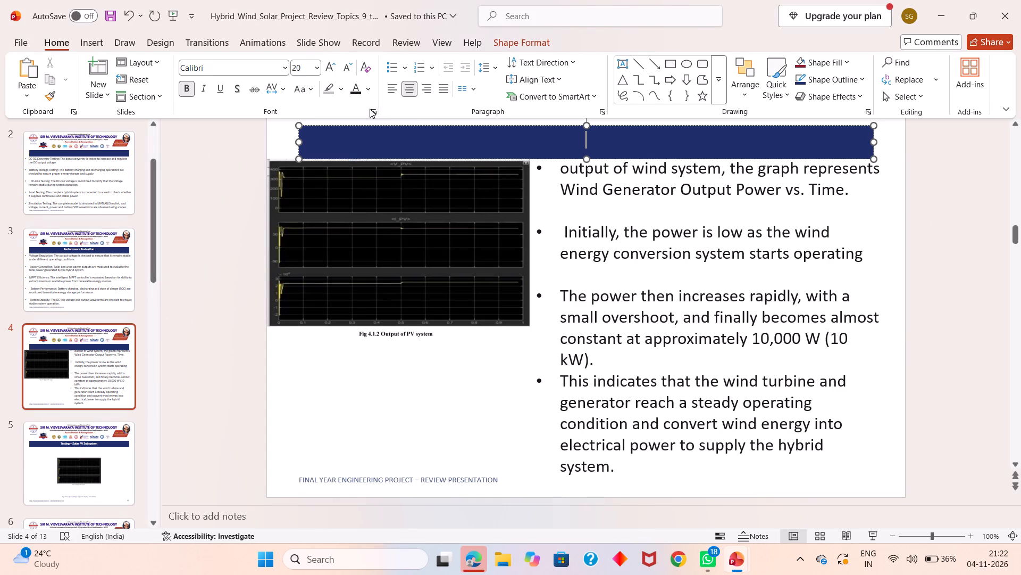
pyautogui.click(422, 138)
pyautogui.hotkey('ctrl', 'v')
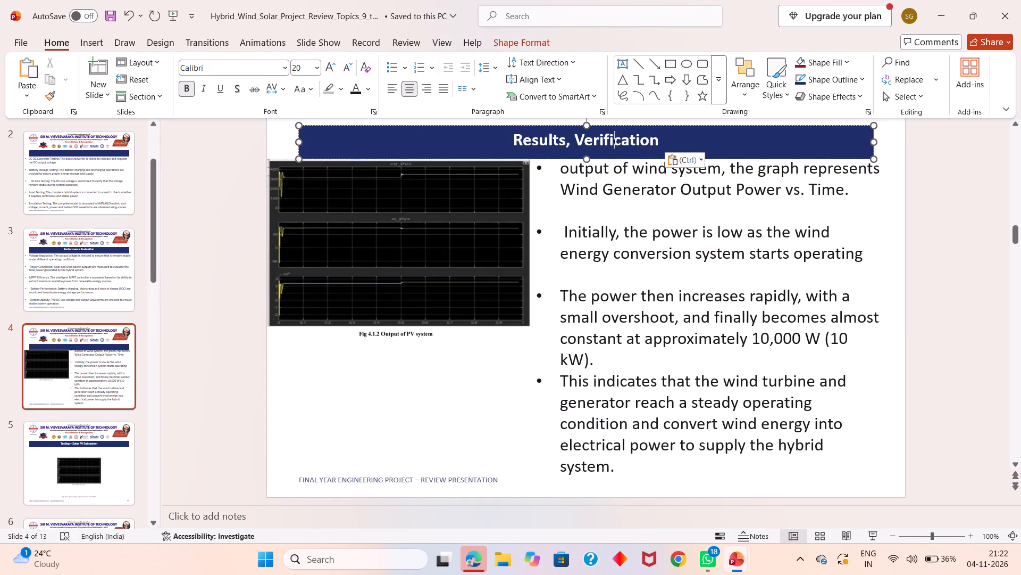
pyautogui.click(663, 142)
# Add a new blank slide with a title bar after slide 4 of the project review presentation.
pyautogui.click(102, 75)
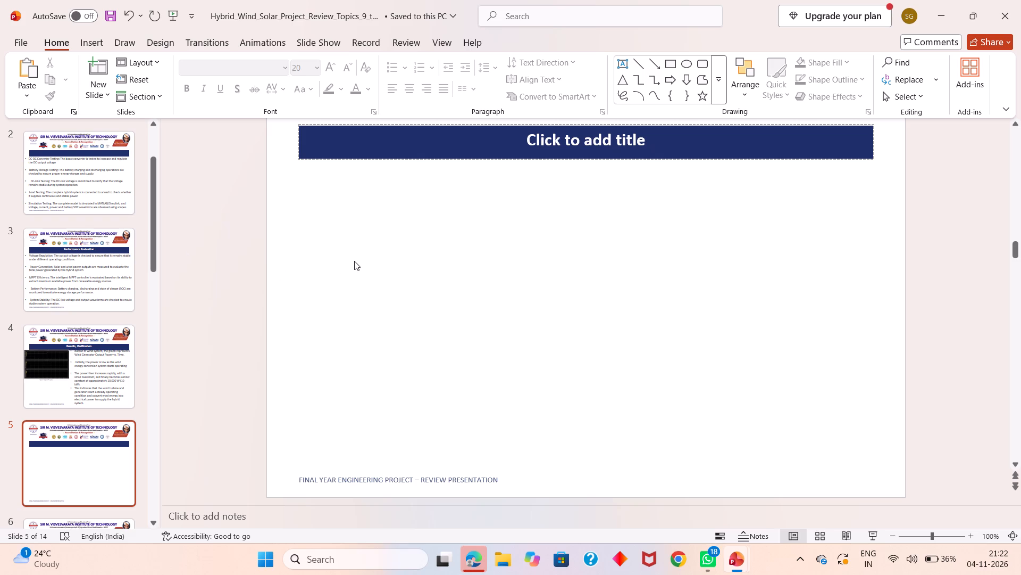
# Switch to the BEE786 project presentation template.
pyautogui.hotkey('alt', 'Tab')
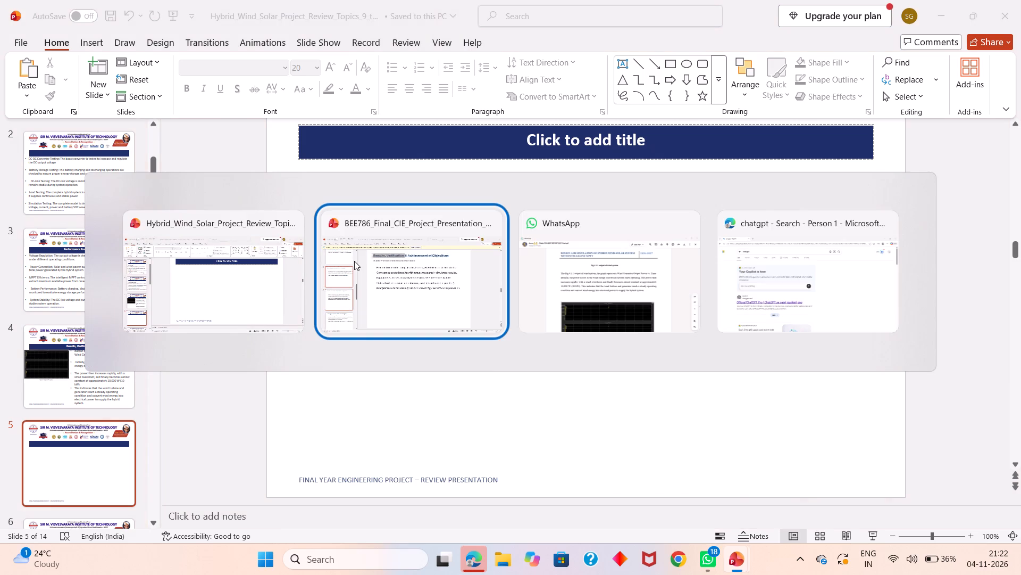
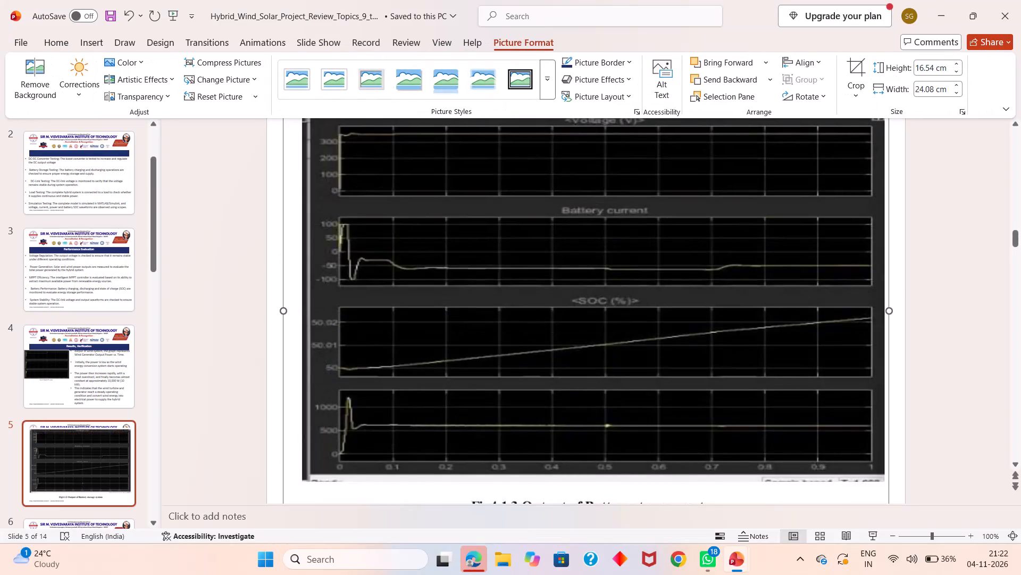
# Shrink the battery storage output picture on slide 5 to about 8.9 by 12.95 cm and place it below the title bar at the slide's left edge.
pyautogui.scroll(1, 397, 198)
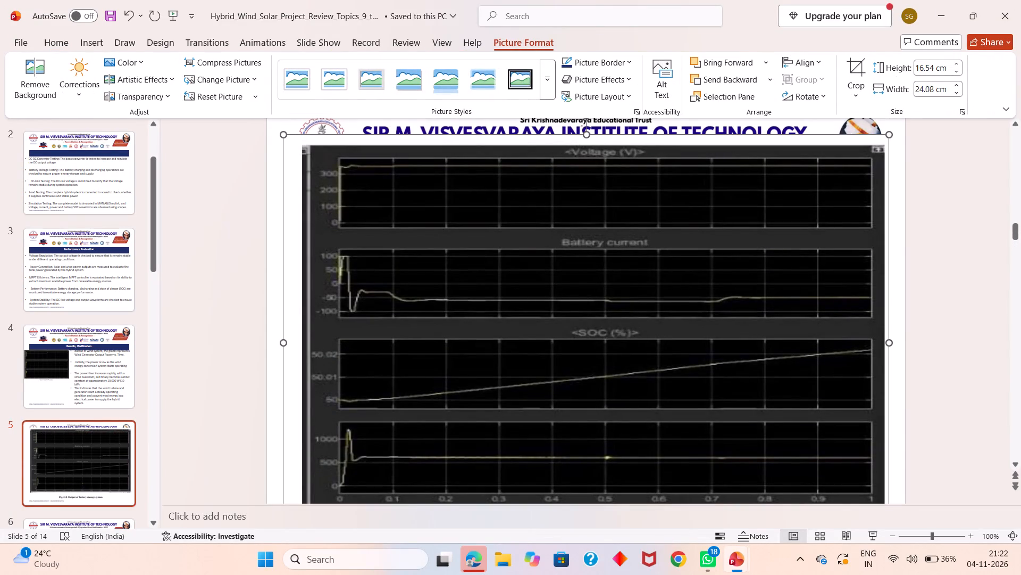
pyautogui.moveTo(286, 133); pyautogui.dragTo(349, 268)
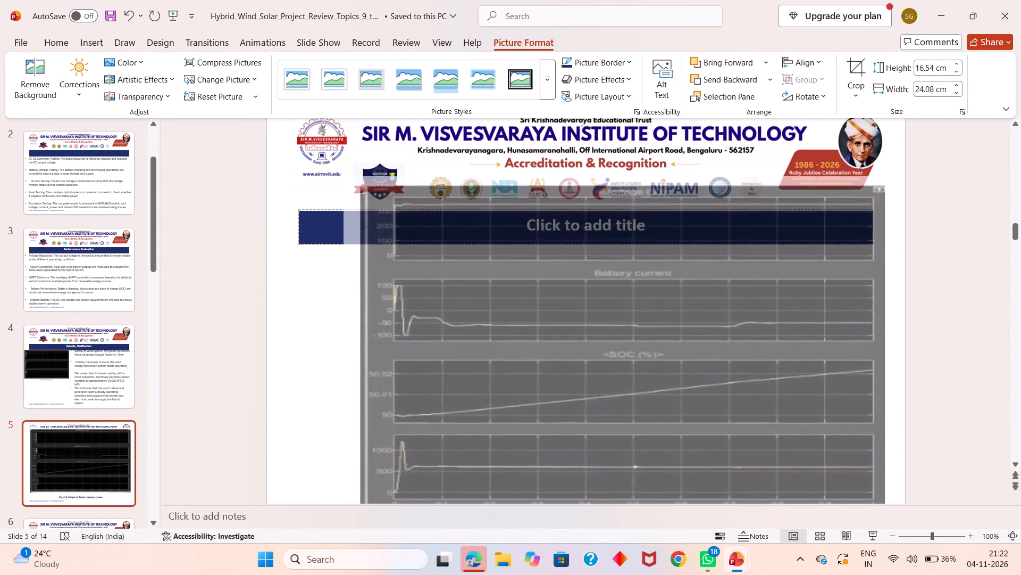
pyautogui.moveTo(349, 268); pyautogui.dragTo(386, 280)
pyautogui.scroll(-1, 386, 280)
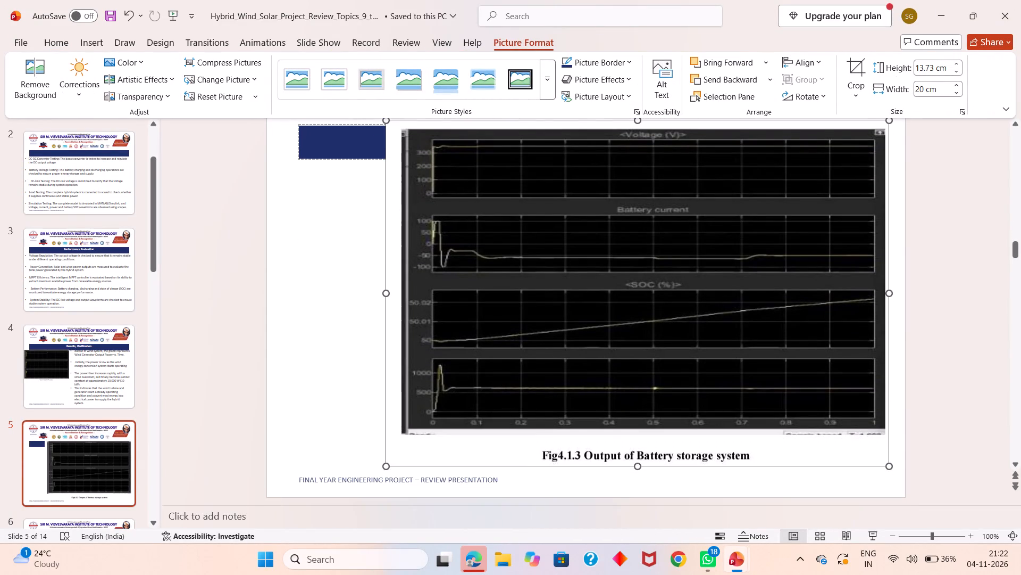
pyautogui.moveTo(384, 121); pyautogui.dragTo(439, 331)
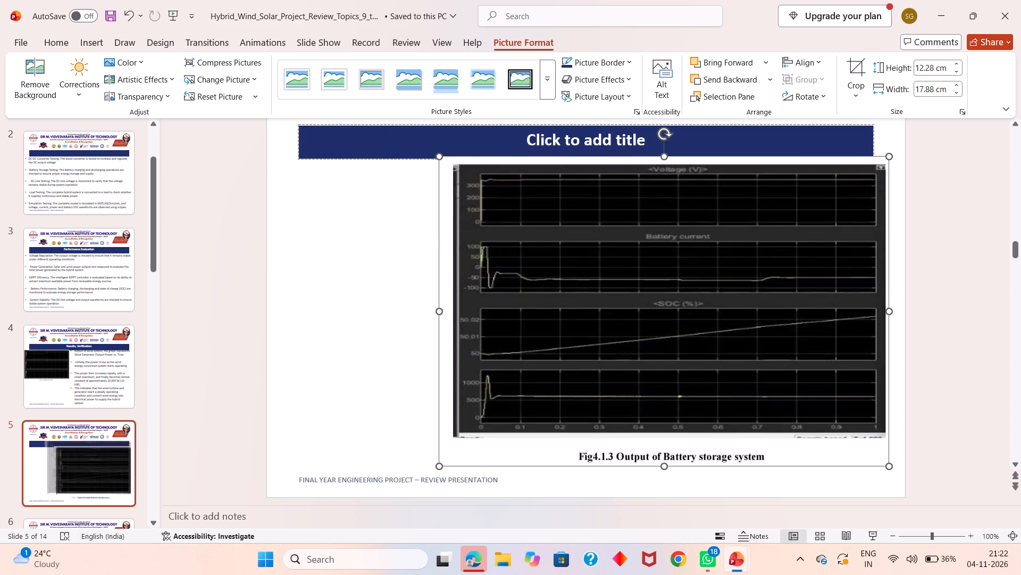
pyautogui.moveTo(537, 297); pyautogui.dragTo(365, 302)
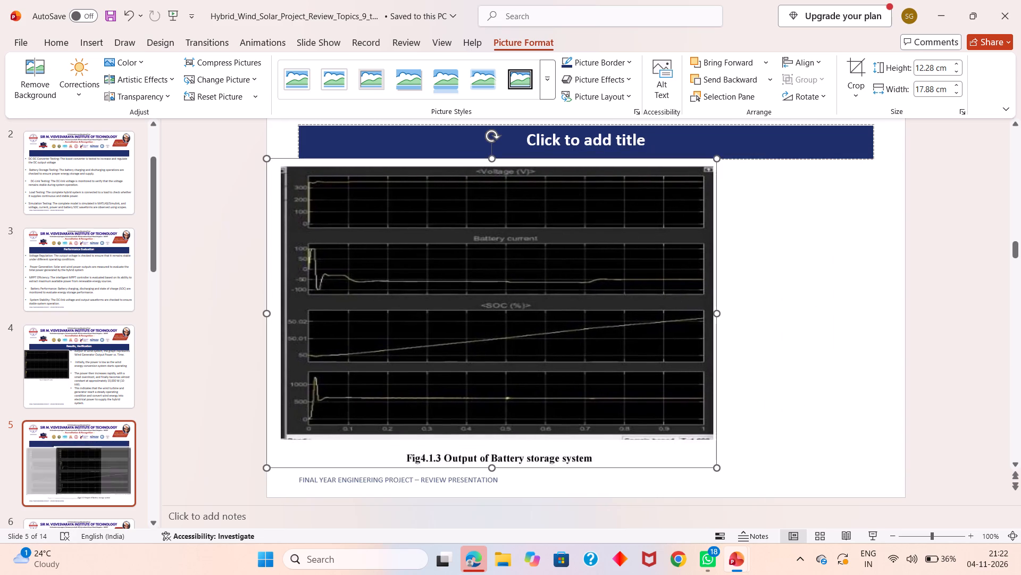
pyautogui.moveTo(717, 465); pyautogui.dragTo(649, 398)
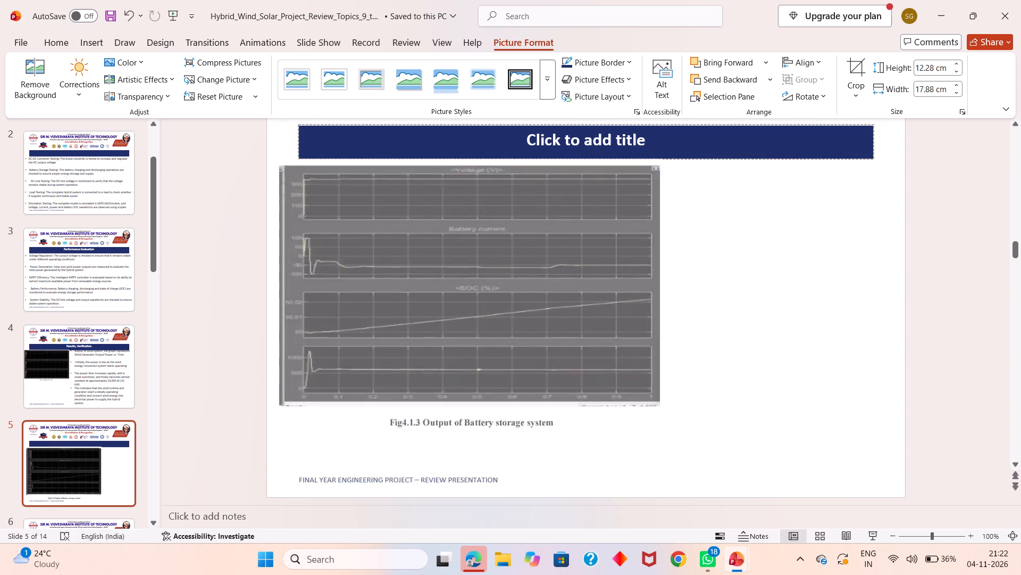
pyautogui.moveTo(649, 398); pyautogui.dragTo(593, 365)
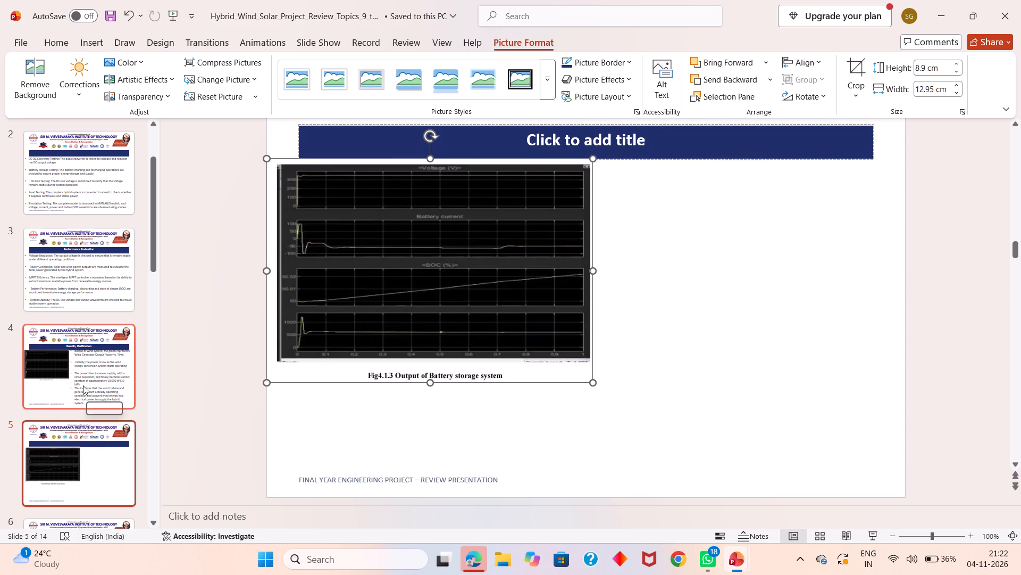
pyautogui.click(73, 371)
pyautogui.click(80, 461)
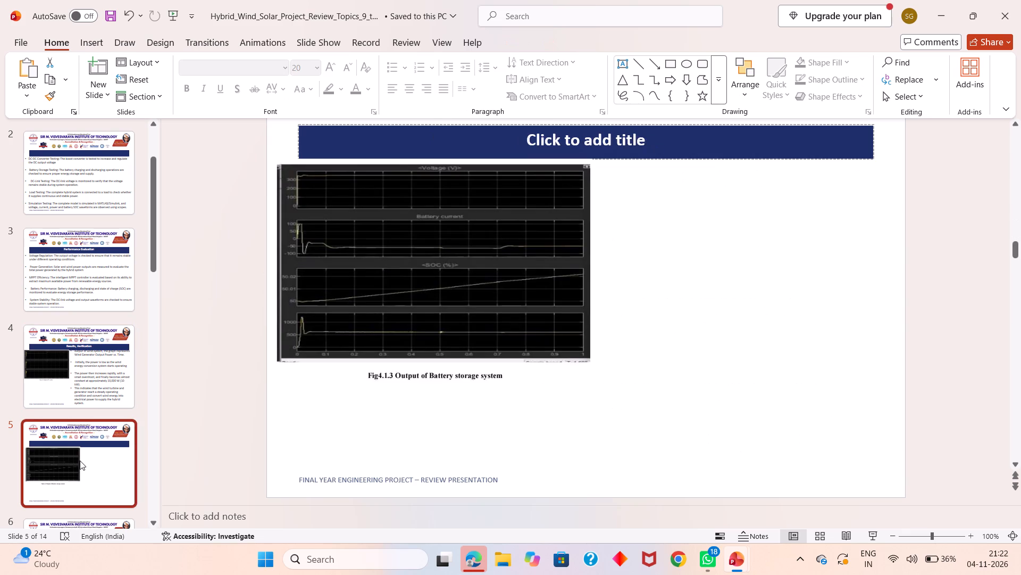
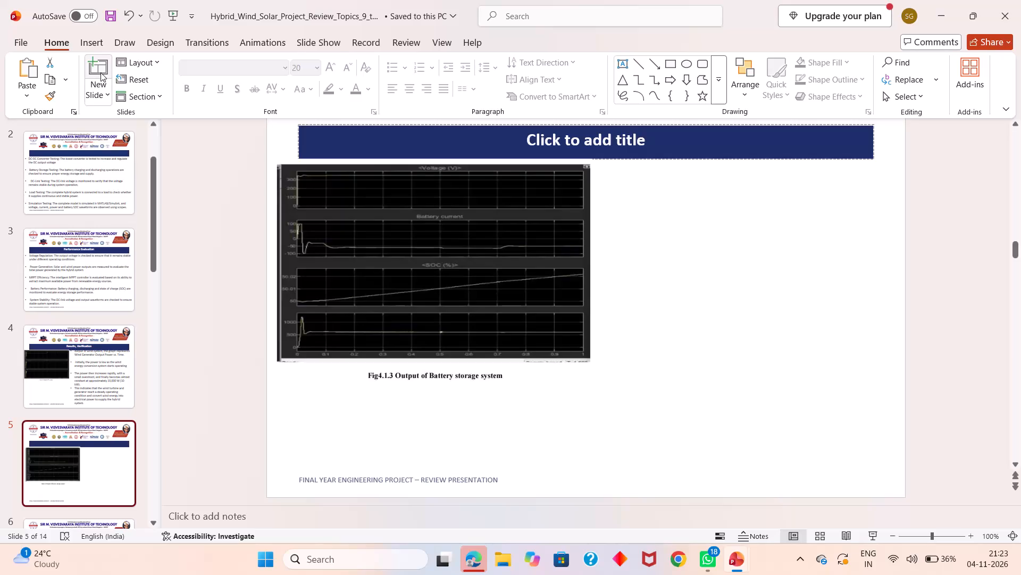
# Add a new slide 6 after the battery storage slide and paste the copied three-graph waveform picture onto it.
pyautogui.click(101, 72)
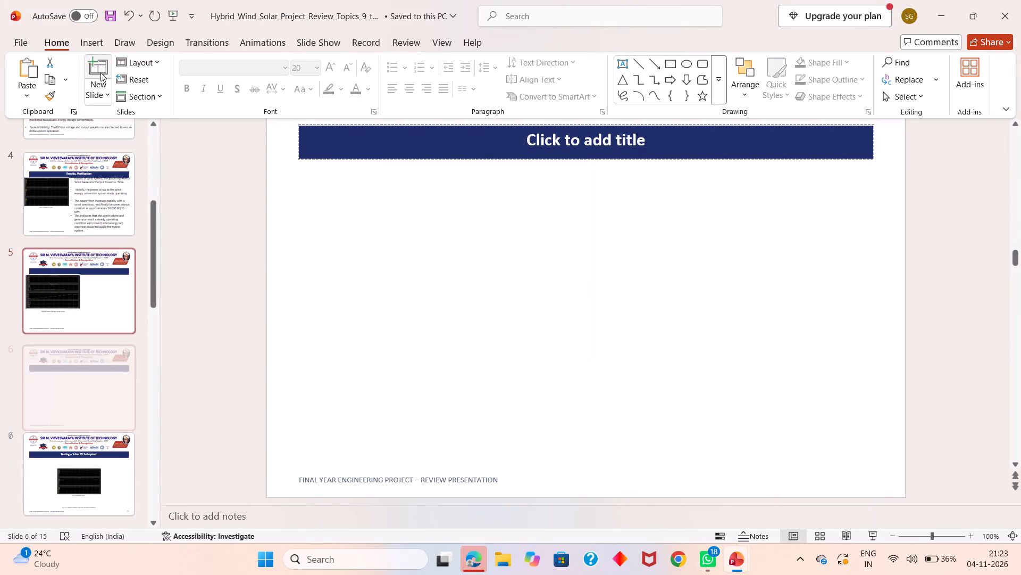
pyautogui.click(381, 273)
pyautogui.hotkey('ctrl', 'v')
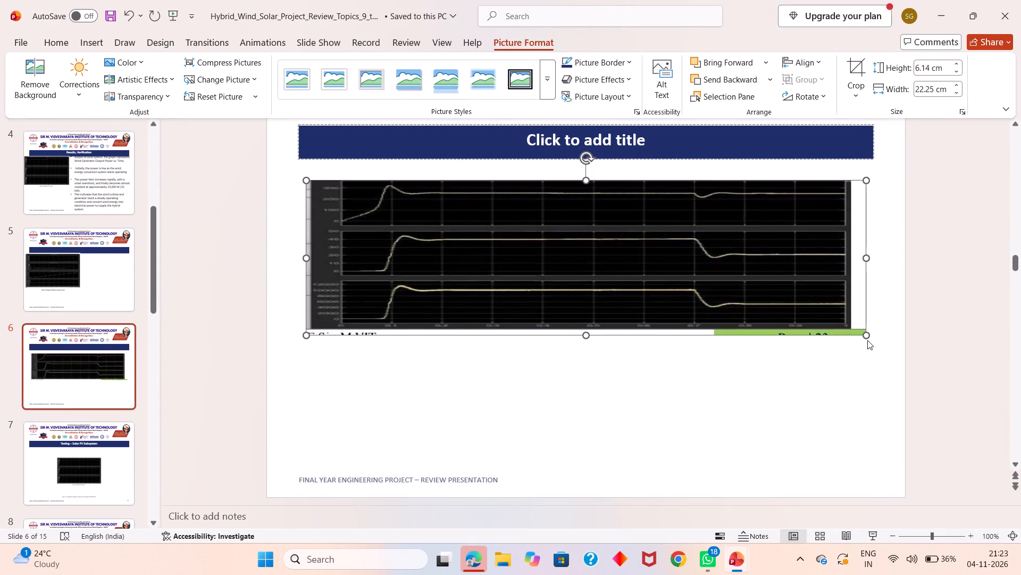
# Shrink the waveform picture on slide 6 to about 5.15 by 18.68 cm and place it just below the title bar, near the slide's left edge.
pyautogui.moveTo(863, 334); pyautogui.dragTo(776, 259)
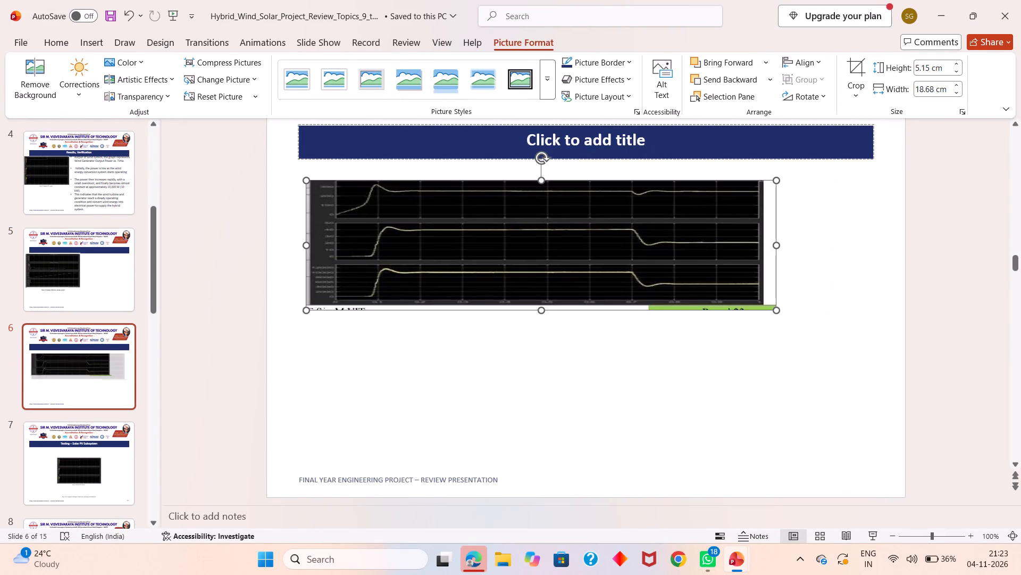
pyautogui.moveTo(625, 256); pyautogui.dragTo(598, 243)
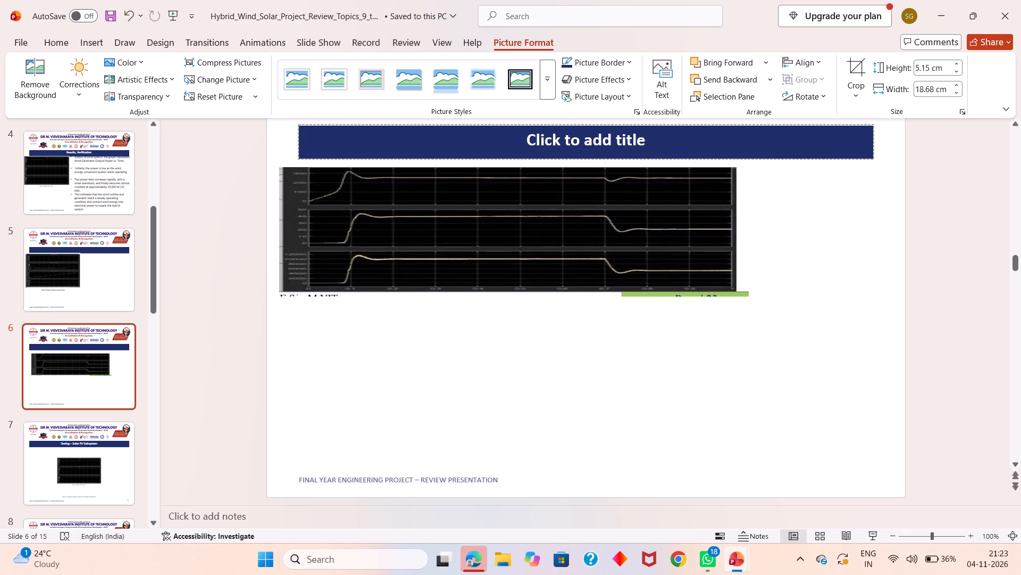
pyautogui.moveTo(598, 243); pyautogui.dragTo(598, 240)
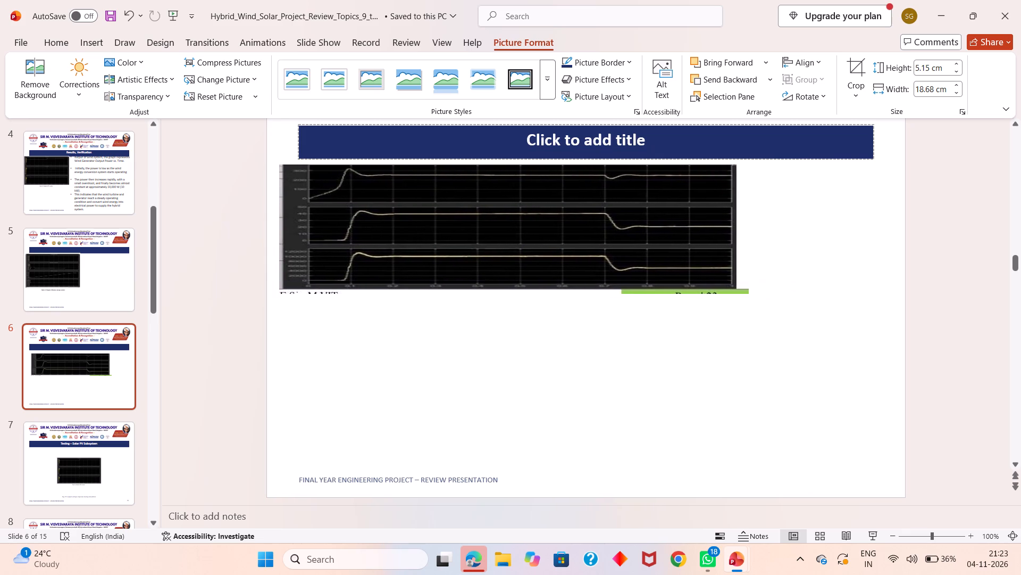
pyautogui.moveTo(598, 240); pyautogui.dragTo(606, 242)
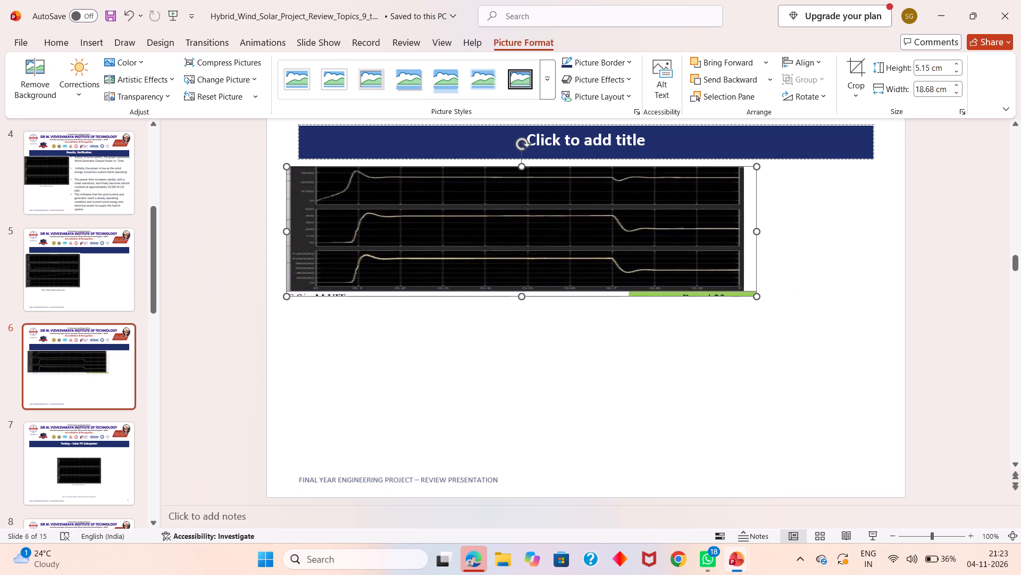
# Copy the title text "Results, Verification" from slide 4 into the empty title of slide 5.
pyautogui.scroll(4, 650, 151)
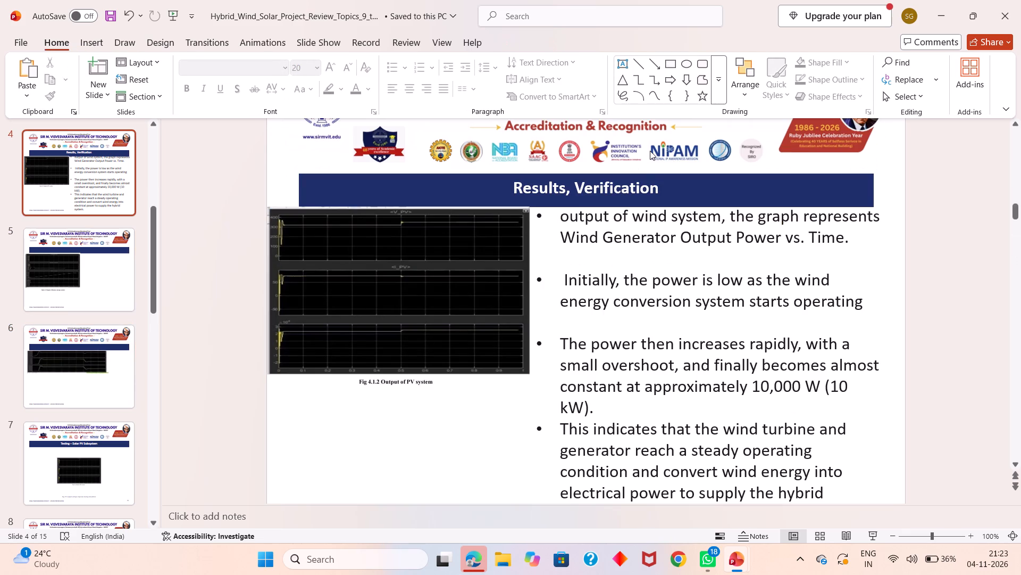
pyautogui.click(666, 197)
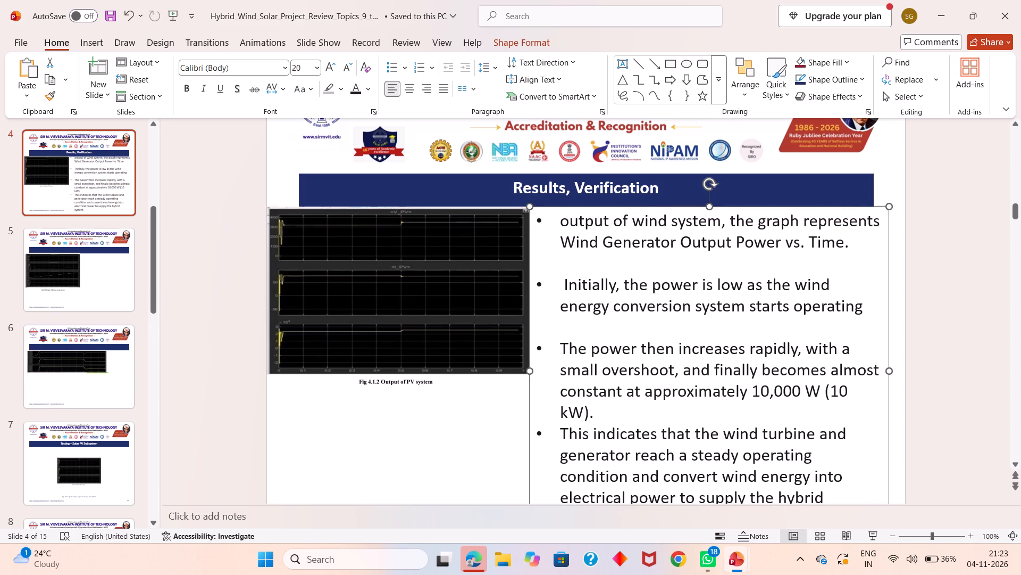
pyautogui.hotkey('ctrl', 'z')
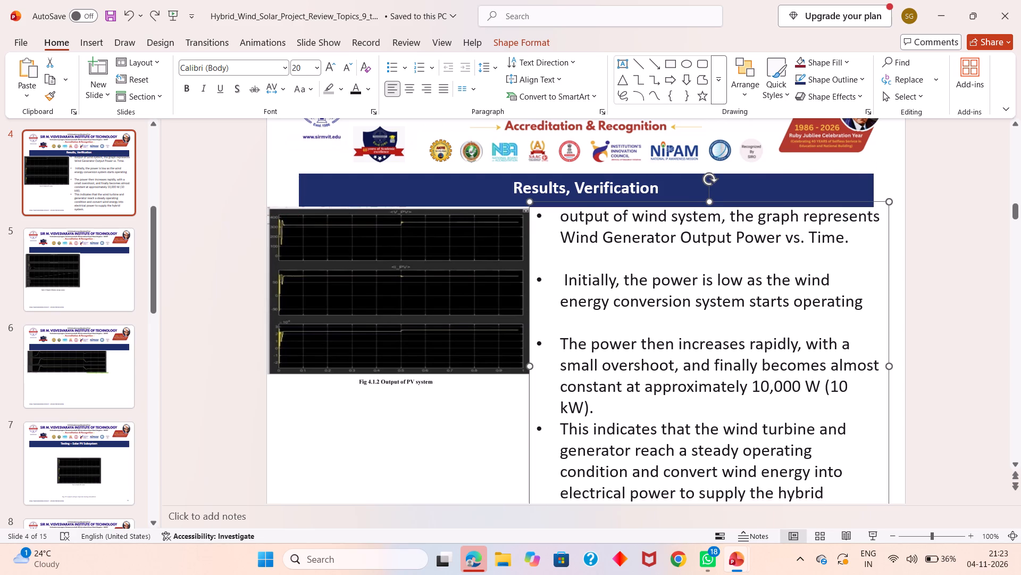
pyautogui.click(660, 185)
pyautogui.moveTo(660, 185); pyautogui.dragTo(491, 210)
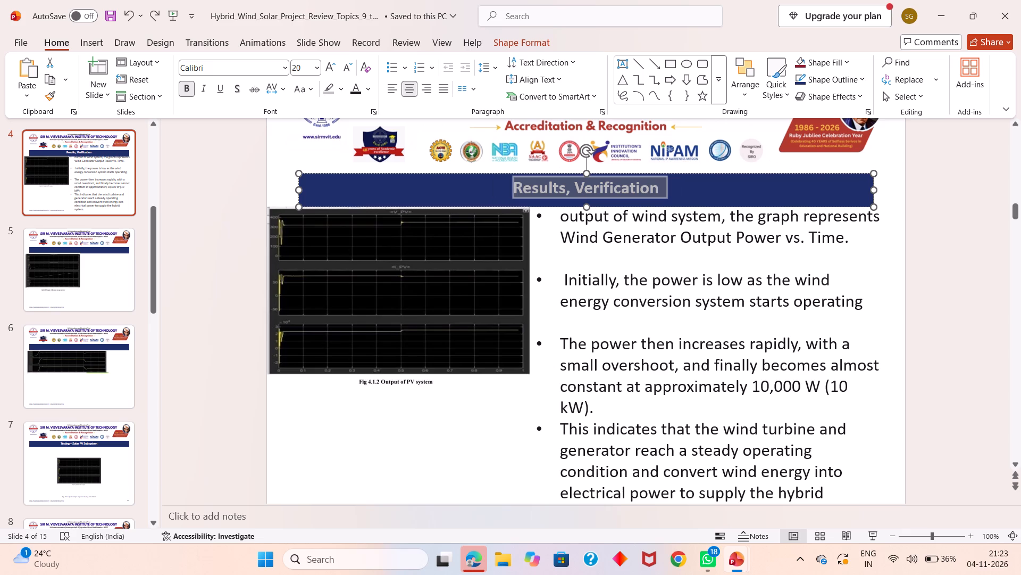
pyautogui.hotkey('ctrl', 'c')
pyautogui.scroll(-2, 484, 251)
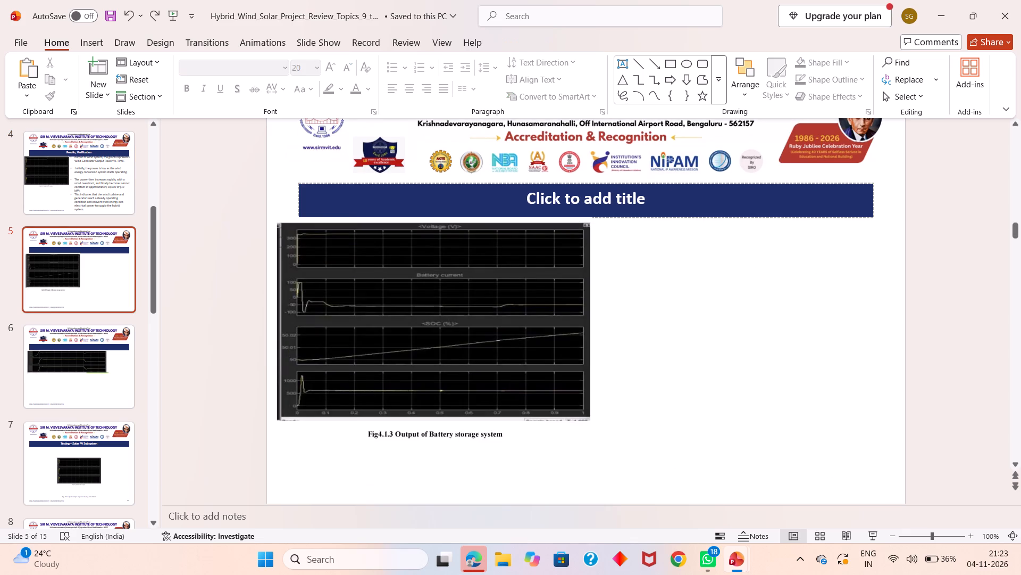
pyautogui.click(664, 195)
pyautogui.hotkey('ctrl', 'v')
# Paste the copied title "Results, Verification" into the empty title of slide 6.
pyautogui.scroll(-3, 664, 195)
pyautogui.scroll(2, 649, 220)
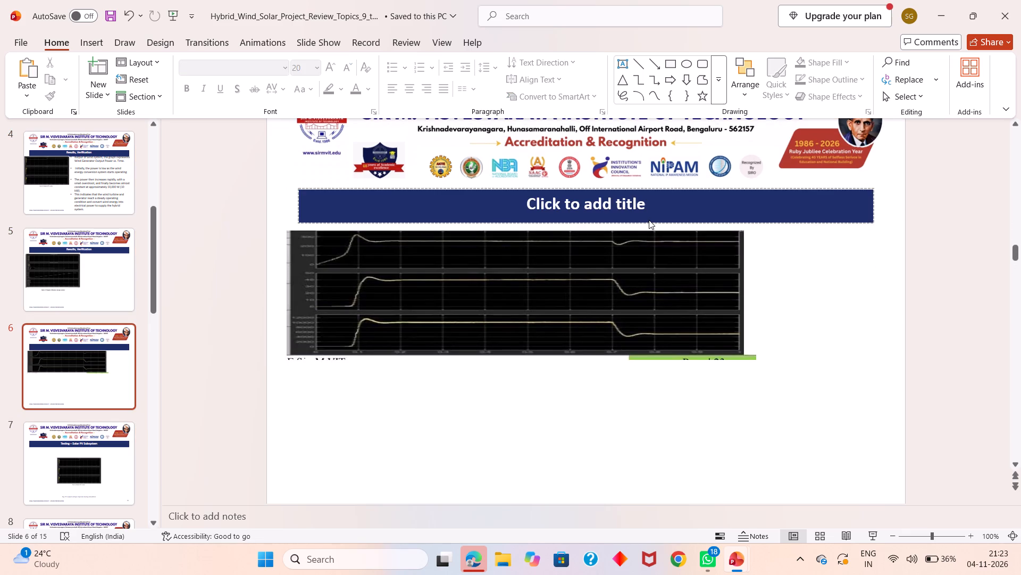
pyautogui.scroll(1, 649, 220)
pyautogui.moveTo(649, 220); pyautogui.dragTo(663, 208)
pyautogui.click(663, 208)
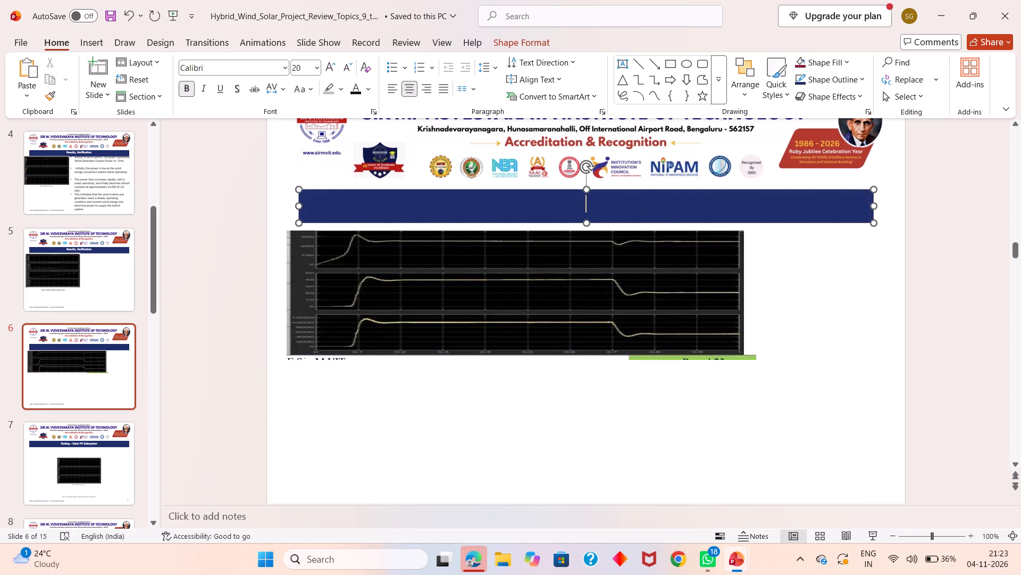
pyautogui.hotkey('ctrl', 'v')
# Shrink the waveform picture on slide 6 slightly and shift it to the slide's left edge, close under the title bar.
pyautogui.click(604, 340)
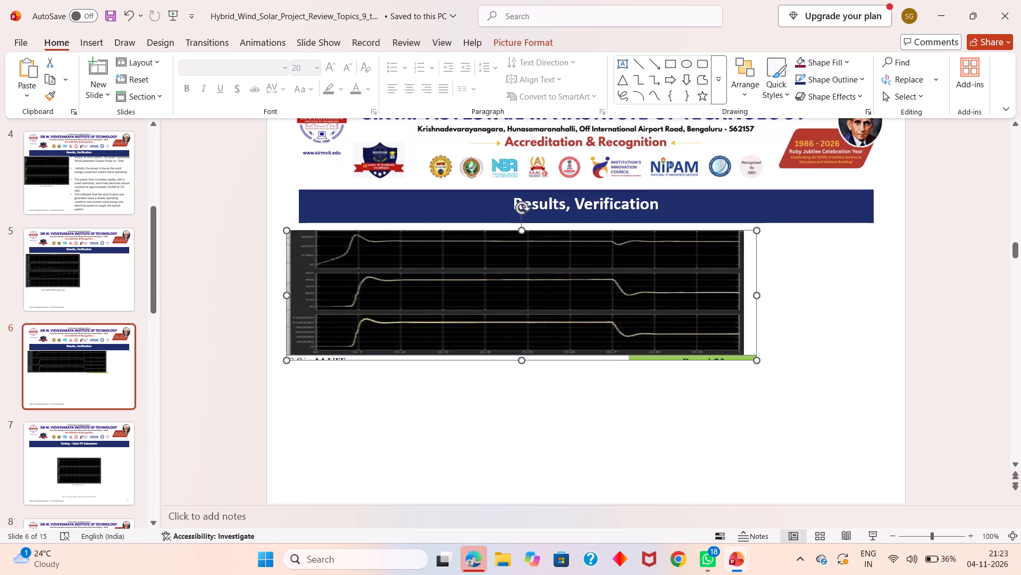
pyautogui.moveTo(760, 358); pyautogui.dragTo(754, 352)
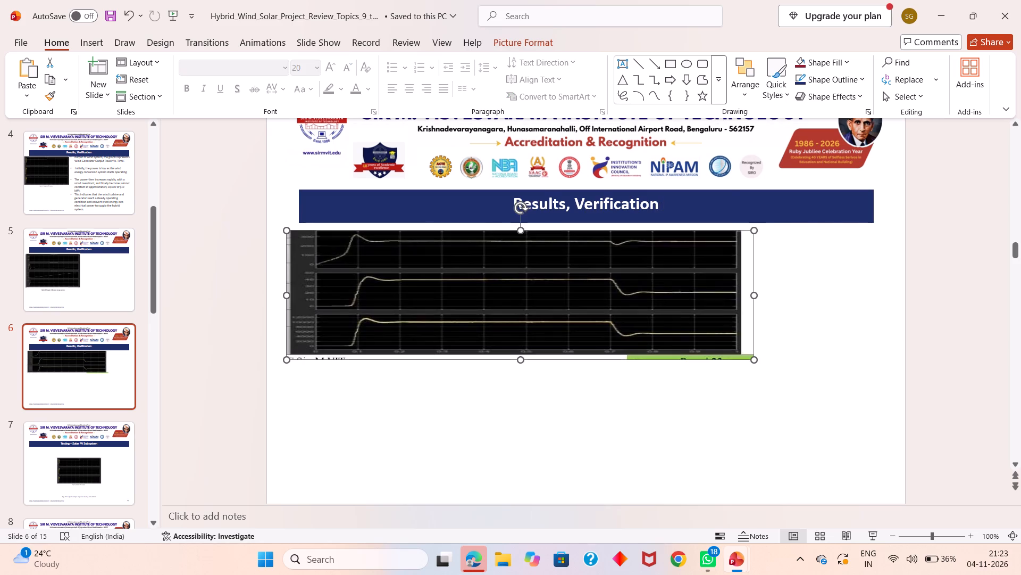
pyautogui.moveTo(706, 321); pyautogui.dragTo(694, 319)
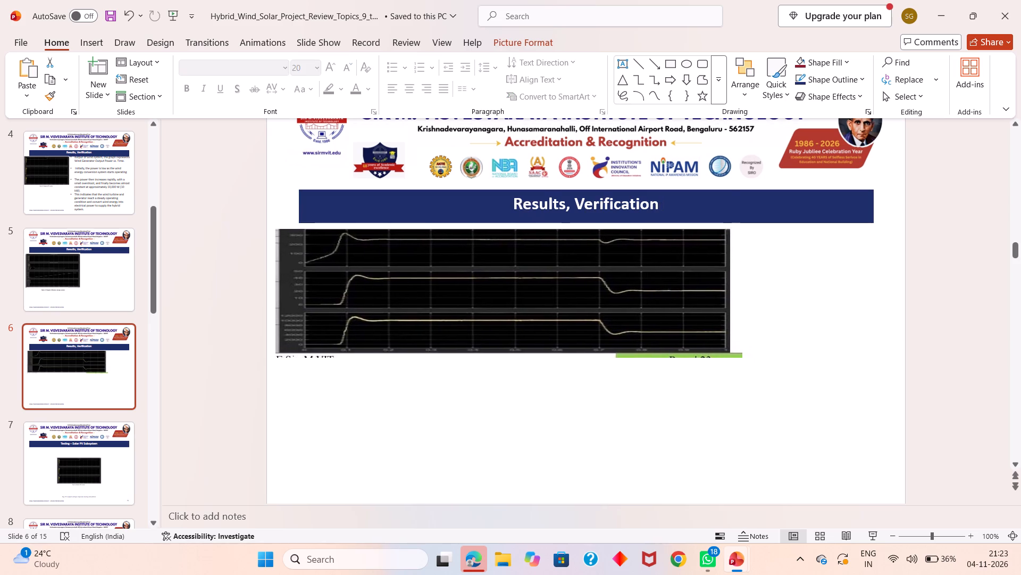
pyautogui.moveTo(694, 319); pyautogui.dragTo(691, 317)
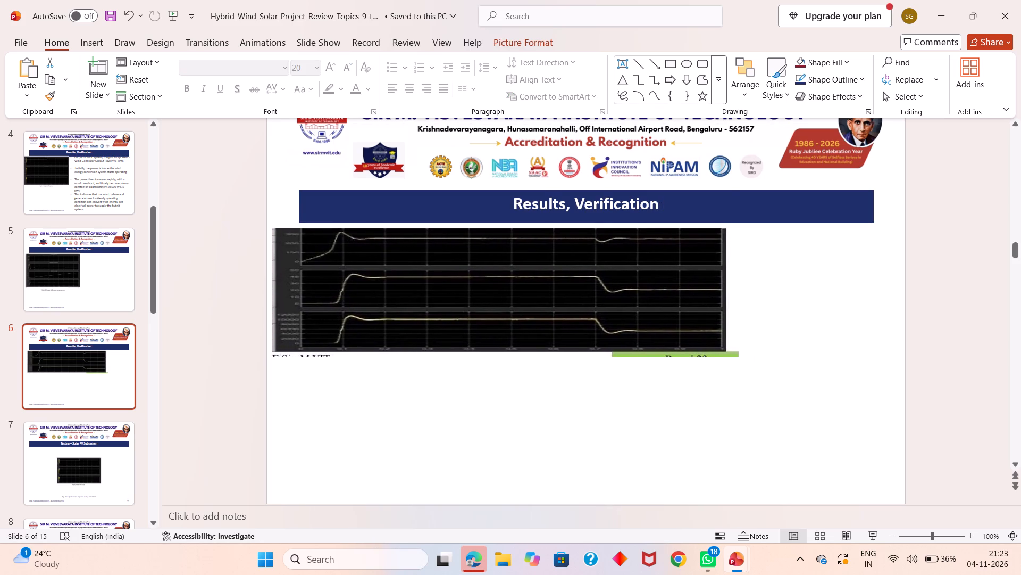
pyautogui.moveTo(691, 317); pyautogui.dragTo(691, 318)
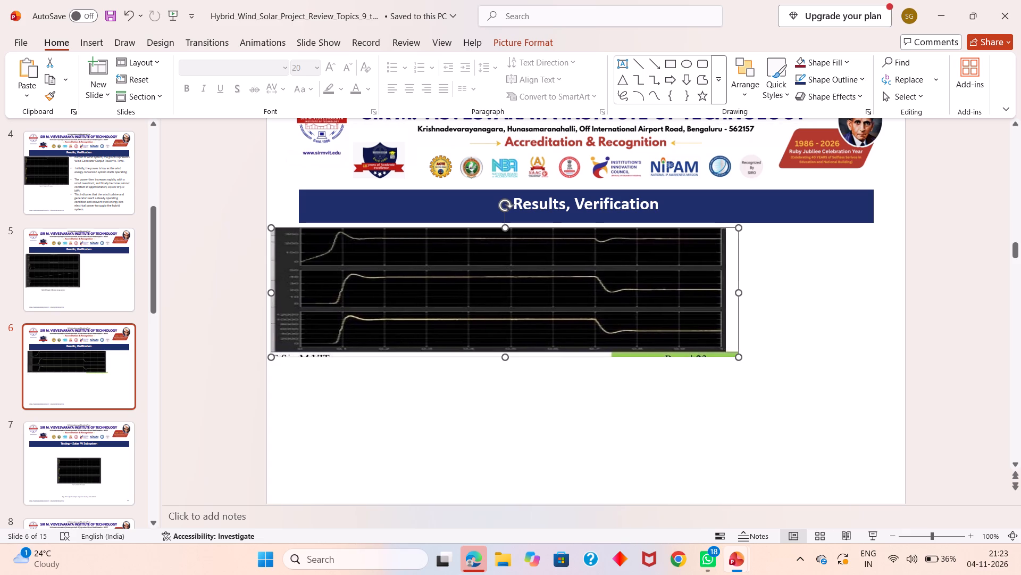
pyautogui.click(913, 335)
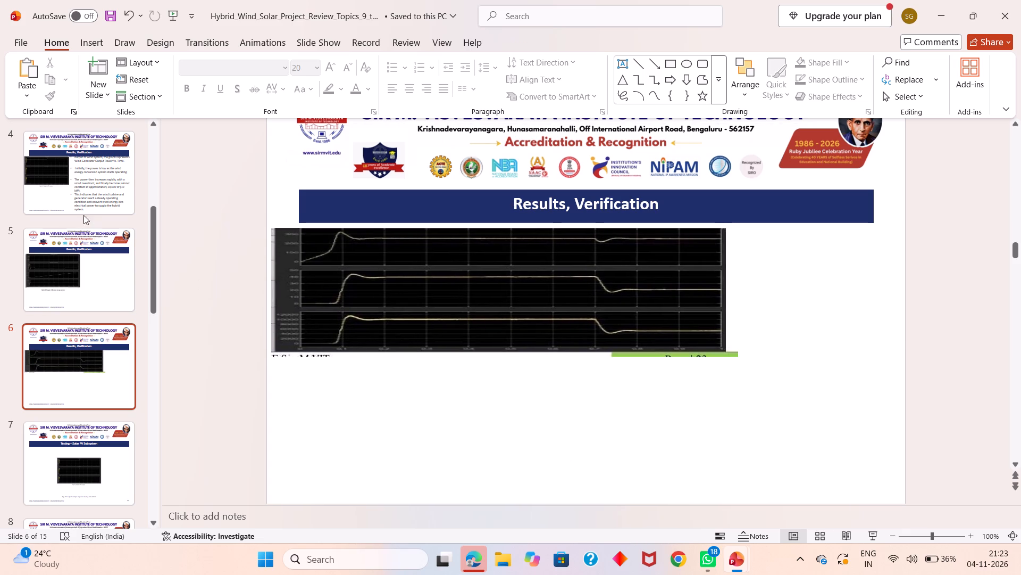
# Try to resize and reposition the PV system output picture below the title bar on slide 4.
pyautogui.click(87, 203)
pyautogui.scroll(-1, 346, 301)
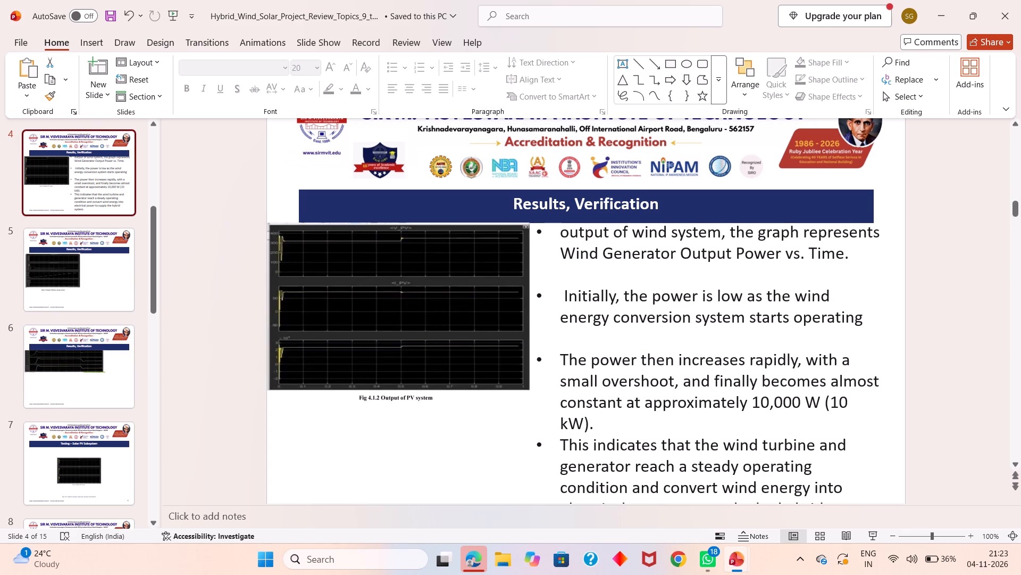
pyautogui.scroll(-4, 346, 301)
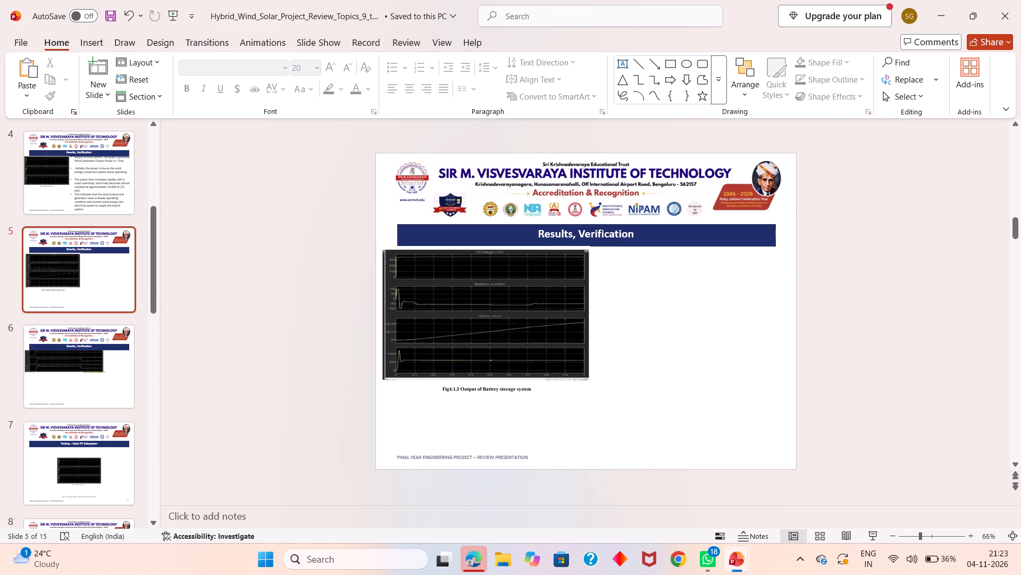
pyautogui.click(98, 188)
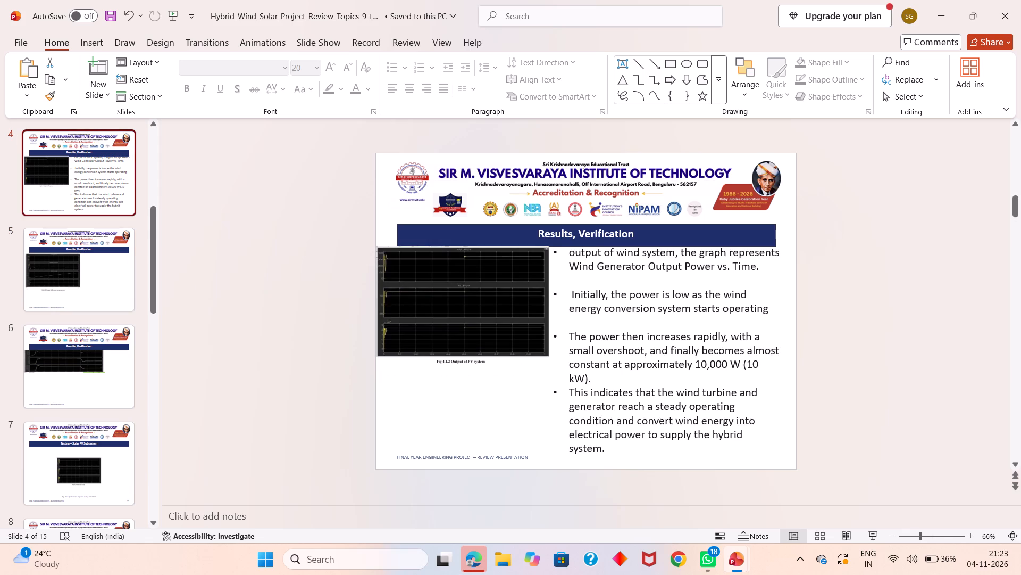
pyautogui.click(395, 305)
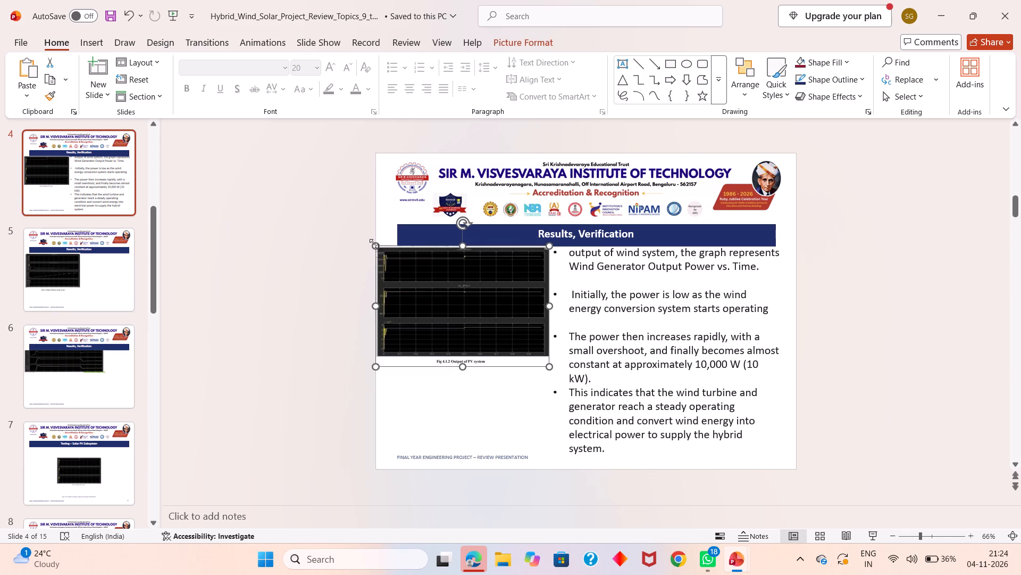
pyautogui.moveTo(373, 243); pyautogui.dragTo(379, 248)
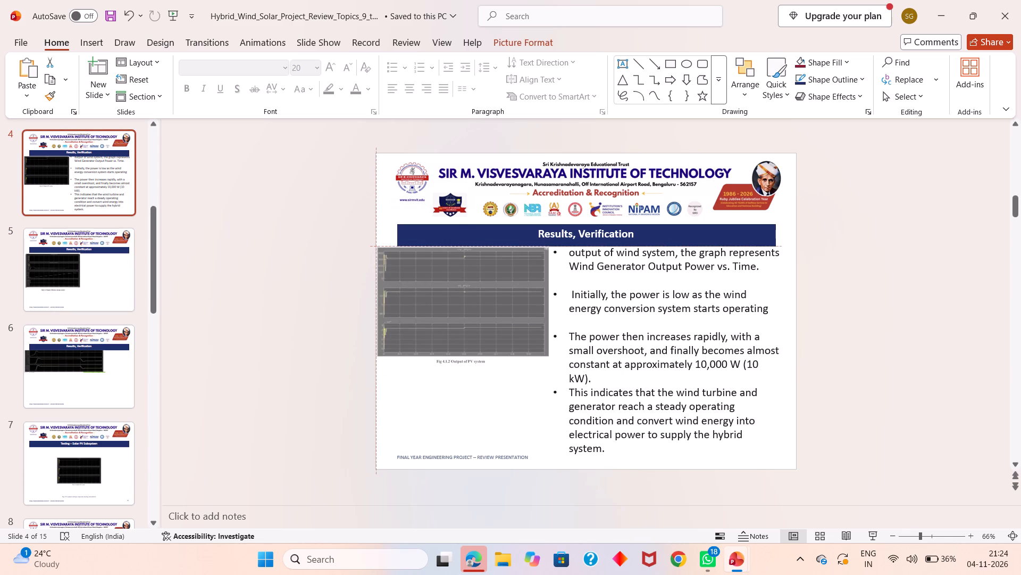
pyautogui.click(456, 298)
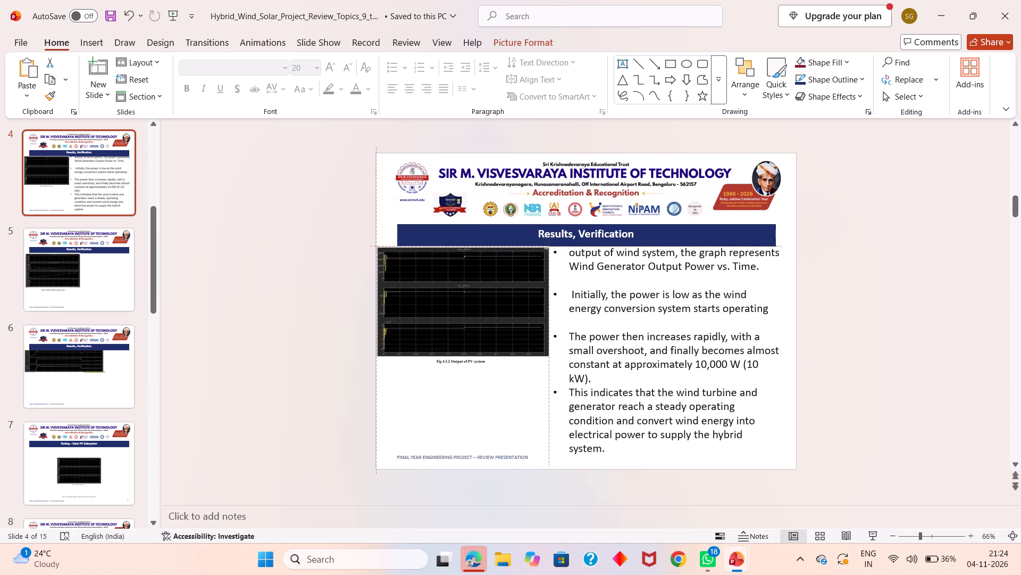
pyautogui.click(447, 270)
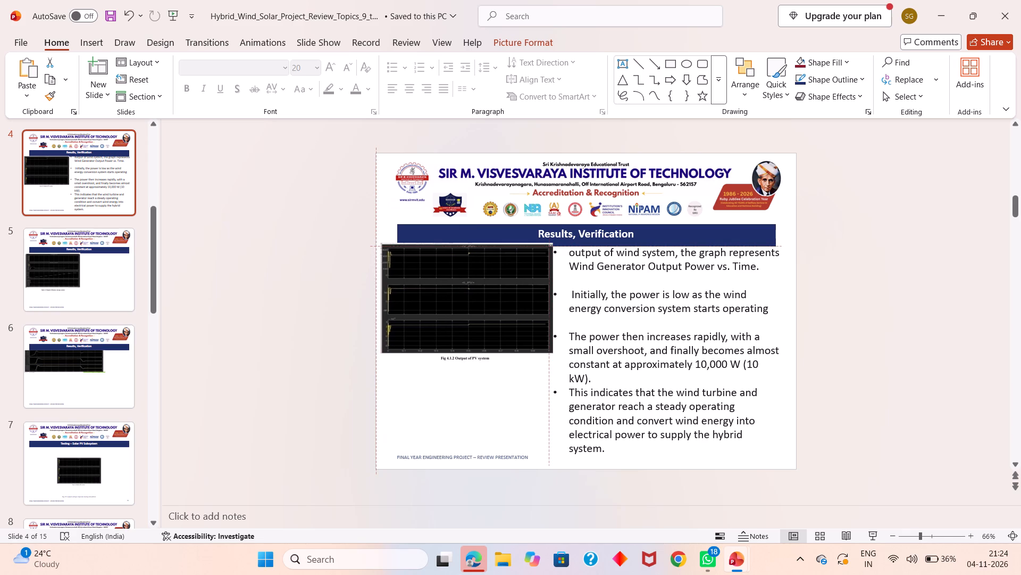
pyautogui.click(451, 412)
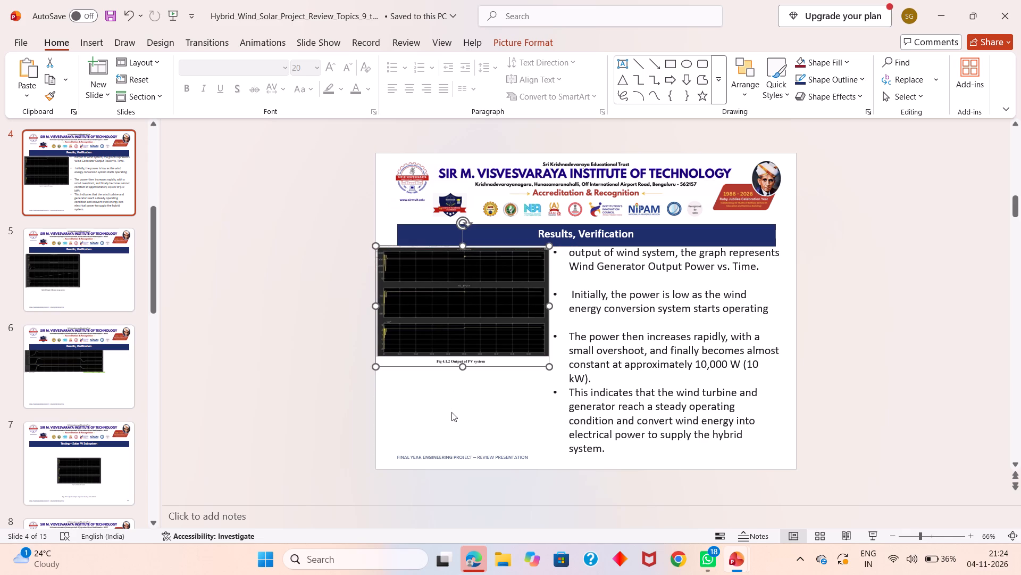
# Adjust the position of the battery storage output picture below the title bar on slide 5.
pyautogui.click(111, 275)
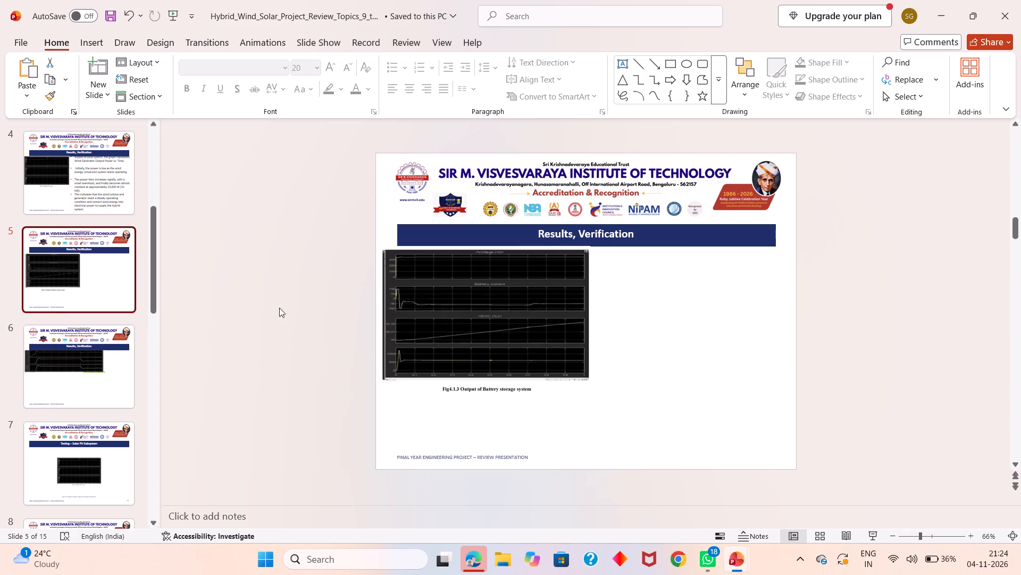
pyautogui.click(489, 321)
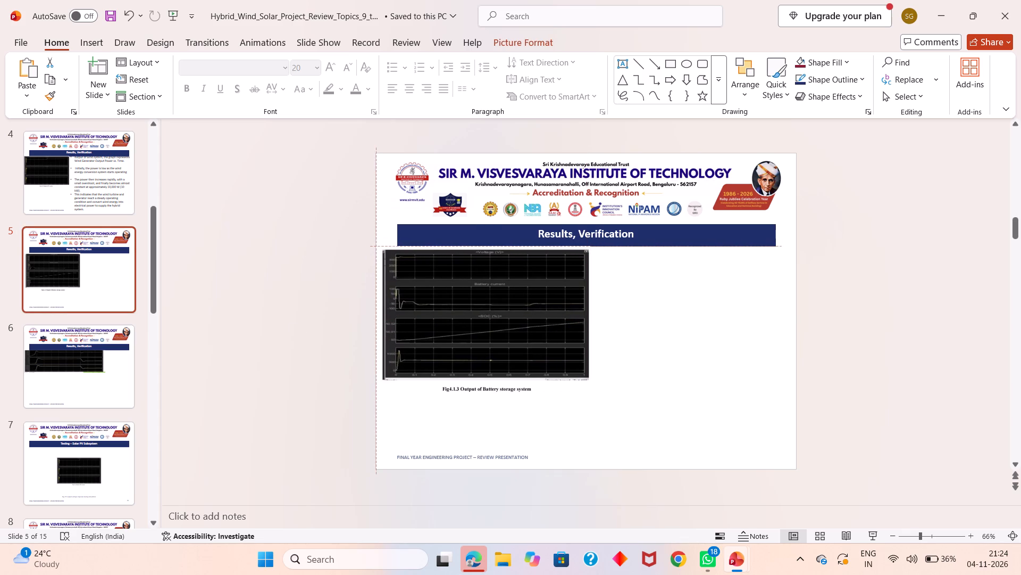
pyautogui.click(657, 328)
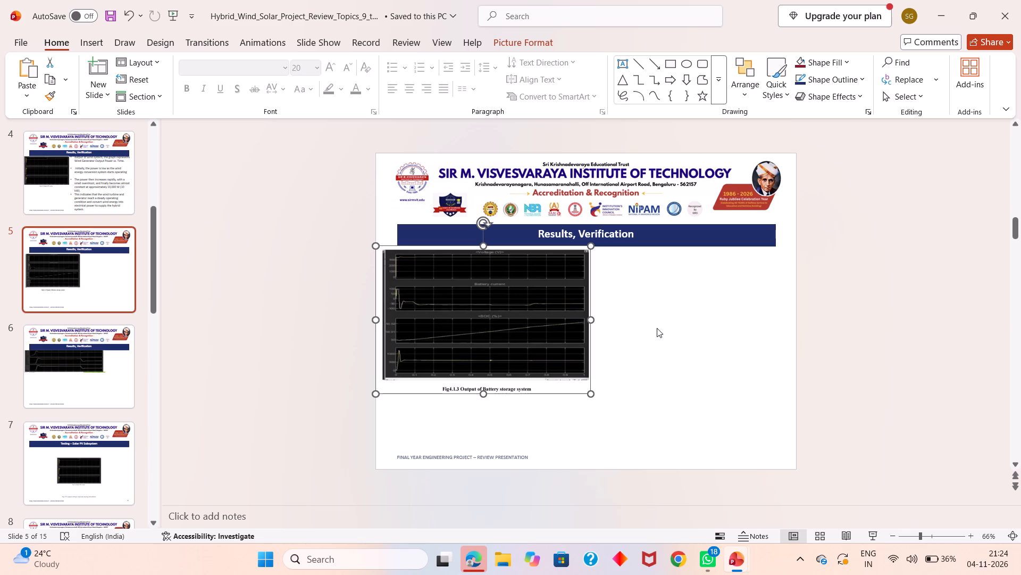
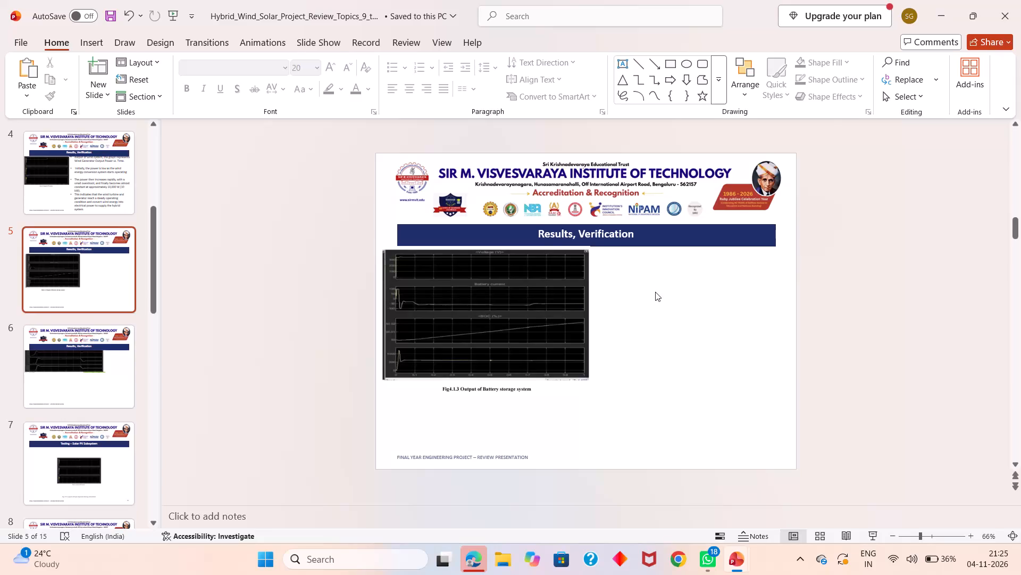
# Move and enlarge the small empty text box on slide 5 to fill the blank area between the battery output picture and the slide's right and bottom edges.
pyautogui.keyDown('ctrl'); pyautogui.scroll(2, 655, 292); pyautogui.keyUp('ctrl')
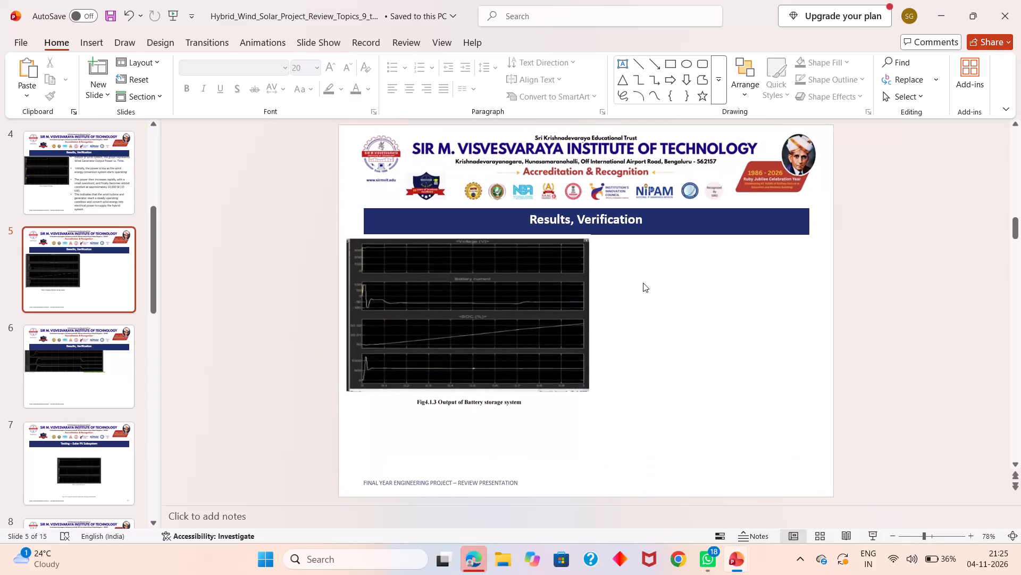
pyautogui.click(643, 283)
pyautogui.click(621, 260)
pyautogui.doubleClick(621, 260)
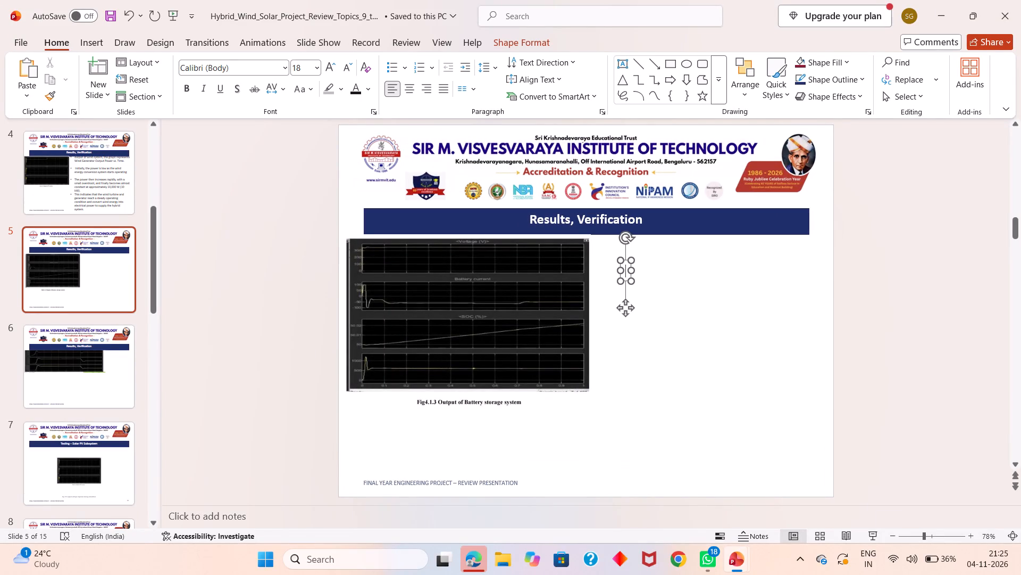
pyautogui.hotkey('ctrl', 'v')
pyautogui.hotkey('ctrl', 'z')
pyautogui.moveTo(620, 260); pyautogui.dragTo(593, 240)
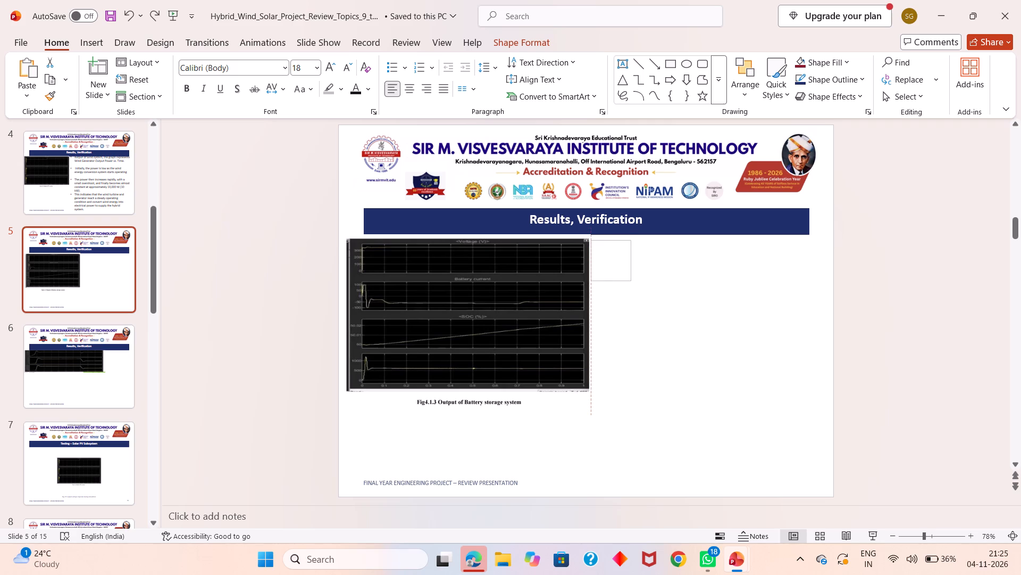
pyautogui.moveTo(593, 240); pyautogui.dragTo(591, 235)
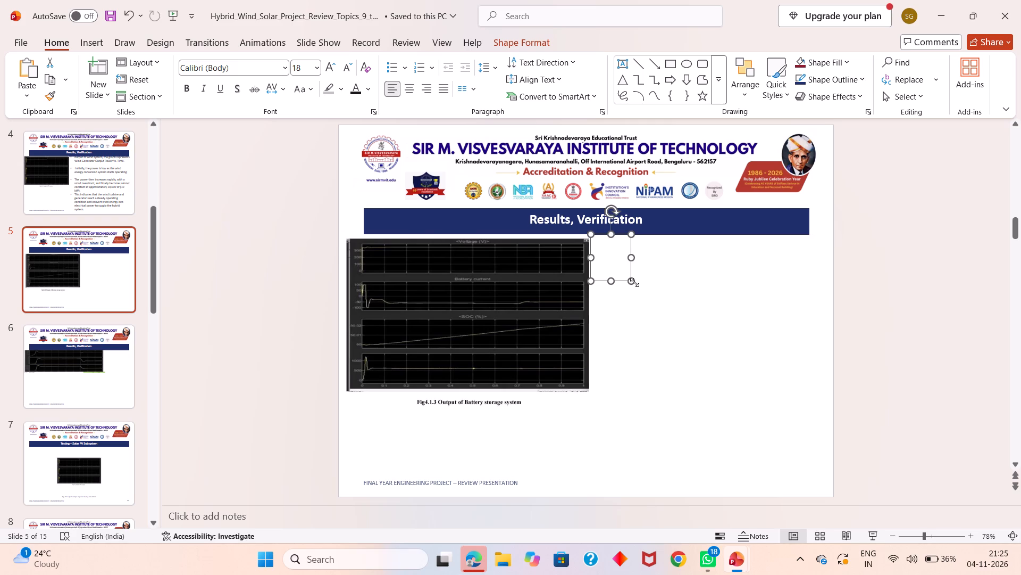
pyautogui.moveTo(632, 282); pyautogui.dragTo(826, 506)
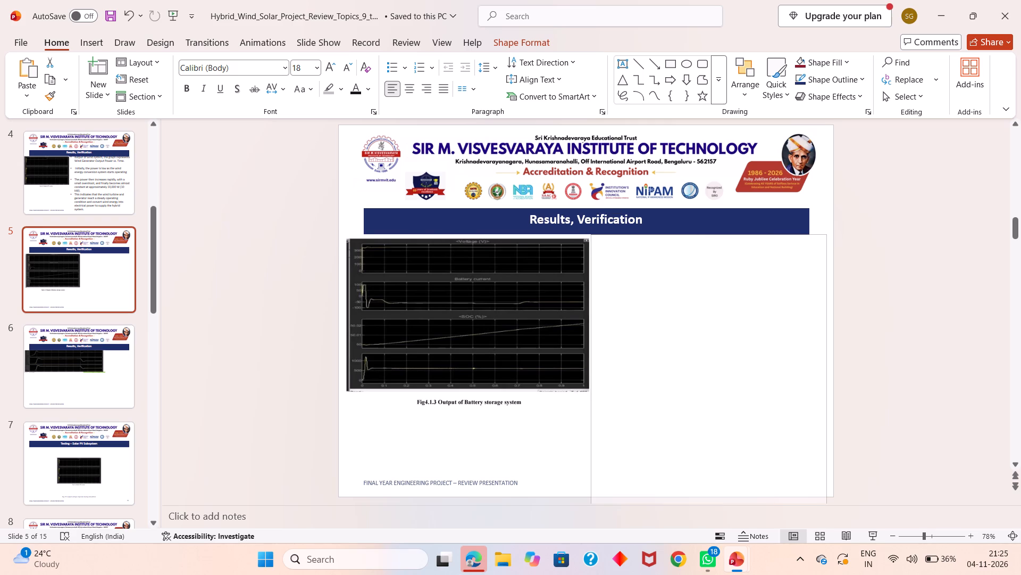
pyautogui.moveTo(826, 506); pyautogui.dragTo(830, 492)
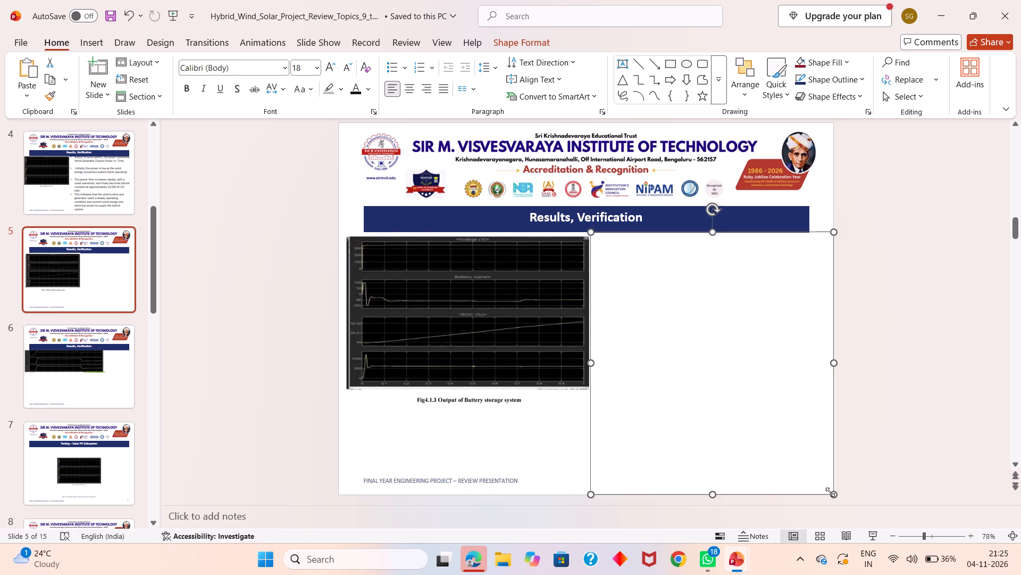
# Activate the empty text box beside the battery storage output picture on slide 5 and open its editing options.
pyautogui.click(640, 313)
pyautogui.rightClick(615, 267)
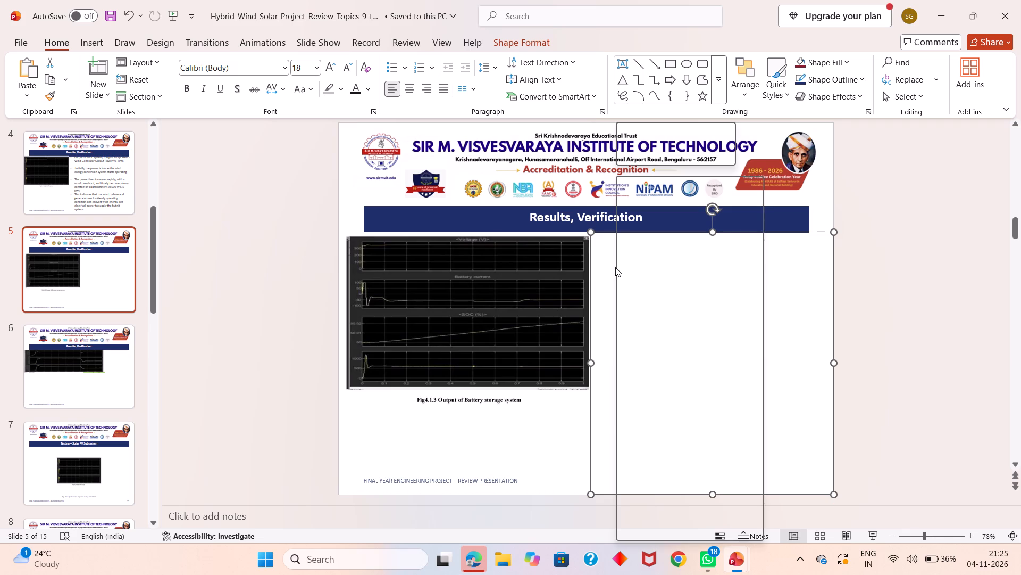
# Paste the copied paragraph on the battery current vs. time graph into the empty text box beside the battery storage picture on slide 5.
pyautogui.click(599, 250)
pyautogui.rightClick(599, 250)
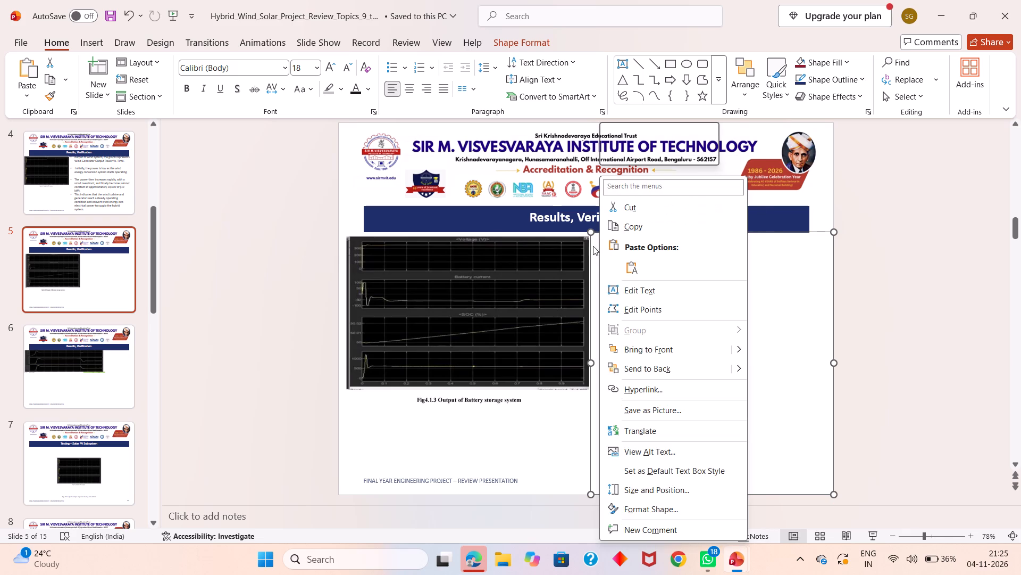
pyautogui.click(595, 247)
pyautogui.click(620, 257)
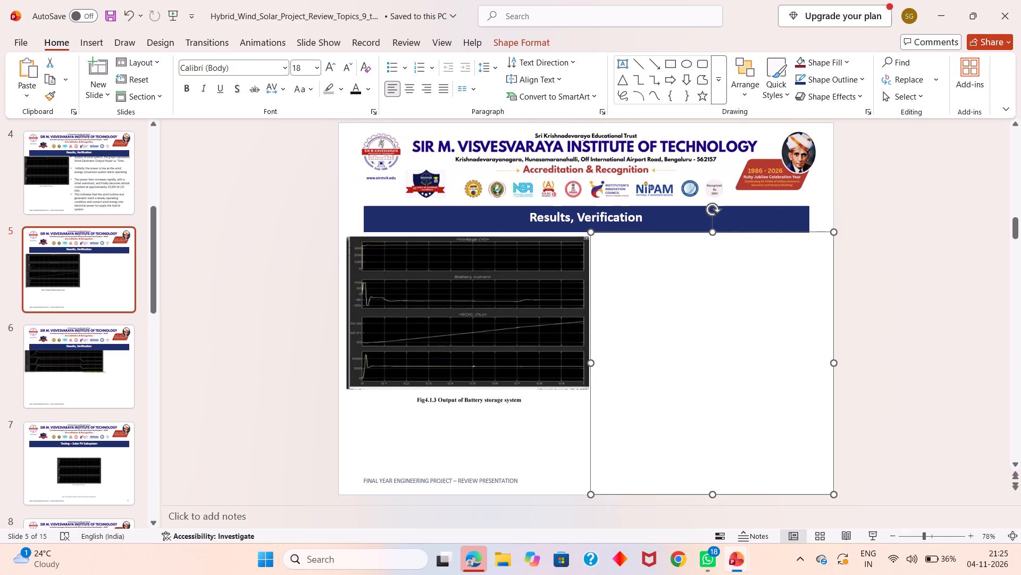
pyautogui.hotkey('ctrl', 'v')
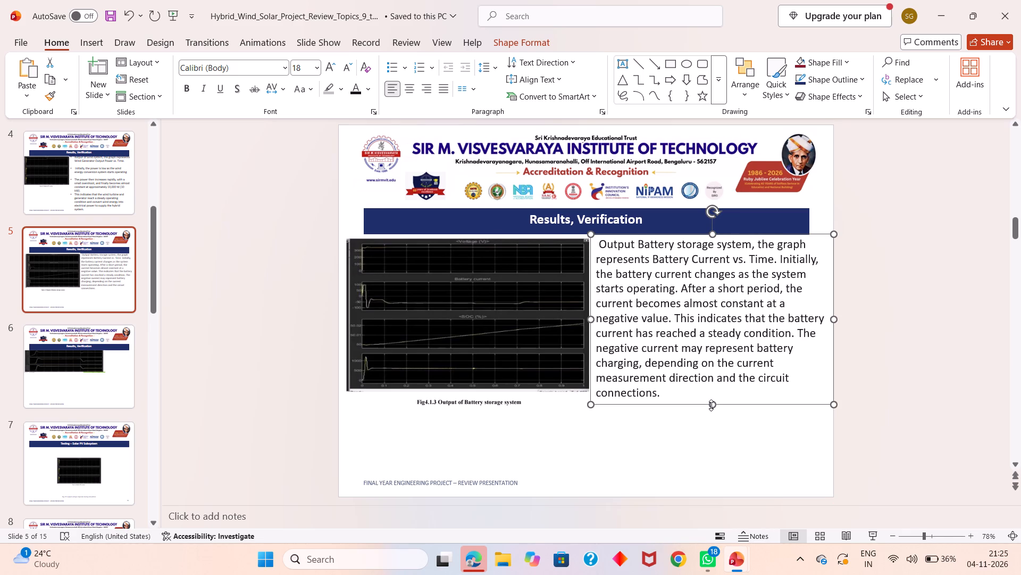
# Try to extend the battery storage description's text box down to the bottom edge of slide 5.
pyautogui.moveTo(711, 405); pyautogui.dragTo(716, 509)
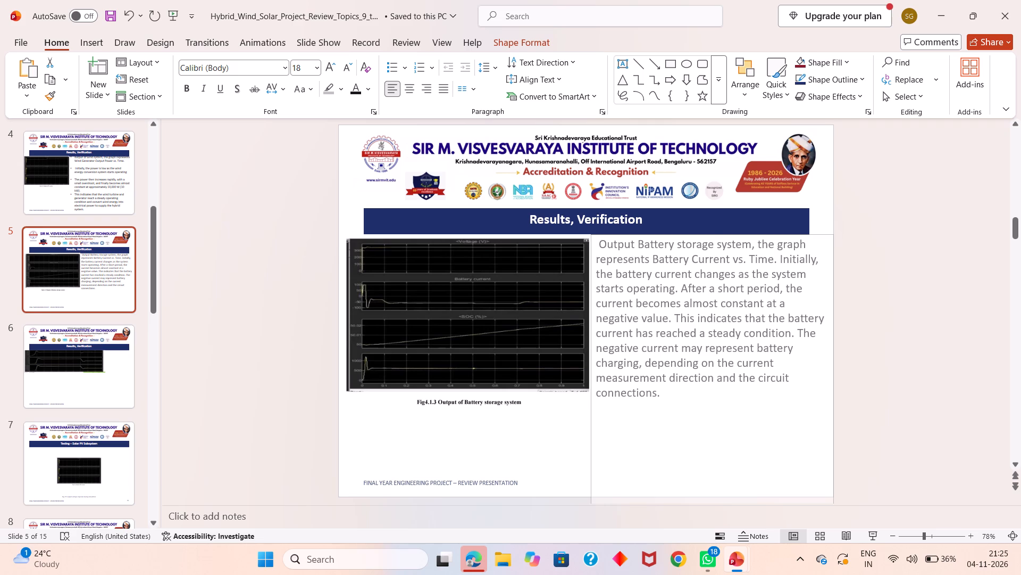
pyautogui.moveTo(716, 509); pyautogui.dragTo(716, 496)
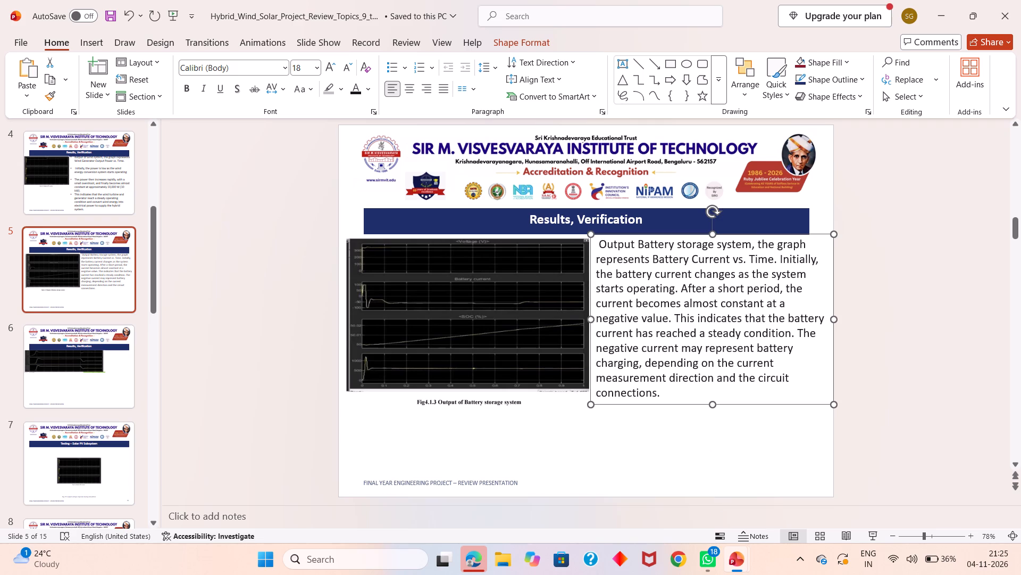
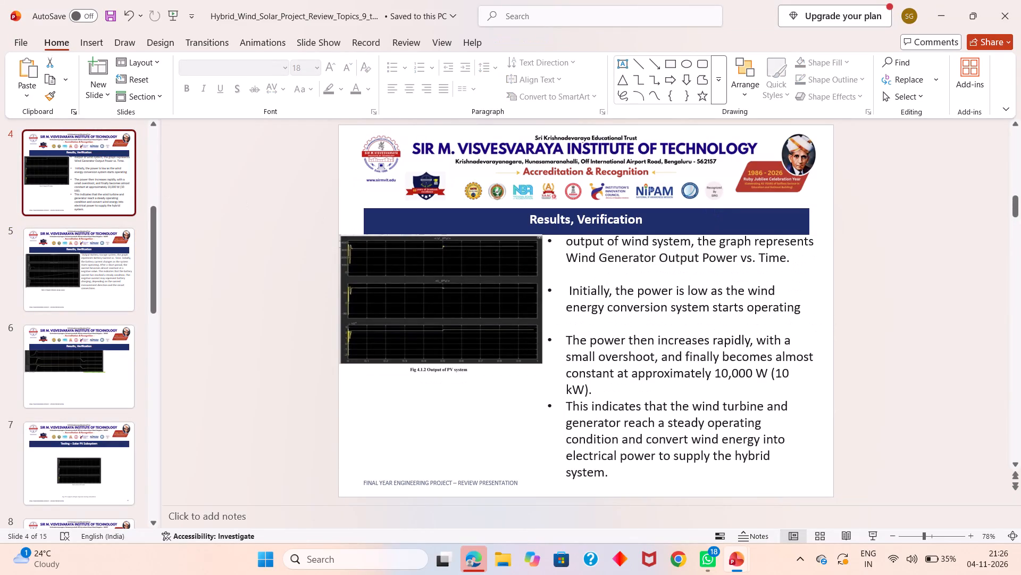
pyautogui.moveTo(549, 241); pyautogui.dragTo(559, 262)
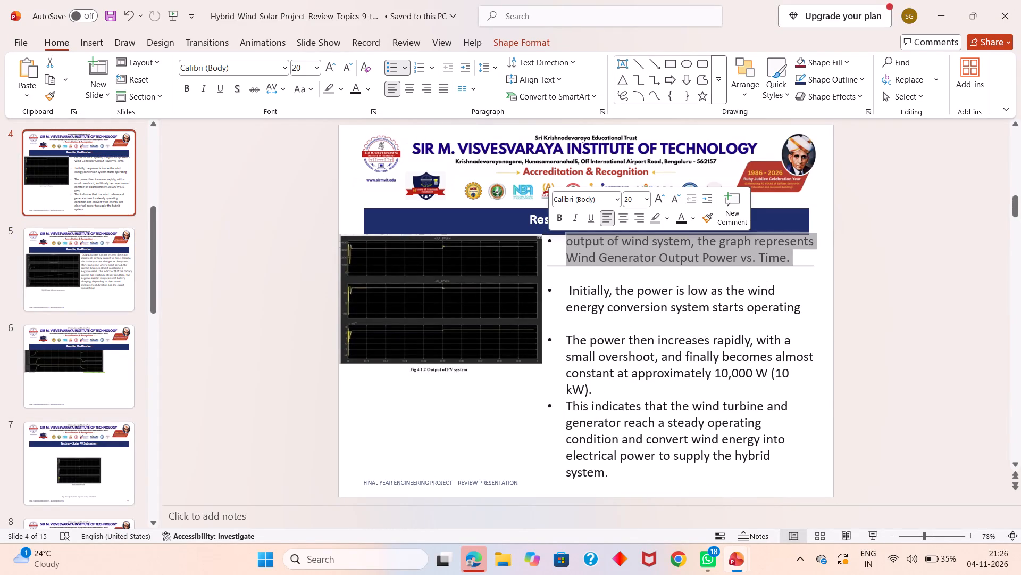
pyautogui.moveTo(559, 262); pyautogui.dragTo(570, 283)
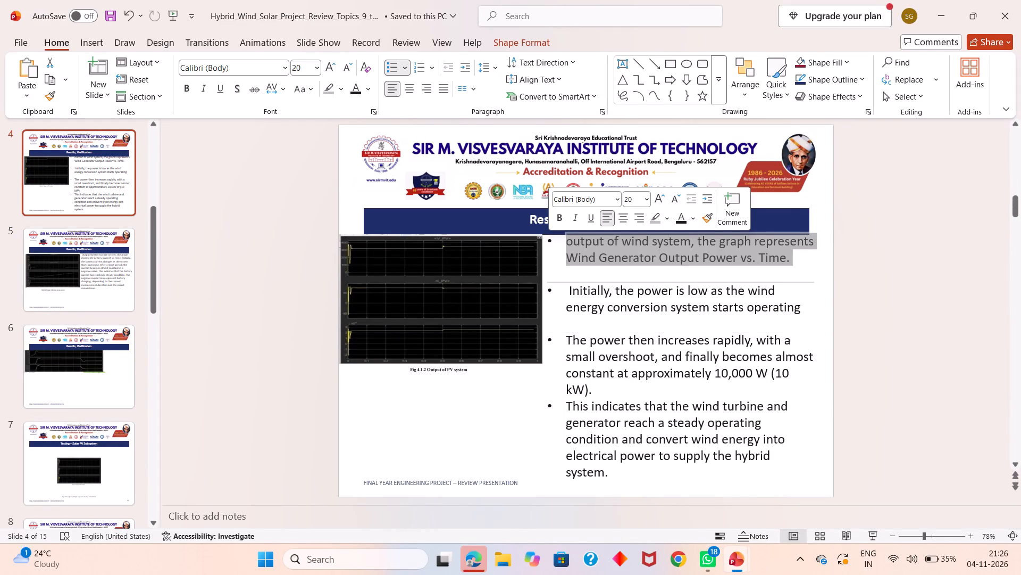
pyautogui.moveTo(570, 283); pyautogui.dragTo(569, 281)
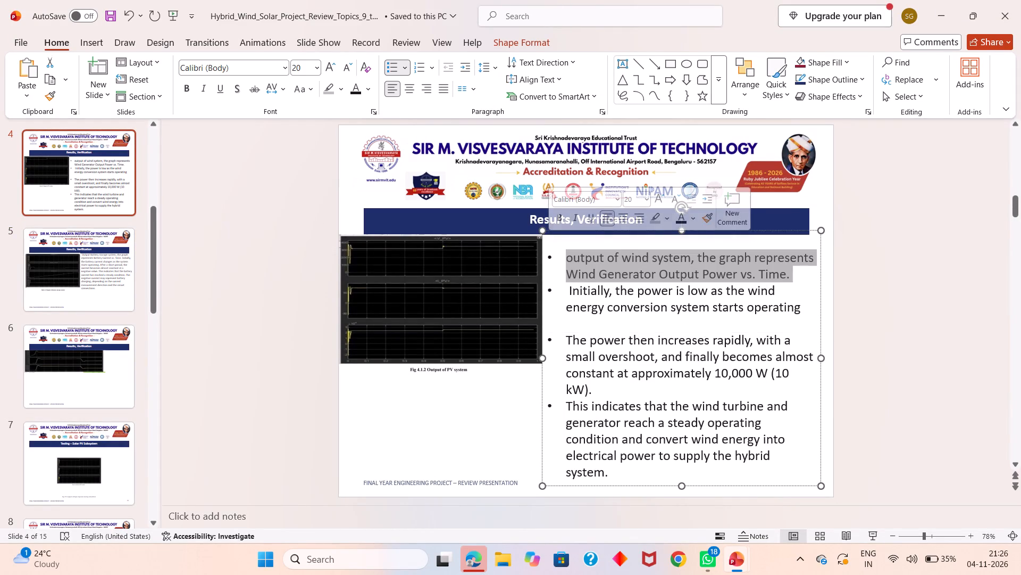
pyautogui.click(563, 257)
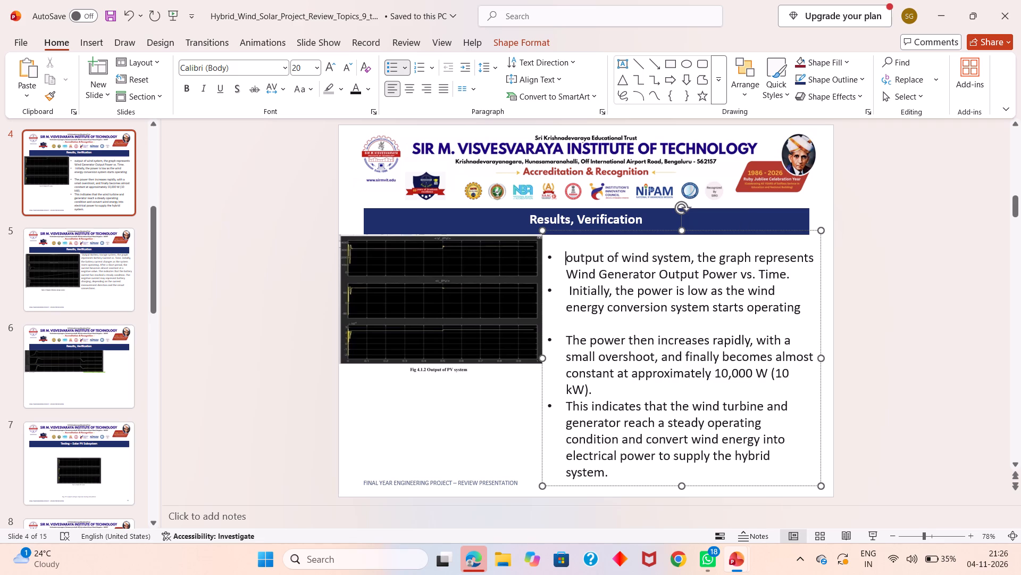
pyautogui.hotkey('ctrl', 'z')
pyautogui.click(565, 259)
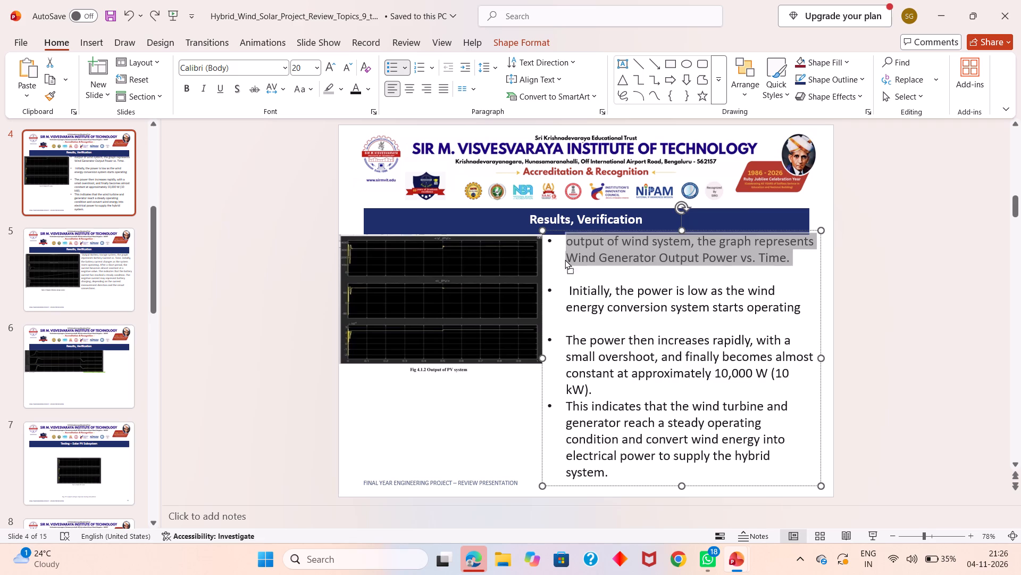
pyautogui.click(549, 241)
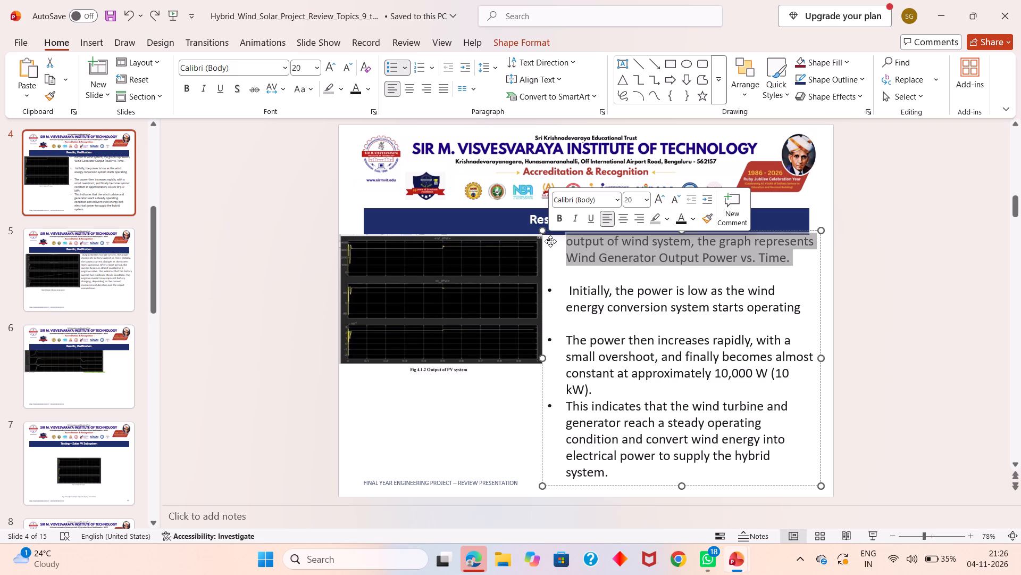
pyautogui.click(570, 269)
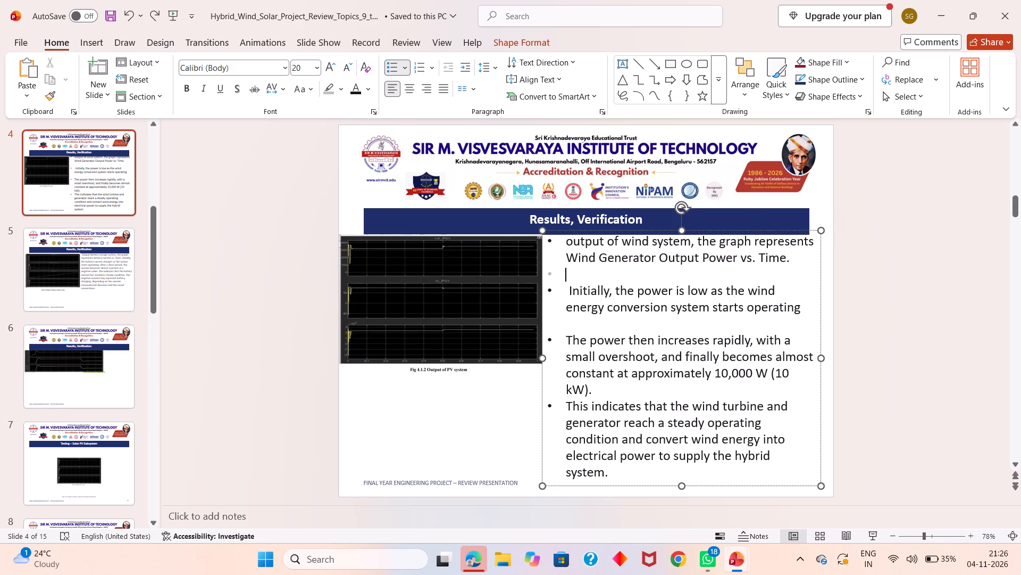
# Copy the whole wind generator output power description on slide 4 and delete it from its text box.
pyautogui.moveTo(564, 242); pyautogui.dragTo(609, 379)
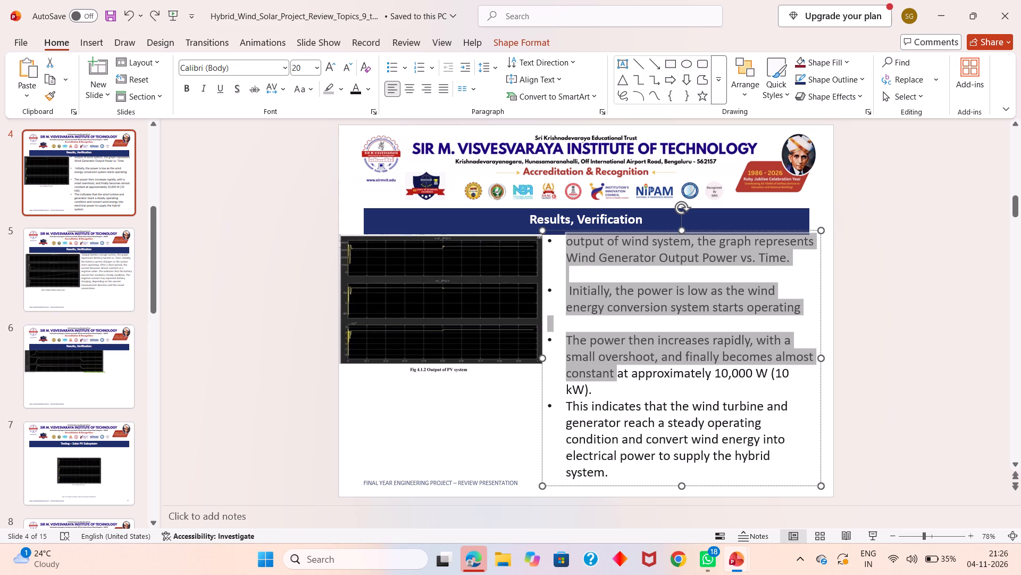
pyautogui.moveTo(609, 379); pyautogui.dragTo(612, 474)
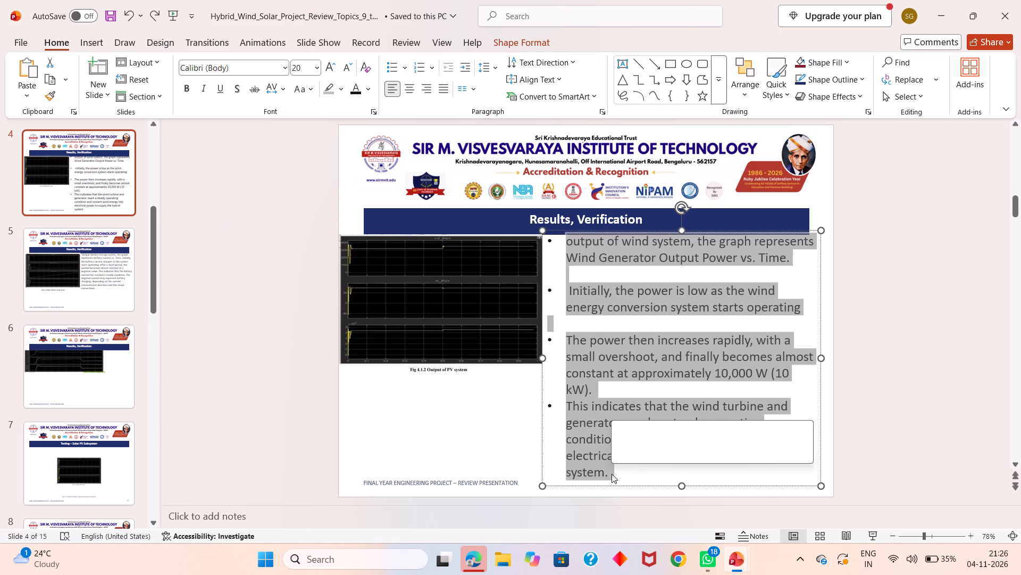
pyautogui.hotkey('ctrl', 'c')
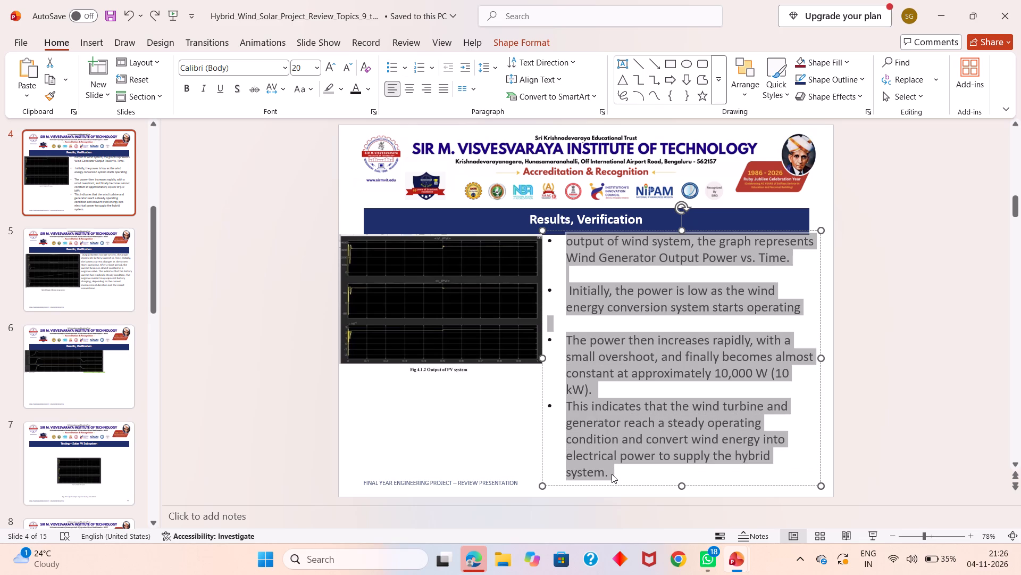
pyautogui.press('BackSpace')
pyautogui.press('BackSpace')
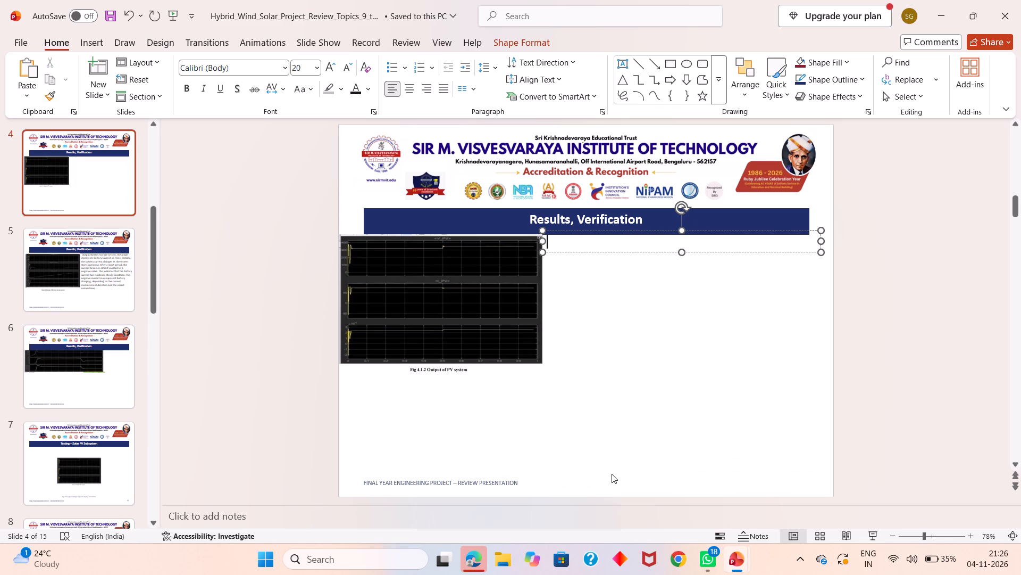
# Place slide 6's small empty text box just under the output picture and enlarge it to fill the slide's lower area.
pyautogui.click(109, 395)
pyautogui.click(366, 381)
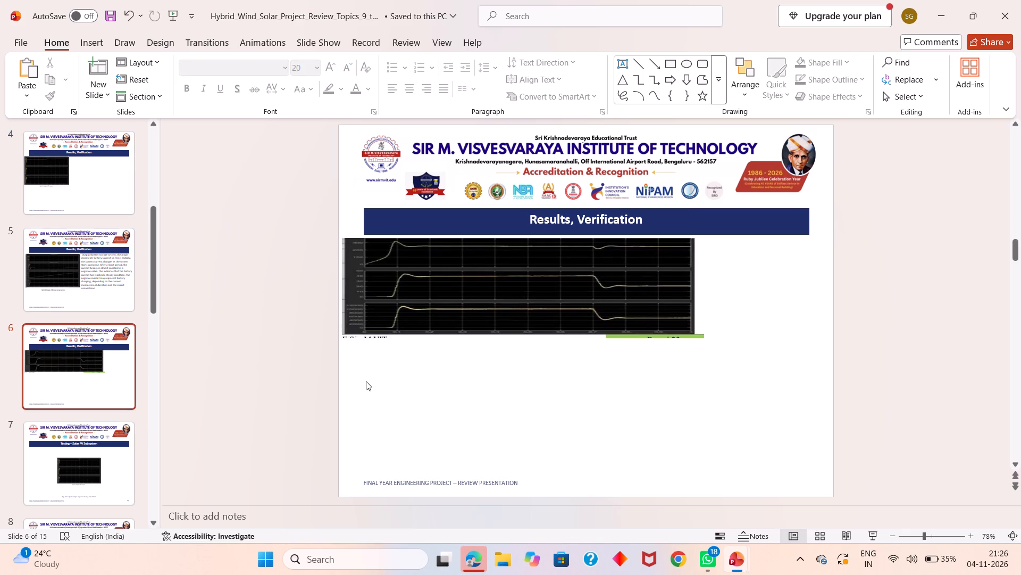
pyautogui.tripleClick(369, 348)
pyautogui.moveTo(367, 348); pyautogui.dragTo(350, 339)
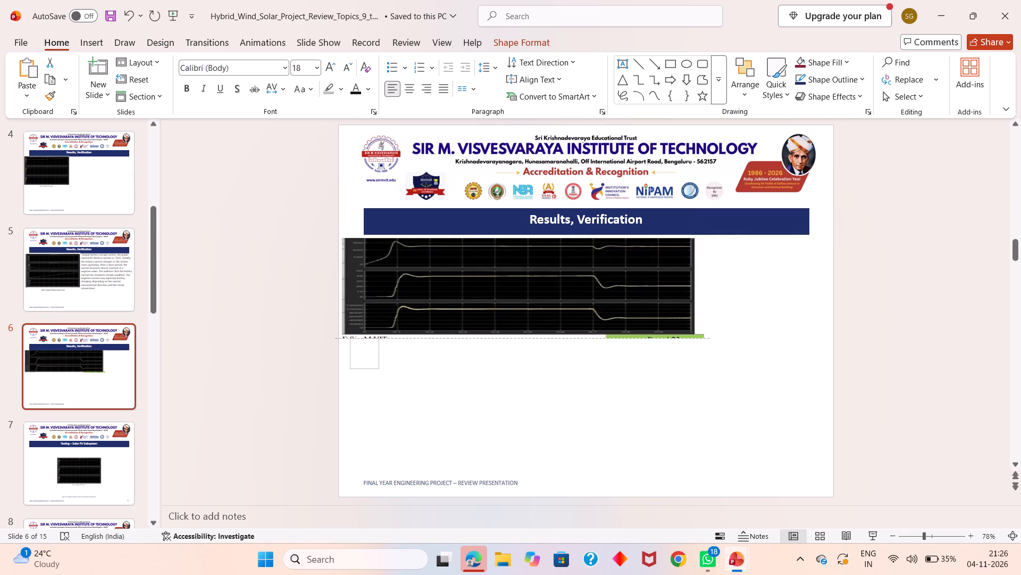
pyautogui.moveTo(350, 339); pyautogui.dragTo(345, 337)
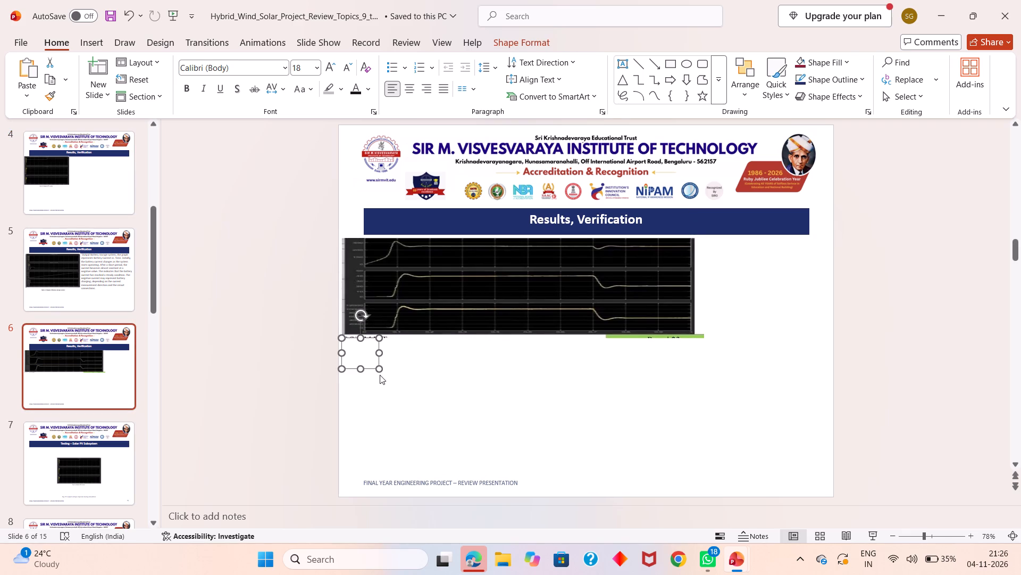
pyautogui.moveTo(380, 370); pyautogui.dragTo(773, 463)
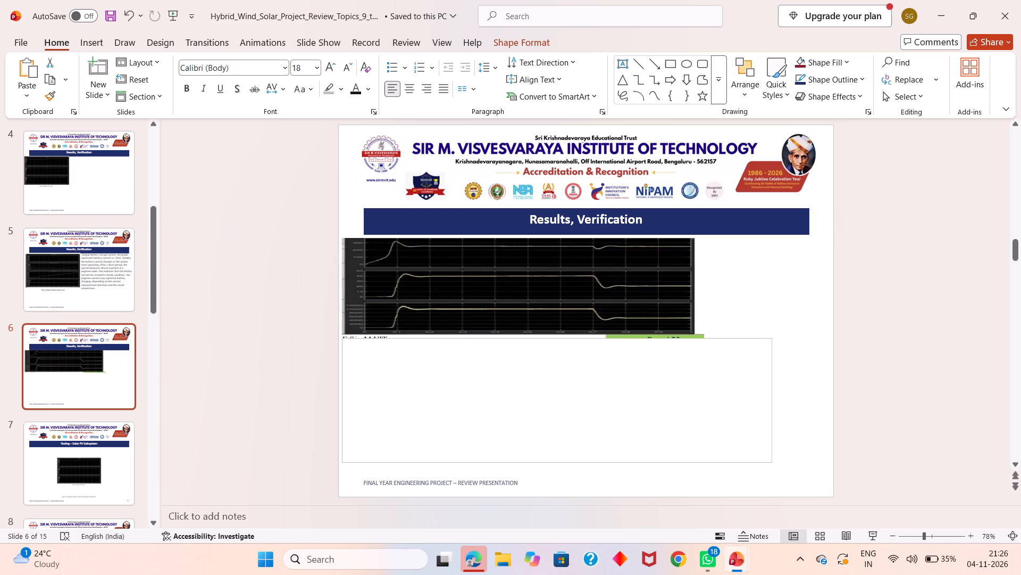
pyautogui.moveTo(773, 463); pyautogui.dragTo(828, 492)
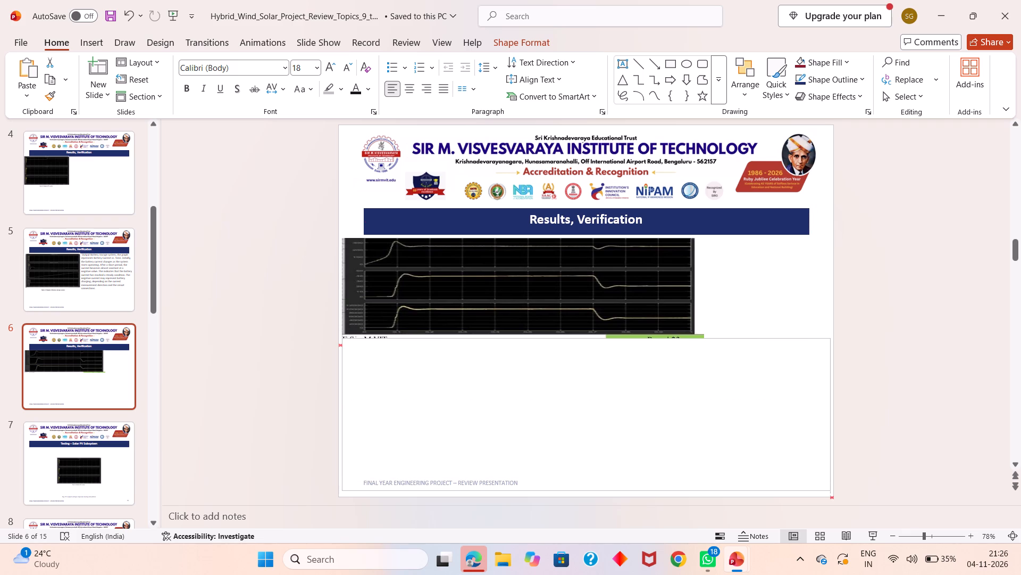
pyautogui.moveTo(828, 492); pyautogui.dragTo(831, 493)
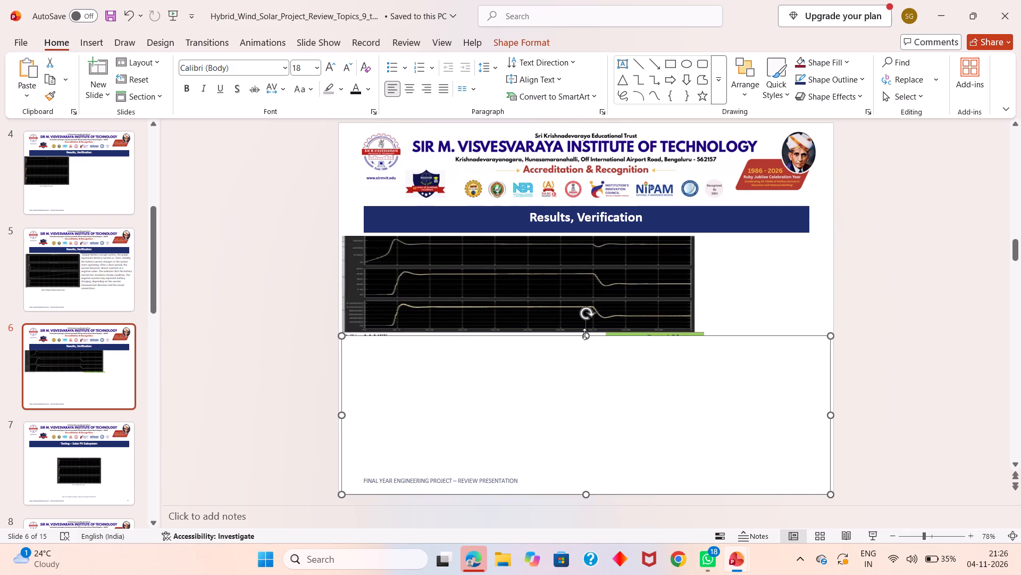
# Paste the copied wind generator output power description into the enlarged text box on slide 6.
pyautogui.click(576, 327)
pyautogui.click(419, 355)
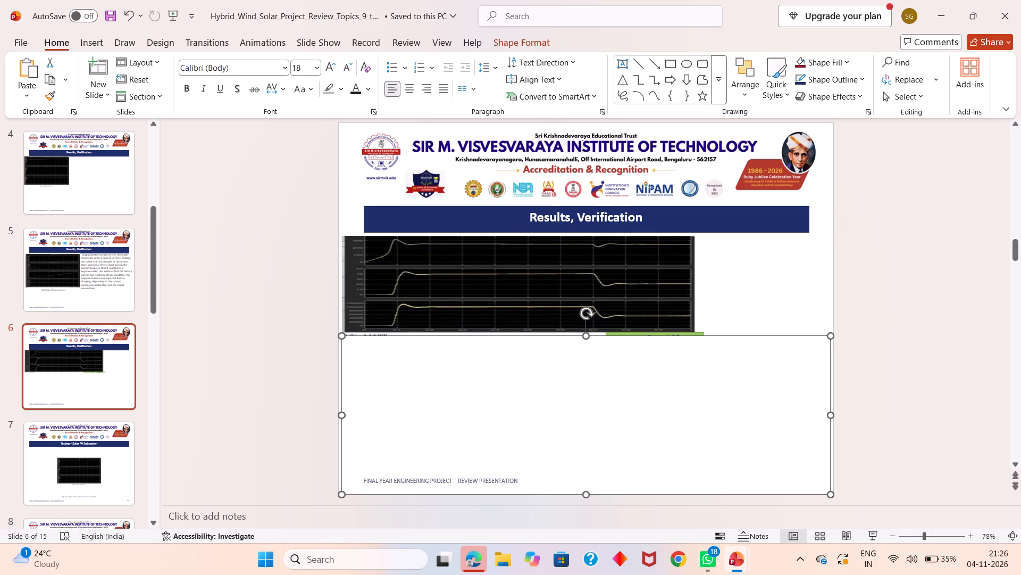
pyautogui.click(407, 355)
pyautogui.click(407, 355)
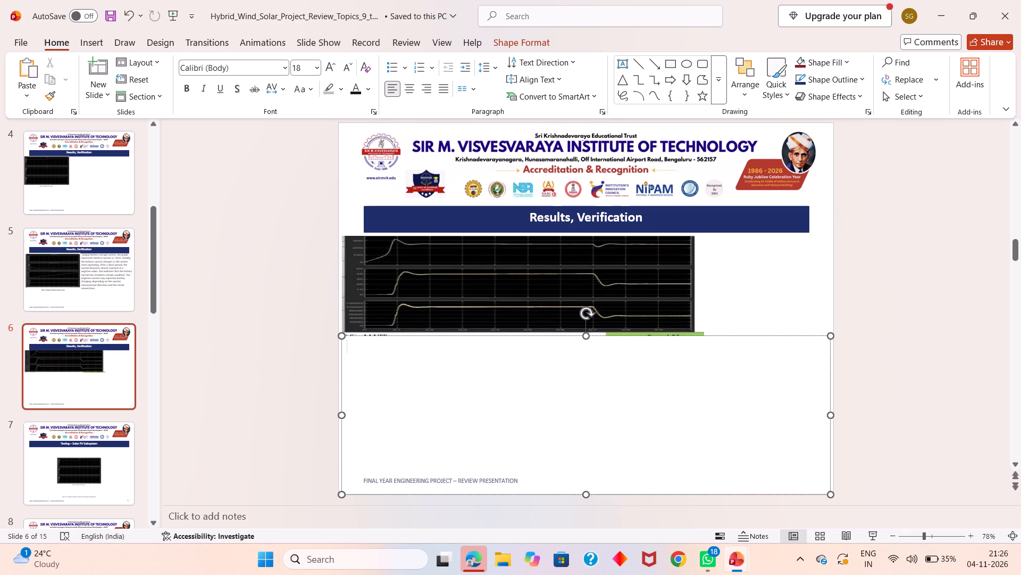
pyautogui.hotkey('ctrl', 'v')
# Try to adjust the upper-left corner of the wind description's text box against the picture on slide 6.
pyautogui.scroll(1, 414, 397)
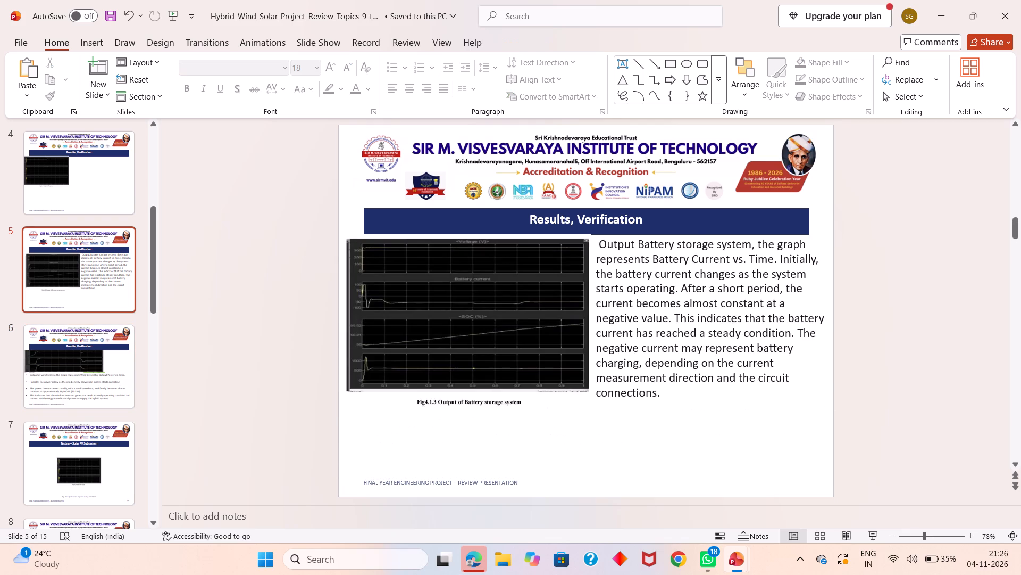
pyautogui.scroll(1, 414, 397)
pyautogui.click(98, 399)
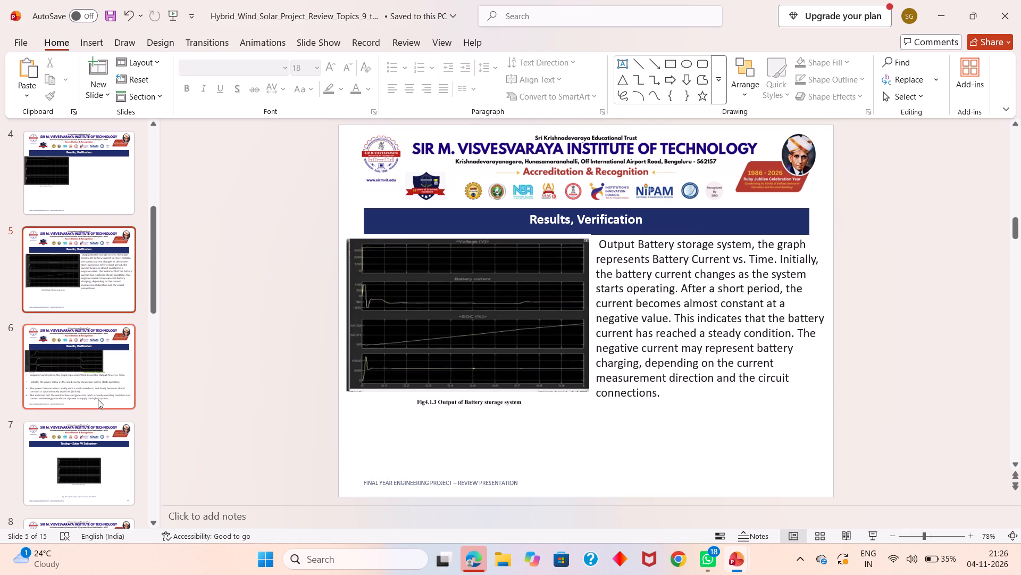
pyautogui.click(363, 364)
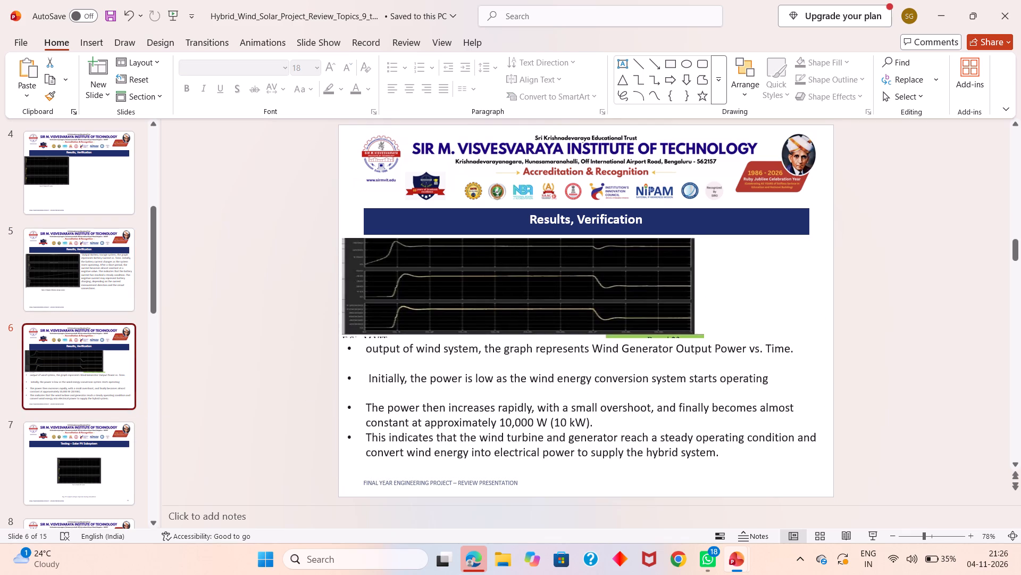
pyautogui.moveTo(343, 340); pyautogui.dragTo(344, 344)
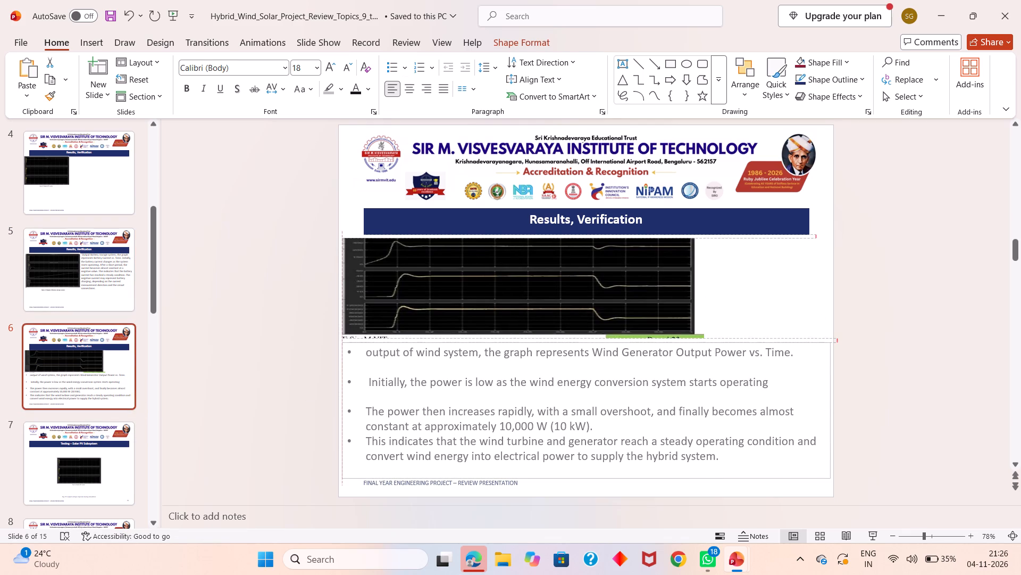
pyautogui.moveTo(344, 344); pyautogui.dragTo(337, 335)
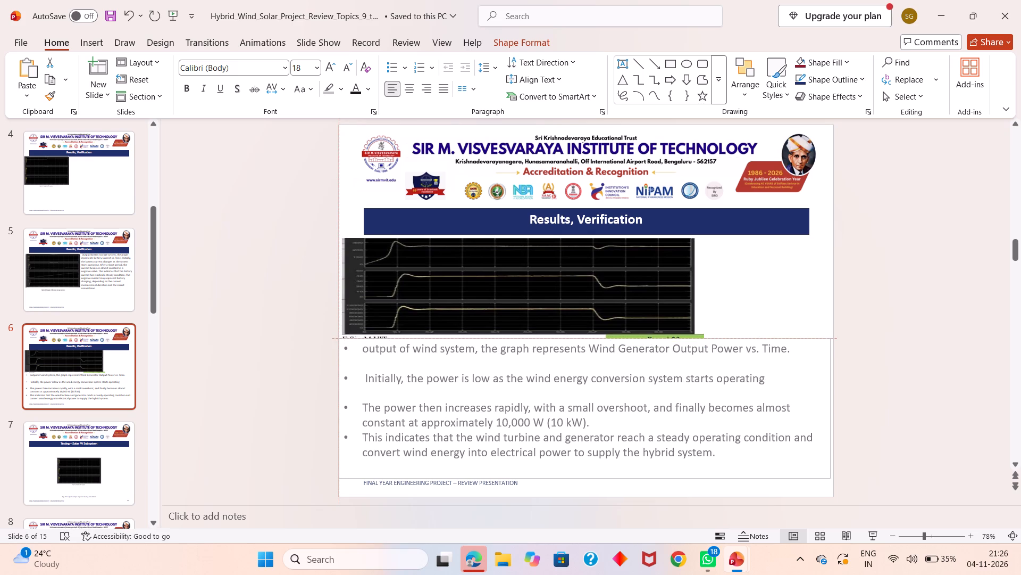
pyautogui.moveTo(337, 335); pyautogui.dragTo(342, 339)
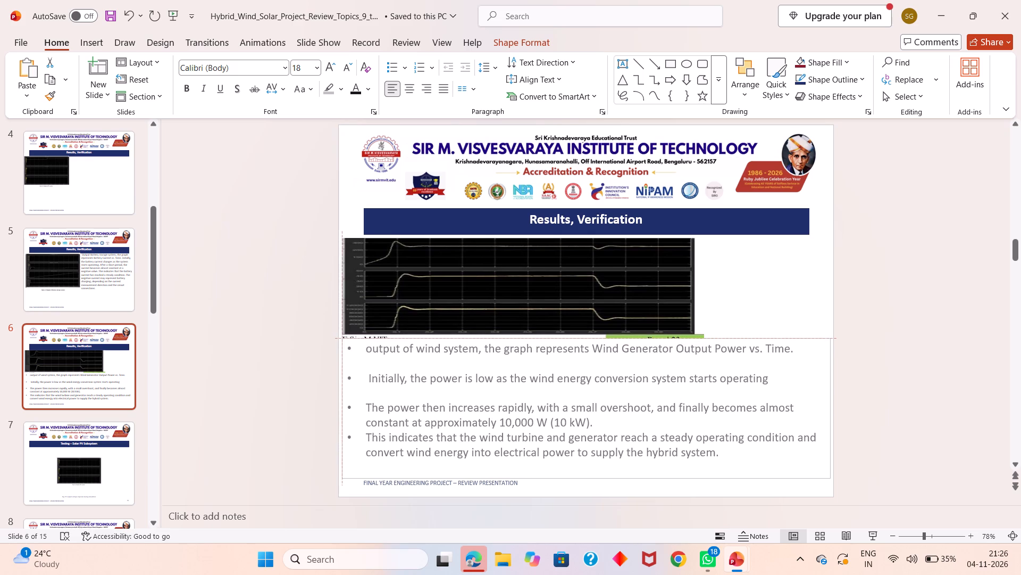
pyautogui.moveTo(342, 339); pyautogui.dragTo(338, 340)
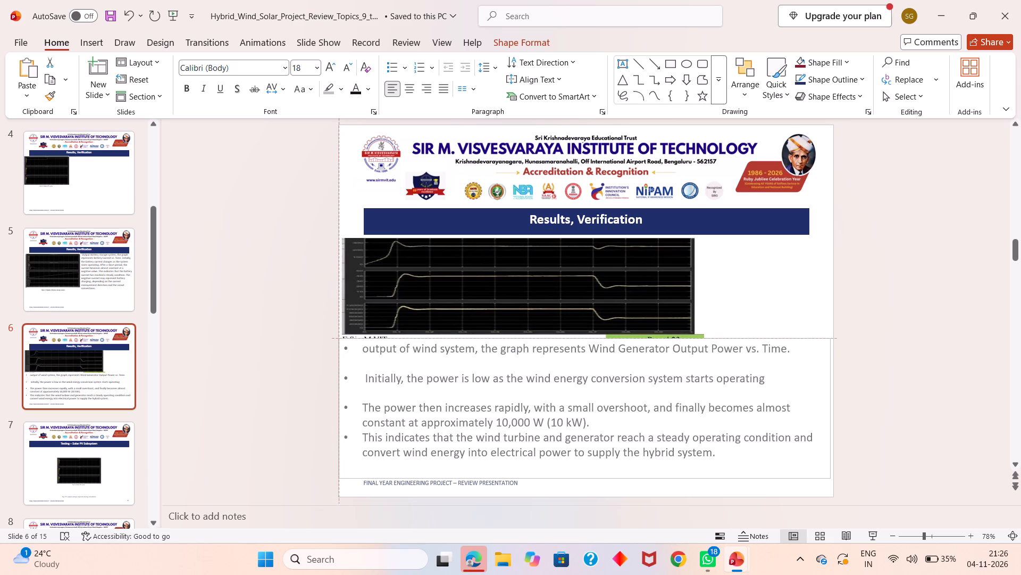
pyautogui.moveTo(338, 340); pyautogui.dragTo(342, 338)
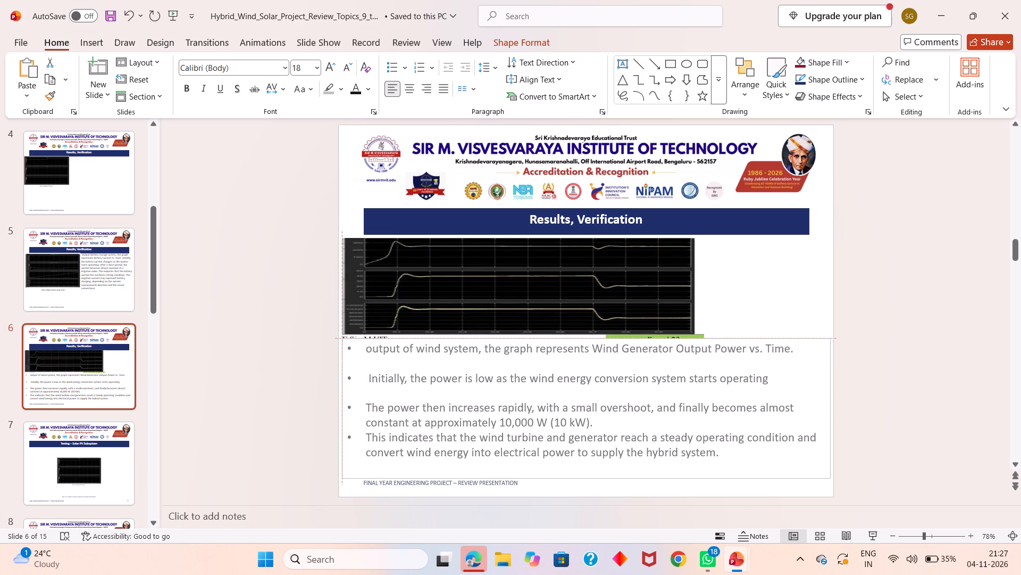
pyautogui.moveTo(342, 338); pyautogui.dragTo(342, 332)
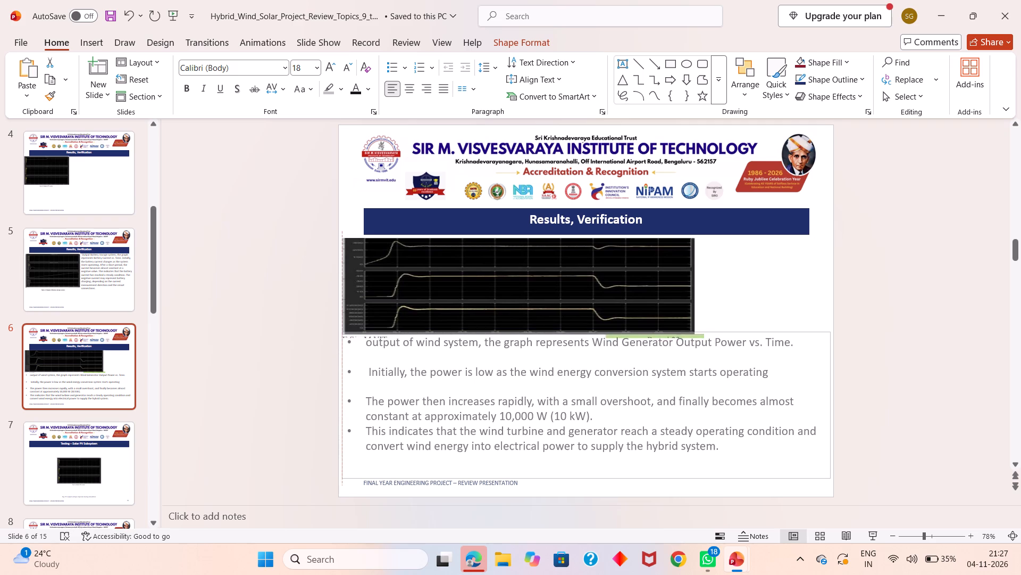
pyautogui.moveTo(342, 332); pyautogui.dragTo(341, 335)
# Set the font size of the entire wind system description on slide 6 to 20.
pyautogui.click(457, 396)
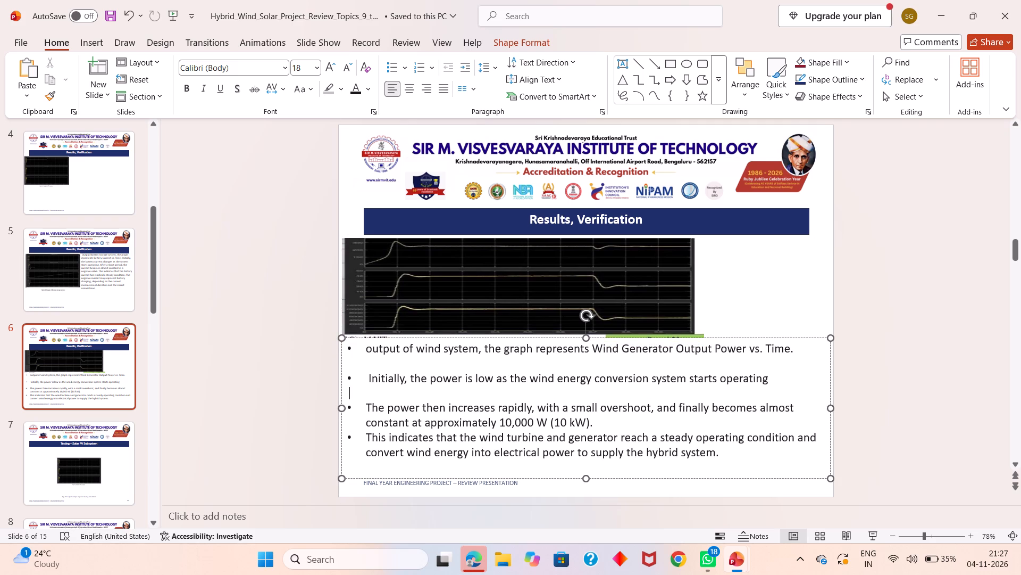
pyautogui.moveTo(366, 348); pyautogui.dragTo(538, 459)
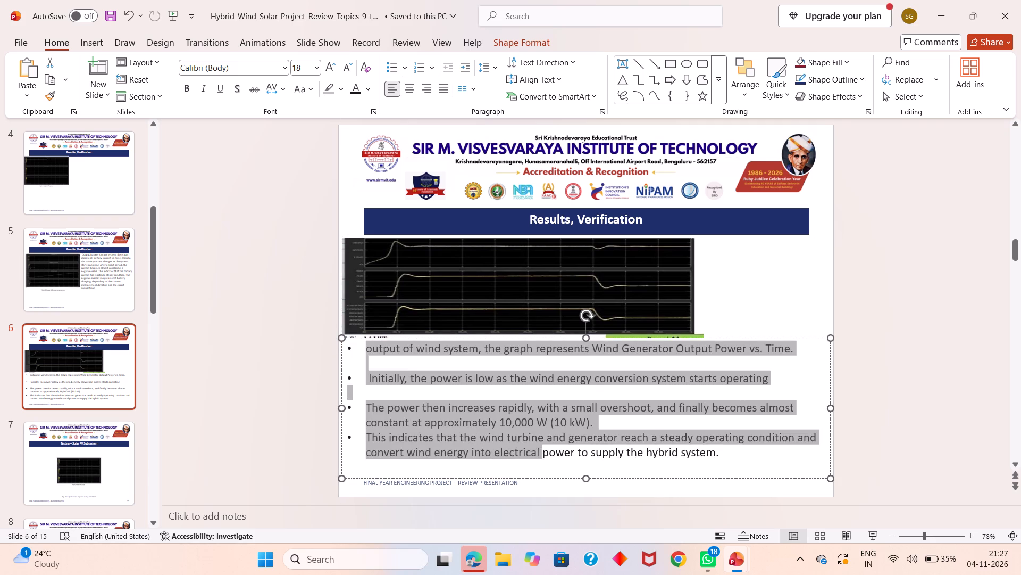
pyautogui.moveTo(538, 459); pyautogui.dragTo(782, 453)
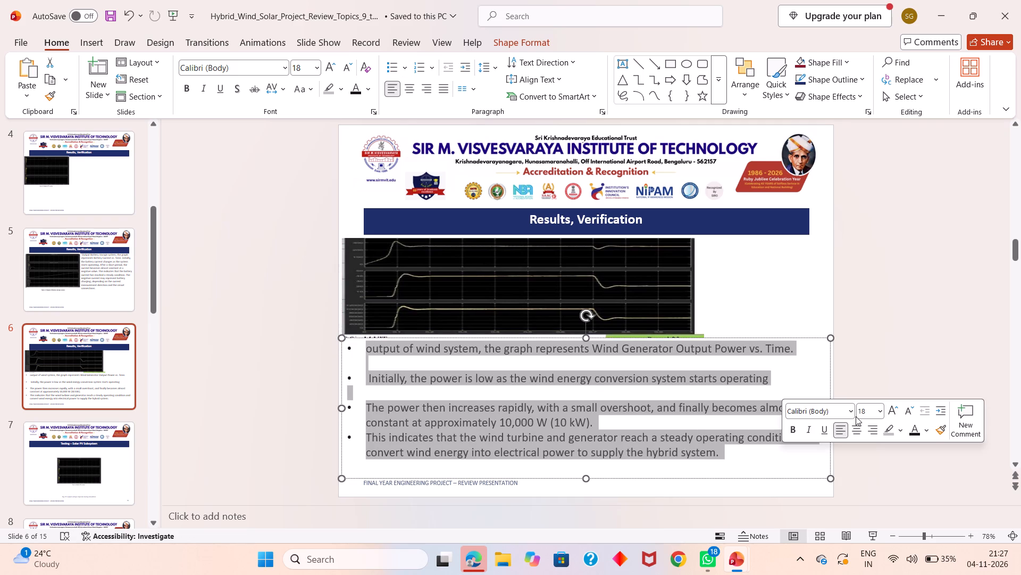
pyautogui.click(881, 412)
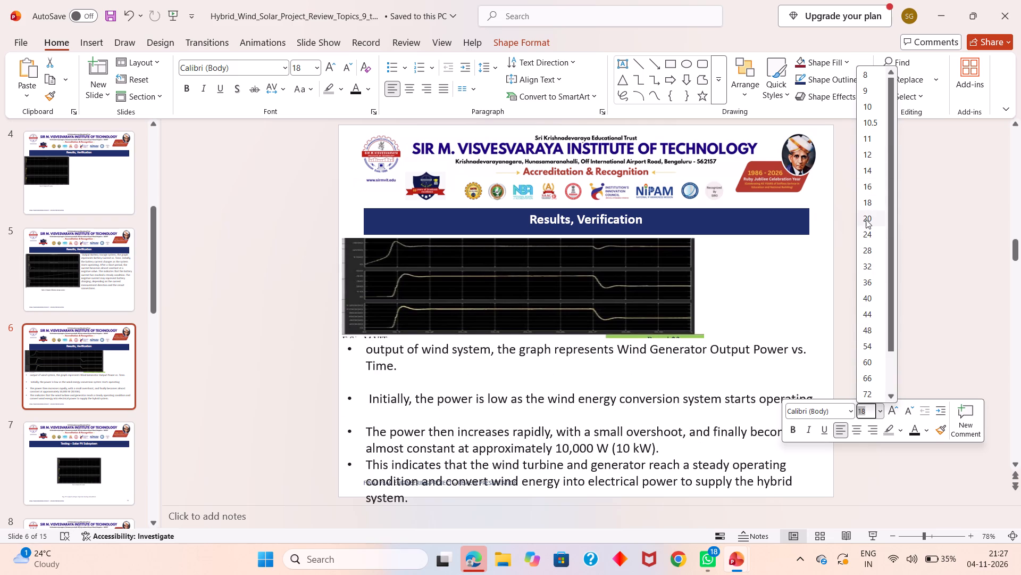
pyautogui.click(866, 219)
# Remove the blank lines between the bullets of the wind system description on slide 6.
pyautogui.click(454, 412)
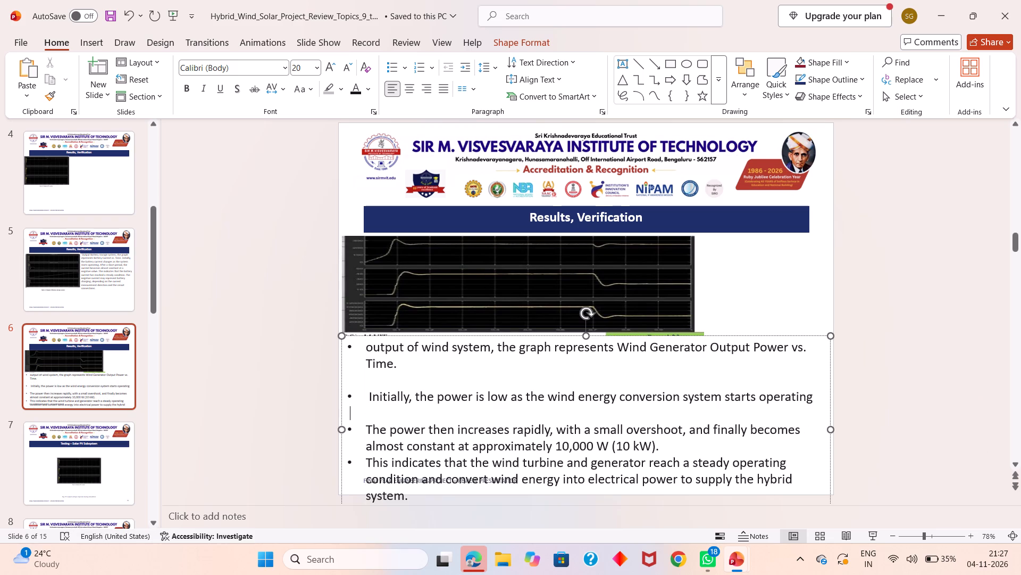
pyautogui.press('BackSpace')
pyautogui.press('BackSpace')
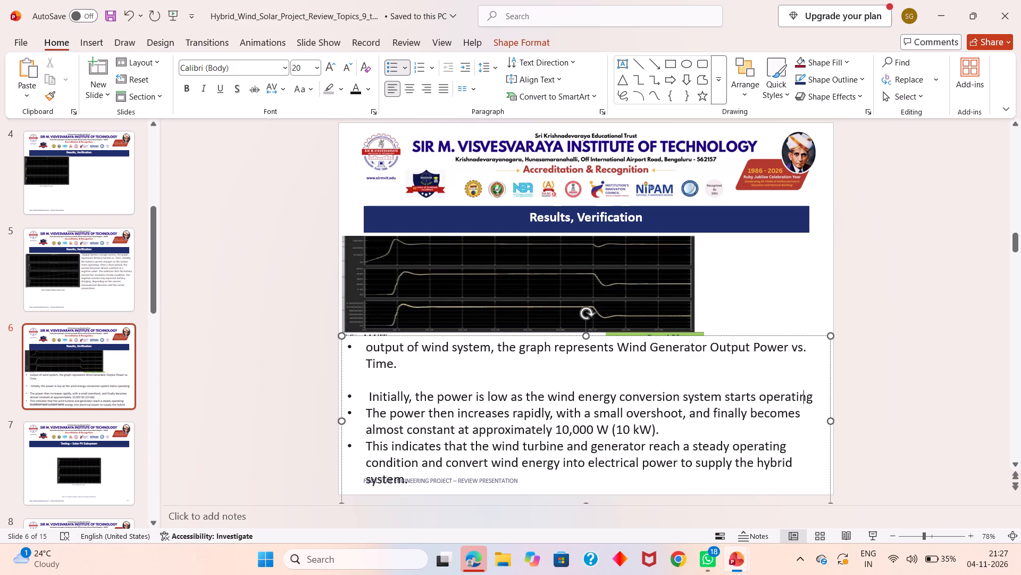
pyautogui.click(398, 386)
pyautogui.press('BackSpace')
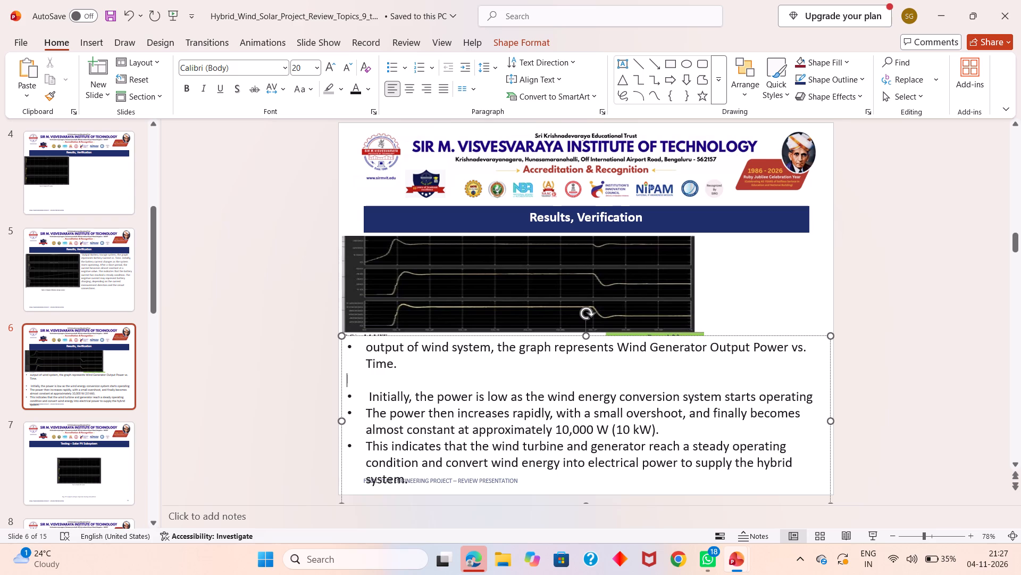
pyautogui.press('BackSpace')
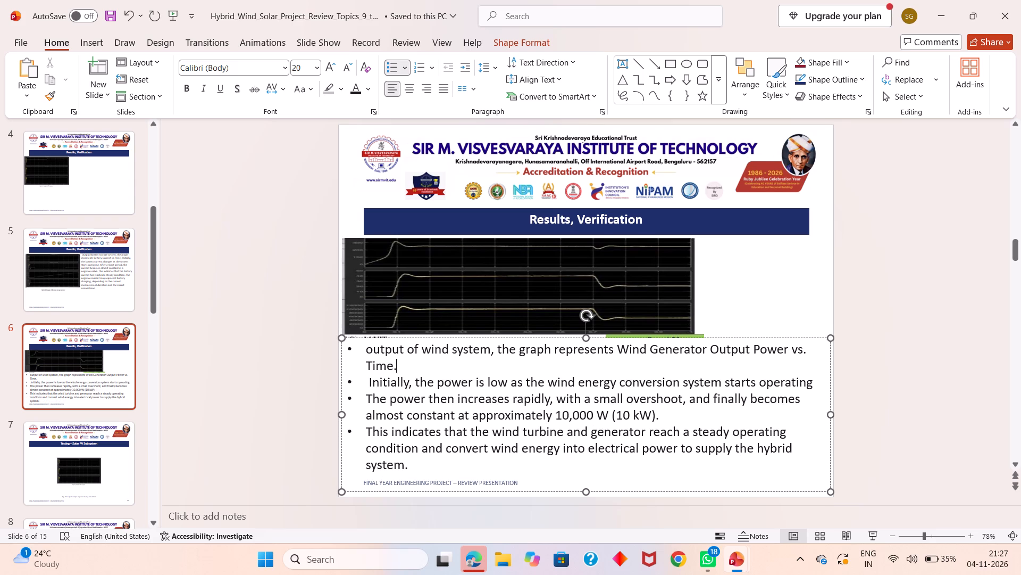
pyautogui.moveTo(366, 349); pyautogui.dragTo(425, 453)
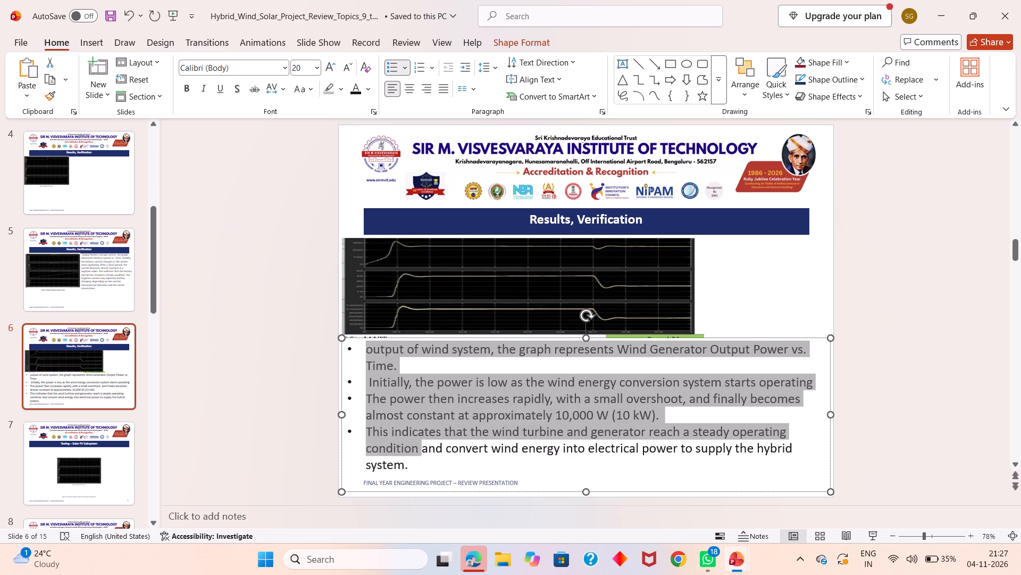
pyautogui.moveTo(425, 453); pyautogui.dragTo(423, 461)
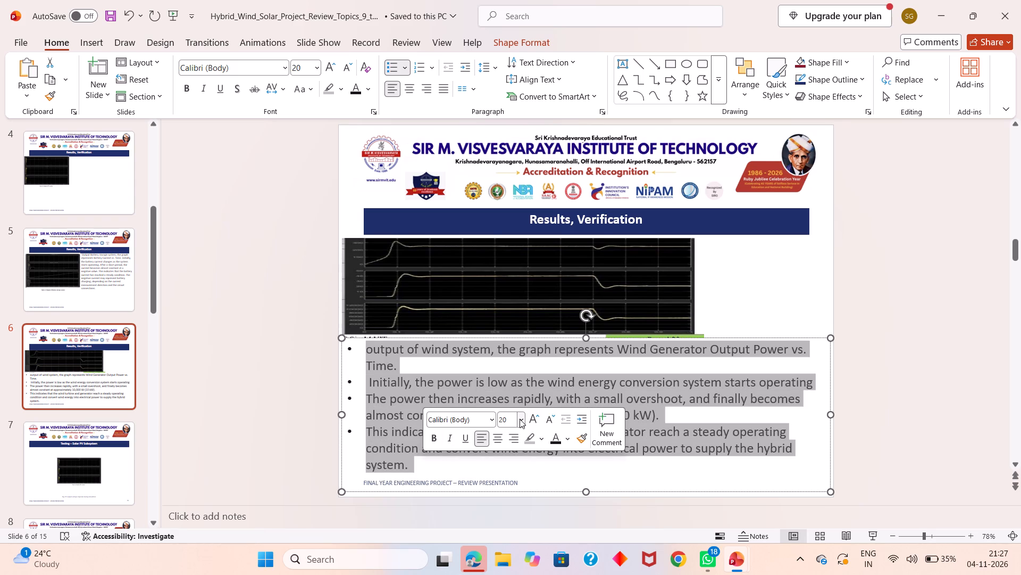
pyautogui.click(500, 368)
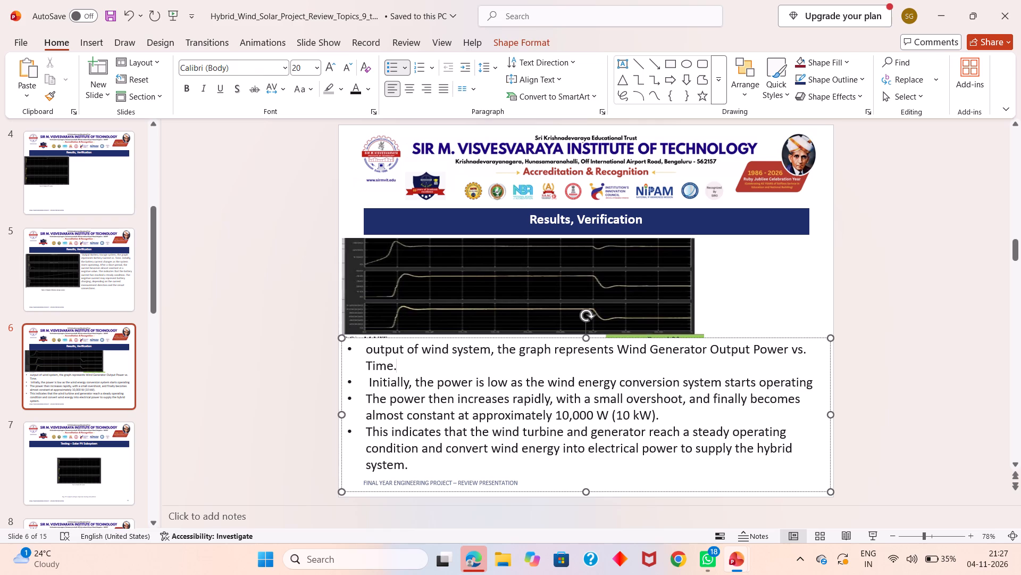
# Stretch the wind system output picture on slide 6 horizontally so it spans the full slide width.
pyautogui.click(472, 276)
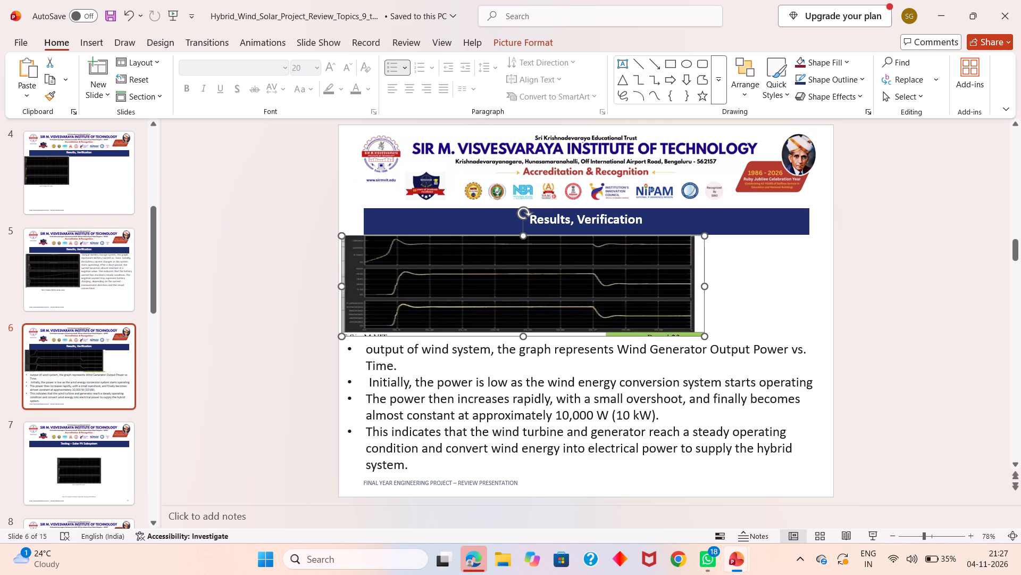
pyautogui.moveTo(706, 286); pyautogui.dragTo(819, 275)
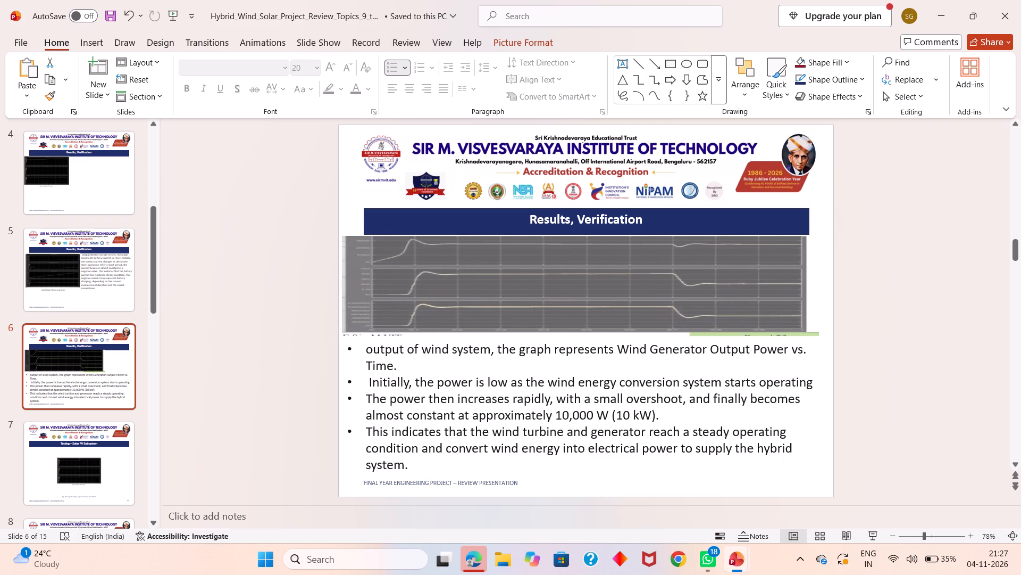
pyautogui.moveTo(819, 275); pyautogui.dragTo(838, 282)
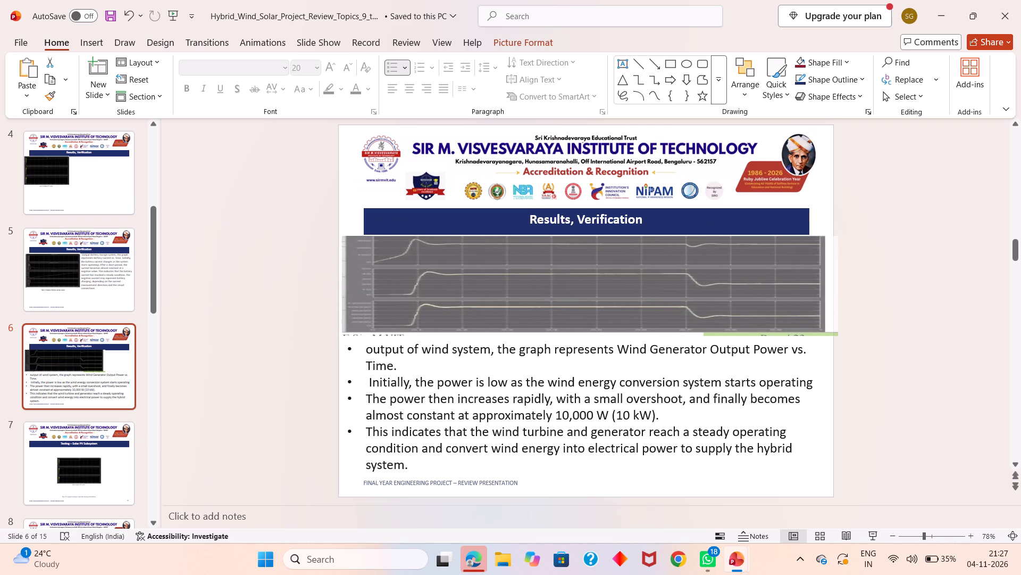
pyautogui.moveTo(838, 282); pyautogui.dragTo(832, 282)
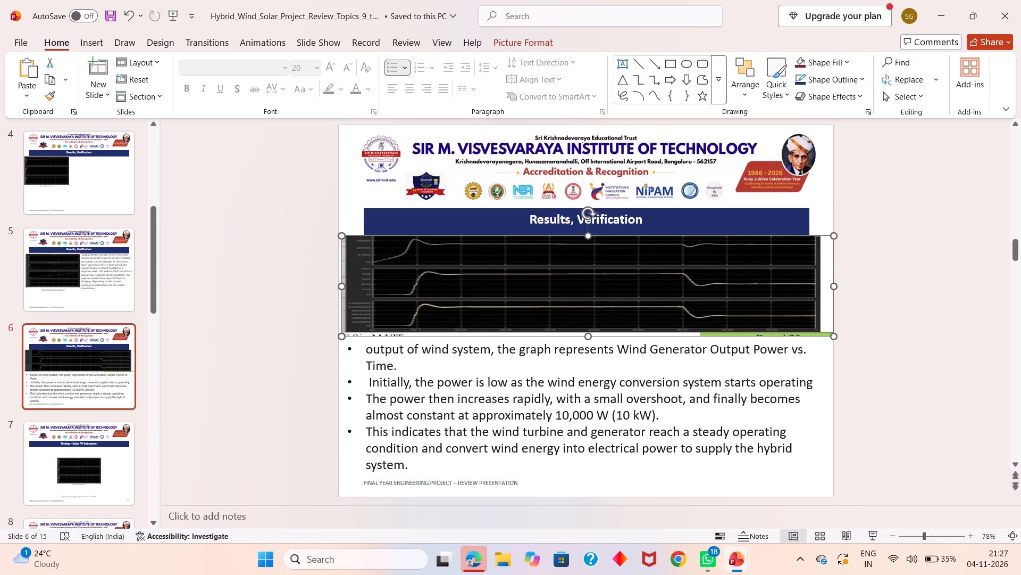
pyautogui.moveTo(340, 236); pyautogui.dragTo(340, 242)
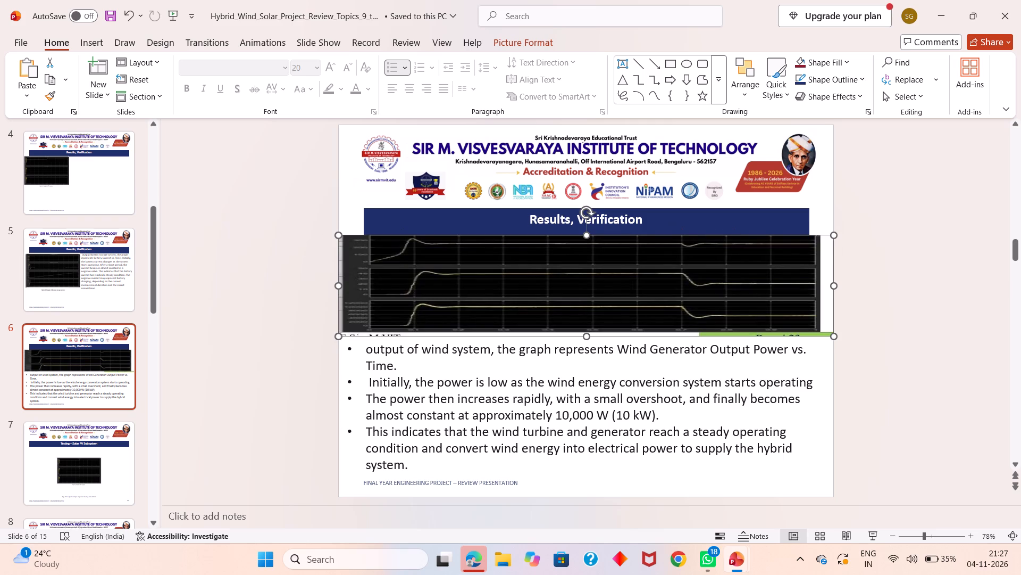
# Leave a small gap under slide 6's title banner by raising the title frame's bottom edge and lowering the output picture's top edge.
pyautogui.click(804, 220)
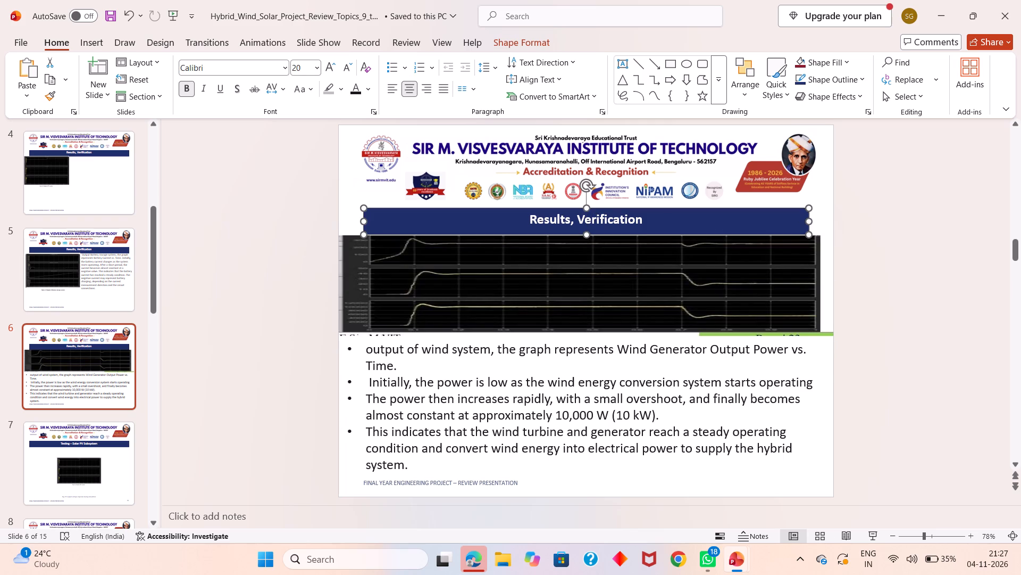
pyautogui.click(587, 236)
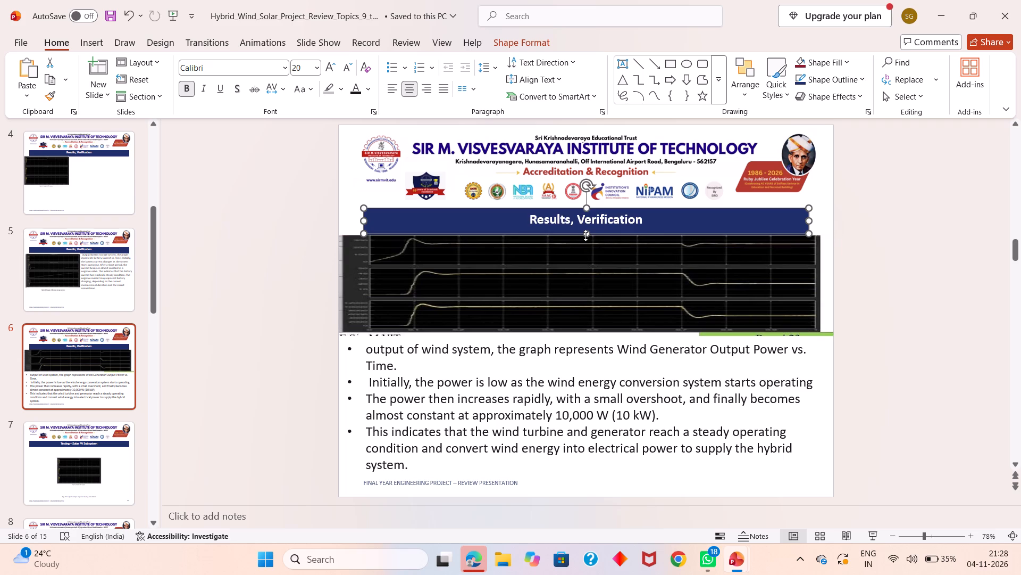
pyautogui.moveTo(586, 236); pyautogui.dragTo(585, 220)
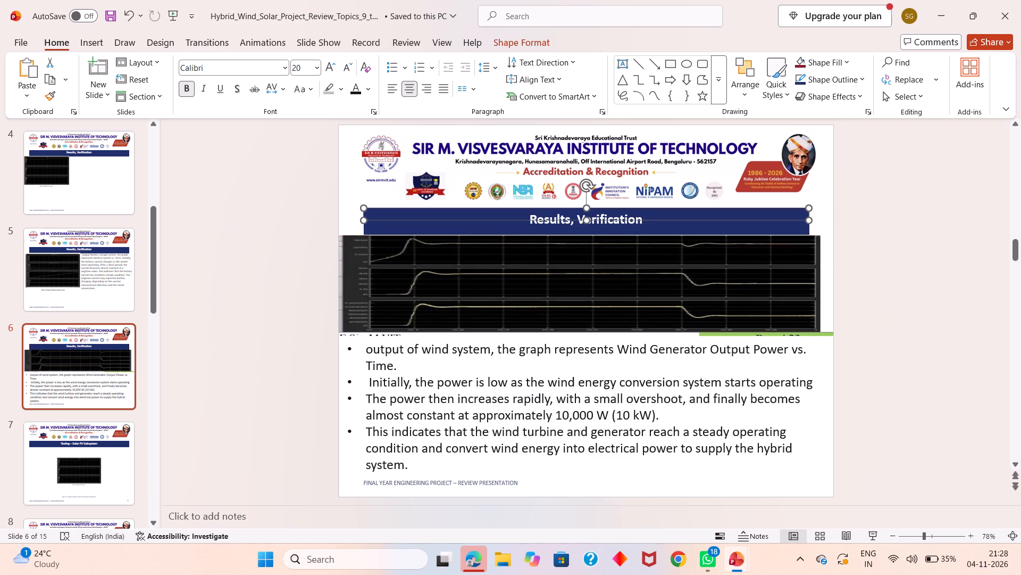
pyautogui.click(586, 238)
pyautogui.click(586, 238)
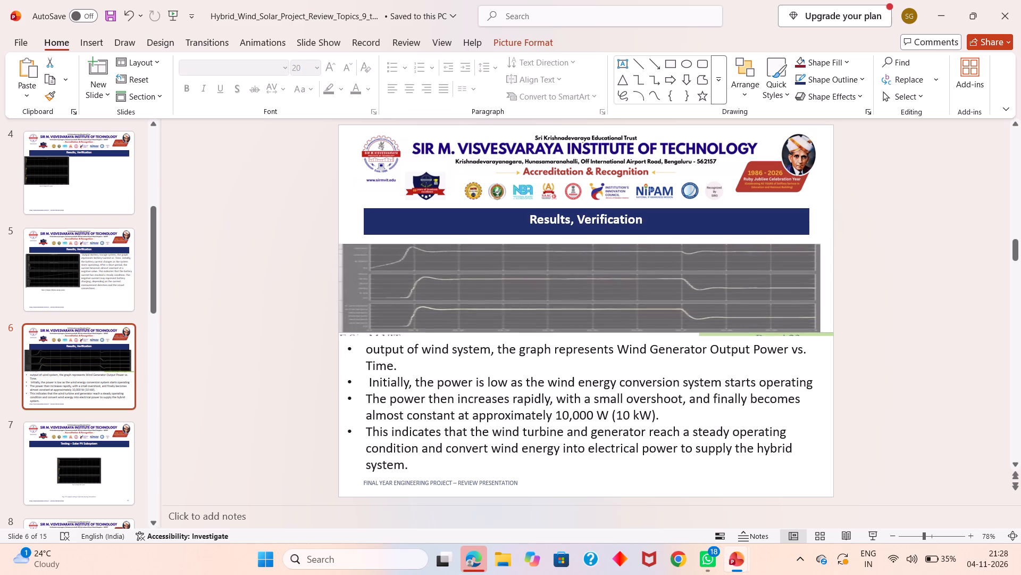
pyautogui.click(647, 219)
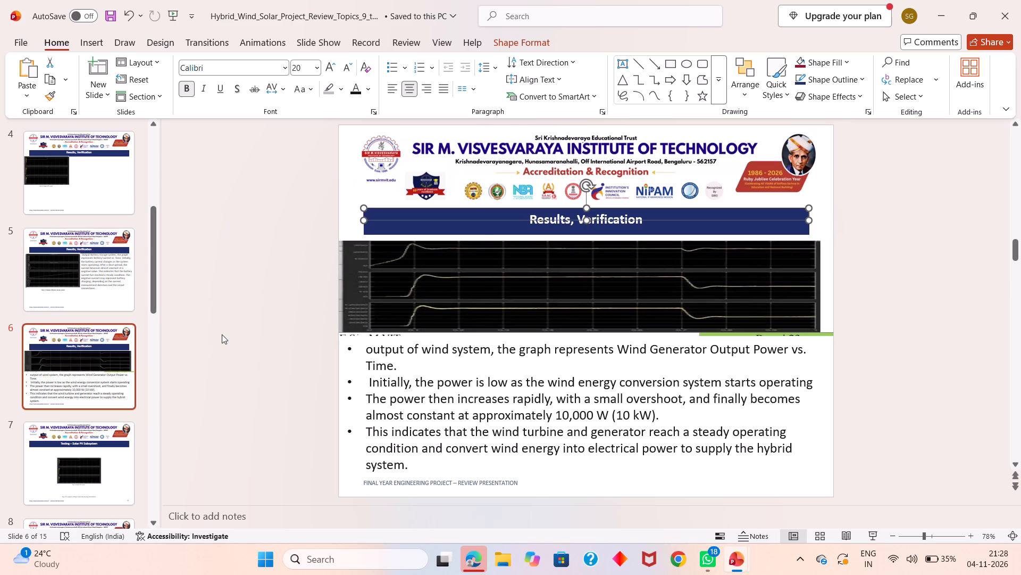
# Switch to the BEE786 presentation template and check the requirements on slide 11, "Challenges, Corrective Actions & Risk Mitigation".
pyautogui.hotkey('alt', 'Tab')
pyautogui.hotkey('alt', 'Tab')
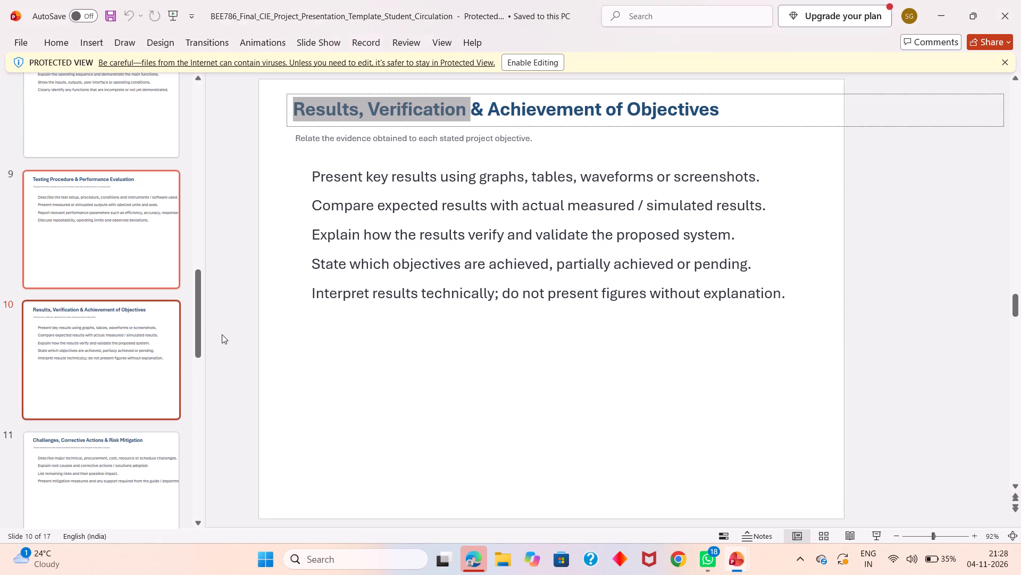
pyautogui.click(77, 481)
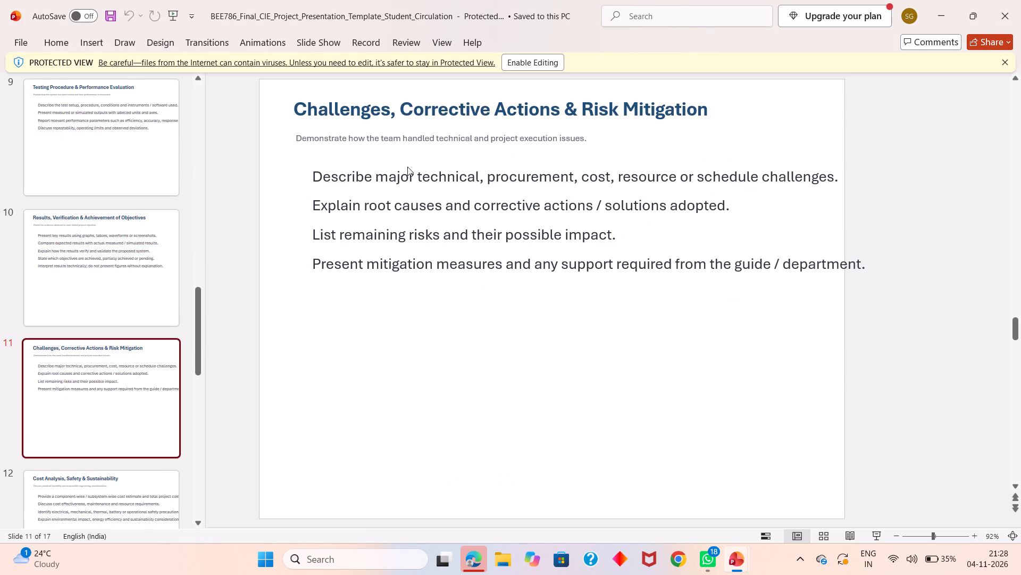
pyautogui.hotkey('alt', 'Tab')
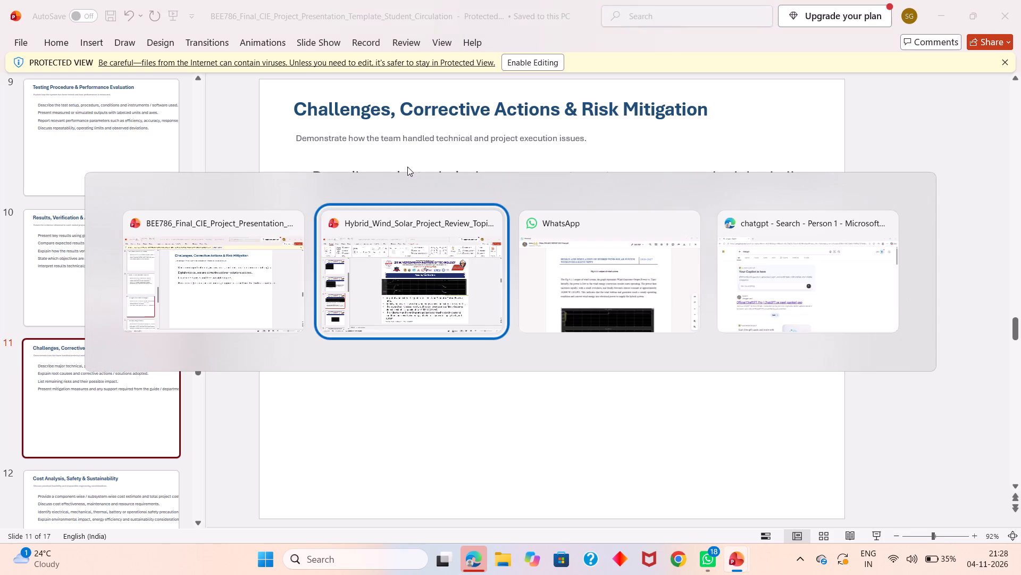
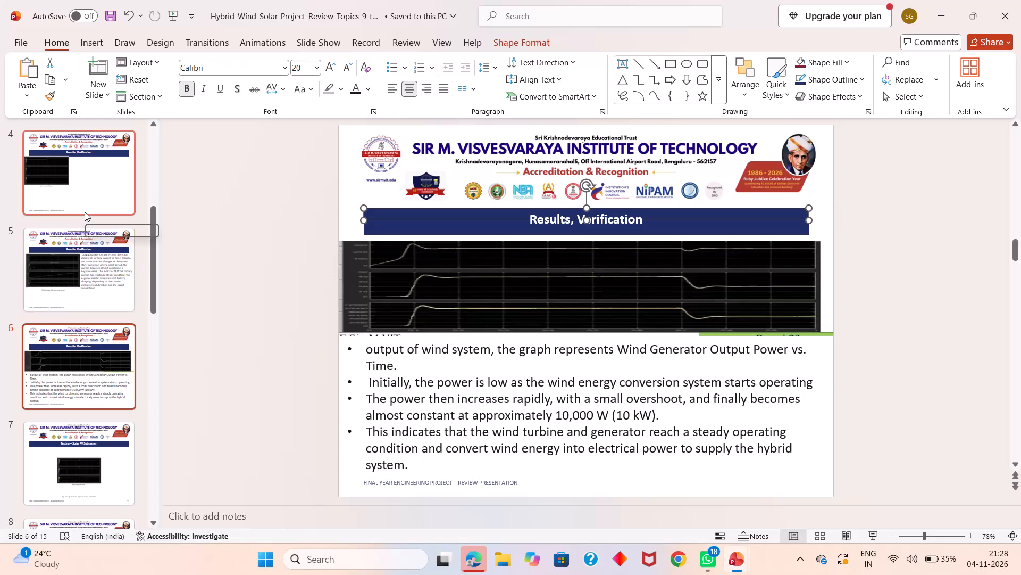
# On slide 4, fit a text box into the blank area beside the PV output picture, reaching the slide's bottom corner.
pyautogui.click(85, 212)
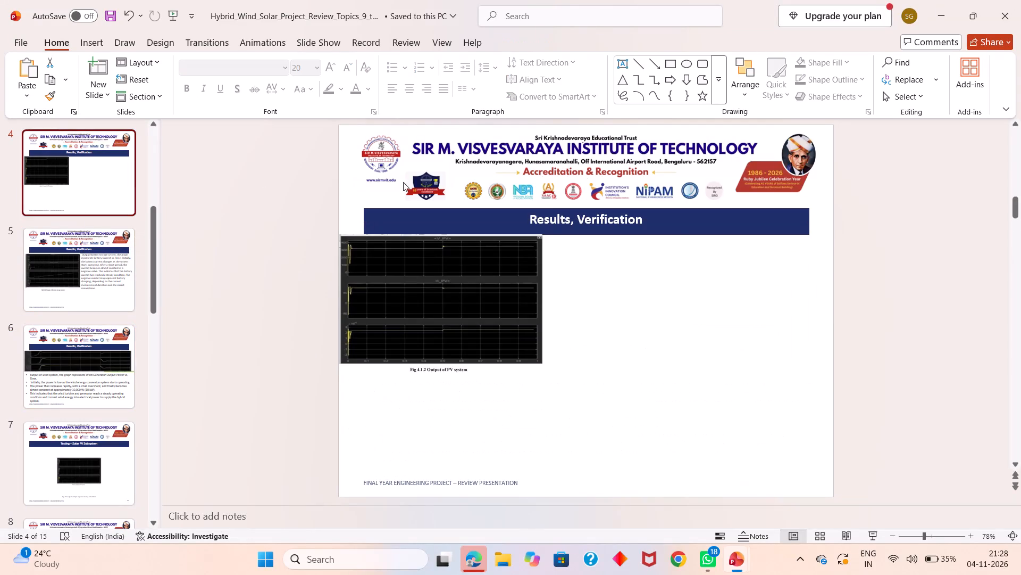
pyautogui.click(583, 282)
pyautogui.click(567, 258)
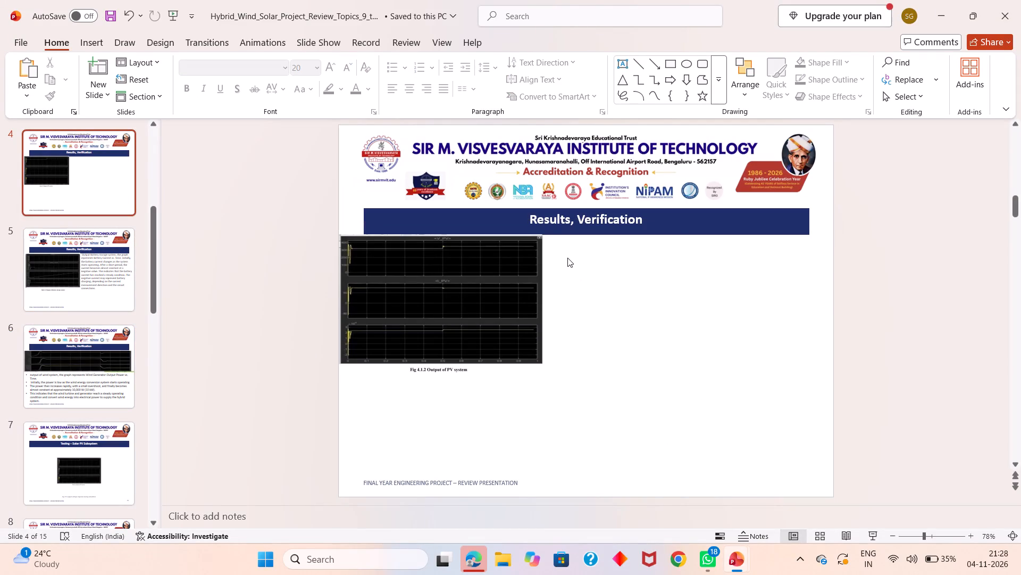
pyautogui.click(567, 258)
pyautogui.tripleClick(567, 258)
pyautogui.click(567, 258)
pyautogui.moveTo(567, 258); pyautogui.dragTo(541, 236)
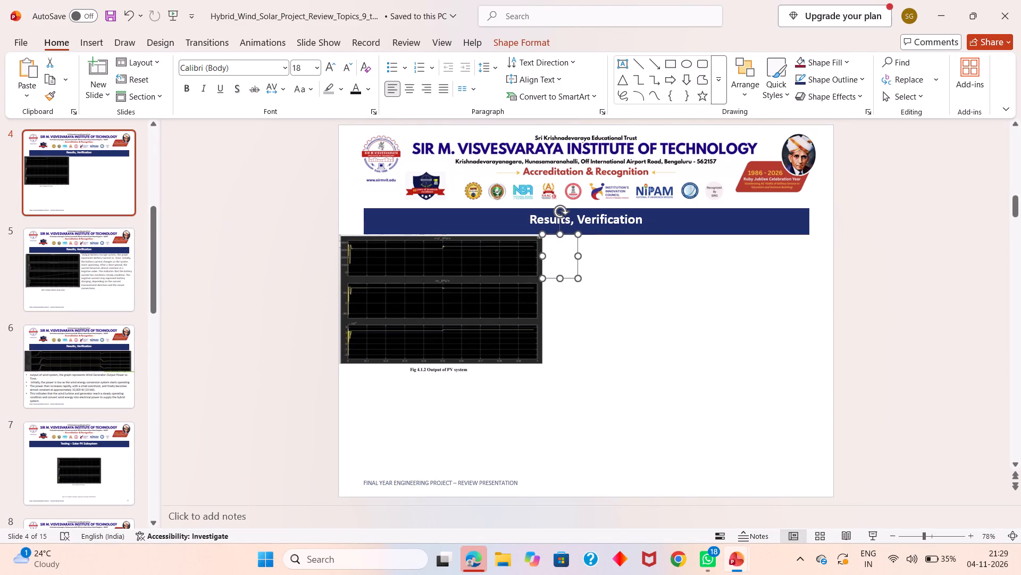
pyautogui.moveTo(580, 276); pyautogui.dragTo(828, 532)
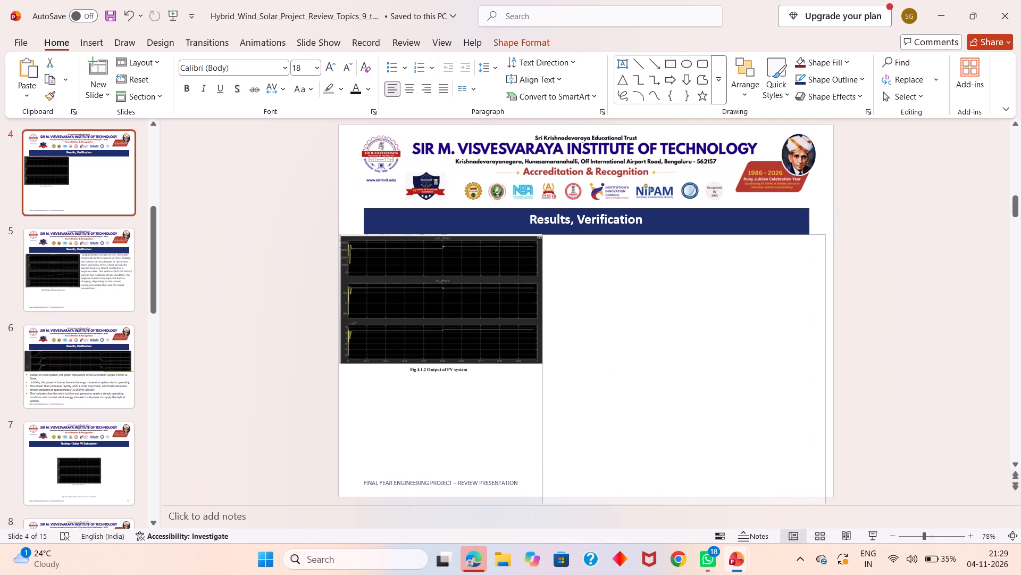
pyautogui.moveTo(828, 532); pyautogui.dragTo(831, 493)
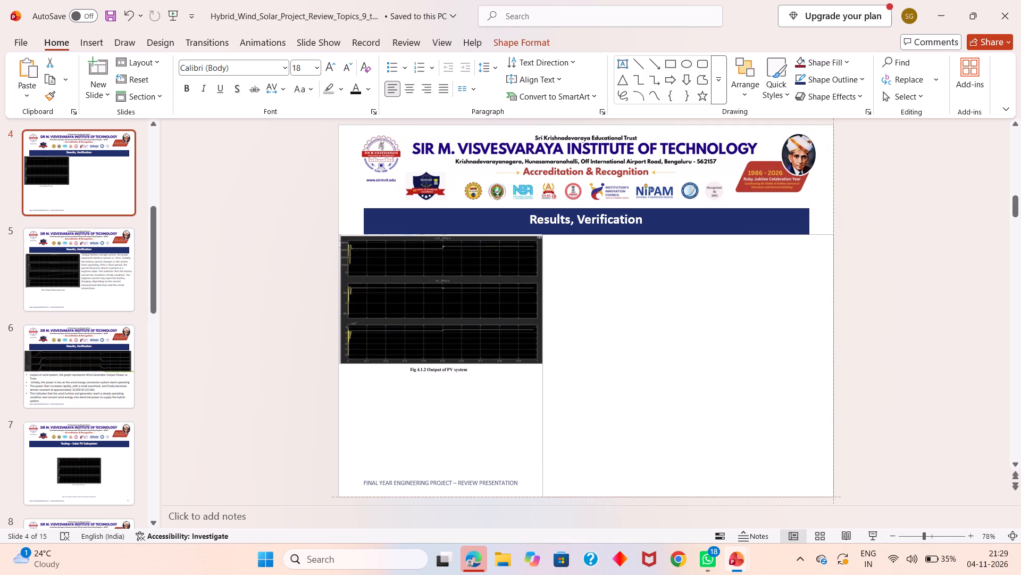
pyautogui.moveTo(831, 493); pyautogui.dragTo(830, 494)
pyautogui.moveTo(609, 217); pyautogui.dragTo(609, 222)
# Paste the copied PV output voltage vs. time description into the text box and start a new line after it.
pyautogui.click(591, 261)
pyautogui.click(587, 259)
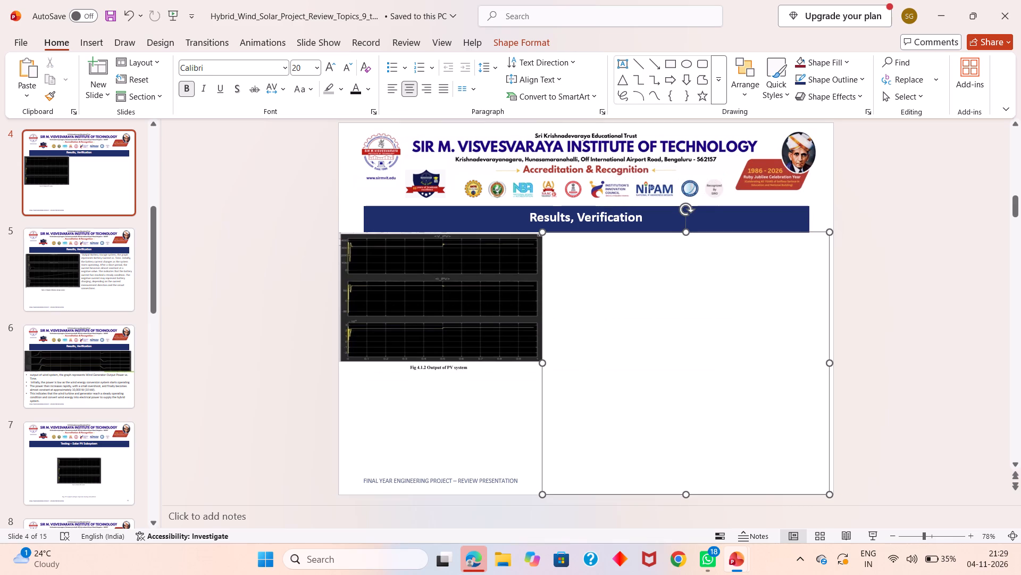
pyautogui.hotkey('ctrl', 'v')
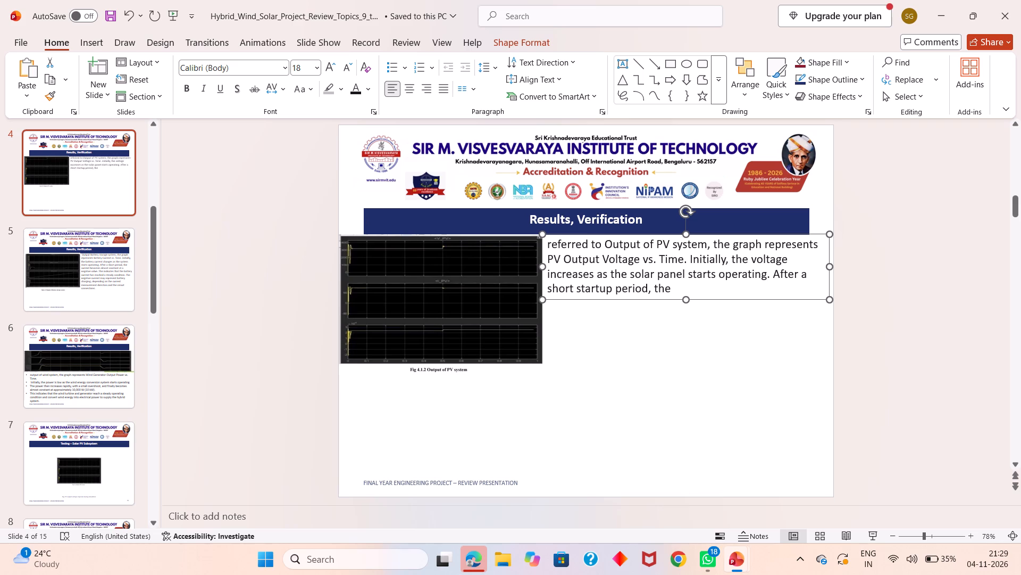
pyautogui.click(681, 294)
pyautogui.press('Return')
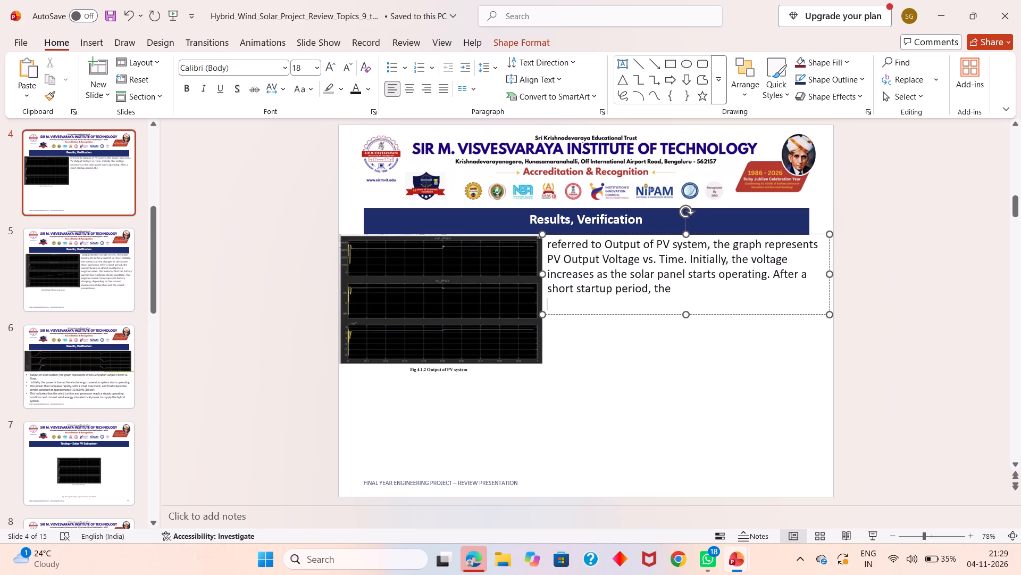
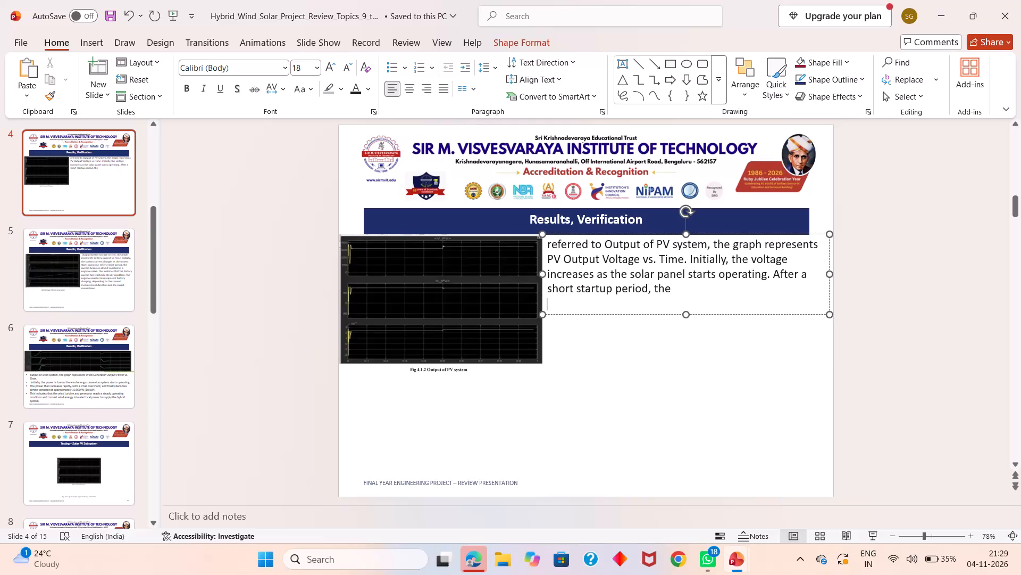
# Paste the copied remainder of the PV description, from "voltage becomes almost constant" to "hybrid system", on the new line.
pyautogui.hotkey('ctrl', 'v')
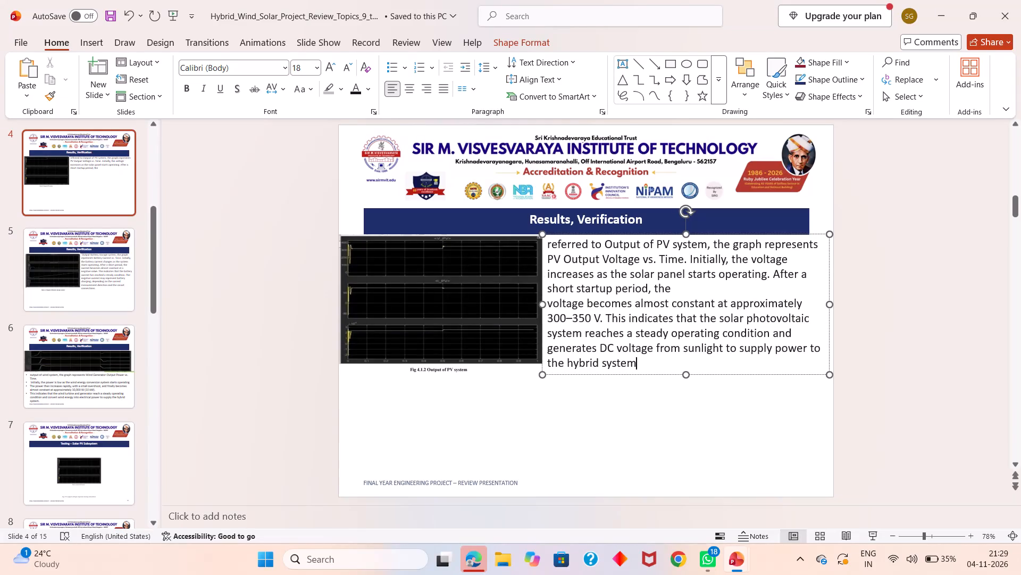
# Set the font size of the entire PV output description on slide 4 to 20.
pyautogui.moveTo(547, 244); pyautogui.dragTo(567, 272)
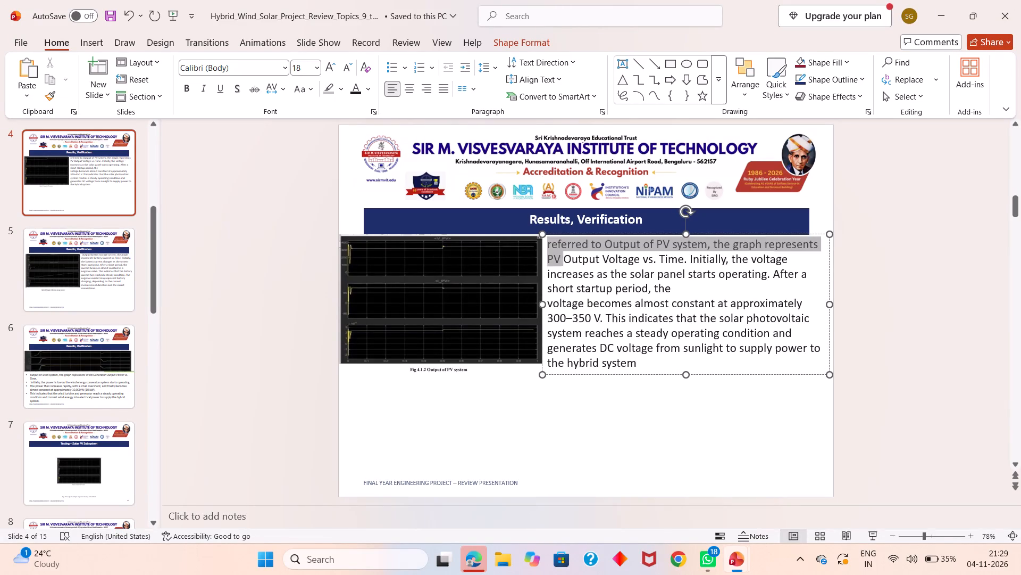
pyautogui.moveTo(567, 272); pyautogui.dragTo(643, 360)
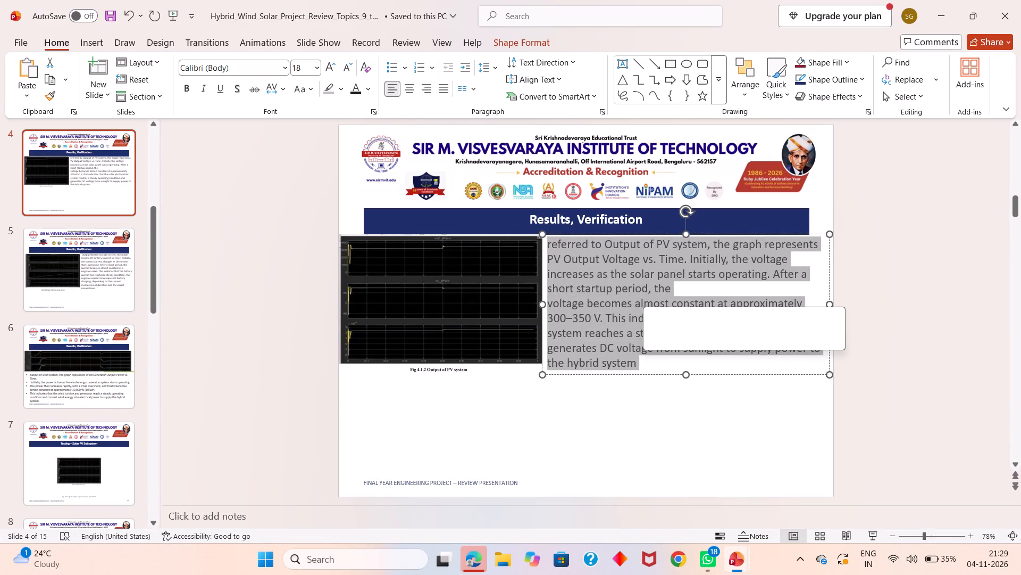
pyautogui.click(738, 320)
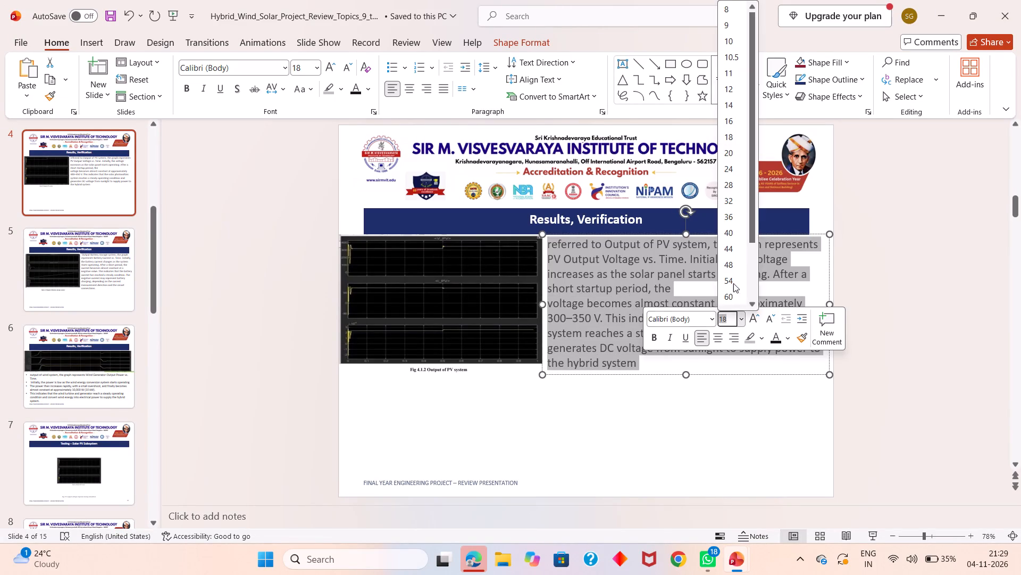
pyautogui.click(730, 157)
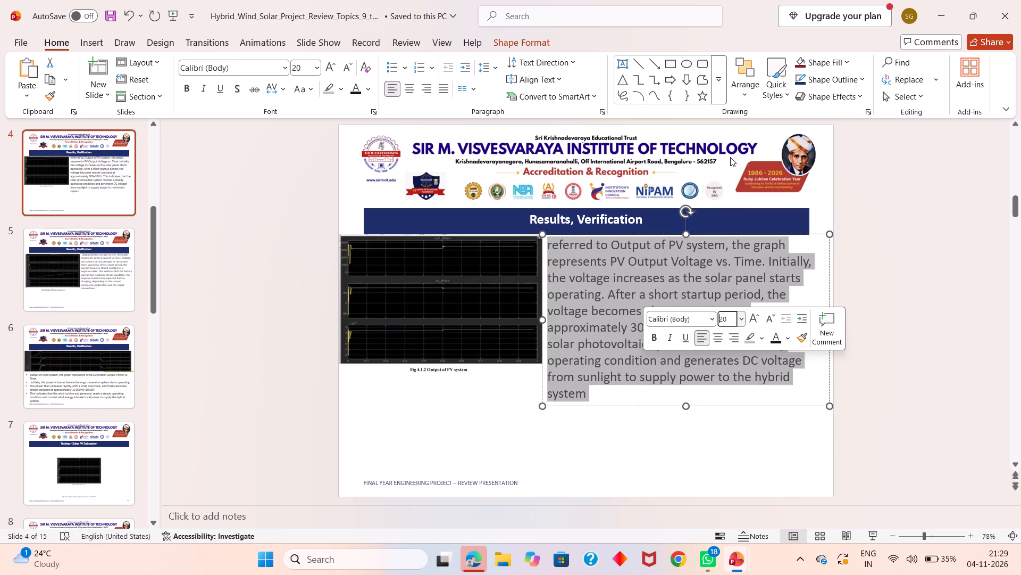
pyautogui.click(789, 249)
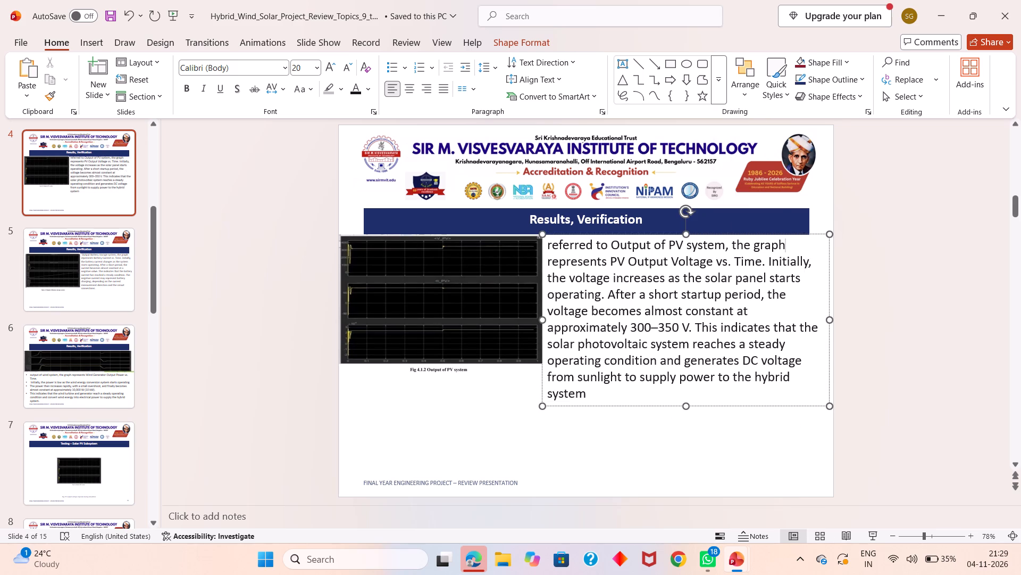
# Split the PV description into a new paragraph after "Initially," and format the whole text as a bulleted list.
pyautogui.click(813, 268)
pyautogui.press('Return')
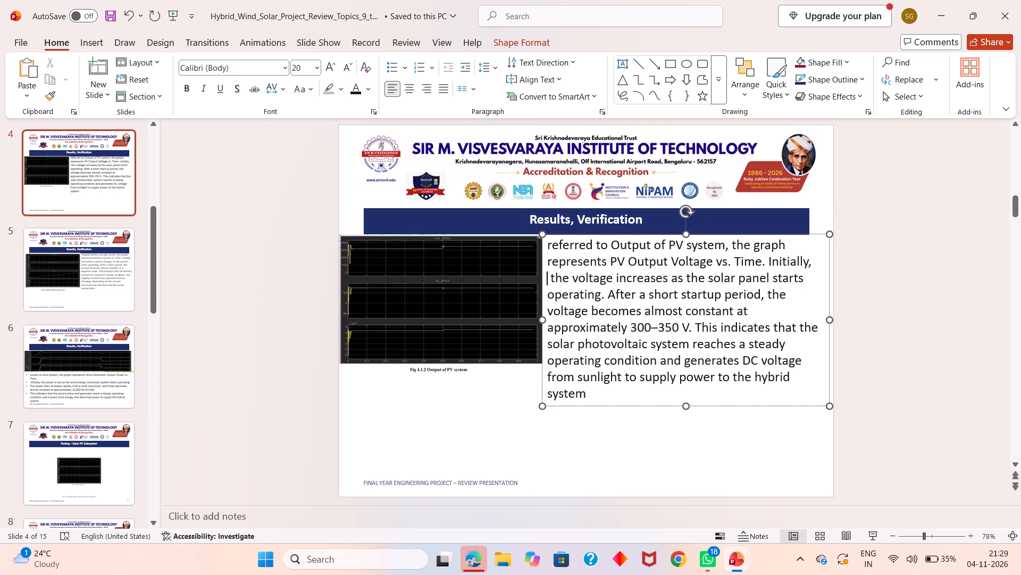
pyautogui.moveTo(549, 247); pyautogui.dragTo(601, 367)
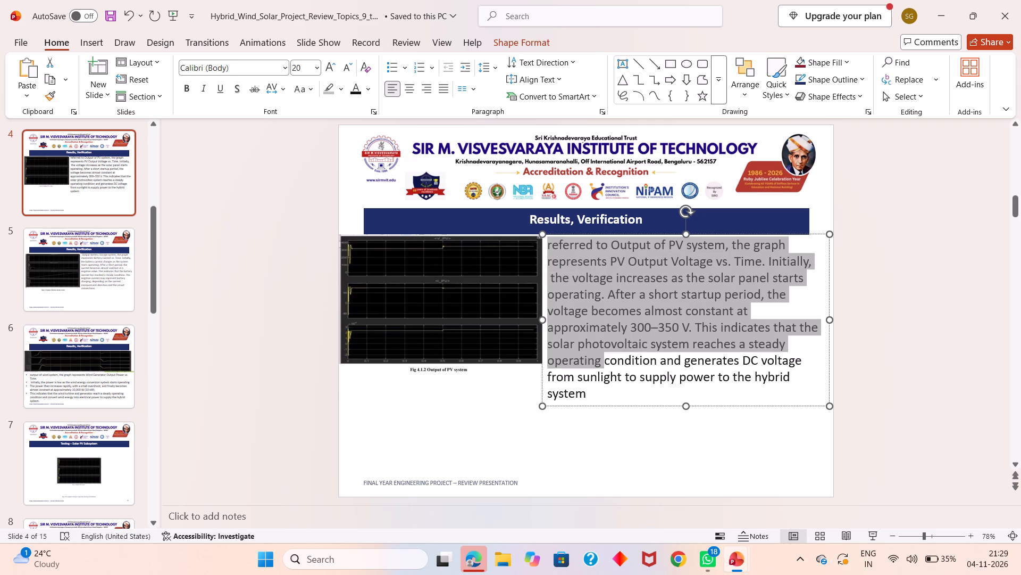
pyautogui.moveTo(601, 367); pyautogui.dragTo(602, 407)
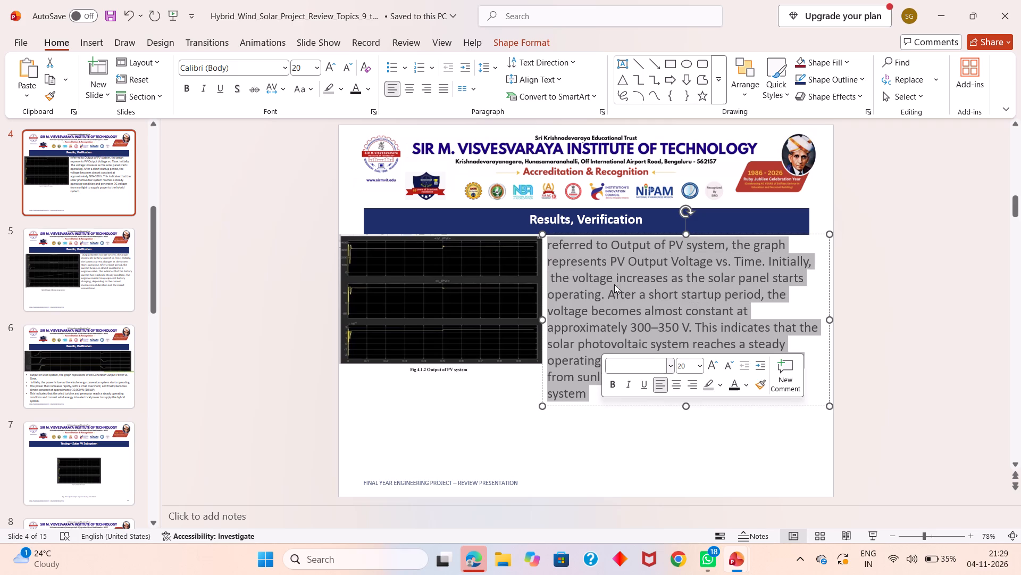
pyautogui.click(392, 70)
pyautogui.click(665, 377)
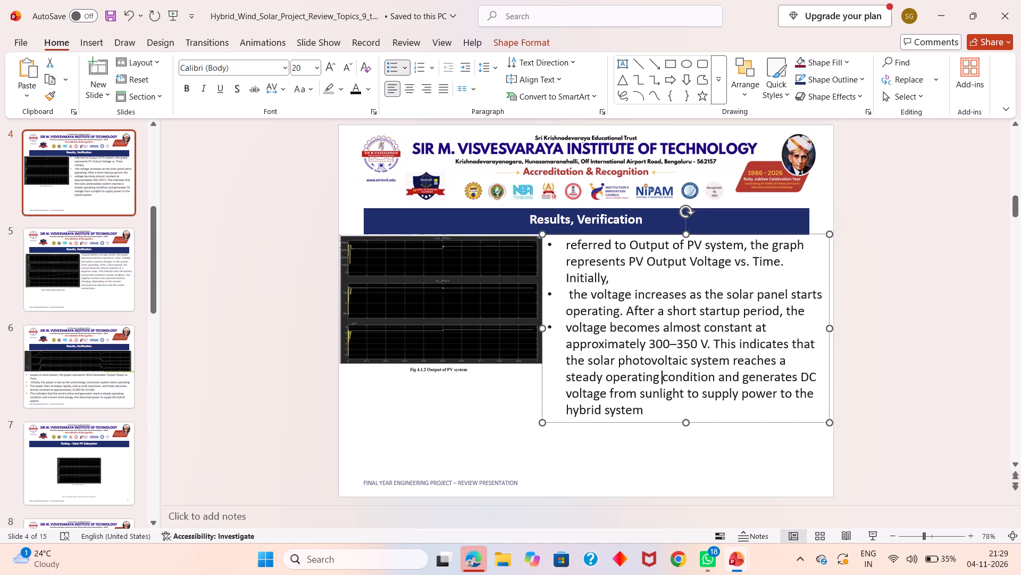
# Insert a blank line between the bullets, after "Initially," and after "After a short startup period, the".
pyautogui.click(617, 276)
pyautogui.press('Return')
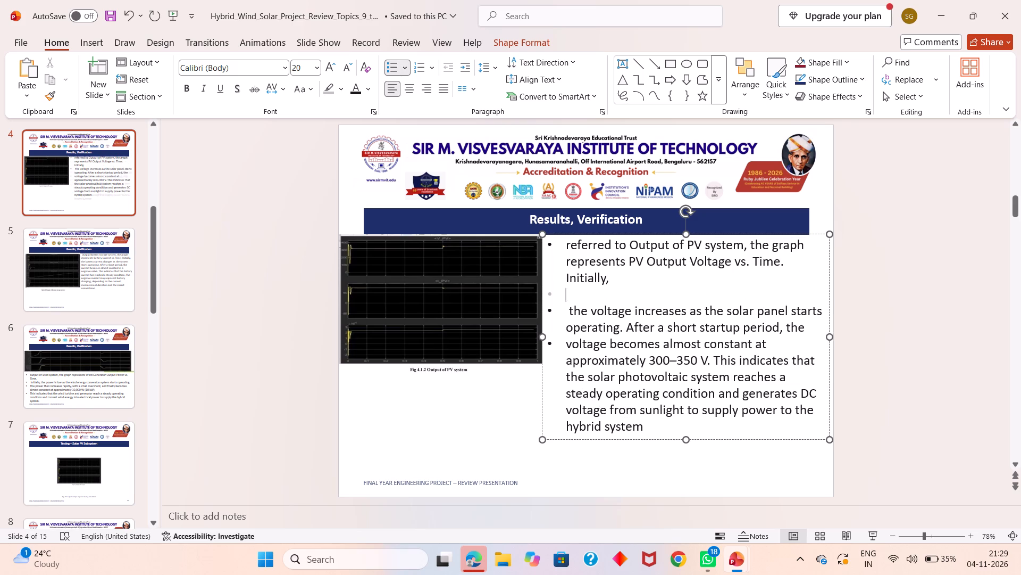
pyautogui.click(767, 342)
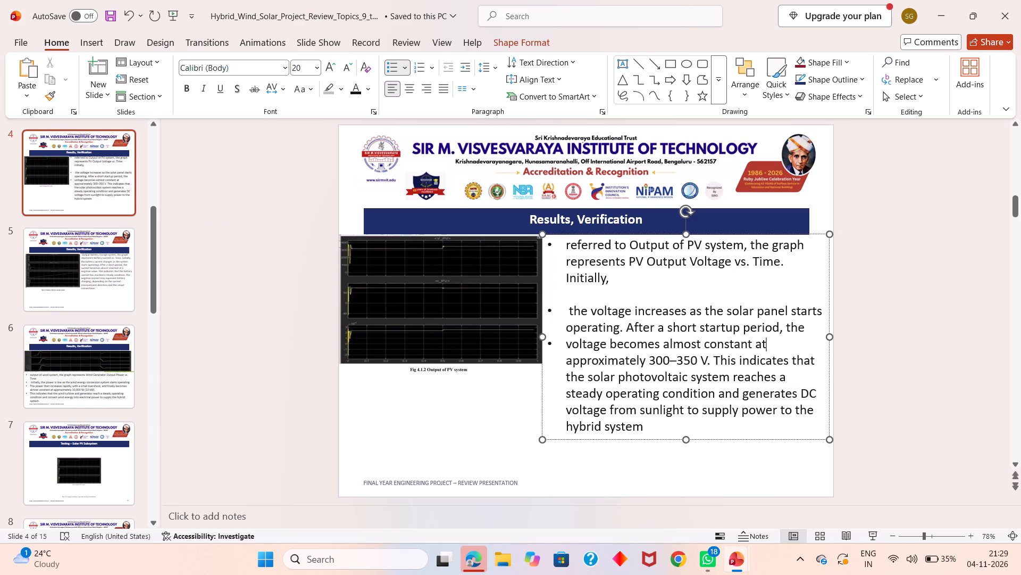
pyautogui.click(805, 326)
pyautogui.press('Return')
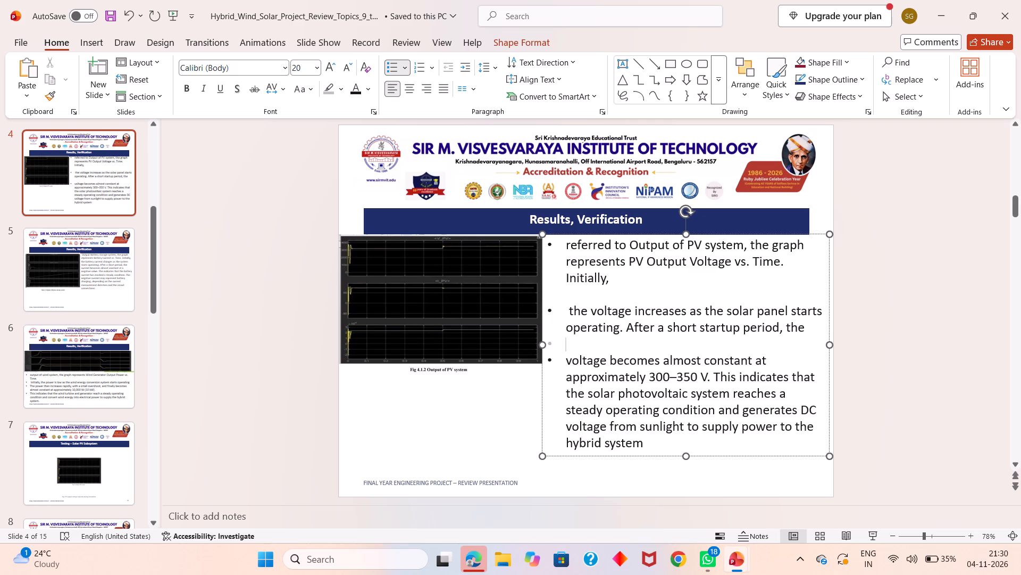
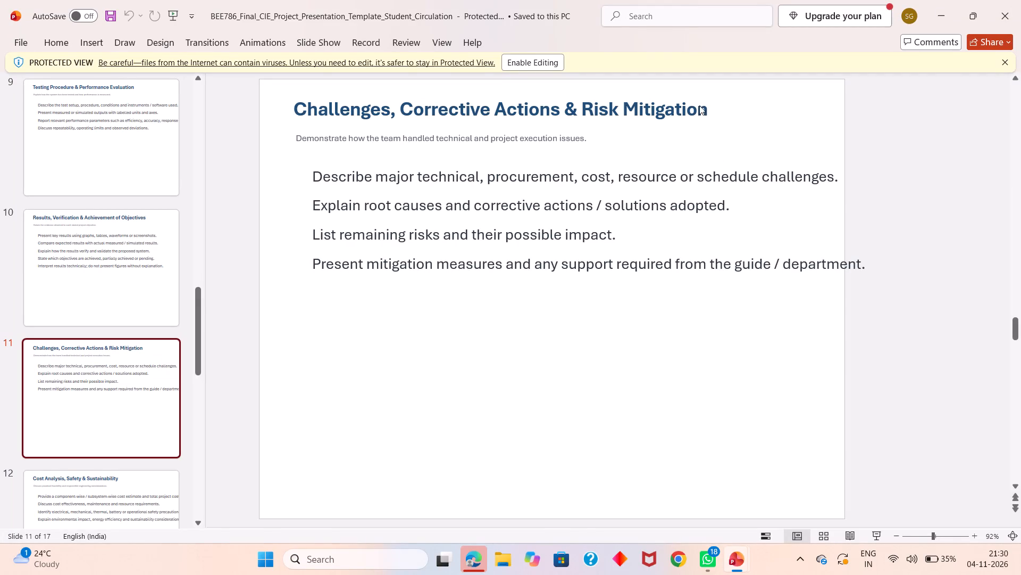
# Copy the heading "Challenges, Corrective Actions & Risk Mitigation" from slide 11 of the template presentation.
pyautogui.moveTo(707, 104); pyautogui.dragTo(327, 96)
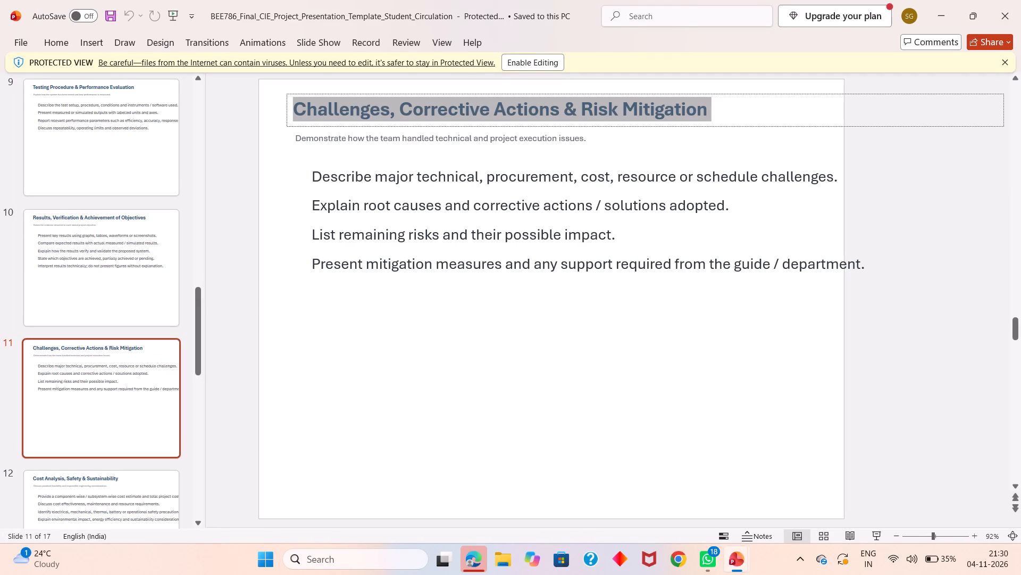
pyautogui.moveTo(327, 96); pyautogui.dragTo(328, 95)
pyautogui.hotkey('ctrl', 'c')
# Switch to the hybrid wind-solar review deck and cut the PV output picture from slide 7, "Testing – Solar PV Subsystem".
pyautogui.hotkey('alt', 'Tab')
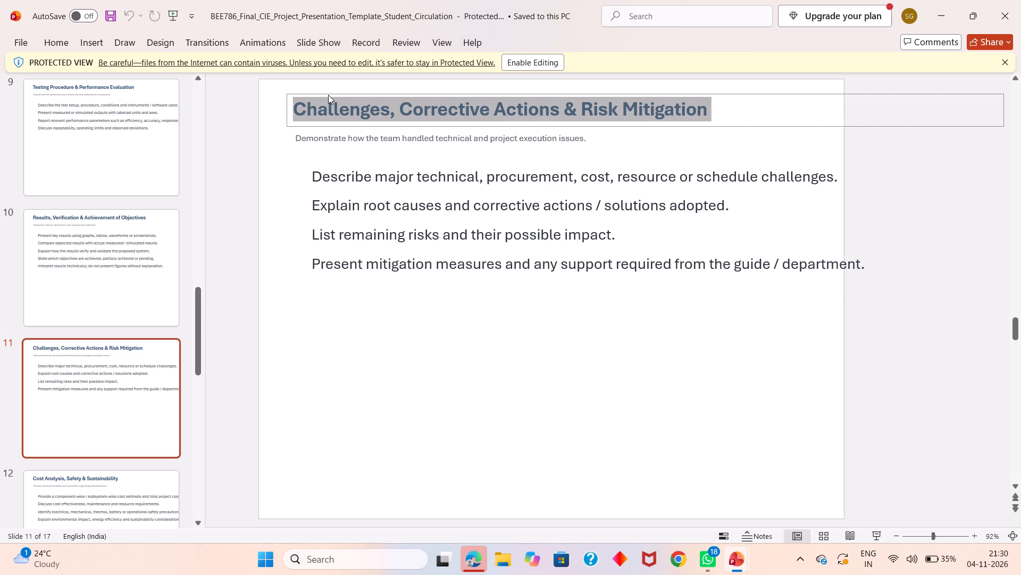
pyautogui.hotkey('alt', 'Tab')
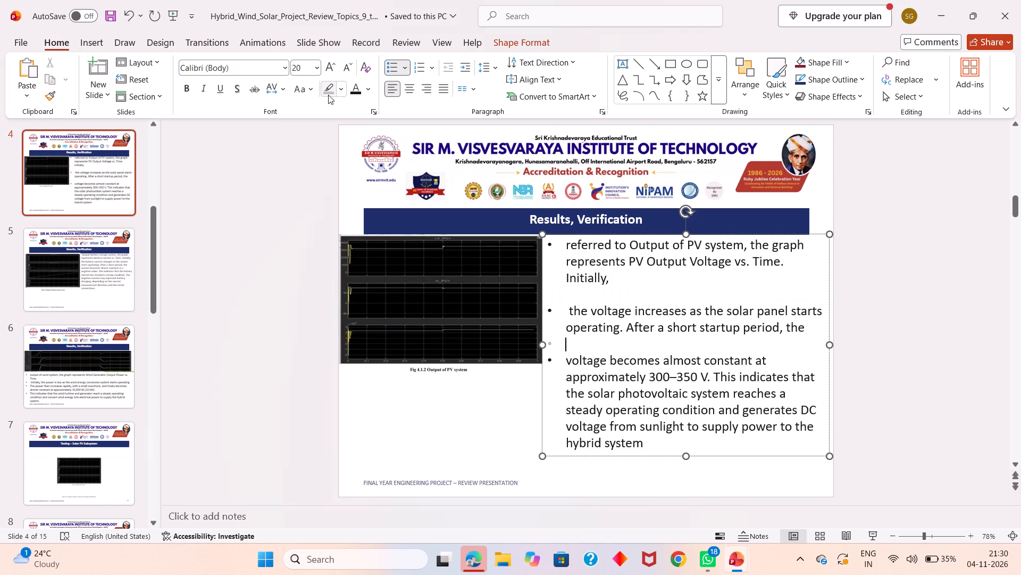
pyautogui.click(76, 393)
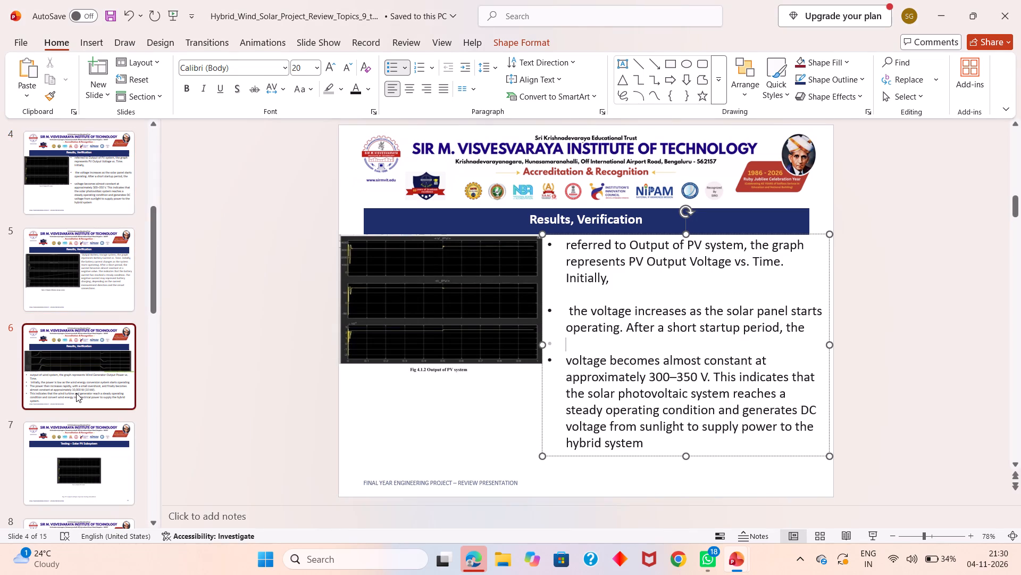
pyautogui.click(89, 482)
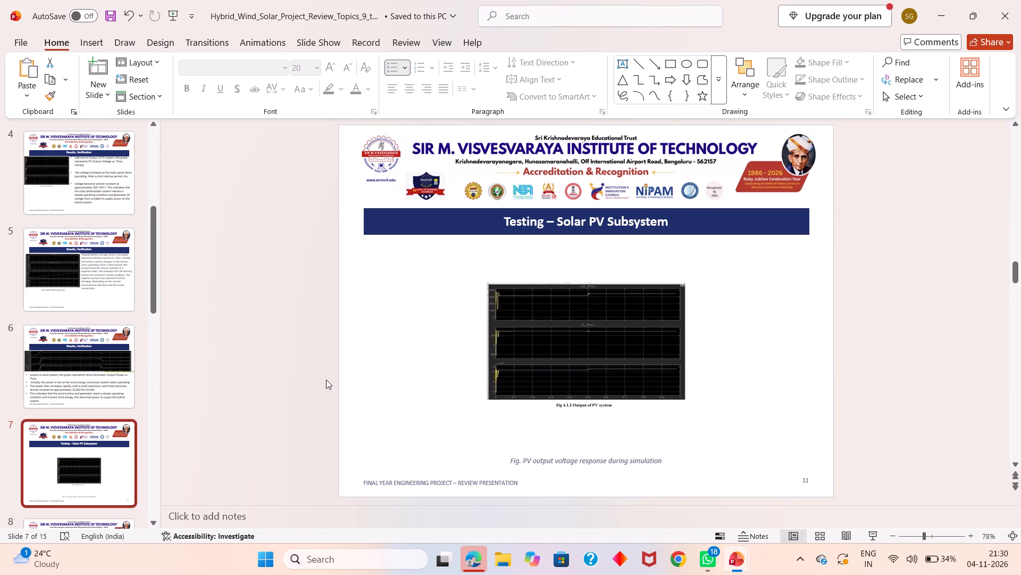
pyautogui.click(388, 347)
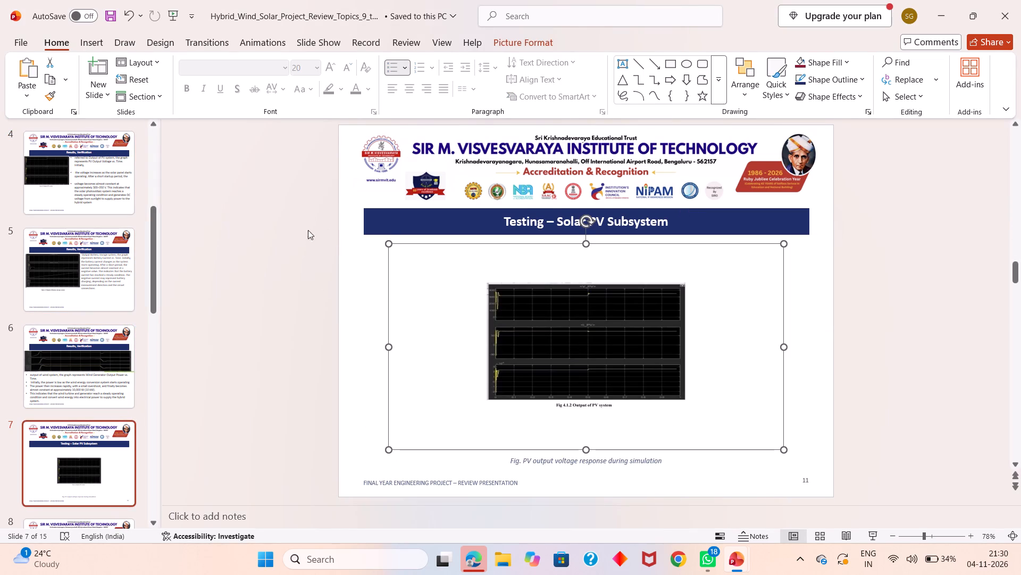
pyautogui.click(366, 181)
pyautogui.click(365, 191)
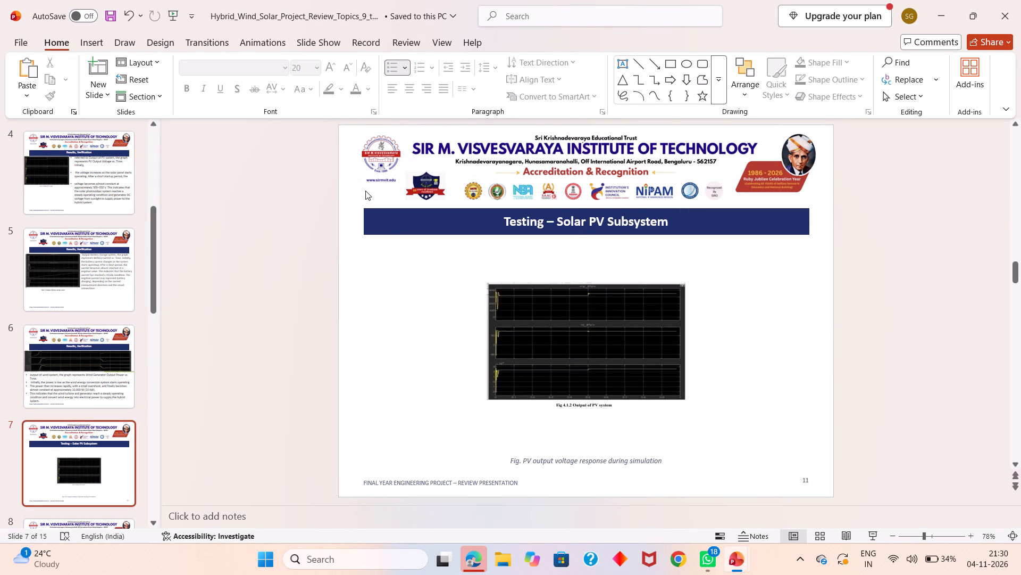
pyautogui.click(364, 188)
pyautogui.click(490, 343)
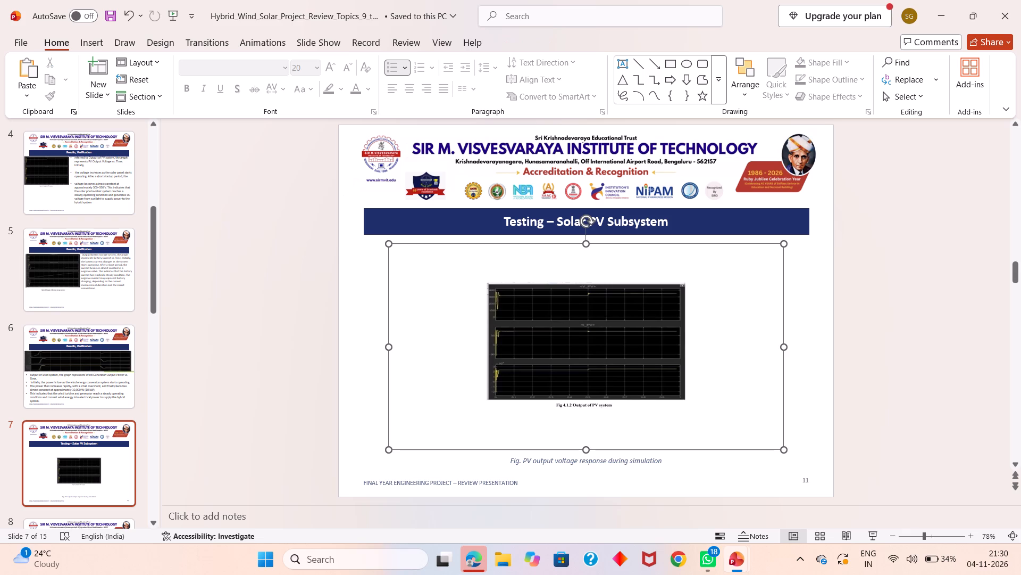
pyautogui.click(50, 65)
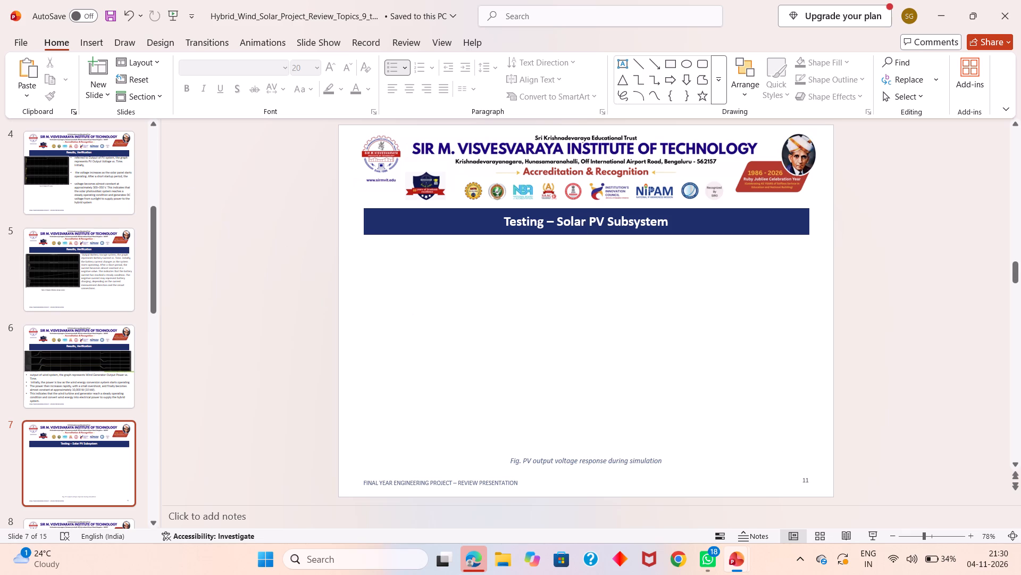
# Cut the caption "Fig. PV output voltage response during simulation" from slide 7.
pyautogui.moveTo(662, 461); pyautogui.dragTo(625, 454)
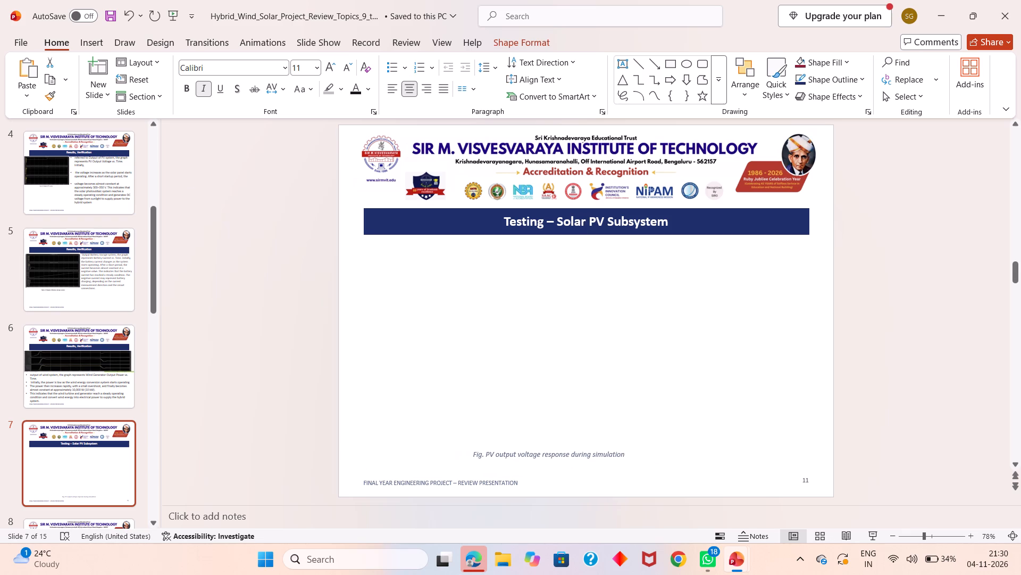
pyautogui.moveTo(625, 454); pyautogui.dragTo(629, 454)
pyautogui.click(629, 454)
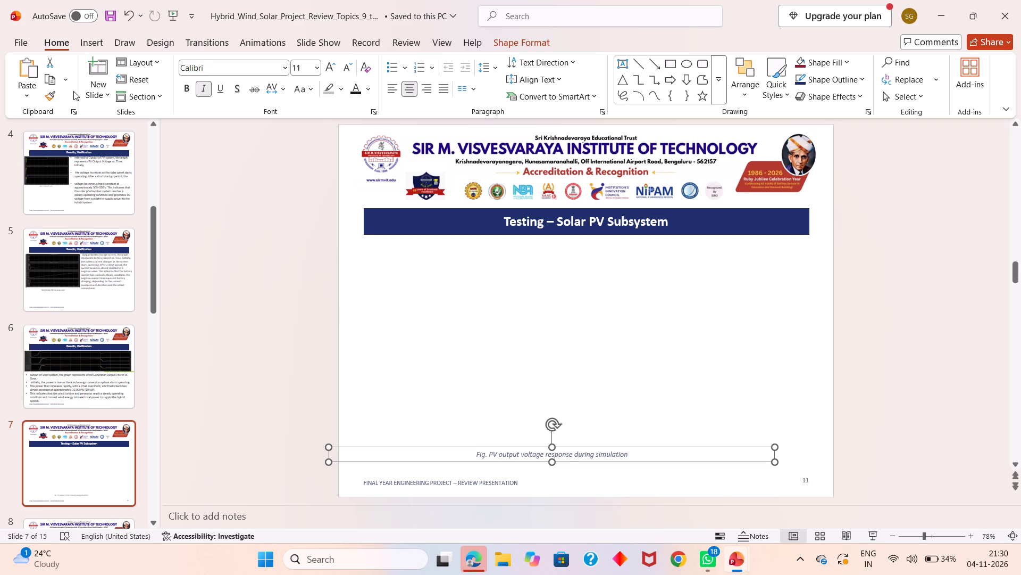
pyautogui.click(47, 59)
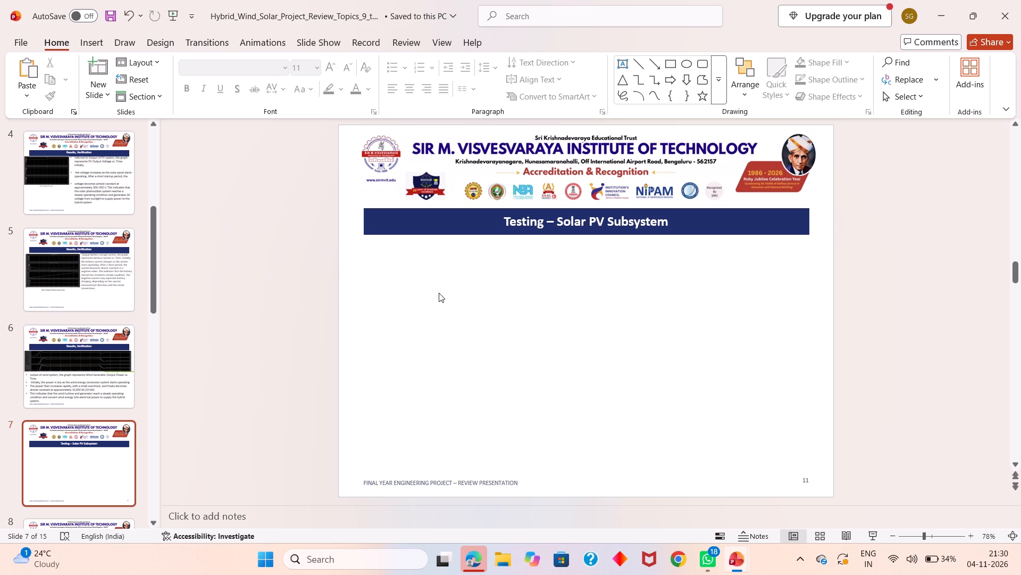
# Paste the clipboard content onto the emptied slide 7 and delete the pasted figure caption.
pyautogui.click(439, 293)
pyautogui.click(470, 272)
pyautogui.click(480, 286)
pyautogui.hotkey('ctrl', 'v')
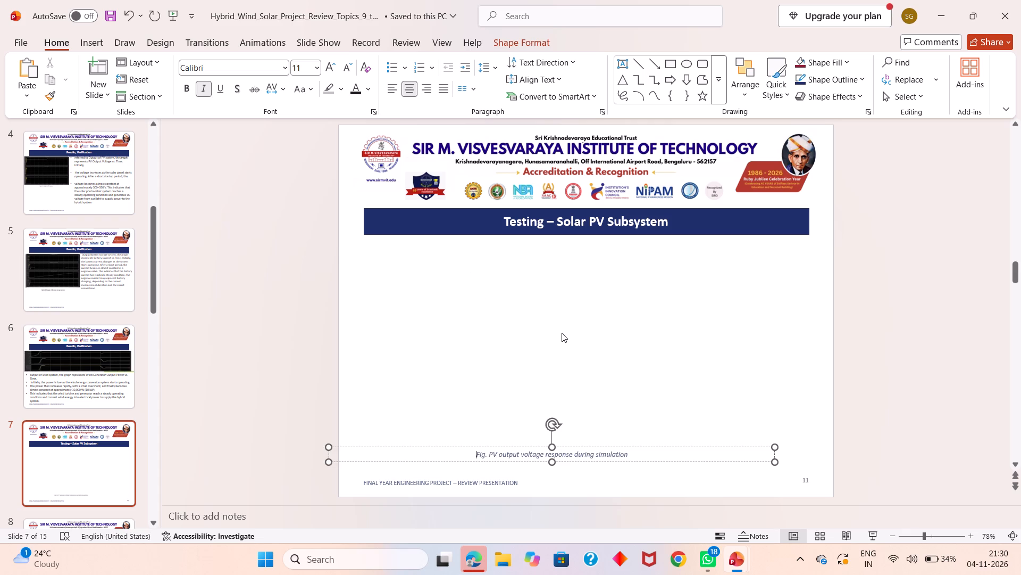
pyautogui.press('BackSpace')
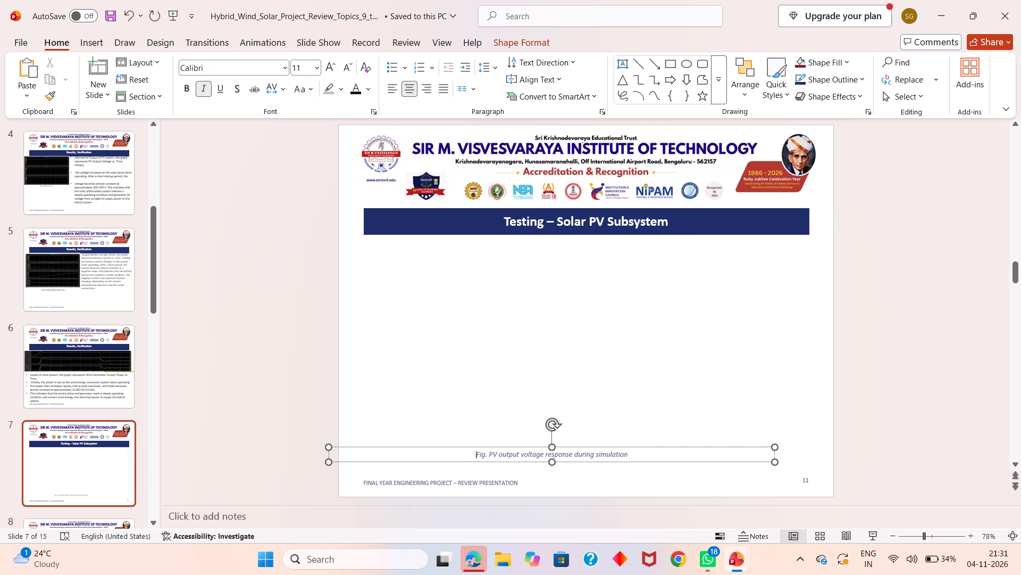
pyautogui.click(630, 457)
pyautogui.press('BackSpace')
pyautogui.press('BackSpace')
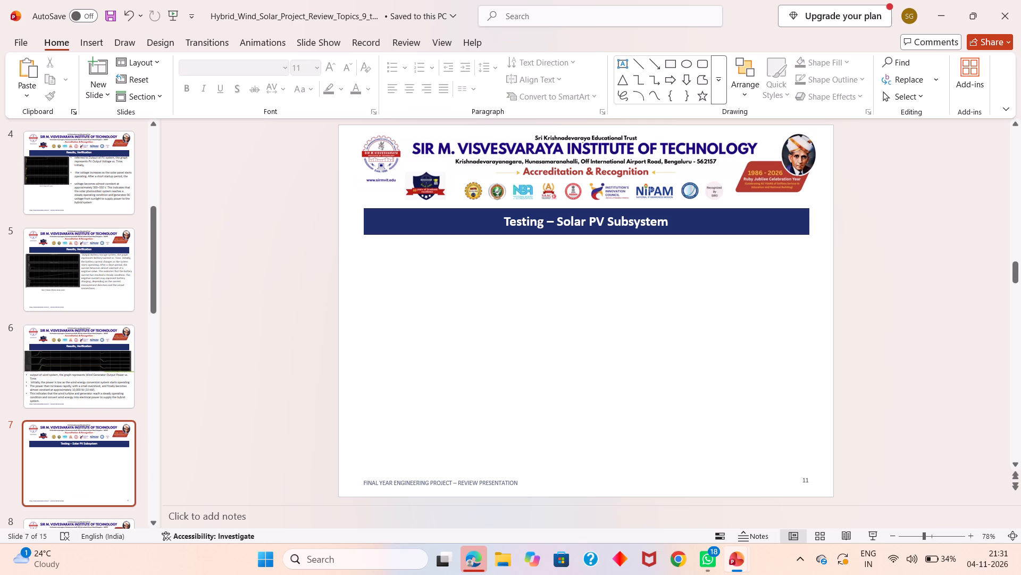
# Switch to the template presentation and copy "Challenges, Corrective Actions" from the slide 11 heading.
pyautogui.hotkey('alt', 'Tab')
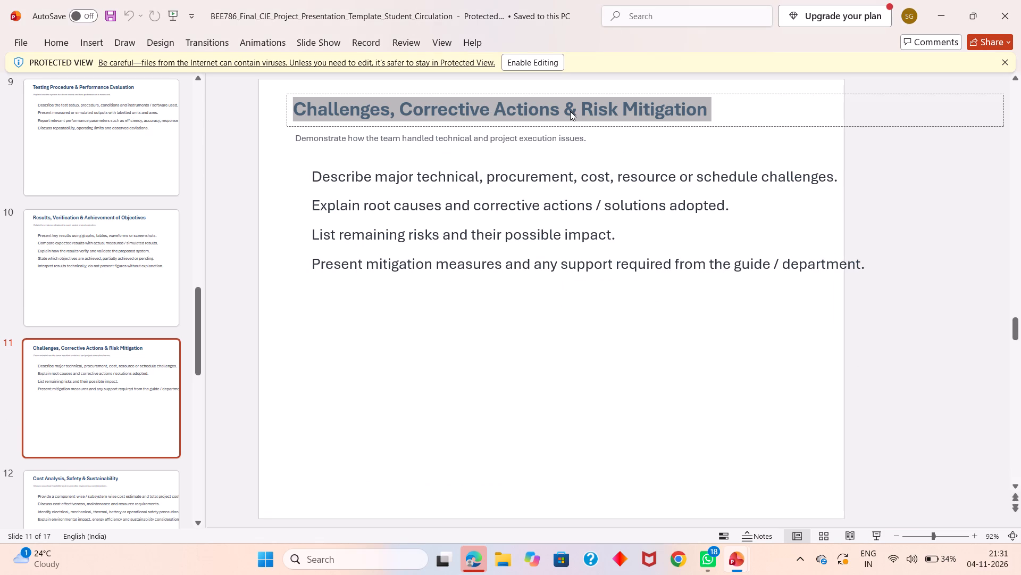
pyautogui.click(557, 106)
pyautogui.moveTo(557, 106); pyautogui.dragTo(328, 102)
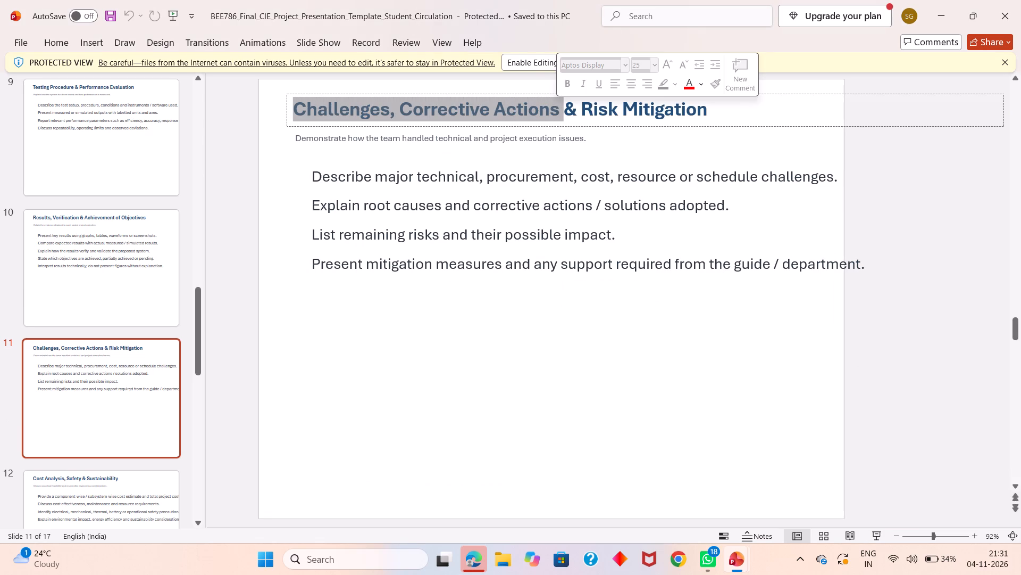
pyautogui.moveTo(328, 102); pyautogui.dragTo(329, 102)
pyautogui.hotkey('ctrl', 'c')
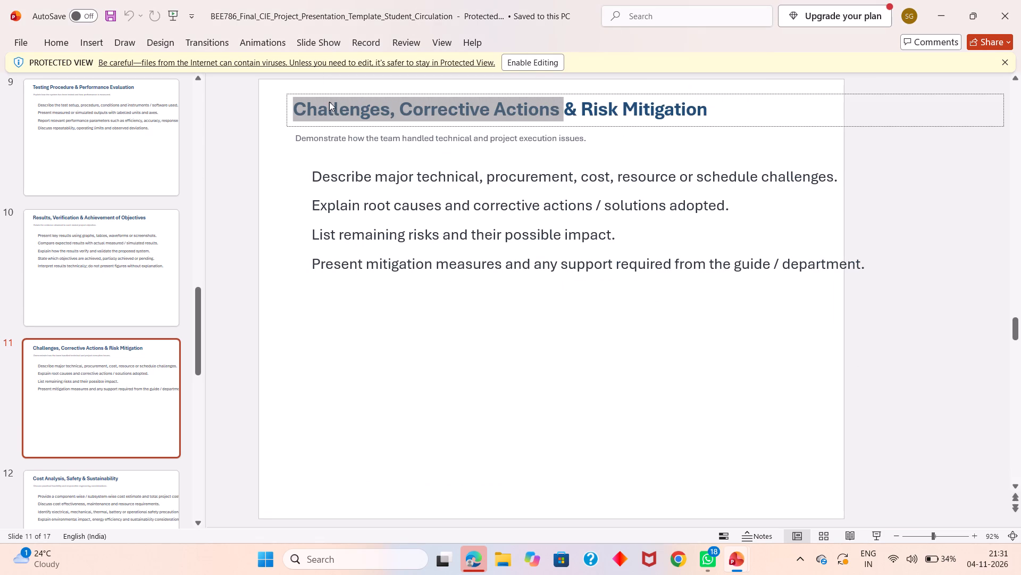
# Return to the review deck and add an empty text box on slide 7 filling the area below the title band.
pyautogui.hotkey('alt', 'Tab')
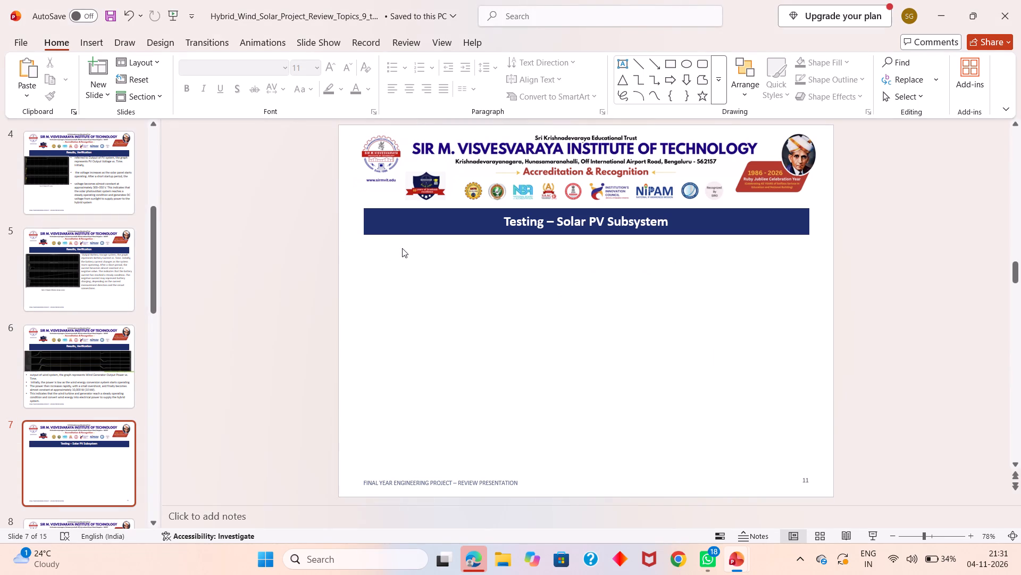
pyautogui.click(402, 248)
pyautogui.doubleClick(406, 256)
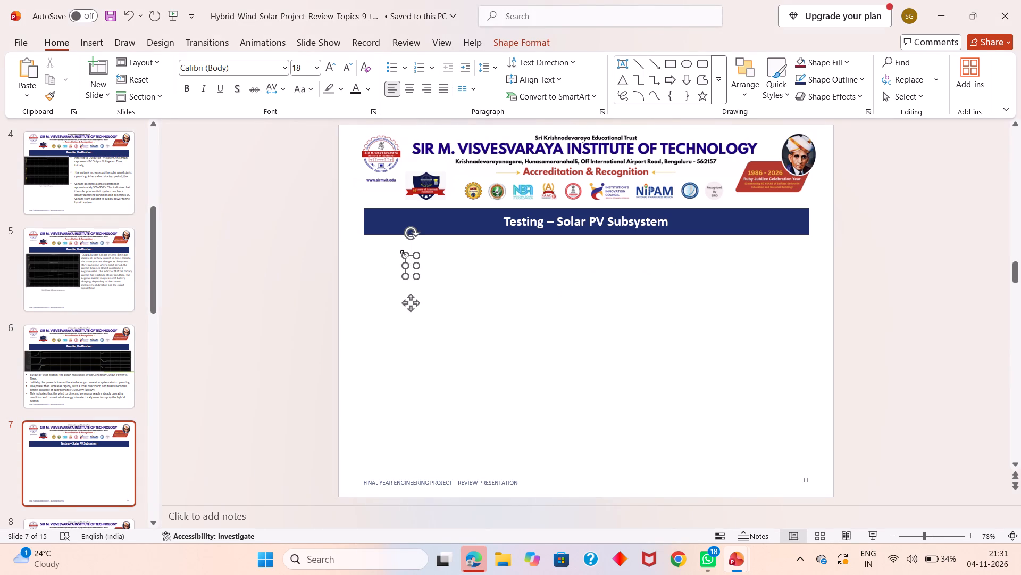
pyautogui.moveTo(405, 253); pyautogui.dragTo(339, 240)
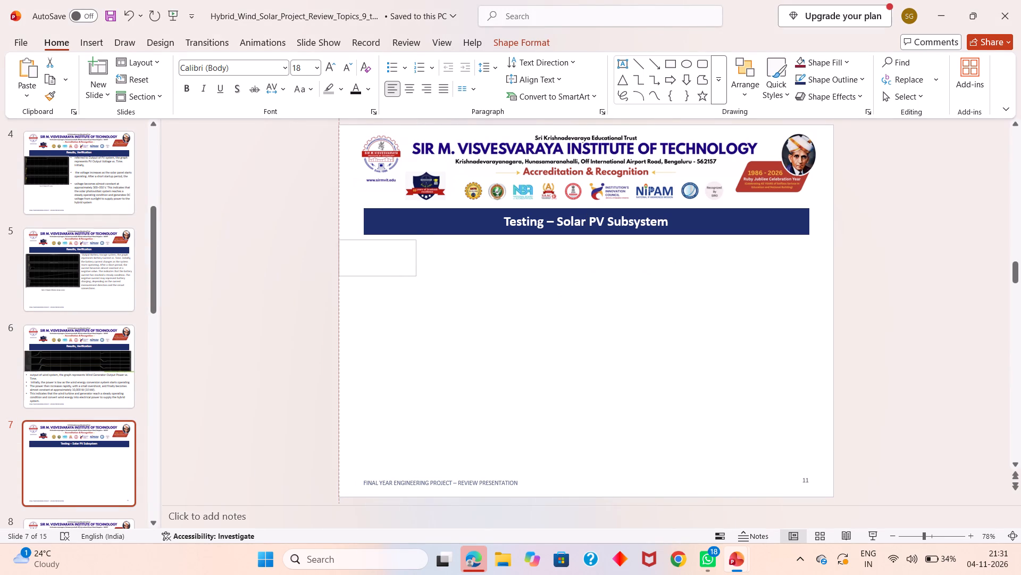
pyautogui.moveTo(339, 240); pyautogui.dragTo(340, 239)
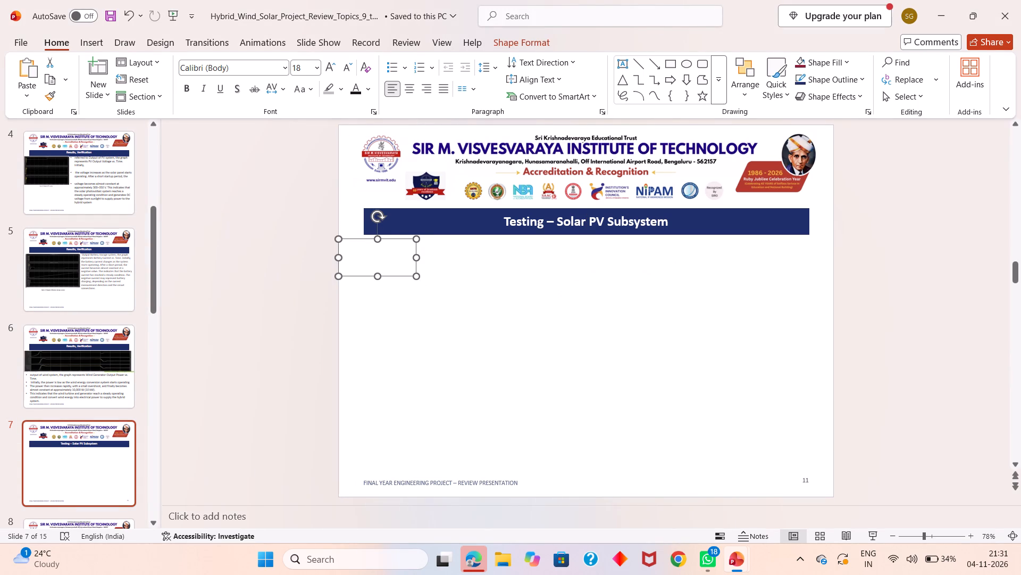
pyautogui.moveTo(416, 274); pyautogui.dragTo(822, 486)
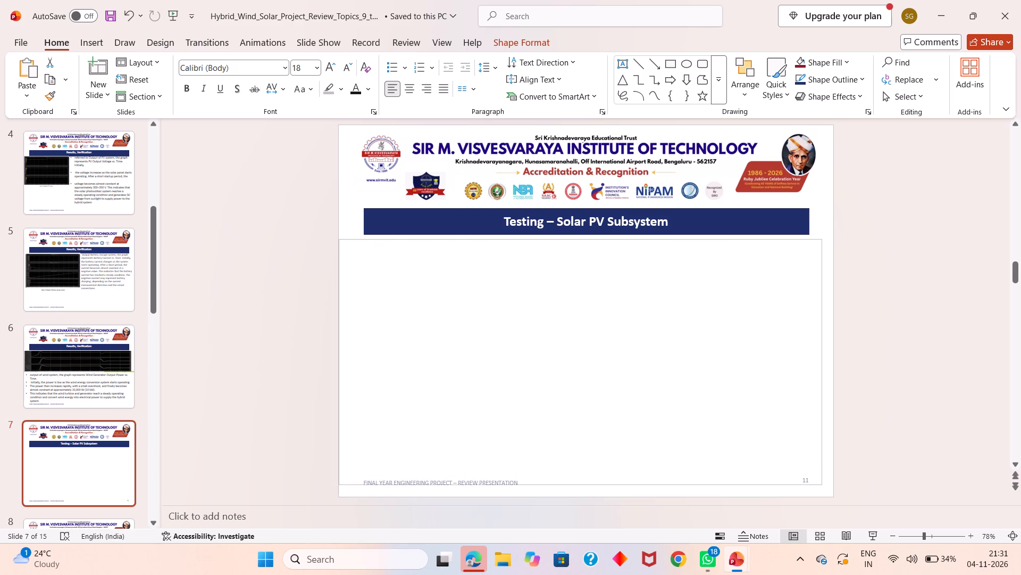
pyautogui.moveTo(822, 486); pyautogui.dragTo(829, 493)
pyautogui.click(694, 354)
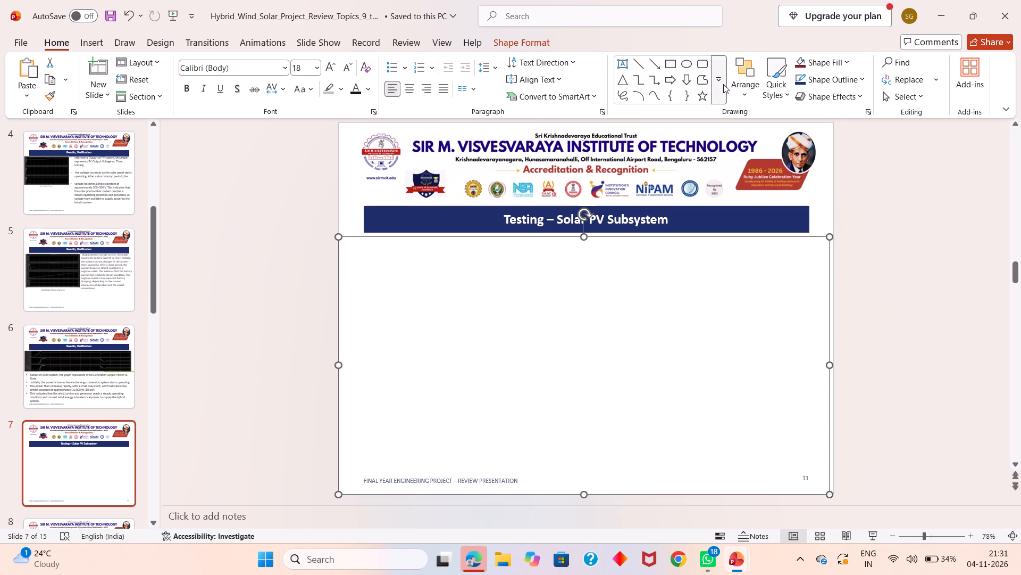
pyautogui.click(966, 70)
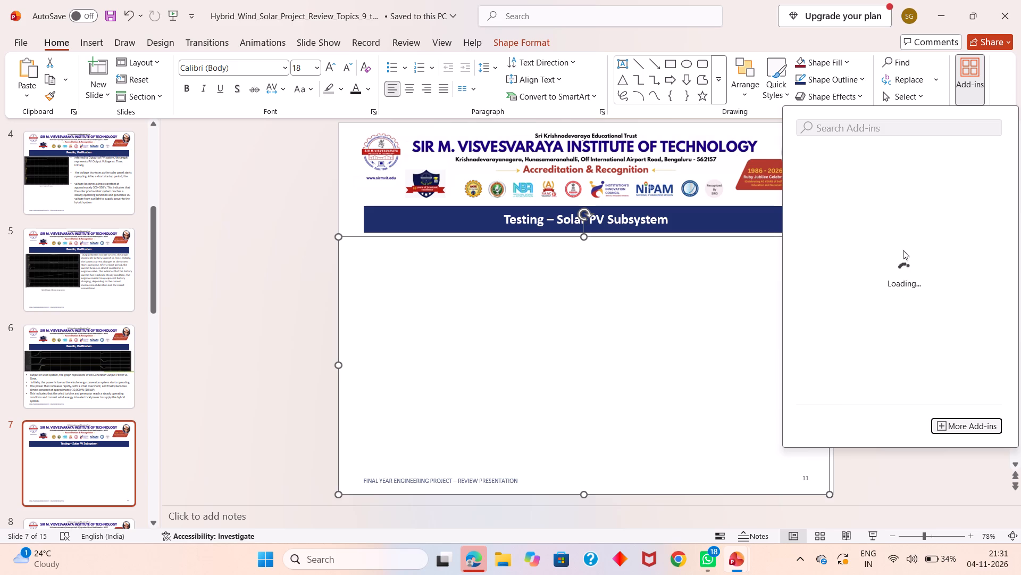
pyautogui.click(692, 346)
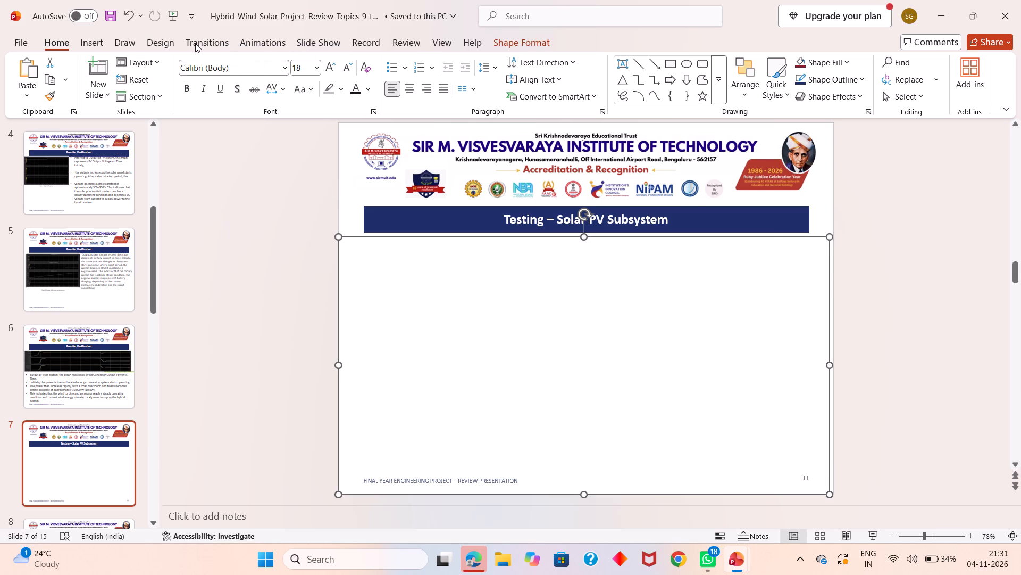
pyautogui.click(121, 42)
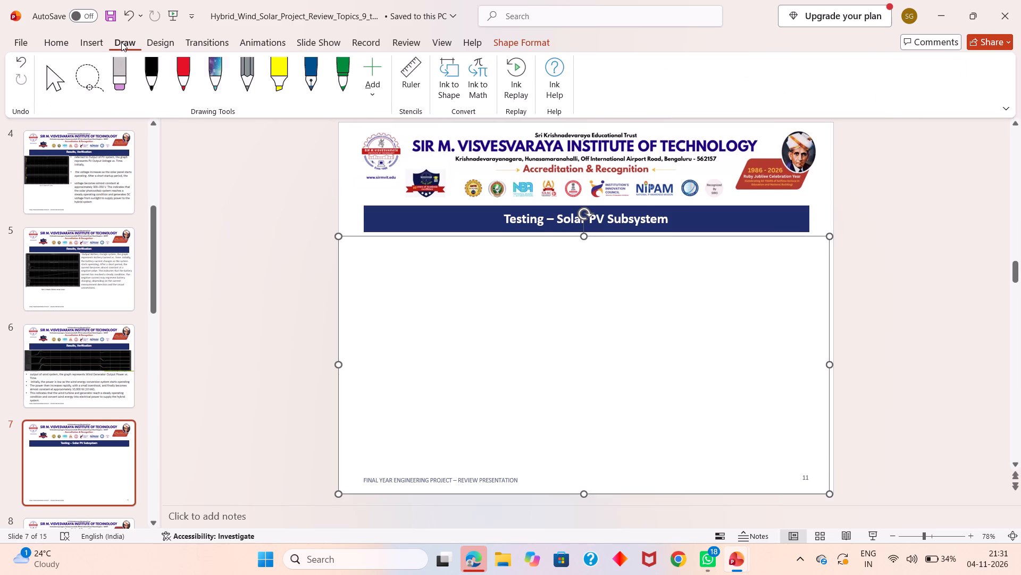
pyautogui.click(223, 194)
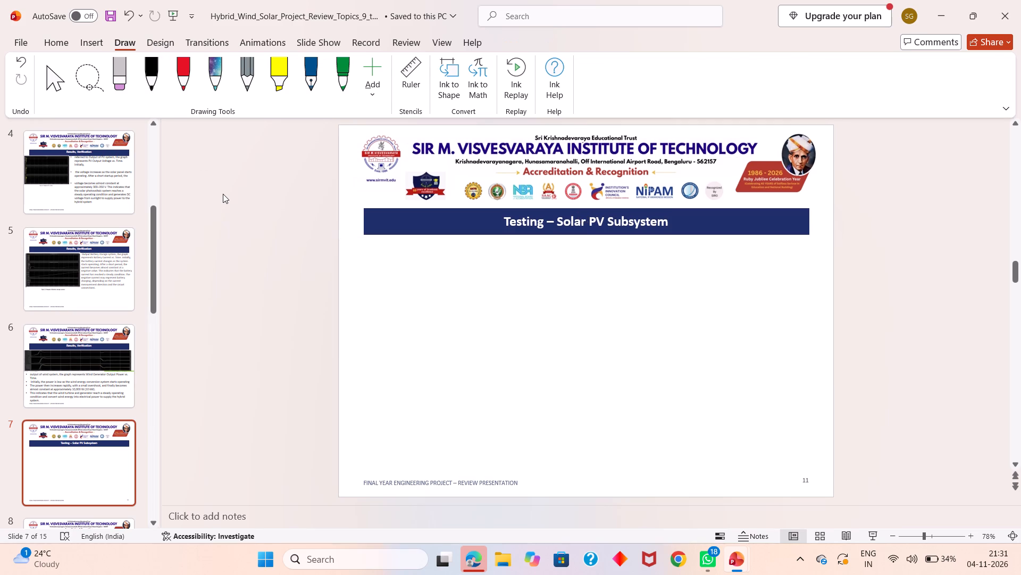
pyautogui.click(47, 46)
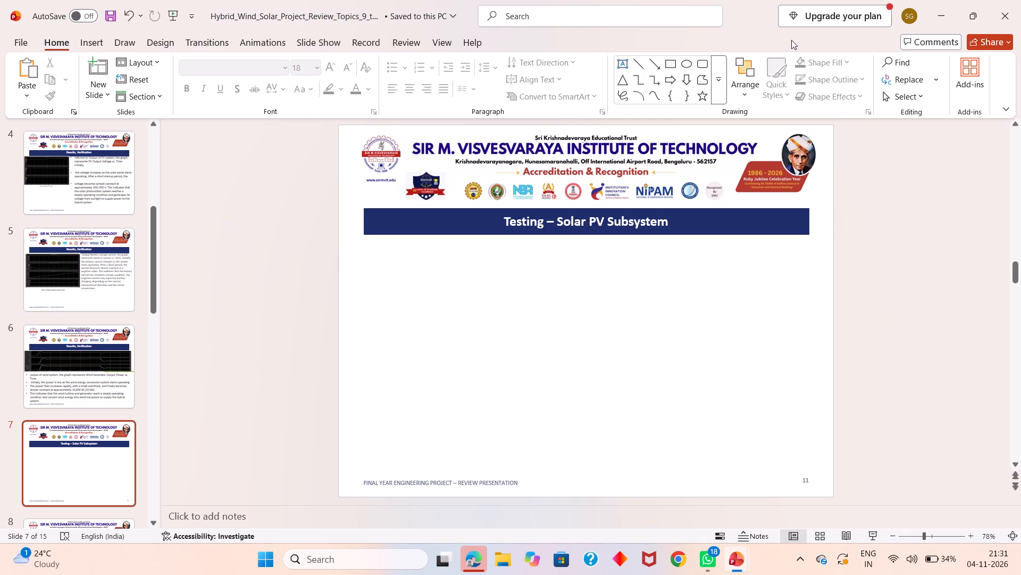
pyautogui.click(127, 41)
# Open the table size choices for inserting a table on slide 7.
pyautogui.click(90, 40)
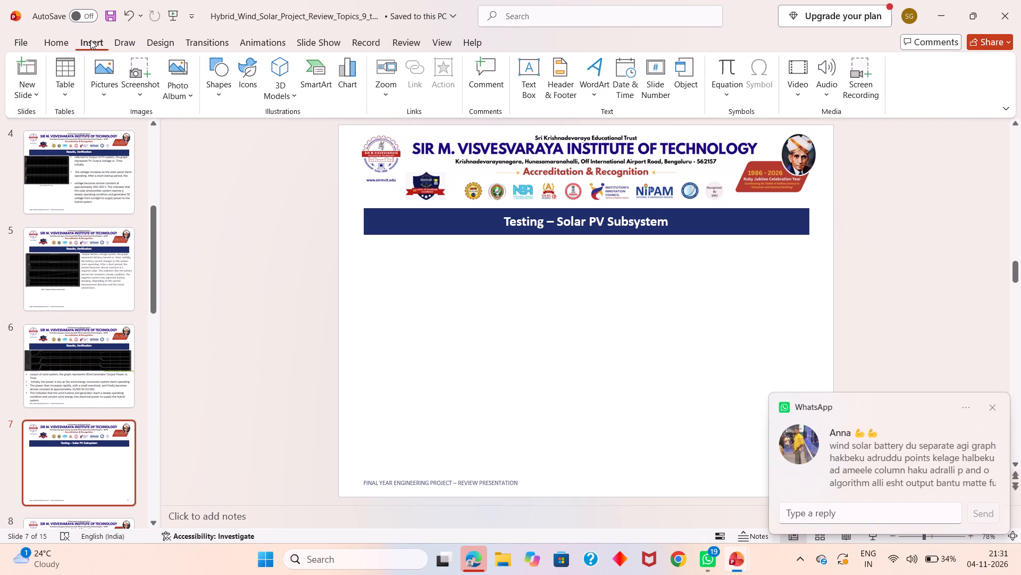
pyautogui.click(68, 94)
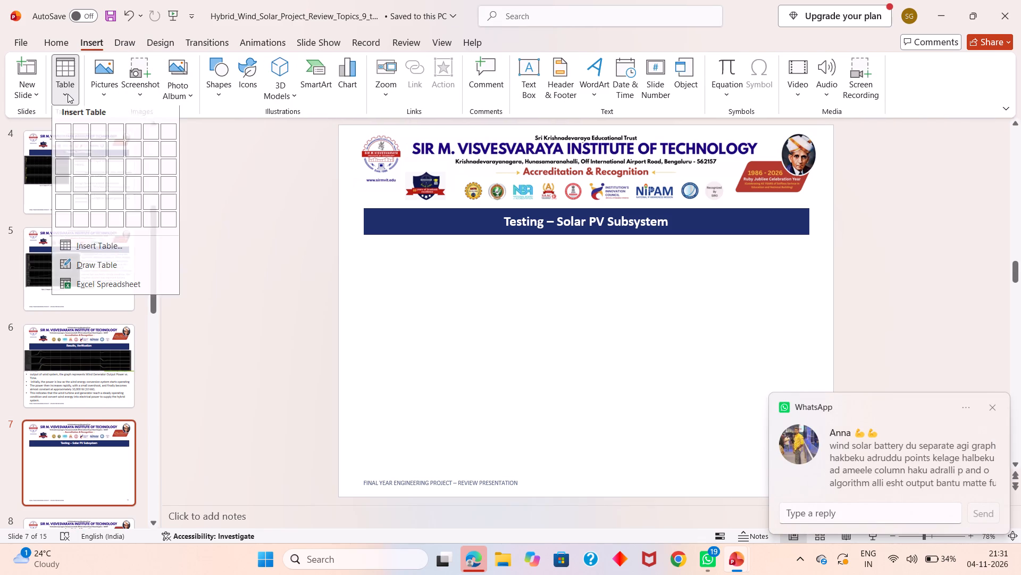
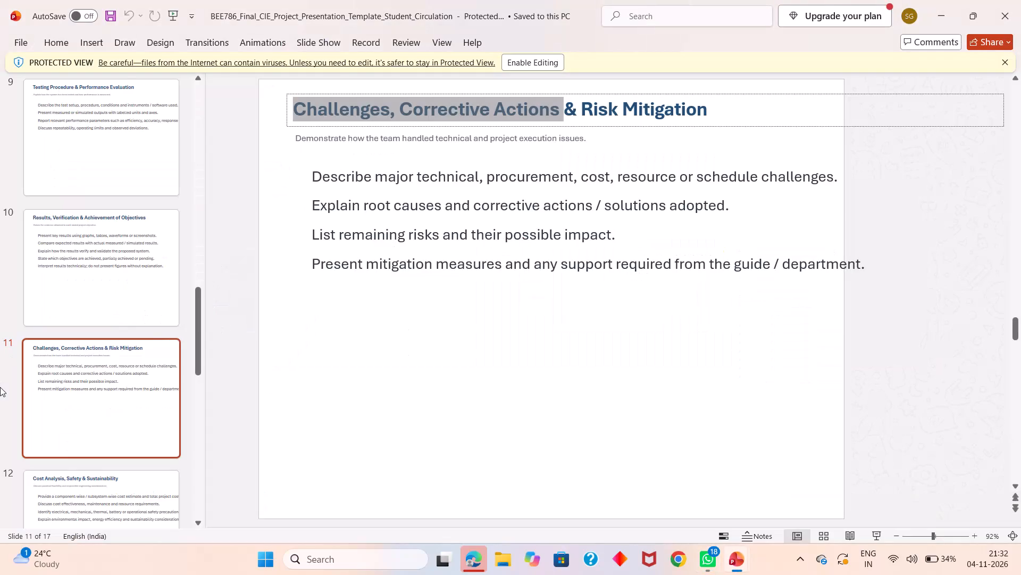
# Look over the template slides following the Challenges, Corrective Actions & Risk Mitigation slide, and return to slide 7 of the review deck.
pyautogui.scroll(-1, 0, 429)
pyautogui.scroll(-1, 52, 437)
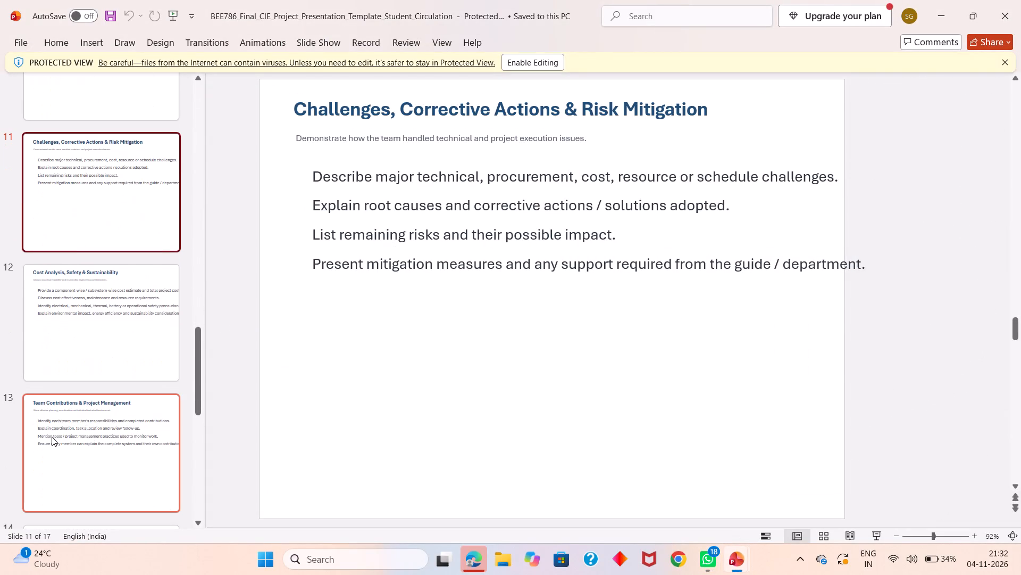
pyautogui.hotkey('alt', 'Tab')
pyautogui.hotkey('alt', 'Tab')
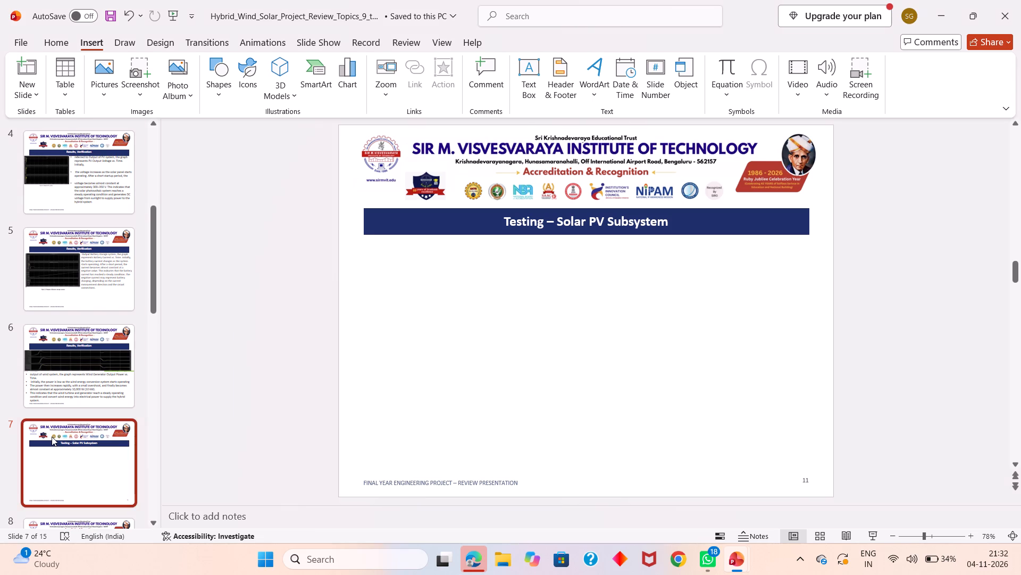
# Look through the content of slides 9 to 12, ending on slide 9, the Results, Verification & Objective Achievement slide.
pyautogui.scroll(-1, 6, 482)
pyautogui.scroll(-1, 54, 472)
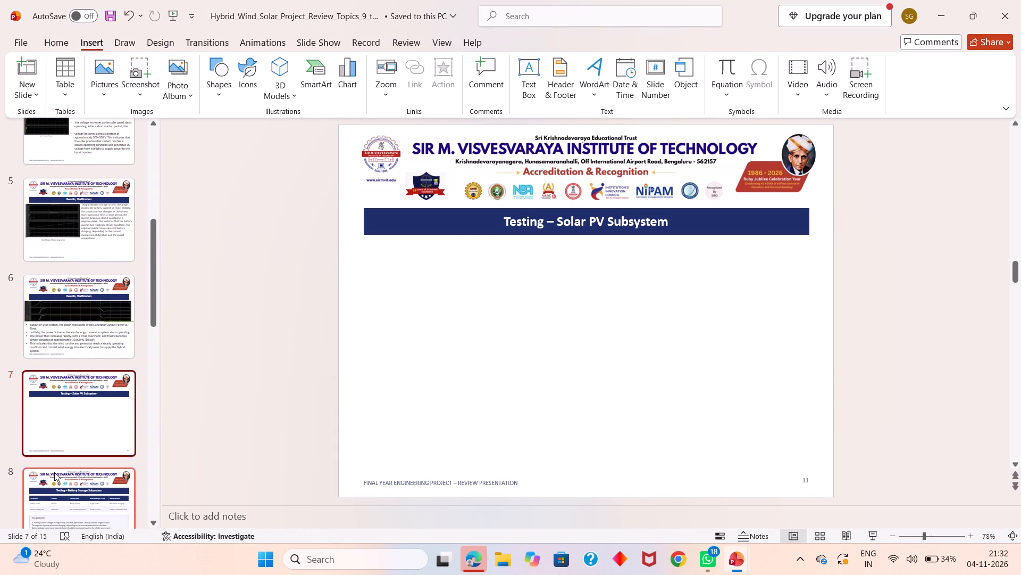
pyautogui.scroll(-1, 54, 472)
pyautogui.click(74, 392)
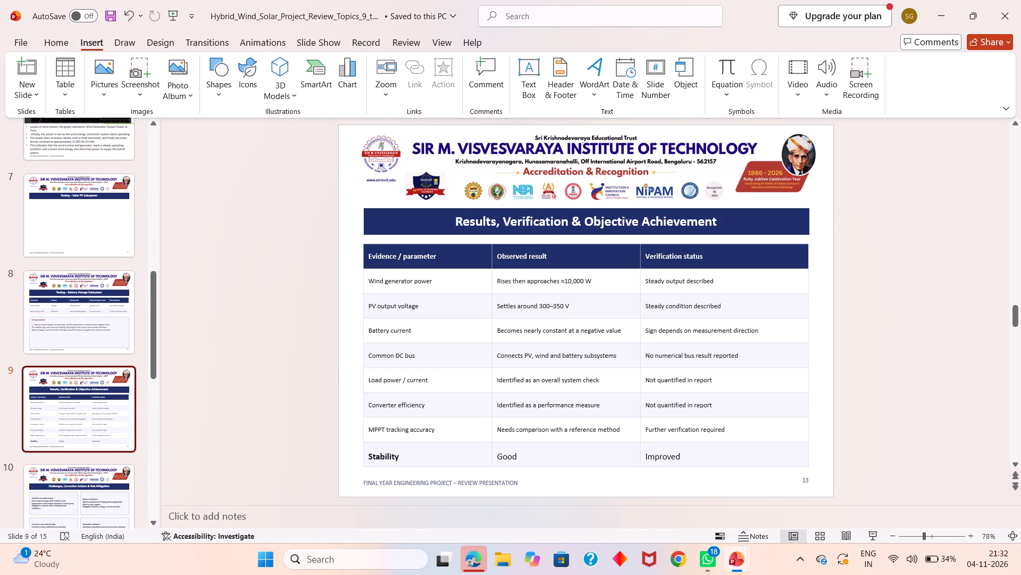
pyautogui.hscroll(-1, 156, 426)
pyautogui.scroll(-1, 85, 417)
pyautogui.click(86, 469)
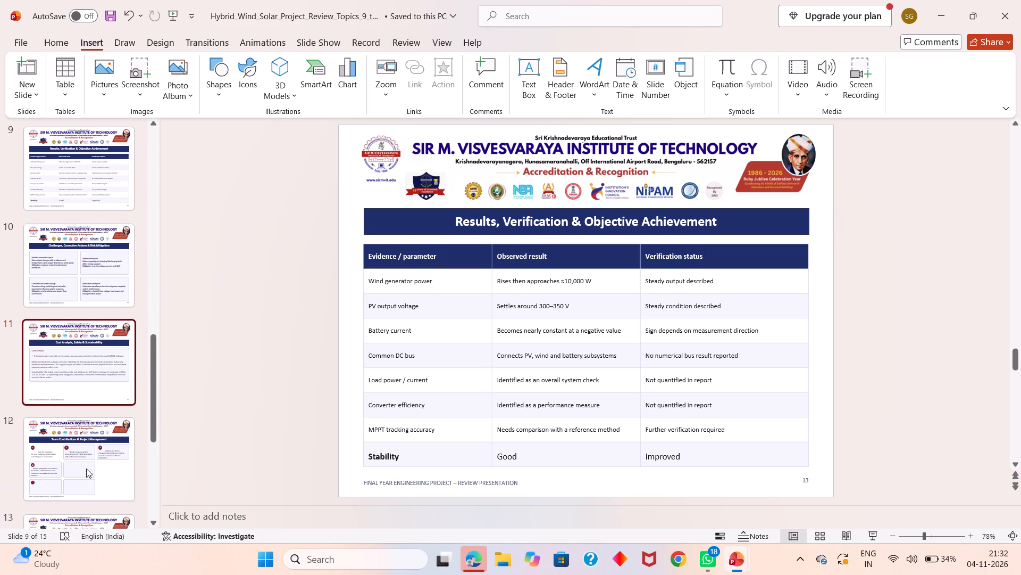
pyautogui.click(89, 458)
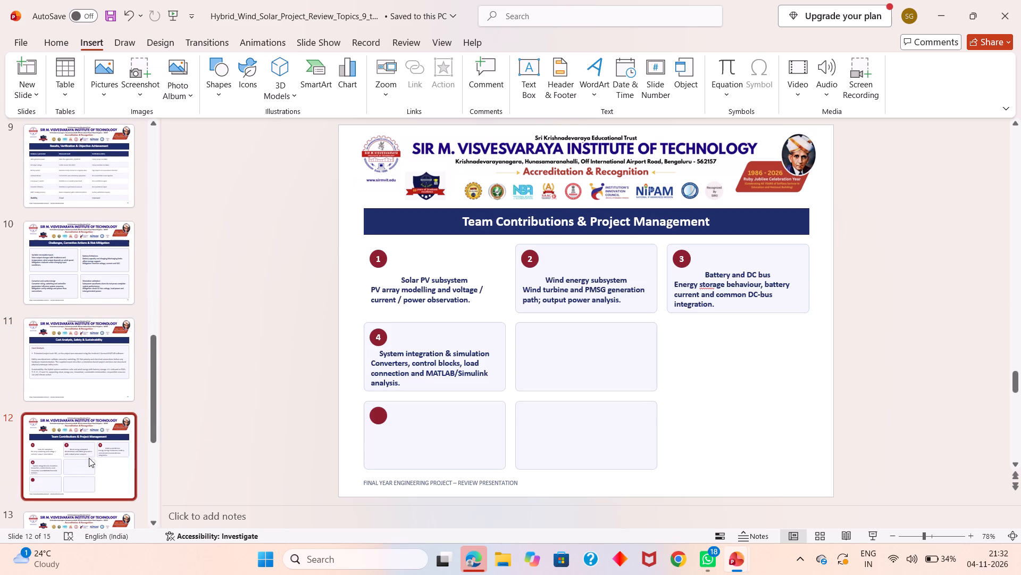
pyautogui.click(82, 268)
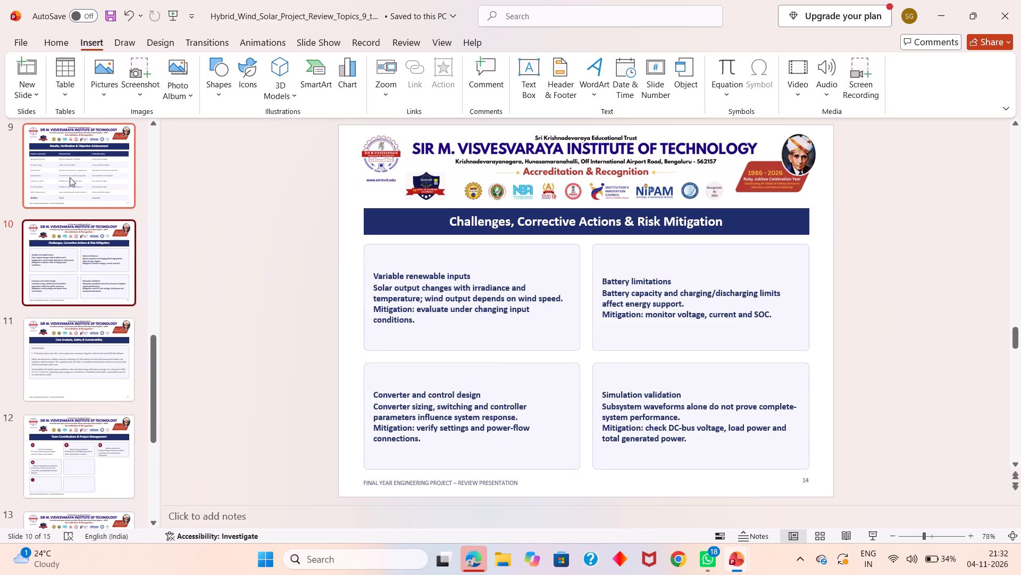
pyautogui.click(68, 196)
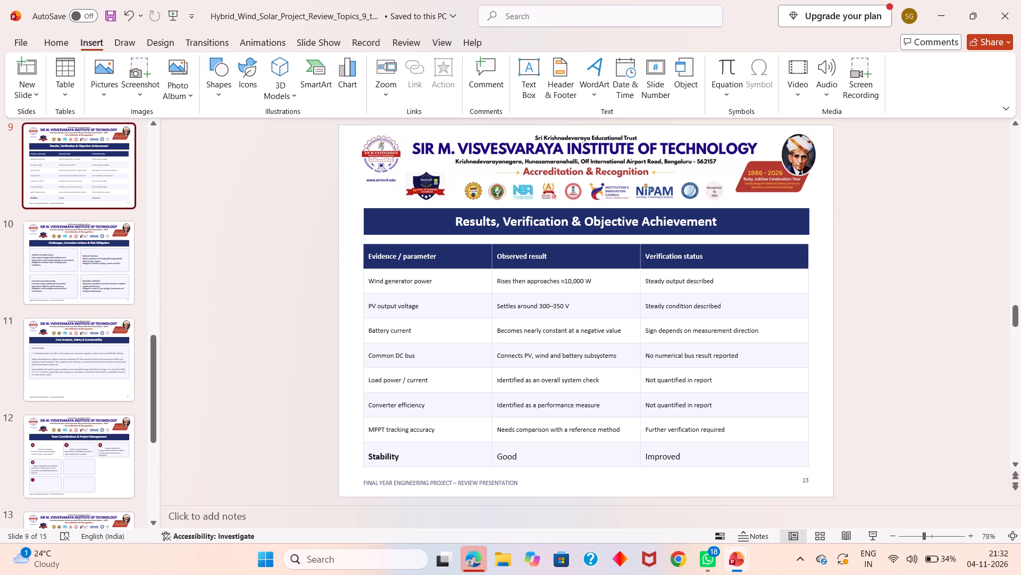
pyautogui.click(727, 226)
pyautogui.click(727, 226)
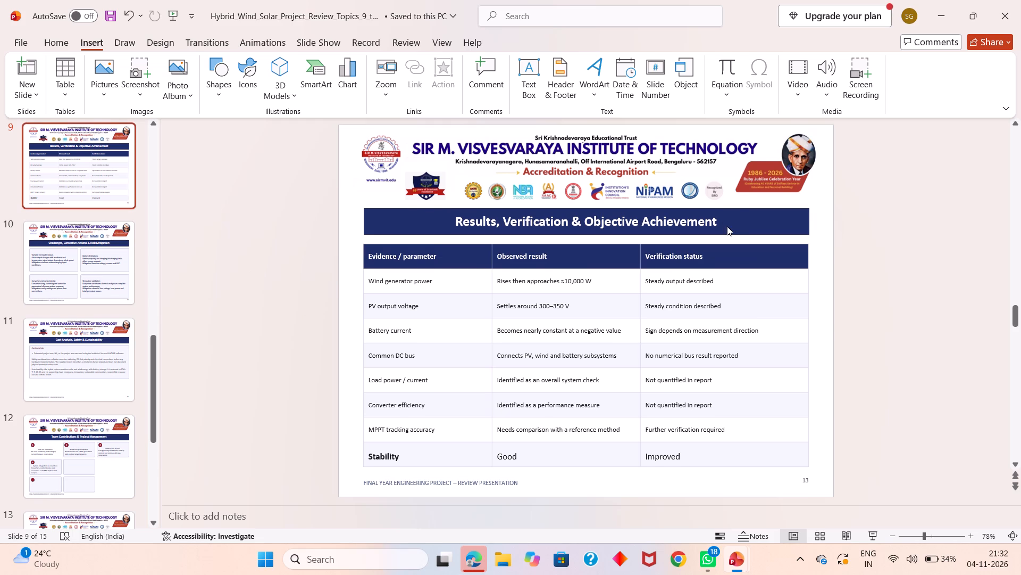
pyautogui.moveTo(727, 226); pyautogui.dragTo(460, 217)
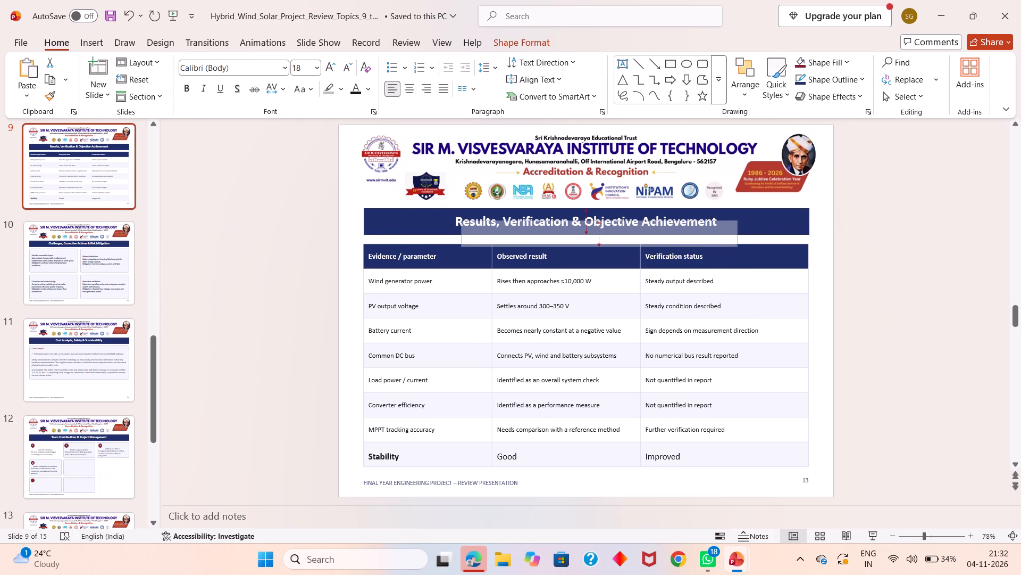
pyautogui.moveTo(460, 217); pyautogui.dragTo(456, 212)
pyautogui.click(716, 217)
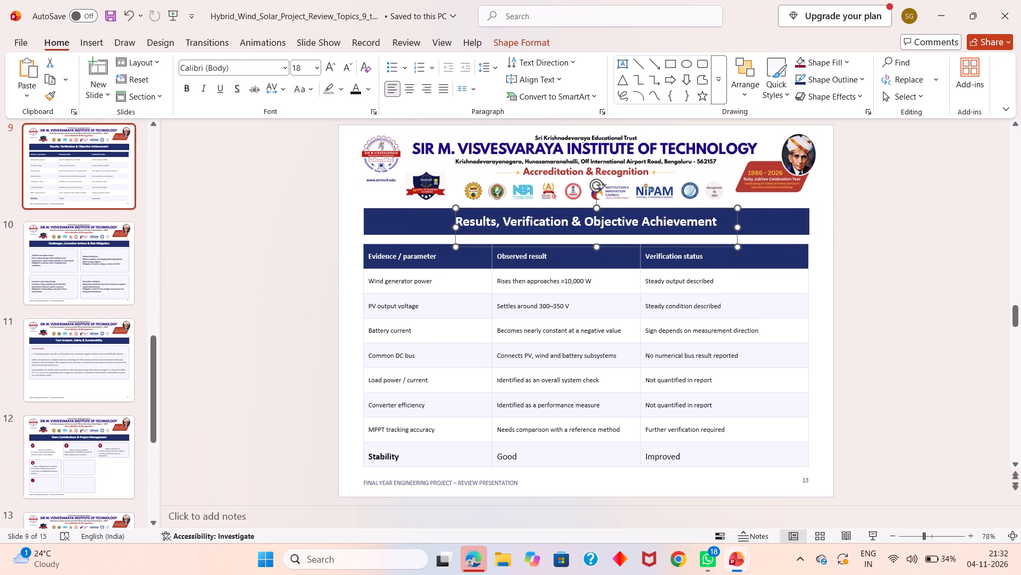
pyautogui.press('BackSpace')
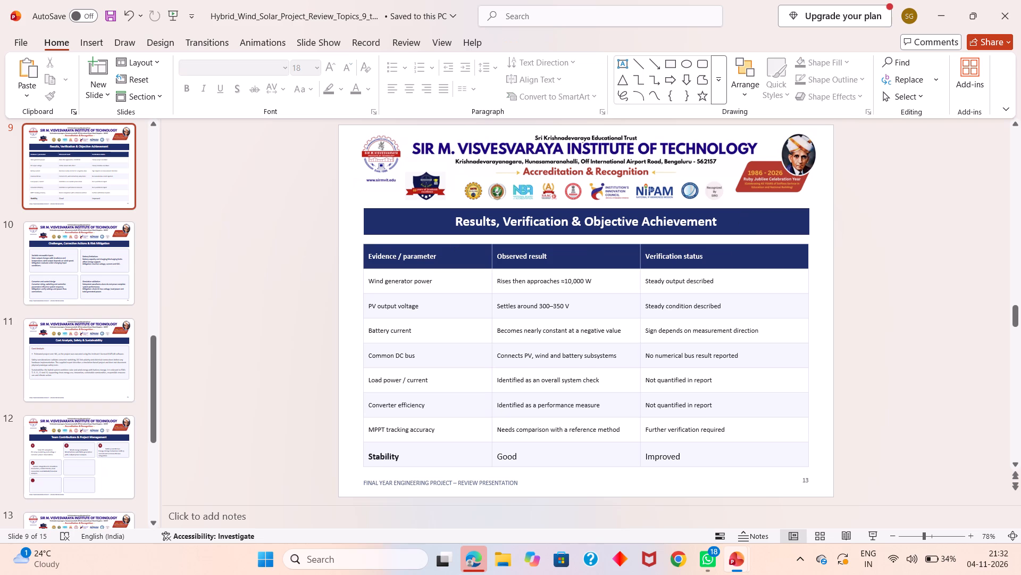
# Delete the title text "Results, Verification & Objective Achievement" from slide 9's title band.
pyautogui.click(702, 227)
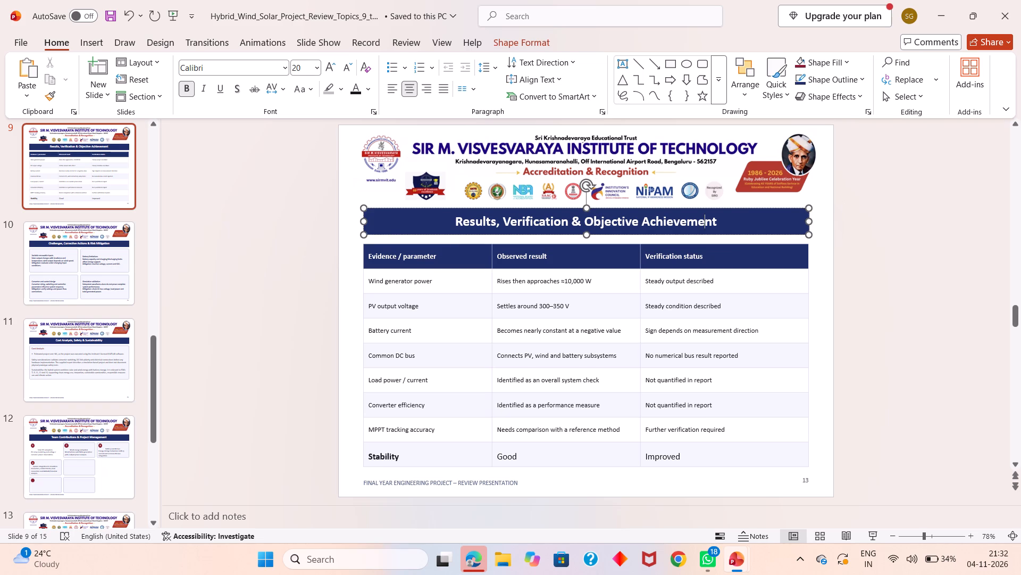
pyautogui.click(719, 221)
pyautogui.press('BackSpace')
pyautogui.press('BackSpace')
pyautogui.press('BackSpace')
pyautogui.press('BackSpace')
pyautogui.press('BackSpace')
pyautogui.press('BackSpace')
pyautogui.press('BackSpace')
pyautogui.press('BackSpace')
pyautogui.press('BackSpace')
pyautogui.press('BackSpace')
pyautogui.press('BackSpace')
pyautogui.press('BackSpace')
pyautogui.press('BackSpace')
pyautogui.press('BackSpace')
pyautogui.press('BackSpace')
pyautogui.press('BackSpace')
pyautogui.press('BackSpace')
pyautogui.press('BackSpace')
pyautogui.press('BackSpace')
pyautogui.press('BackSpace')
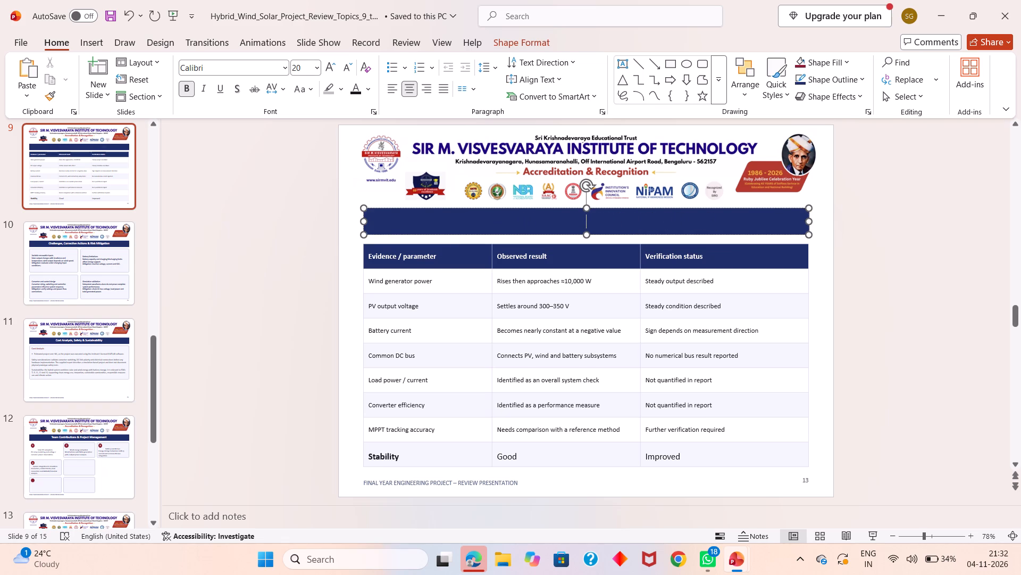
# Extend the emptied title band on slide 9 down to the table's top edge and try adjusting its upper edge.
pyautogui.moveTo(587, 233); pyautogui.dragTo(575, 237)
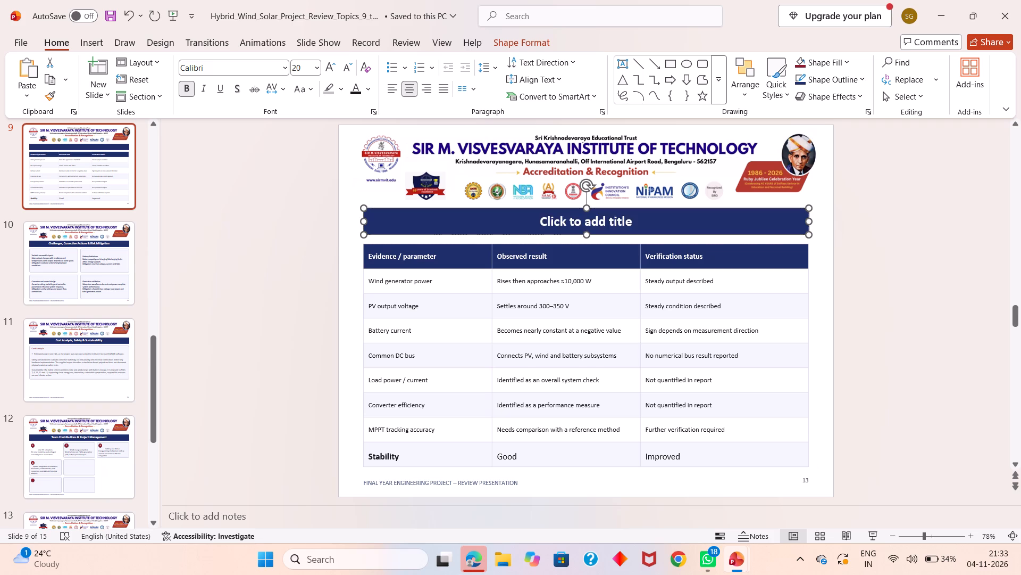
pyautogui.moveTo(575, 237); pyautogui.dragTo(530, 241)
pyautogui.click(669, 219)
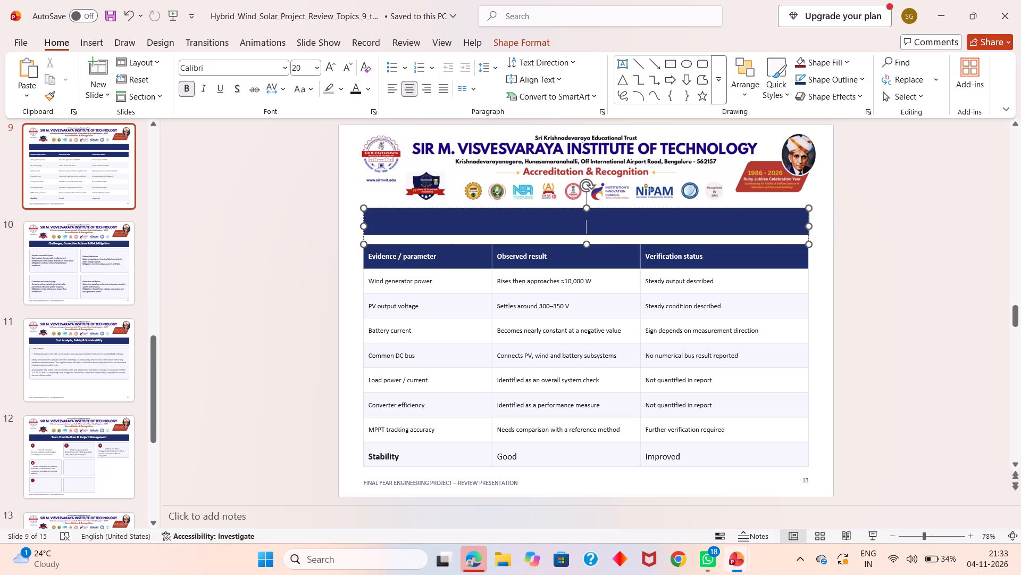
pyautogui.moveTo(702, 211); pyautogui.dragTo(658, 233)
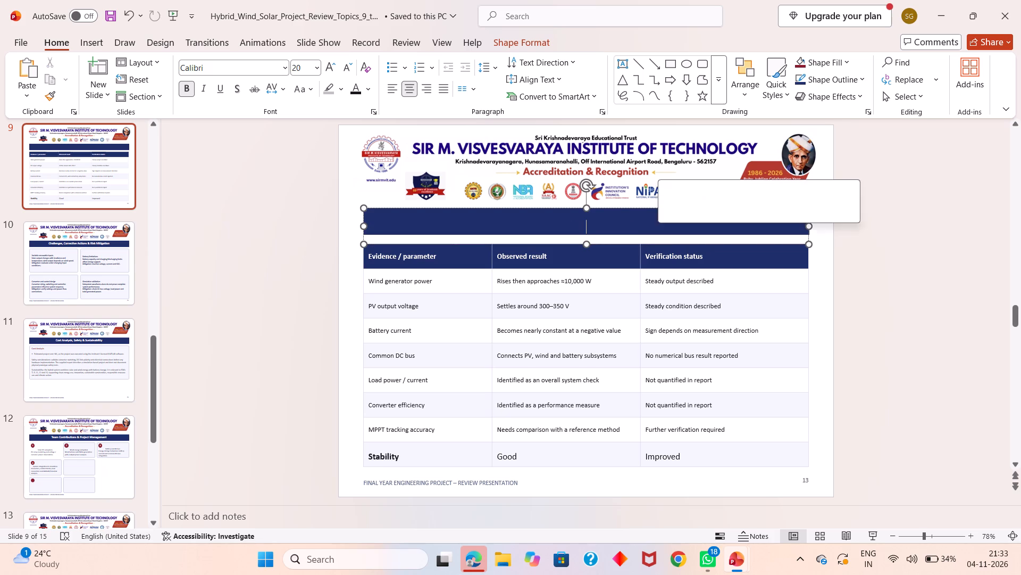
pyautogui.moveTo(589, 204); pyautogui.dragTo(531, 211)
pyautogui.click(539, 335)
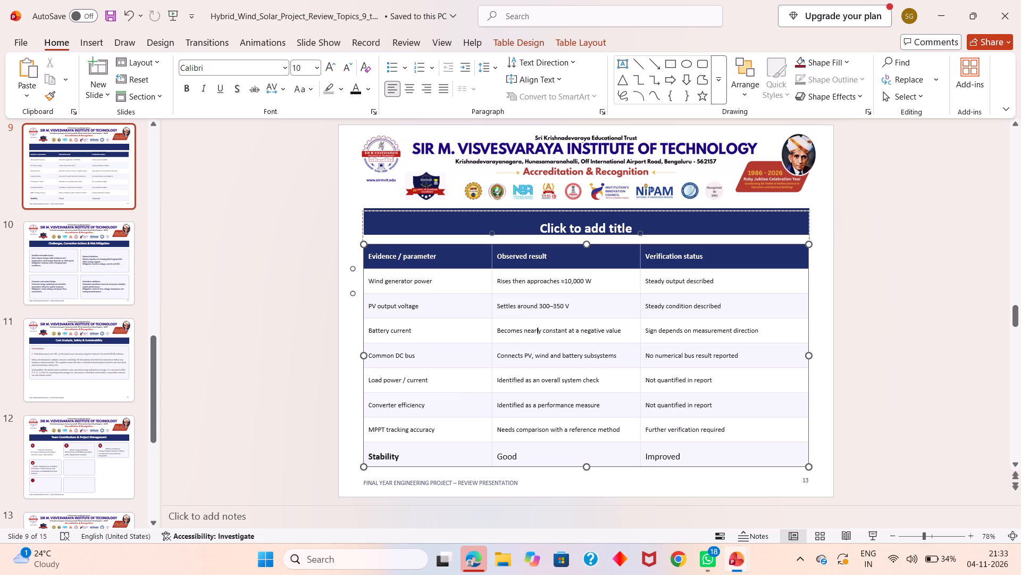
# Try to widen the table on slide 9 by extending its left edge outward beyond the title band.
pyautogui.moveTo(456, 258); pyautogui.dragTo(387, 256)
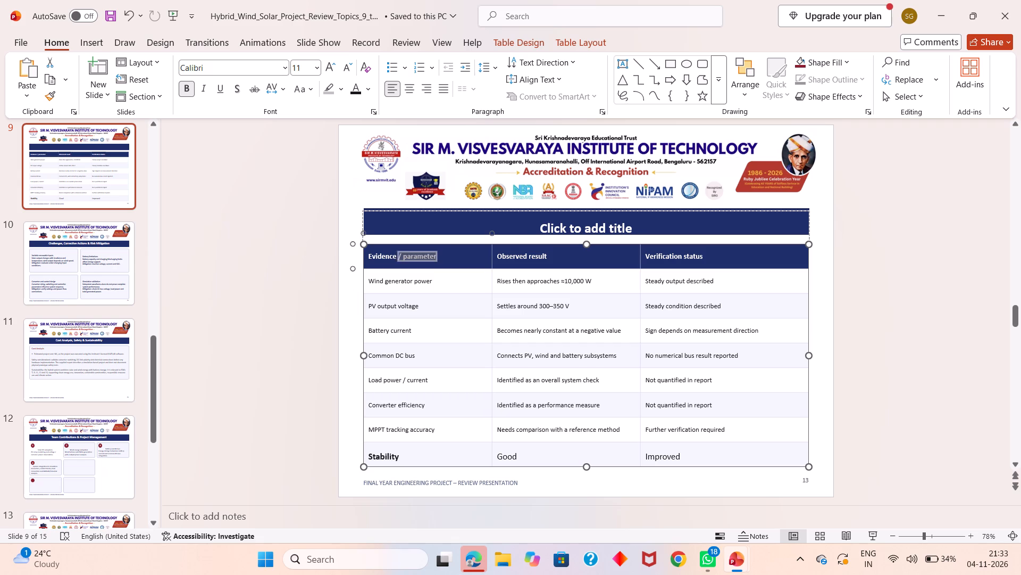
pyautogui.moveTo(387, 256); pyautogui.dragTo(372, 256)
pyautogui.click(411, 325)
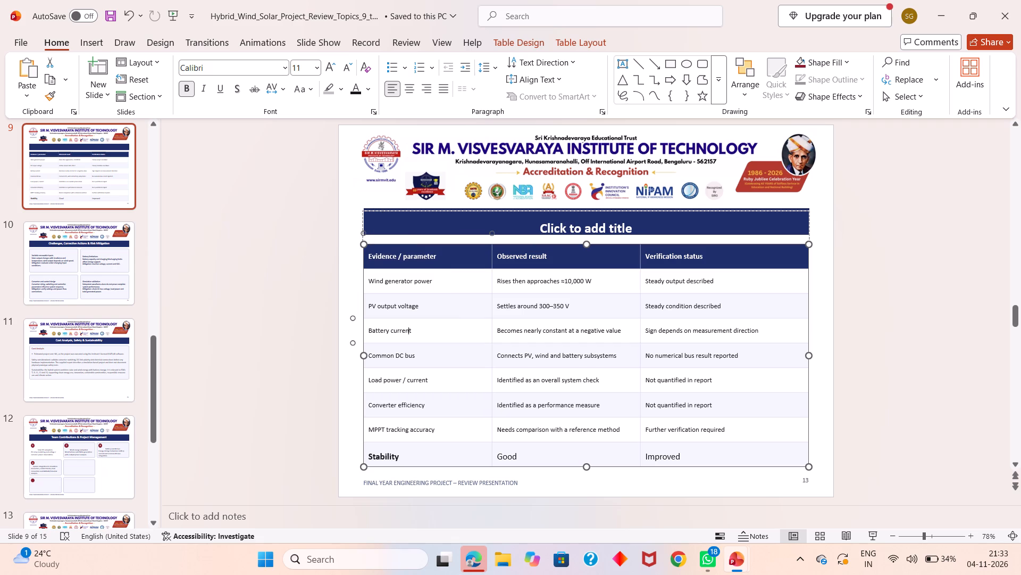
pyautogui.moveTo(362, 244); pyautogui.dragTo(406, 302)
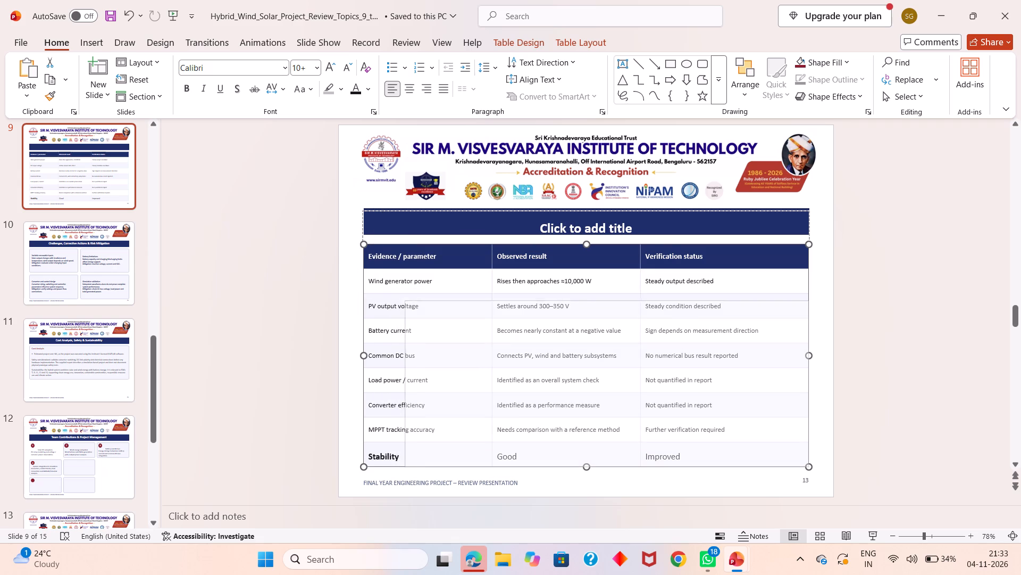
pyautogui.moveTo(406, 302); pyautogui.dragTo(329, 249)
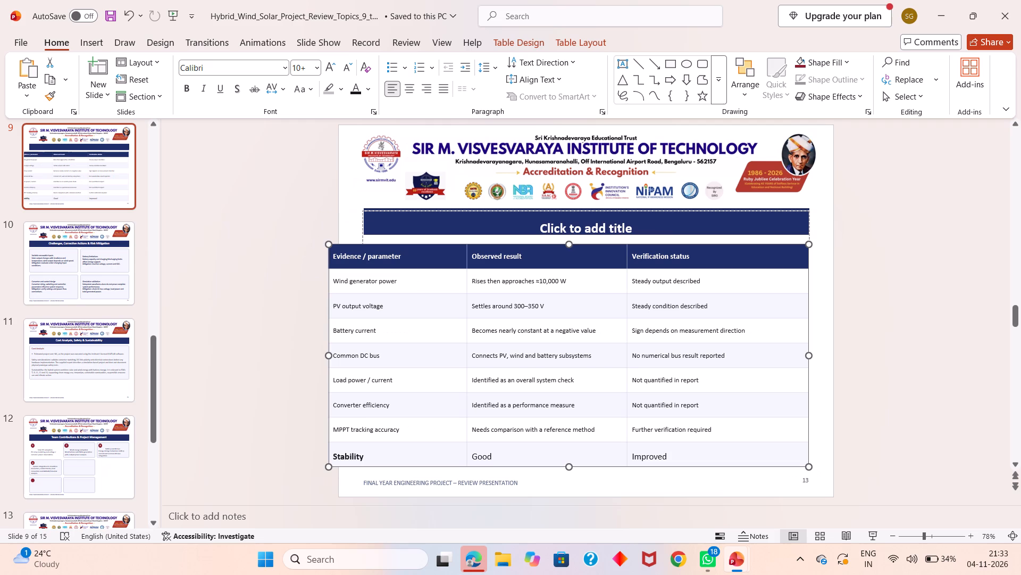
# Undo the recent edits on slide 9, covering the table widening, the title band resizing and the title text deletion.
pyautogui.hotkey('ctrl', 'z')
pyautogui.hotkey('ctrl', 'z')
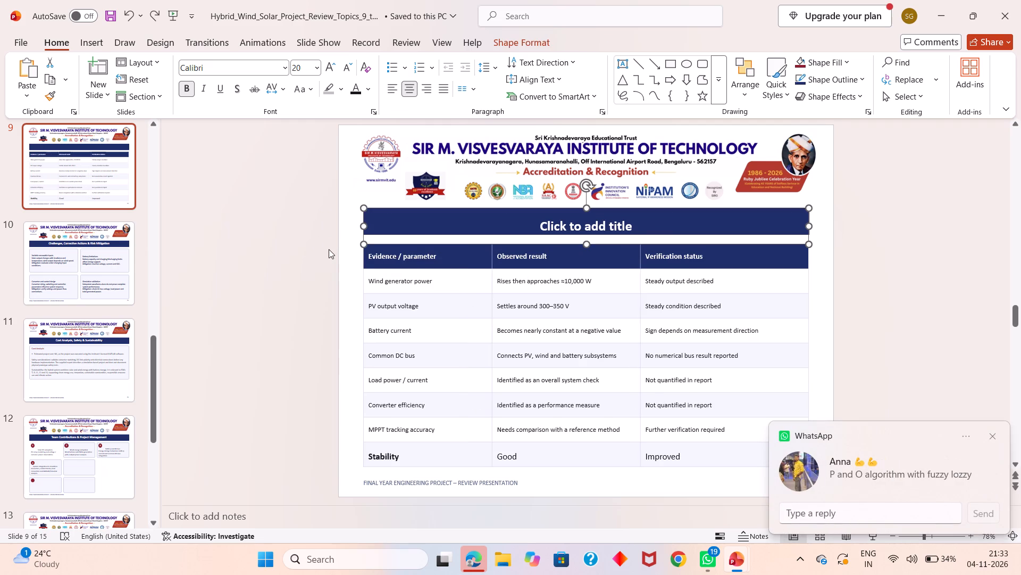
pyautogui.hotkey('ctrl', 'z')
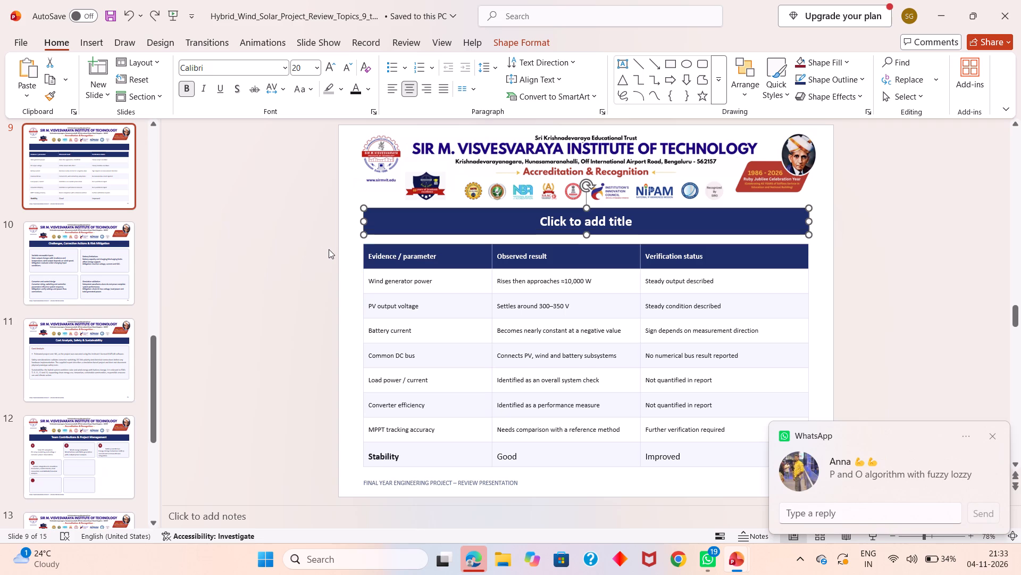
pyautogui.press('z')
pyautogui.hotkey('ctrl', 'z')
pyautogui.hotkey('ctrl', 'z')
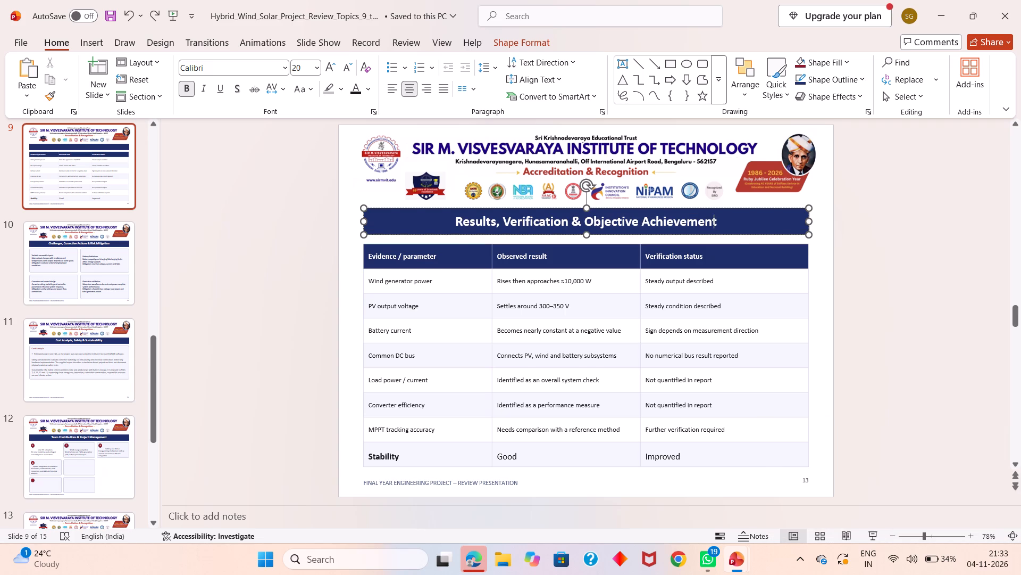
pyautogui.hotkey('ctrl', 'z')
# Look back through the slides from slide 9 to the Solar PV testing slide and the Results, Verification slides, ending on slide 5.
pyautogui.scroll(1, 54, 254)
pyautogui.scroll(-1, 54, 254)
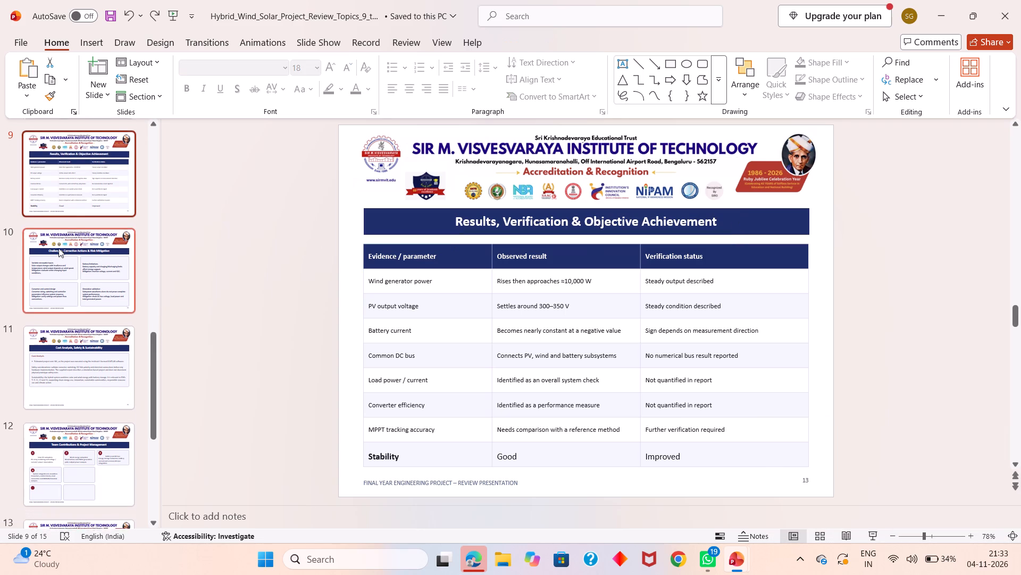
pyautogui.scroll(1, 68, 334)
pyautogui.click(92, 269)
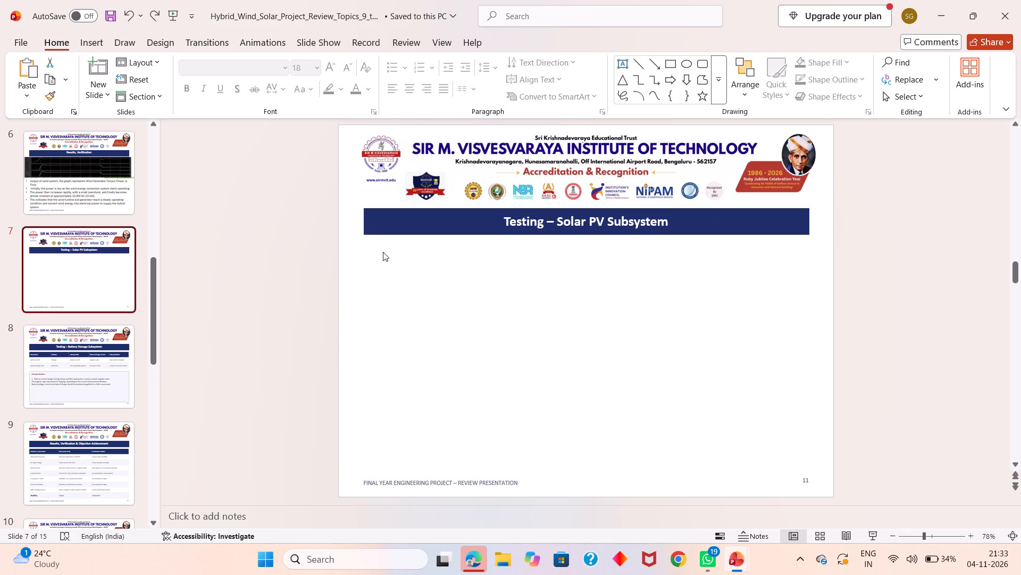
pyautogui.click(79, 184)
pyautogui.scroll(1, 154, 224)
pyautogui.click(90, 217)
pyautogui.scroll(1, 90, 217)
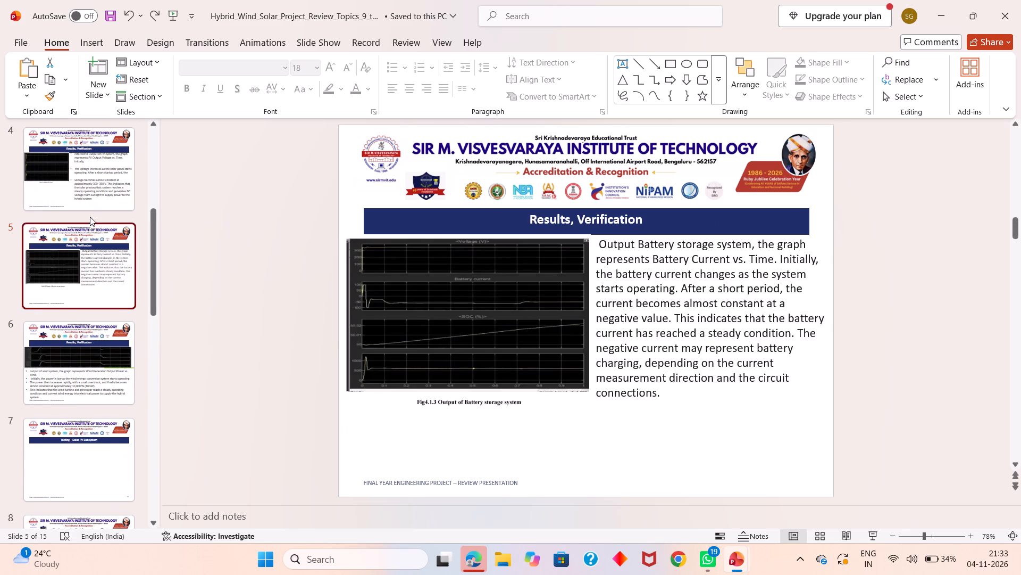
# Look through the Results, Verification slides 4 to 6, ending on the empty slide 7.
pyautogui.click(78, 185)
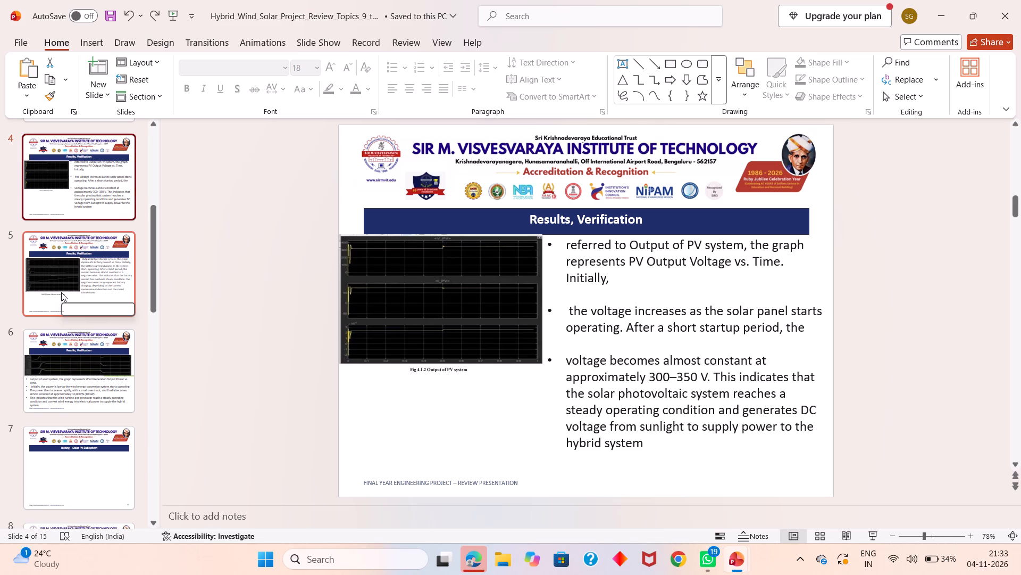
pyautogui.scroll(1, 61, 292)
pyautogui.click(62, 223)
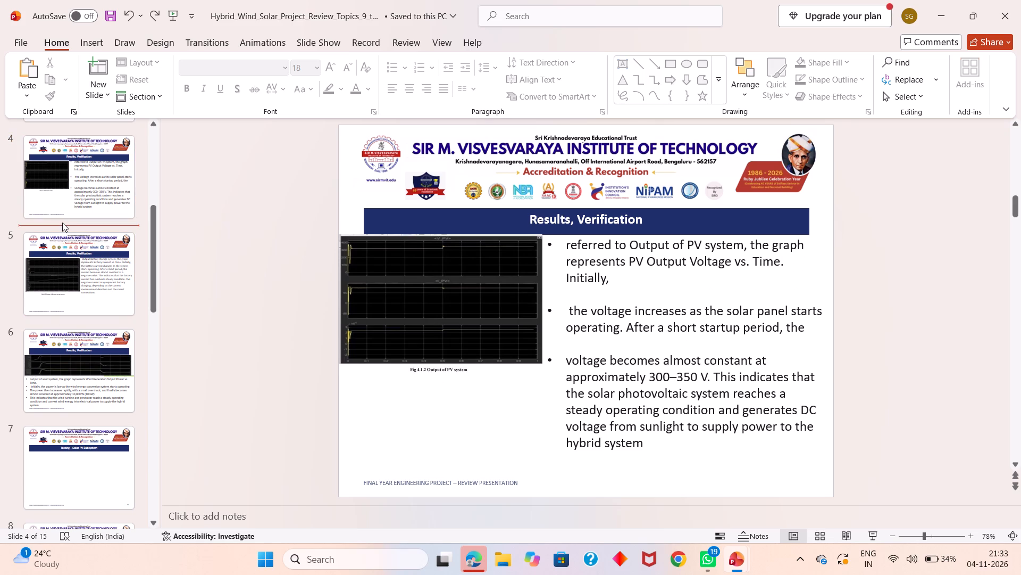
pyautogui.click(70, 178)
pyautogui.click(69, 270)
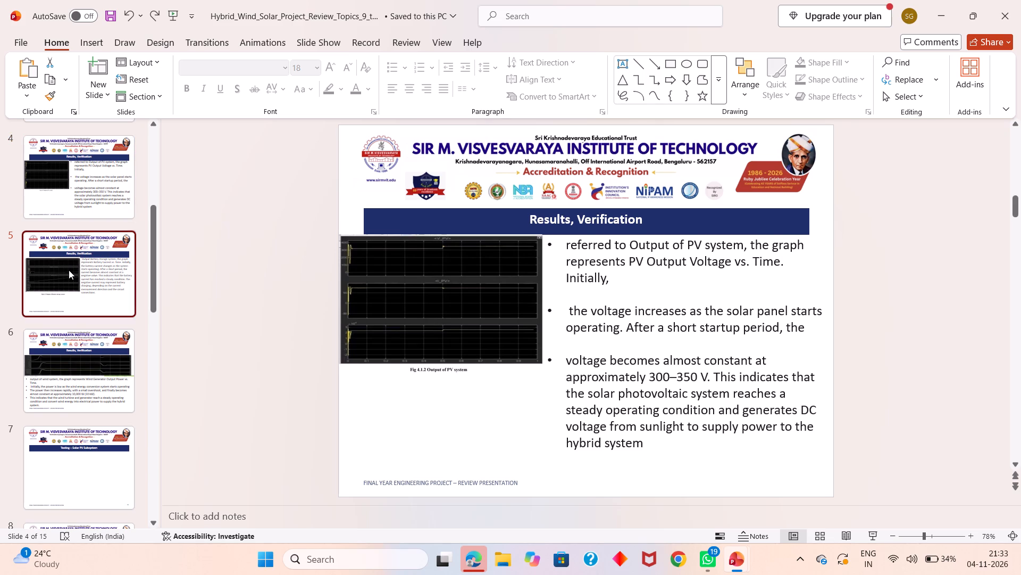
pyautogui.click(72, 371)
pyautogui.scroll(-1, 72, 371)
pyautogui.click(76, 339)
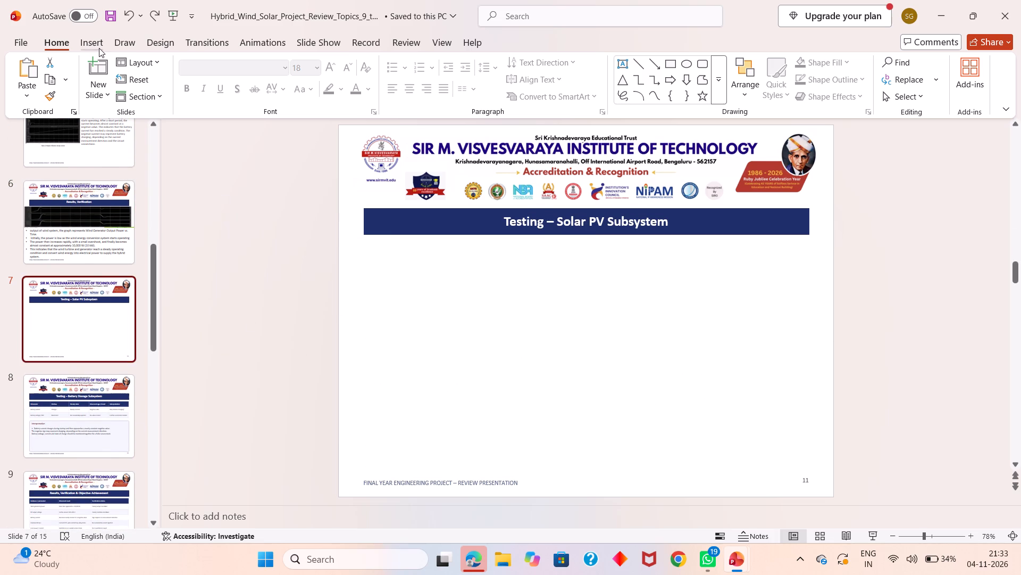
# Draw a single-cell table as a thin strip just below the title band on slide 7.
pyautogui.click(66, 82)
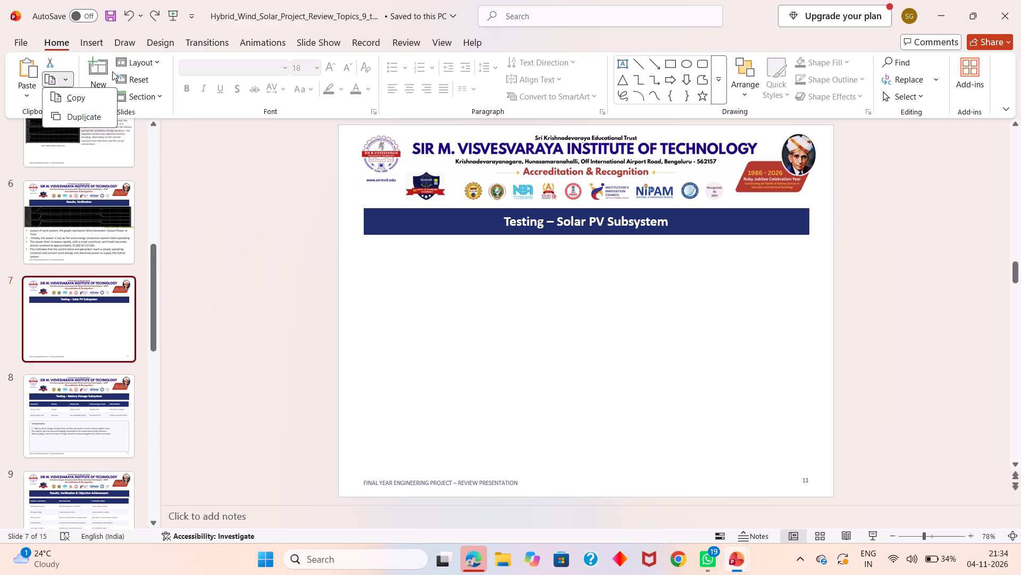
pyautogui.click(193, 173)
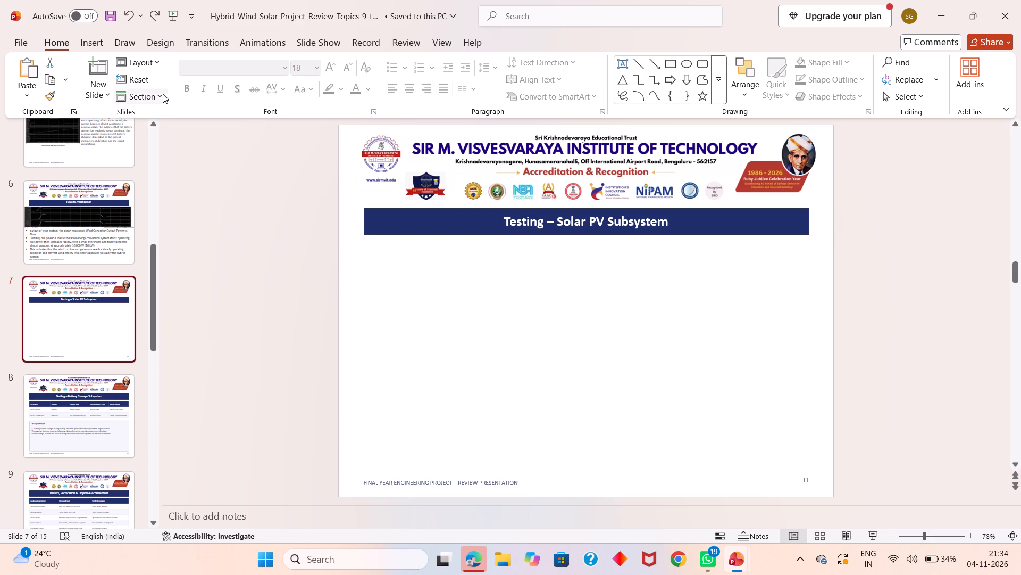
pyautogui.click(93, 44)
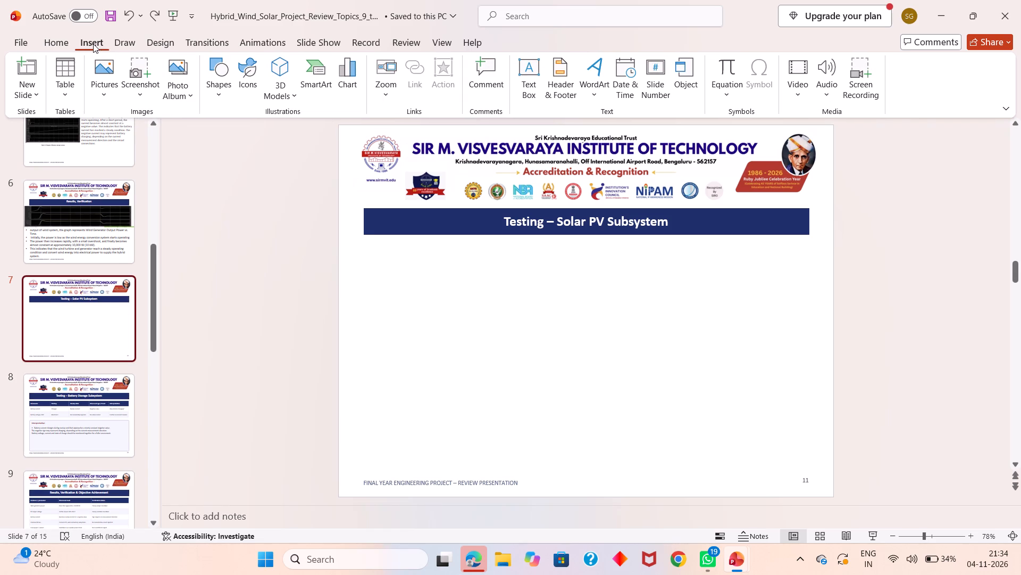
pyautogui.click(65, 90)
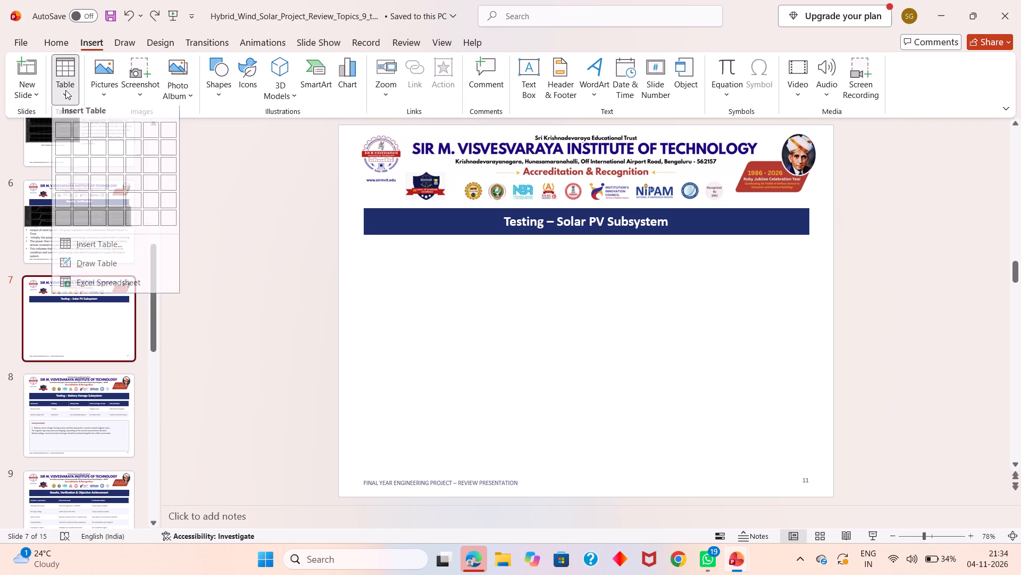
pyautogui.click(90, 269)
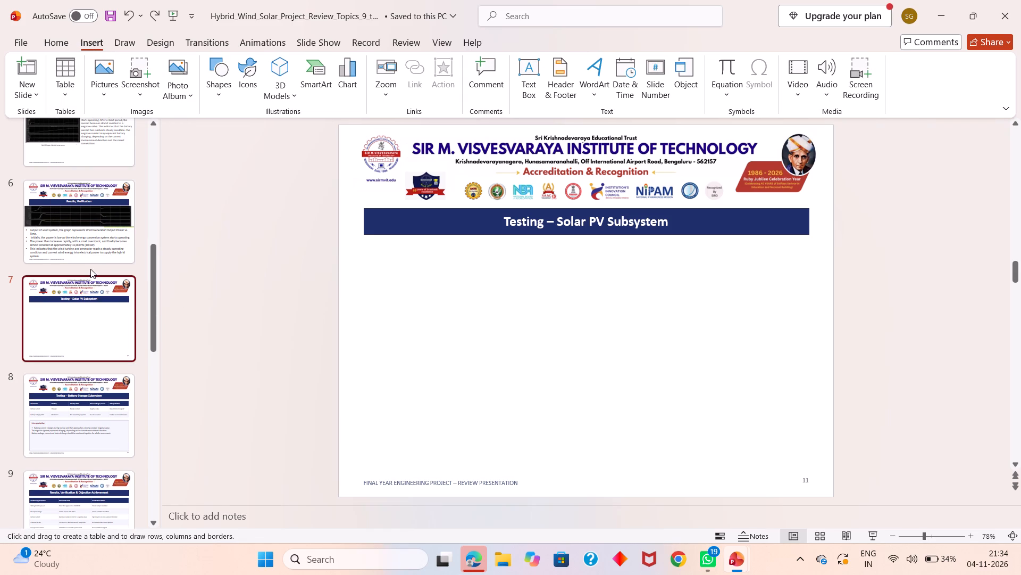
pyautogui.moveTo(371, 266); pyautogui.dragTo(660, 281)
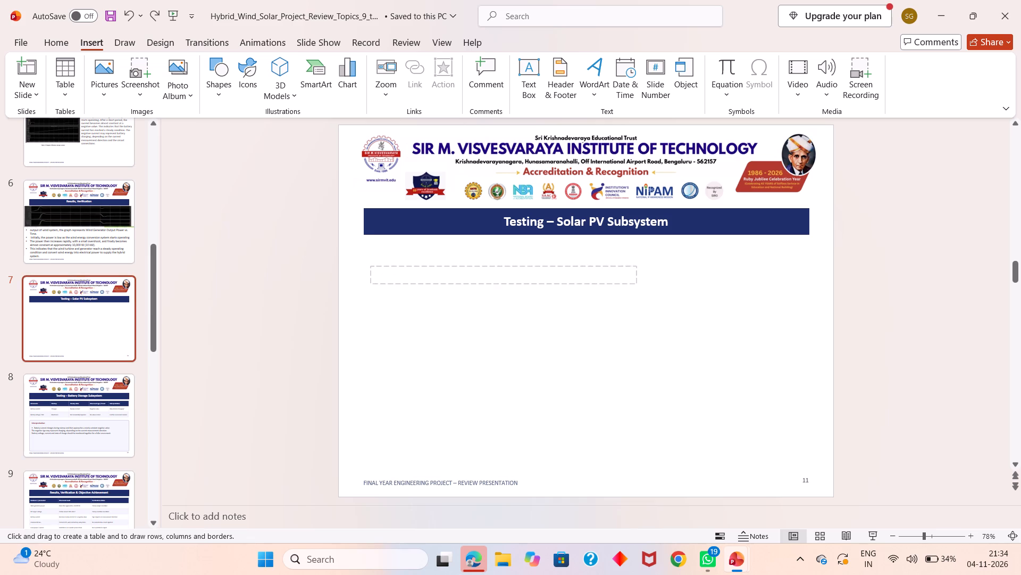
pyautogui.moveTo(660, 281); pyautogui.dragTo(813, 238)
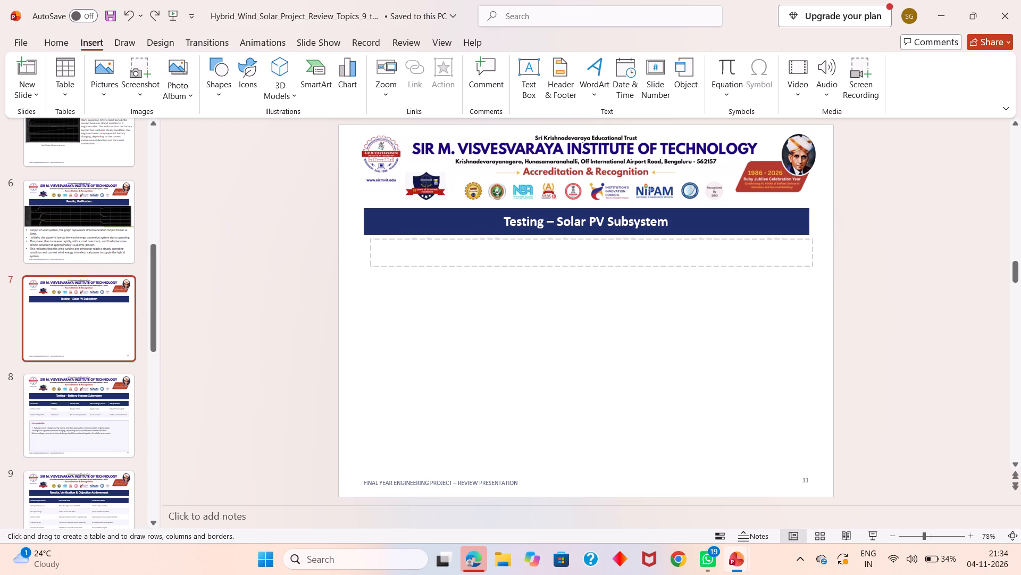
pyautogui.moveTo(813, 238); pyautogui.dragTo(818, 237)
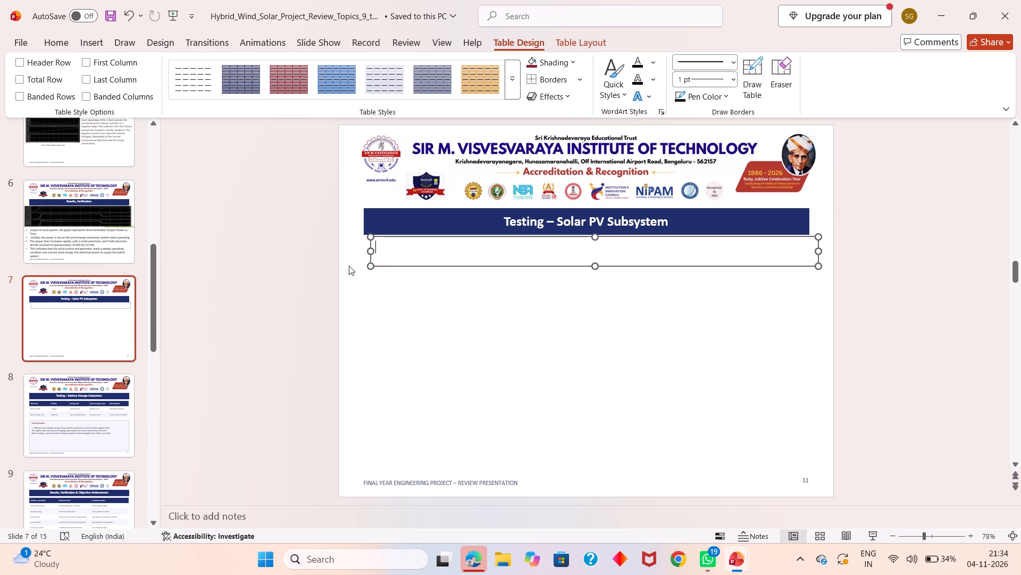
# Widen the single-cell table on slide 7 on both sides so it spans the full slide width.
pyautogui.moveTo(372, 264); pyautogui.dragTo(342, 262)
pyautogui.click(344, 261)
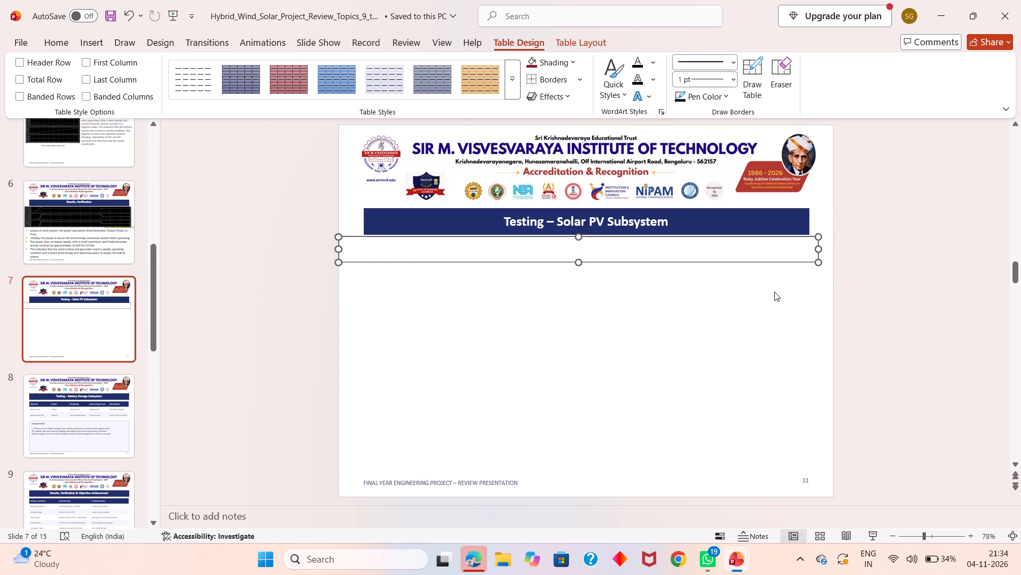
pyautogui.moveTo(819, 265); pyautogui.dragTo(831, 267)
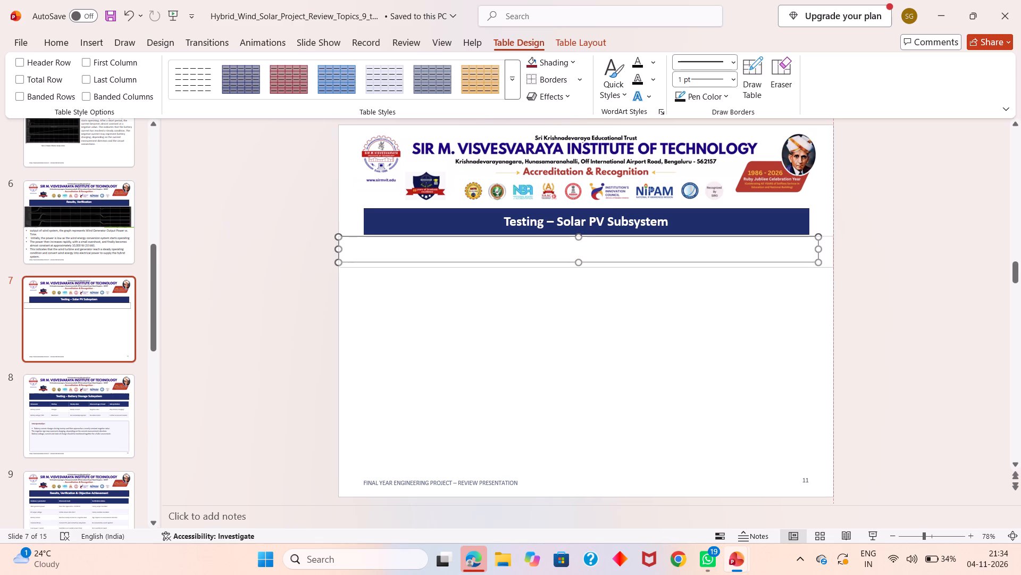
pyautogui.moveTo(831, 267); pyautogui.dragTo(830, 267)
pyautogui.moveTo(830, 267); pyautogui.dragTo(827, 267)
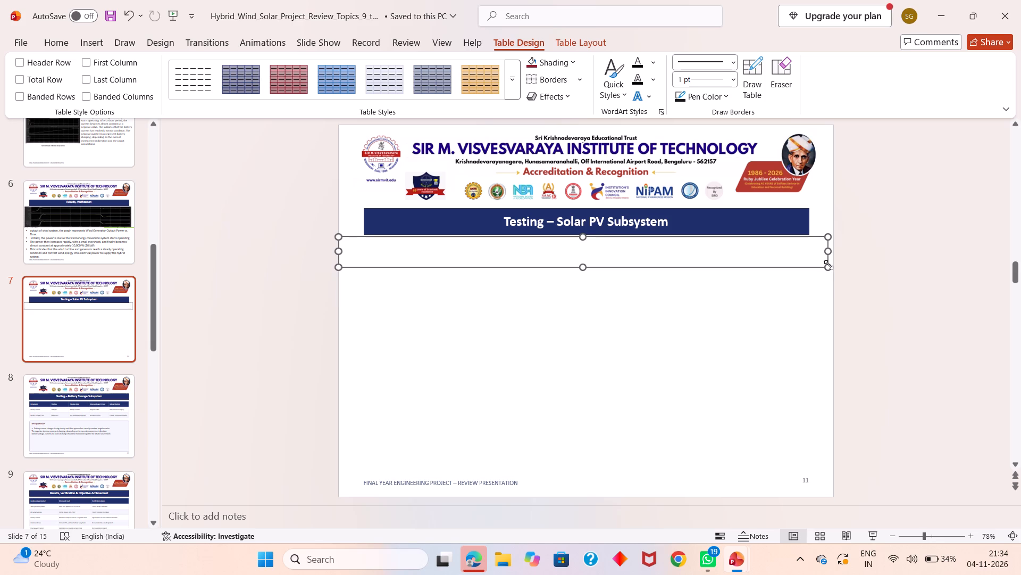
pyautogui.click(828, 265)
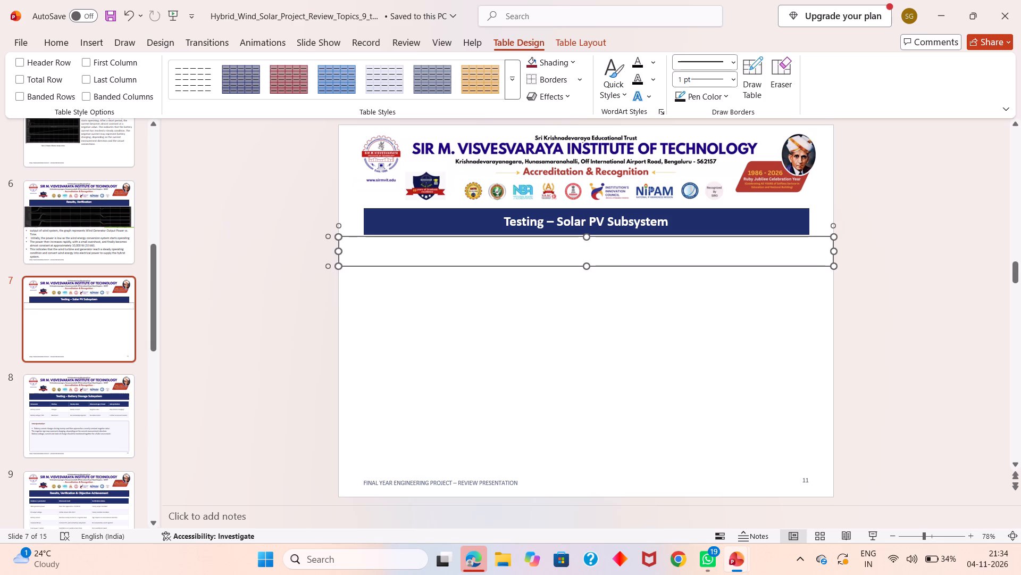
# Adjust the table's upper edge on slide 7 so it sits flush against the bottom of the title band.
pyautogui.moveTo(586, 235); pyautogui.dragTo(580, 274)
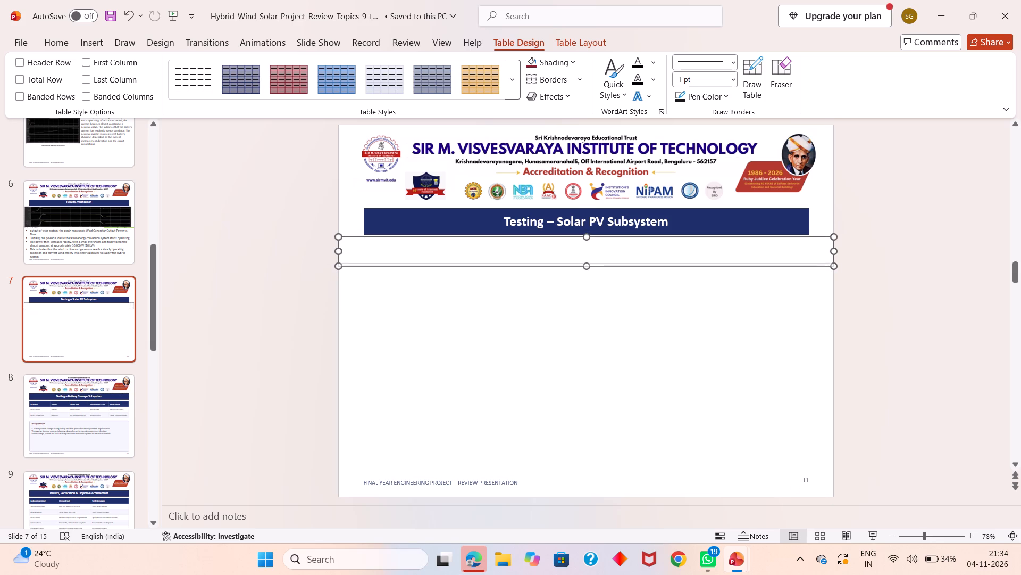
pyautogui.moveTo(580, 274); pyautogui.dragTo(590, 508)
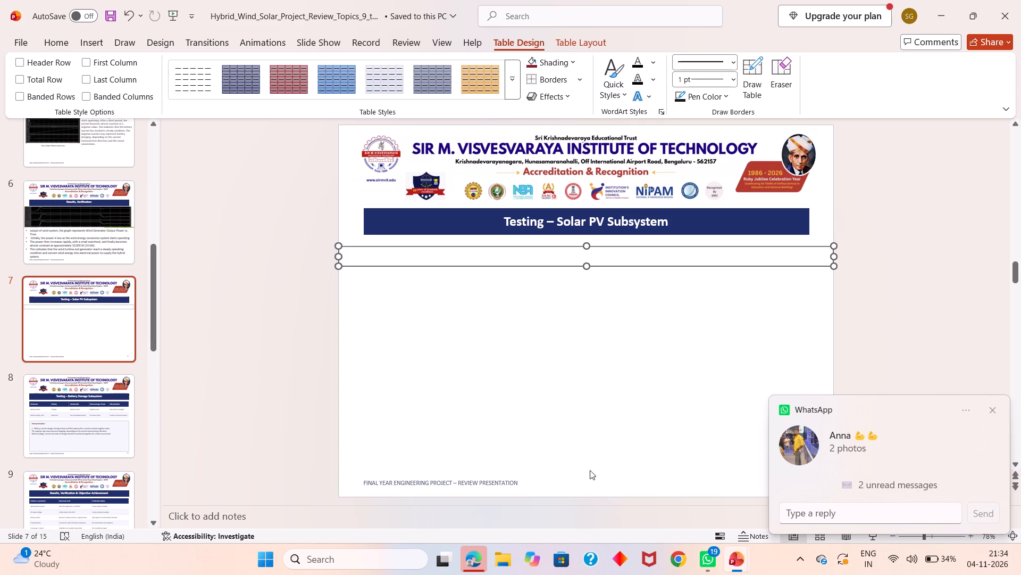
pyautogui.click(585, 243)
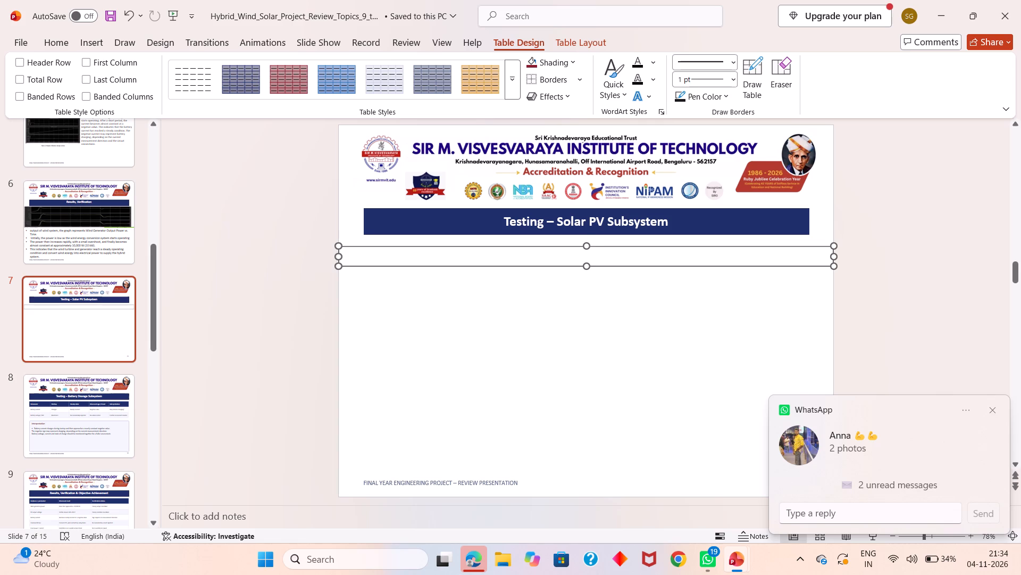
pyautogui.click(589, 242)
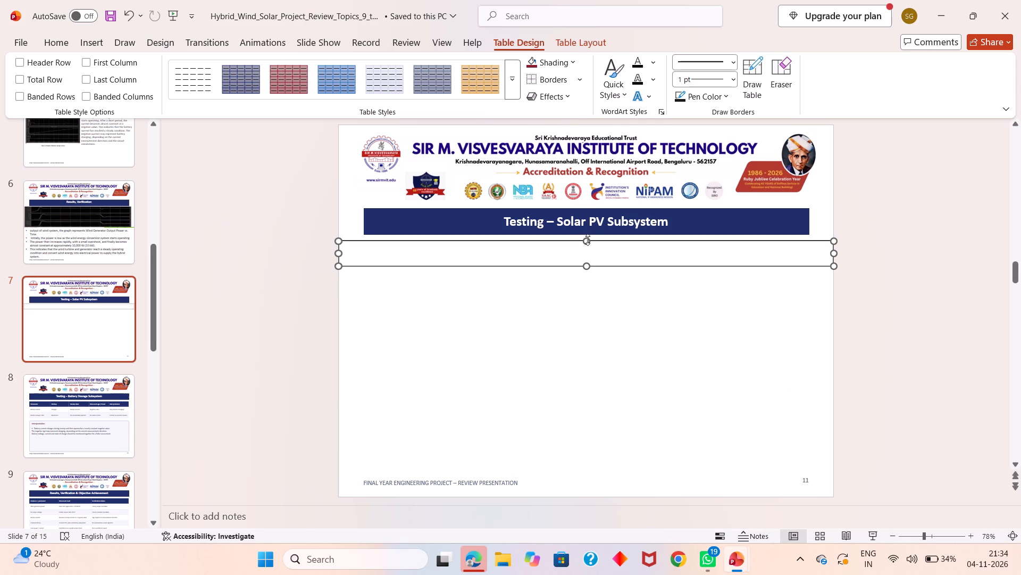
pyautogui.moveTo(588, 240); pyautogui.dragTo(582, 234)
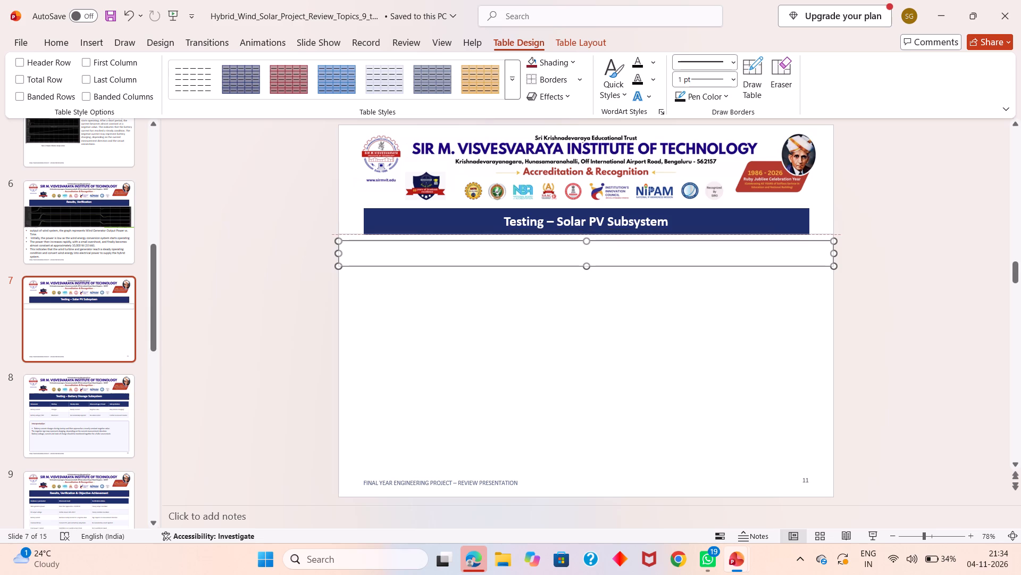
pyautogui.moveTo(582, 234); pyautogui.dragTo(583, 234)
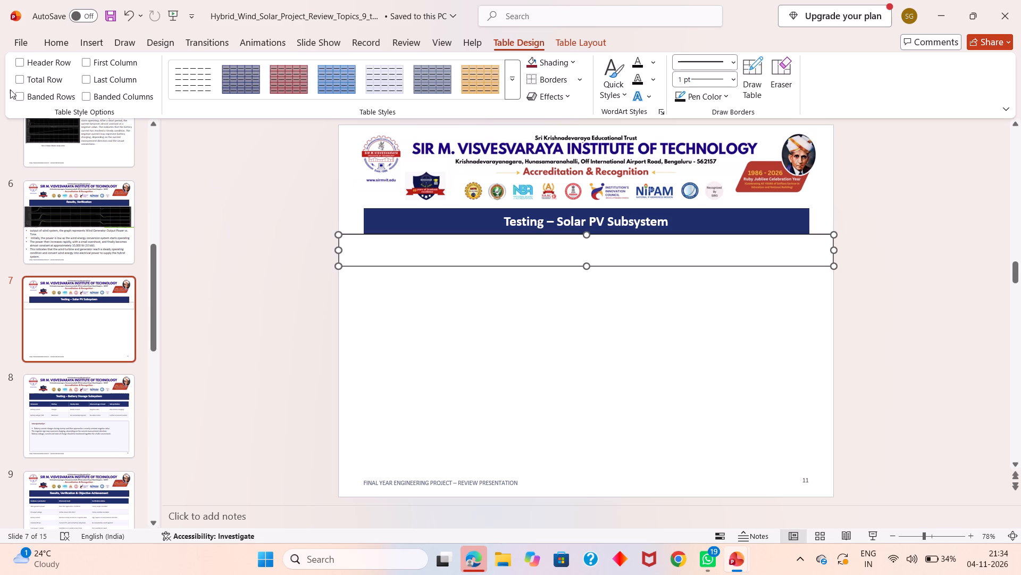
# Draw a vertical divider down the middle of the slide 7 table, splitting it into two equal columns.
pyautogui.click(63, 41)
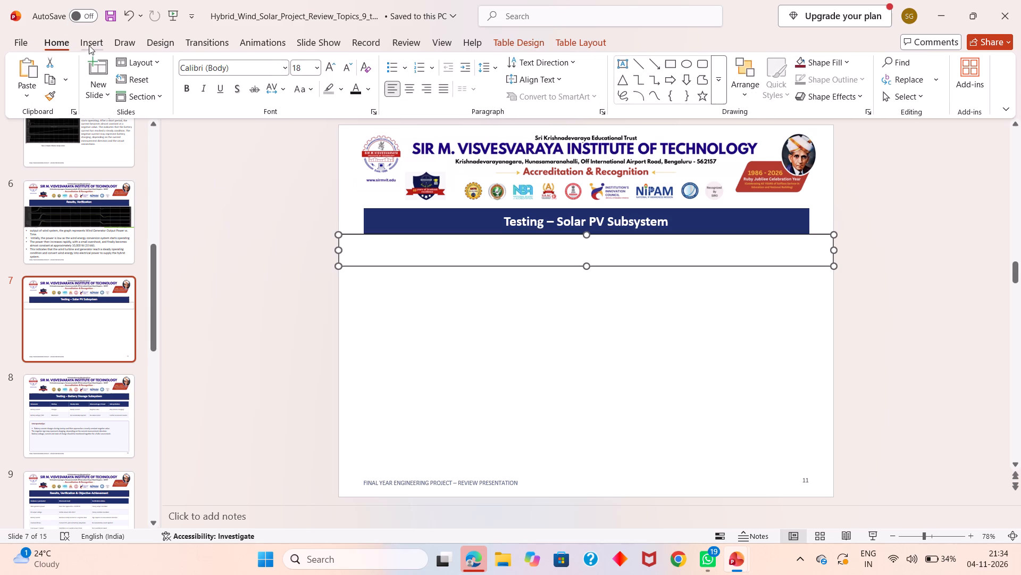
pyautogui.click(90, 45)
pyautogui.click(70, 95)
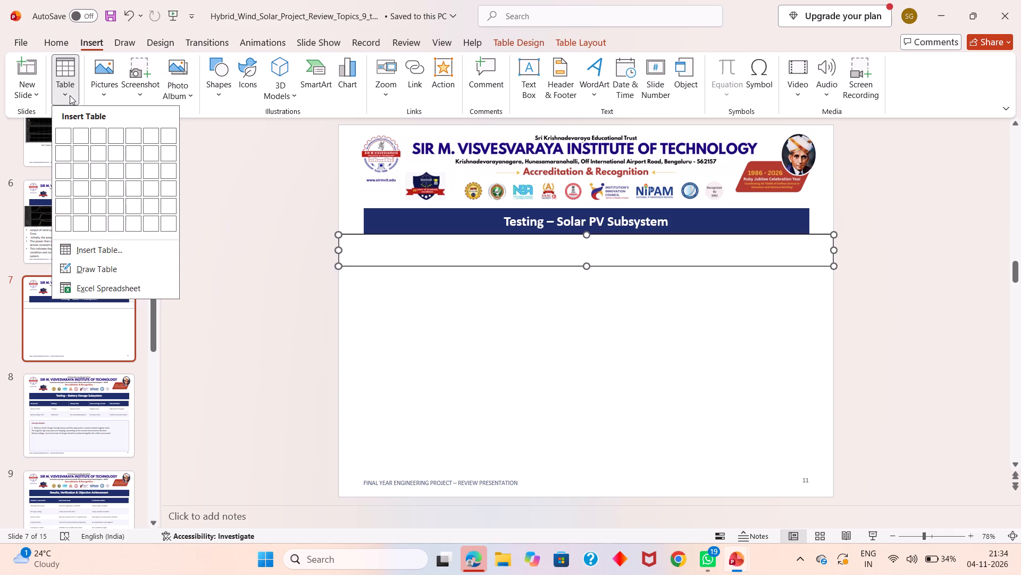
pyautogui.click(101, 269)
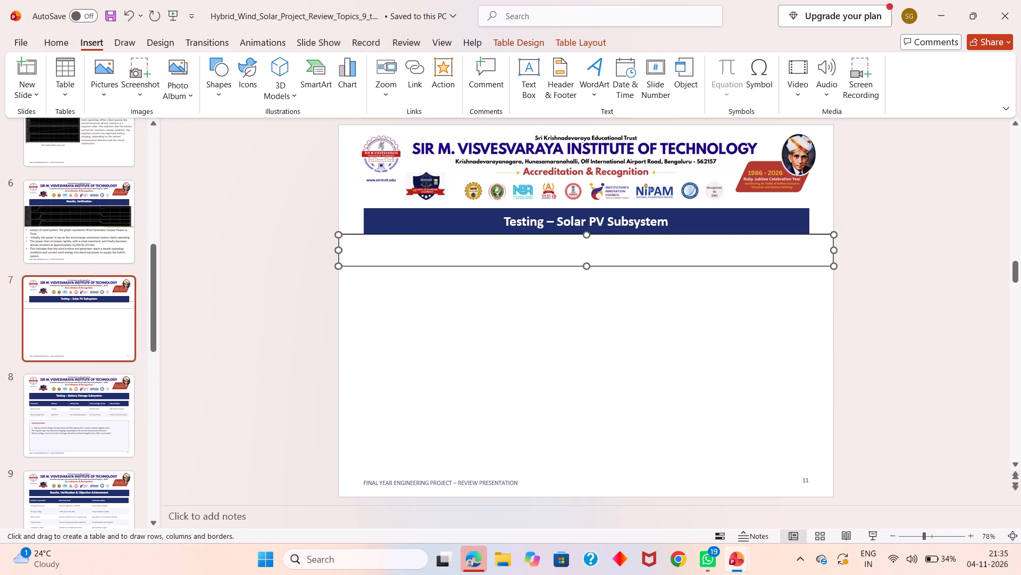
pyautogui.moveTo(585, 240); pyautogui.dragTo(581, 304)
pyautogui.moveTo(581, 304); pyautogui.dragTo(593, 532)
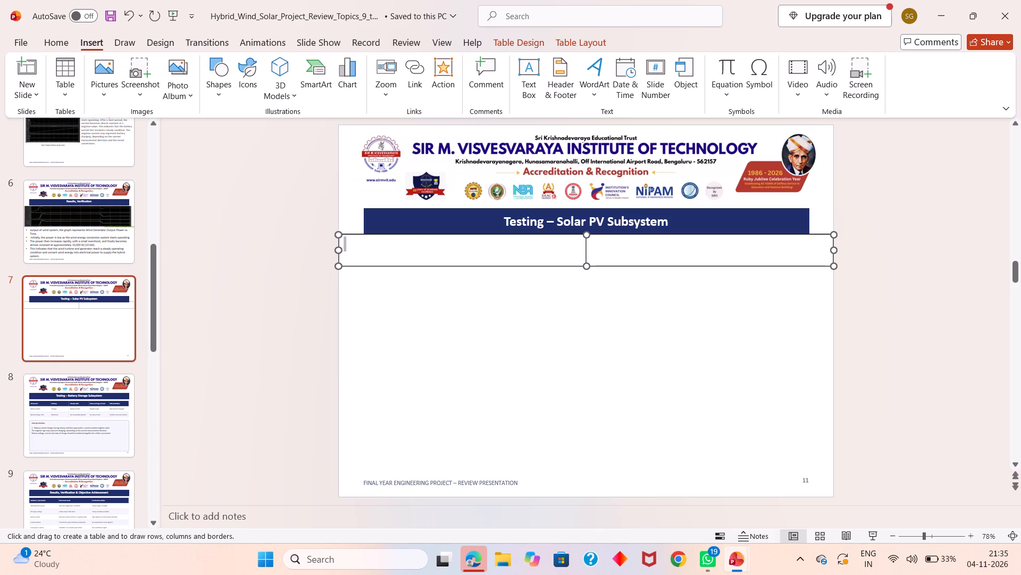
pyautogui.click(432, 253)
pyautogui.click(340, 268)
pyautogui.moveTo(340, 268); pyautogui.dragTo(366, 300)
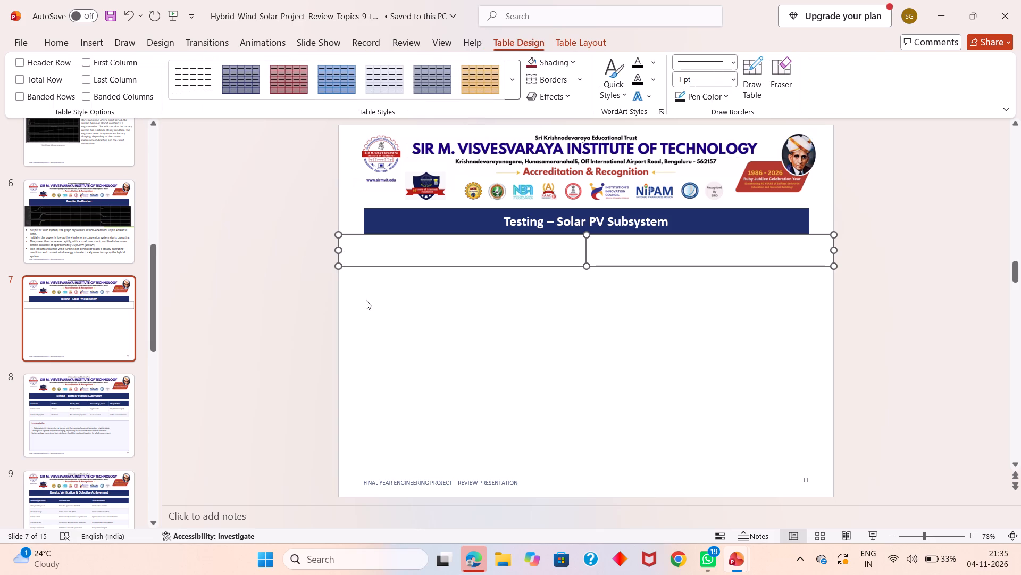
pyautogui.moveTo(366, 300); pyautogui.dragTo(326, 237)
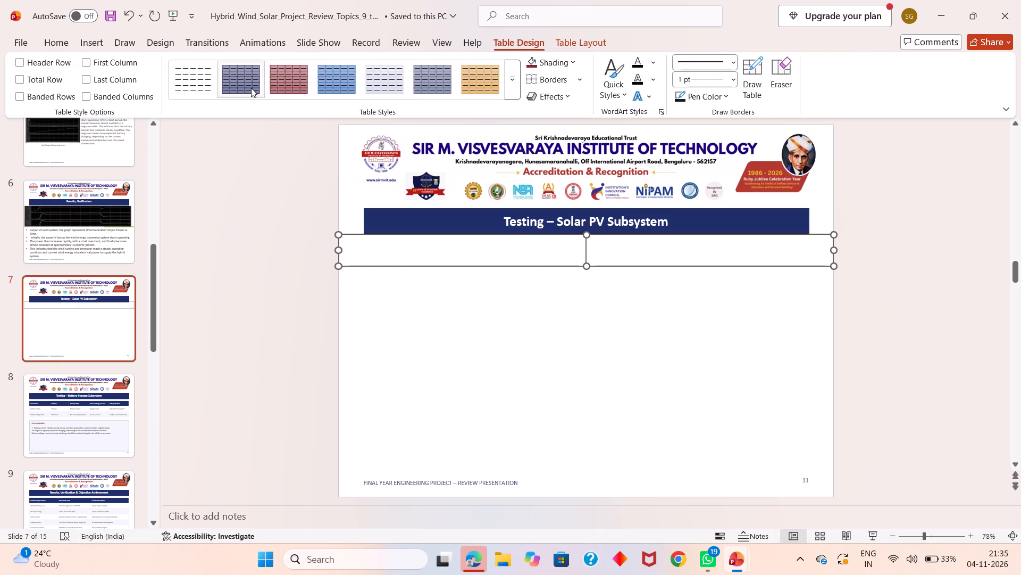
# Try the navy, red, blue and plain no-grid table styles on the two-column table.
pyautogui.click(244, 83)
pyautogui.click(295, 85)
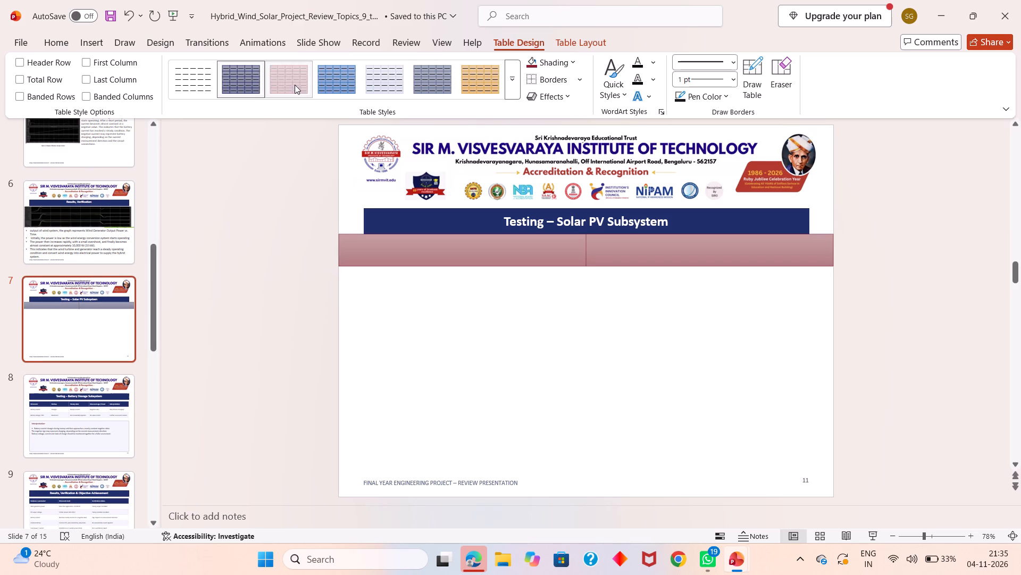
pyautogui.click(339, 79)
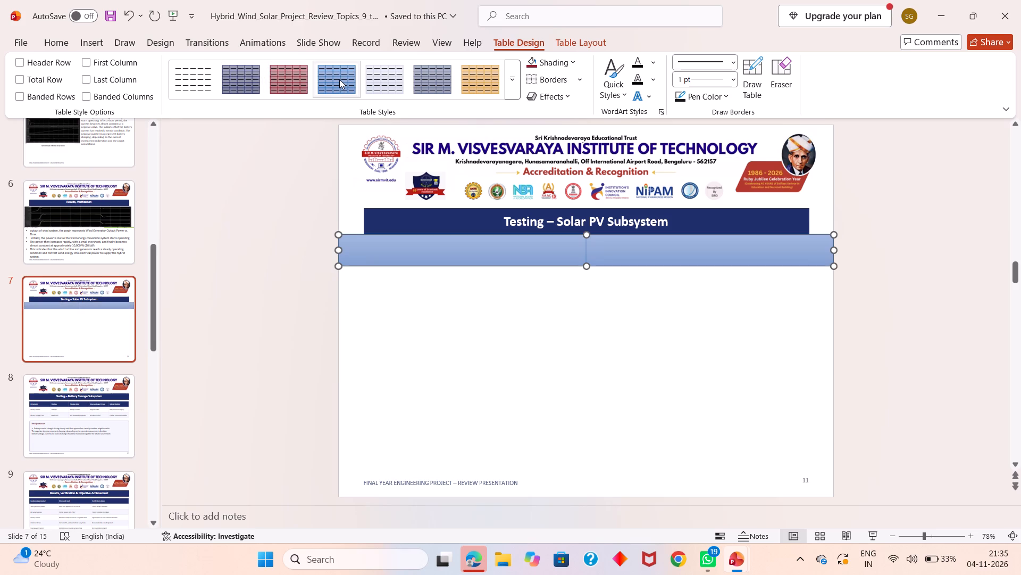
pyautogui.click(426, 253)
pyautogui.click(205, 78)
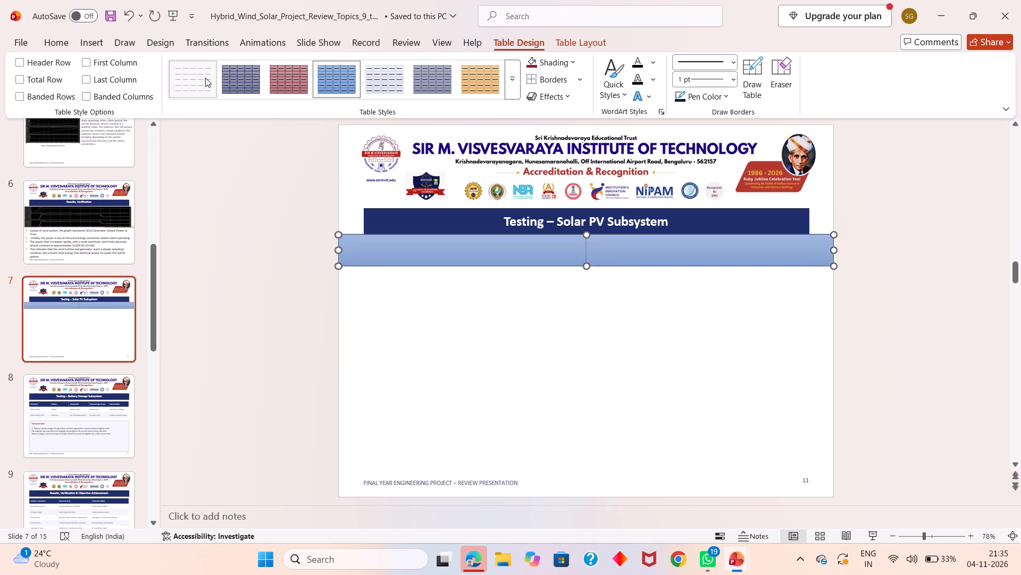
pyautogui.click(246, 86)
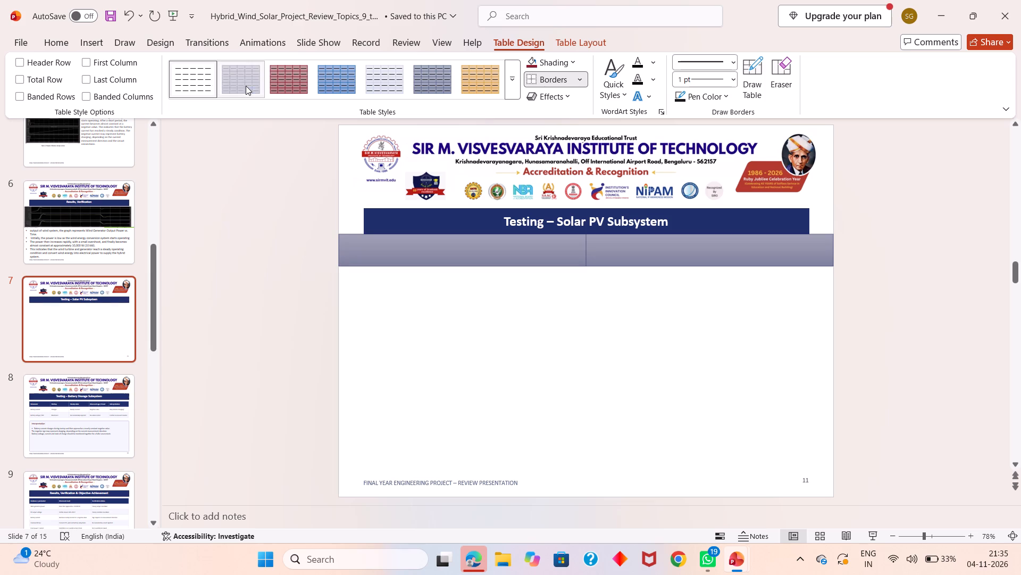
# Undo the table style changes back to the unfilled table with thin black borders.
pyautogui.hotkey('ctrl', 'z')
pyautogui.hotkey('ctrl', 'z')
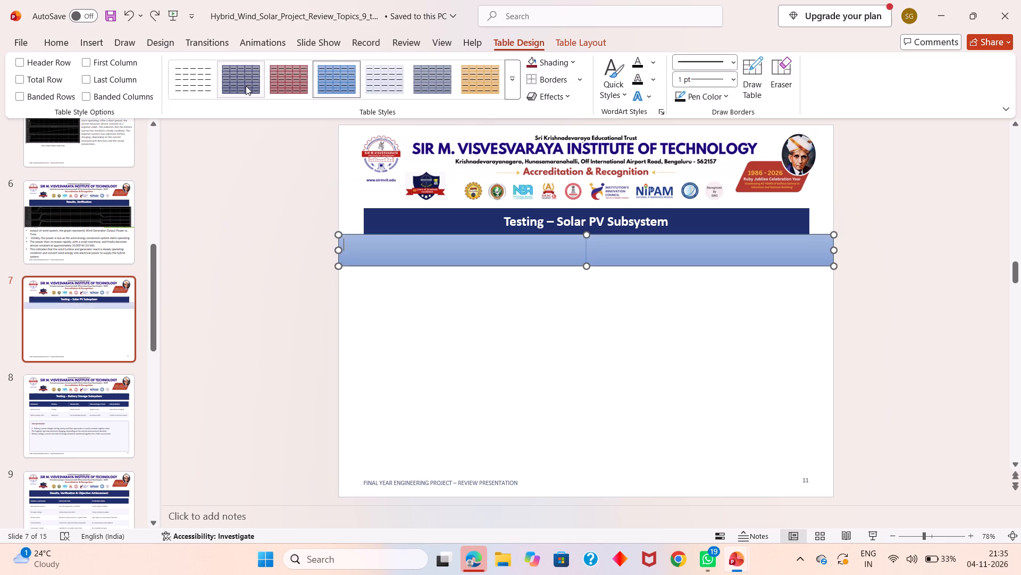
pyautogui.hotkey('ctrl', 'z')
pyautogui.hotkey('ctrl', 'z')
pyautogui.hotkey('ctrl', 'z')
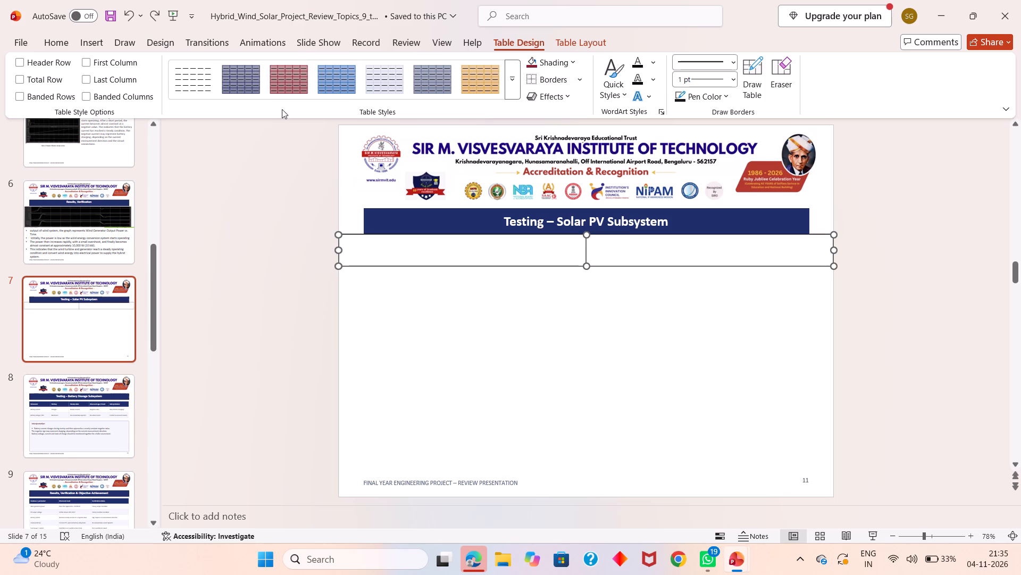
# Open the table drawing options again for the two-column table on slide 7.
pyautogui.click(379, 245)
pyautogui.click(87, 42)
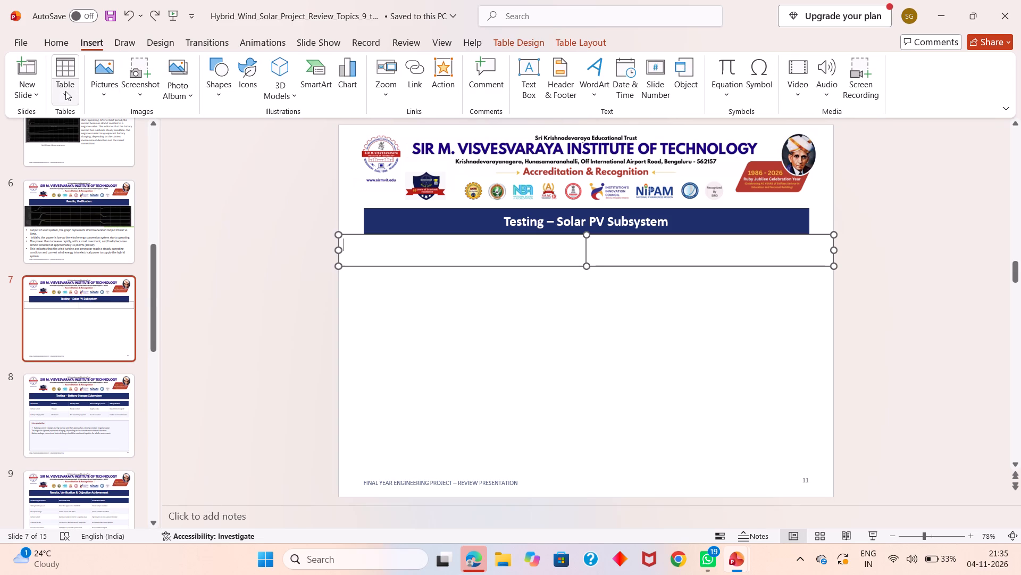
pyautogui.click(65, 91)
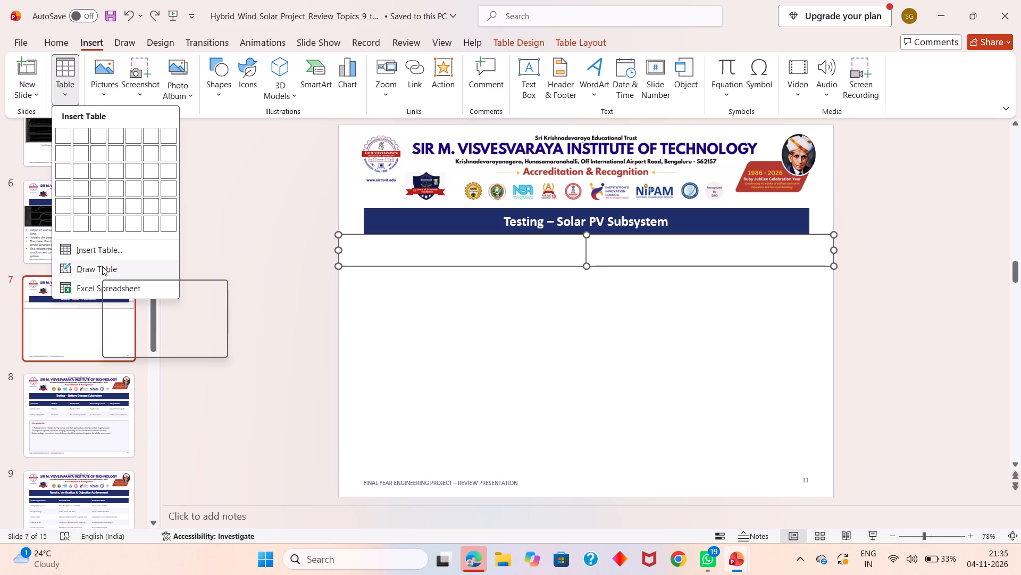
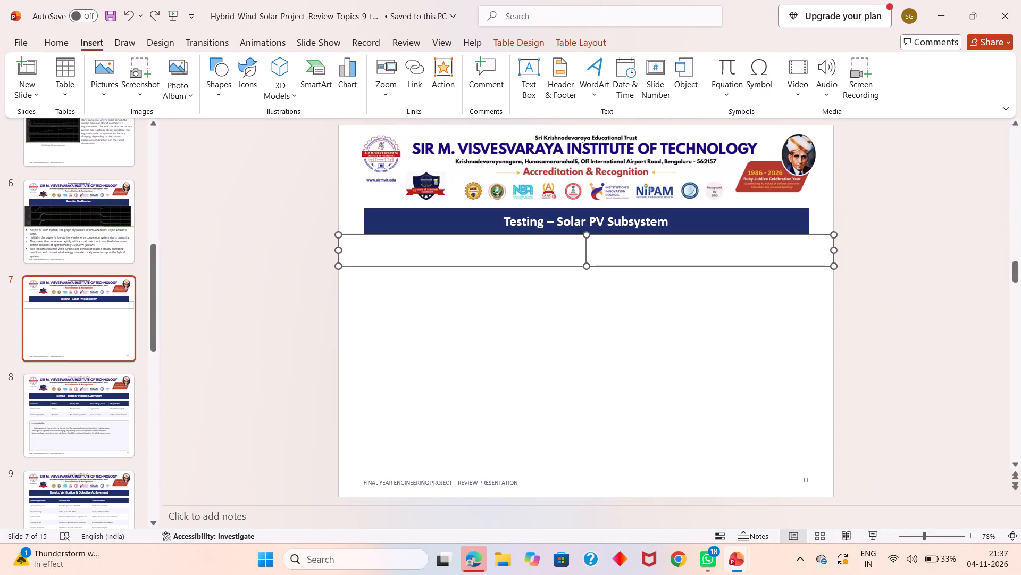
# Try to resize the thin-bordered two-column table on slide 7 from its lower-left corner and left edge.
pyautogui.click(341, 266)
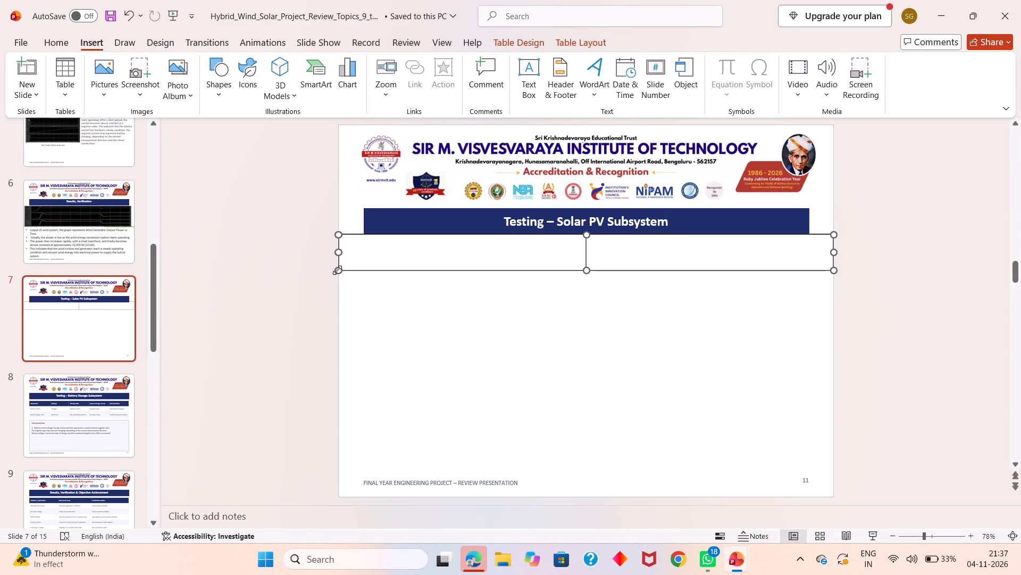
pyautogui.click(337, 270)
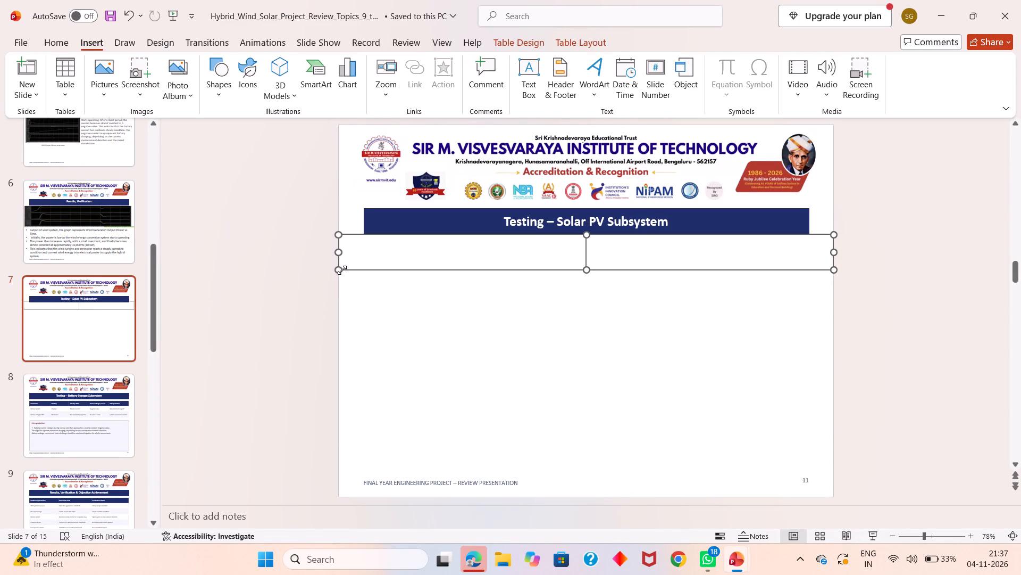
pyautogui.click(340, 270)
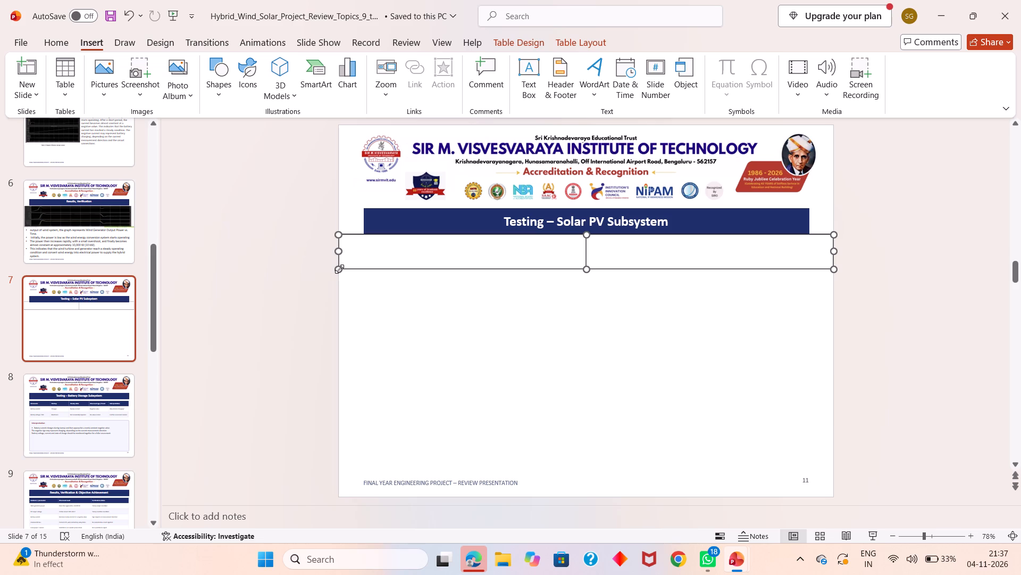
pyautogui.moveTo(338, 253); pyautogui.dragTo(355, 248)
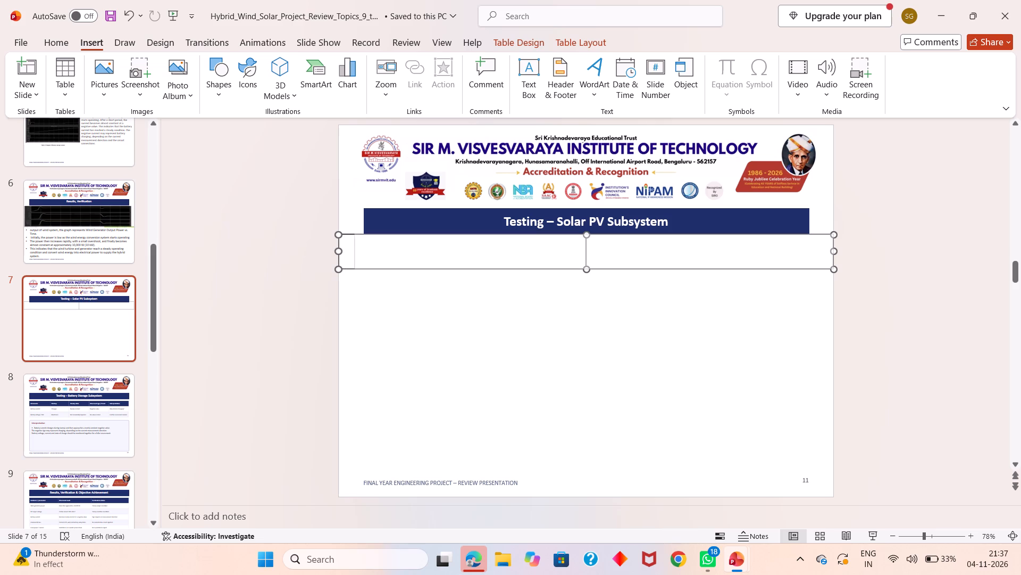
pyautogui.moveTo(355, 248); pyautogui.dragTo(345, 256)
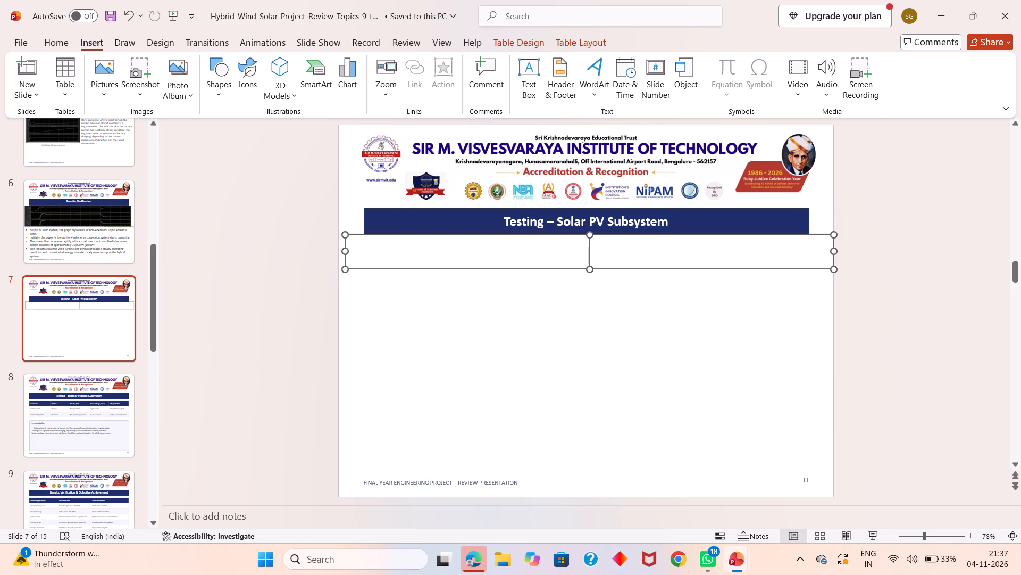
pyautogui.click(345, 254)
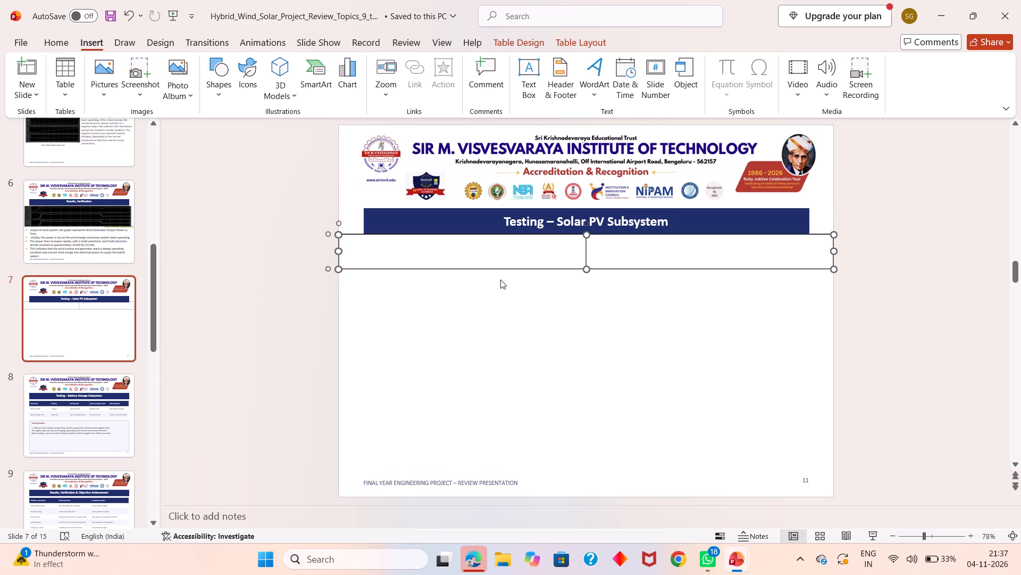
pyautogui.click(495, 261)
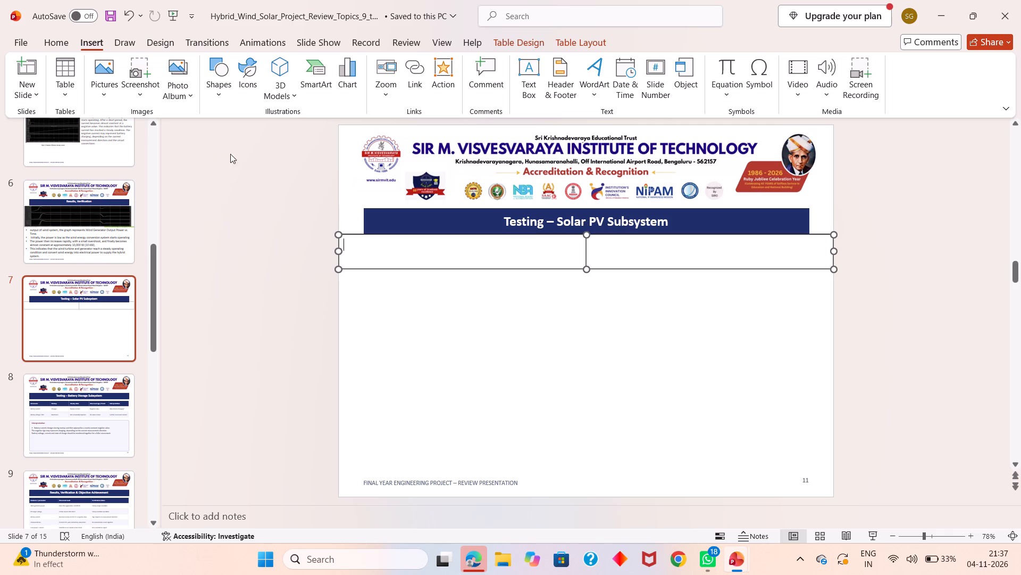
# Insert a new table with two columns and four rows on slide 7 and enlarge it to the slide's lower-right corner.
pyautogui.click(65, 74)
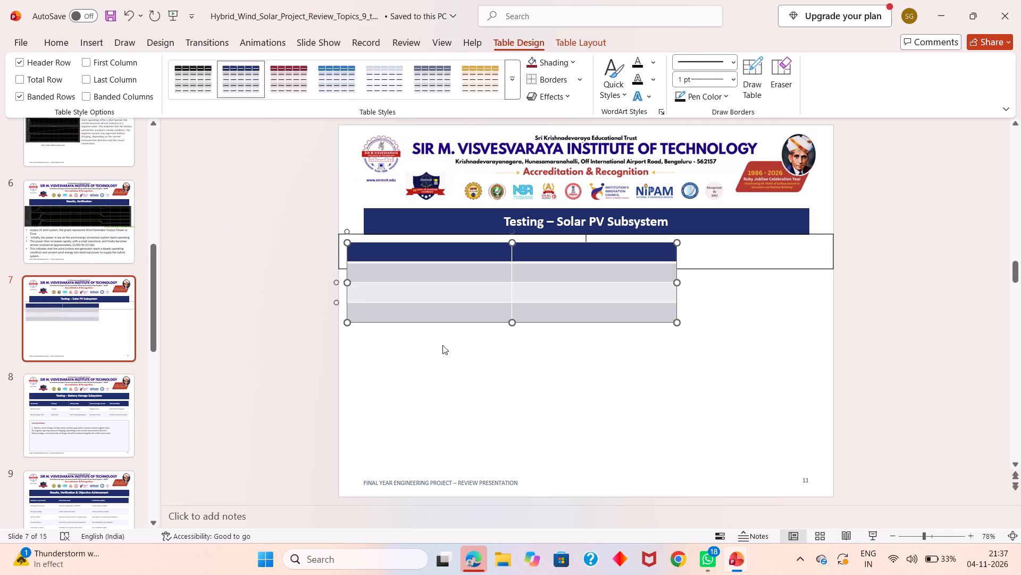
pyautogui.moveTo(673, 322); pyautogui.dragTo(830, 495)
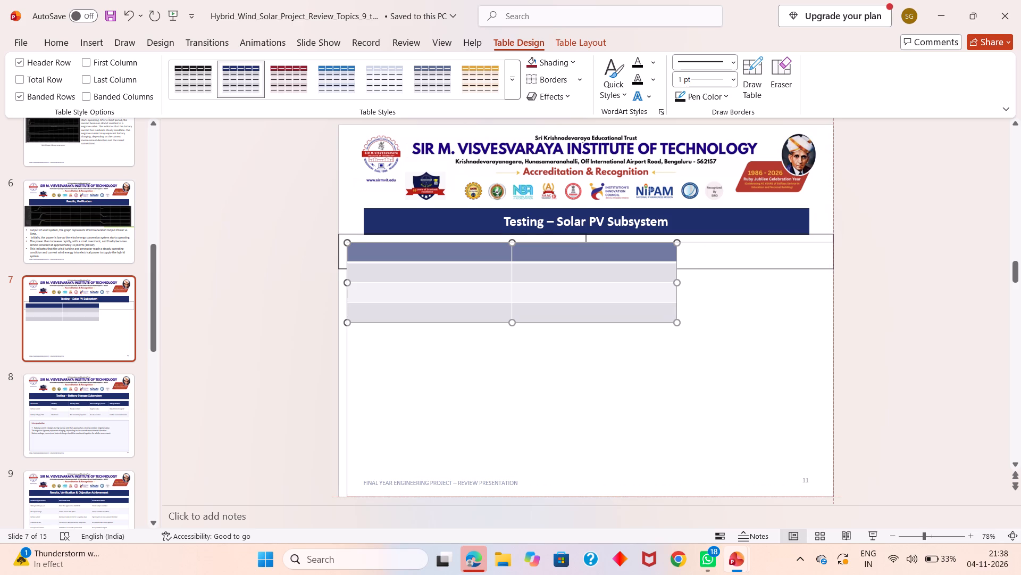
pyautogui.moveTo(830, 495); pyautogui.dragTo(830, 495)
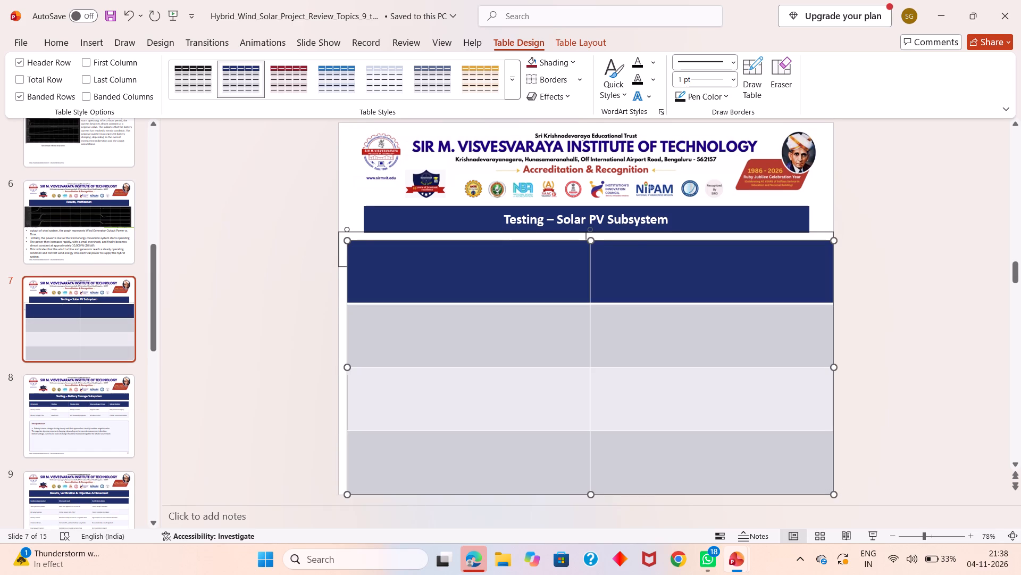
# Delete the older thin-bordered two-column table lying behind the new table on slide 7.
pyautogui.click(346, 232)
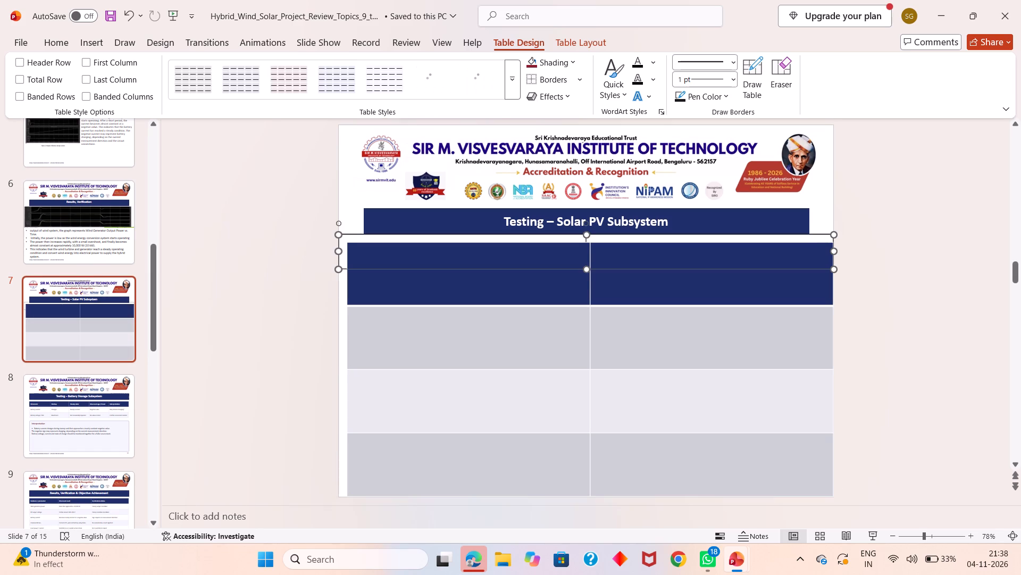
pyautogui.press('BackSpace')
# Add a third column at the left edge of the new slide 7 table.
pyautogui.moveTo(350, 244); pyautogui.dragTo(402, 251)
pyautogui.click(402, 251)
pyautogui.moveTo(402, 251); pyautogui.dragTo(391, 243)
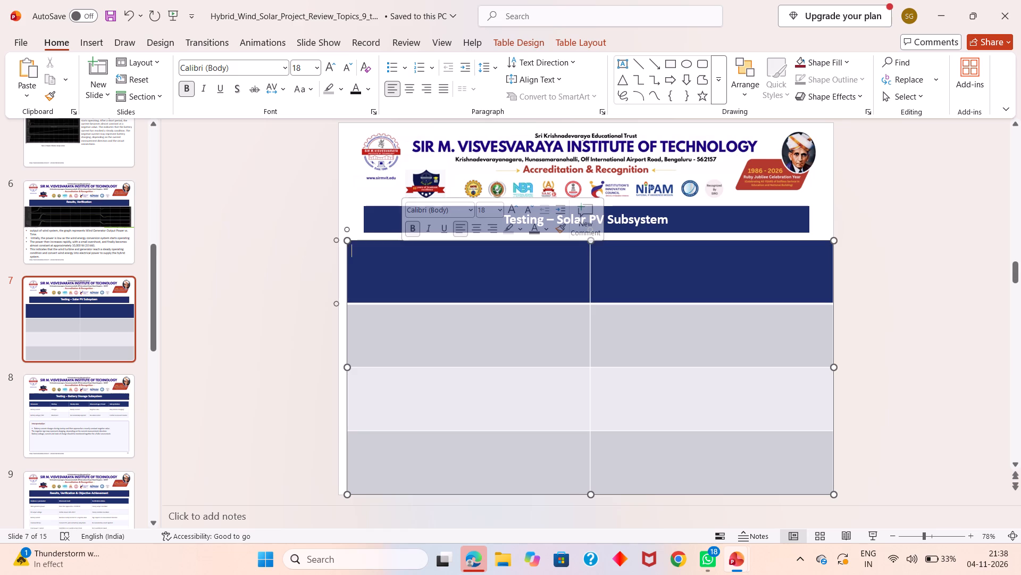
pyautogui.moveTo(347, 234); pyautogui.dragTo(342, 224)
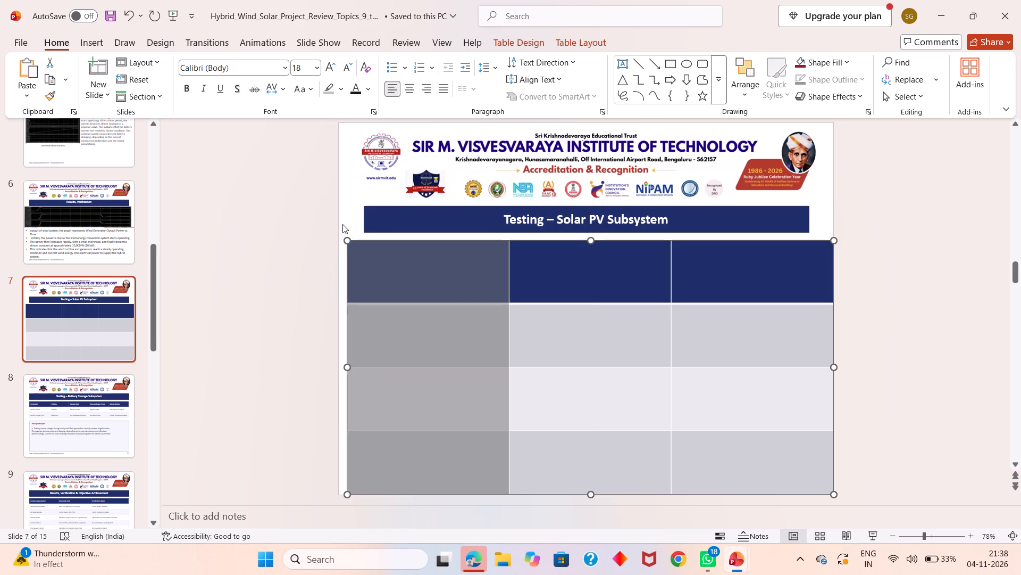
# Extend the table's upper-left corner to the slide's left edge and the bottom of the title banner.
pyautogui.moveTo(342, 224); pyautogui.dragTo(348, 243)
pyautogui.moveTo(348, 243); pyautogui.dragTo(343, 233)
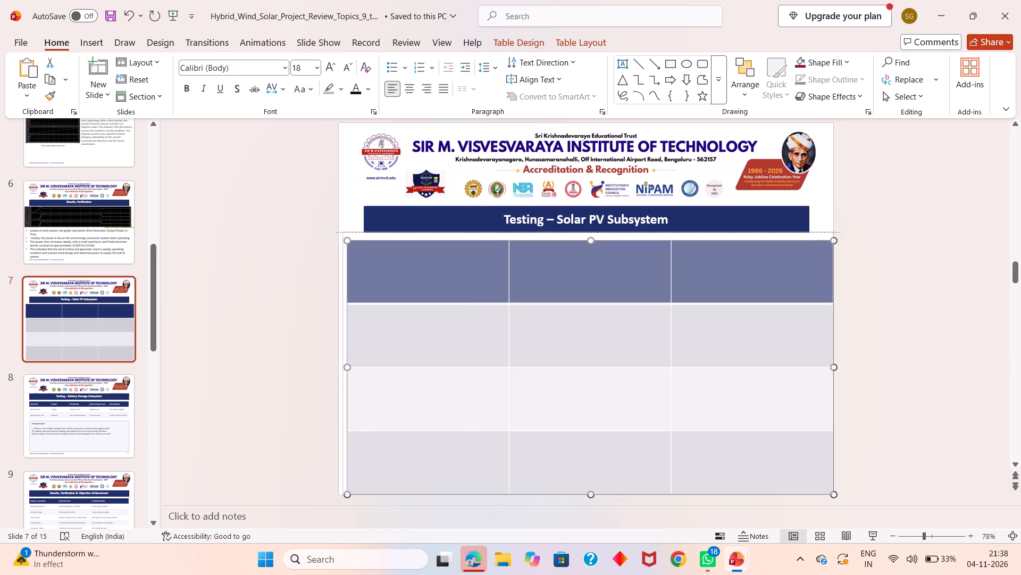
pyautogui.moveTo(343, 233); pyautogui.dragTo(341, 236)
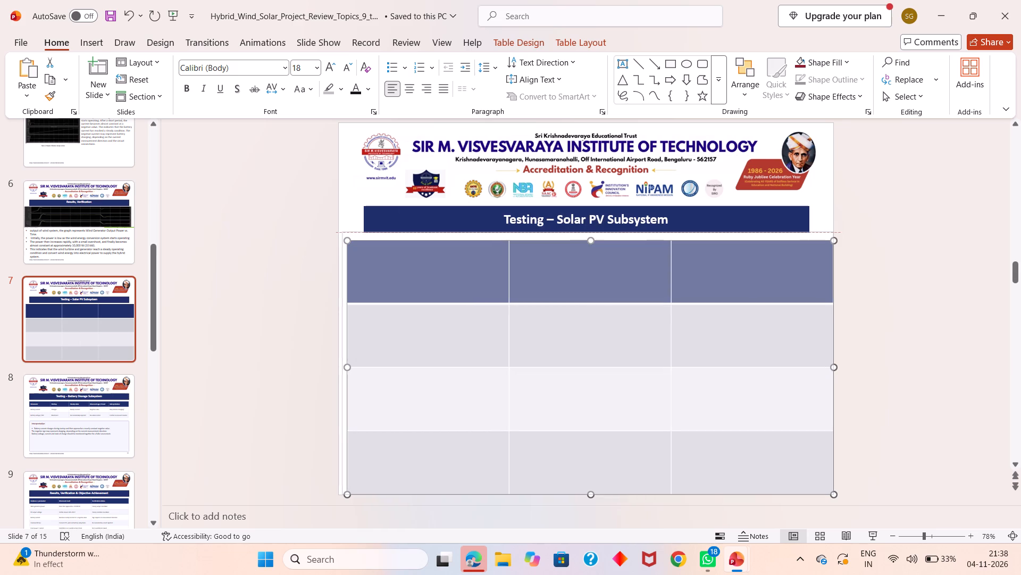
pyautogui.moveTo(341, 236); pyautogui.dragTo(336, 234)
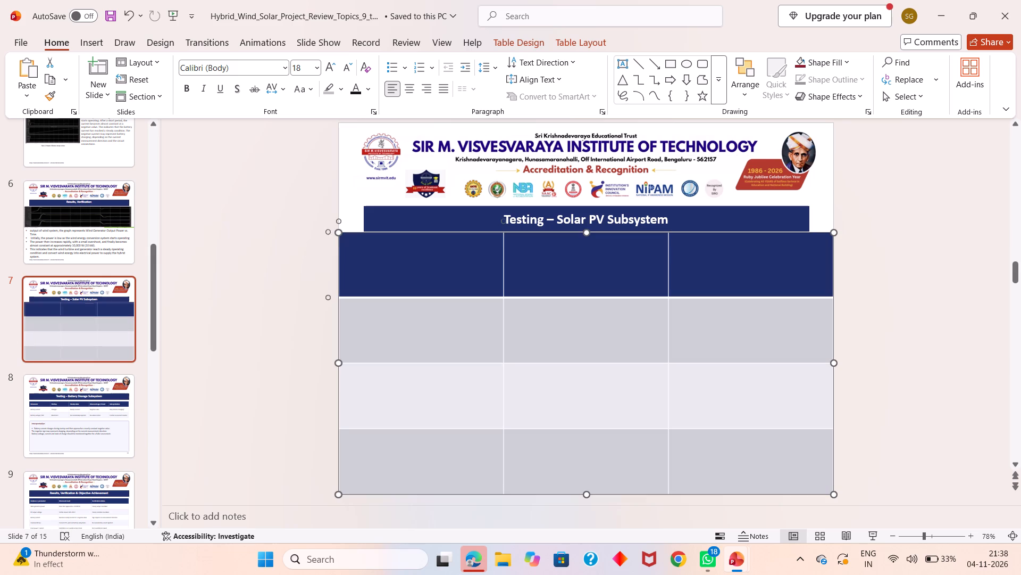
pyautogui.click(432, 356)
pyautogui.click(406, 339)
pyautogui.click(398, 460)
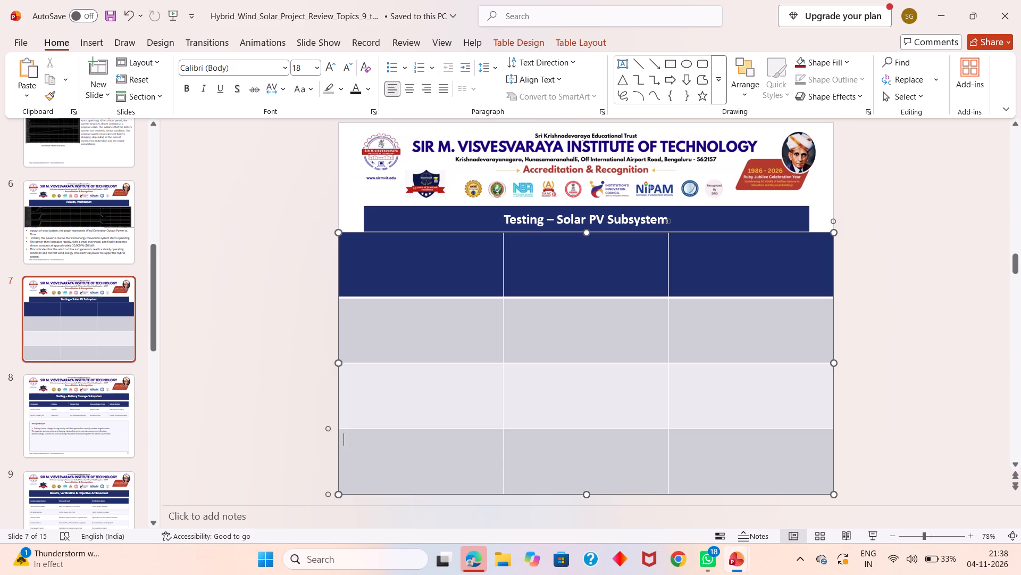
# Shorten the slide 7 table from its lower-right corner to end just above the footer, keeping its right edge at the slide's edge.
pyautogui.moveTo(834, 492); pyautogui.dragTo(821, 470)
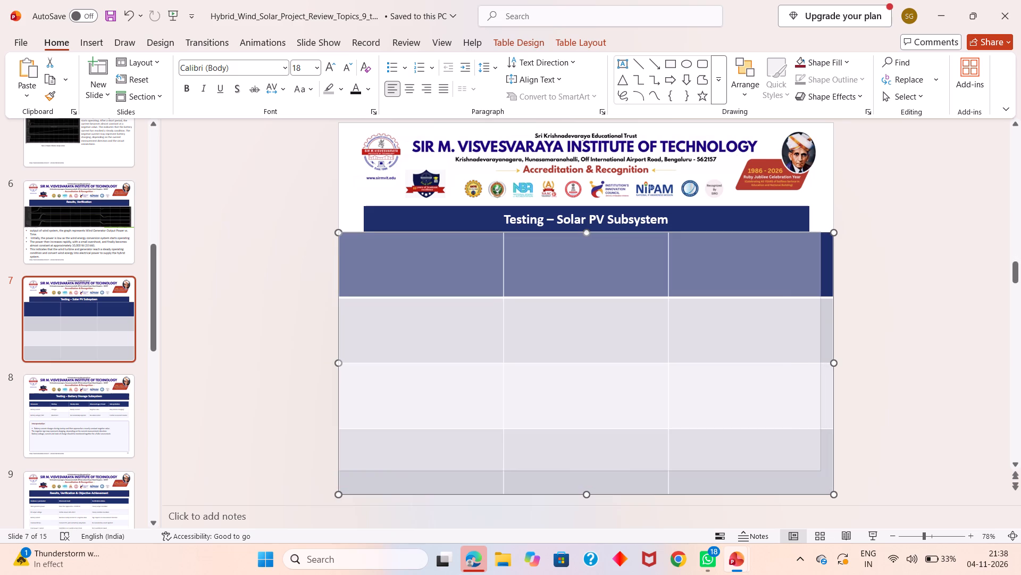
pyautogui.moveTo(821, 470); pyautogui.dragTo(826, 475)
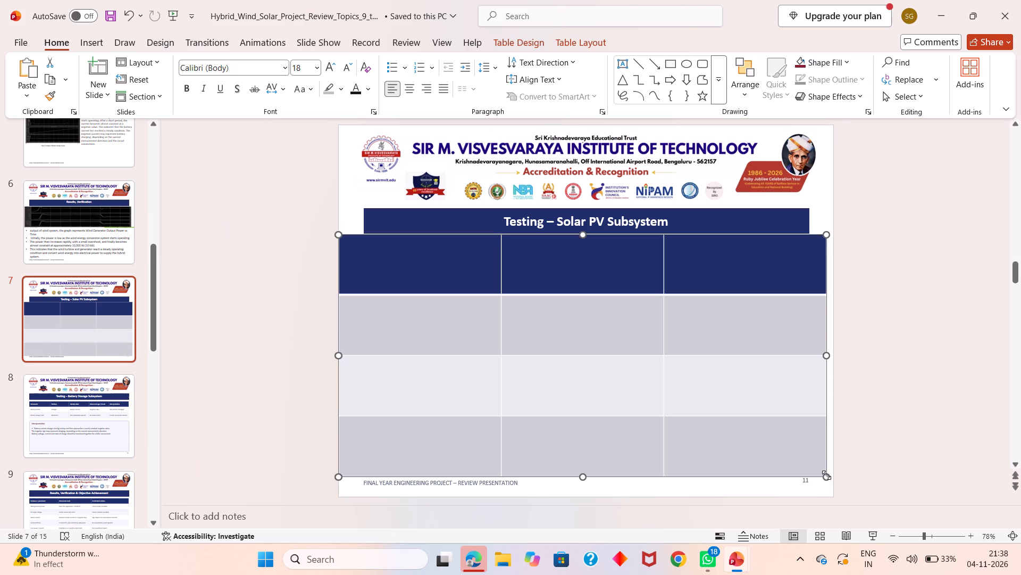
pyautogui.moveTo(826, 475); pyautogui.dragTo(834, 471)
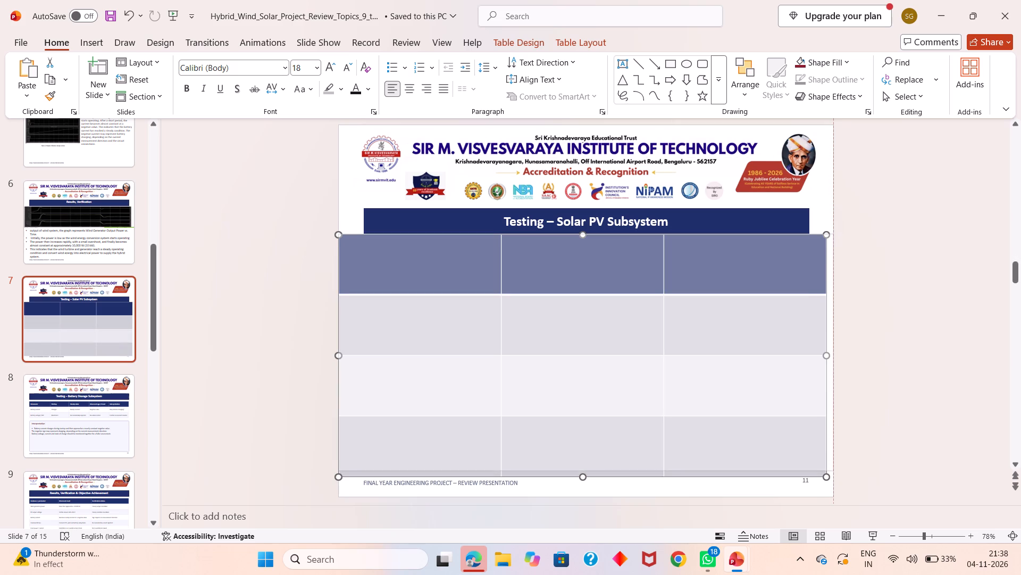
pyautogui.moveTo(834, 471); pyautogui.dragTo(836, 467)
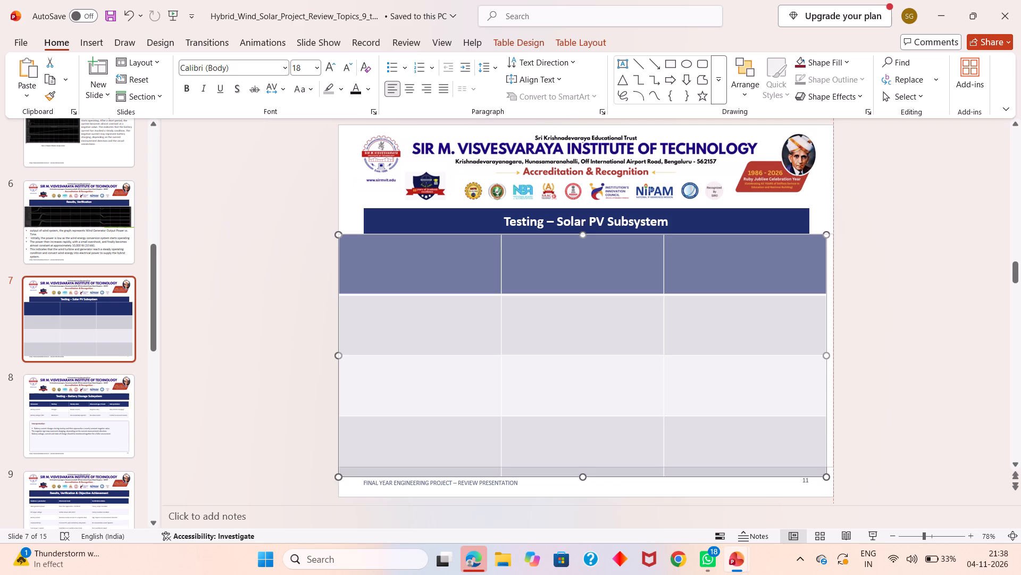
pyautogui.moveTo(836, 467); pyautogui.dragTo(835, 467)
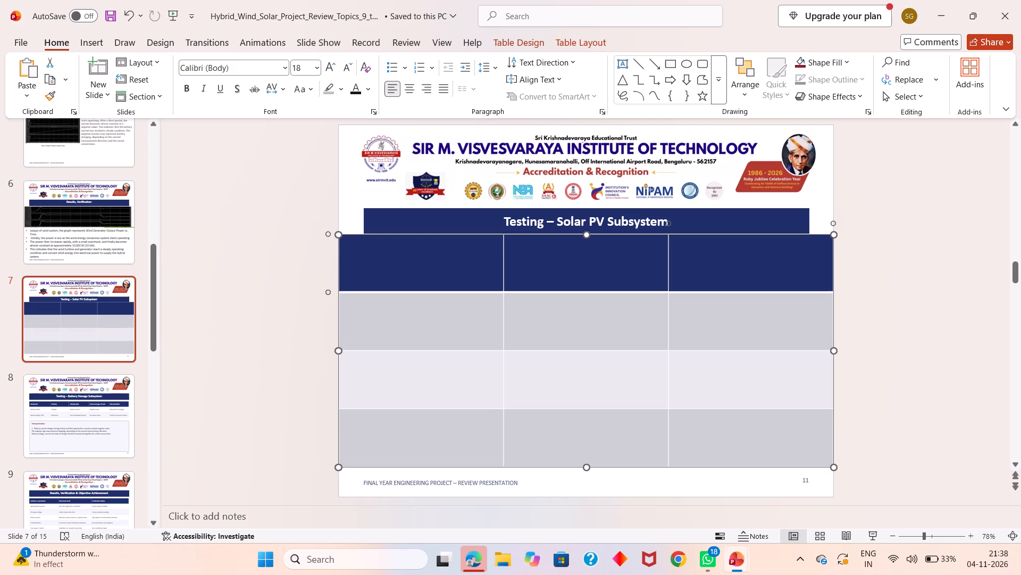
pyautogui.click(834, 237)
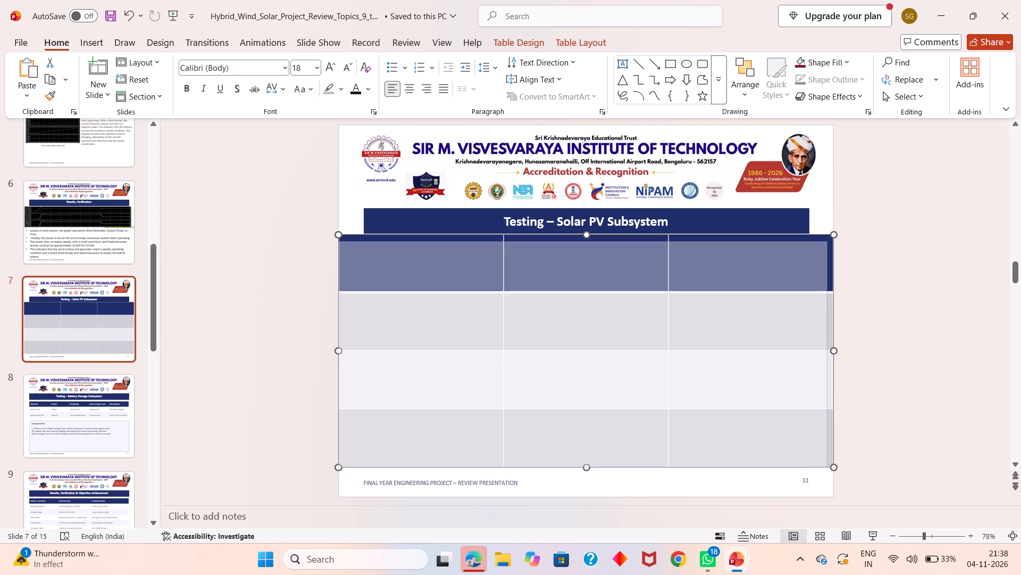
pyautogui.click(794, 279)
pyautogui.click(549, 483)
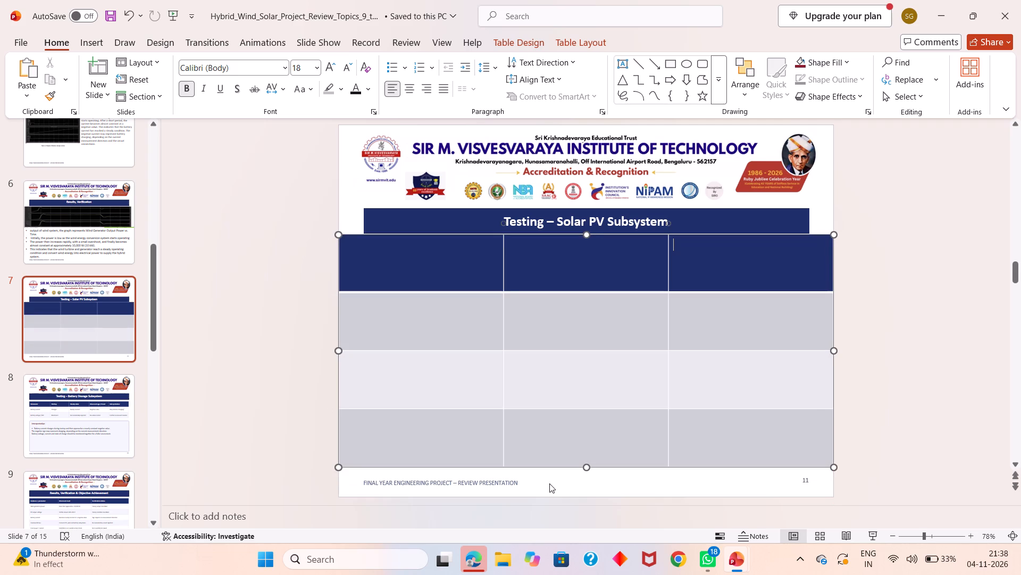
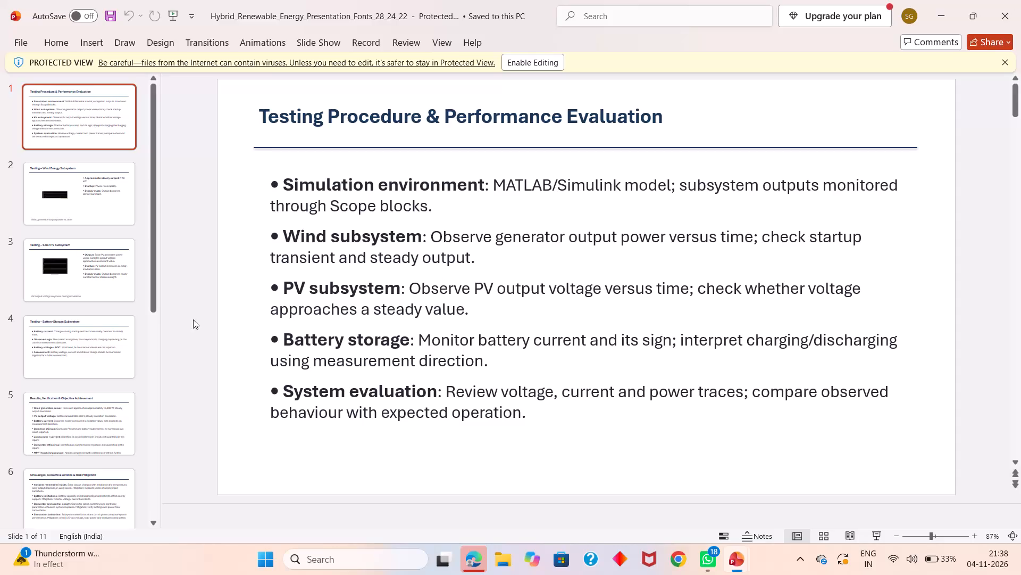
# Review the Hybrid_Renewable_Energy_Presentation_Fonts_28_24_22 slides backwards from References (Continued) to Challenges, Corrective Actions & Risk Mitigation.
pyautogui.scroll(-6, 94, 359)
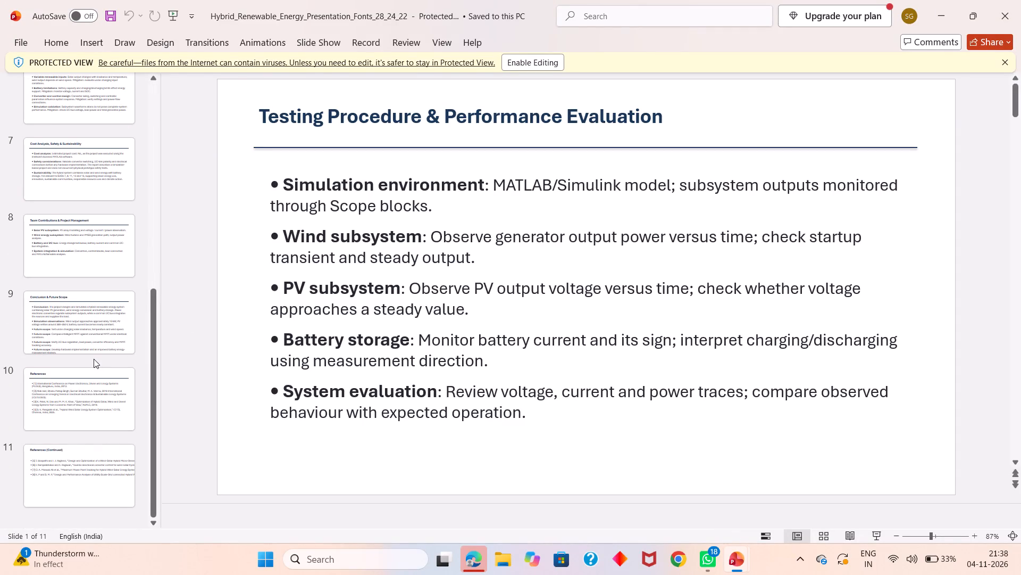
pyautogui.click(44, 505)
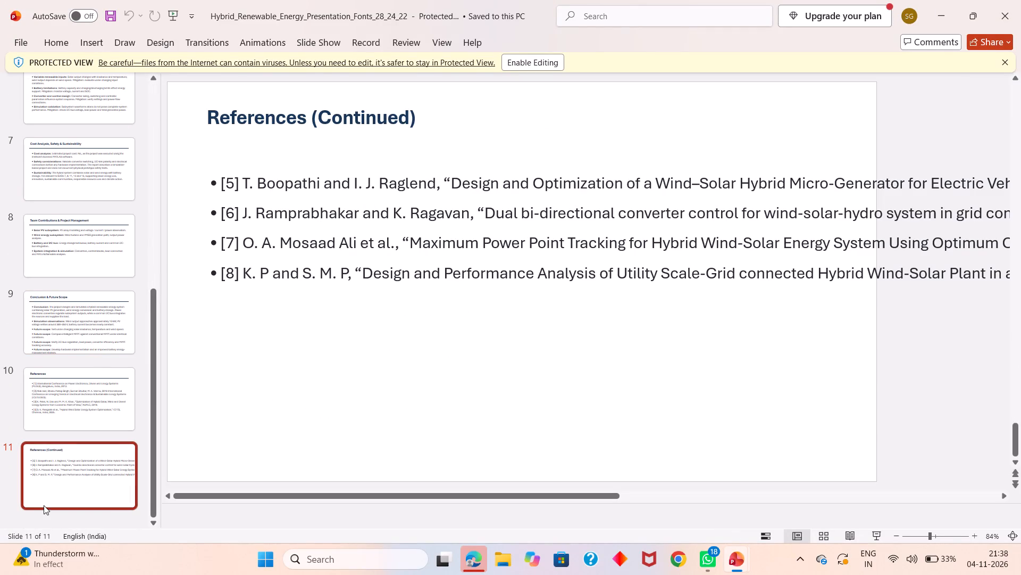
pyautogui.press('Up')
pyautogui.press('Up')
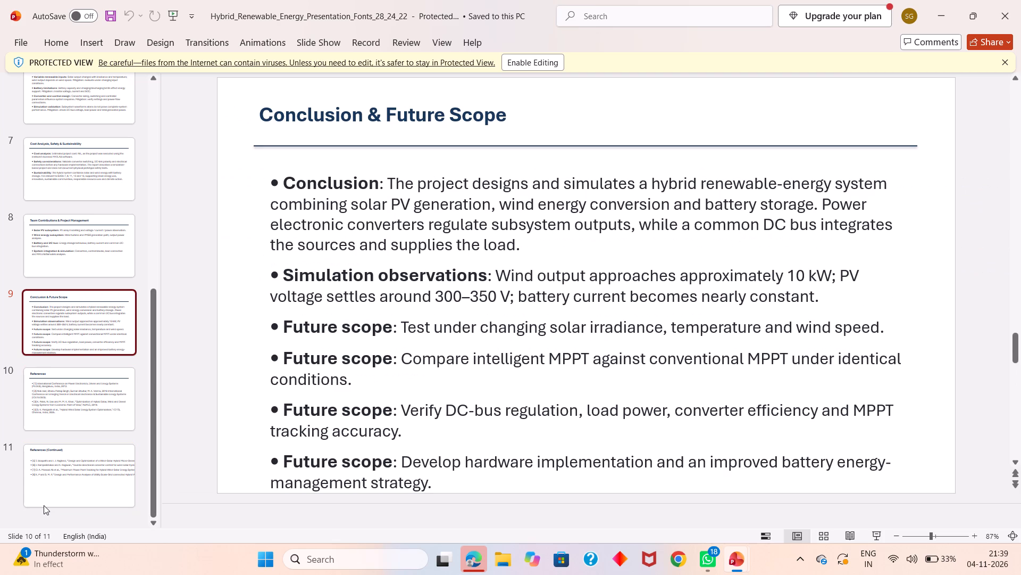
pyautogui.press('Up')
pyautogui.press('Up')
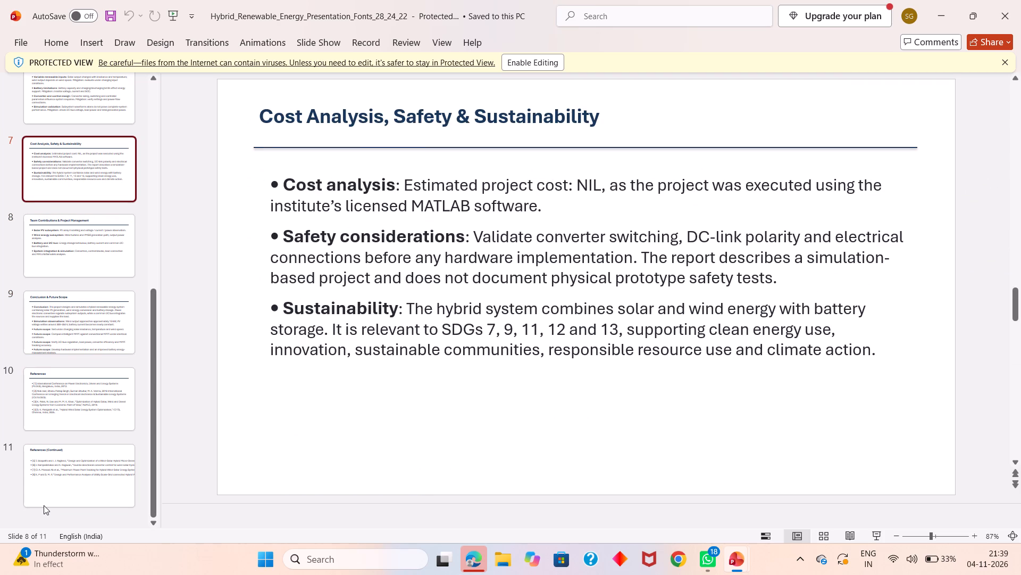
pyautogui.press('Up')
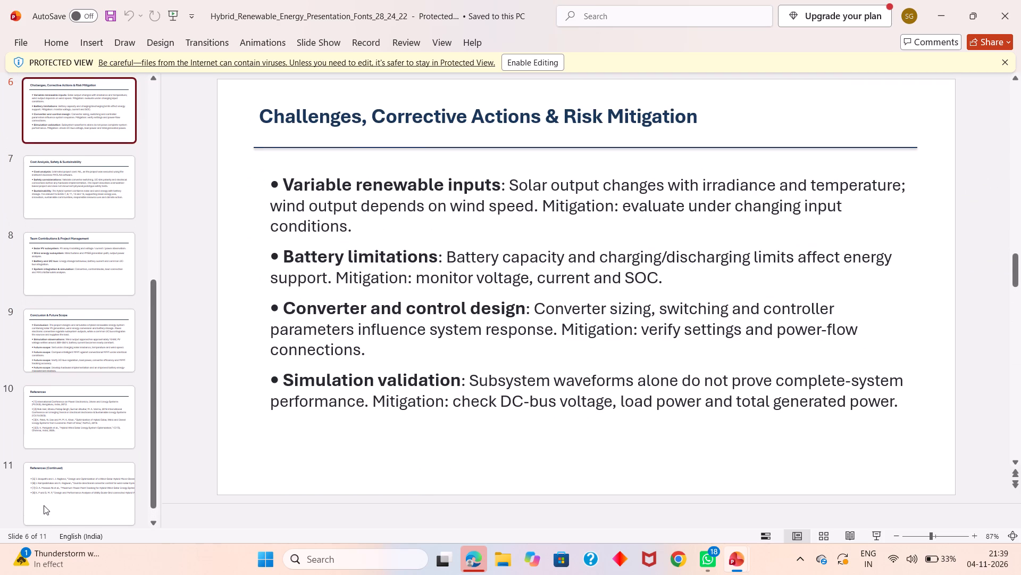
# Review the slides of the Hybrid_Renewable_Energy_Presentation deck, from the testing procedure through the conclusion and references.
pyautogui.press('Up')
pyautogui.press('Up')
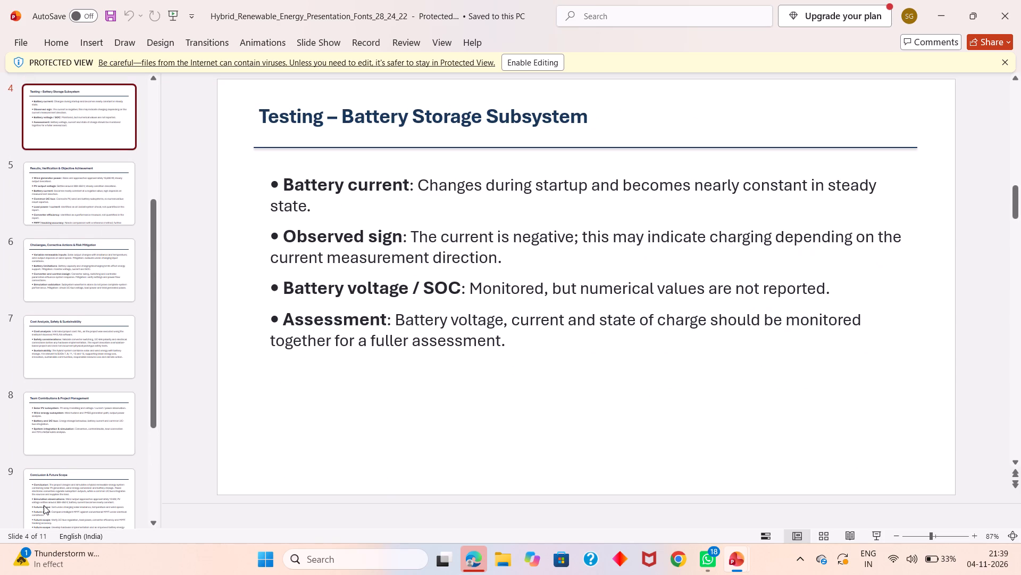
pyautogui.press('Up')
pyautogui.press('Up')
pyautogui.press('Up')
pyautogui.press('Up')
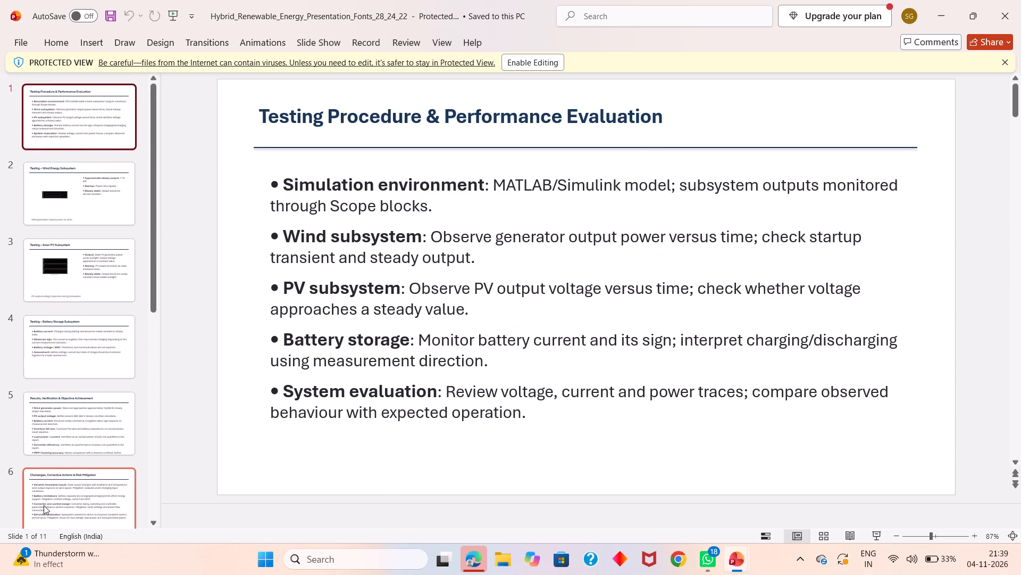
pyautogui.press('Down')
pyautogui.press('Down')
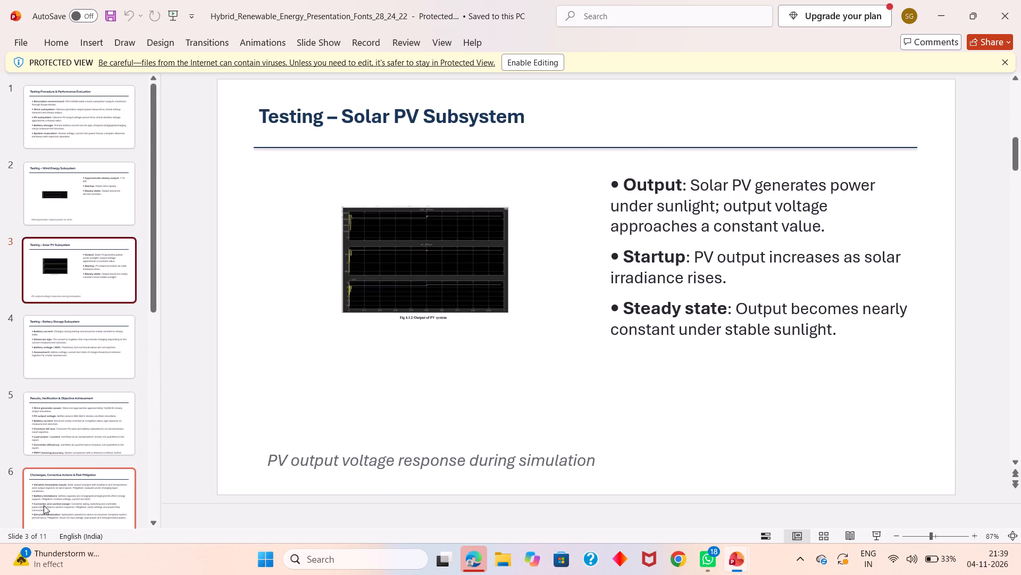
pyautogui.press('Down')
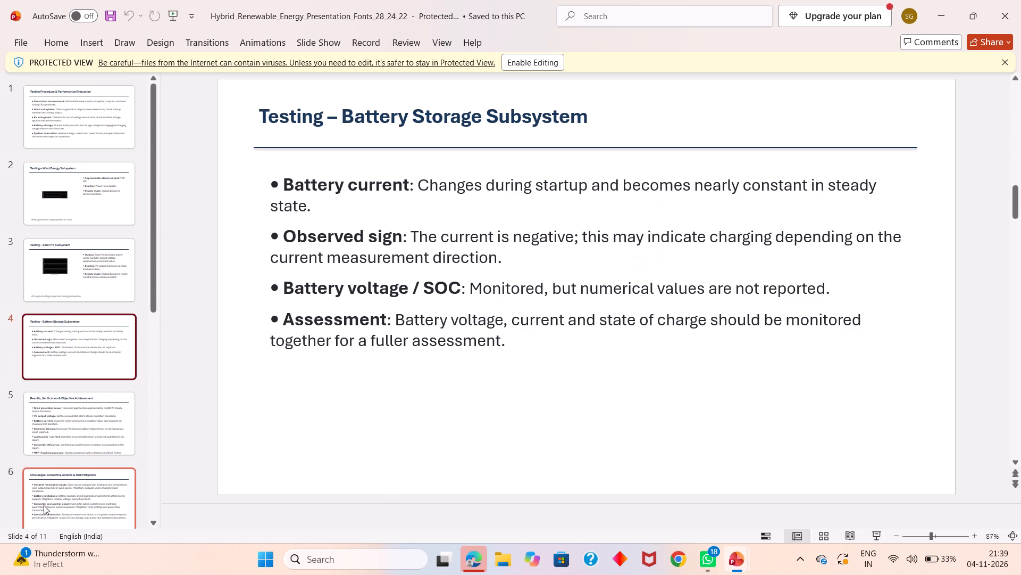
pyautogui.press('Down')
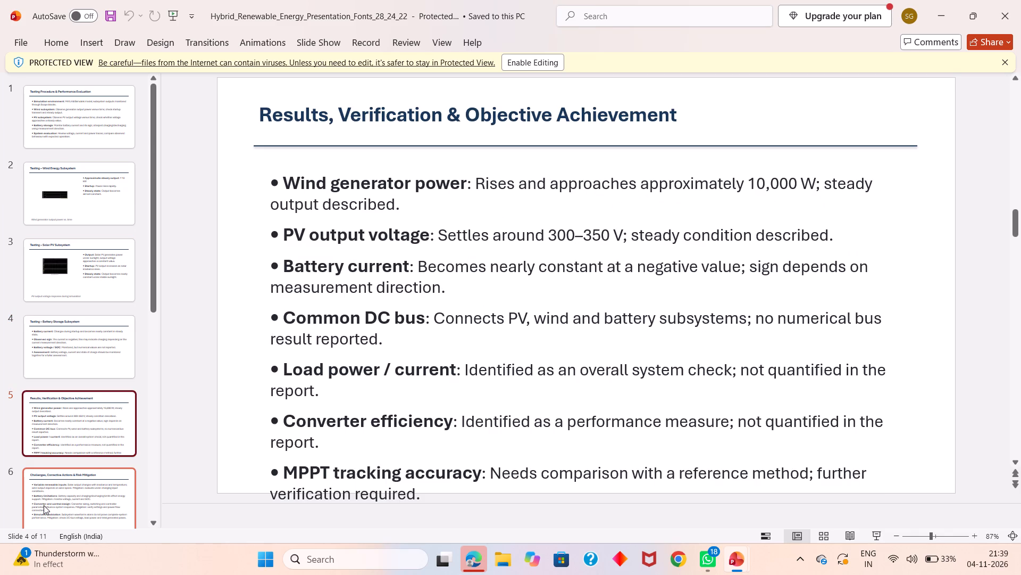
pyautogui.press('Down')
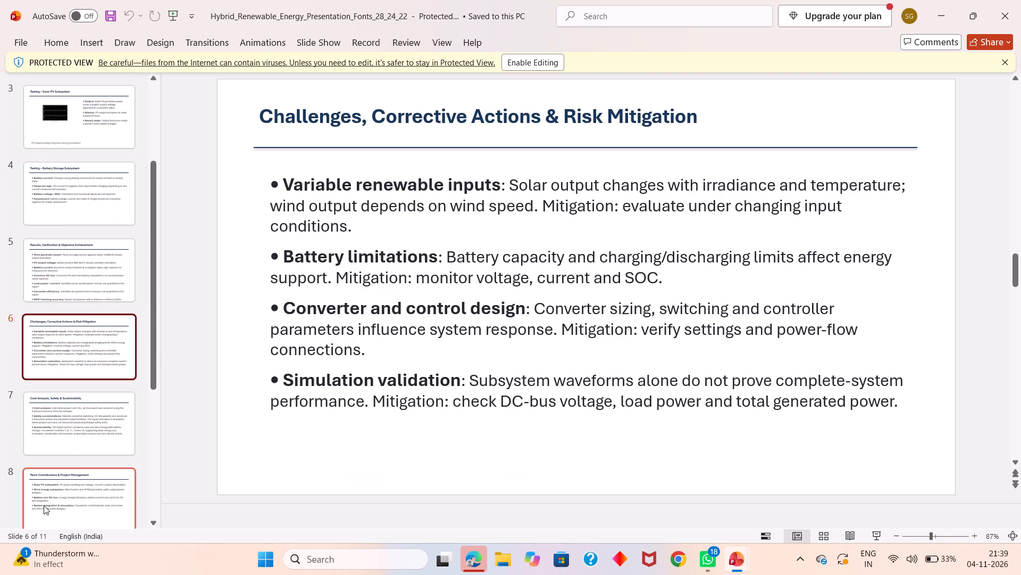
pyautogui.press('Down')
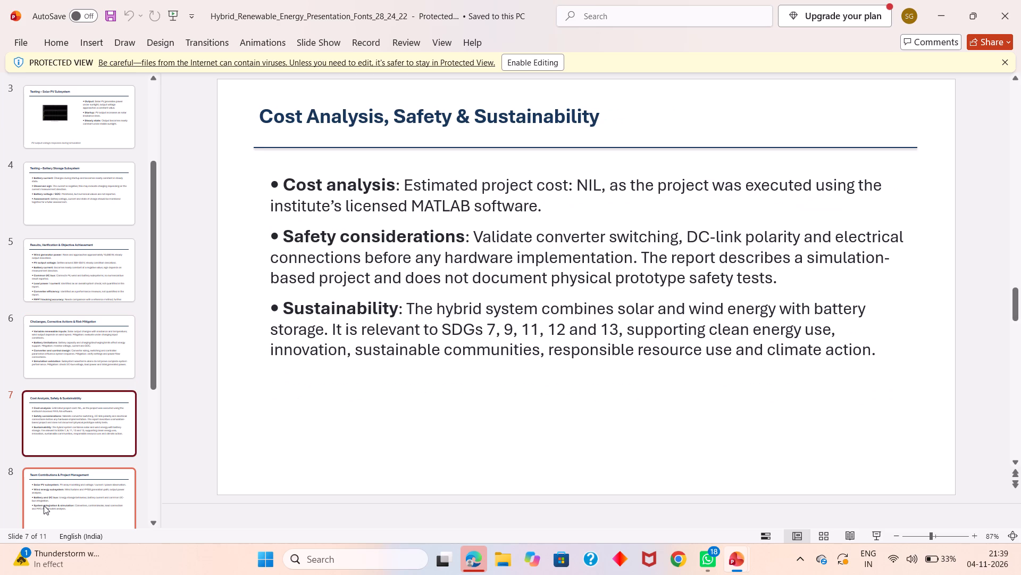
pyautogui.press('Up')
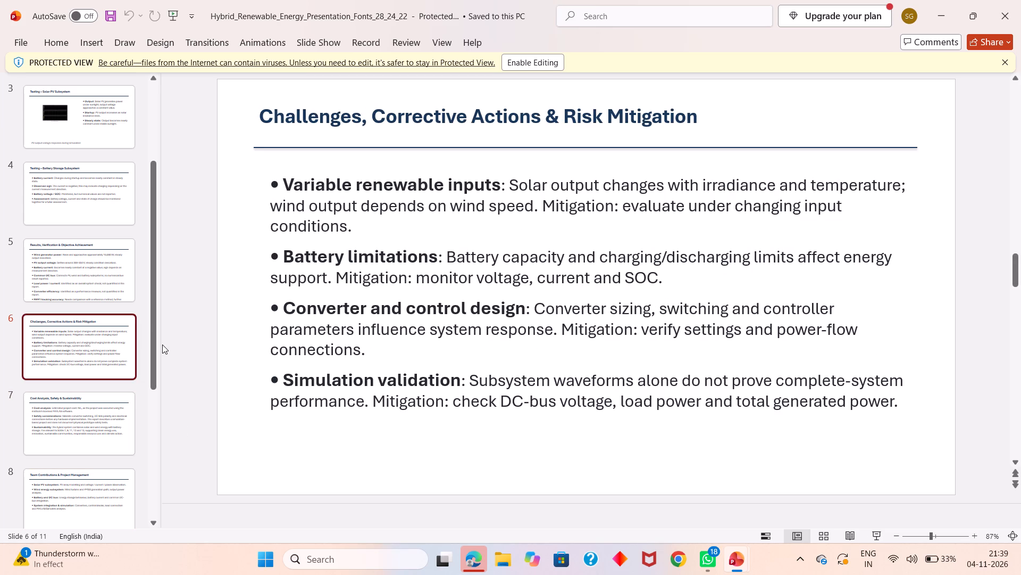
pyautogui.press('Down')
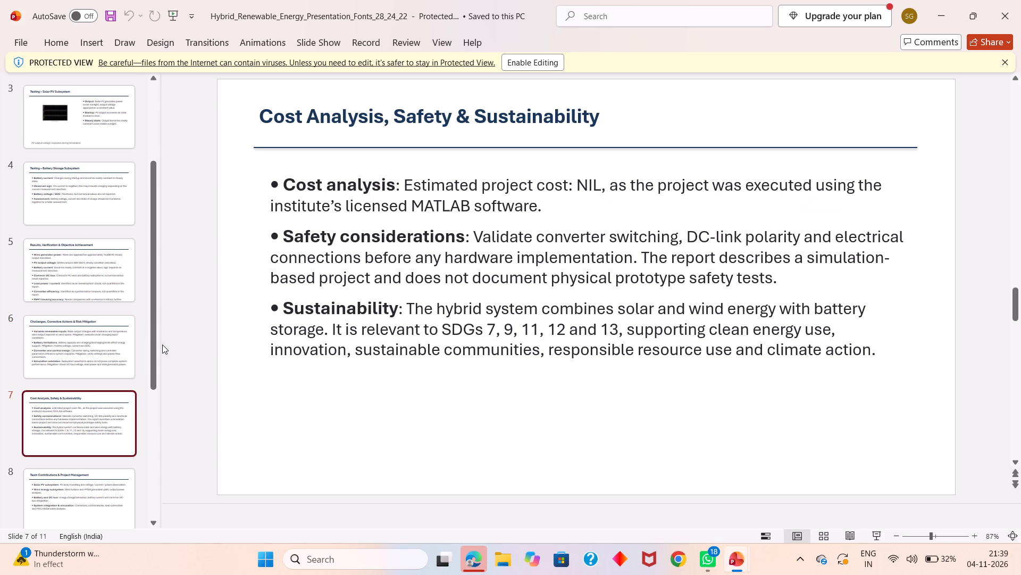
pyautogui.press('Down')
pyautogui.press('Down')
pyautogui.press('Down')
pyautogui.press('Down')
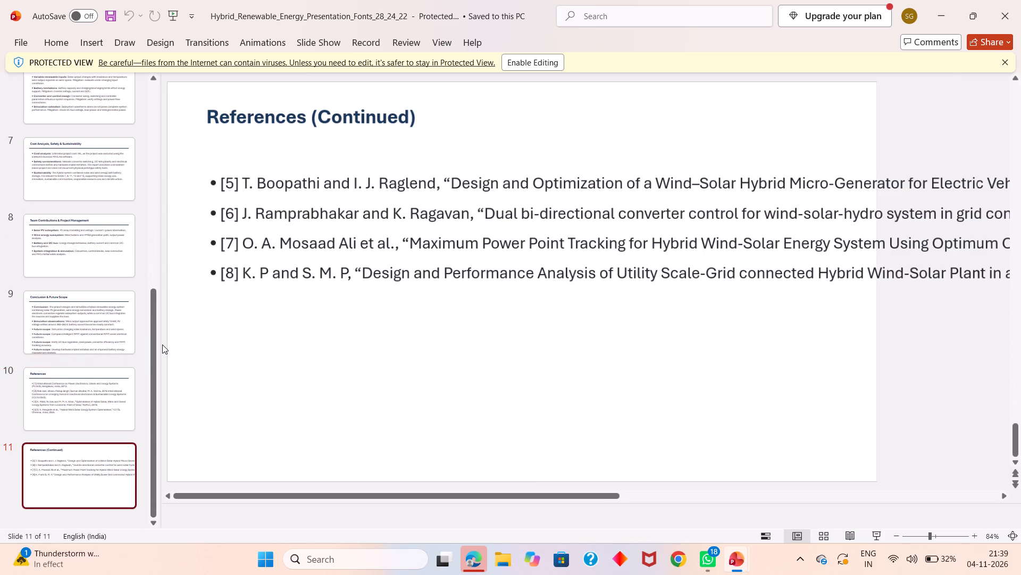
pyautogui.press('Up')
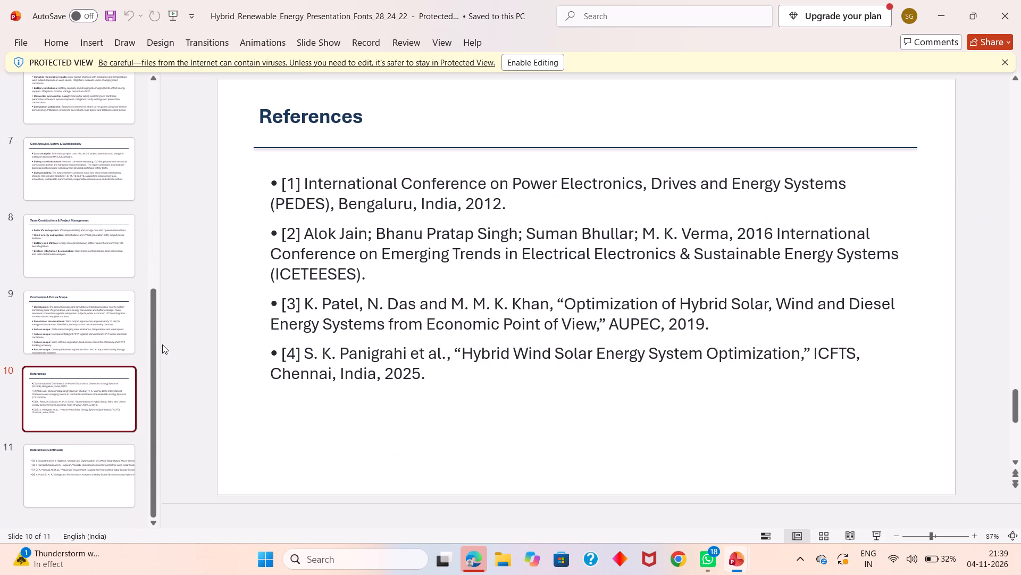
pyautogui.press('Up')
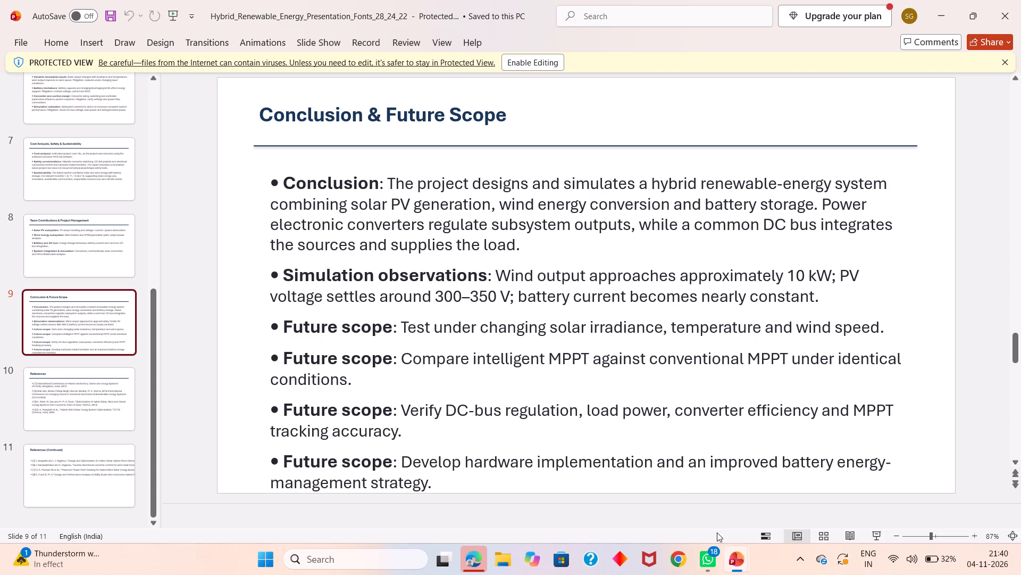
# Switch to the Hybrid_Wind_Solar_Project_Review deck and cut the "Testing – Battery Storage Subsystem" slide.
pyautogui.click(639, 477)
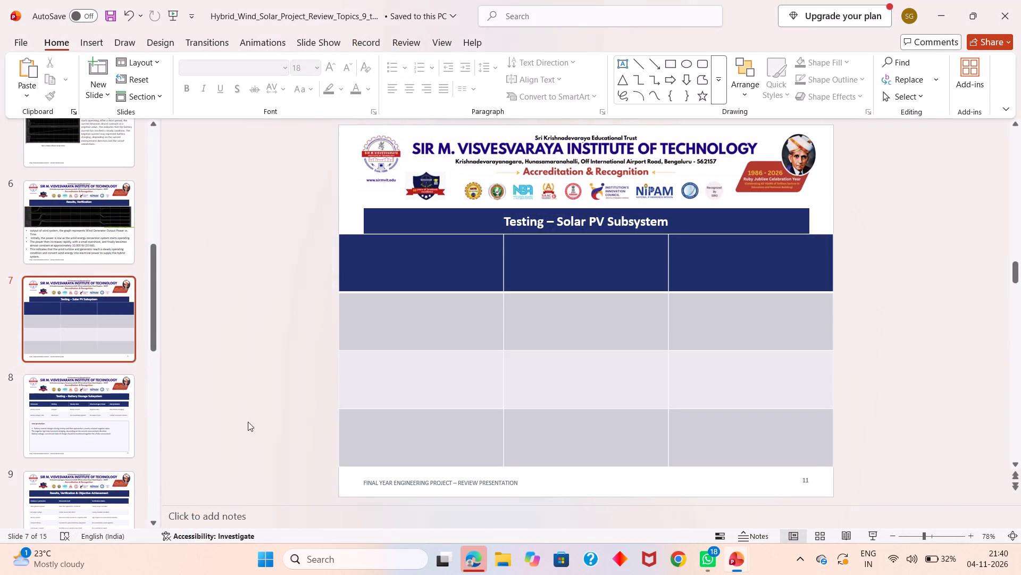
pyautogui.click(105, 419)
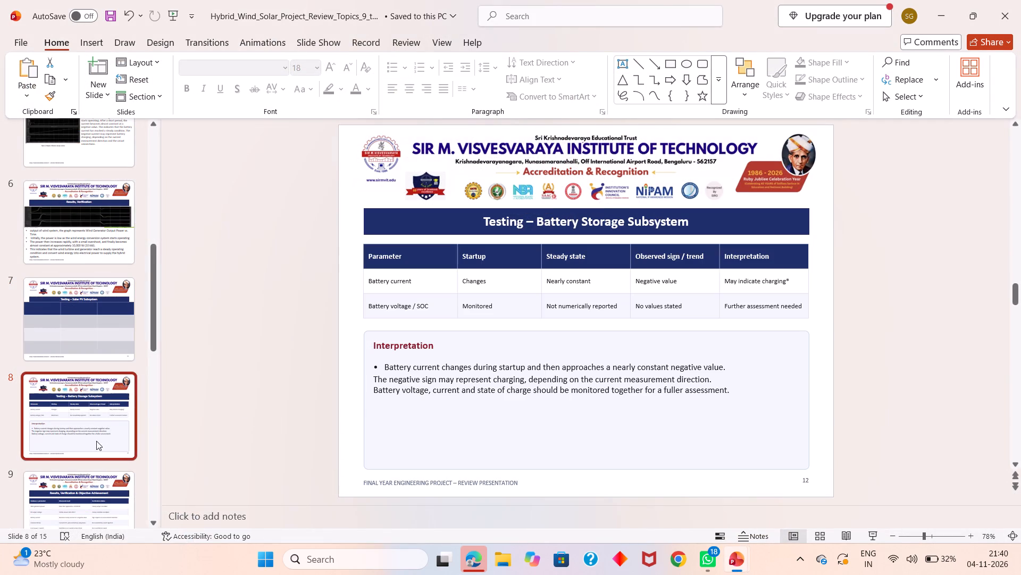
pyautogui.scroll(-1, 94, 430)
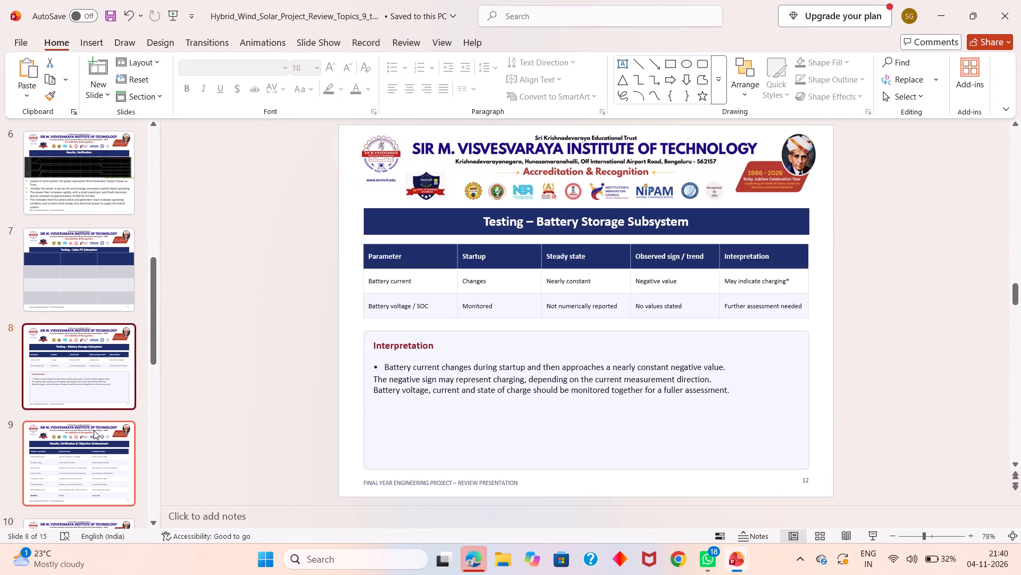
pyautogui.click(93, 443)
pyautogui.click(87, 371)
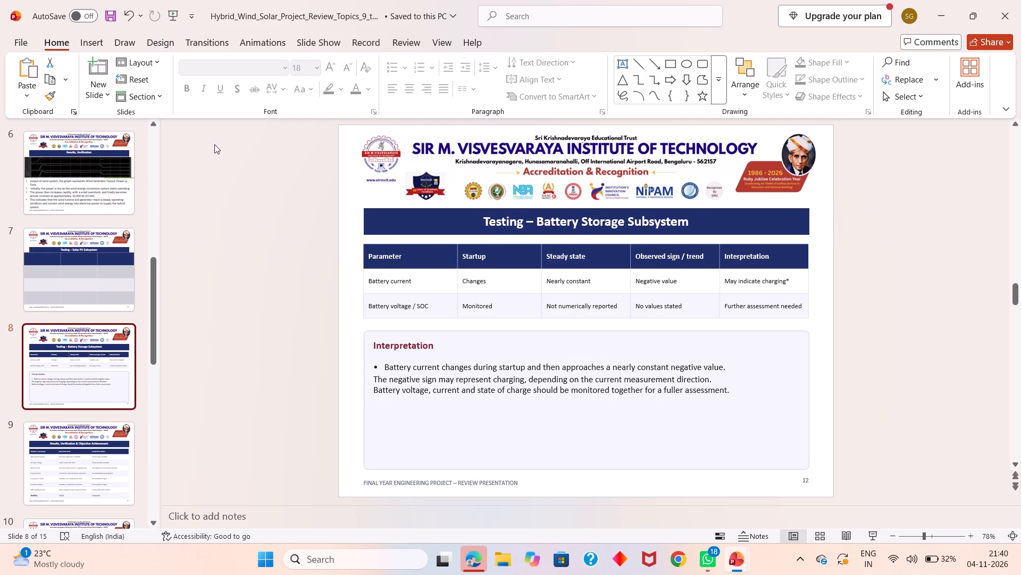
pyautogui.click(53, 65)
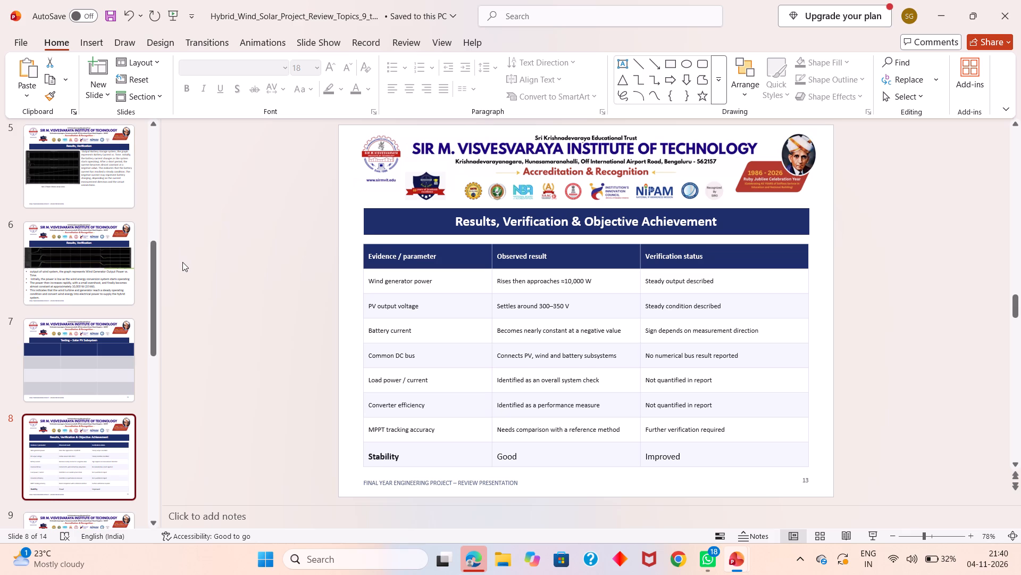
# Cut the "Results, Verification & Objective Achievement" slide and the "Challenges, Corrective Actions & Risk Mitigation" slide.
pyautogui.click(73, 275)
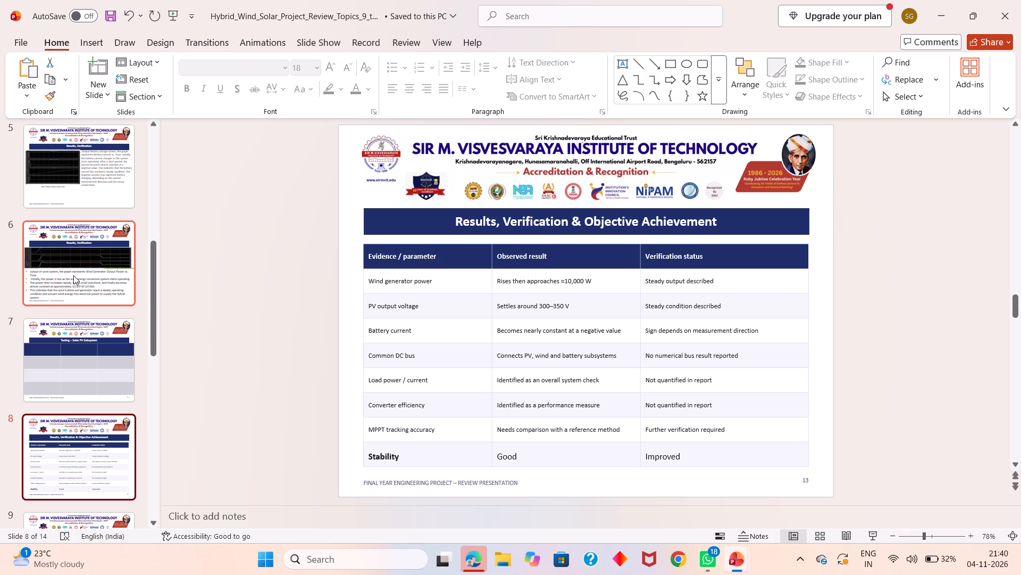
pyautogui.click(73, 442)
pyautogui.click(50, 63)
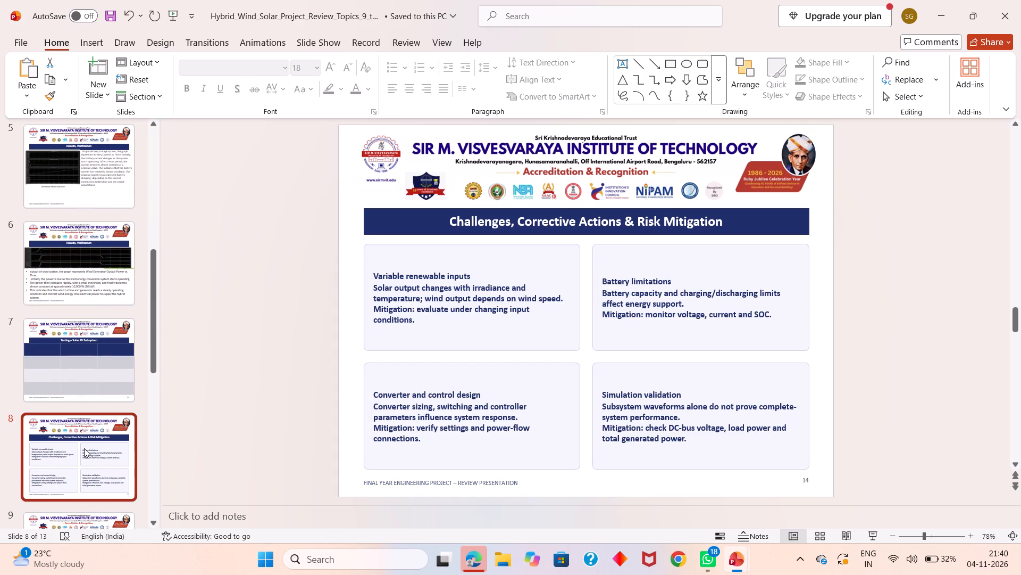
pyautogui.click(51, 66)
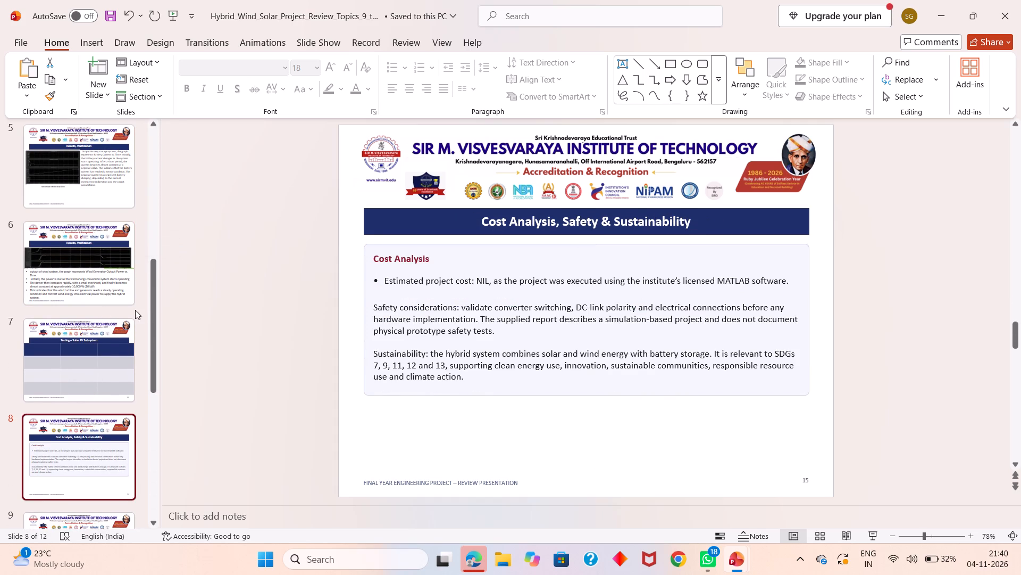
# Switch back to the Hybrid_Renewable_Energy_Presentation deck and examine slides 6 to 11, from challenges and cost analysis to the references.
pyautogui.hotkey('alt', 'Tab')
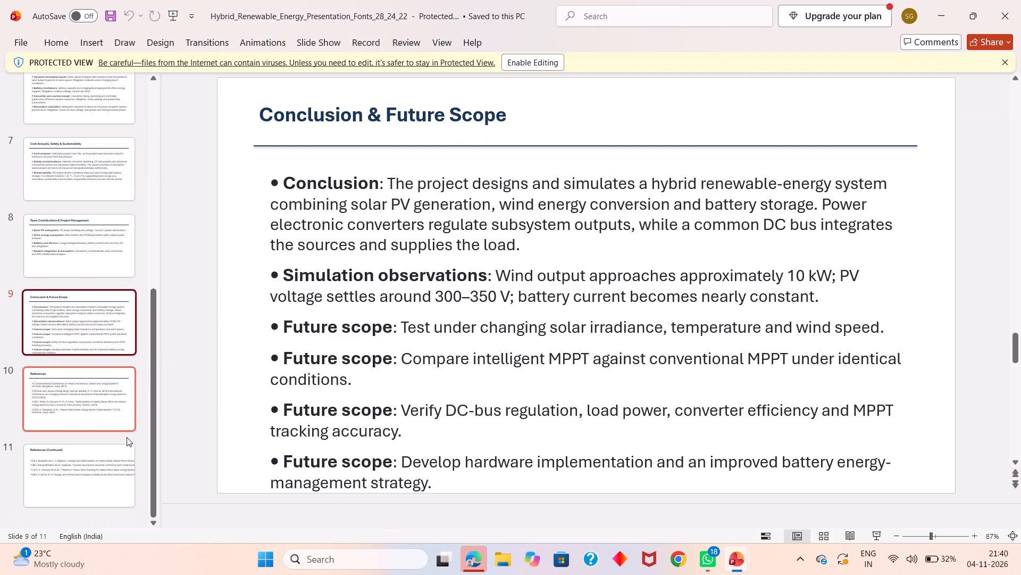
pyautogui.click(86, 380)
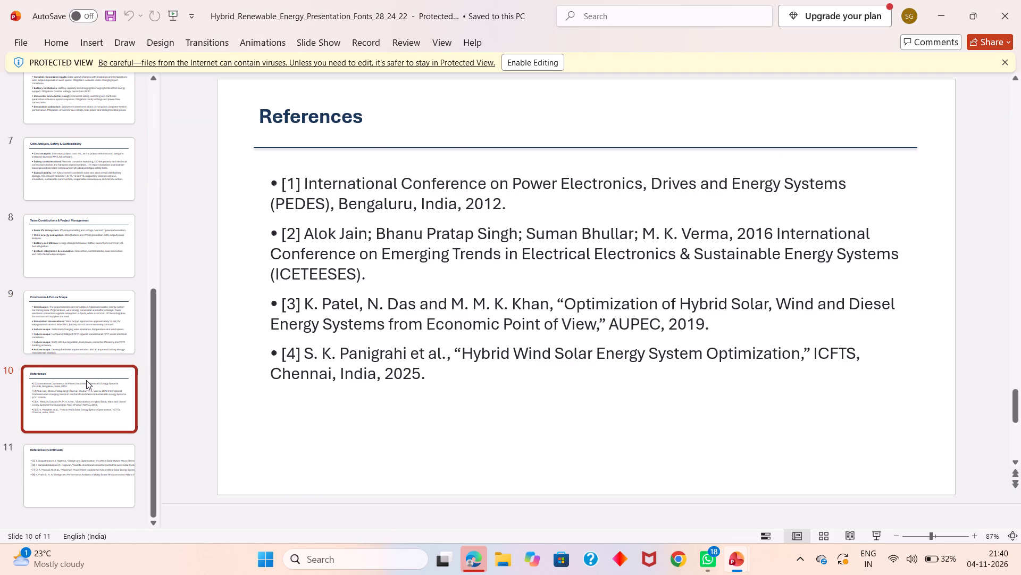
pyautogui.click(98, 343)
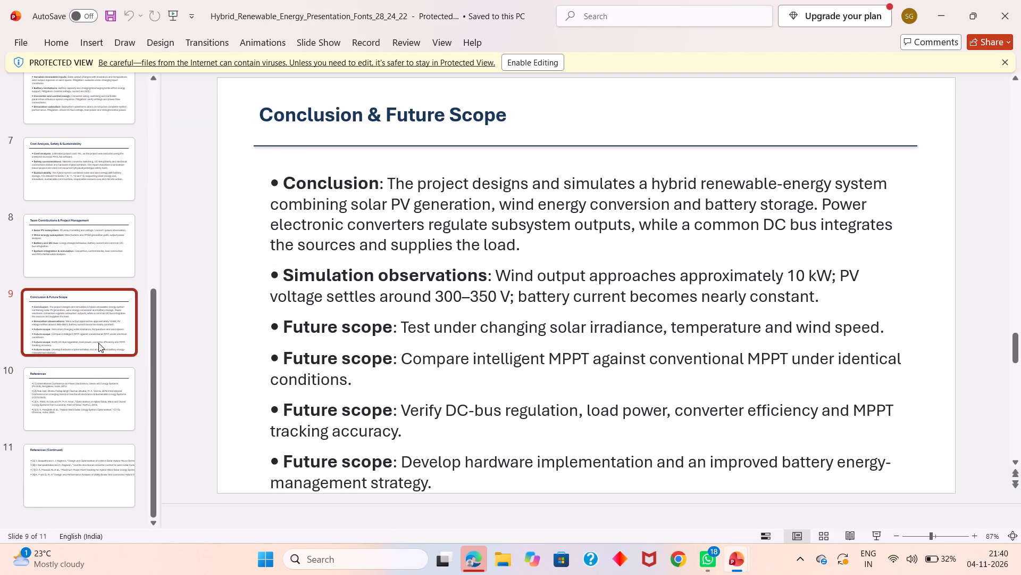
pyautogui.click(85, 264)
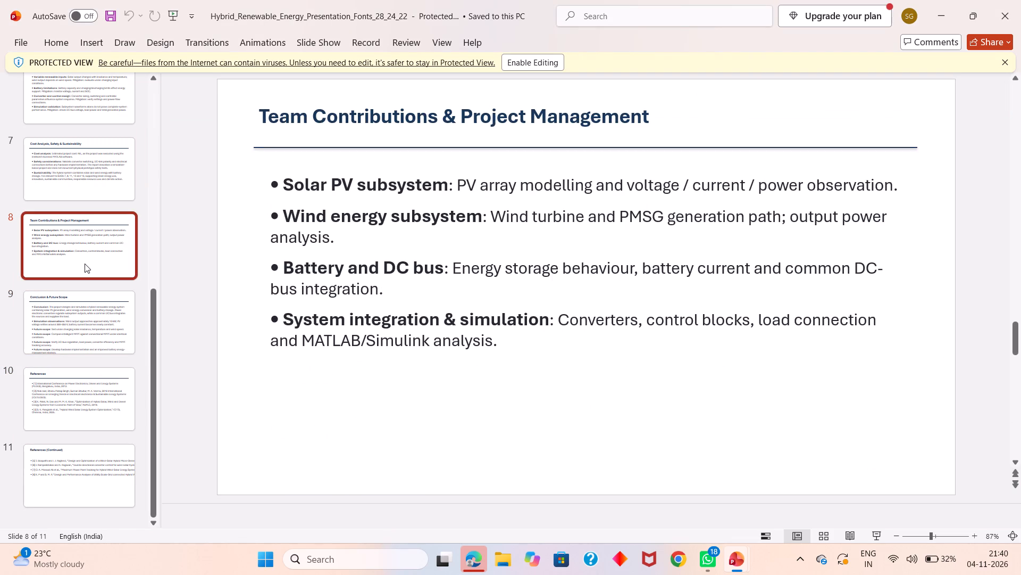
pyautogui.click(79, 190)
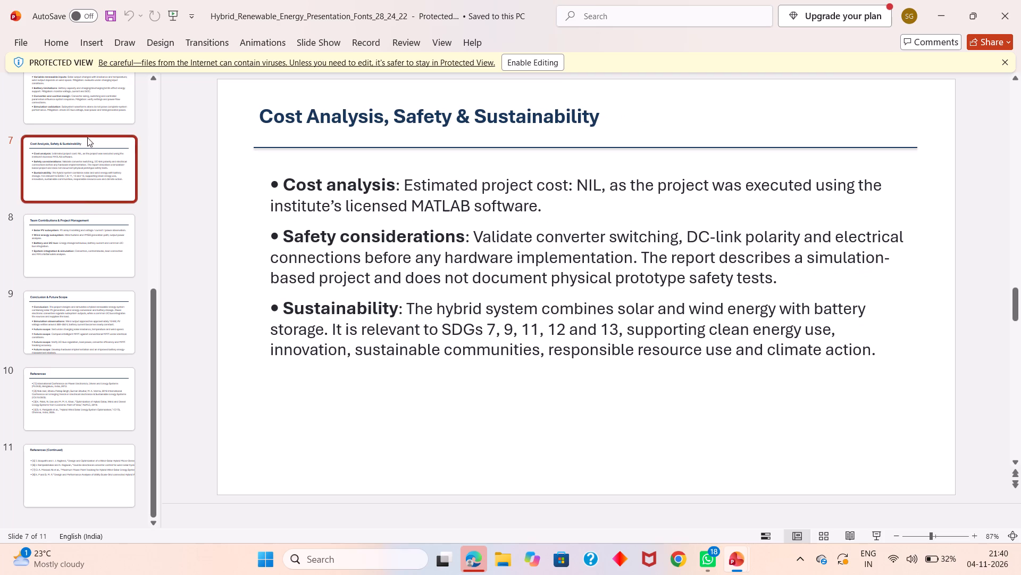
pyautogui.click(87, 118)
pyautogui.scroll(1, 87, 118)
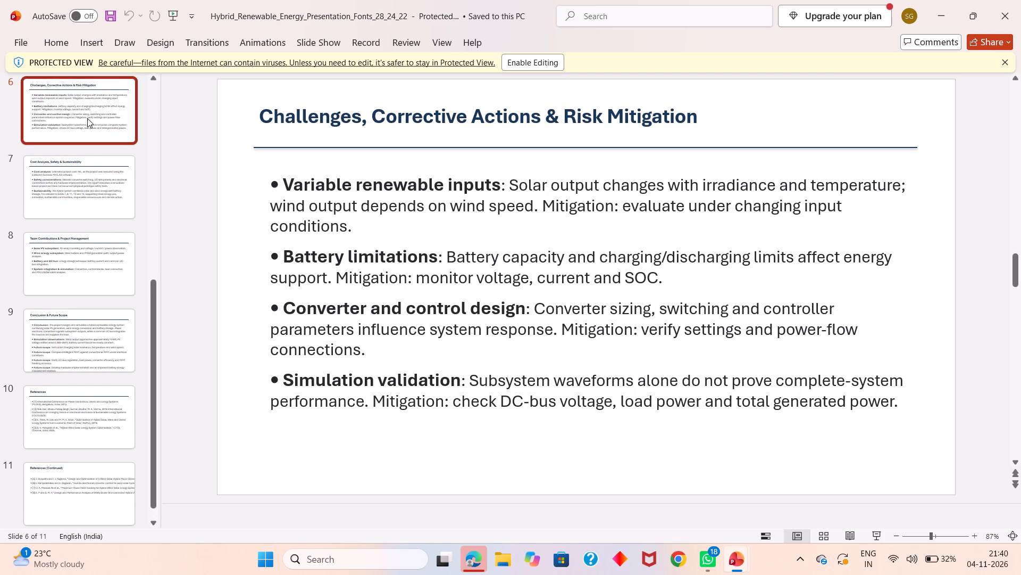
pyautogui.click(87, 118)
pyautogui.click(87, 174)
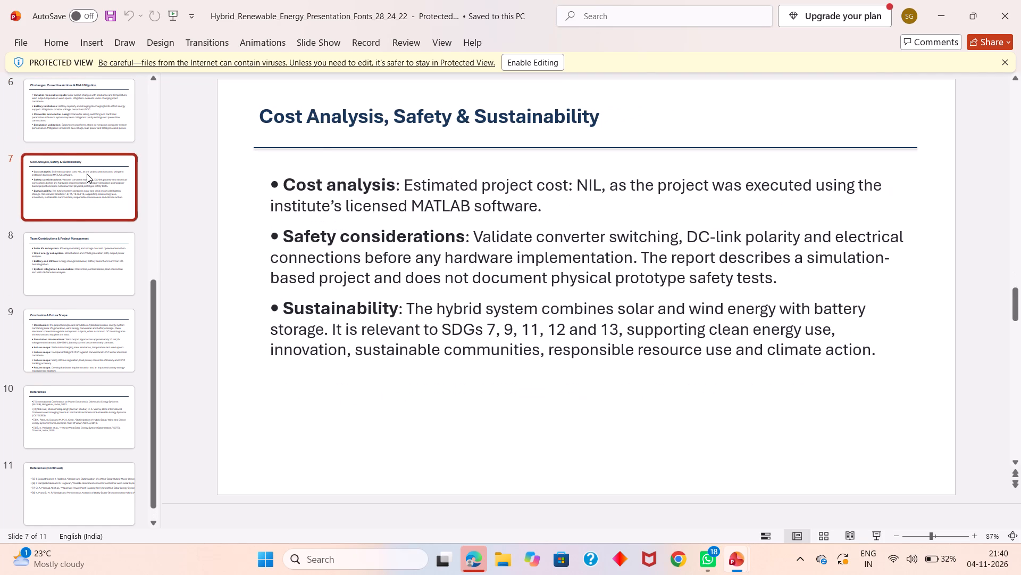
pyautogui.click(66, 252)
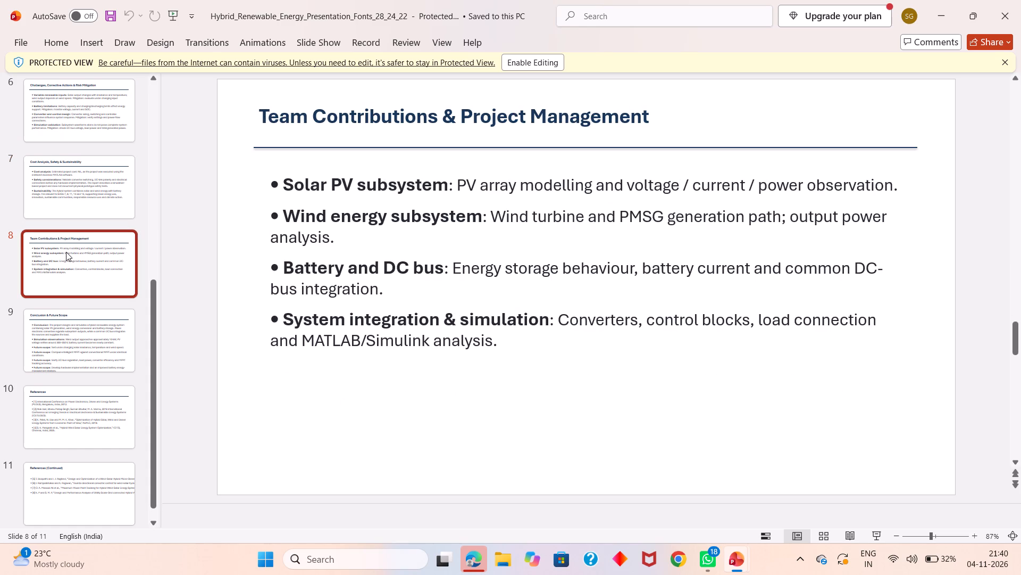
pyautogui.click(47, 323)
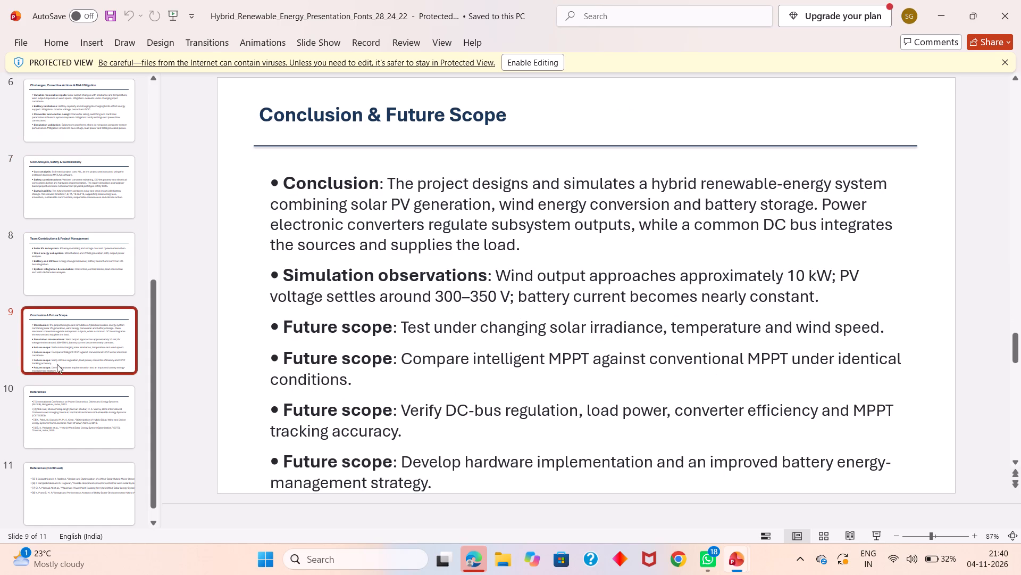
pyautogui.click(34, 398)
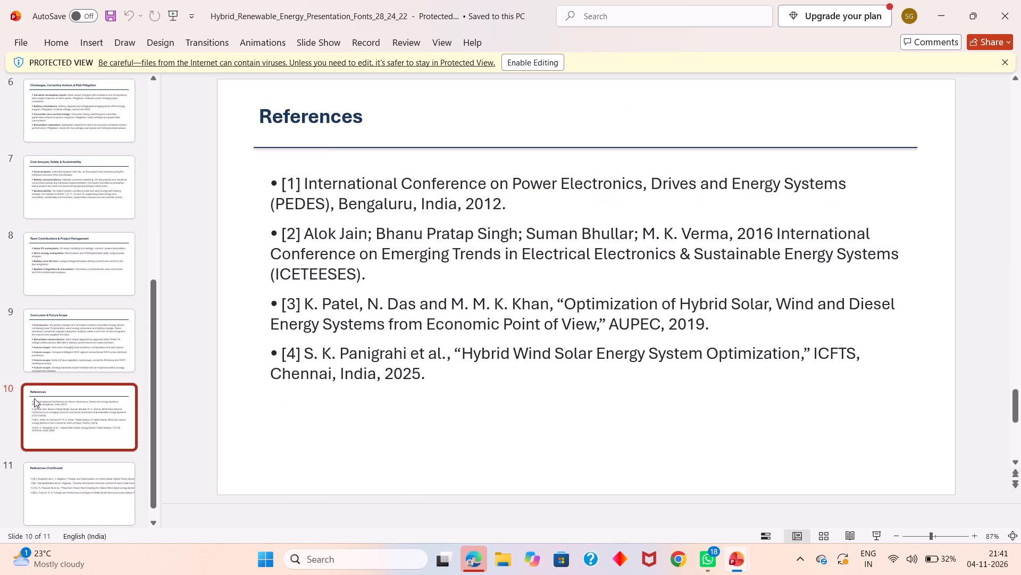
pyautogui.moveTo(41, 441); pyautogui.dragTo(62, 470)
pyautogui.click(62, 470)
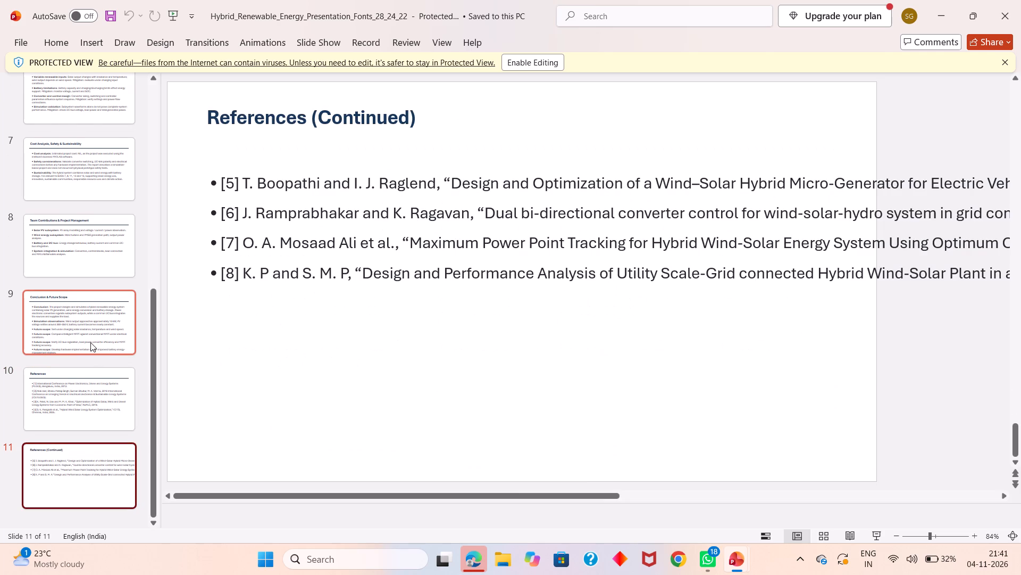
pyautogui.click(89, 255)
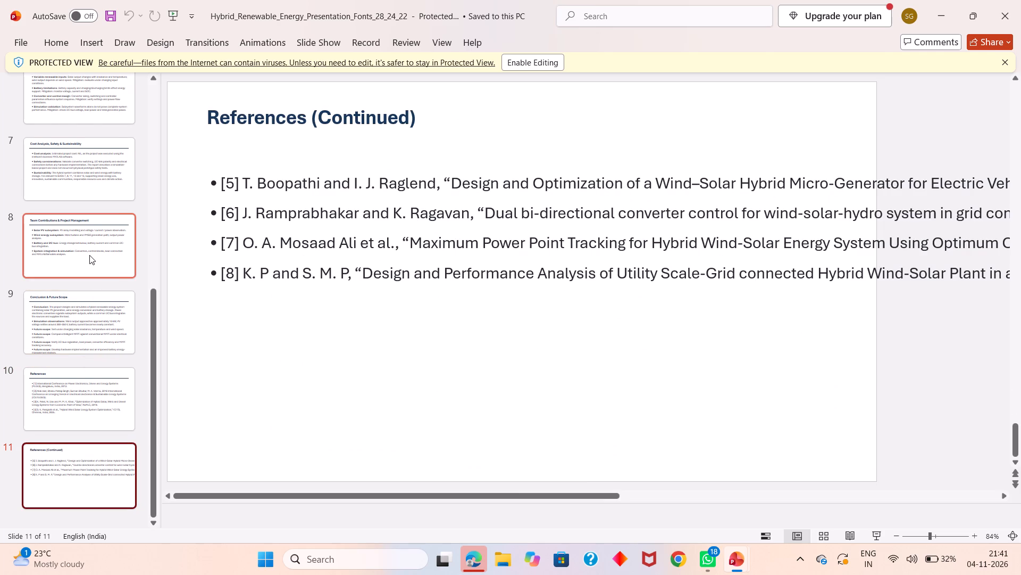
pyautogui.click(85, 179)
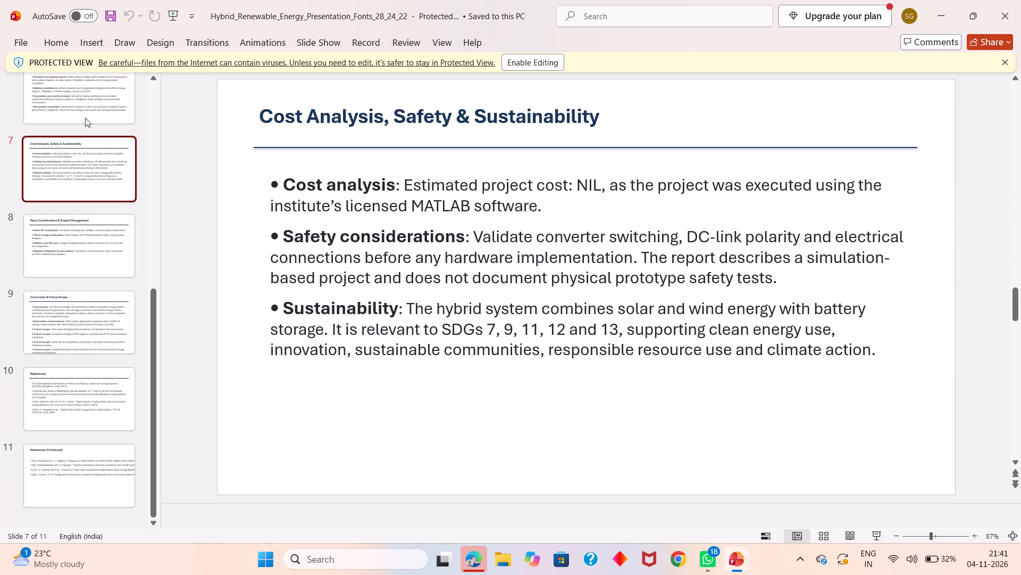
pyautogui.click(82, 108)
pyautogui.scroll(1, 82, 108)
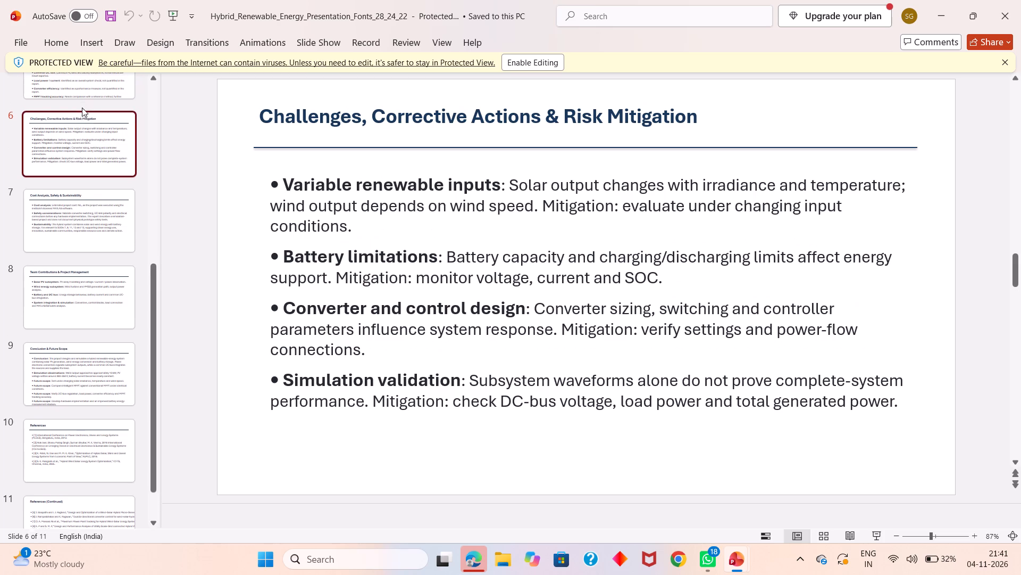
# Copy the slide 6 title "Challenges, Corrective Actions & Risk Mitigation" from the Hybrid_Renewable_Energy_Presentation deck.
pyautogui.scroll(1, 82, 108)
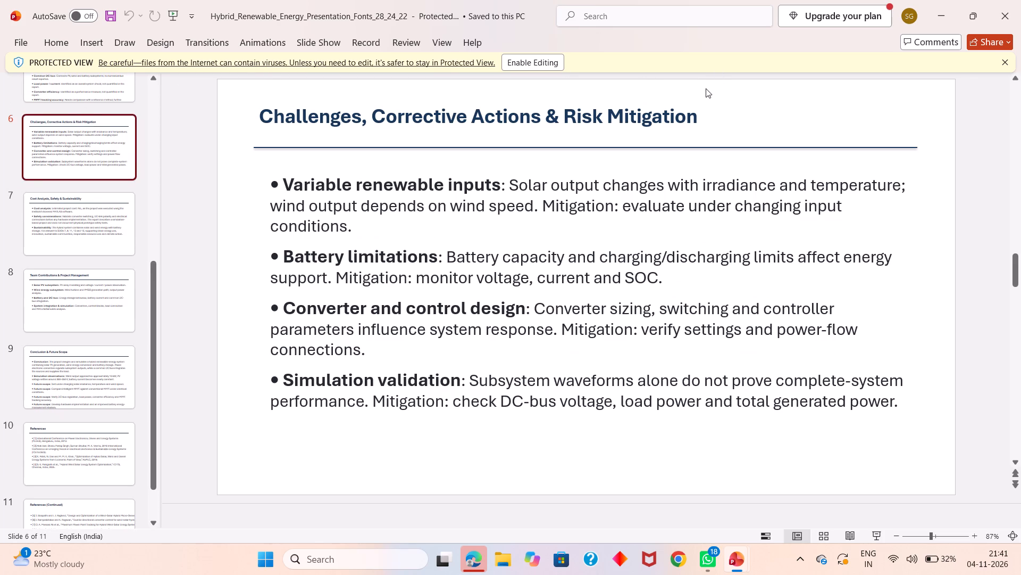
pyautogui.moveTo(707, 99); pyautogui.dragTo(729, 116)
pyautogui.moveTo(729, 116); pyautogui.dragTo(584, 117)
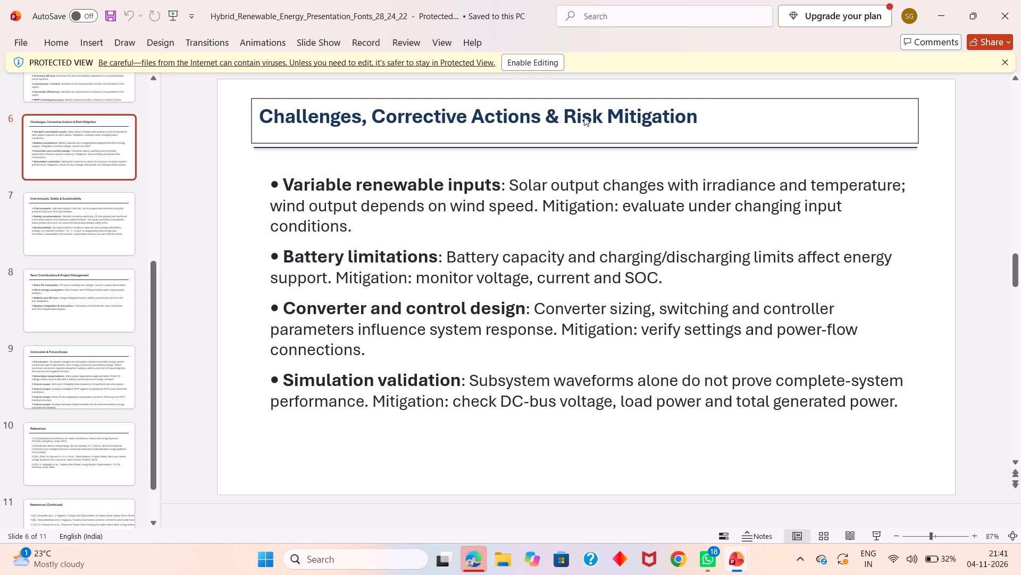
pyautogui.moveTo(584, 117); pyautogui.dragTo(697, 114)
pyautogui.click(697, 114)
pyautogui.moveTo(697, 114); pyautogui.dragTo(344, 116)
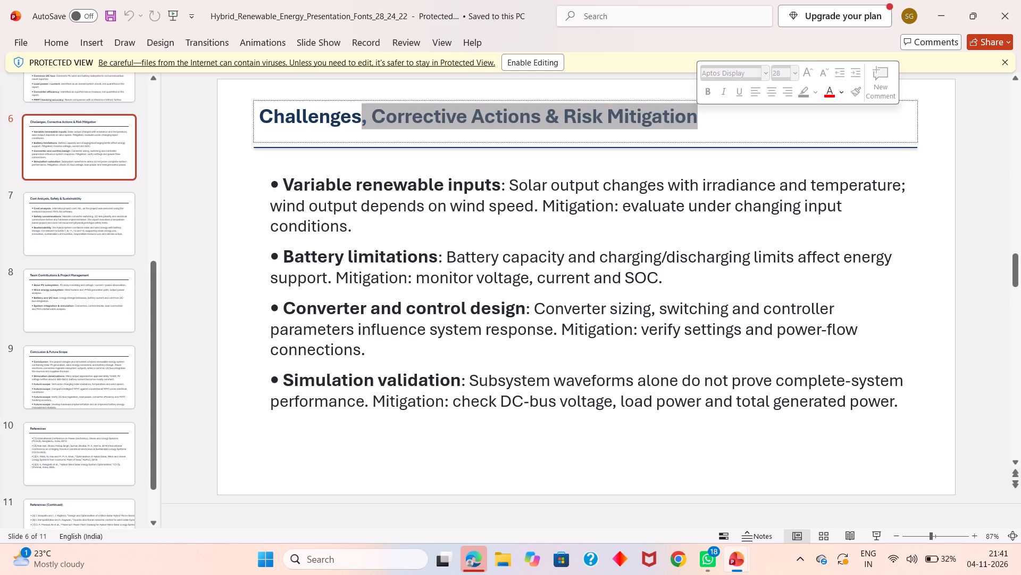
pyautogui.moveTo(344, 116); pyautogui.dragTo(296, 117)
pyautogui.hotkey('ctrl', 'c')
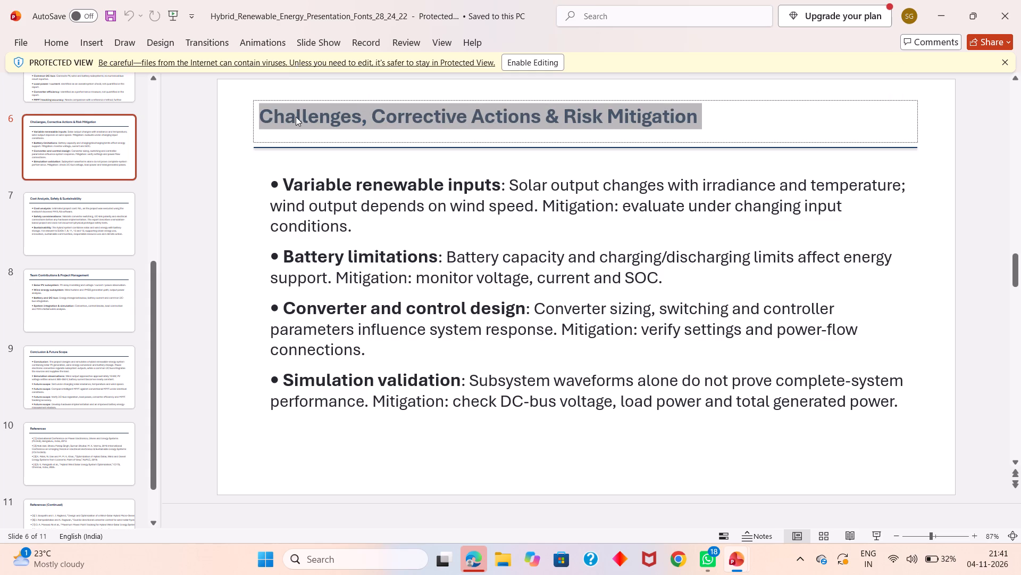
# Switch to the Hybrid_Wind_Solar_Project_Review deck and delete the body text on the "Cost Analysis, Safety & Sustainability" slide.
pyautogui.hotkey('alt', 'Tab')
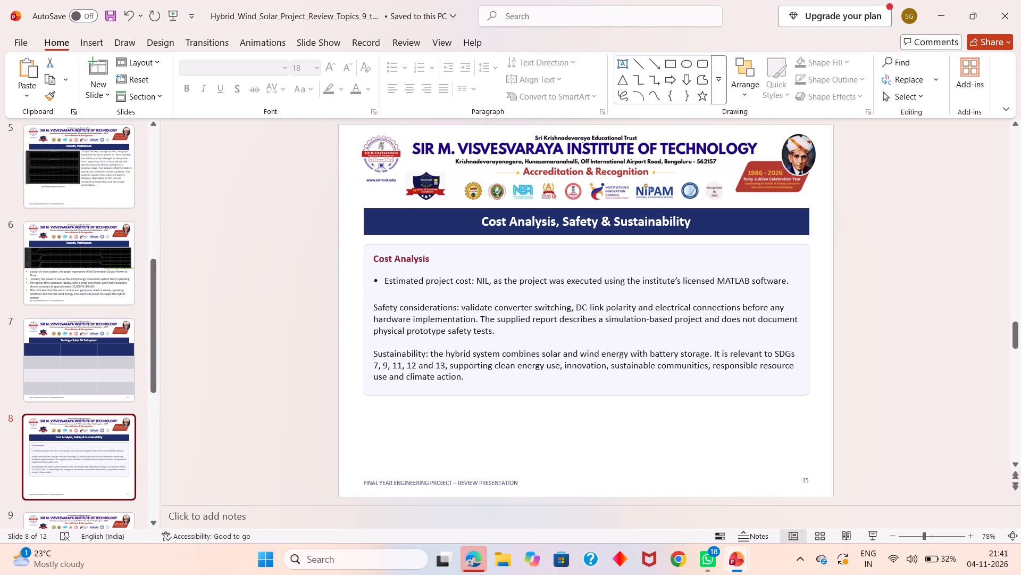
pyautogui.moveTo(377, 260); pyautogui.dragTo(503, 380)
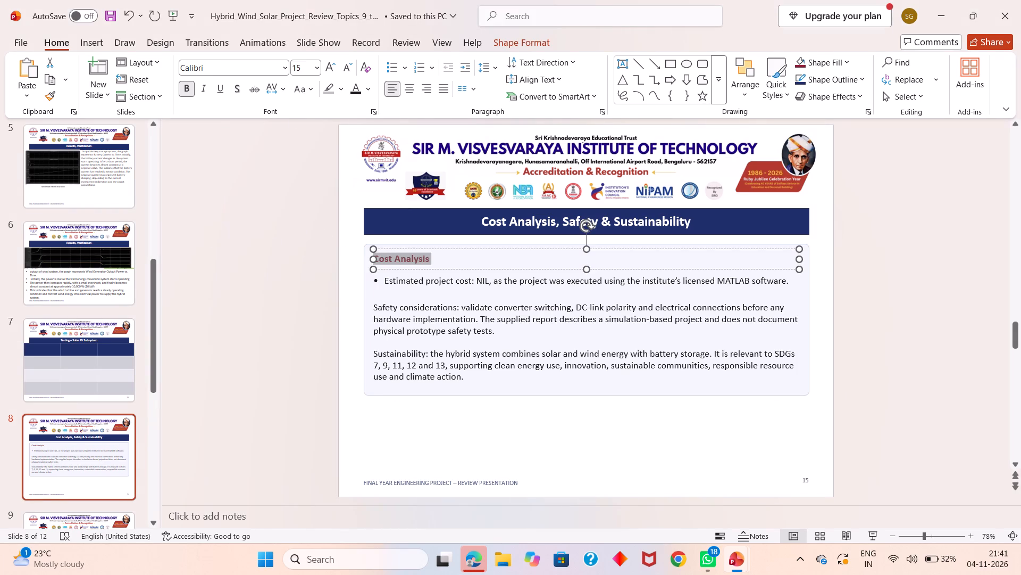
pyautogui.moveTo(503, 380); pyautogui.dragTo(483, 380)
pyautogui.moveTo(483, 380); pyautogui.dragTo(371, 278)
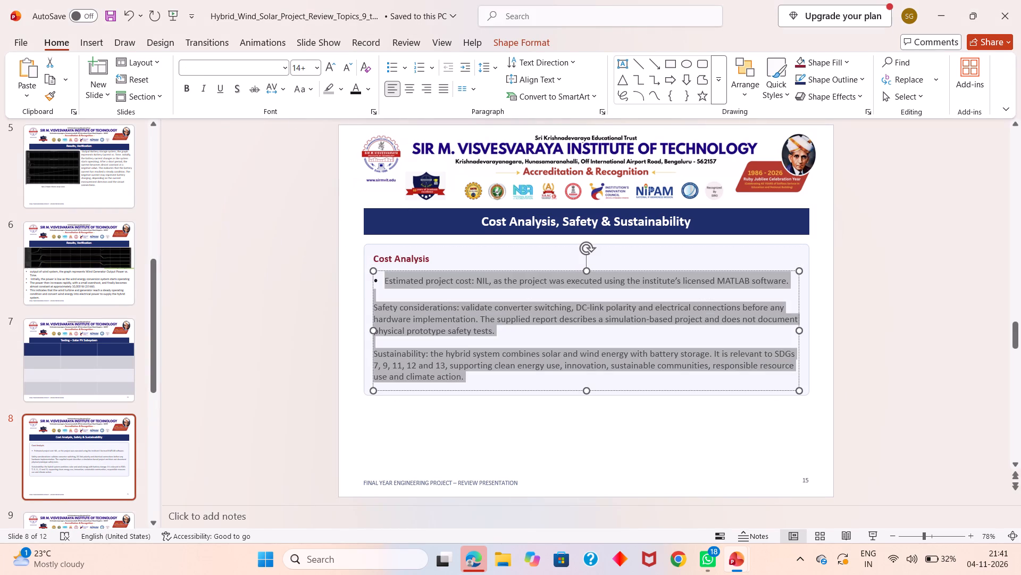
pyautogui.moveTo(371, 278); pyautogui.dragTo(371, 280)
pyautogui.press('BackSpace')
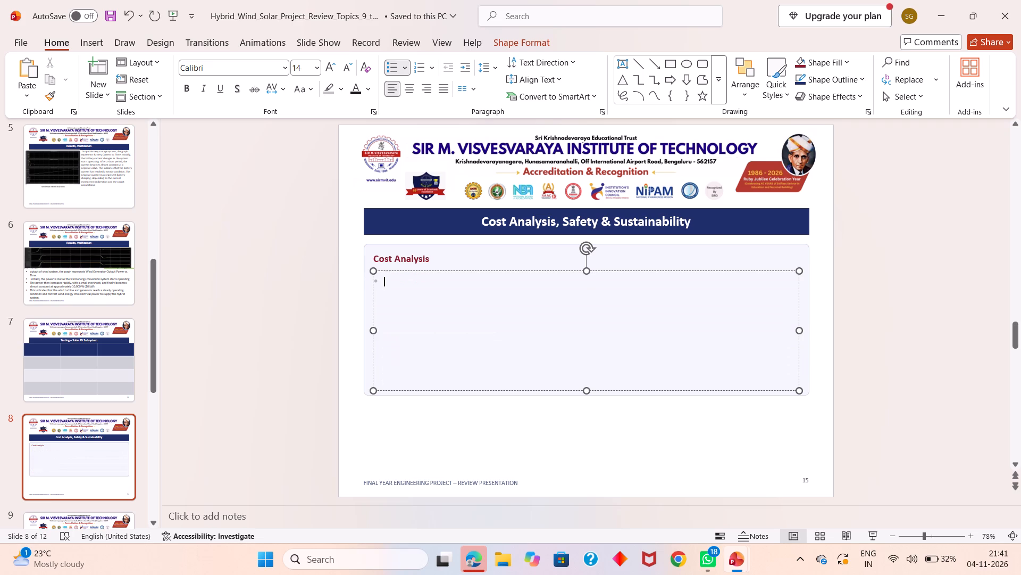
# Delete the "Cost Analysis" subheading text beneath the slide's title banner.
pyautogui.click(436, 259)
pyautogui.click(436, 259)
pyautogui.press('BackSpace')
pyautogui.press('BackSpace')
pyautogui.press('BackSpace')
pyautogui.press('BackSpace')
pyautogui.press('BackSpace')
pyautogui.press('BackSpace')
pyautogui.press('BackSpace')
pyautogui.press('BackSpace')
pyautogui.press('BackSpace')
pyautogui.press('BackSpace')
pyautogui.press('BackSpace')
pyautogui.press('BackSpace')
pyautogui.press('BackSpace')
pyautogui.press('BackSpace')
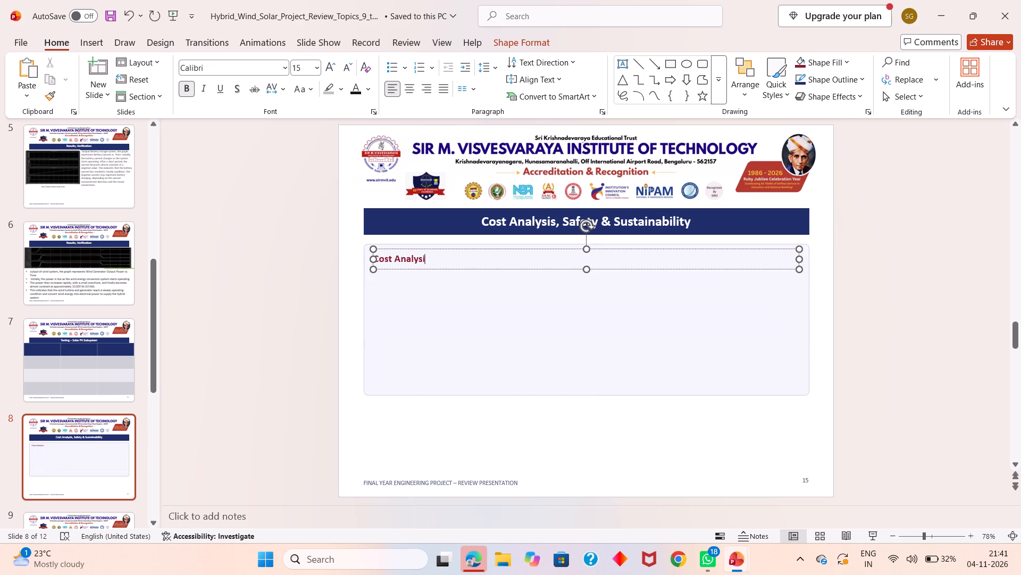
pyautogui.press('BackSpace')
pyautogui.press('BackSpace')
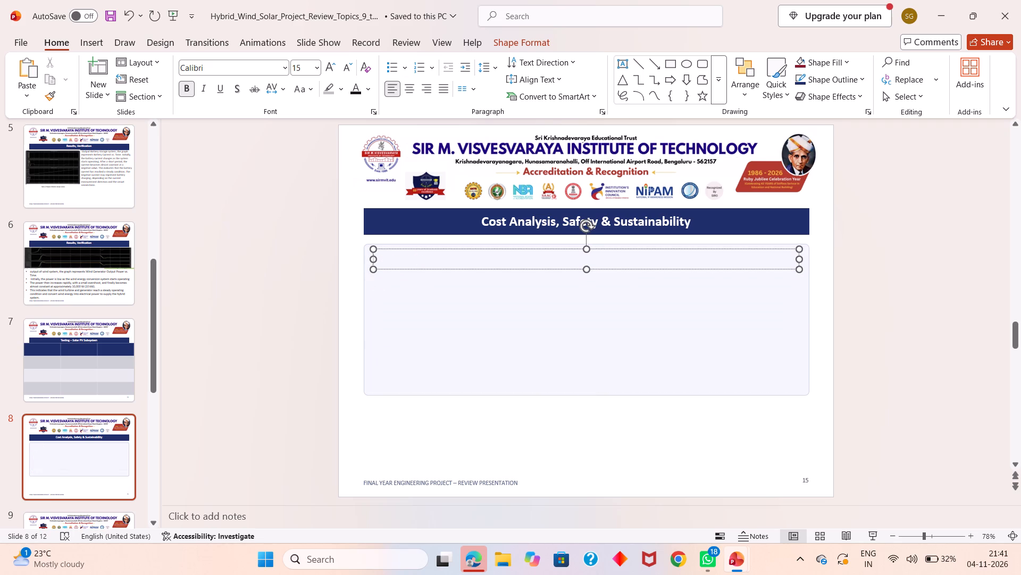
# Remove the empty rounded content box from the "Cost Analysis, Safety & Sustainability" slide.
pyautogui.click(387, 289)
pyautogui.press('BackSpace')
pyautogui.click(398, 279)
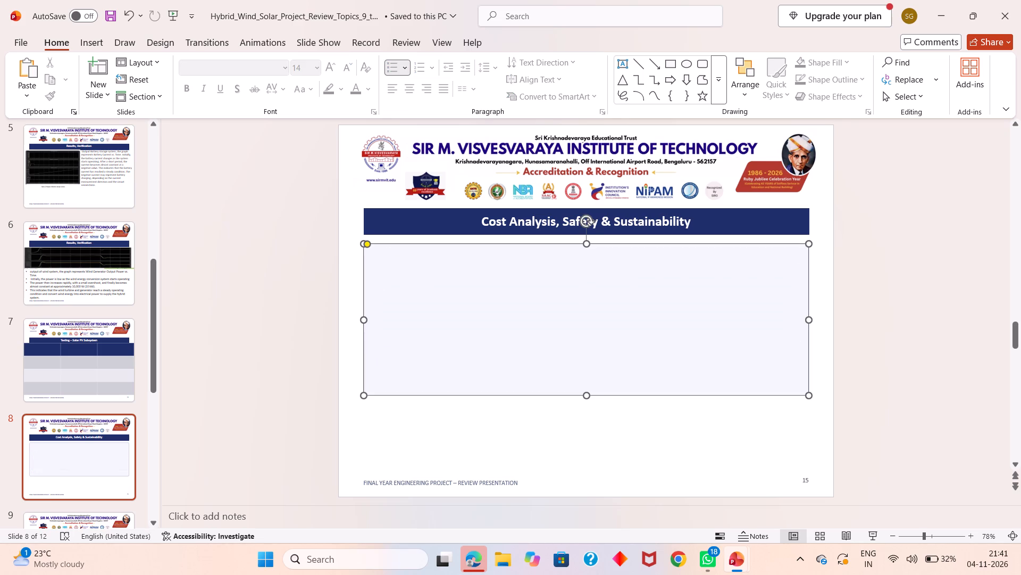
pyautogui.press('BackSpace')
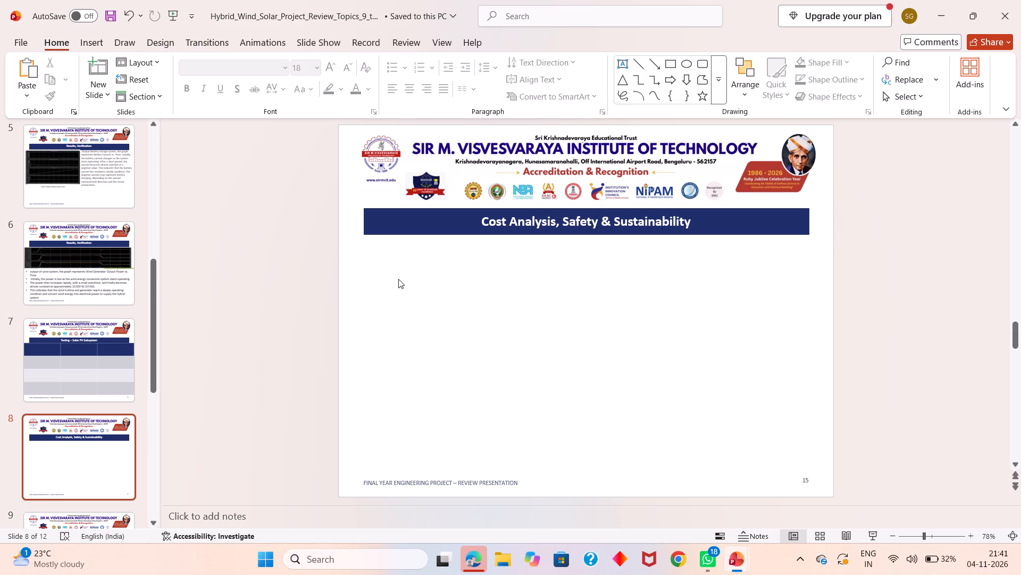
# Switch to the Hybrid_Renewable_Energy_Presentation deck and copy all bullet text from slide 7, "Cost Analysis, Safety & Sustainability".
pyautogui.hotkey('alt', 'Tab')
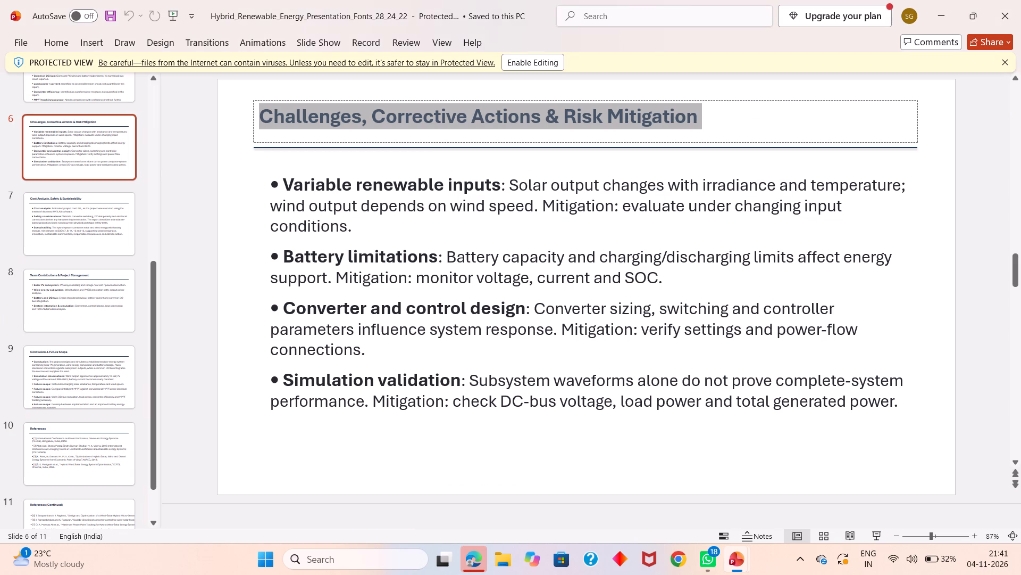
pyautogui.click(106, 219)
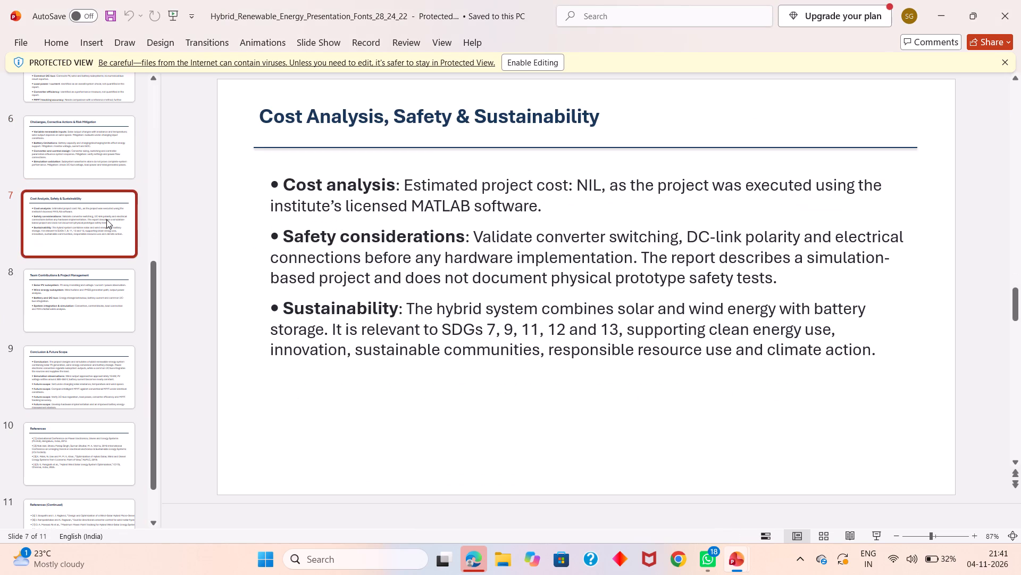
pyautogui.moveTo(272, 179); pyautogui.dragTo(298, 245)
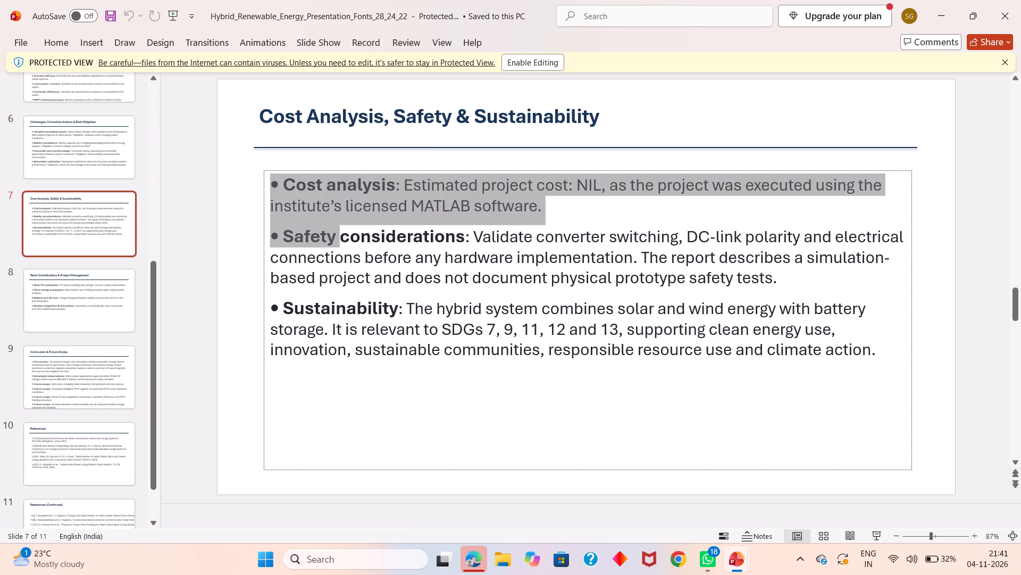
pyautogui.moveTo(298, 245); pyautogui.dragTo(858, 356)
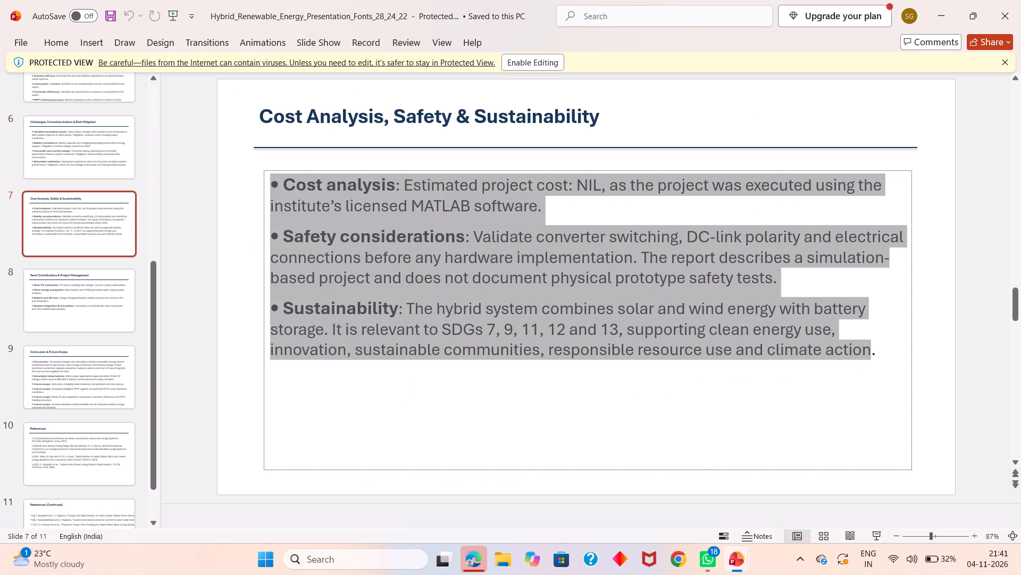
pyautogui.moveTo(858, 356); pyautogui.dragTo(896, 356)
pyautogui.hotkey('ctrl', 'c')
# Return to the Hybrid_Wind_Solar_Project_Review deck and add an empty text box below the "Cost Analysis, Safety & Sustainability" banner, enlarging it toward the slide's left edge.
pyautogui.hotkey('alt', 'Tab')
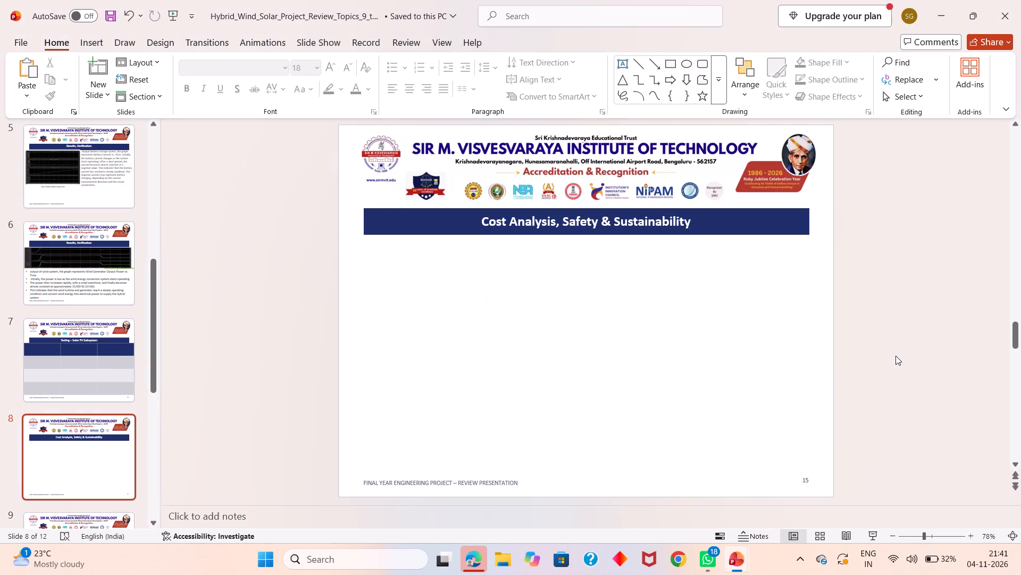
pyautogui.click(642, 348)
pyautogui.doubleClick(441, 274)
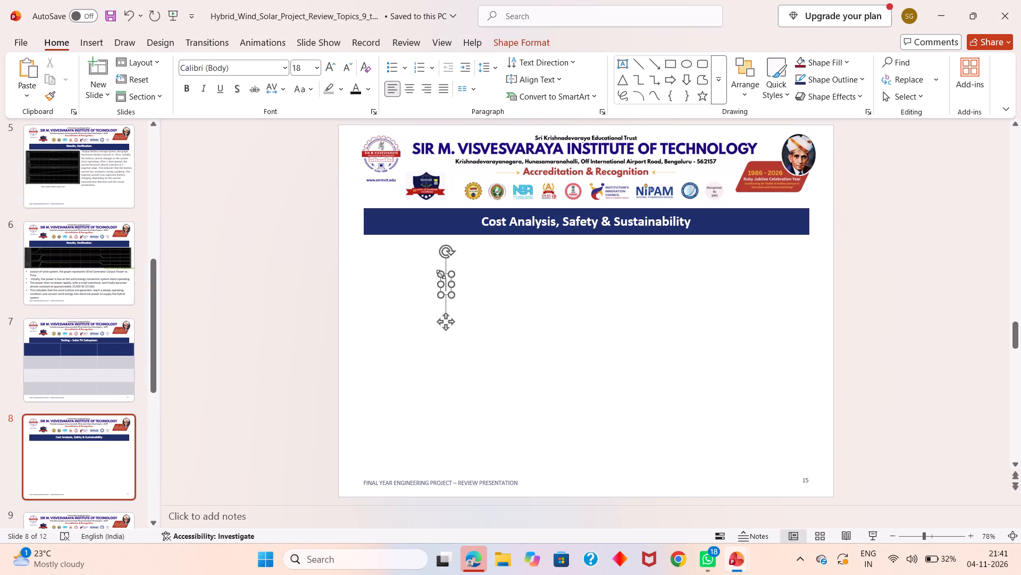
pyautogui.moveTo(441, 274); pyautogui.dragTo(345, 253)
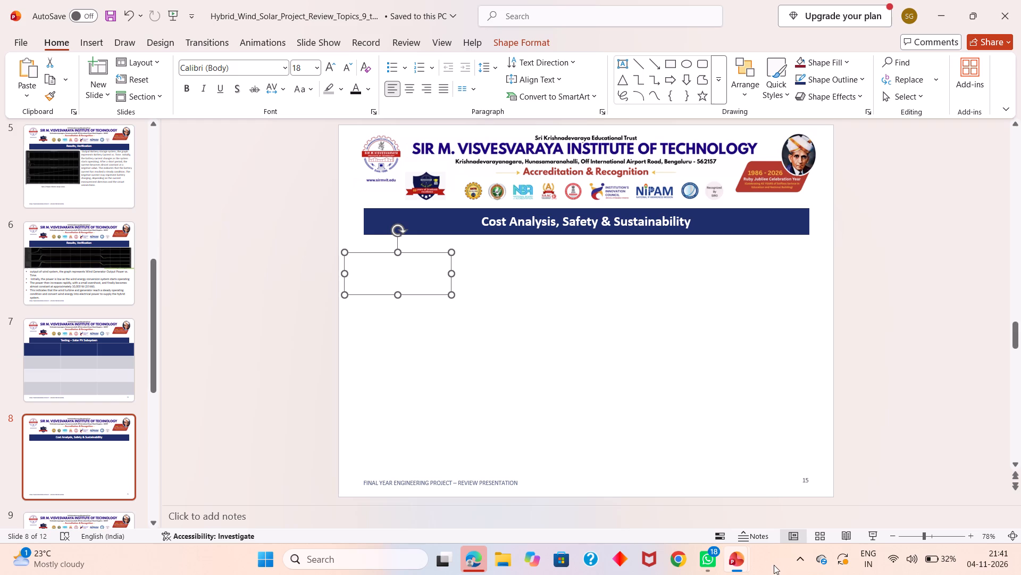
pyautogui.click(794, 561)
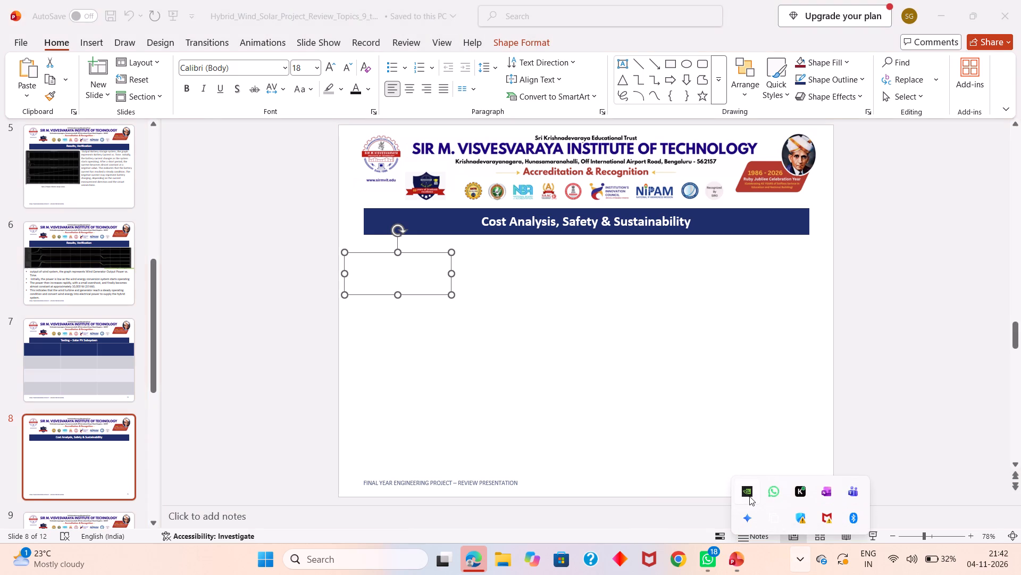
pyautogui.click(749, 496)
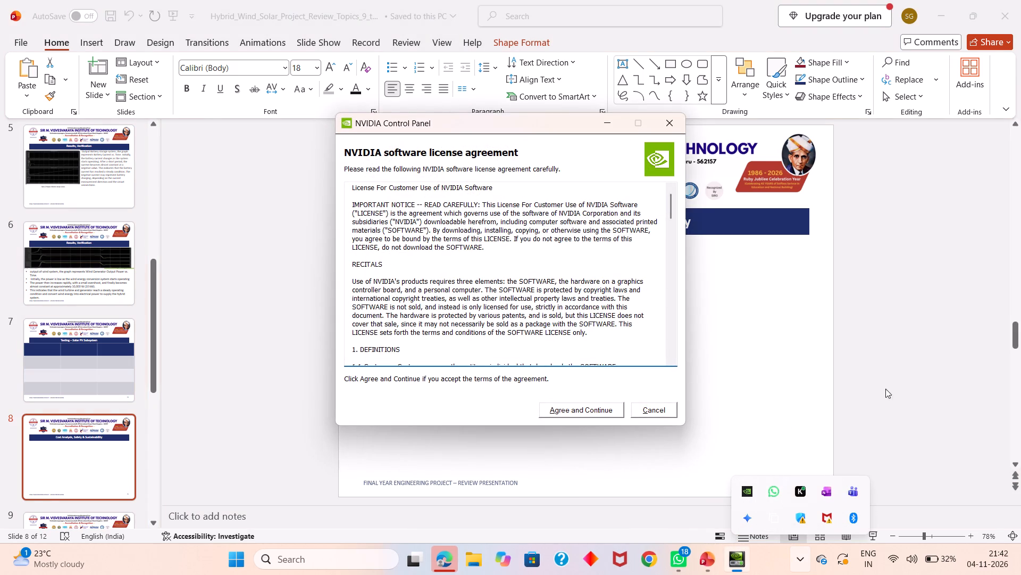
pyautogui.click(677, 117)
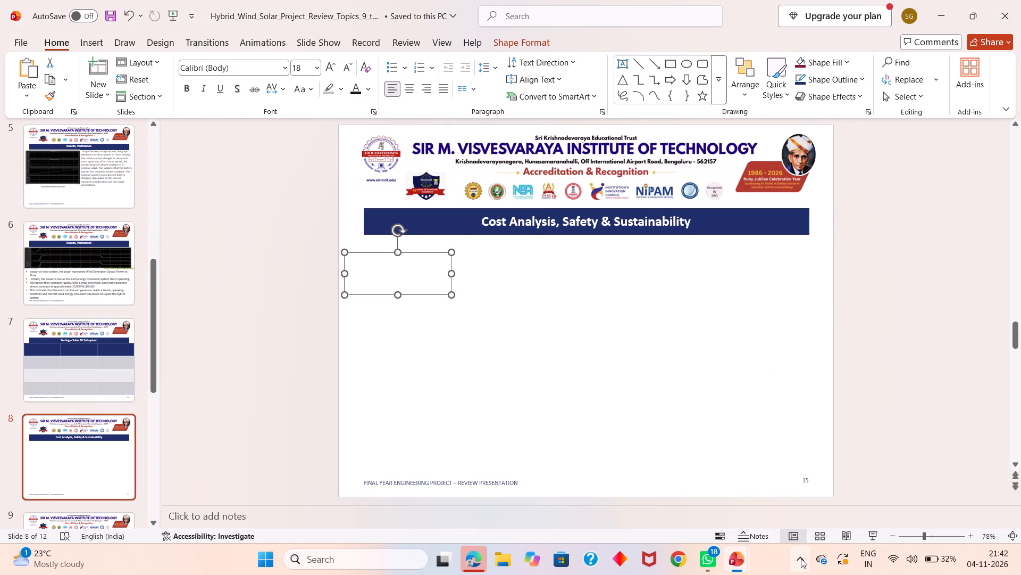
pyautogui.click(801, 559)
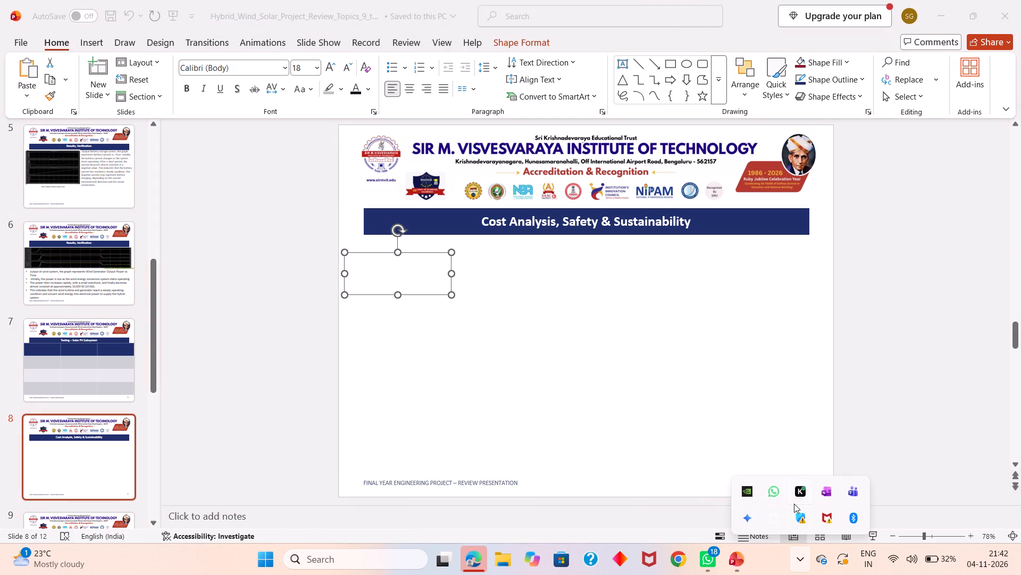
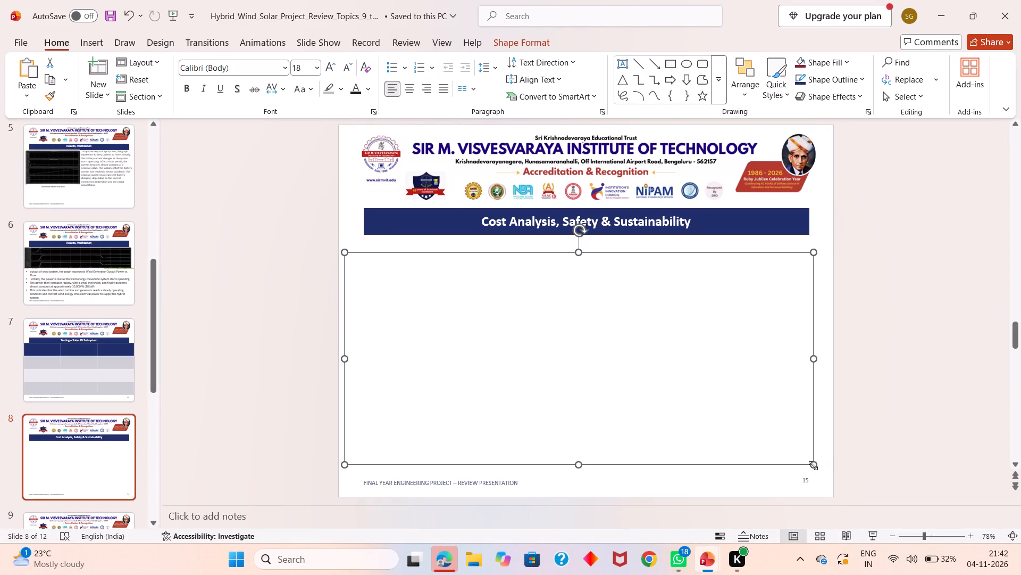
# Extend the empty text box up to the title banner and out to the slide's left edge, and paste the copied bullet text into it.
pyautogui.press('F10')
pyautogui.click(609, 399)
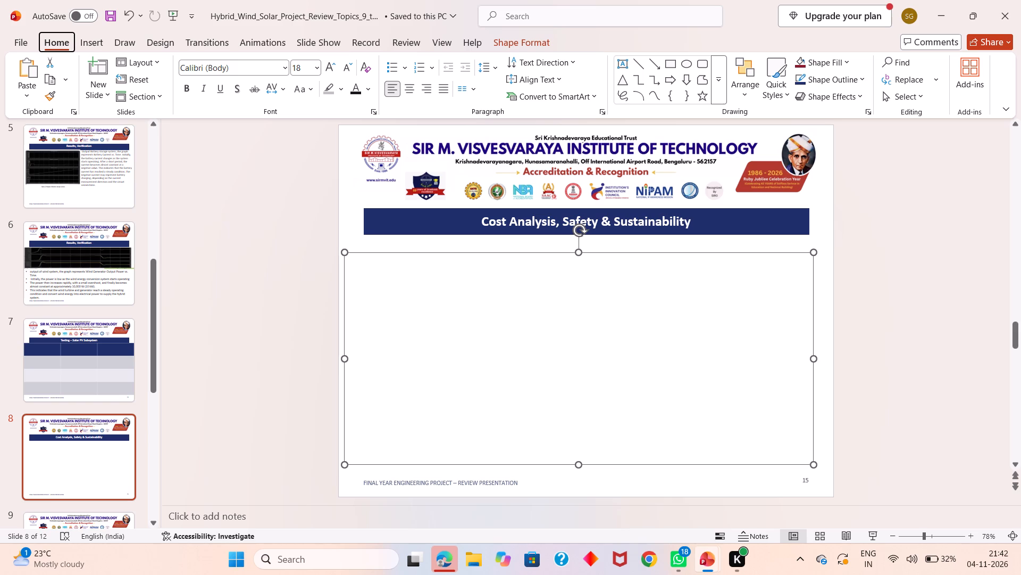
pyautogui.click(381, 278)
pyautogui.click(355, 272)
pyautogui.moveTo(343, 253); pyautogui.dragTo(347, 240)
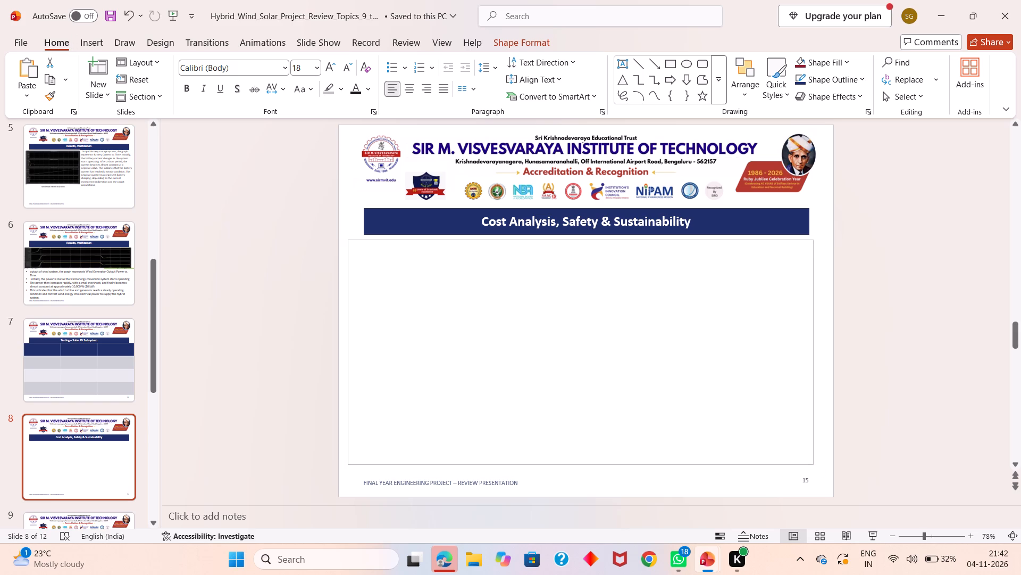
pyautogui.moveTo(347, 240); pyautogui.dragTo(340, 241)
pyautogui.click(359, 278)
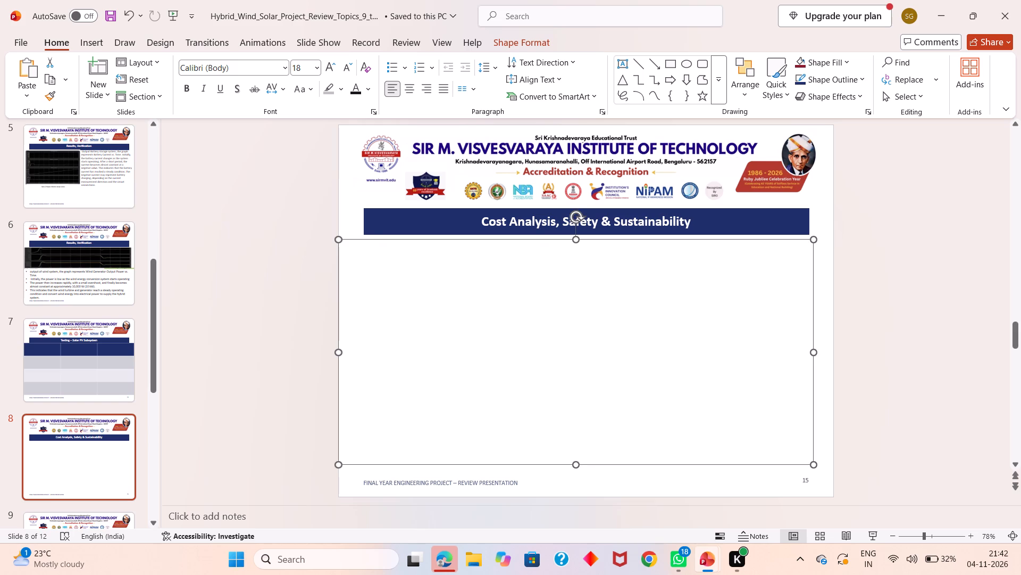
pyautogui.hotkey('ctrl', 'v')
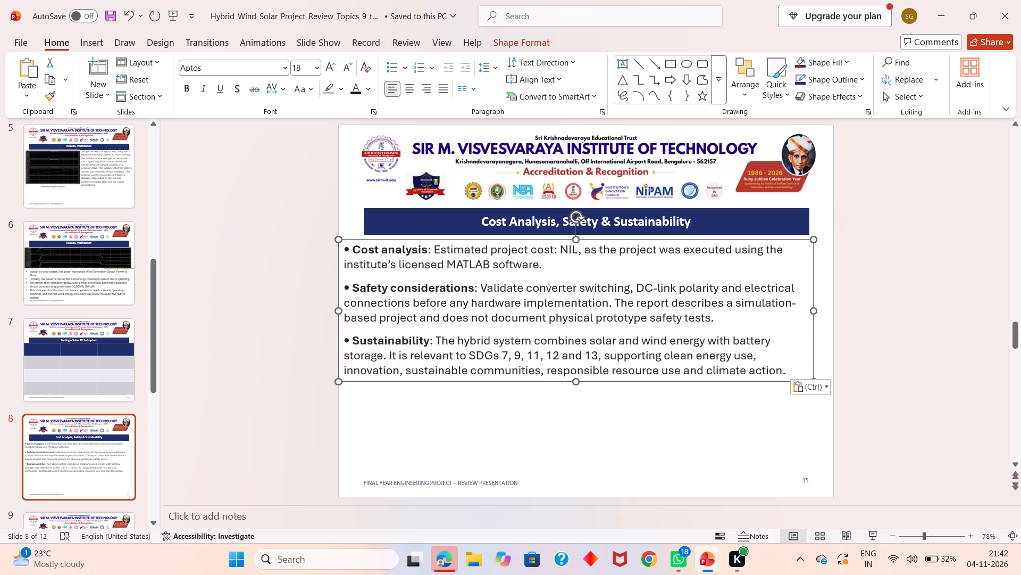
# Set the font size of all three pasted bullets on the "Cost Analysis, Safety & Sustainability" slide to 20.
pyautogui.moveTo(344, 245); pyautogui.dragTo(603, 362)
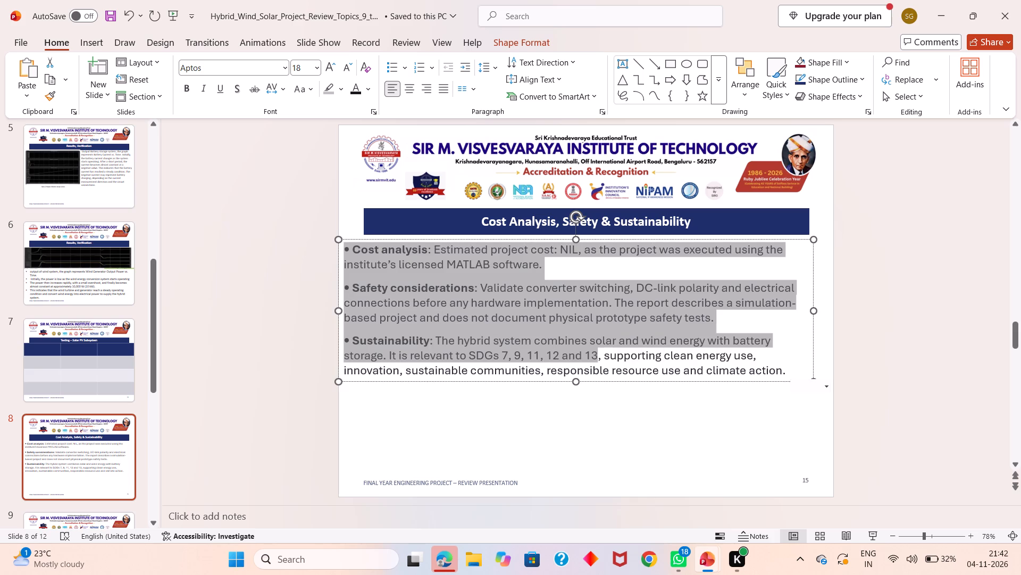
pyautogui.moveTo(603, 362); pyautogui.dragTo(774, 373)
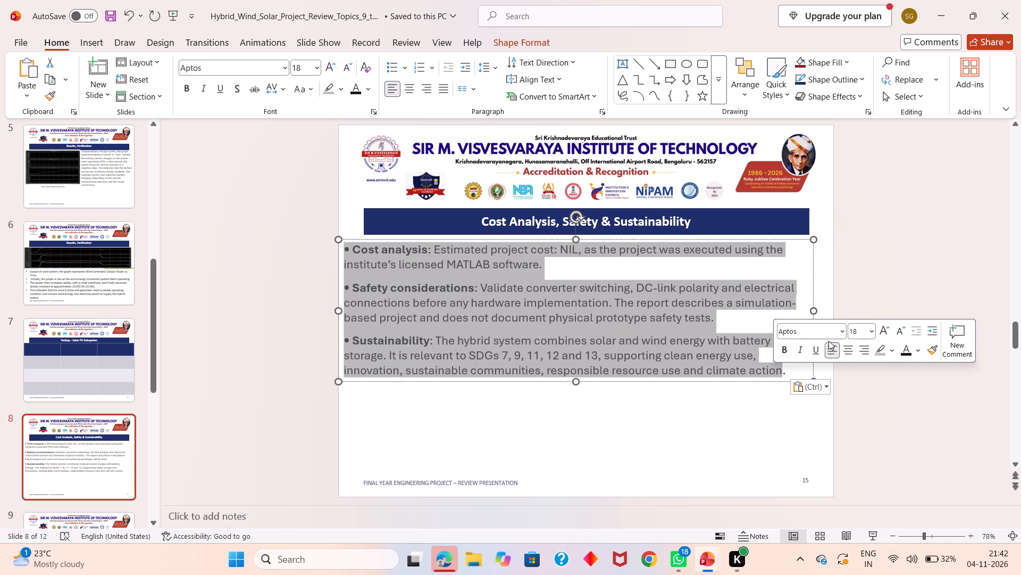
pyautogui.click(873, 328)
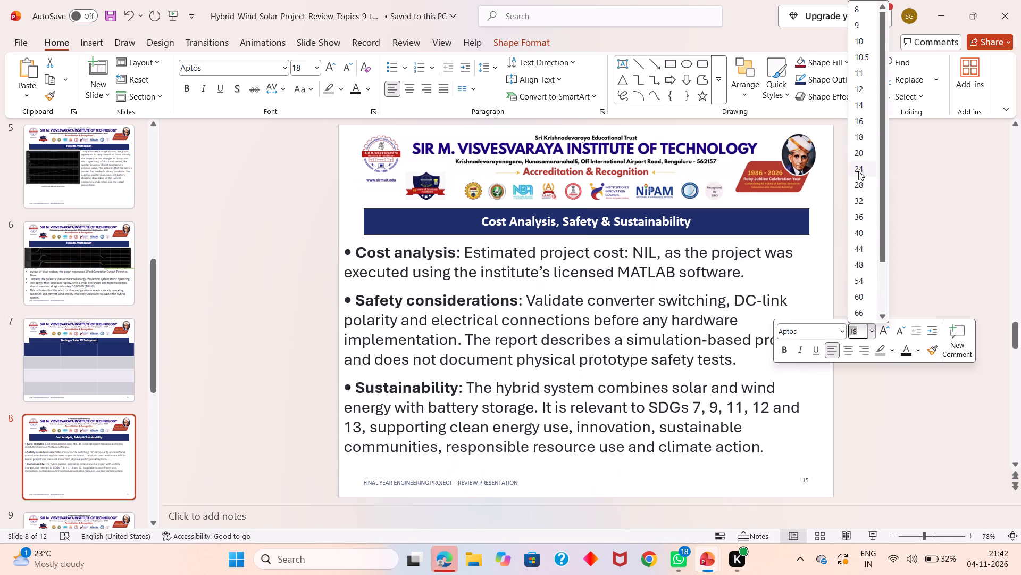
pyautogui.click(857, 156)
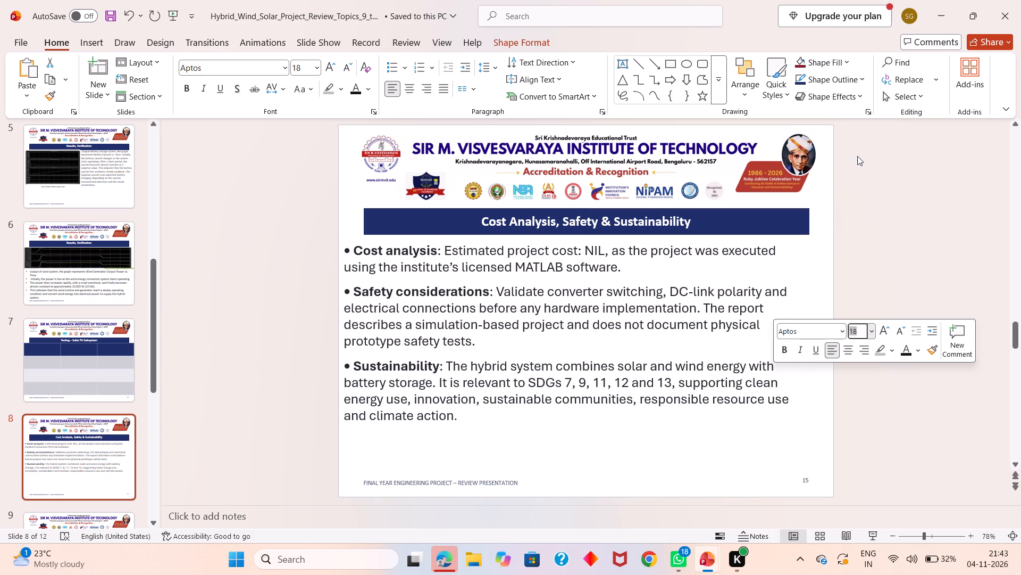
pyautogui.click(675, 279)
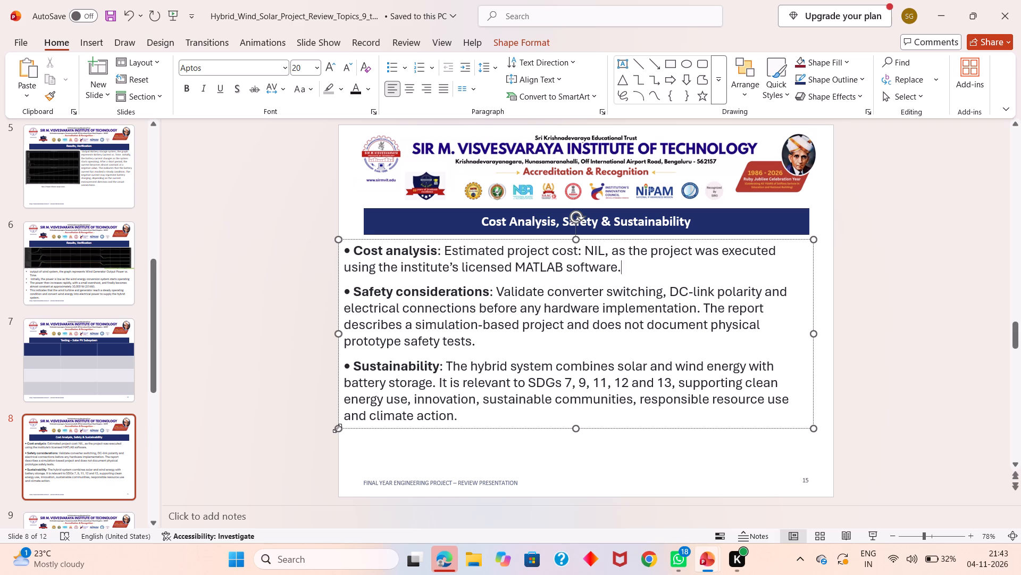
# Pull the bullet text box's left side slightly inward from the slide's left edge.
pyautogui.moveTo(337, 428); pyautogui.dragTo(346, 470)
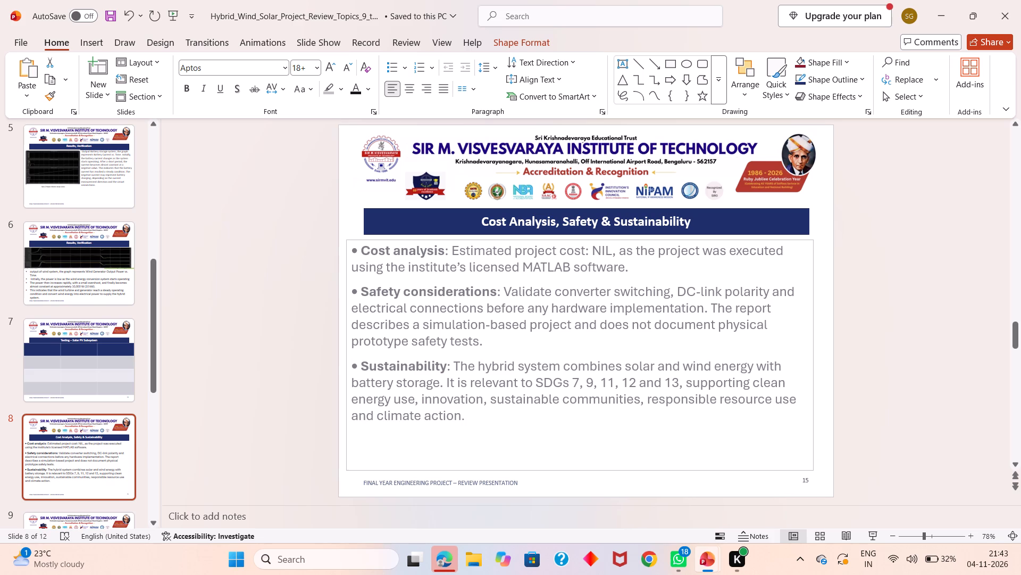
pyautogui.moveTo(346, 470); pyautogui.dragTo(344, 470)
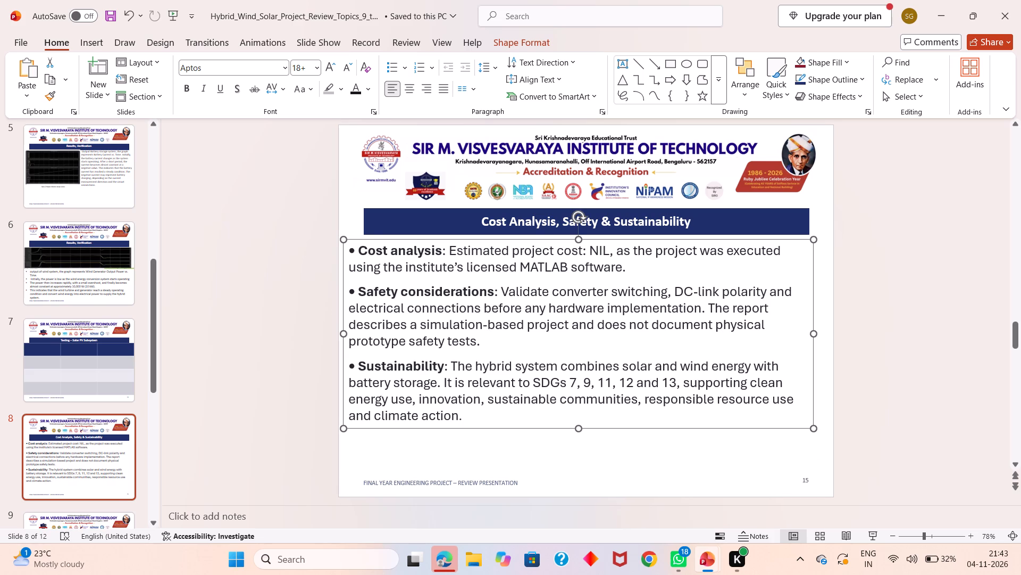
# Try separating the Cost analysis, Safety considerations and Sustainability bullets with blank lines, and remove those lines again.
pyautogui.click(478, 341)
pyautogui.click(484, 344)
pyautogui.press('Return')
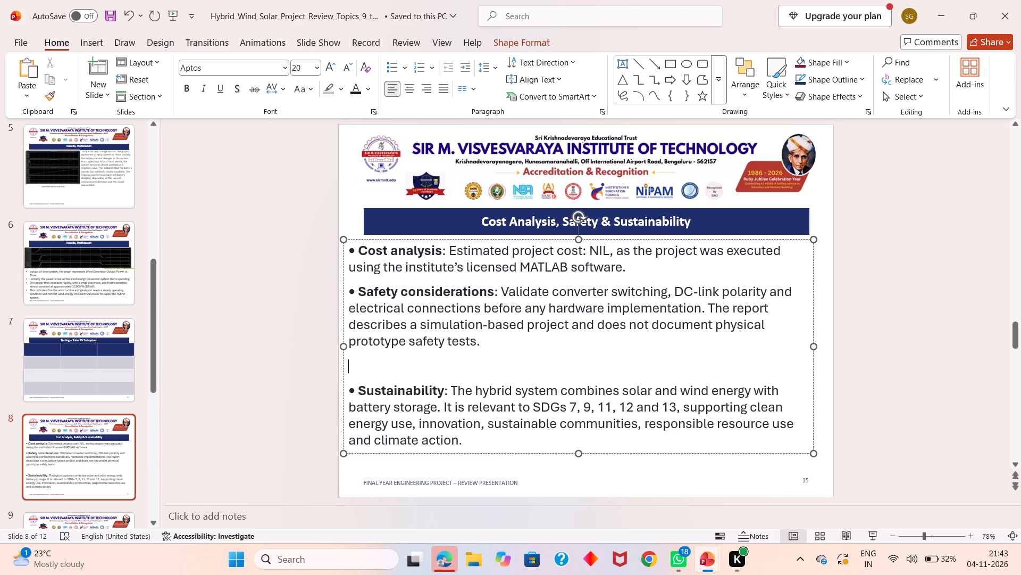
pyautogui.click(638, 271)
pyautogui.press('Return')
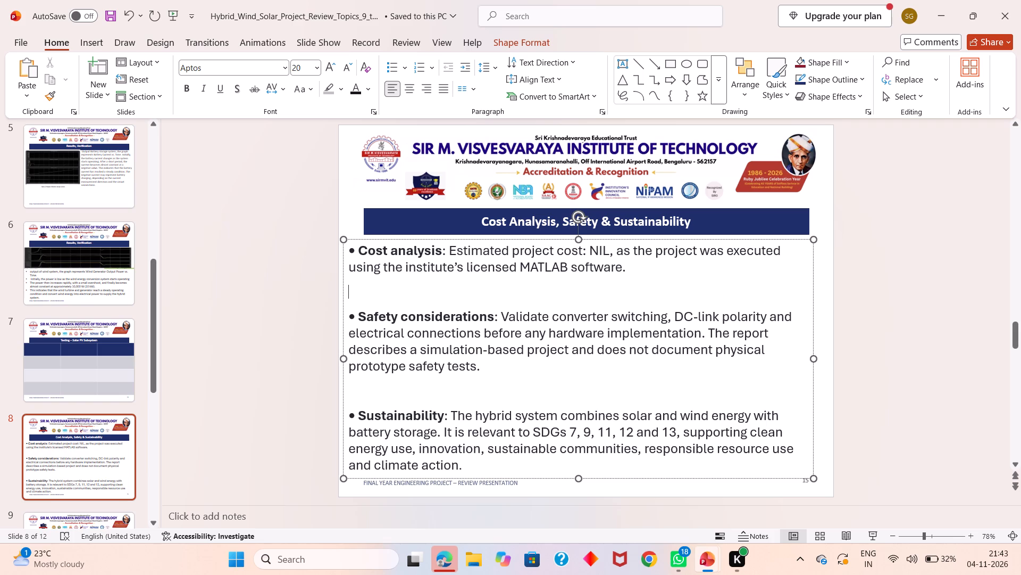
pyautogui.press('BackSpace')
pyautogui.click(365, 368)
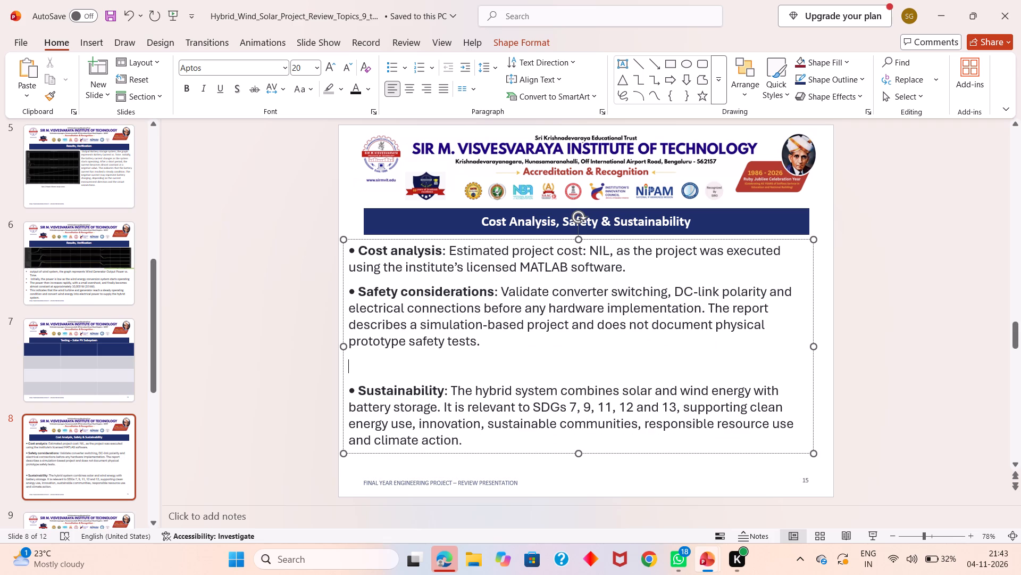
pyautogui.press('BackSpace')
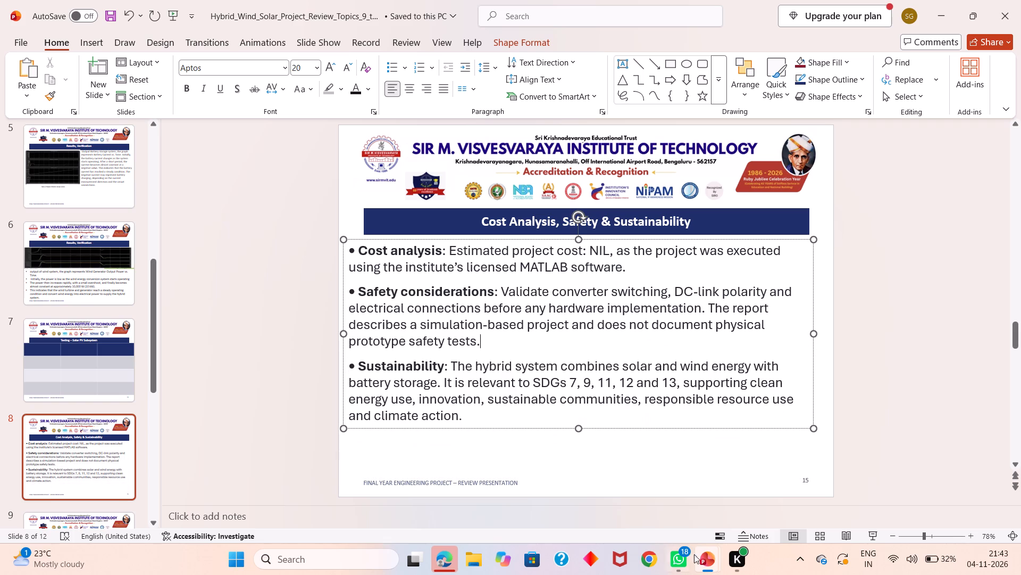
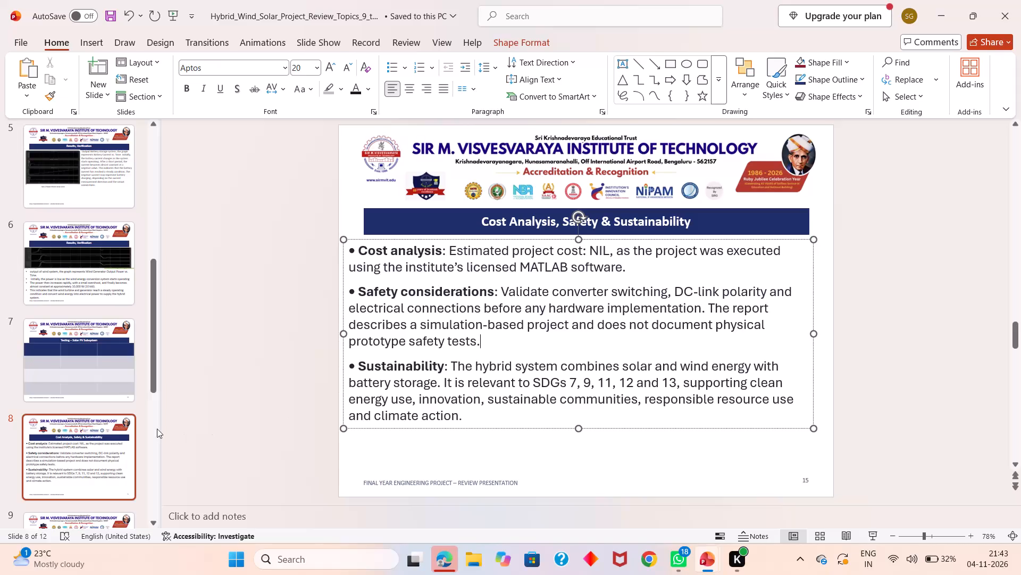
# Add a new blank titled slide directly after the "Testing – Solar PV Subsystem" slide.
pyautogui.click(451, 324)
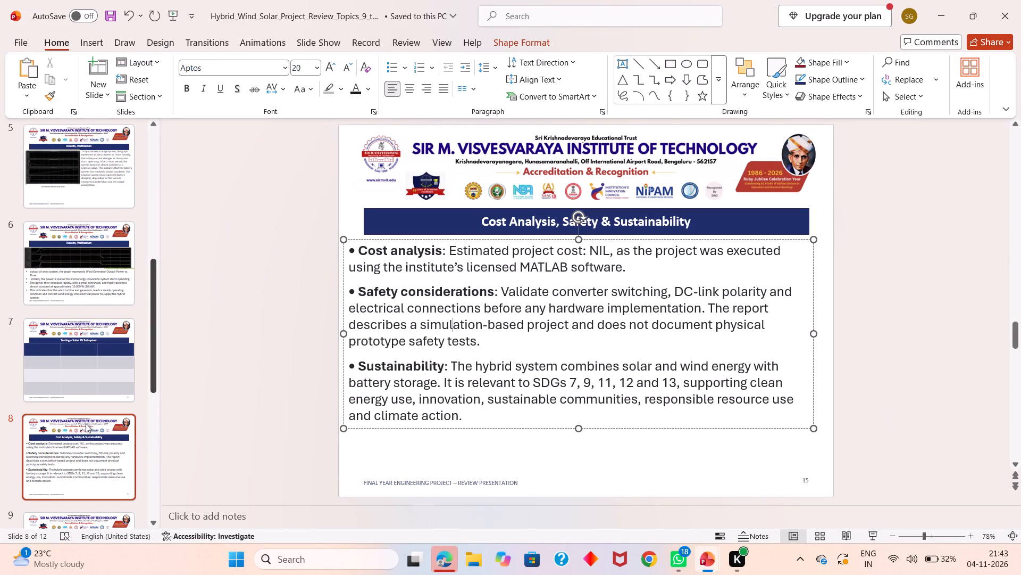
pyautogui.click(110, 369)
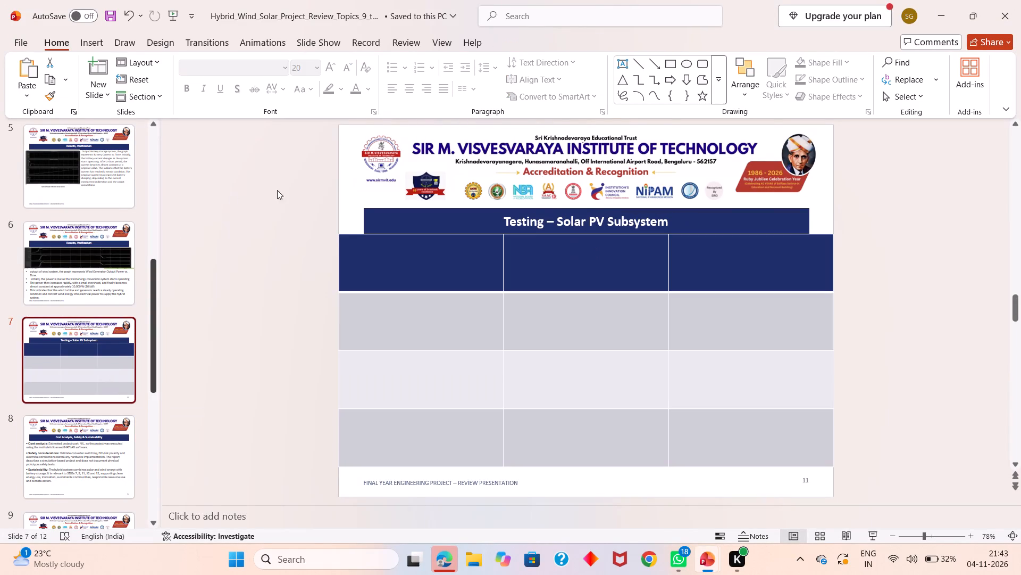
pyautogui.click(351, 187)
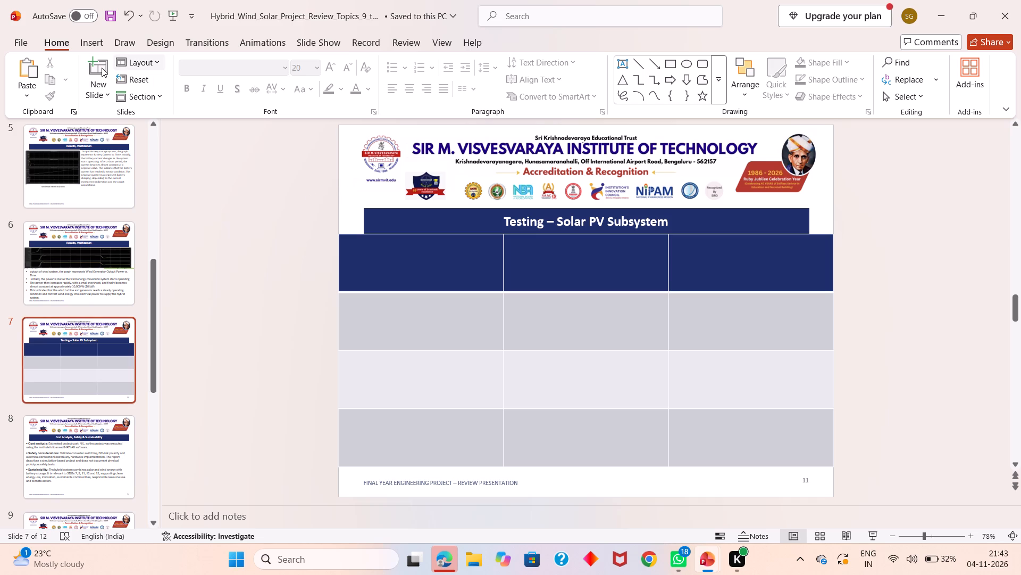
pyautogui.click(102, 67)
pyautogui.click(465, 294)
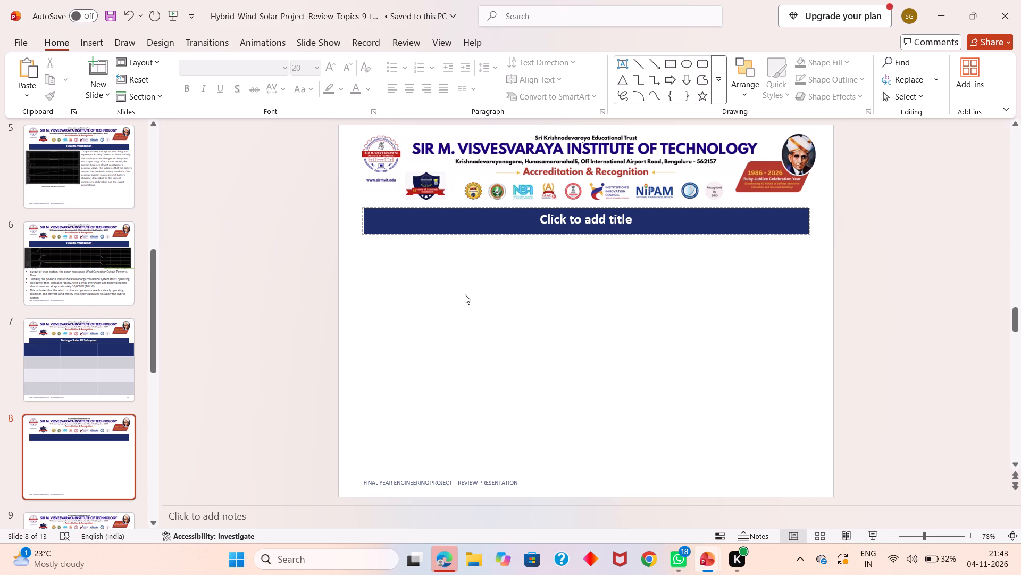
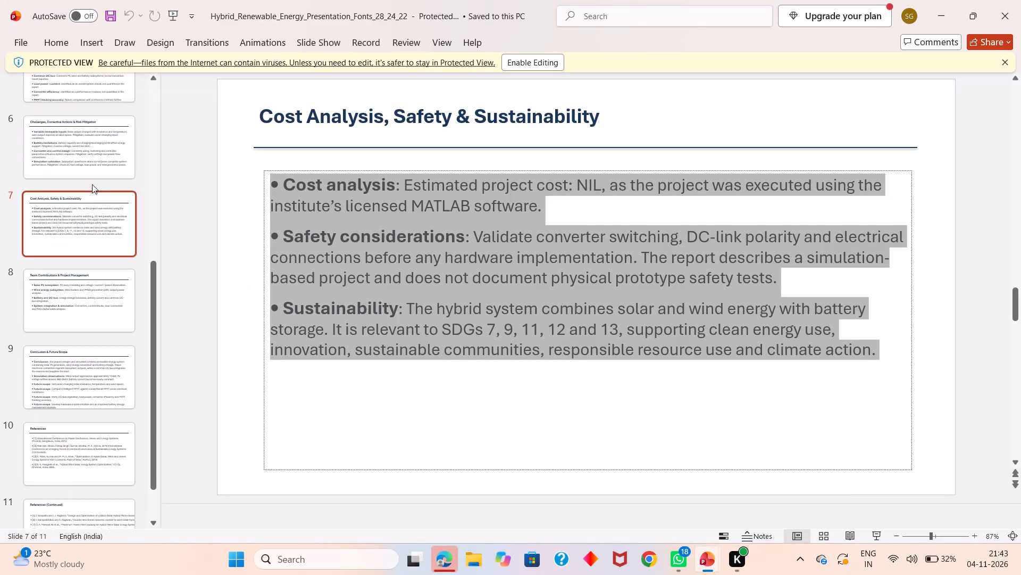
# Copy the title "Challenges, Corrective Actions & Risk Mitigation" from slide 6 of the Hybrid_Renewable_Energy_Presentation_Fonts_28_24_22 deck.
pyautogui.click(97, 159)
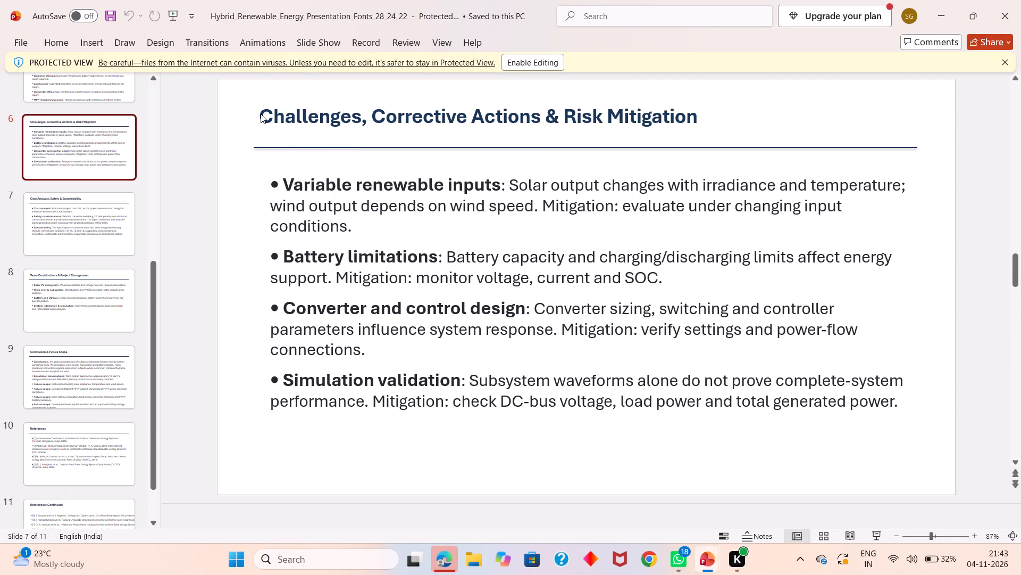
pyautogui.moveTo(261, 114); pyautogui.dragTo(721, 145)
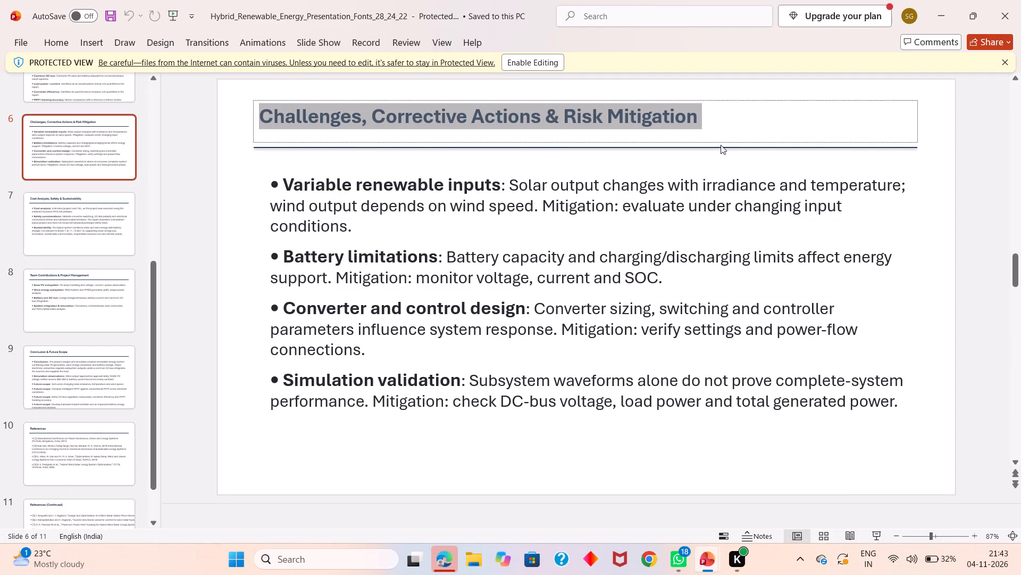
pyautogui.hotkey('ctrl', 'c')
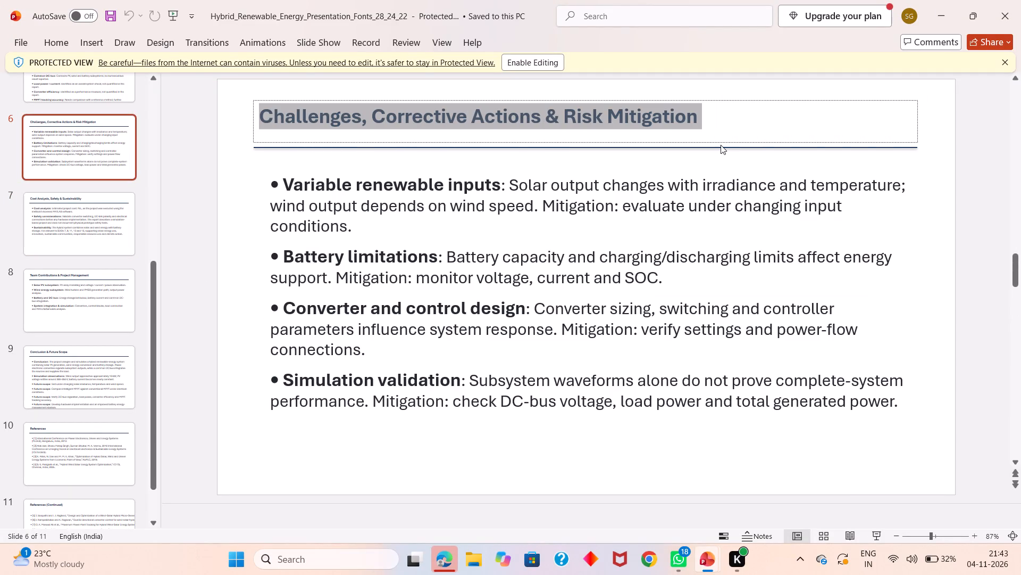
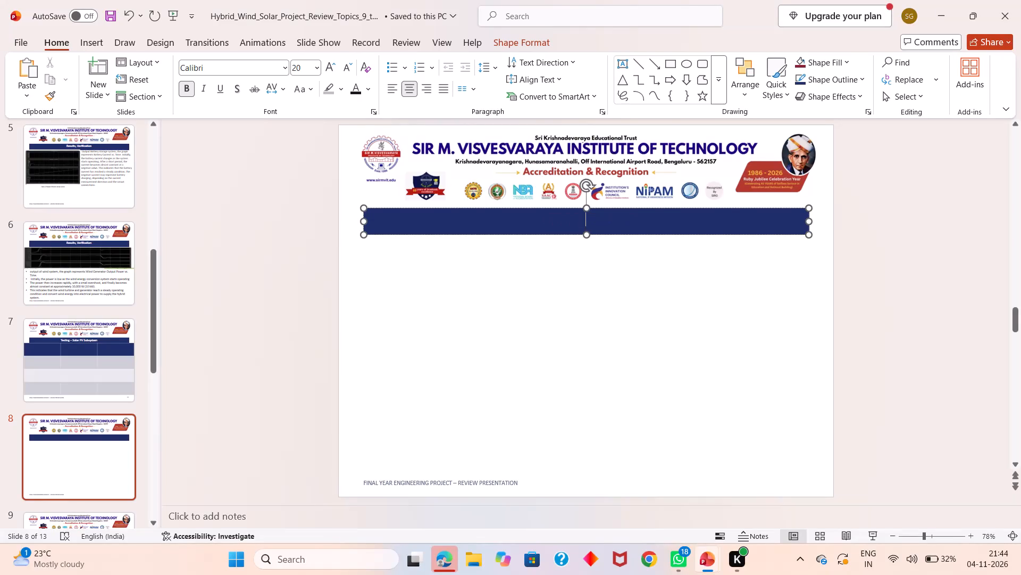
# Paste the title "Challenges, Corrective Actions & Risk Mitigation" into the blue title banner on slide 8.
pyautogui.hotkey('ctrl', 'v')
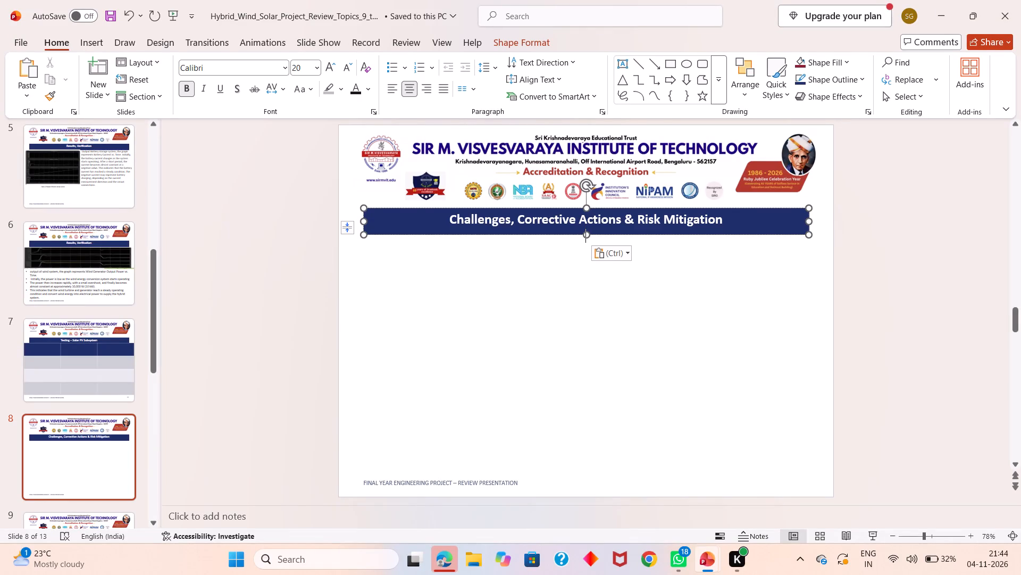
# Enlarge the small empty text box on slide 8 to fill the area below the title banner.
pyautogui.click(490, 381)
pyautogui.tripleClick(456, 341)
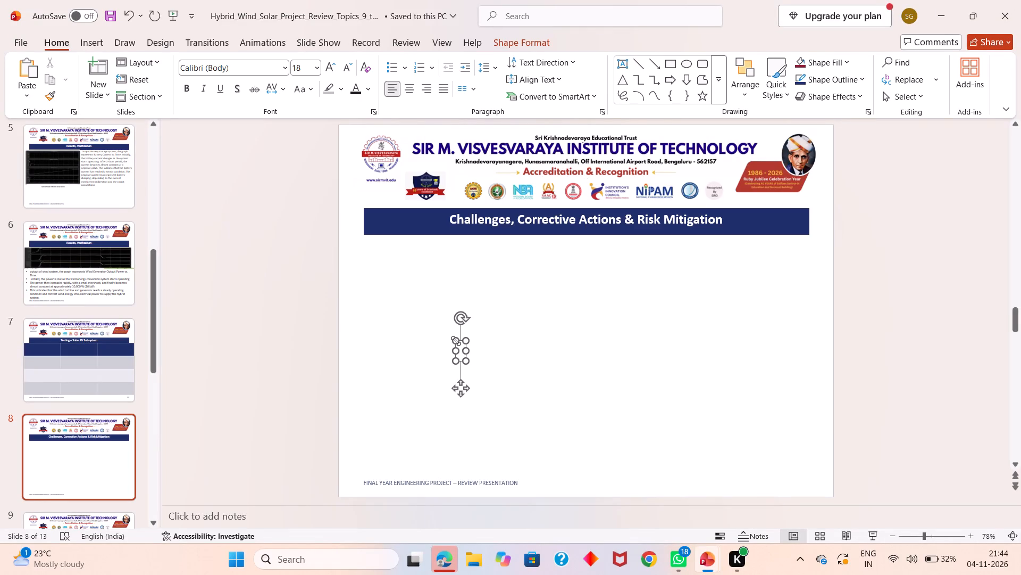
pyautogui.moveTo(456, 341); pyautogui.dragTo(339, 245)
pyautogui.moveTo(468, 360); pyautogui.dragTo(576, 399)
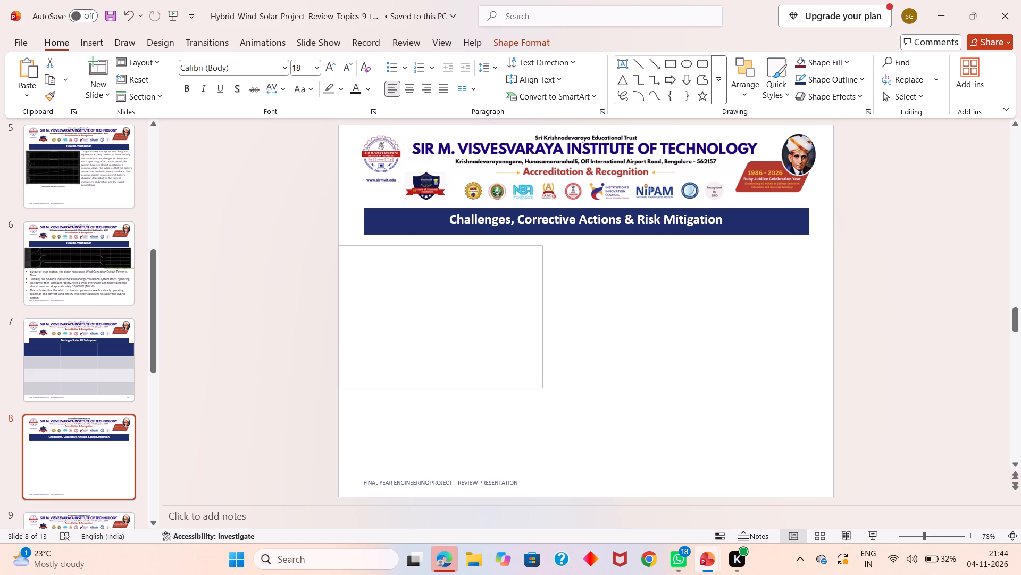
pyautogui.moveTo(576, 399); pyautogui.dragTo(829, 490)
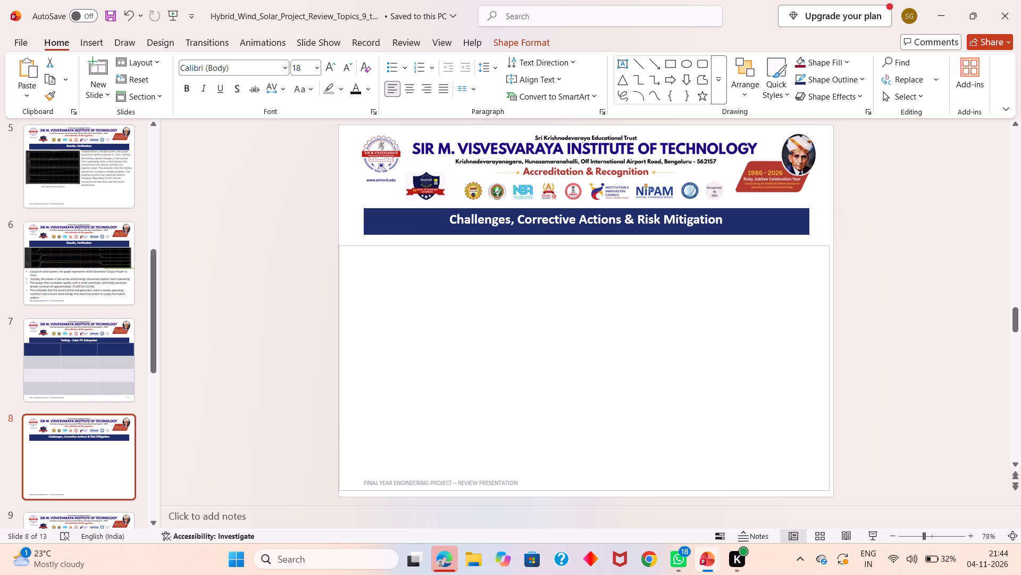
pyautogui.moveTo(829, 490); pyautogui.dragTo(830, 492)
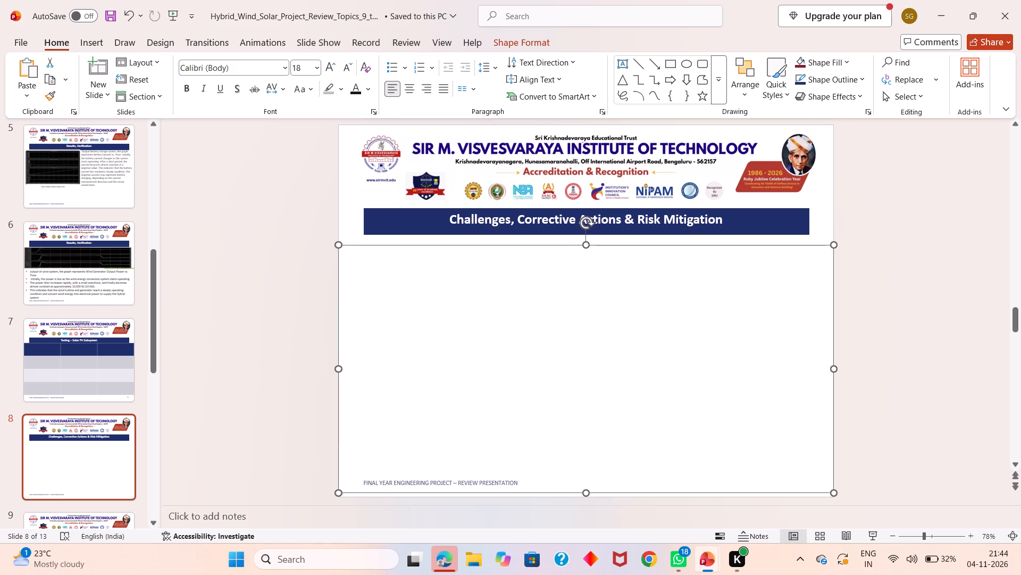
pyautogui.moveTo(585, 247); pyautogui.dragTo(587, 237)
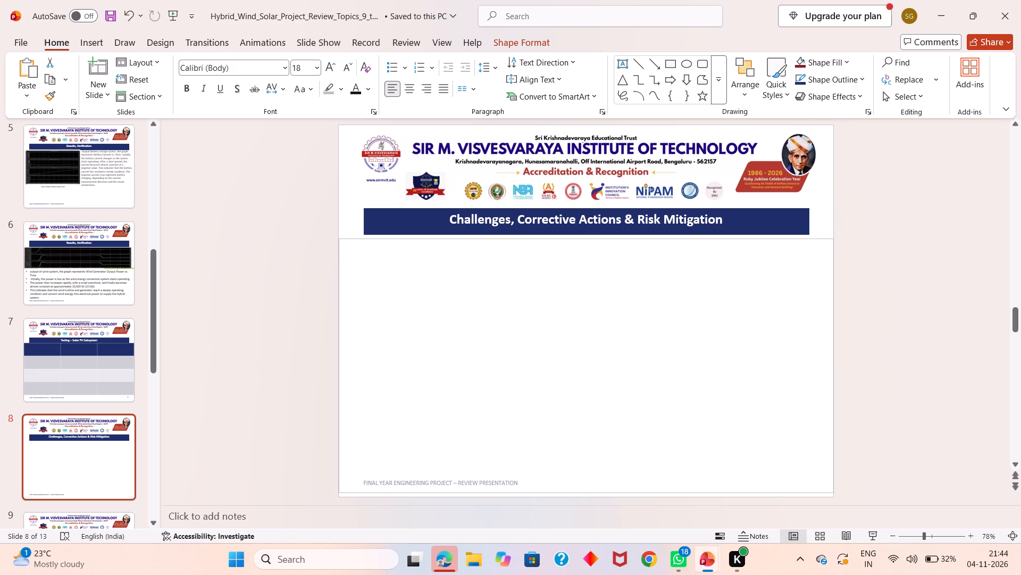
pyautogui.moveTo(587, 237); pyautogui.dragTo(584, 237)
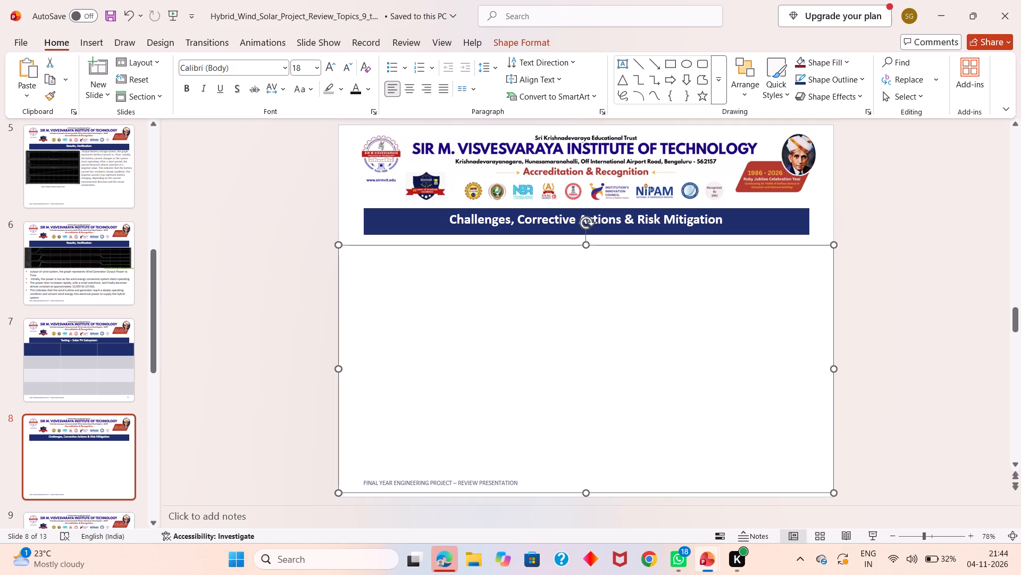
pyautogui.click(461, 252)
pyautogui.moveTo(428, 281); pyautogui.dragTo(407, 270)
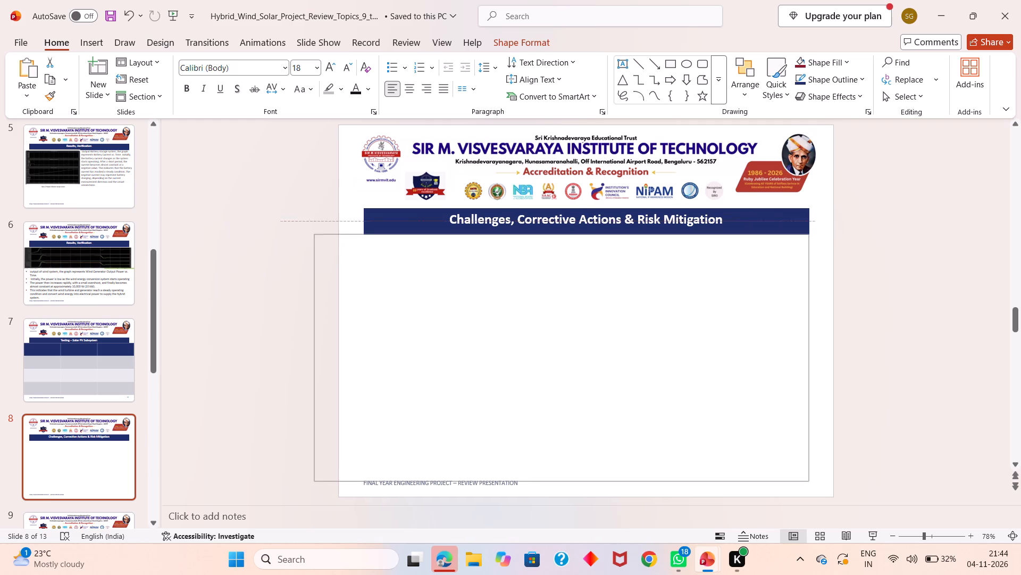
pyautogui.moveTo(407, 270); pyautogui.dragTo(432, 270)
pyautogui.click(424, 271)
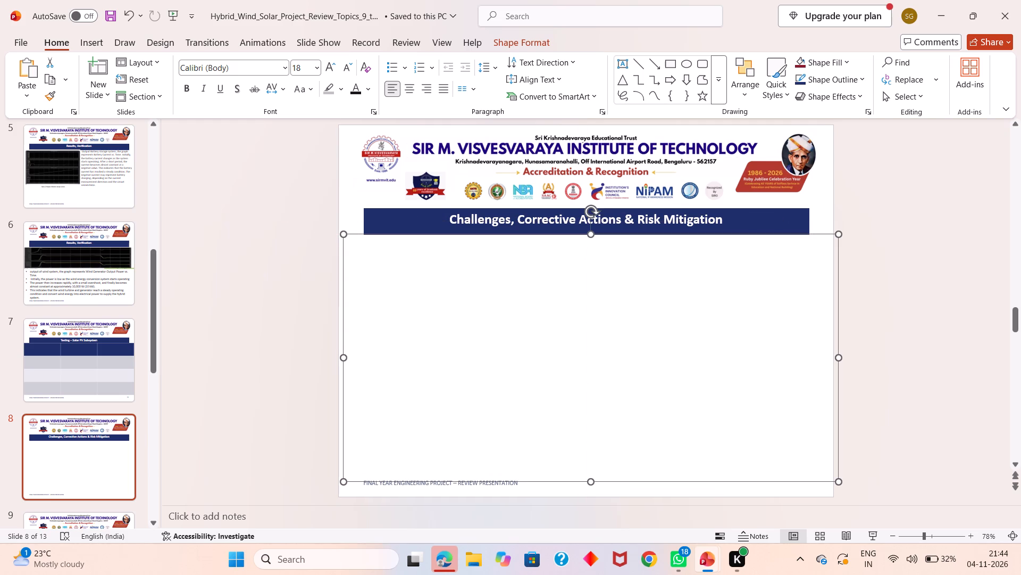
pyautogui.tripleClick(424, 271)
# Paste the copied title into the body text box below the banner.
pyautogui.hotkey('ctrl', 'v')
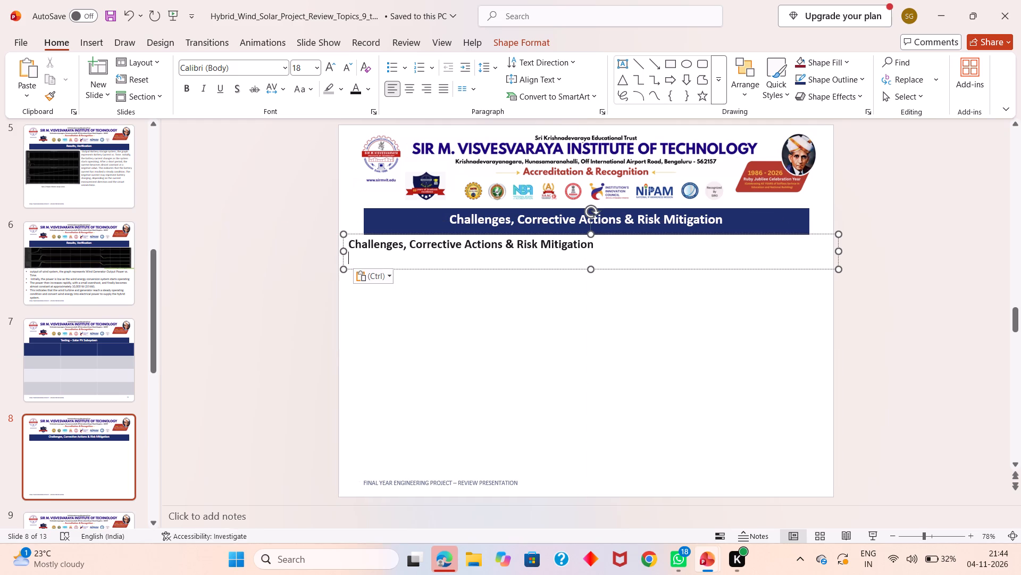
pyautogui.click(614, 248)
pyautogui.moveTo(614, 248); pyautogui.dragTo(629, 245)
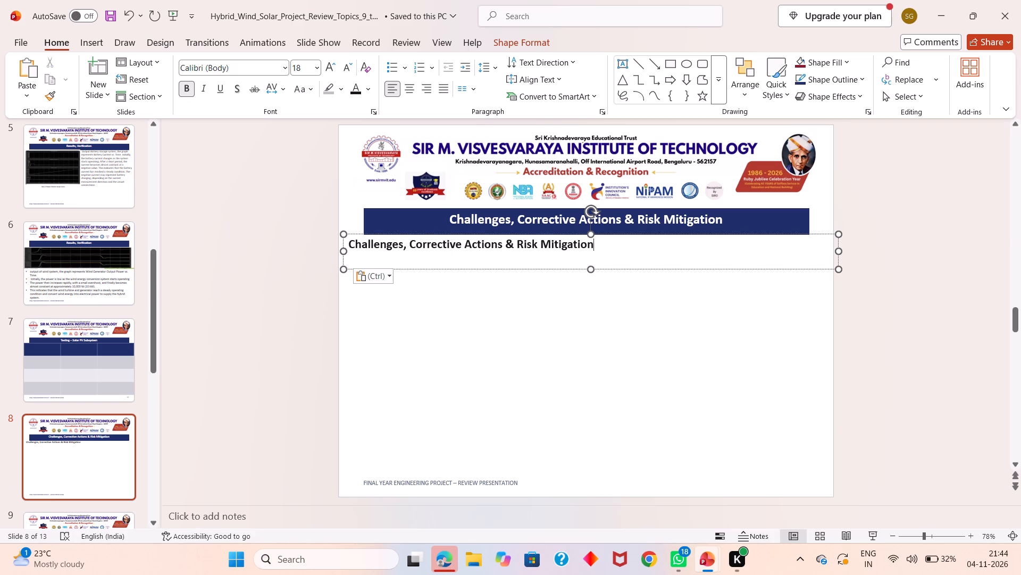
# Copy the four bullets, from "Variable renewable inputs" to "Simulation validation", from slide 6 of the Hybrid_Renewable_Energy_Presentation_Fonts_28_24_22 deck.
pyautogui.hotkey('alt', 'Tab')
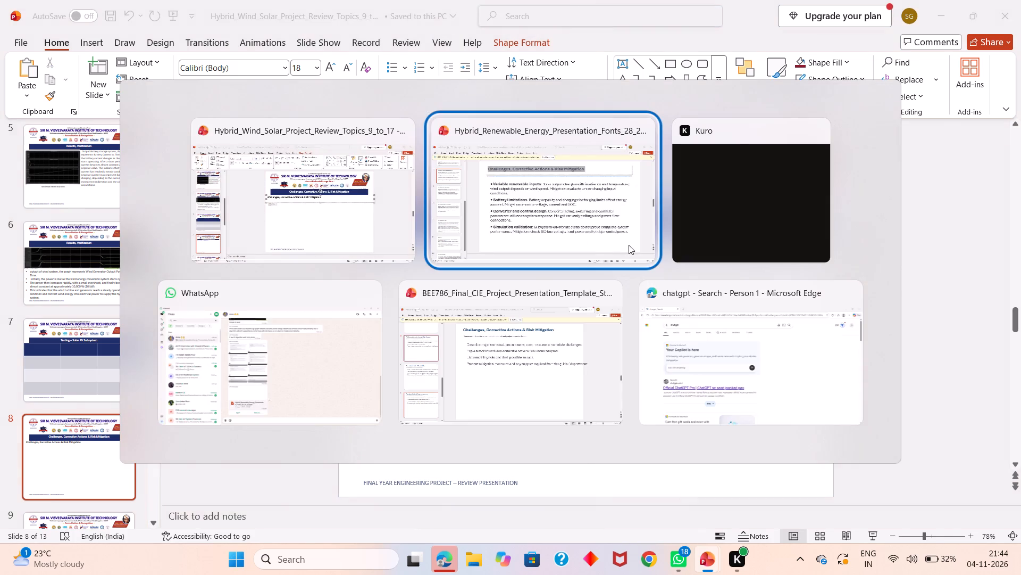
pyautogui.moveTo(274, 183); pyautogui.dragTo(910, 399)
pyautogui.hotkey('ctrl', 'c')
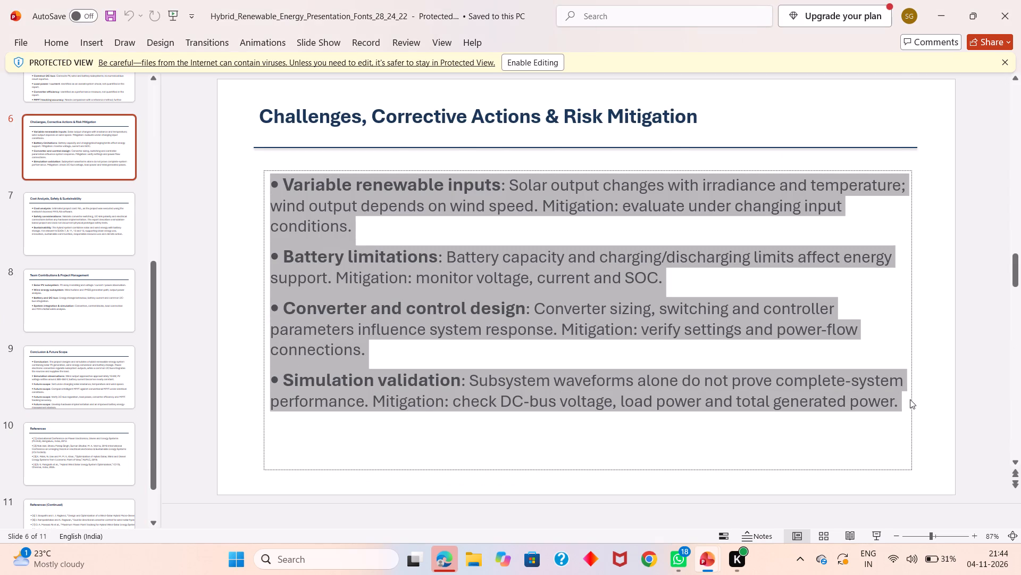
pyautogui.hotkey('alt', 'Tab')
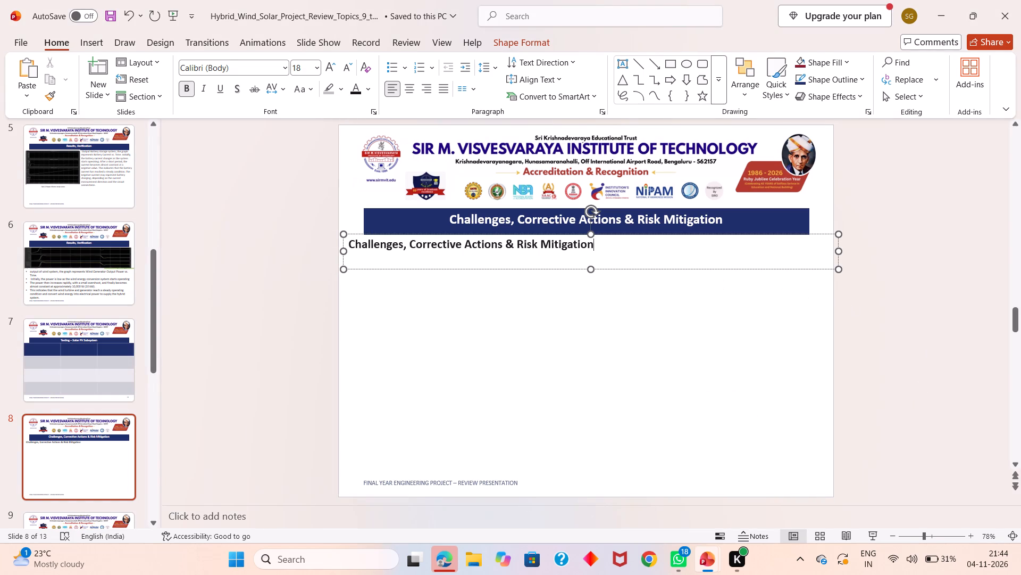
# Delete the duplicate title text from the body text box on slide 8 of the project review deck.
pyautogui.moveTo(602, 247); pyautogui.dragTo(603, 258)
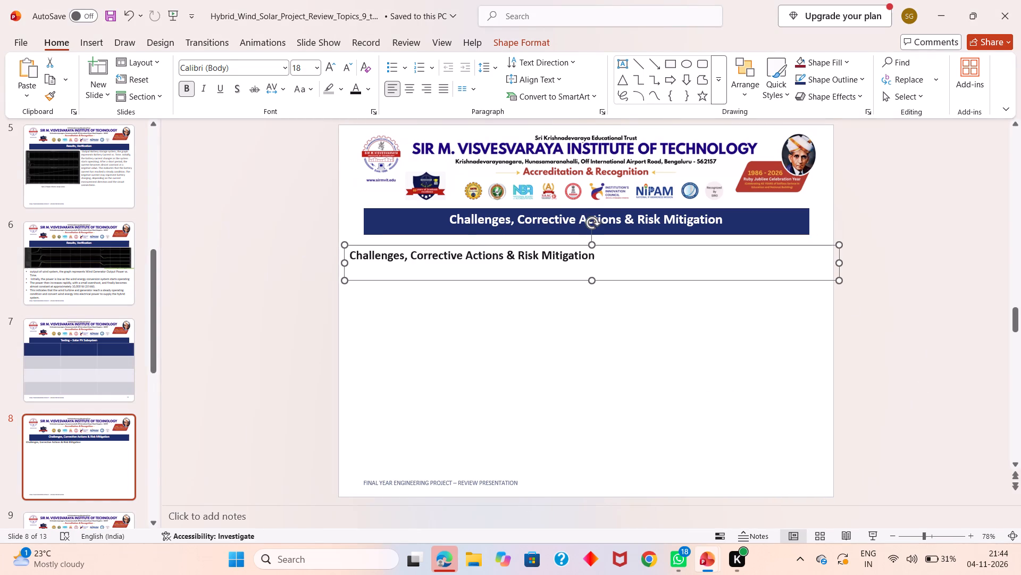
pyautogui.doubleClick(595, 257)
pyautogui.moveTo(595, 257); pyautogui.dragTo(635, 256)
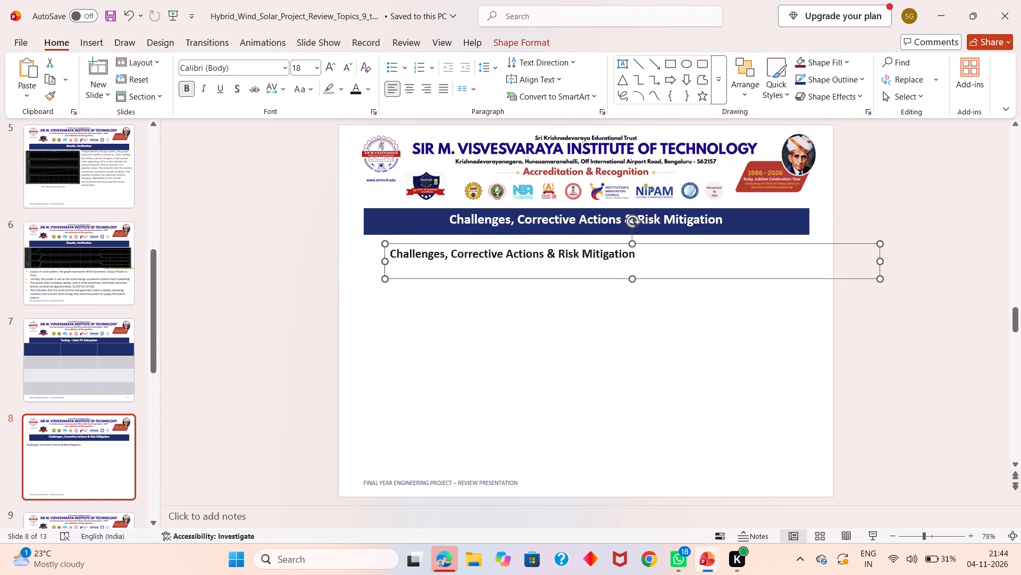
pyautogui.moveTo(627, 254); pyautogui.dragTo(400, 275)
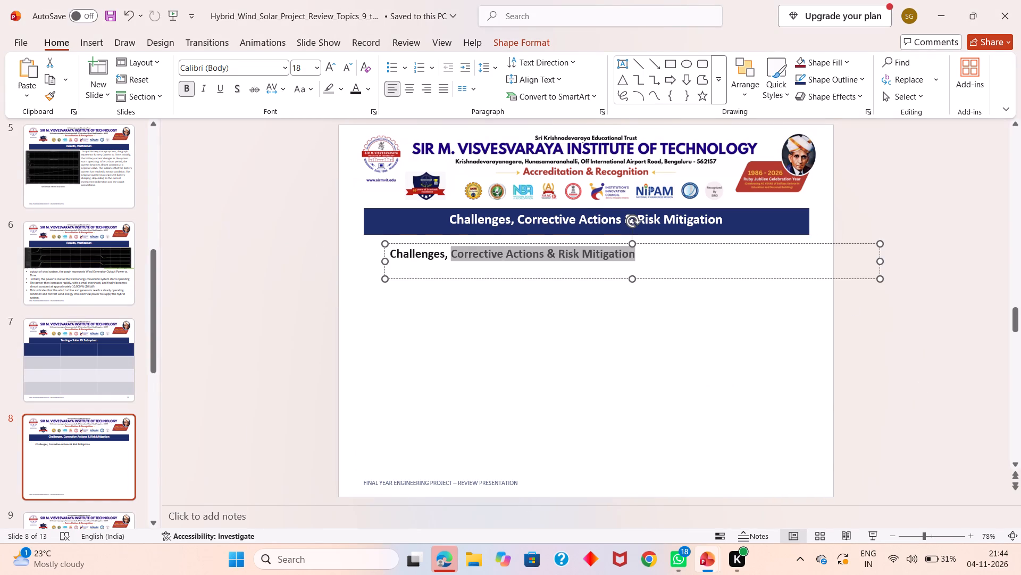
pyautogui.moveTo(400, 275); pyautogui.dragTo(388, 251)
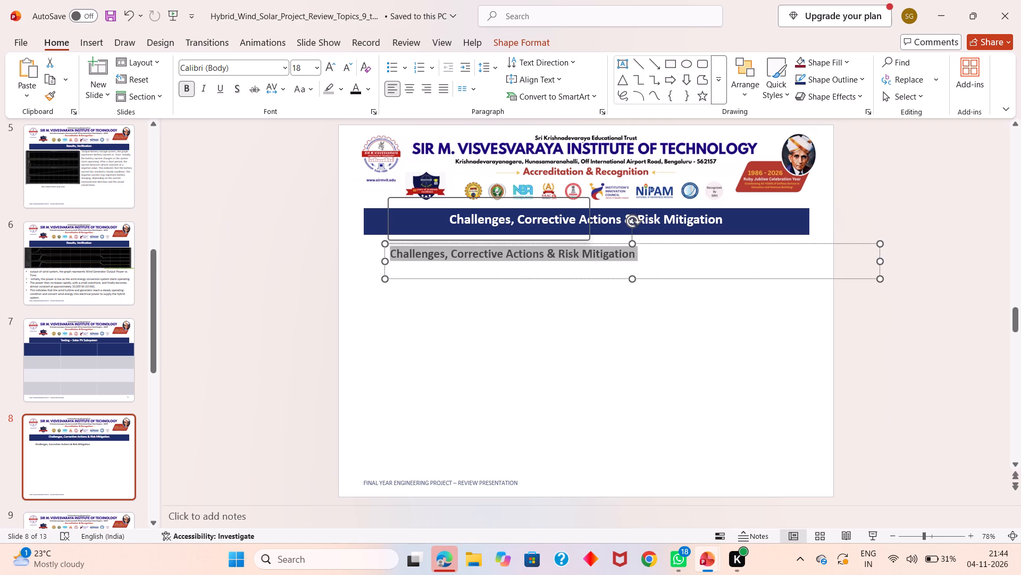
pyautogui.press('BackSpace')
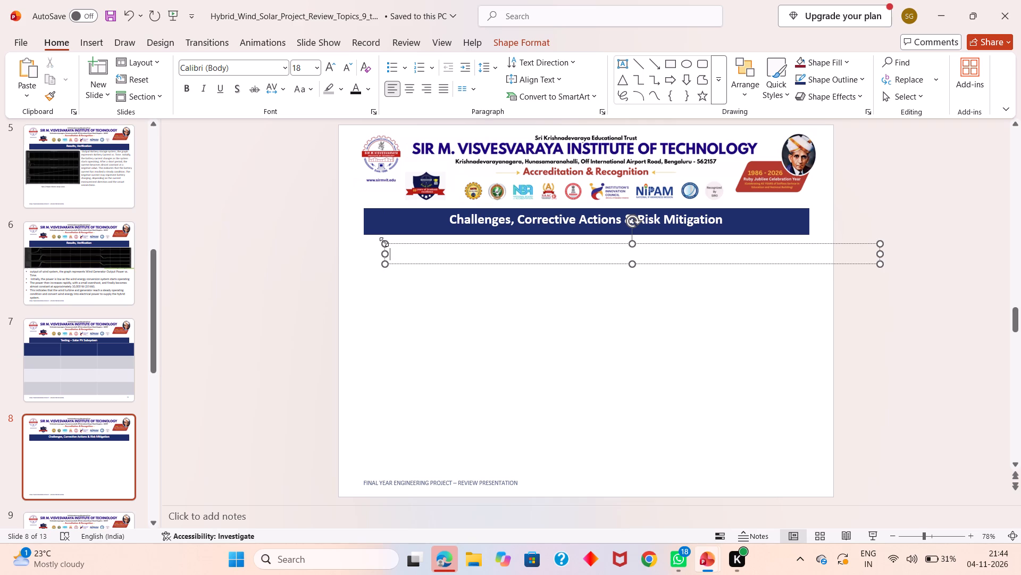
# Extend the empty body text box to the slide's left edge and paste the four copied challenge and mitigation bullets into it.
pyautogui.moveTo(384, 242); pyautogui.dragTo(339, 241)
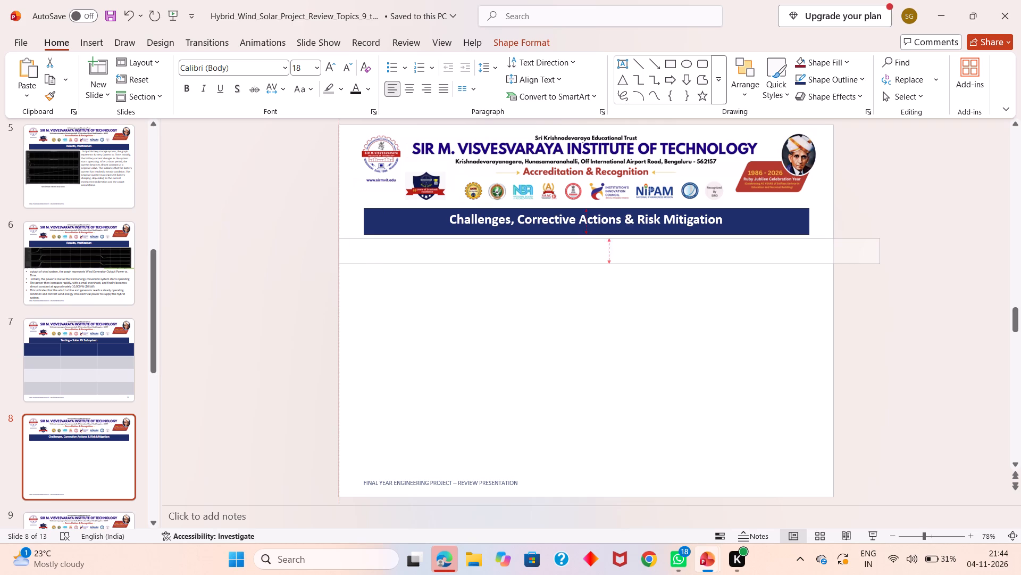
pyautogui.moveTo(339, 241); pyautogui.dragTo(336, 242)
pyautogui.click(385, 260)
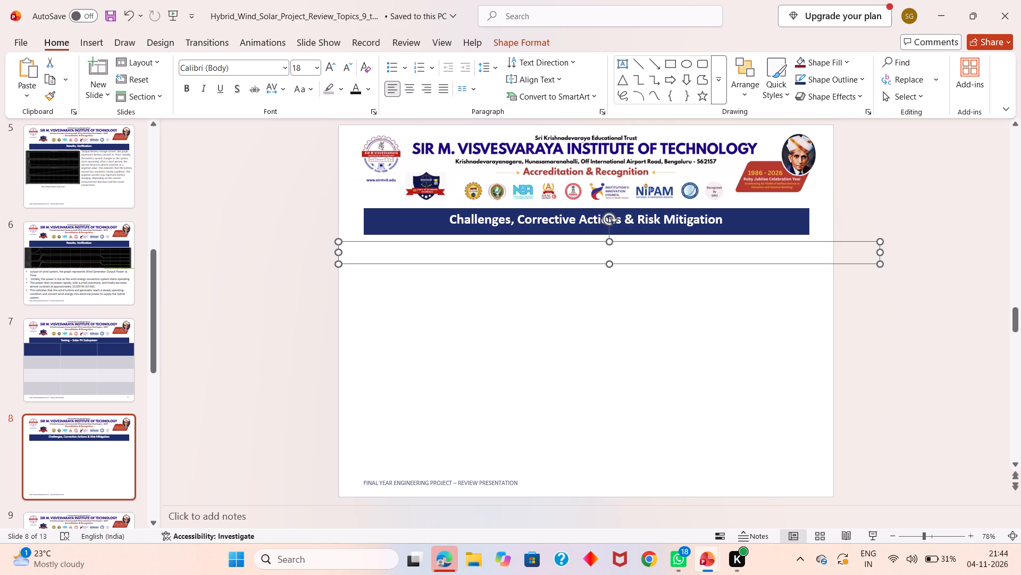
pyautogui.click(378, 250)
pyautogui.tripleClick(378, 250)
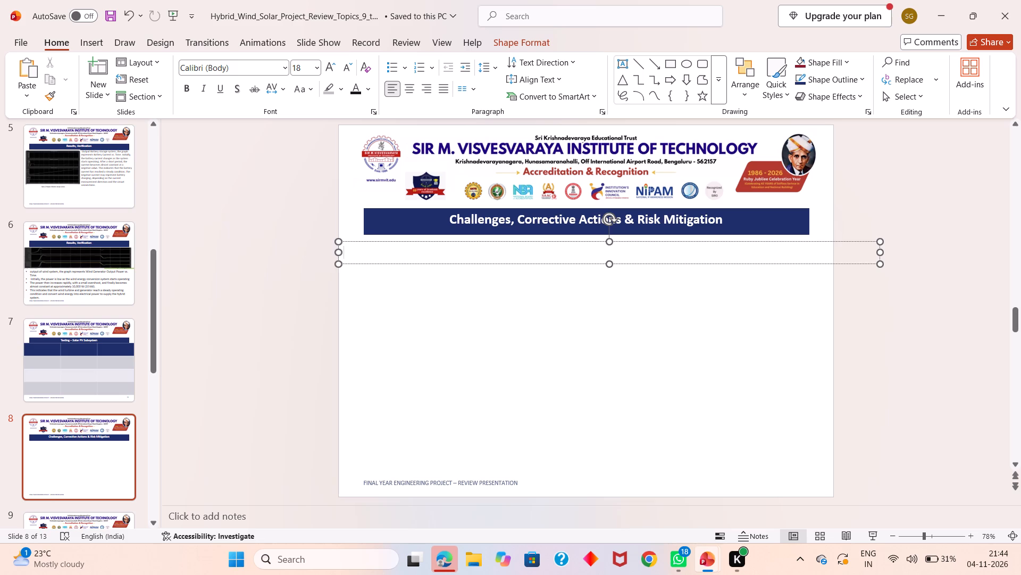
pyautogui.hotkey('ctrl', 'v')
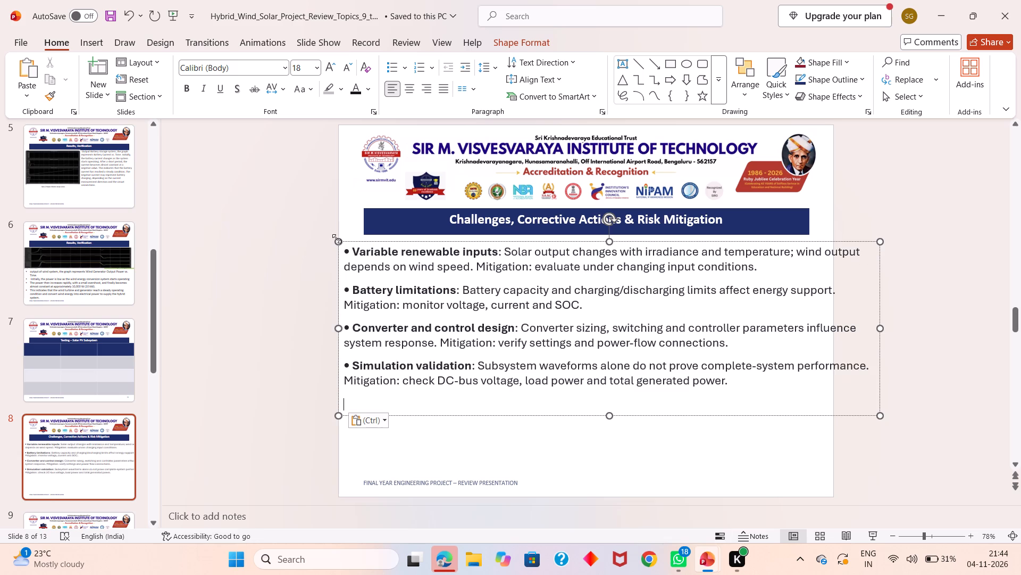
# Narrow the body text box to the slide's width, with its top edge just below the title banner.
pyautogui.click(337, 239)
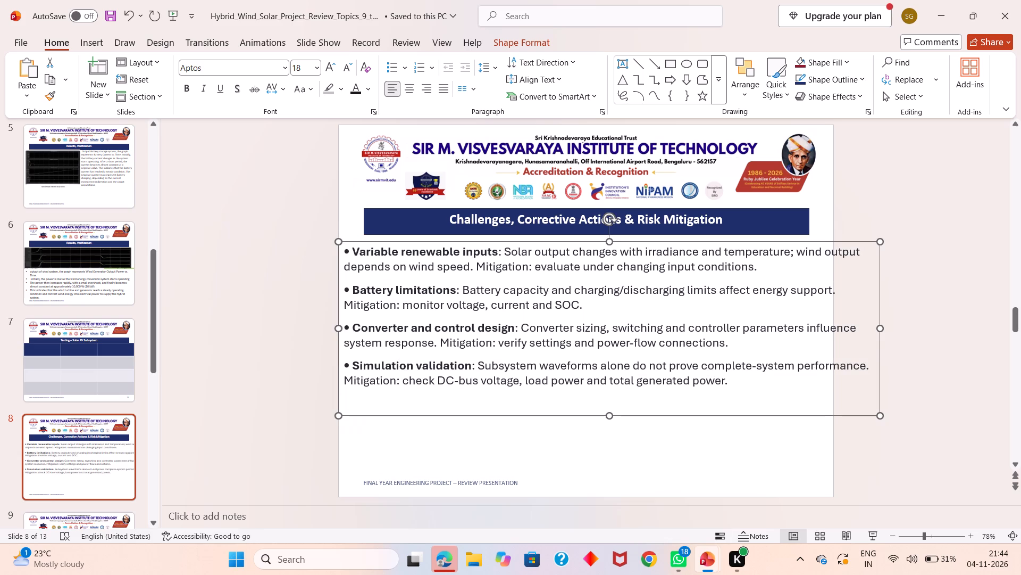
pyautogui.moveTo(882, 241); pyautogui.dragTo(825, 245)
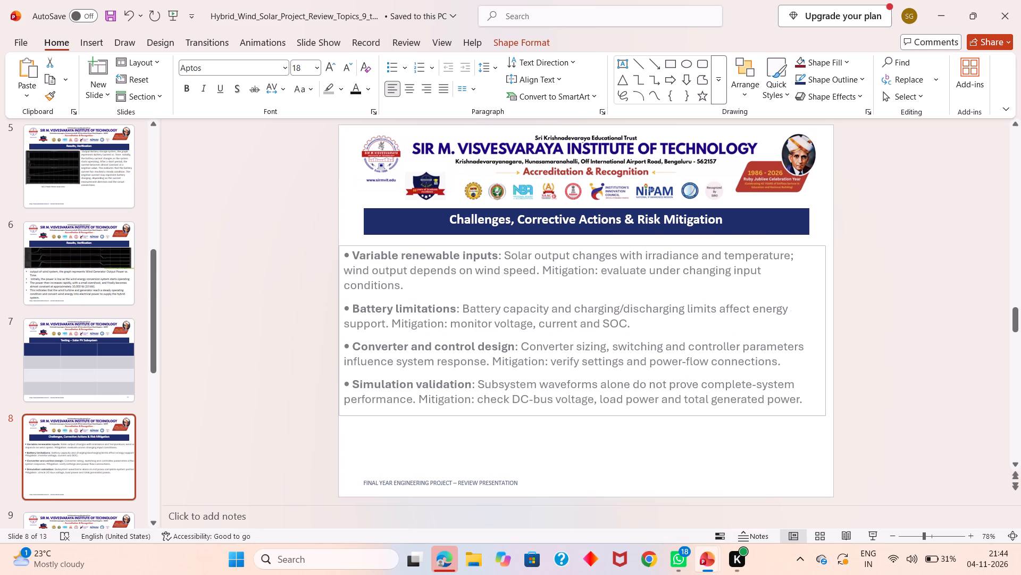
pyautogui.moveTo(825, 245); pyautogui.dragTo(830, 239)
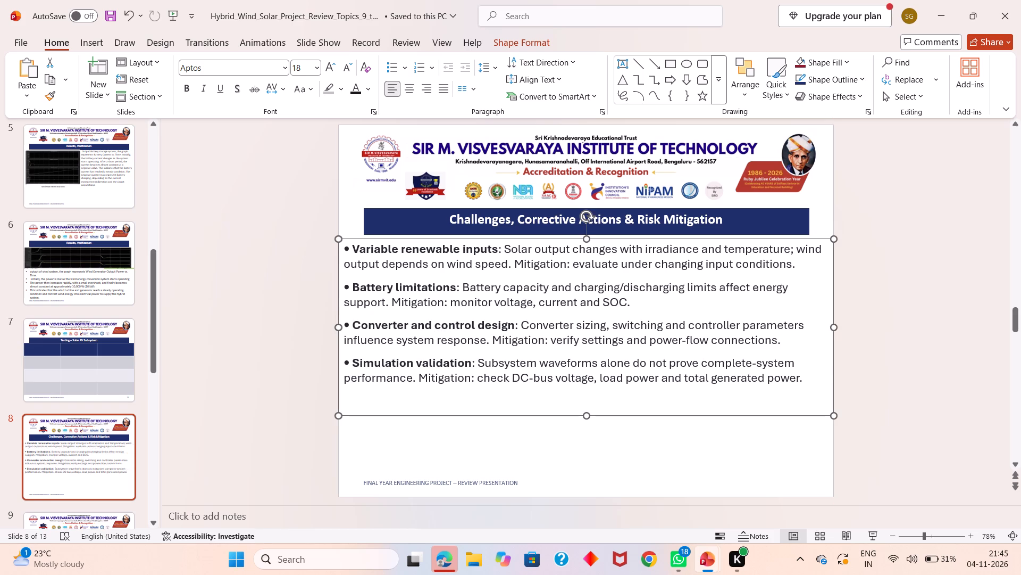
# Set the font size of all four bullets in the body text box to 20.
pyautogui.moveTo(344, 246); pyautogui.dragTo(540, 368)
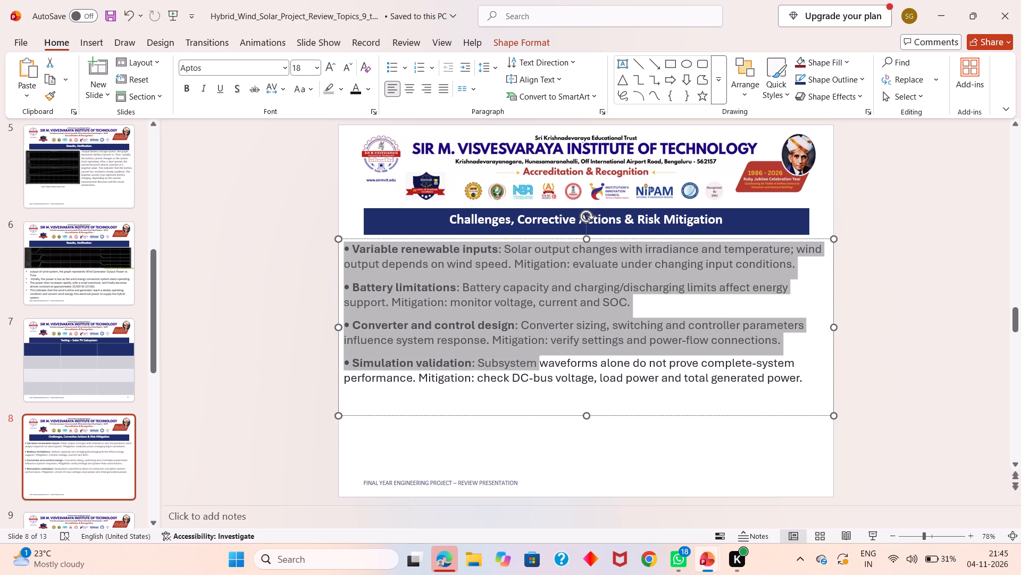
pyautogui.moveTo(540, 368); pyautogui.dragTo(786, 376)
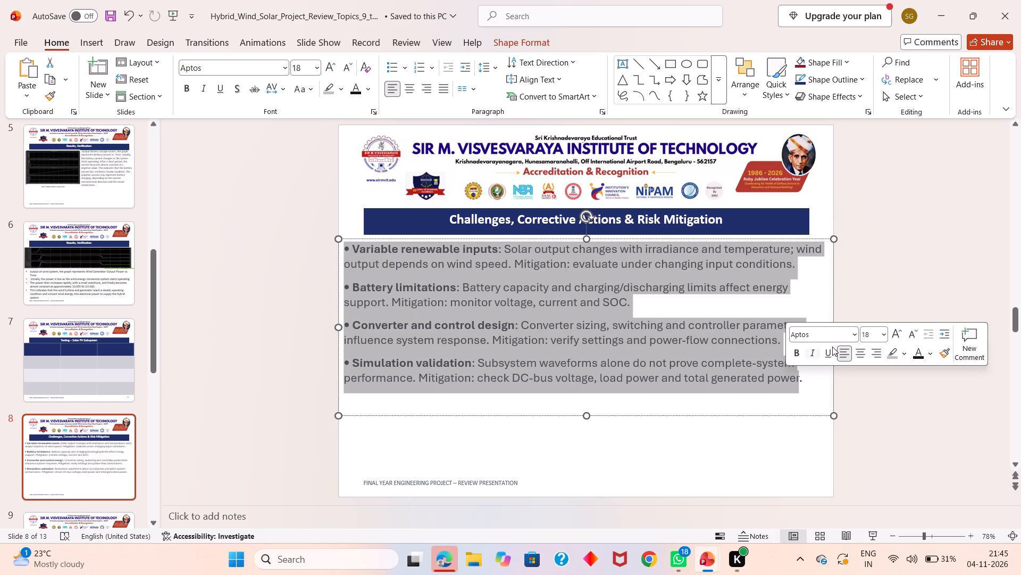
pyautogui.click(886, 333)
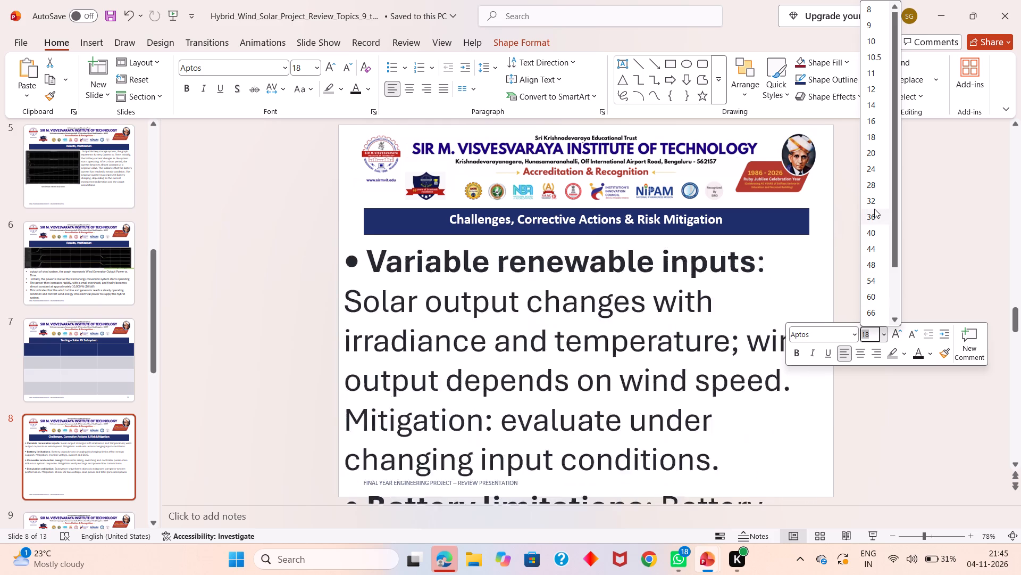
pyautogui.click(878, 153)
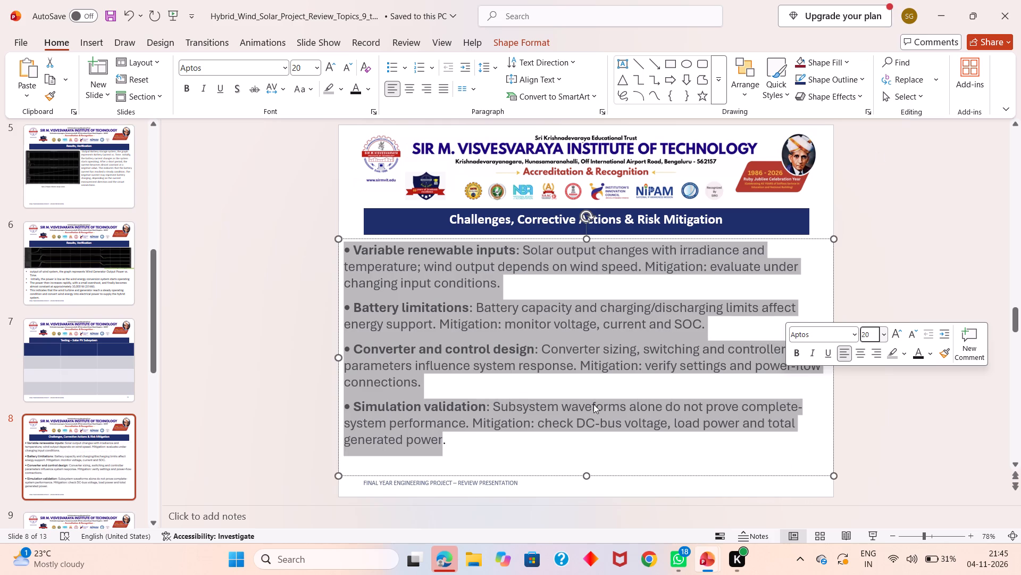
pyautogui.click(592, 407)
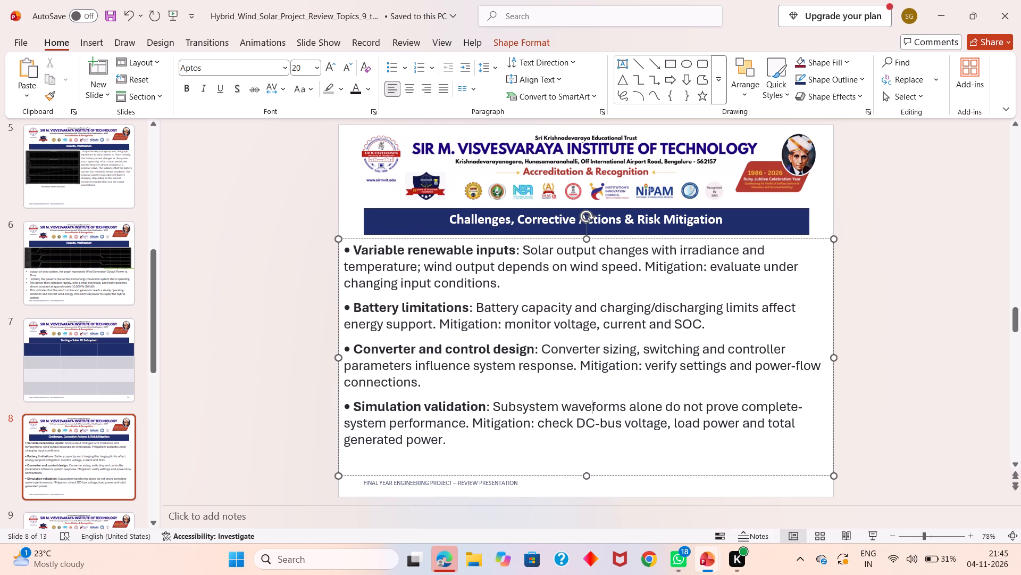
# Copy the title "Team Contributions & Project Management" from slide 8 of the Hybrid_Renewable_Energy_Presentation_Fonts_28_24_22 deck.
pyautogui.hotkey('alt', 'Tab')
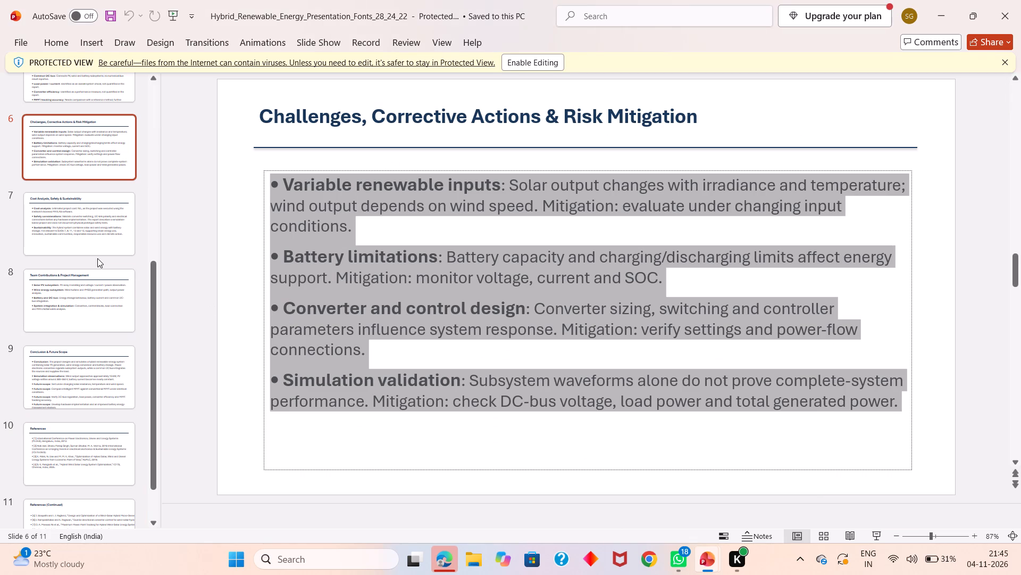
pyautogui.click(90, 303)
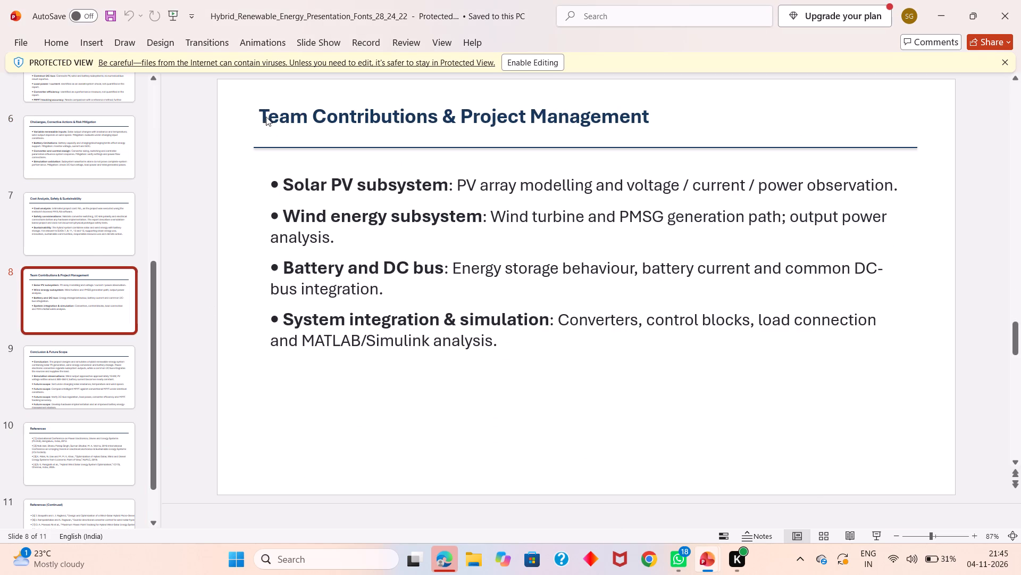
pyautogui.moveTo(260, 115); pyautogui.dragTo(592, 135)
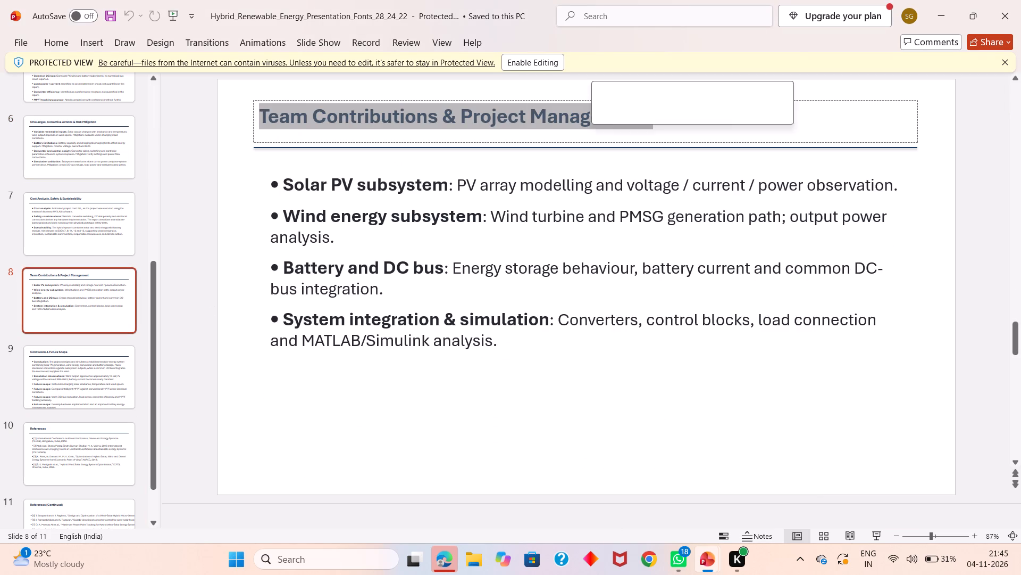
pyautogui.hotkey('ctrl', 'c')
pyautogui.hotkey('alt', 'Tab')
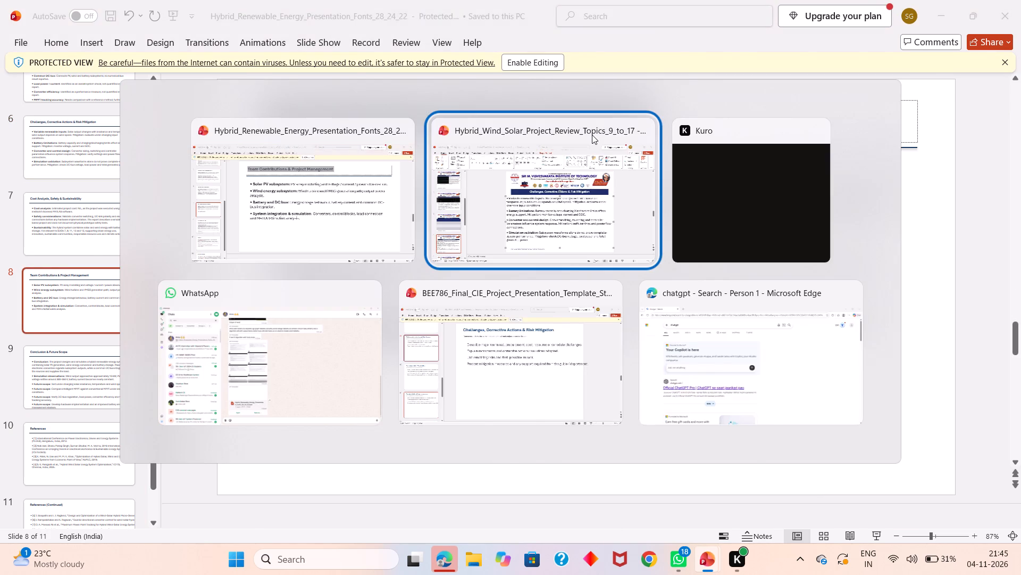
# Switch to the Hybrid_Wind_Solar_Project_Review deck and add a new slide after the "Challenges, Corrective Actions & Risk Mitigation" slide.
pyautogui.click(518, 253)
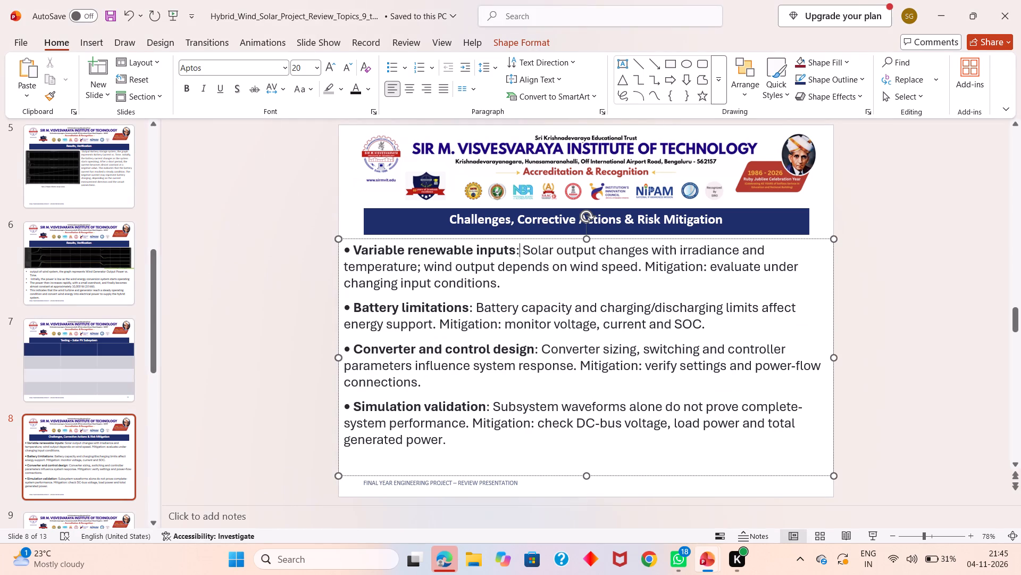
pyautogui.click(369, 204)
pyautogui.click(386, 298)
pyautogui.click(98, 76)
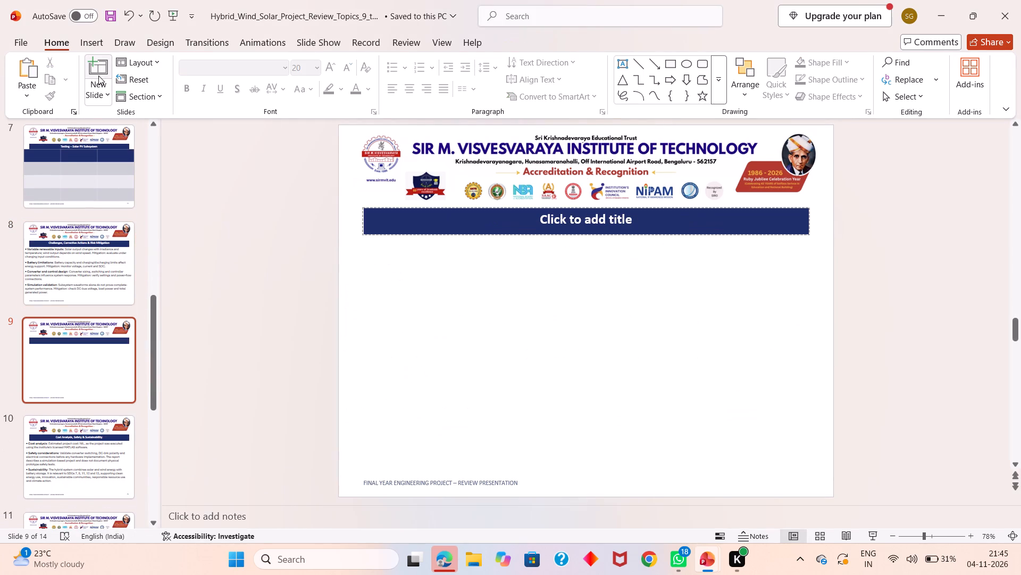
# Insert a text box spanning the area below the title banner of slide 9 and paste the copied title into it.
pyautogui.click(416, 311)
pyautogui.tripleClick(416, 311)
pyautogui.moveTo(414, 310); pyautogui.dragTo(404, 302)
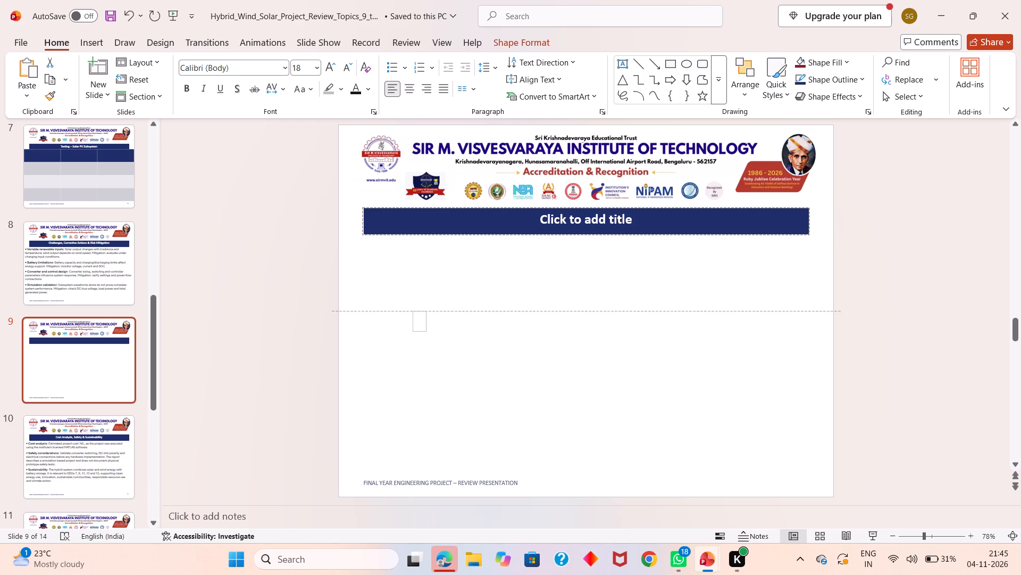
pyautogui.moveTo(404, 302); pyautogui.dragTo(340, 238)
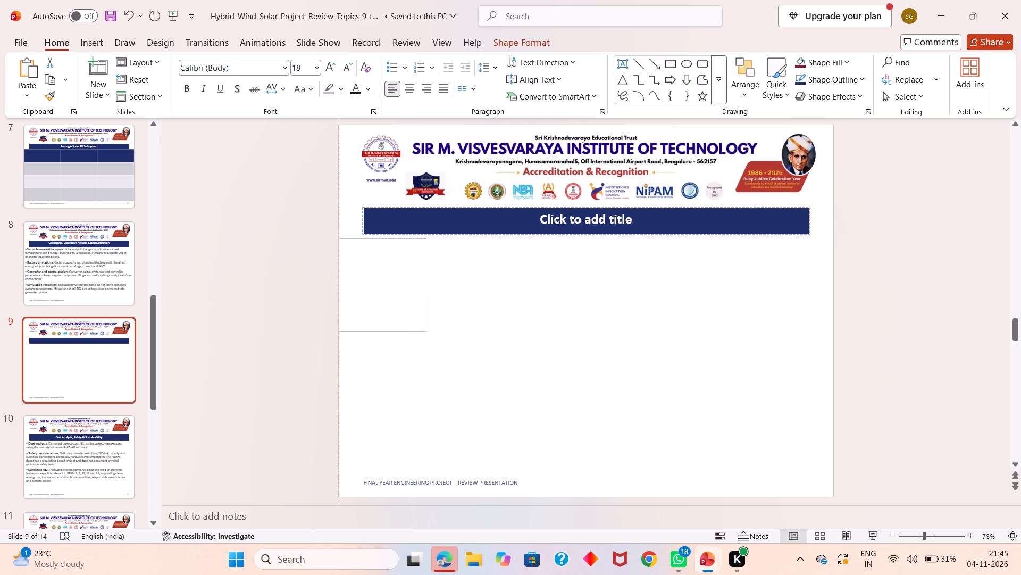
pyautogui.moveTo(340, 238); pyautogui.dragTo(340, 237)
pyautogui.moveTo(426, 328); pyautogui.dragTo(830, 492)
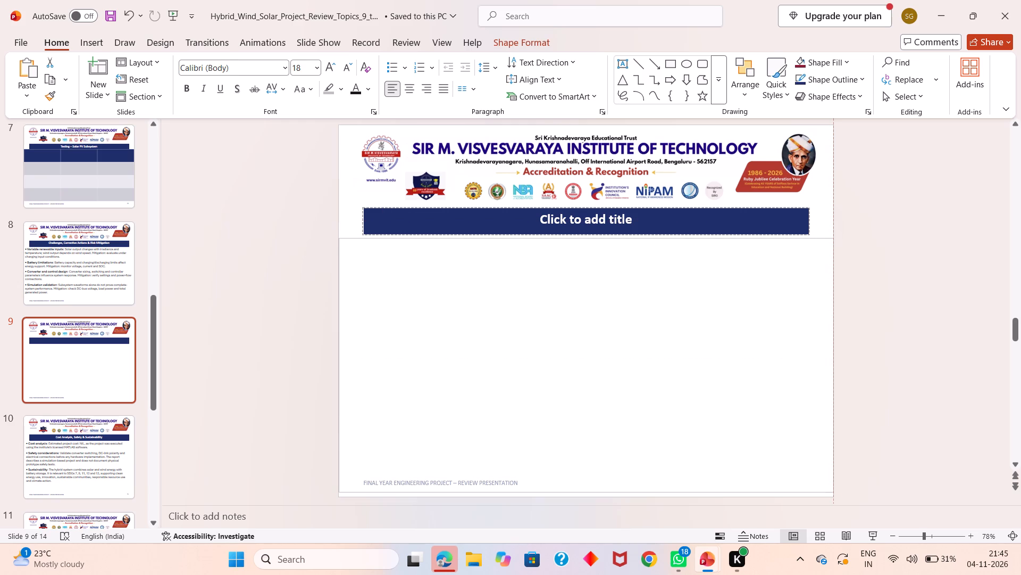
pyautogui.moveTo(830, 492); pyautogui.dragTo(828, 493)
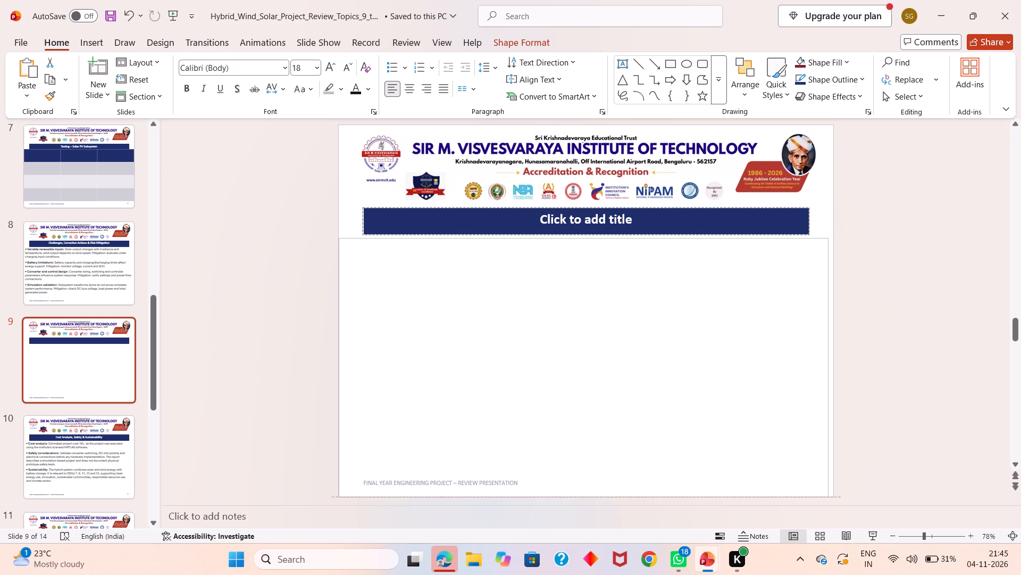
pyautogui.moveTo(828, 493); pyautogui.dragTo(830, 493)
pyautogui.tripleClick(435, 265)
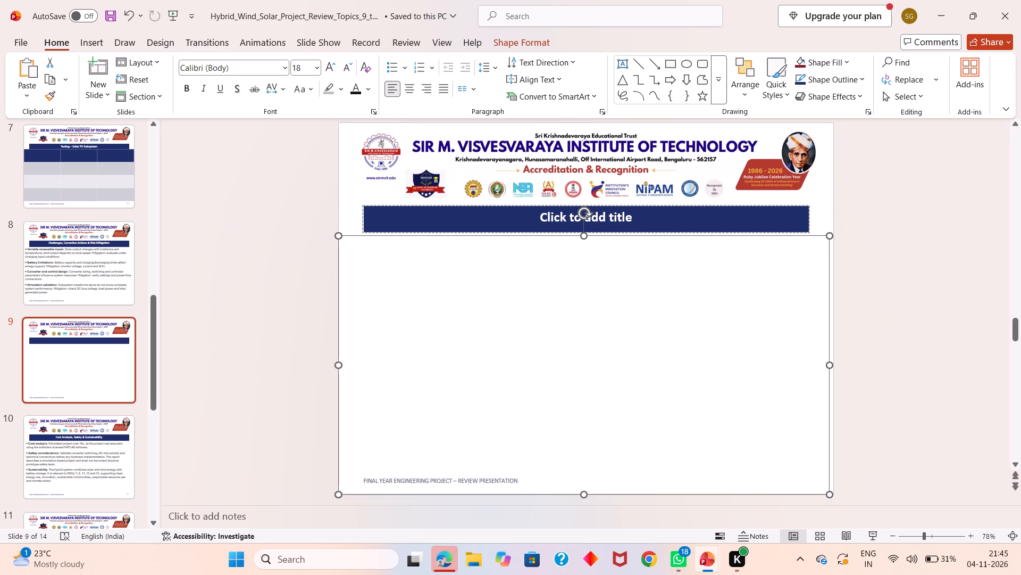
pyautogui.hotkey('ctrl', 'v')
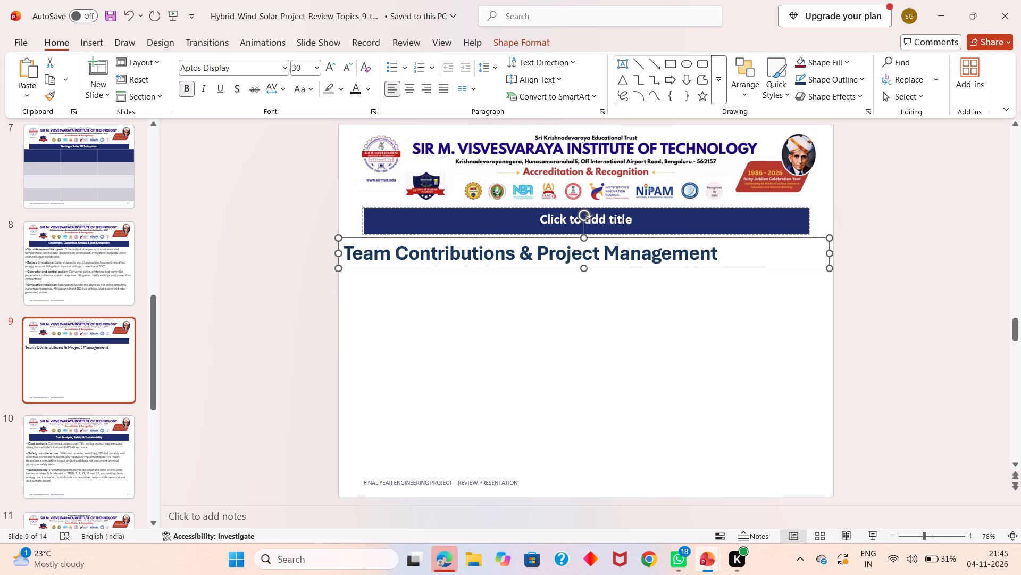
# Paste the copied title "Team Contributions & Project Management" into slide 9's title placeholder.
pyautogui.click(648, 222)
pyautogui.hotkey('ctrl', 'v')
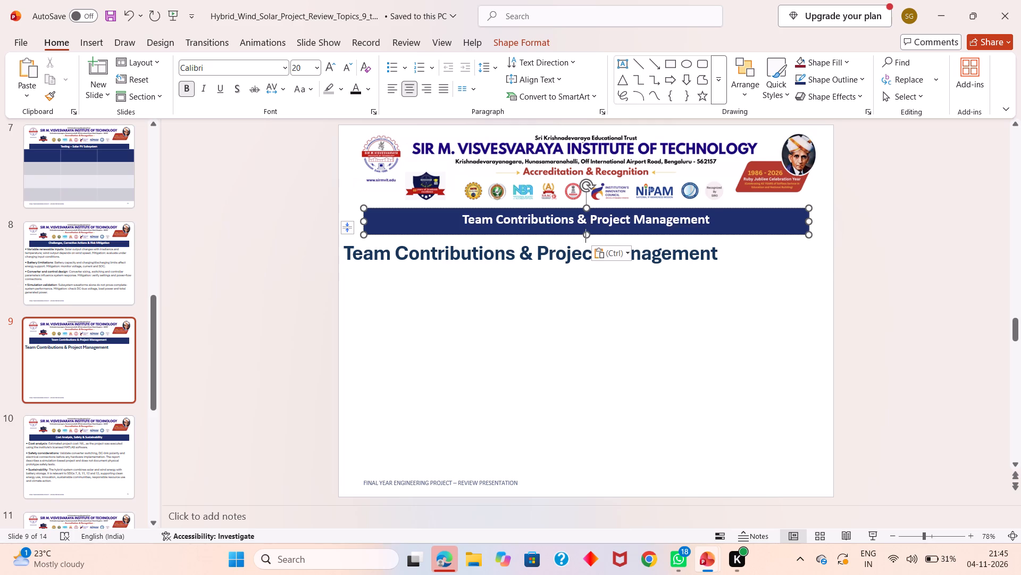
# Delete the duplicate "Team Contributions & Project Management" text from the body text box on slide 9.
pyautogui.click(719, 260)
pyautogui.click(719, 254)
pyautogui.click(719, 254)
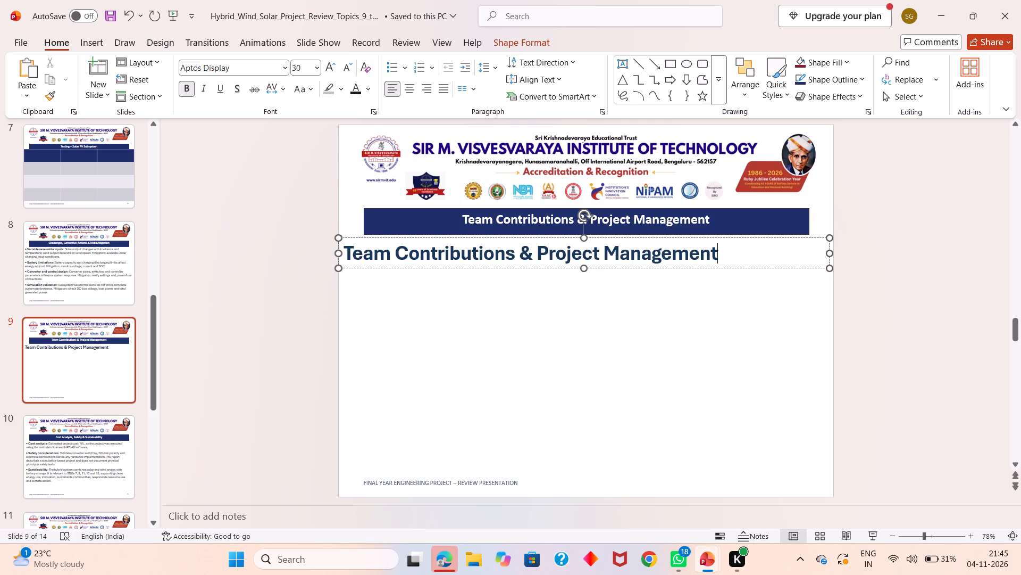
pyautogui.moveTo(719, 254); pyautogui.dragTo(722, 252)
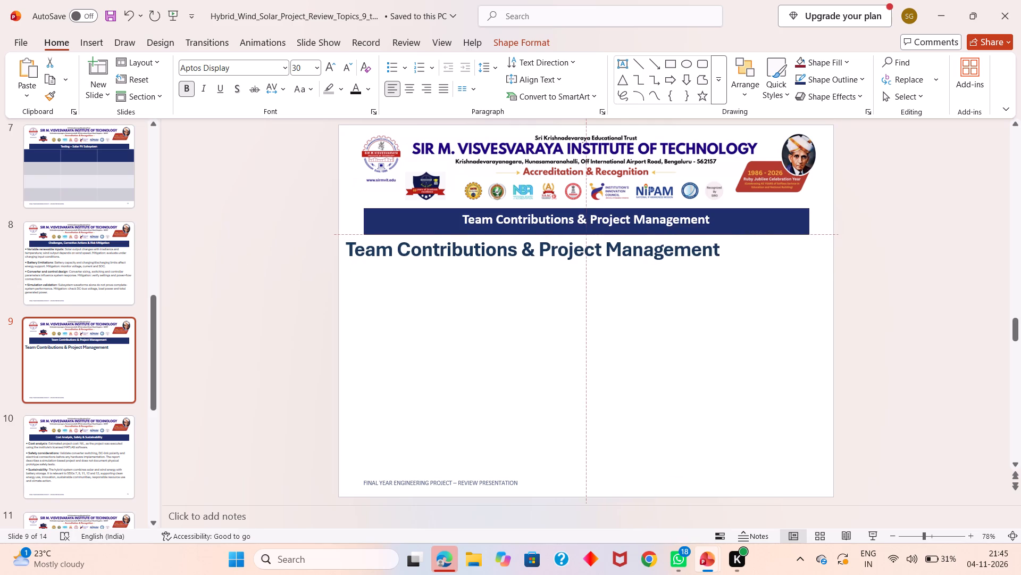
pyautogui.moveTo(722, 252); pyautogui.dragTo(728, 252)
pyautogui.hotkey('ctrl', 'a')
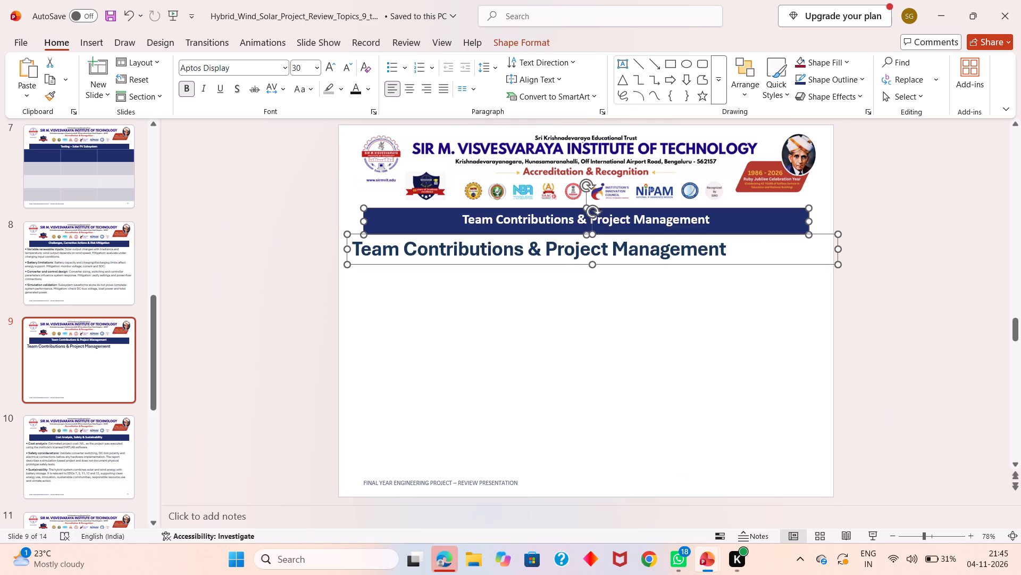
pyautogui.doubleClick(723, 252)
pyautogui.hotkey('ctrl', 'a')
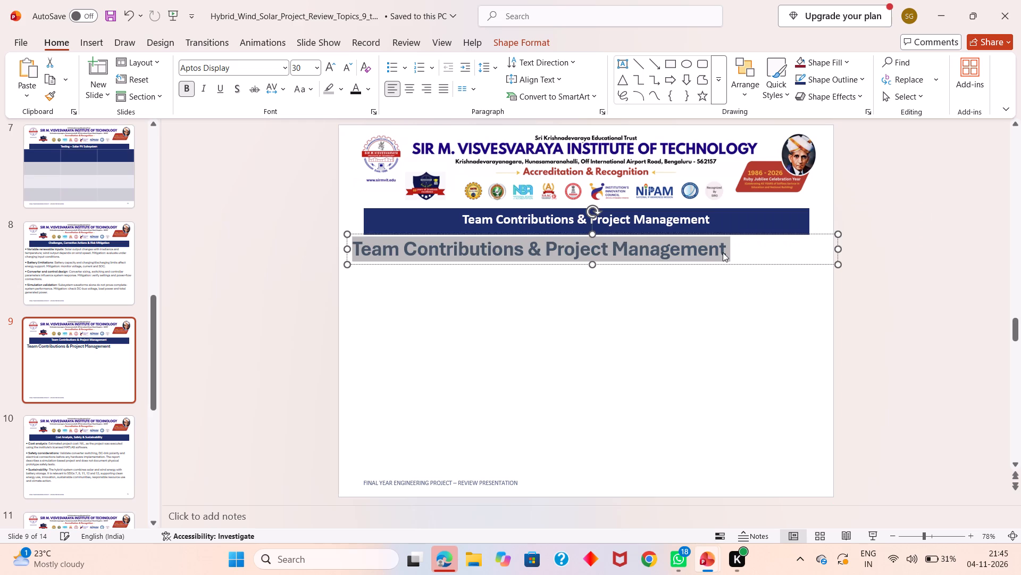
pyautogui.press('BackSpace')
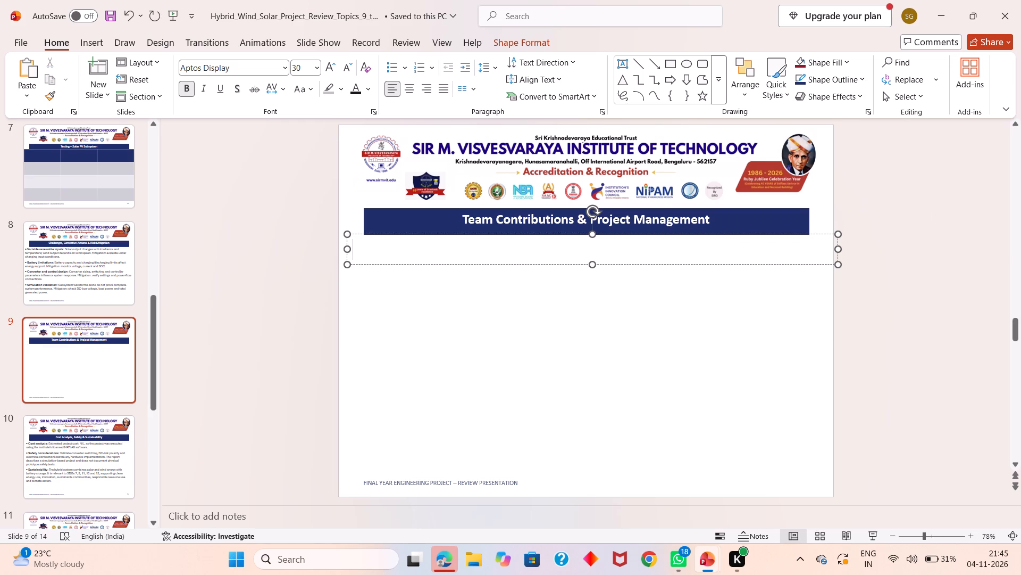
# Copy all four bullets, from Solar PV subsystem to System integration & simulation, from slide 8 of the Hybrid_Renewable_Energy_Presentation_Fonts_28_24_22 deck.
pyautogui.hotkey('alt', 'Tab')
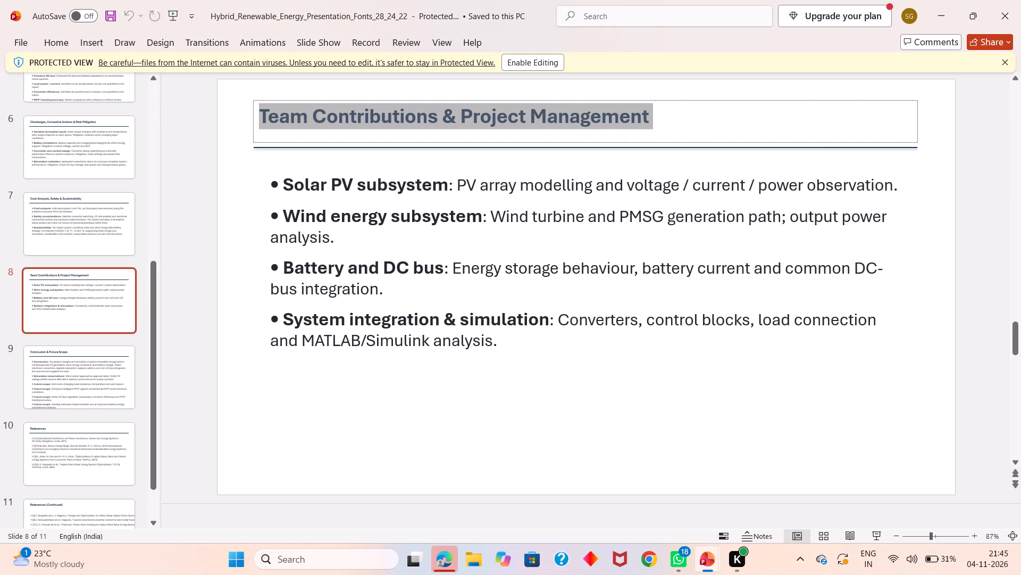
pyautogui.moveTo(270, 184); pyautogui.dragTo(336, 221)
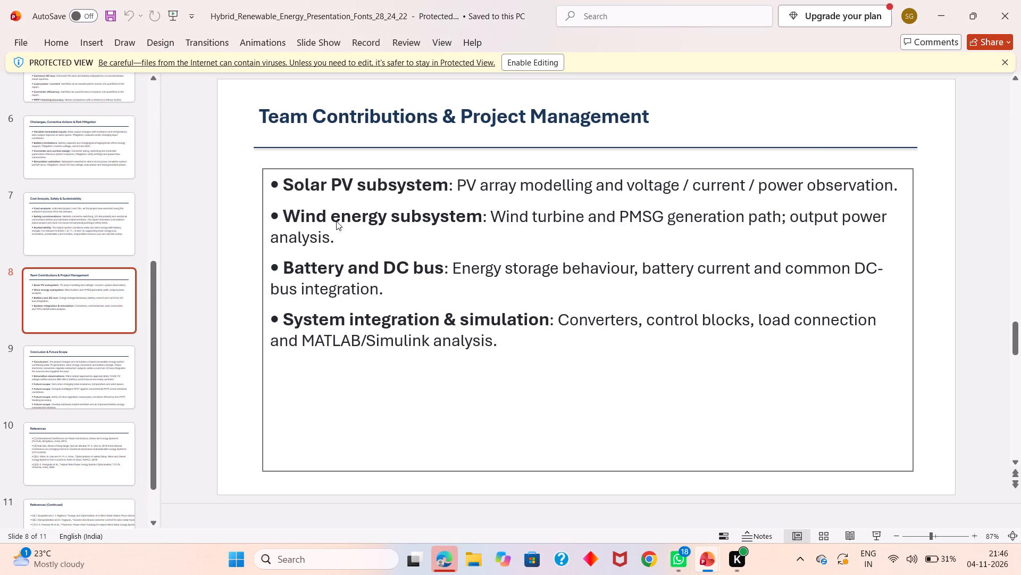
pyautogui.moveTo(336, 221); pyautogui.dragTo(275, 182)
pyautogui.doubleClick(275, 182)
pyautogui.moveTo(275, 182); pyautogui.dragTo(328, 208)
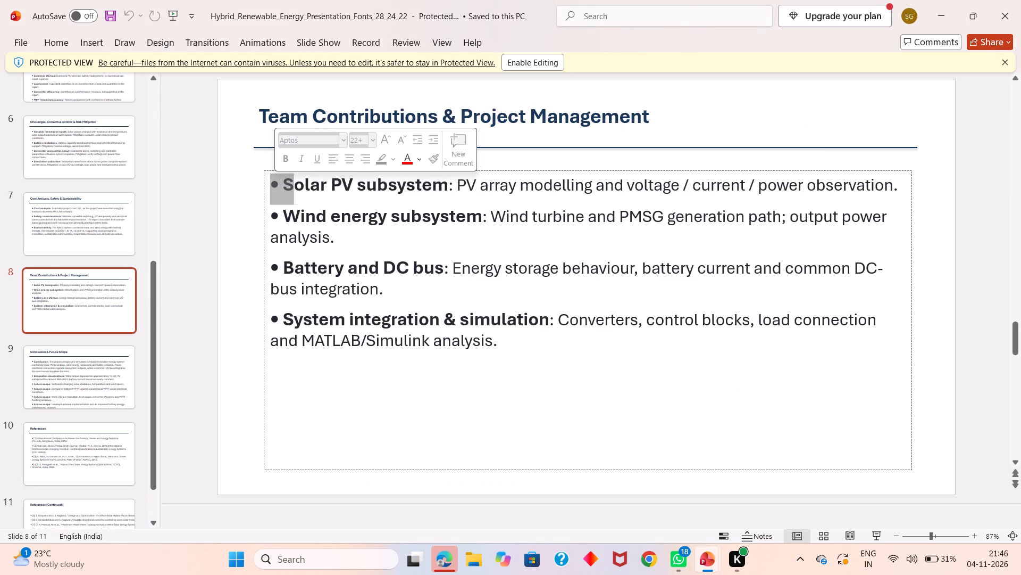
pyautogui.moveTo(328, 208); pyautogui.dragTo(552, 397)
pyautogui.hotkey('ctrl', 'c')
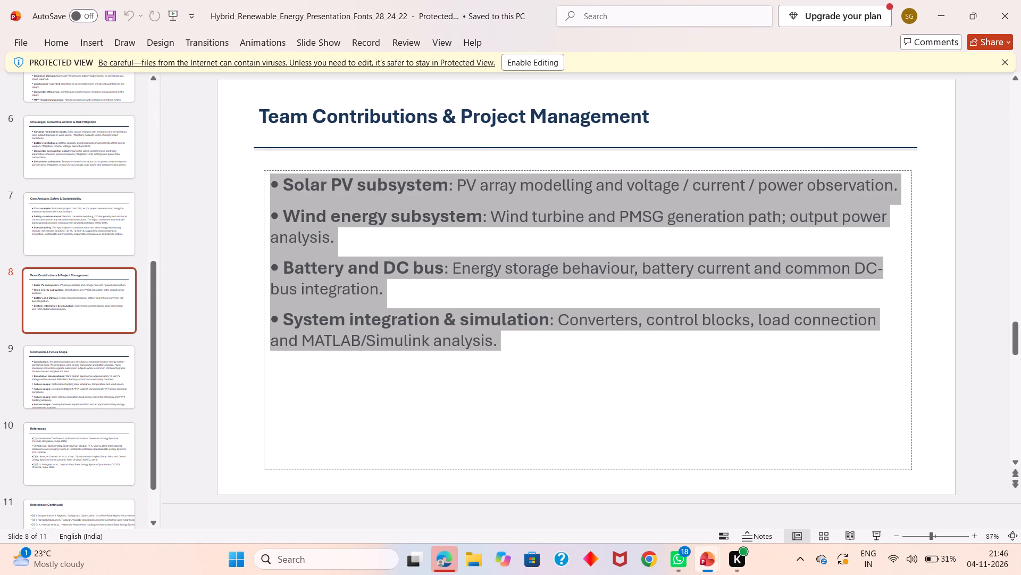
# Back in the review deck, insert a text box filling the area below slide 9's title banner and paste the four copied bullets into it.
pyautogui.hotkey('alt', 'Tab')
pyautogui.moveTo(433, 273); pyautogui.dragTo(391, 245)
pyautogui.click(391, 245)
pyautogui.doubleClick(391, 245)
pyautogui.click(391, 245)
pyautogui.moveTo(391, 245); pyautogui.dragTo(340, 238)
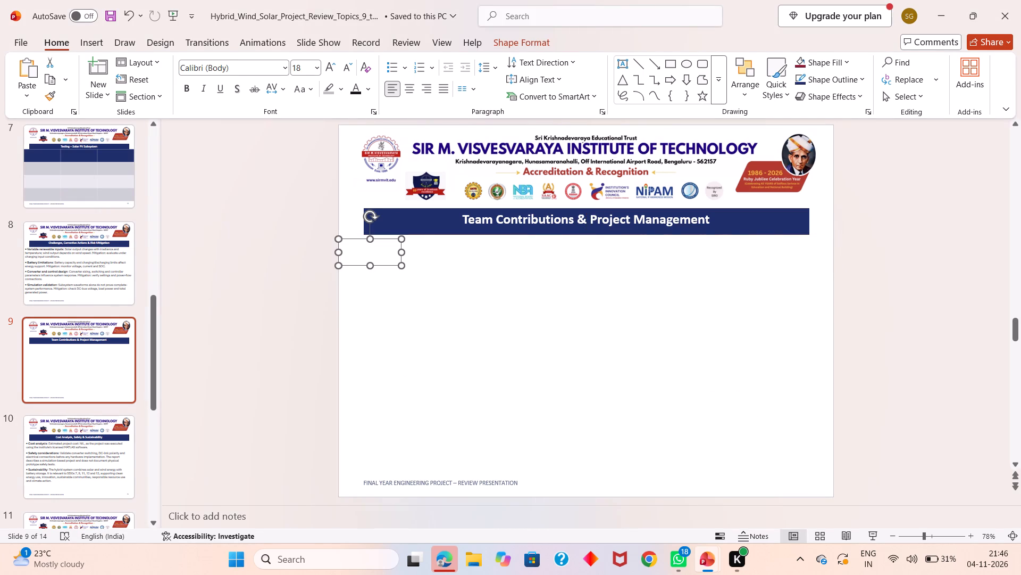
pyautogui.moveTo(405, 264); pyautogui.dragTo(818, 465)
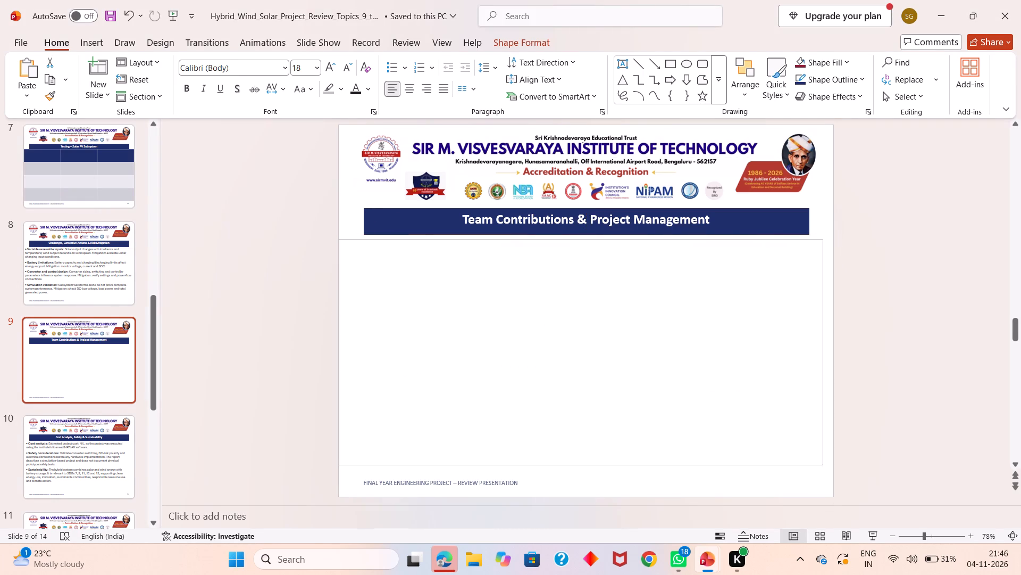
pyautogui.moveTo(818, 465); pyautogui.dragTo(828, 492)
pyautogui.click(535, 311)
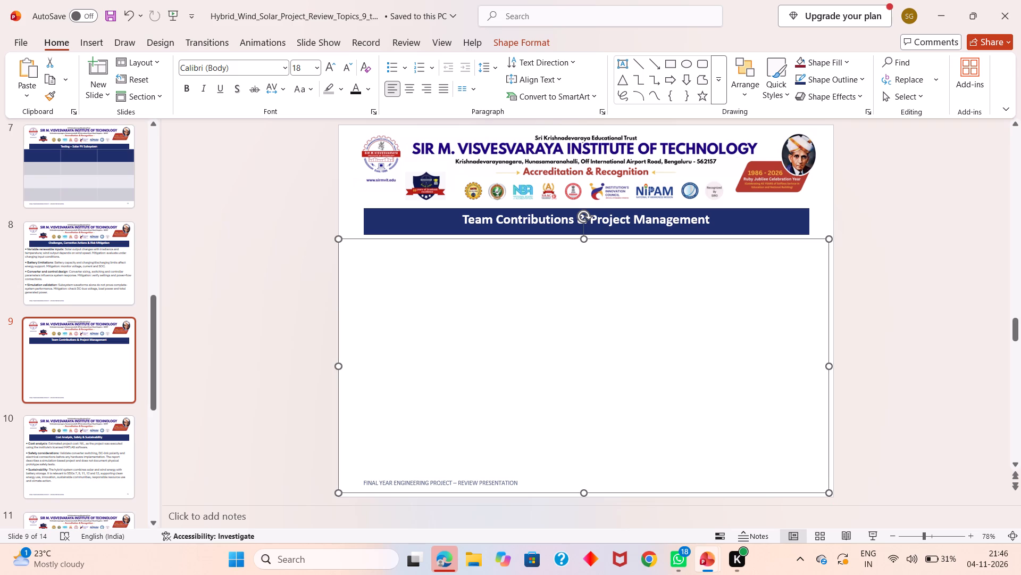
pyautogui.doubleClick(381, 282)
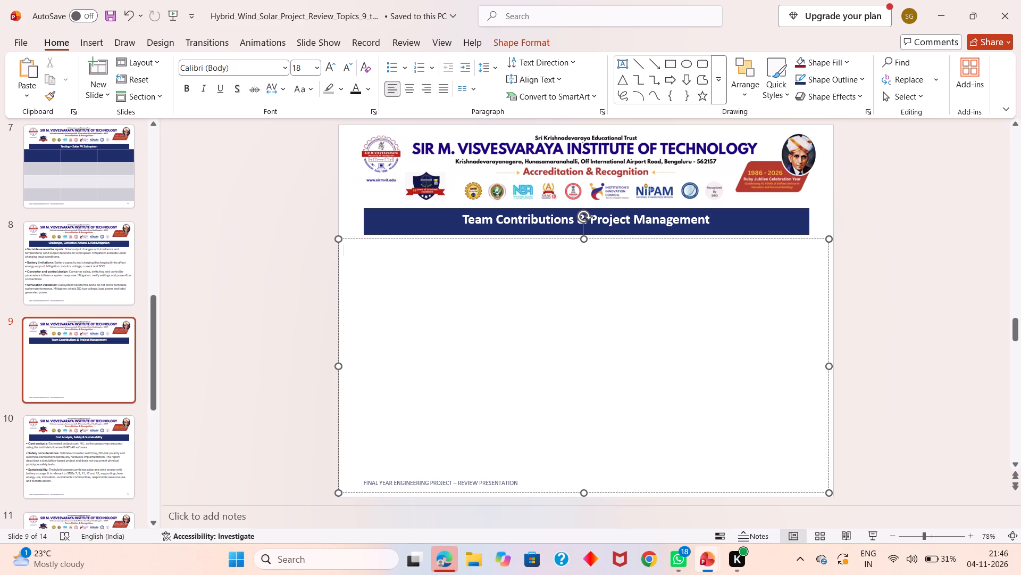
pyautogui.hotkey('ctrl', 'v')
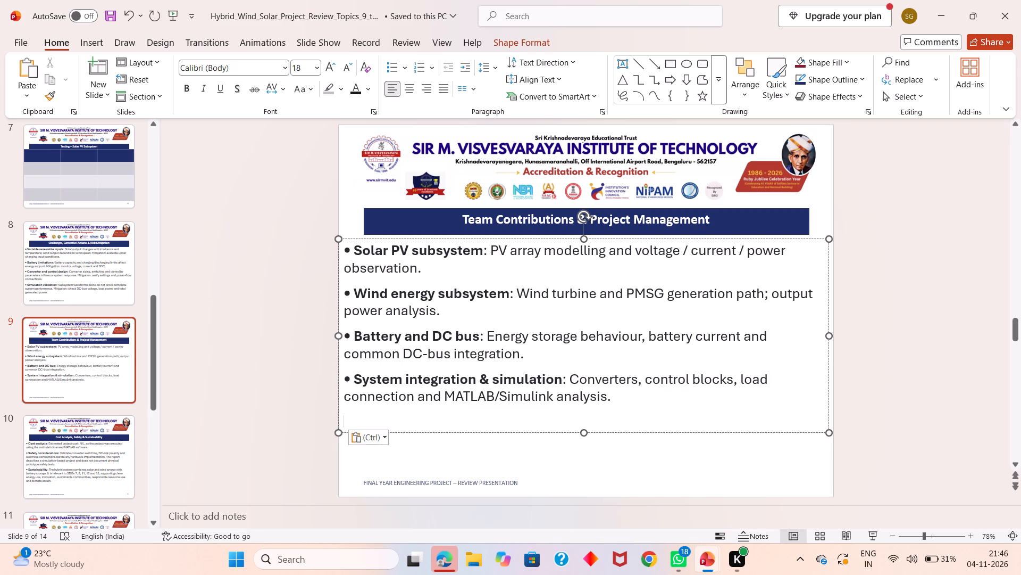
# Set the font size of the four team contribution bullets on slide 9 to 20.
pyautogui.moveTo(345, 249); pyautogui.dragTo(600, 397)
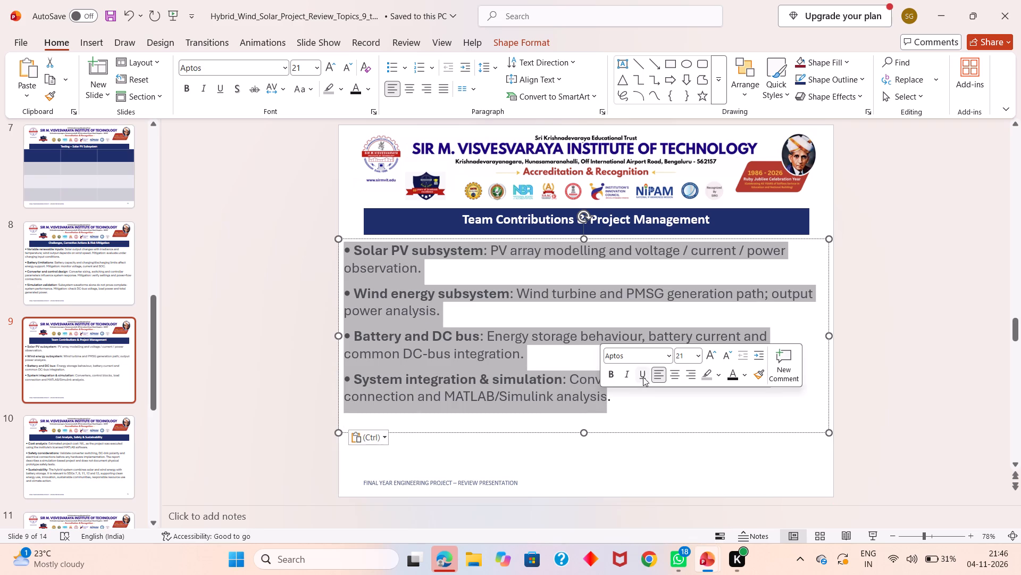
pyautogui.click(699, 353)
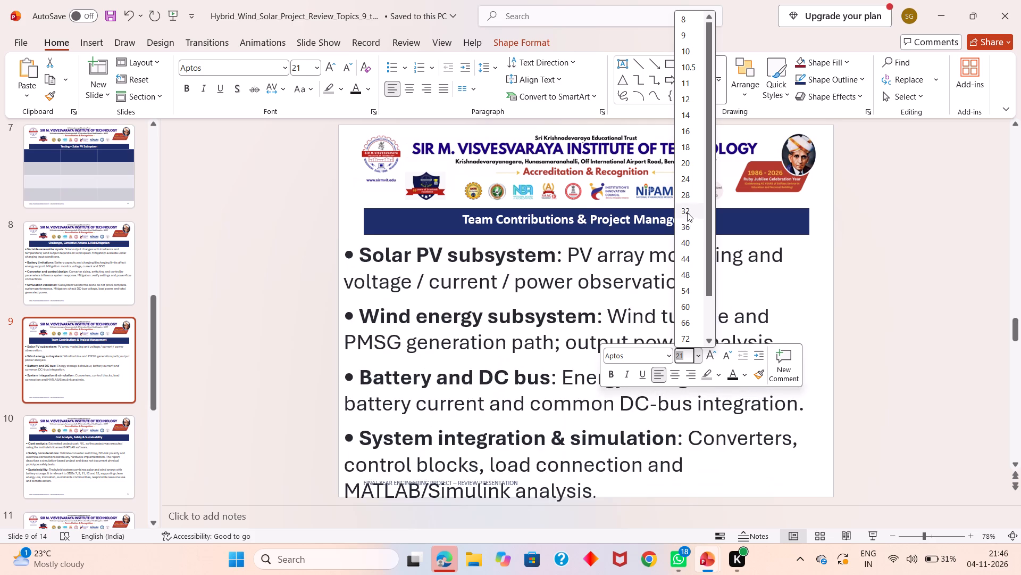
pyautogui.click(690, 163)
pyautogui.click(494, 294)
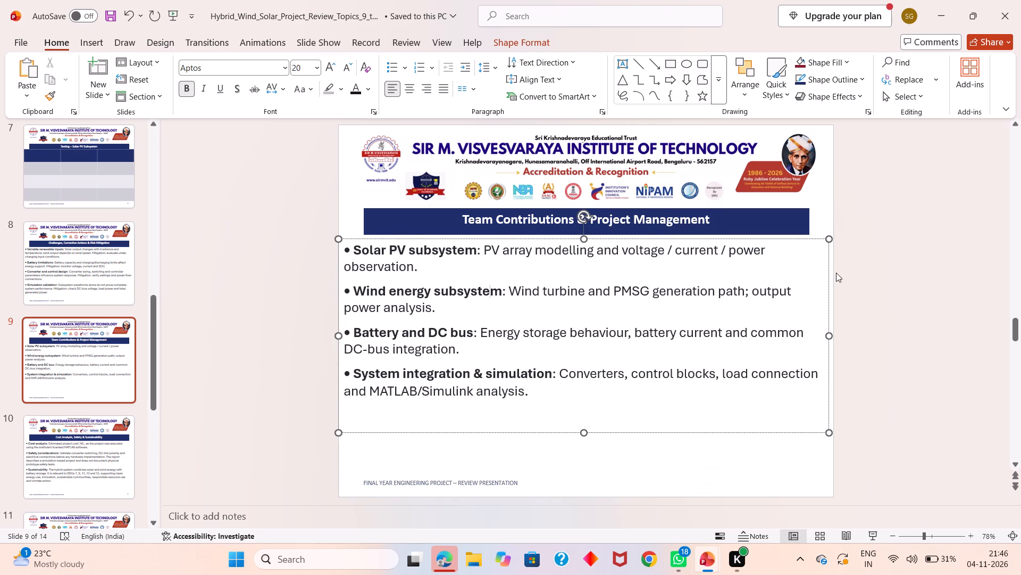
pyautogui.click(823, 286)
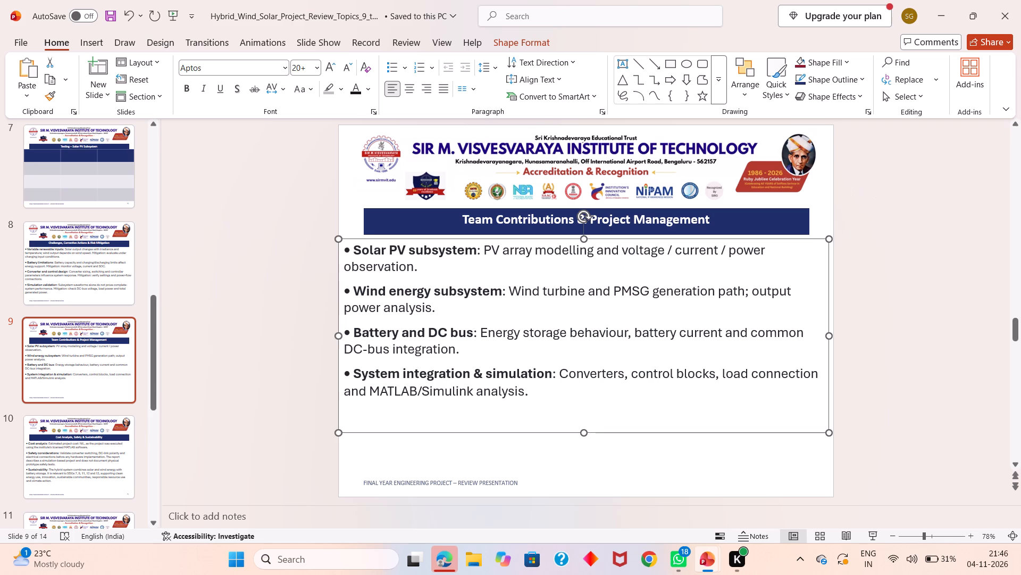
pyautogui.click(820, 220)
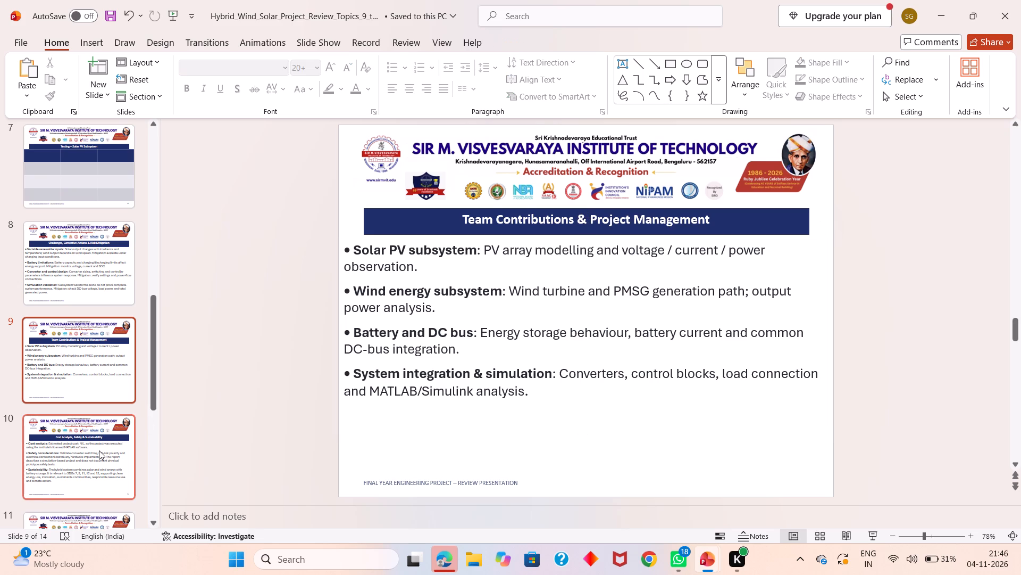
# Review slides 8 to 11, comparing the new Team Contributions & Project Management slide with the older numbered-box version on slide 11.
pyautogui.click(99, 450)
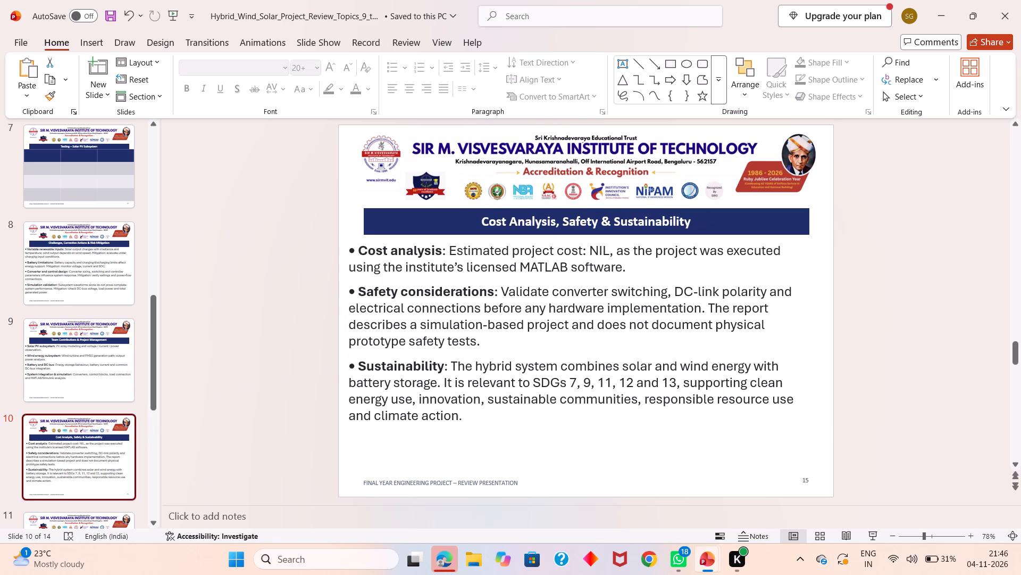
pyautogui.click(70, 283)
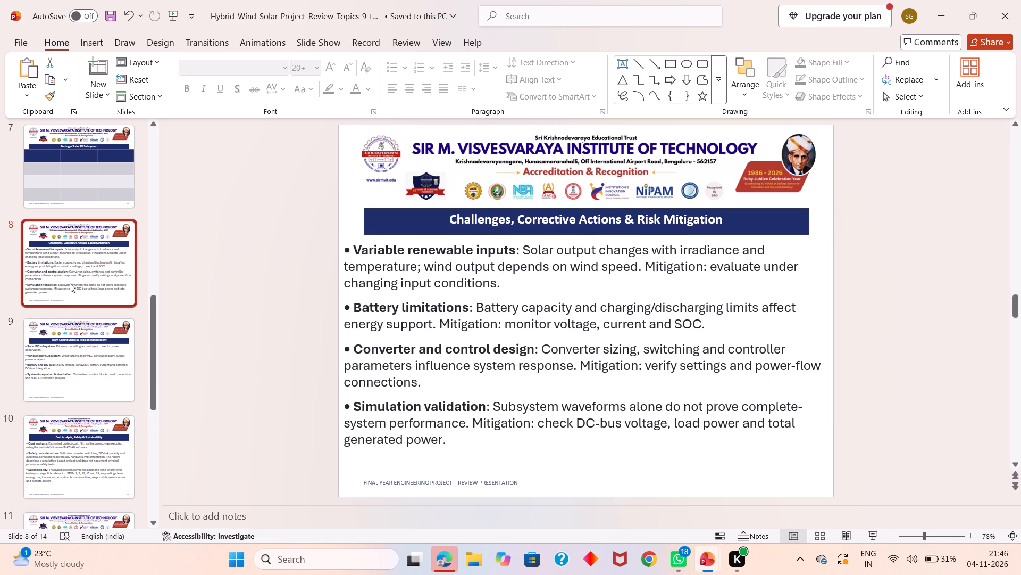
pyautogui.click(67, 349)
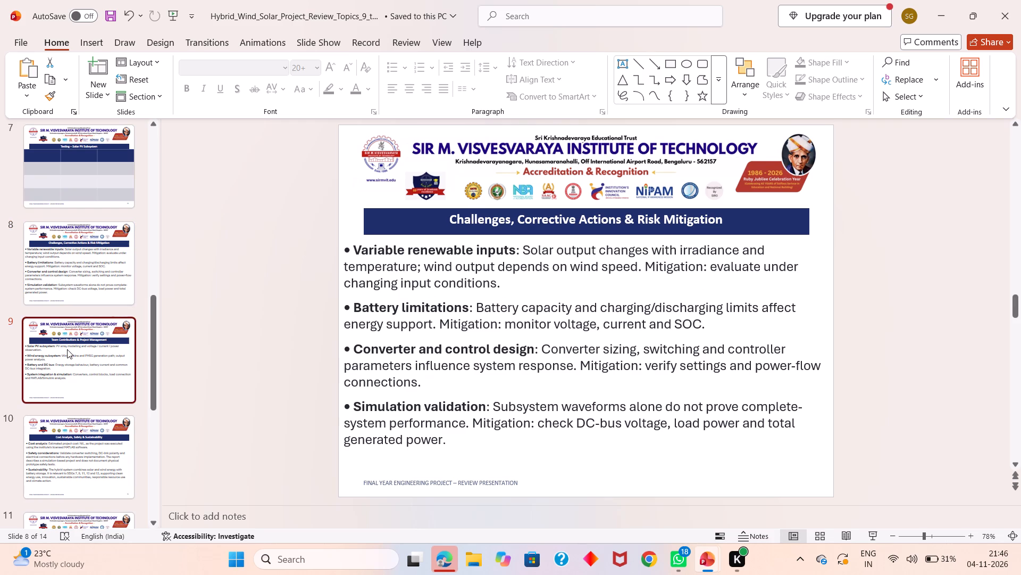
pyautogui.click(63, 429)
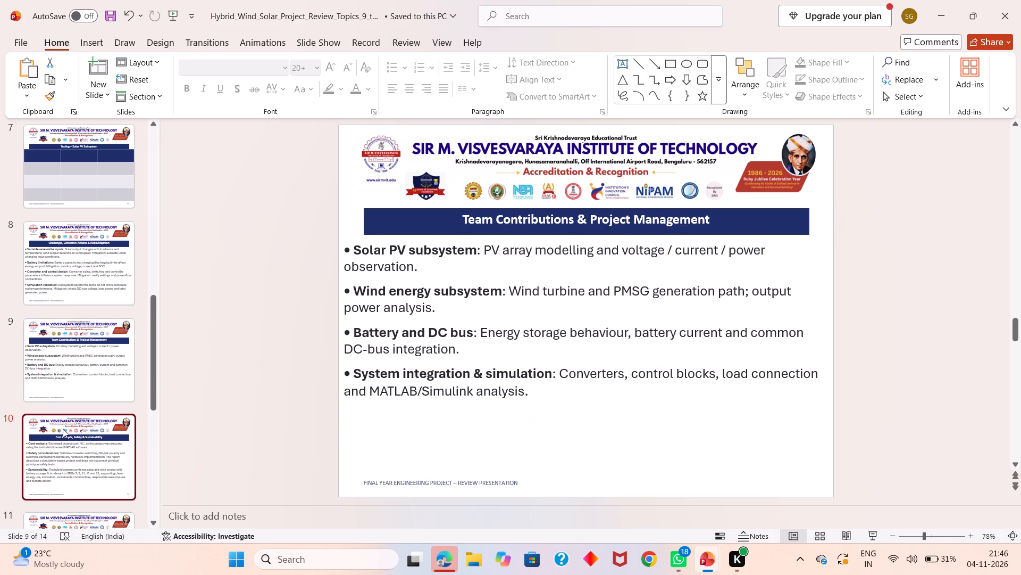
pyautogui.scroll(-1, 135, 366)
pyautogui.click(73, 459)
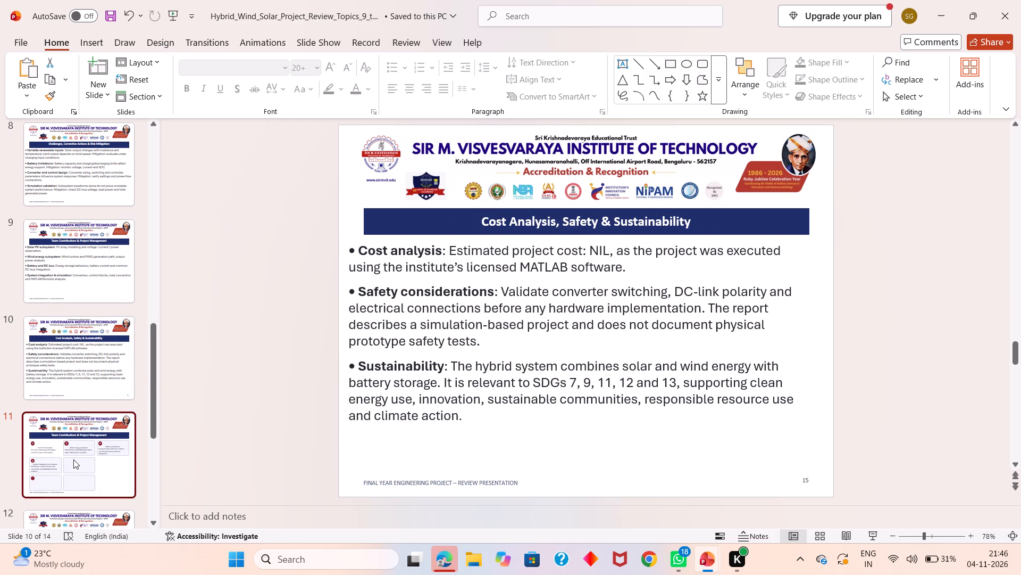
# Cut slide 11, the older numbered-box version of Team Contributions & Project Management, from the review deck.
pyautogui.click(52, 63)
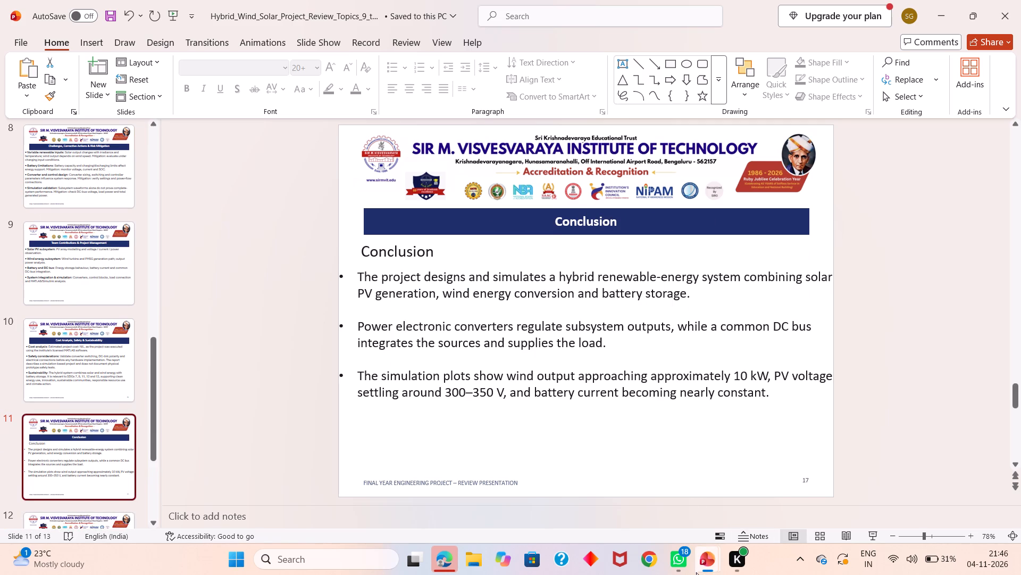
# Matching the slide order of the renewable energy deck, move the Cost Analysis, Safety & Sustainability slide ahead of Team Contributions & Project Management.
pyautogui.click(831, 480)
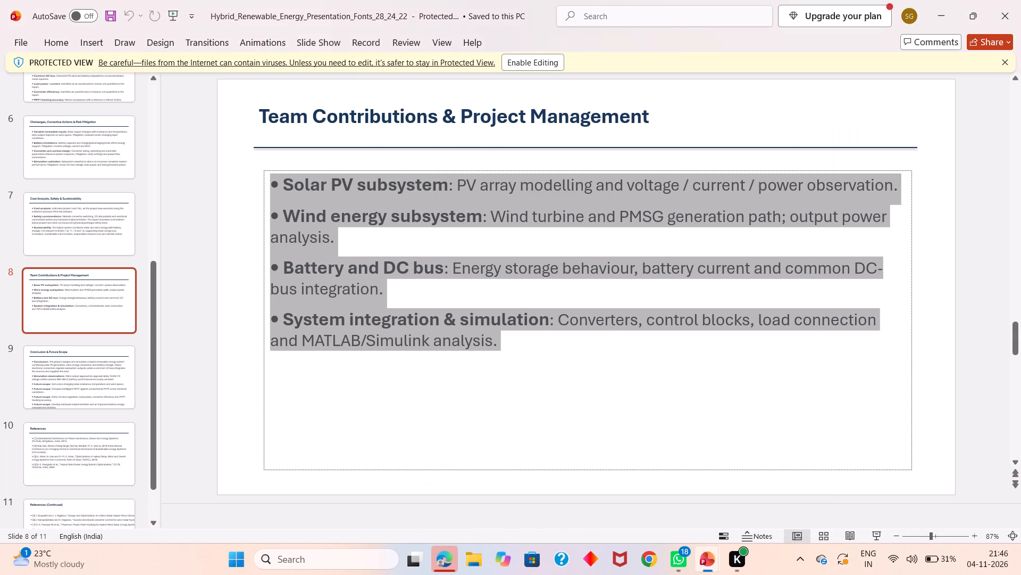
pyautogui.click(92, 92)
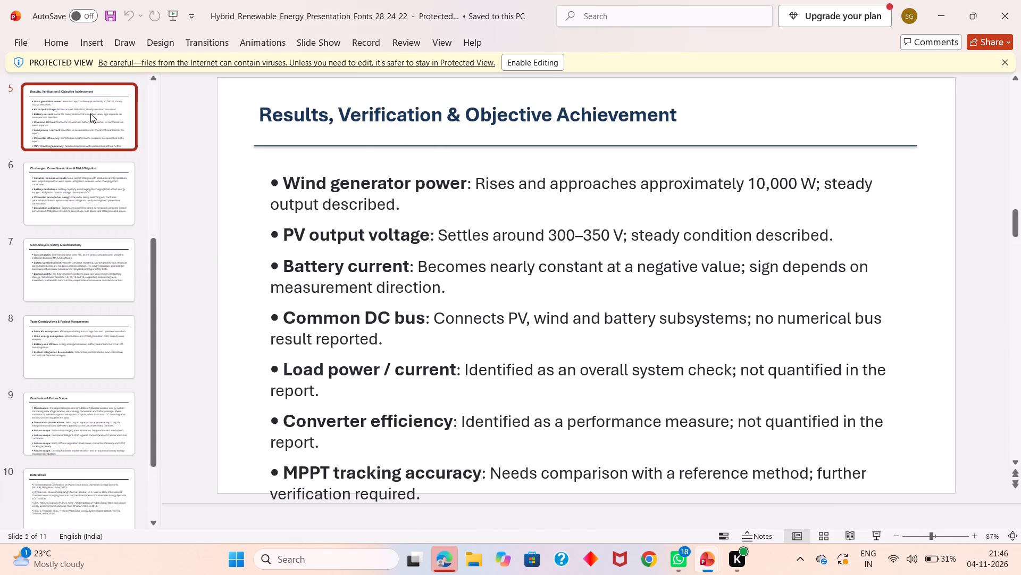
pyautogui.click(78, 182)
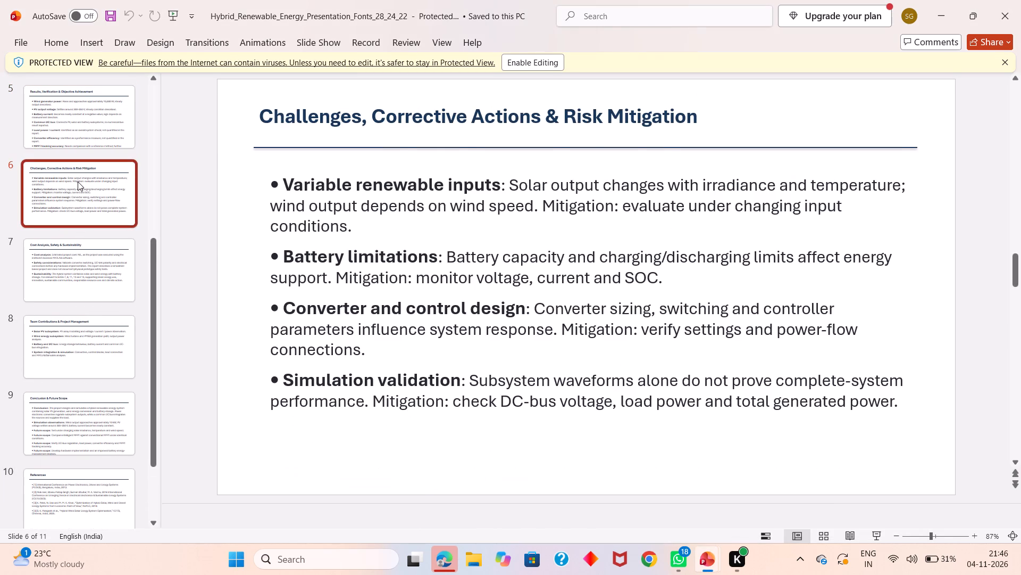
pyautogui.hotkey('alt', 'Tab')
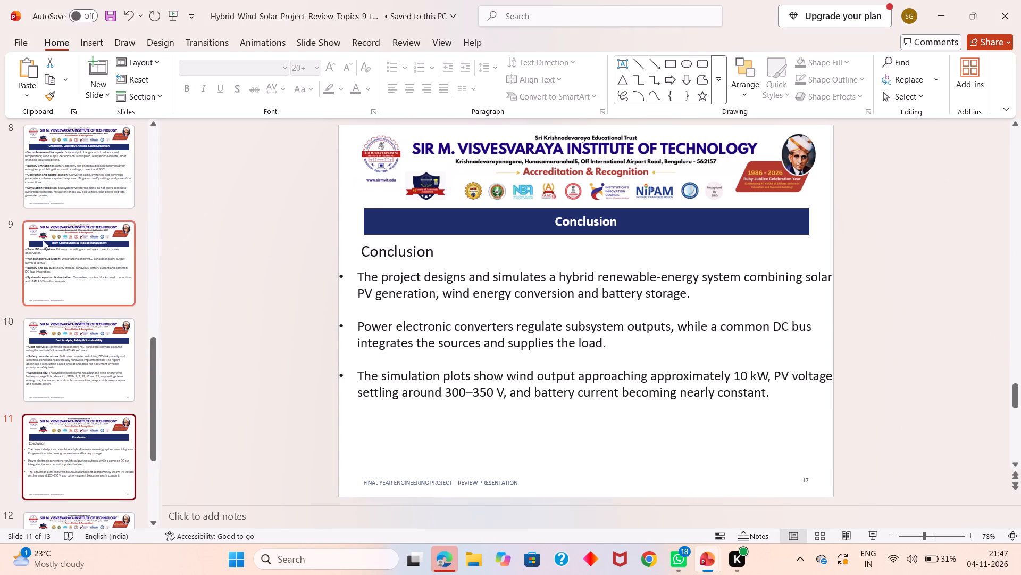
pyautogui.scroll(1, 60, 234)
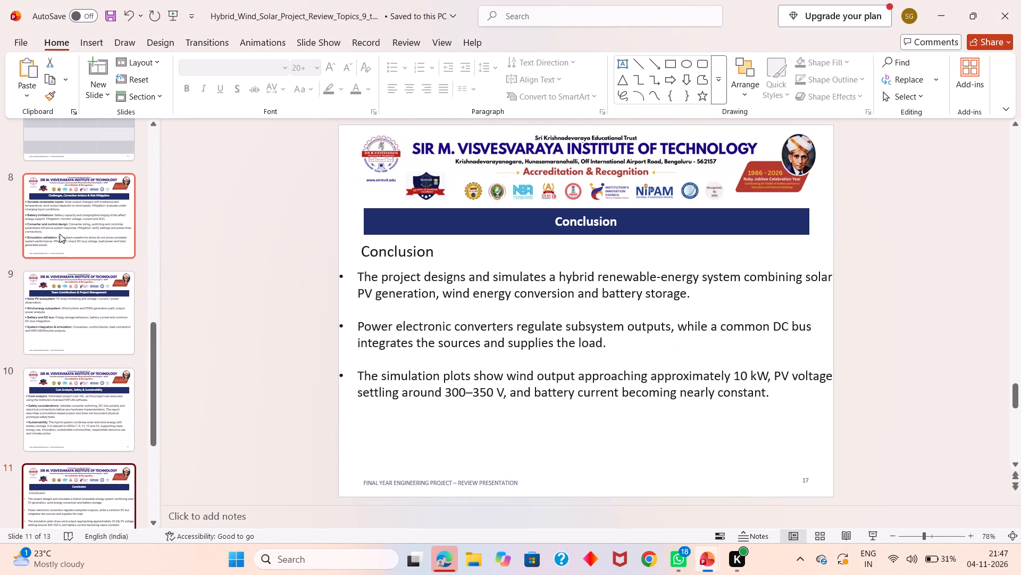
pyautogui.scroll(1, 60, 234)
pyautogui.click(63, 259)
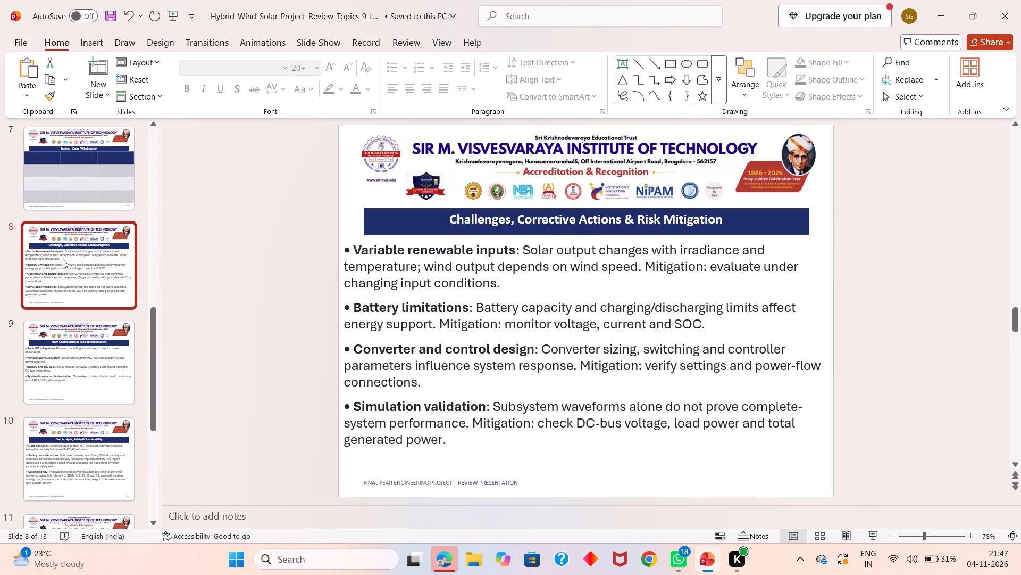
pyautogui.hotkey('alt', 'Tab')
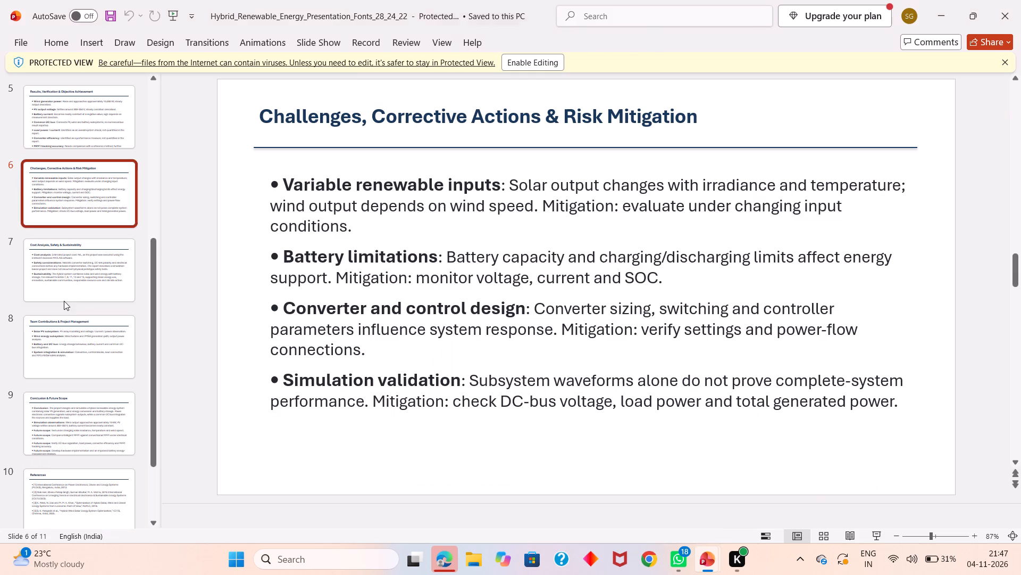
pyautogui.click(81, 298)
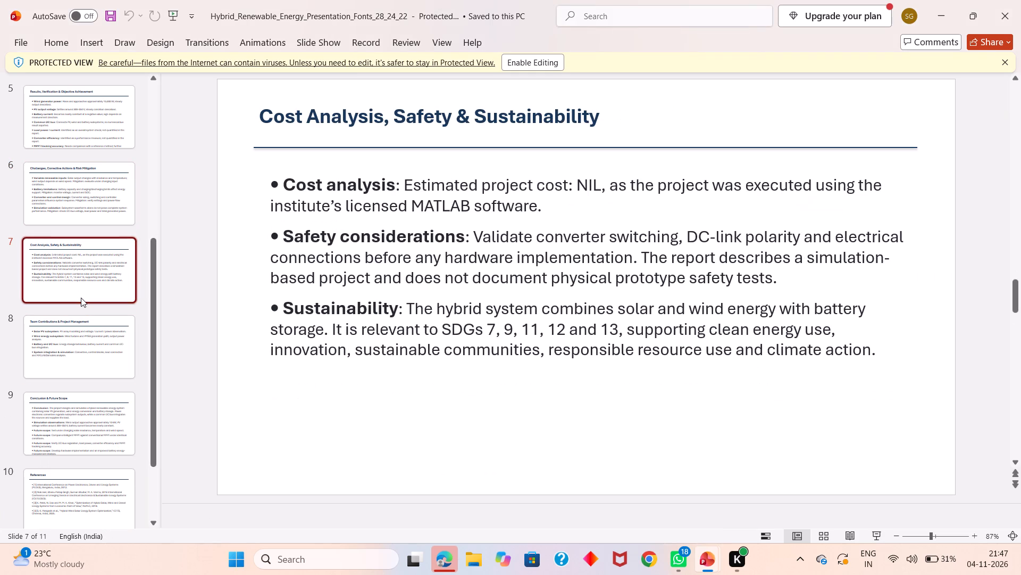
pyautogui.hotkey('alt', 'Tab')
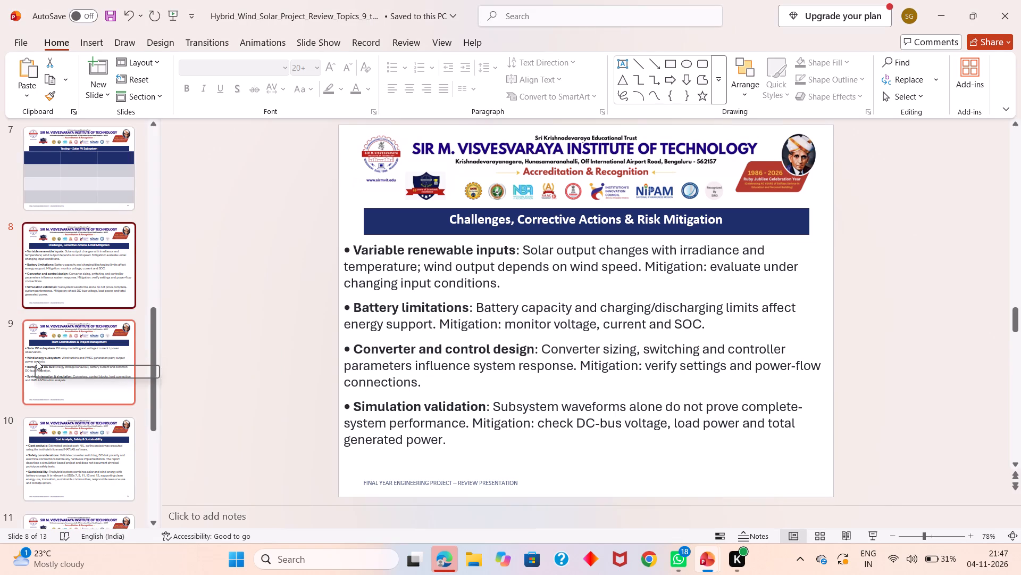
pyautogui.click(37, 361)
pyautogui.click(40, 426)
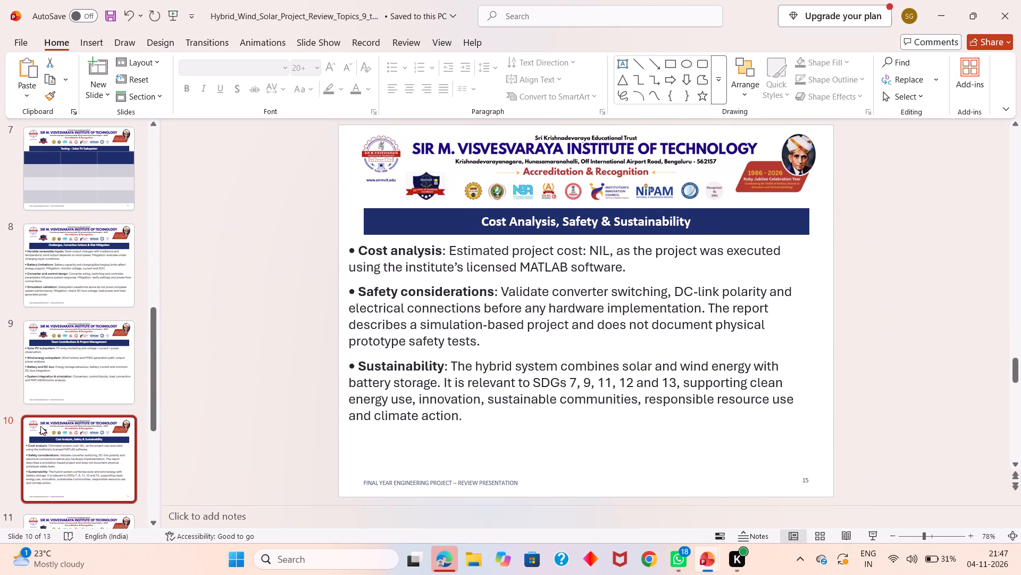
pyautogui.moveTo(49, 444); pyautogui.dragTo(53, 339)
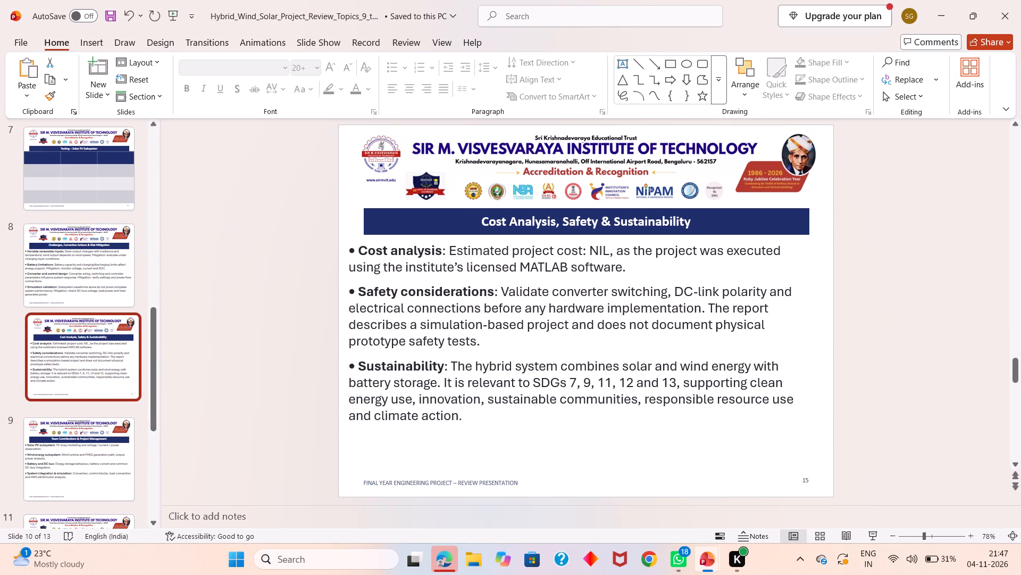
pyautogui.moveTo(53, 339); pyautogui.dragTo(50, 343)
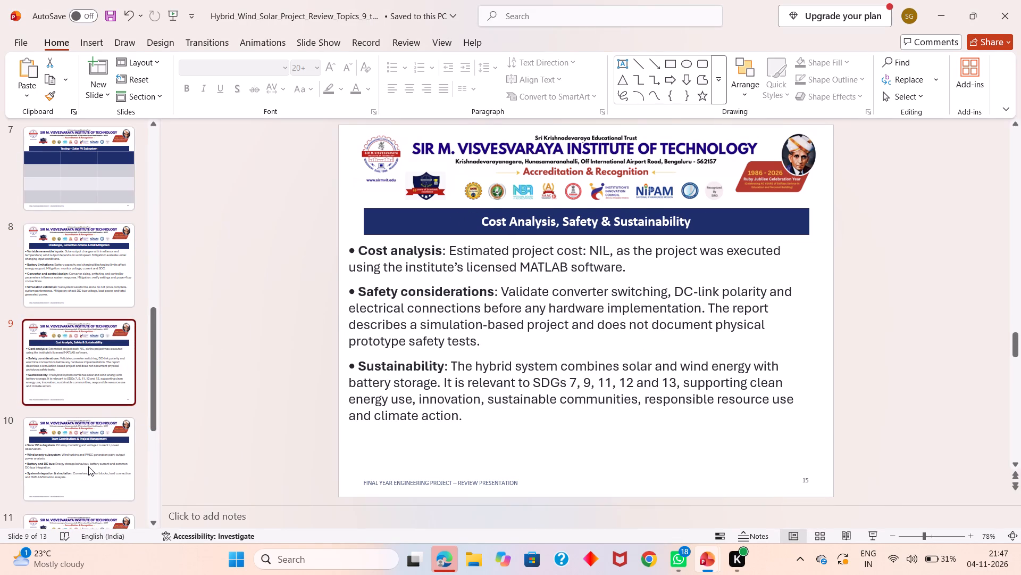
# Compare the review deck's Conclusion slide with the Conclusion & Future Scope slide of the Hybrid_Renewable_Energy_Presentation_Fonts_28_24_22 deck.
pyautogui.click(88, 466)
pyautogui.scroll(-1, 112, 418)
pyautogui.click(80, 496)
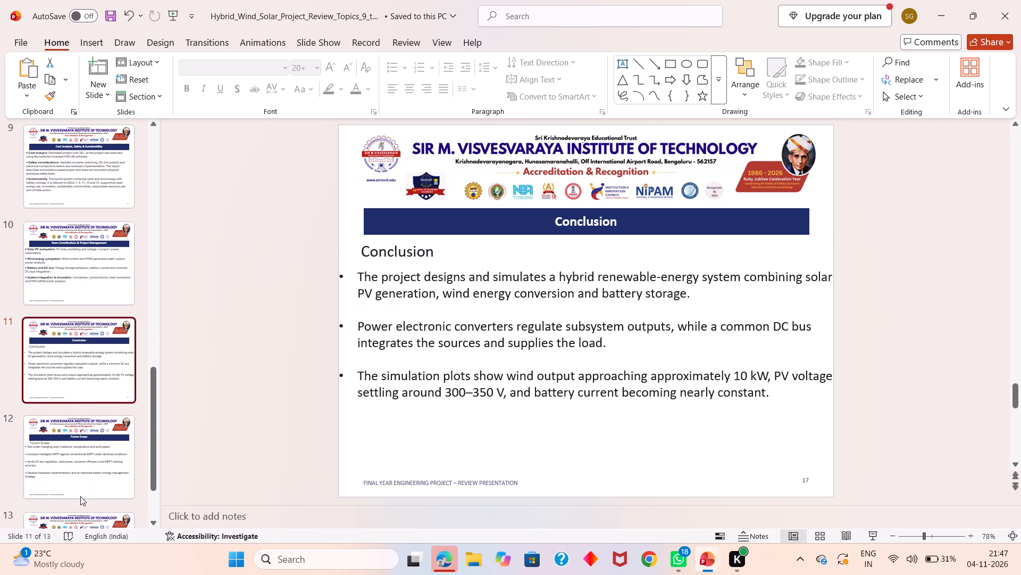
pyautogui.hotkey('alt', 'Tab')
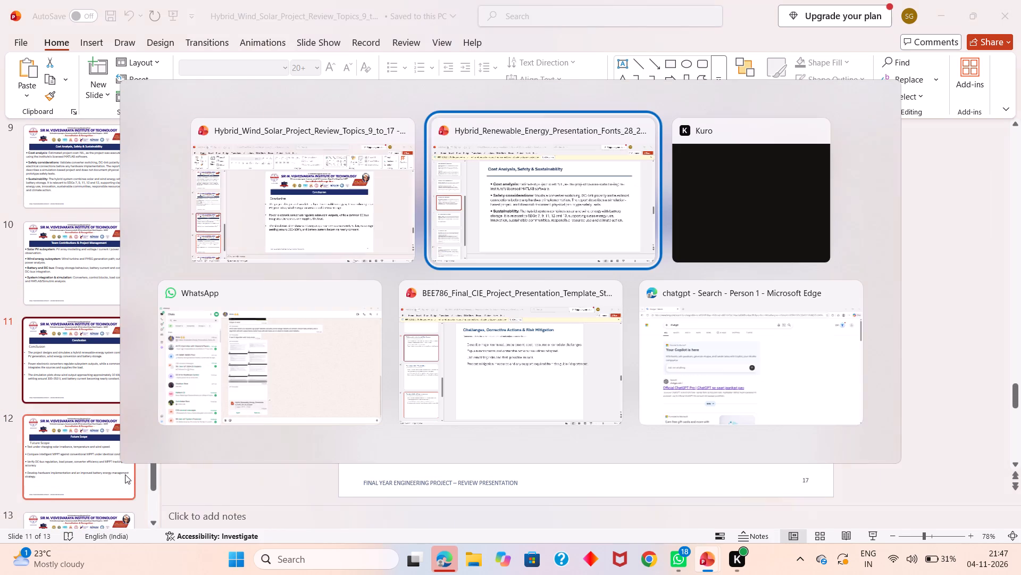
pyautogui.click(64, 358)
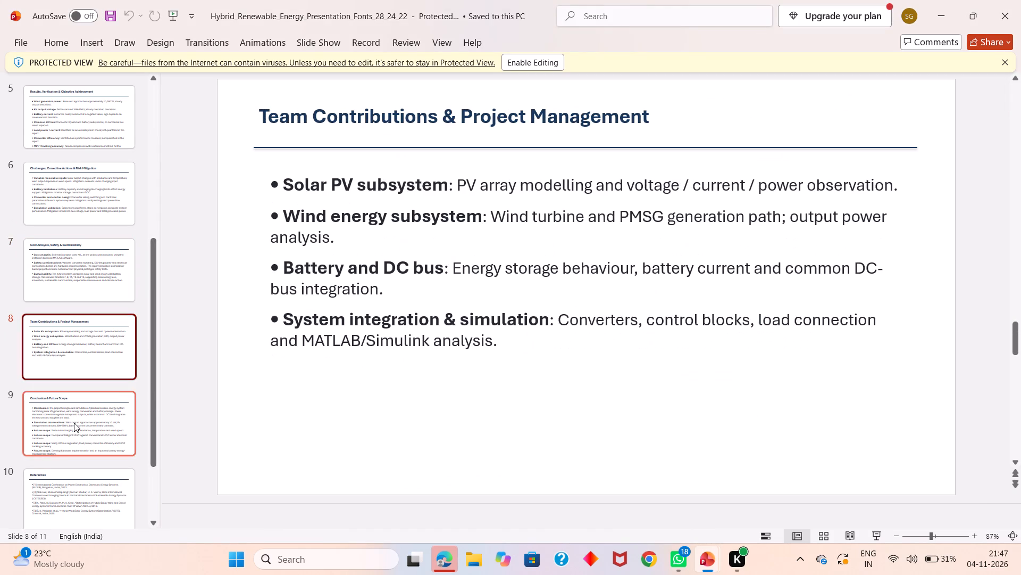
pyautogui.click(74, 423)
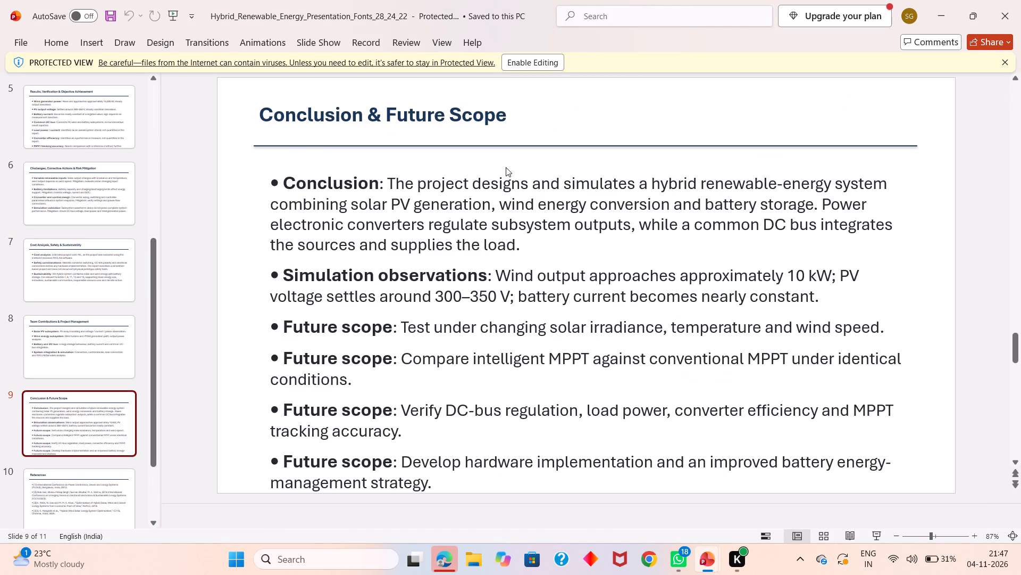
pyautogui.scroll(-2, 377, 234)
pyautogui.moveTo(523, 104); pyautogui.dragTo(454, 106)
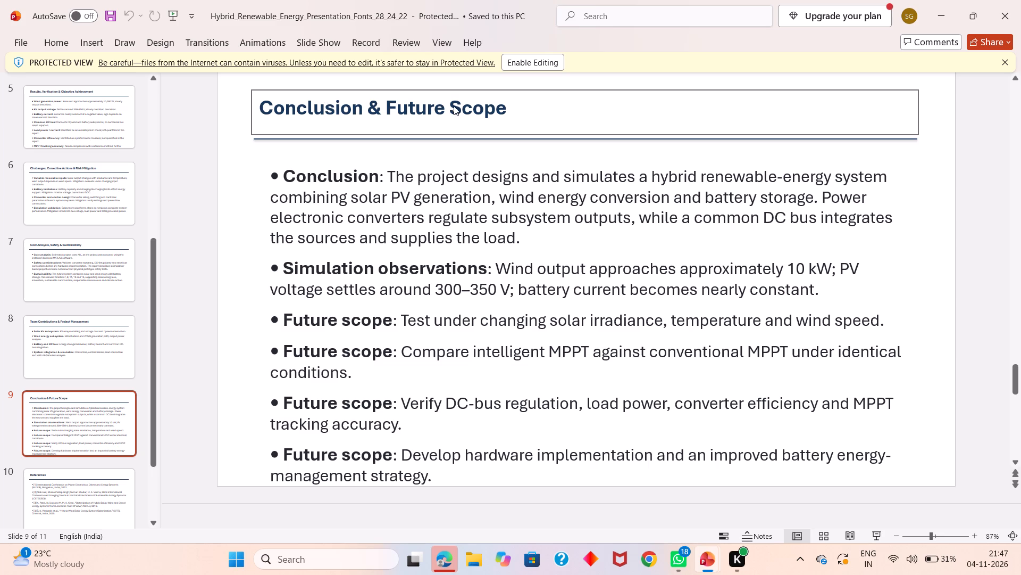
pyautogui.moveTo(454, 106); pyautogui.dragTo(507, 116)
pyautogui.doubleClick(507, 116)
pyautogui.moveTo(507, 116); pyautogui.dragTo(425, 101)
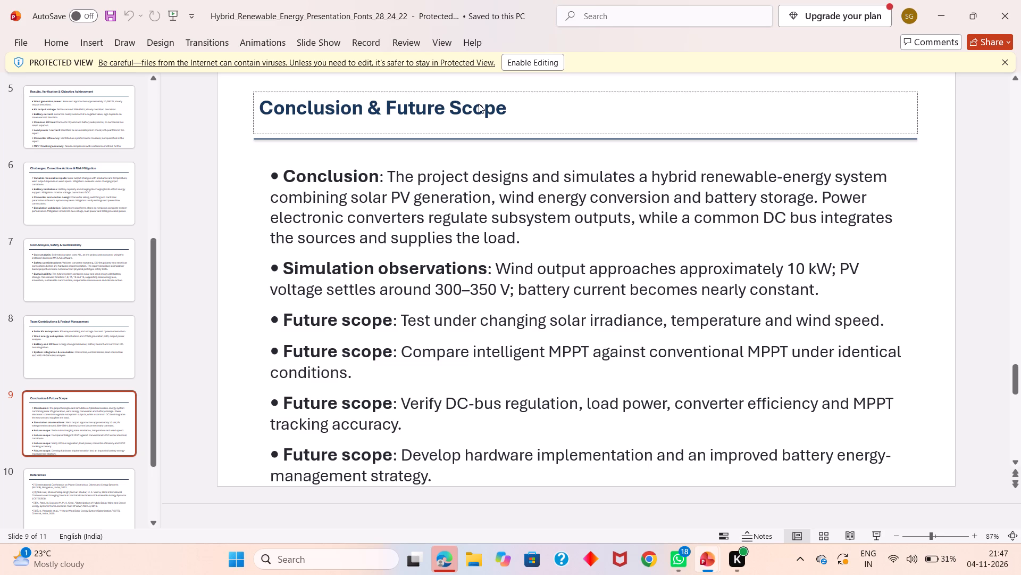
pyautogui.doubleClick(479, 104)
pyautogui.click(492, 104)
pyautogui.hotkey('alt', 'Tab')
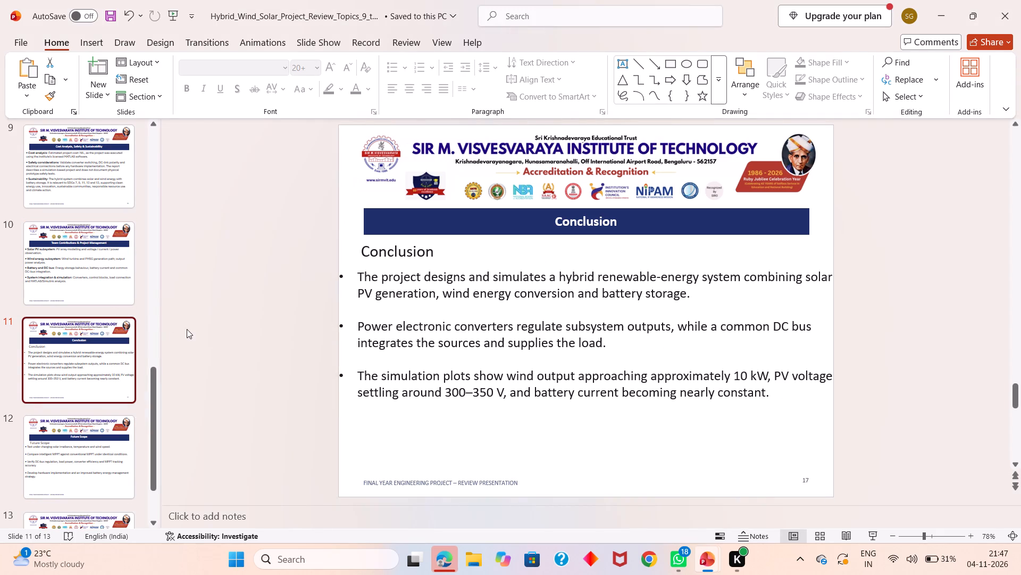
# Remove the repeated "Future Scope" heading above the bullets on slide 12, leaving a blank line before the first bullet.
pyautogui.click(87, 443)
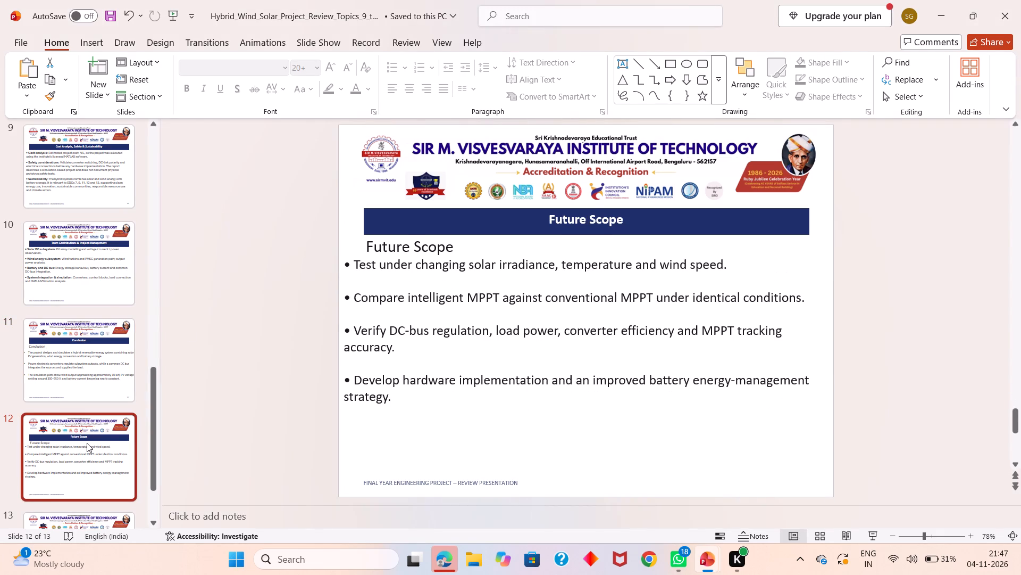
pyautogui.moveTo(458, 243); pyautogui.dragTo(374, 242)
pyautogui.press('BackSpace')
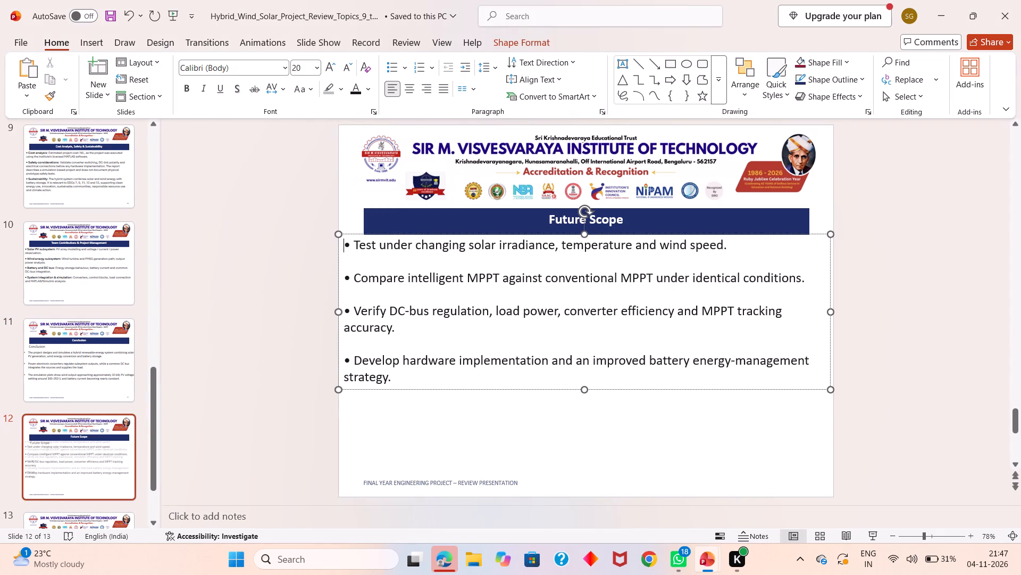
pyautogui.press('Return')
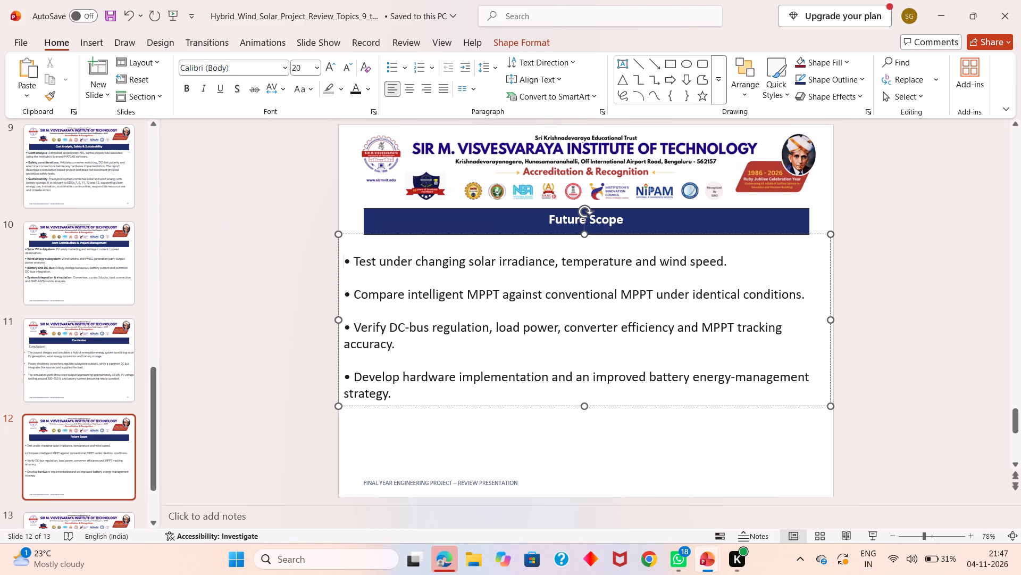
pyautogui.click(428, 404)
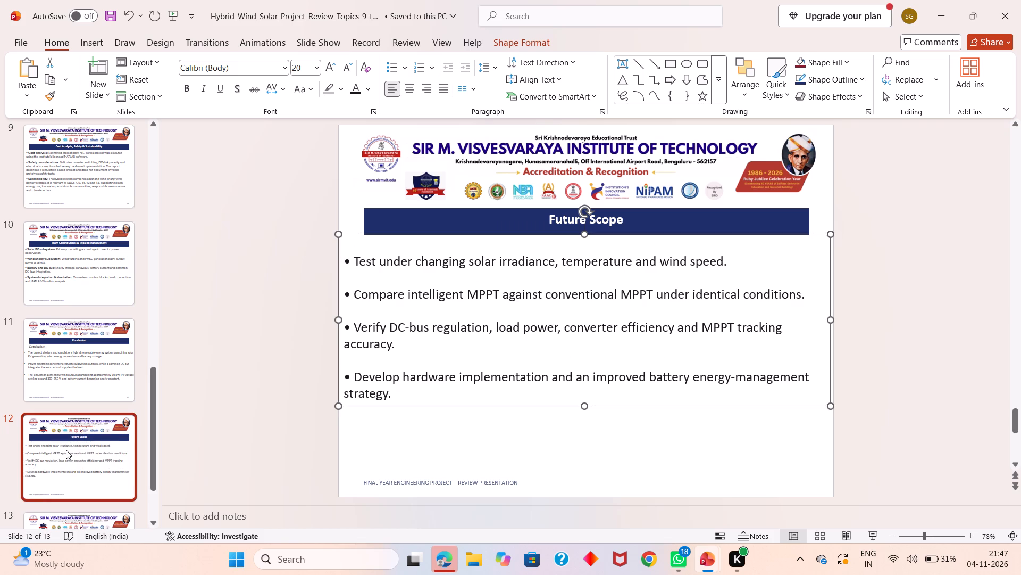
# Delete reference entries [3] and [4] from the lower part of the References slide.
pyautogui.scroll(-1, 66, 450)
pyautogui.click(76, 467)
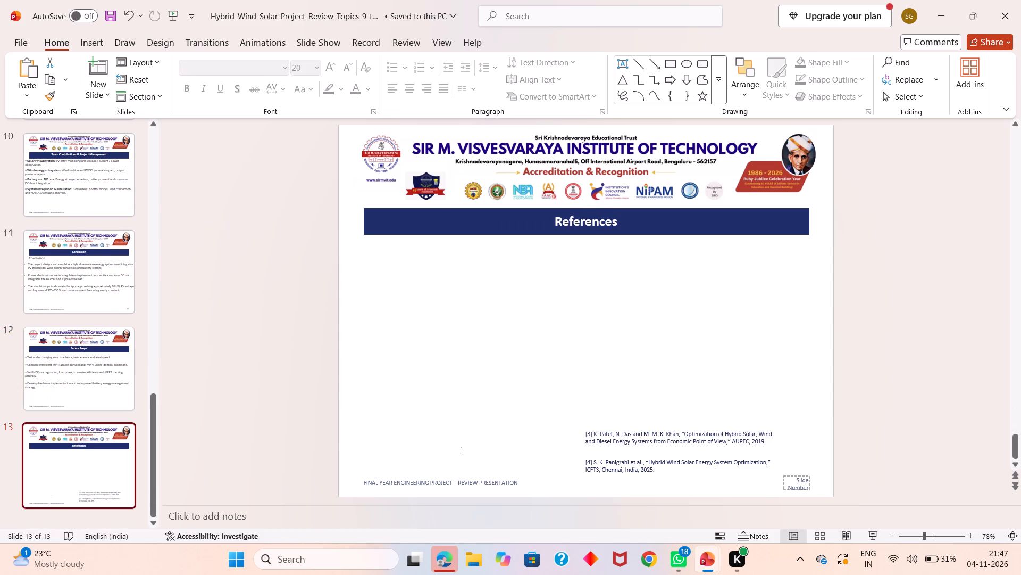
pyautogui.moveTo(579, 432); pyautogui.dragTo(748, 450)
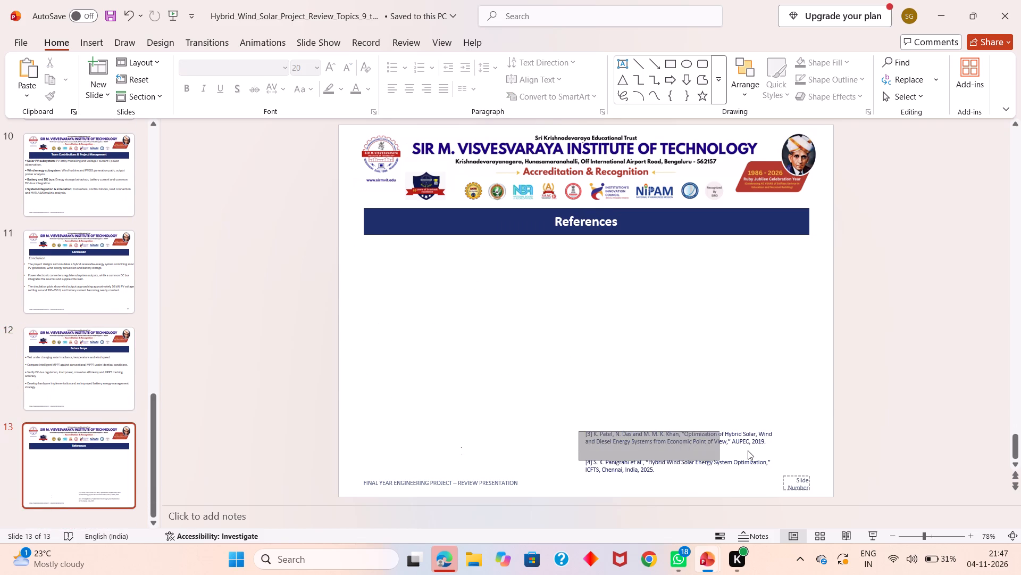
pyautogui.moveTo(748, 450); pyautogui.dragTo(780, 478)
pyautogui.press('\\')
pyautogui.press('BackSpace')
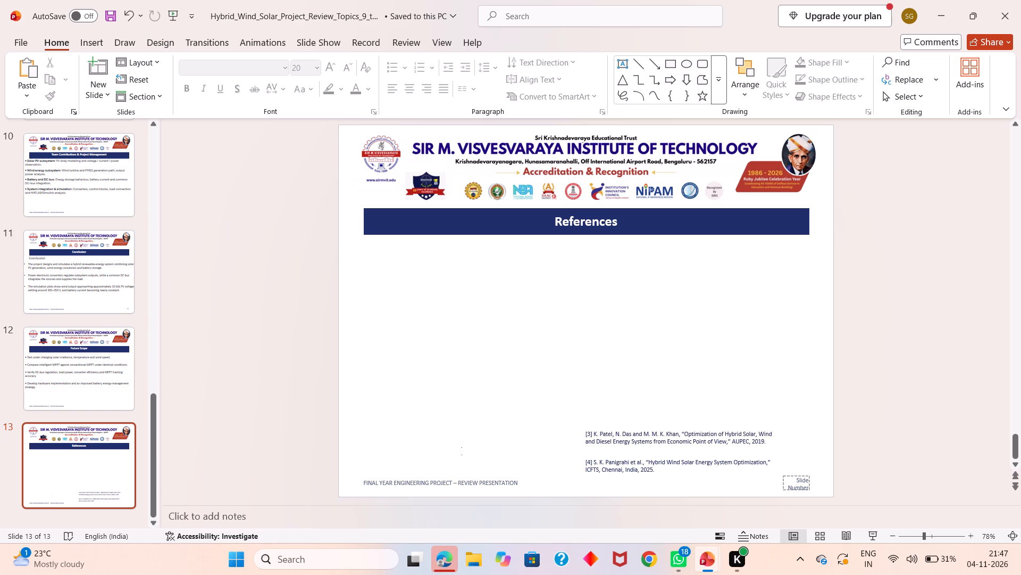
pyautogui.doubleClick(601, 426)
pyautogui.press('BackSpace')
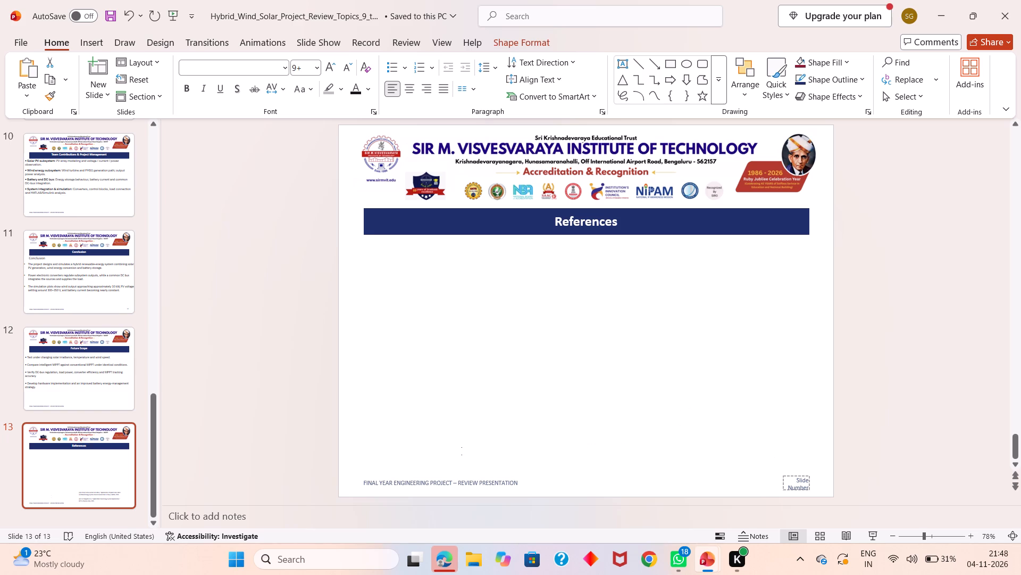
# Enlarge the empty text box on the References slide to fill the area below the title banner.
pyautogui.doubleClick(379, 281)
pyautogui.moveTo(378, 281); pyautogui.dragTo(345, 237)
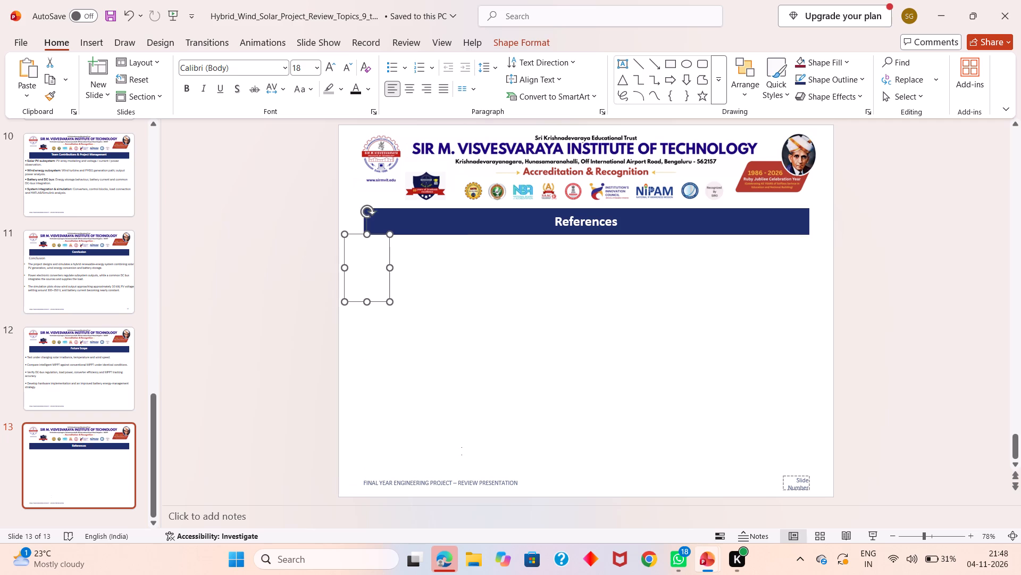
pyautogui.moveTo(389, 300); pyautogui.dragTo(667, 478)
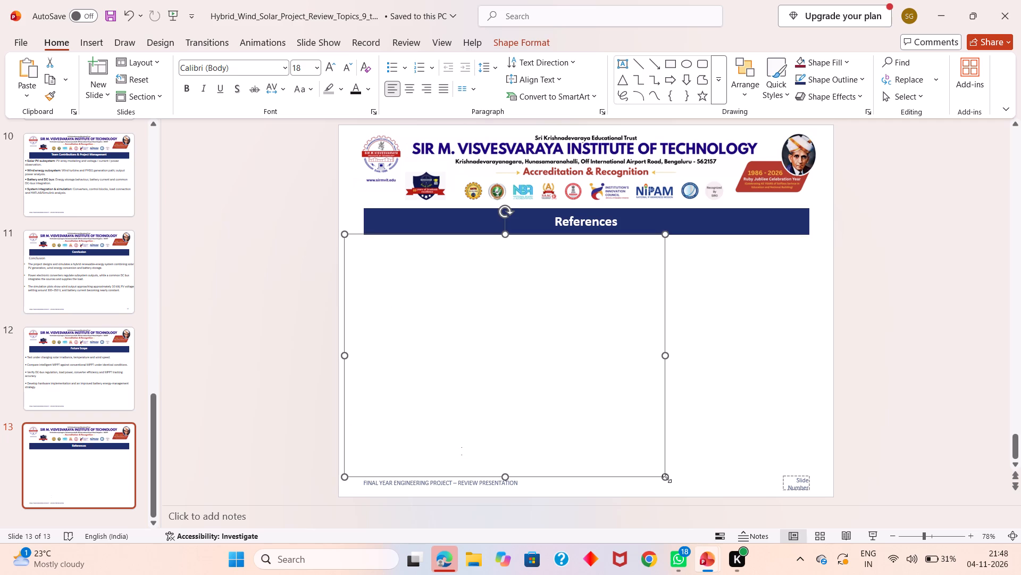
pyautogui.moveTo(666, 475); pyautogui.dragTo(805, 480)
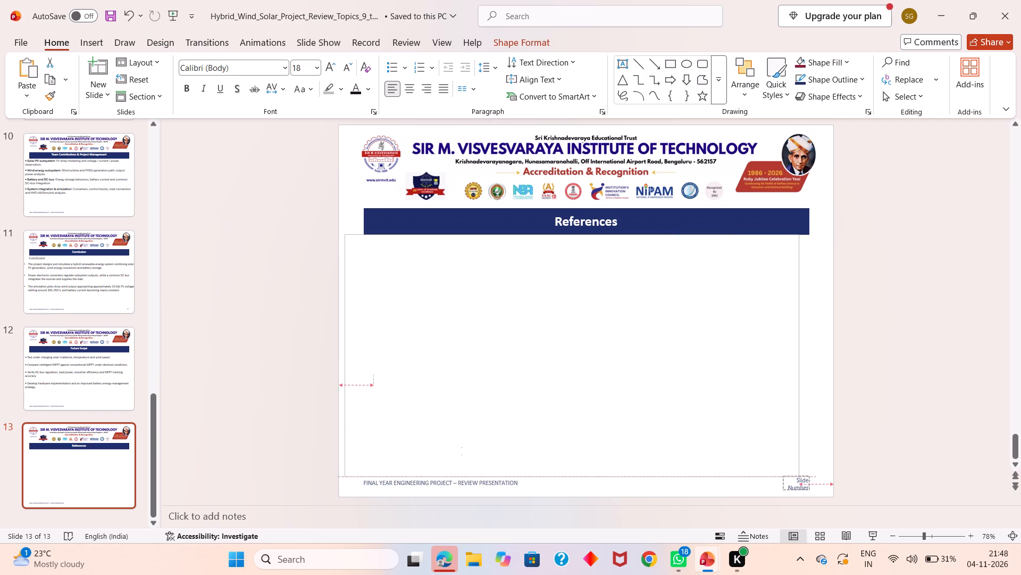
pyautogui.moveTo(805, 480); pyautogui.dragTo(771, 466)
# Delete the slide number placeholder from the lower corner of the References slide.
pyautogui.click(799, 486)
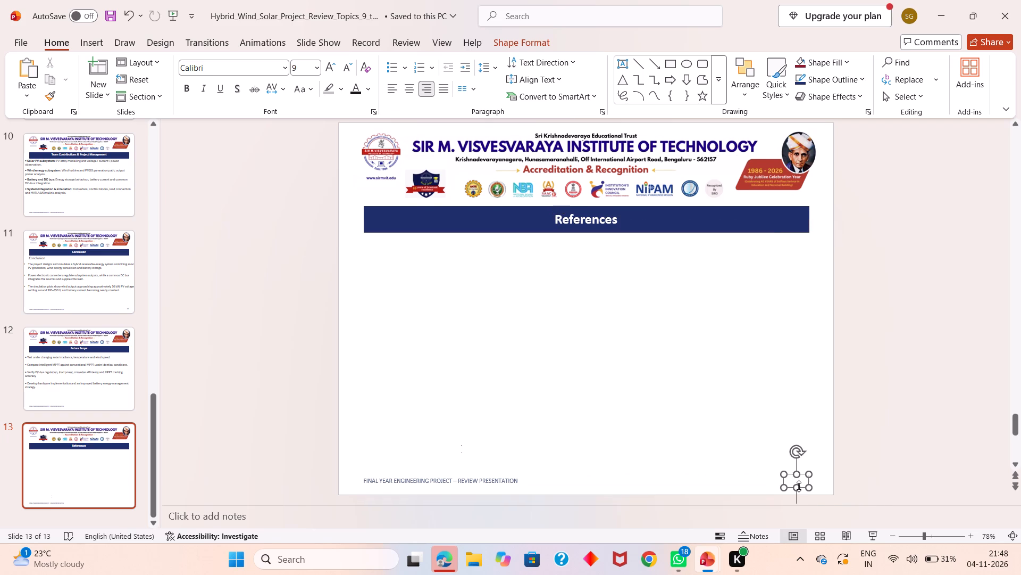
pyautogui.press('BackSpace')
pyautogui.press('BackSpace')
pyautogui.click(810, 475)
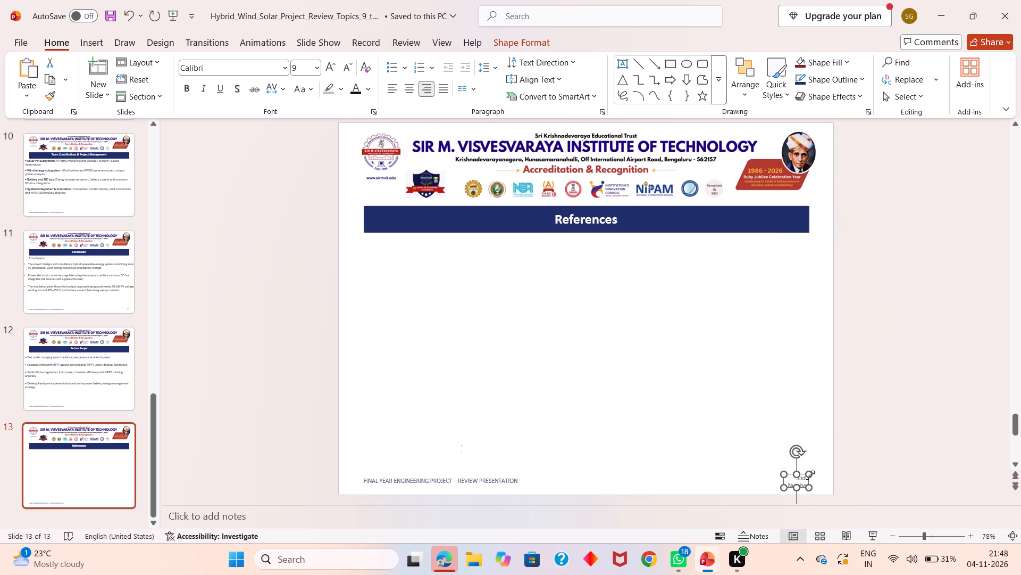
pyautogui.click(806, 475)
pyautogui.press('BackSpace')
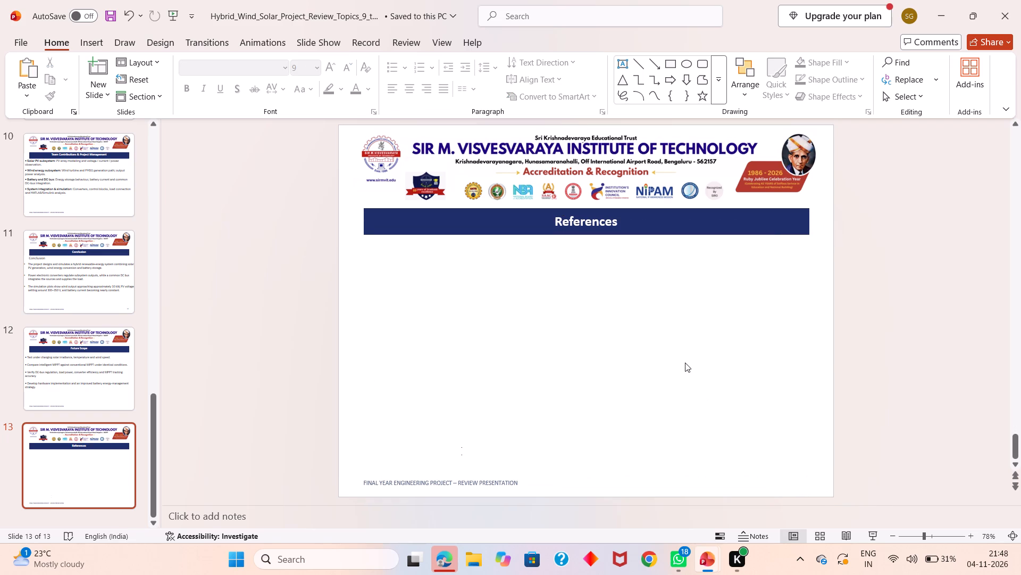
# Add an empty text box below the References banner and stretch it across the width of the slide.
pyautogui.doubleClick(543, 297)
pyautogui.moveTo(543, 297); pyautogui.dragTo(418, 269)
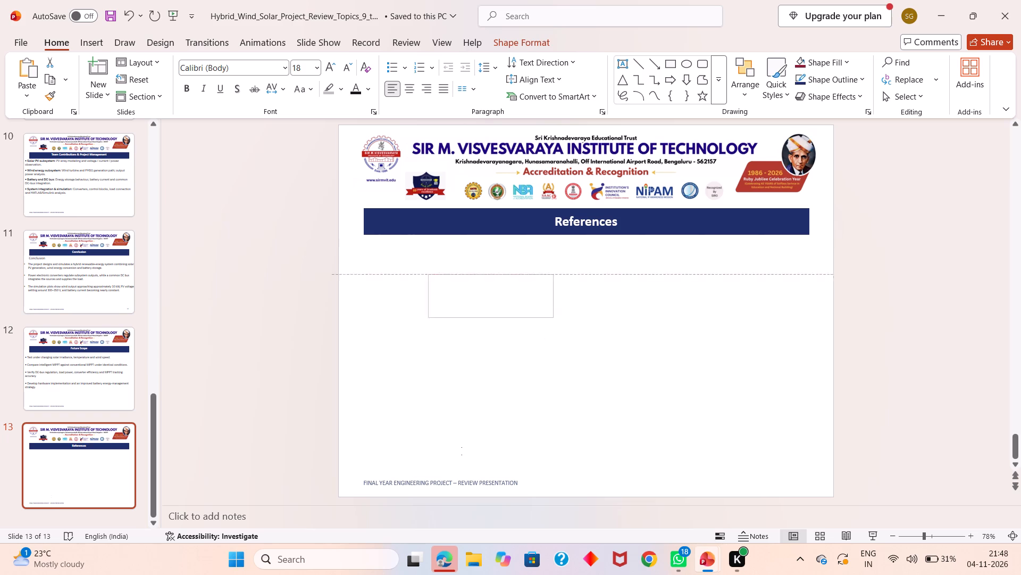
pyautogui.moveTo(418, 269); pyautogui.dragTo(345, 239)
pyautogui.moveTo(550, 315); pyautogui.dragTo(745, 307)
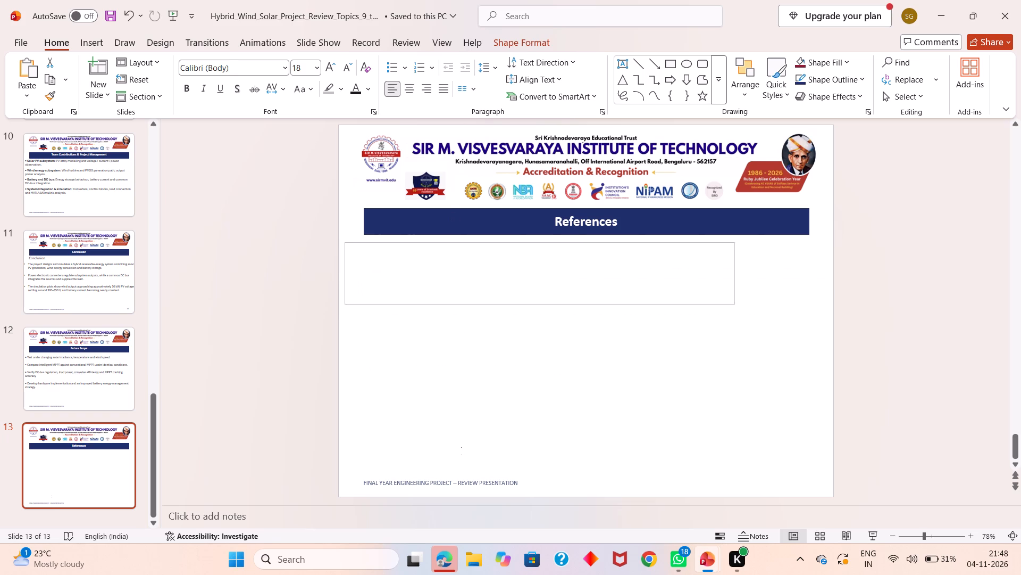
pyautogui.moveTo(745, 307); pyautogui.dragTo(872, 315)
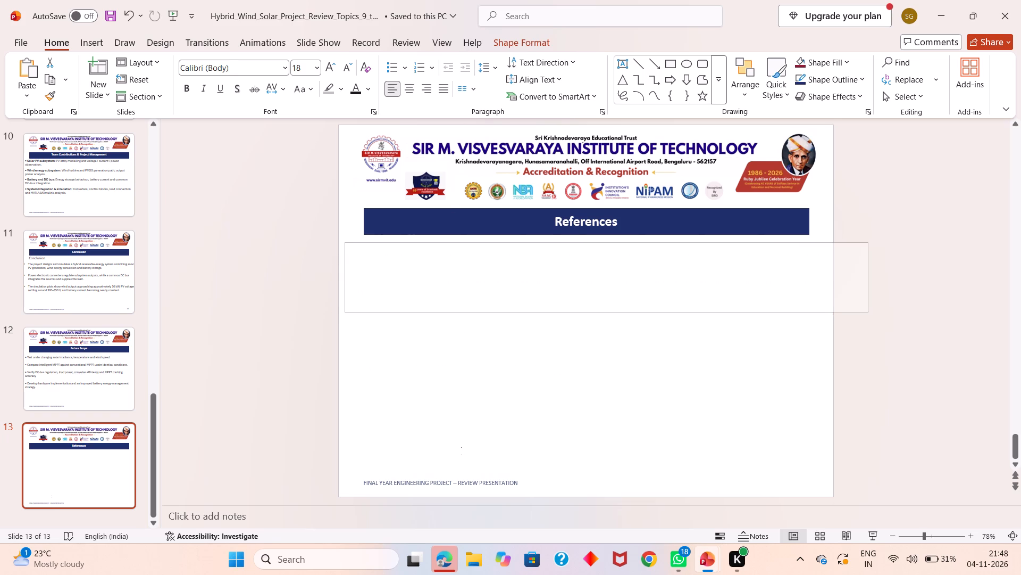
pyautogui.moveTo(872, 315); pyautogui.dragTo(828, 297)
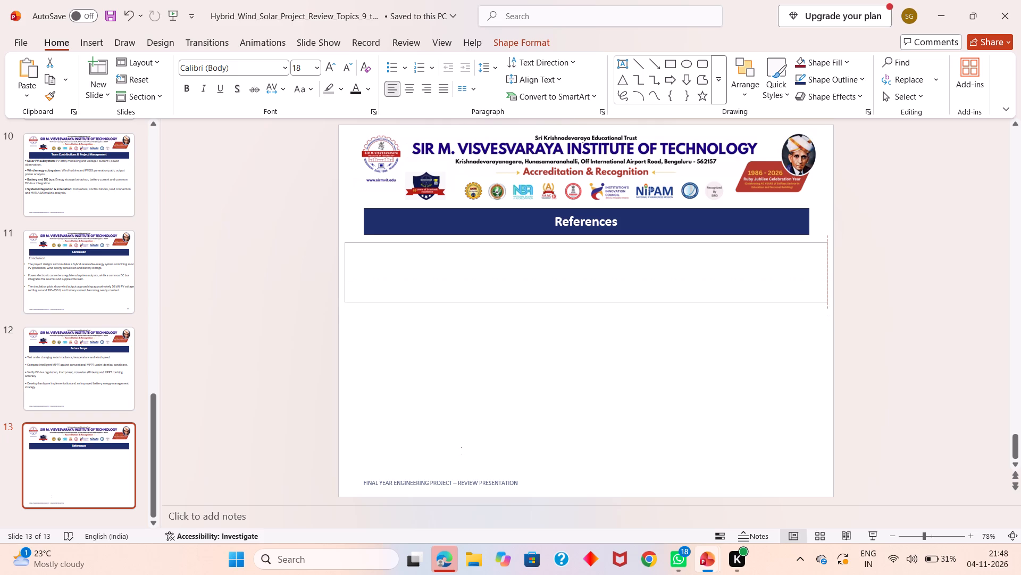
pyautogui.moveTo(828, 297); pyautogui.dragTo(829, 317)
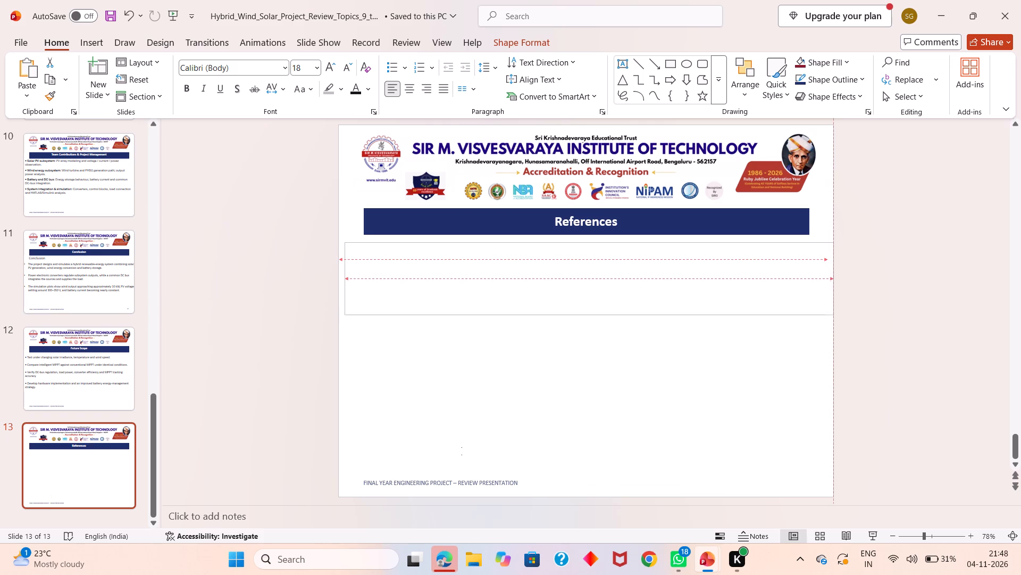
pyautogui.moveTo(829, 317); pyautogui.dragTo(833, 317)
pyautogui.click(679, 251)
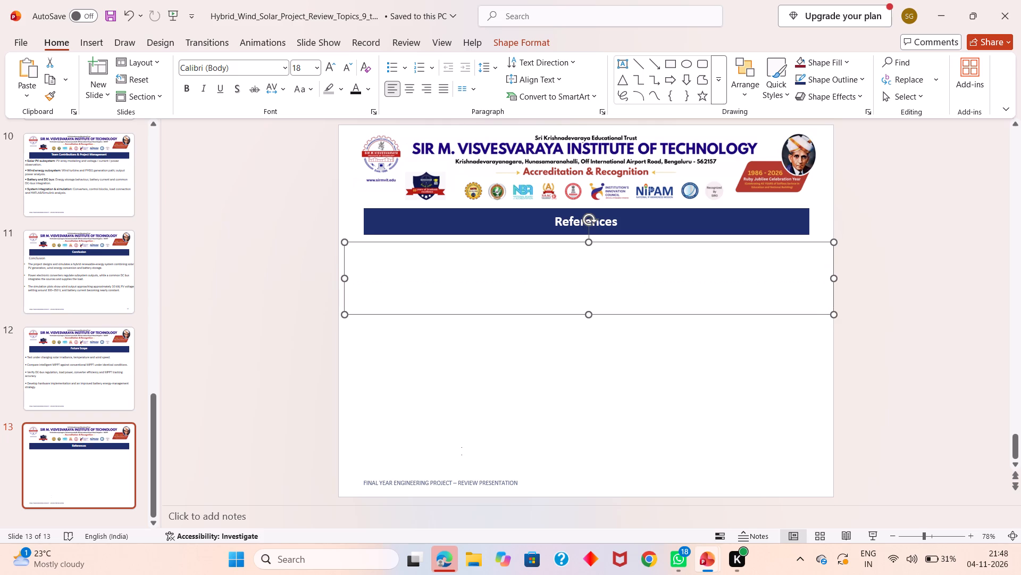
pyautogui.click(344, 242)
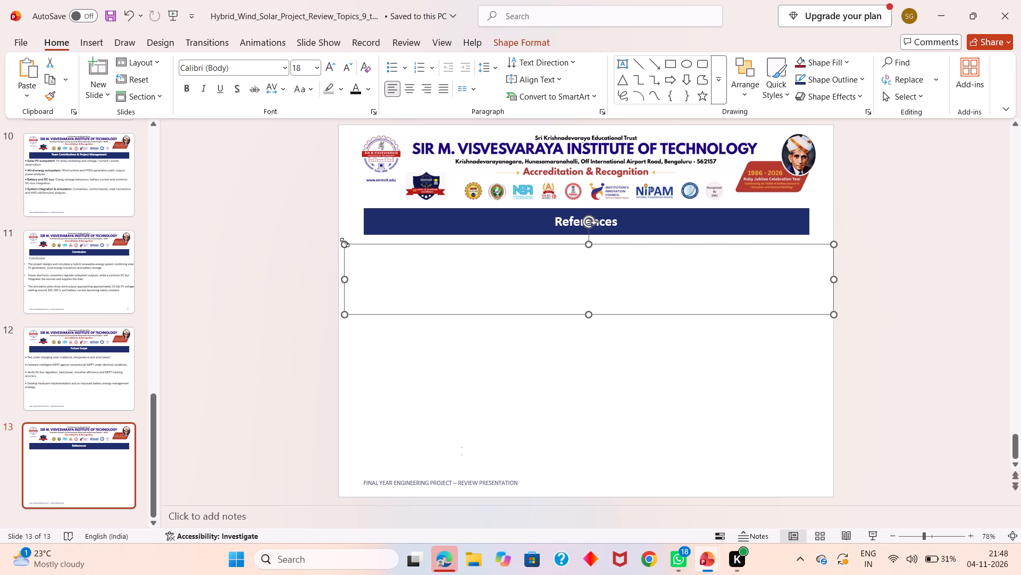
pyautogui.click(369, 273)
# Replace the banner title on slide 13 with the "References" heading copied from slide 10 of the Hybrid_Renewable_Energy_Presentation_Fonts_28_24_22 deck.
pyautogui.hotkey('alt', 'Tab')
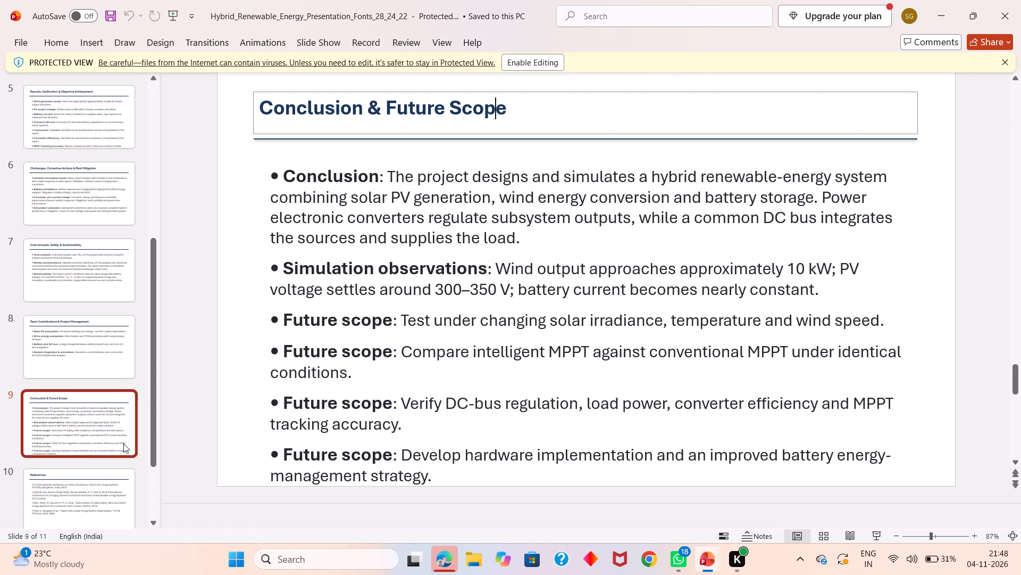
pyautogui.click(83, 528)
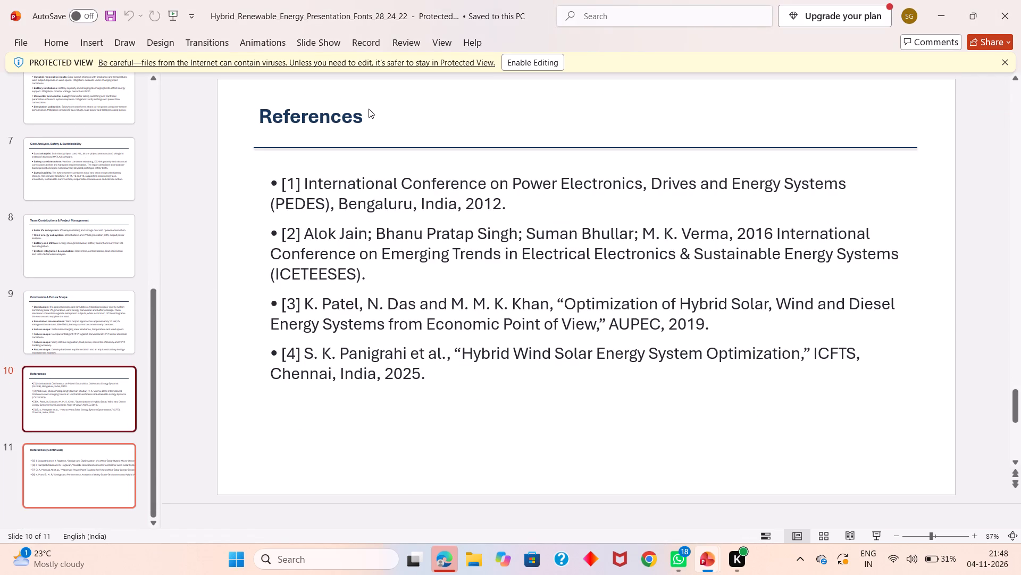
pyautogui.moveTo(368, 110); pyautogui.dragTo(296, 118)
pyautogui.doubleClick(341, 114)
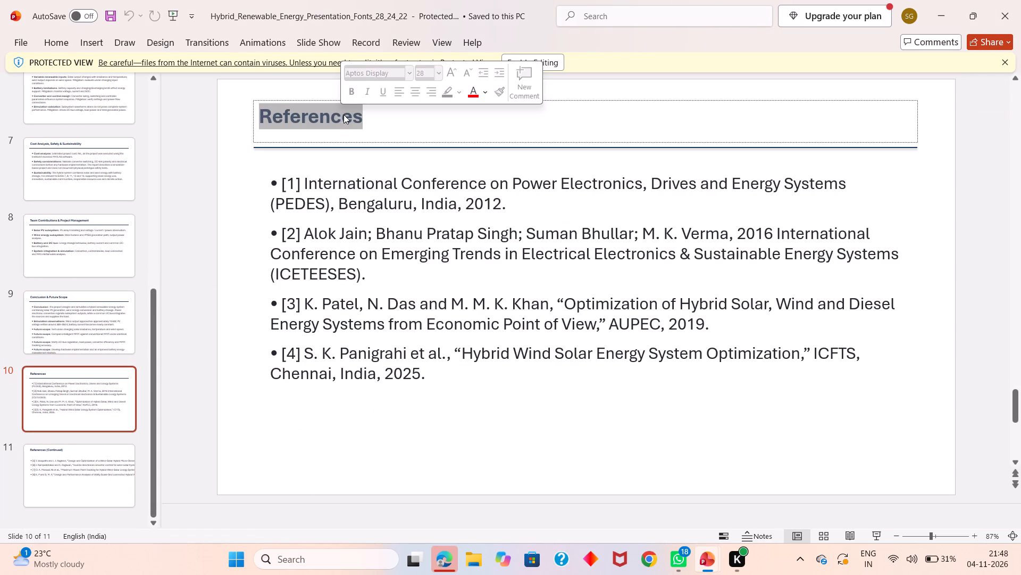
pyautogui.hotkey('ctrl', 'c')
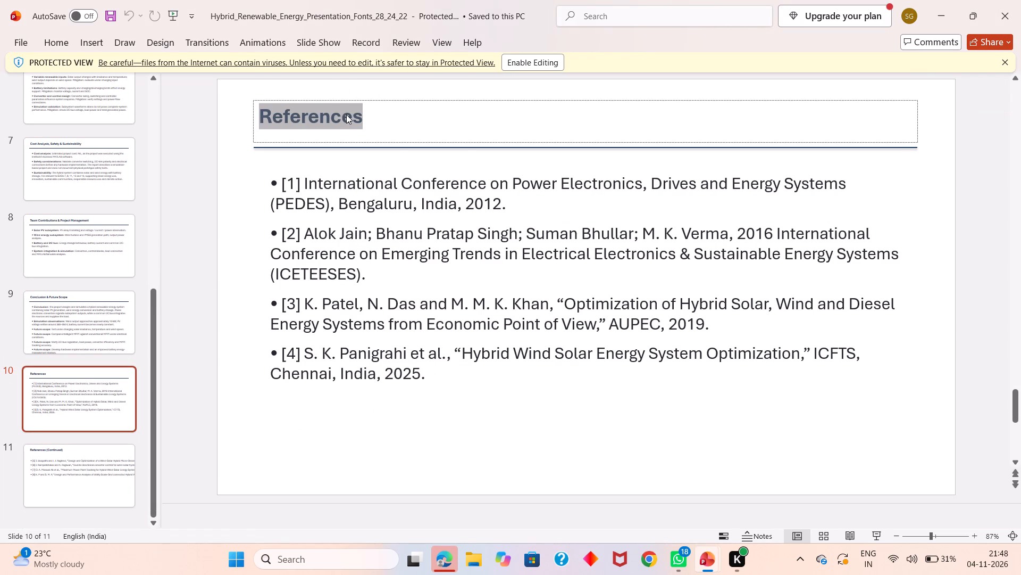
pyautogui.hotkey('alt', 'Tab')
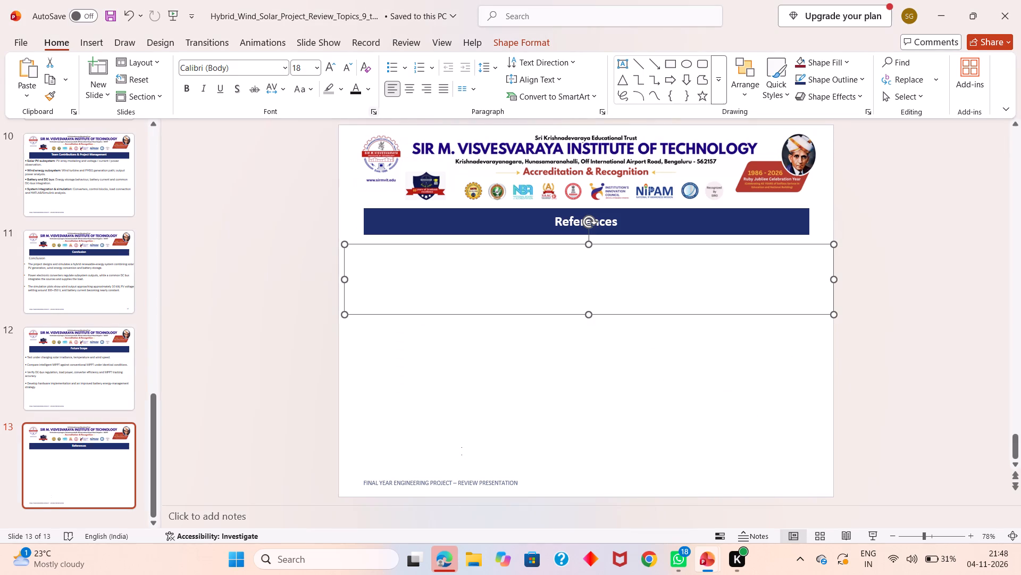
pyautogui.click(630, 224)
pyautogui.doubleClick(621, 223)
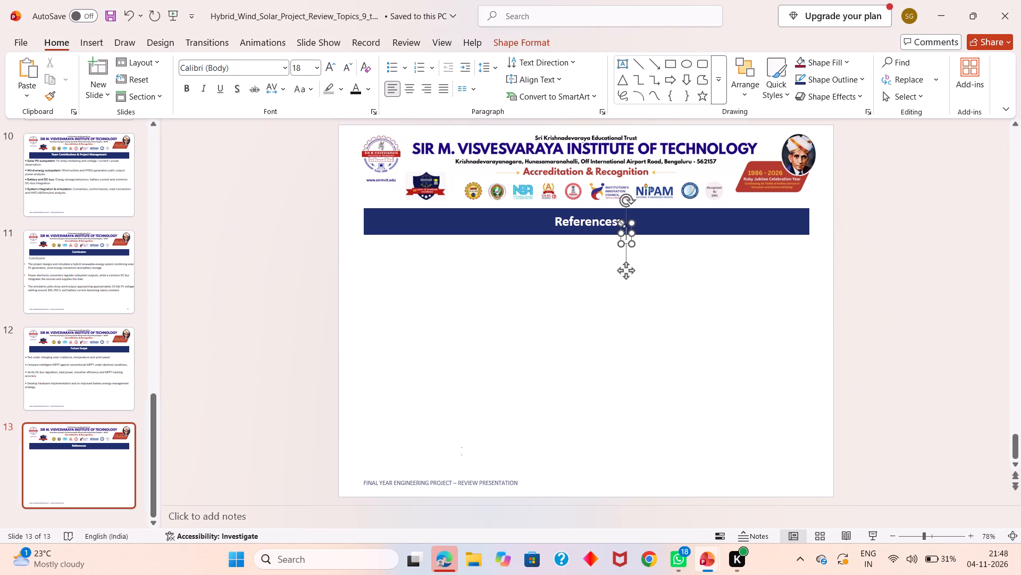
pyautogui.doubleClick(610, 221)
pyautogui.press('BackSpace')
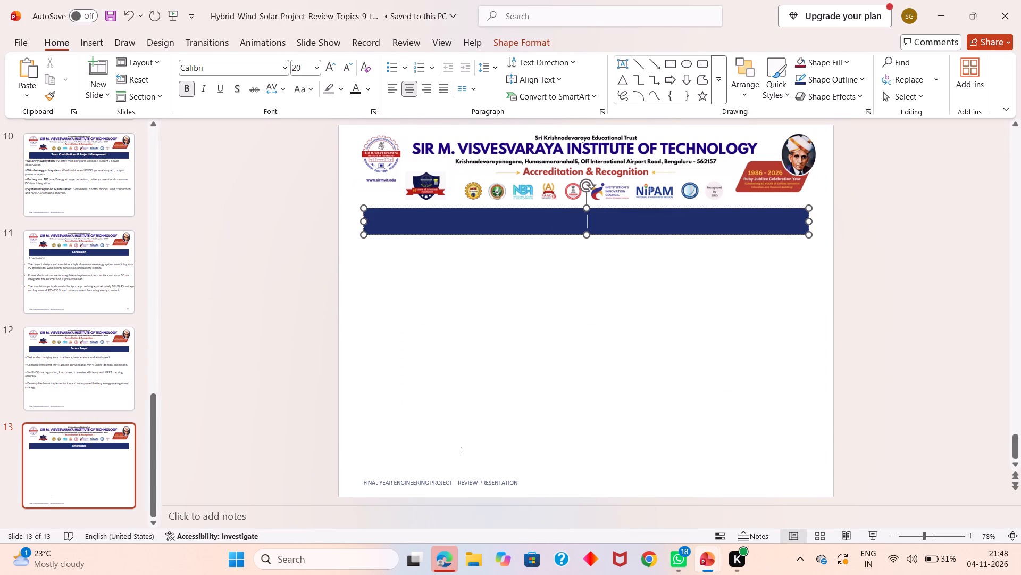
pyautogui.hotkey('ctrl', 'v')
# Copy reference entries [1] to [4] from the References slide of the Hybrid_Renewable_Energy_Presentation_Fonts_28_24_22 deck and return to the review deck.
pyautogui.click(558, 269)
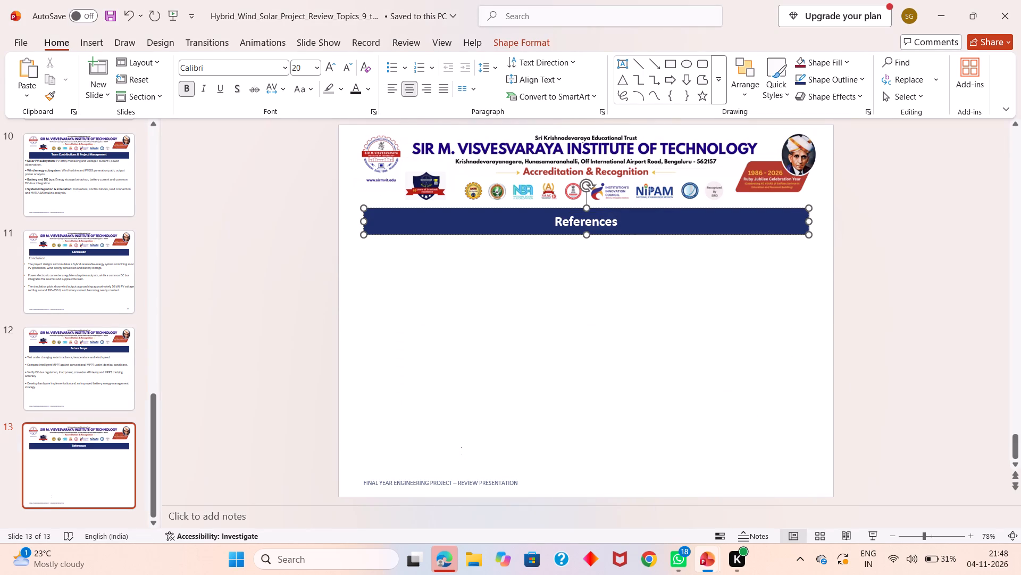
pyautogui.click(492, 267)
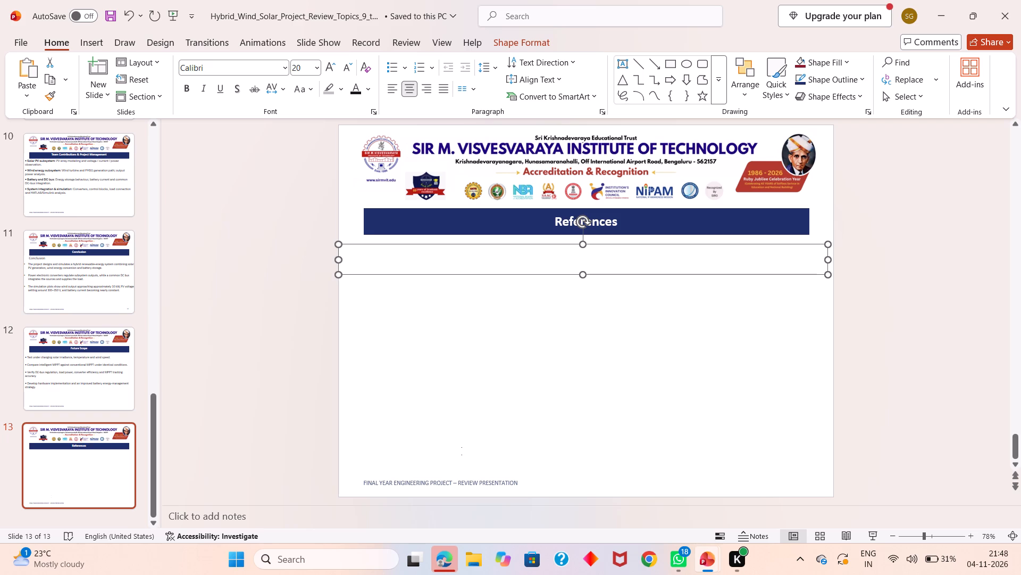
pyautogui.hotkey('alt', 'Tab')
pyautogui.moveTo(279, 176); pyautogui.dragTo(468, 379)
pyautogui.hotkey('ctrl', 'c')
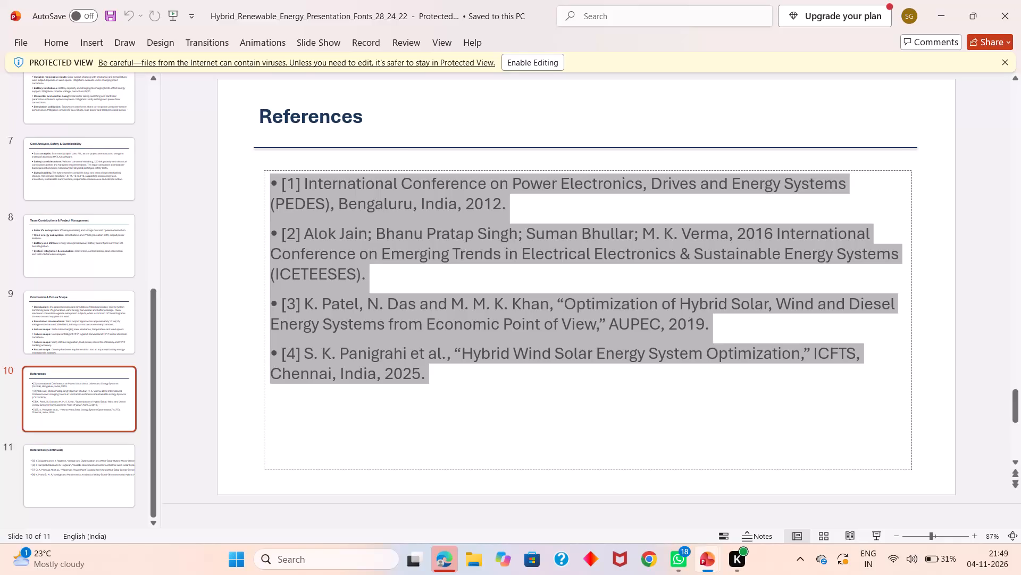
pyautogui.hotkey('alt', 'Tab')
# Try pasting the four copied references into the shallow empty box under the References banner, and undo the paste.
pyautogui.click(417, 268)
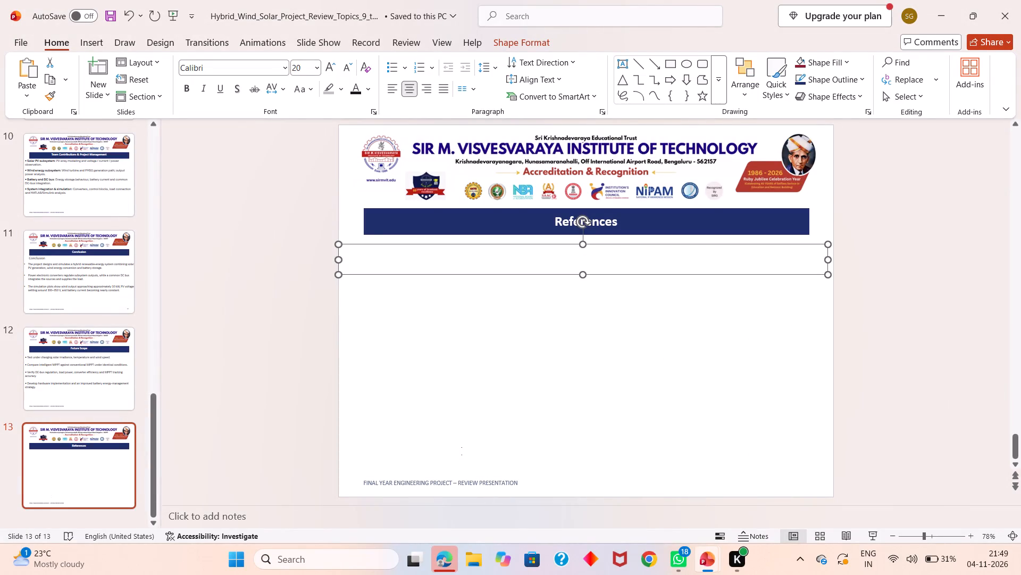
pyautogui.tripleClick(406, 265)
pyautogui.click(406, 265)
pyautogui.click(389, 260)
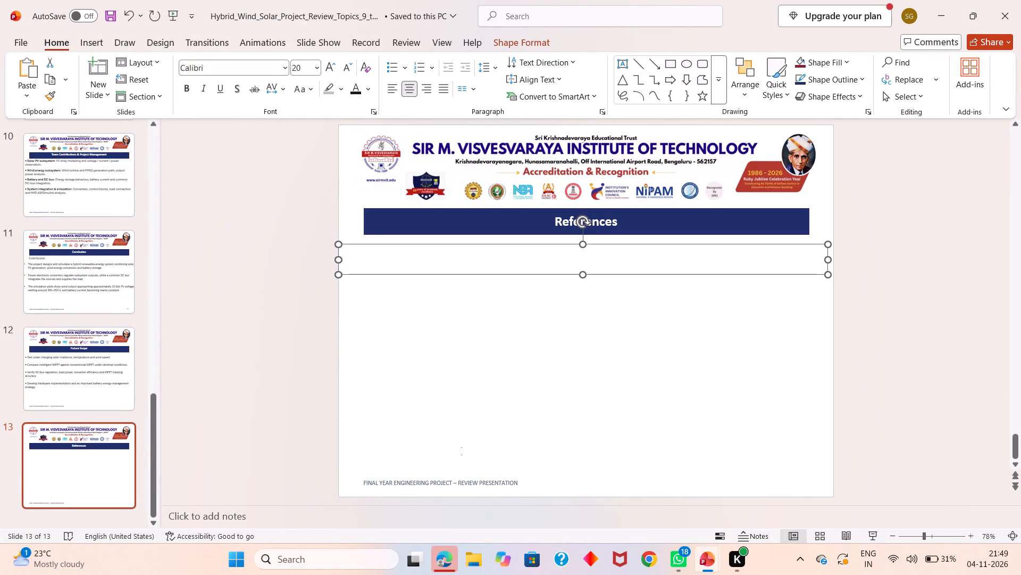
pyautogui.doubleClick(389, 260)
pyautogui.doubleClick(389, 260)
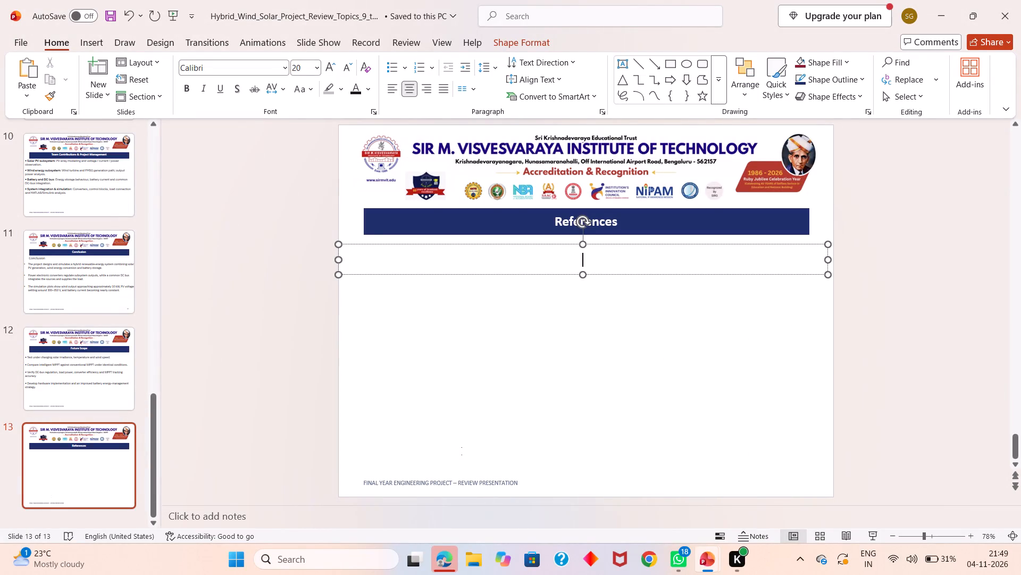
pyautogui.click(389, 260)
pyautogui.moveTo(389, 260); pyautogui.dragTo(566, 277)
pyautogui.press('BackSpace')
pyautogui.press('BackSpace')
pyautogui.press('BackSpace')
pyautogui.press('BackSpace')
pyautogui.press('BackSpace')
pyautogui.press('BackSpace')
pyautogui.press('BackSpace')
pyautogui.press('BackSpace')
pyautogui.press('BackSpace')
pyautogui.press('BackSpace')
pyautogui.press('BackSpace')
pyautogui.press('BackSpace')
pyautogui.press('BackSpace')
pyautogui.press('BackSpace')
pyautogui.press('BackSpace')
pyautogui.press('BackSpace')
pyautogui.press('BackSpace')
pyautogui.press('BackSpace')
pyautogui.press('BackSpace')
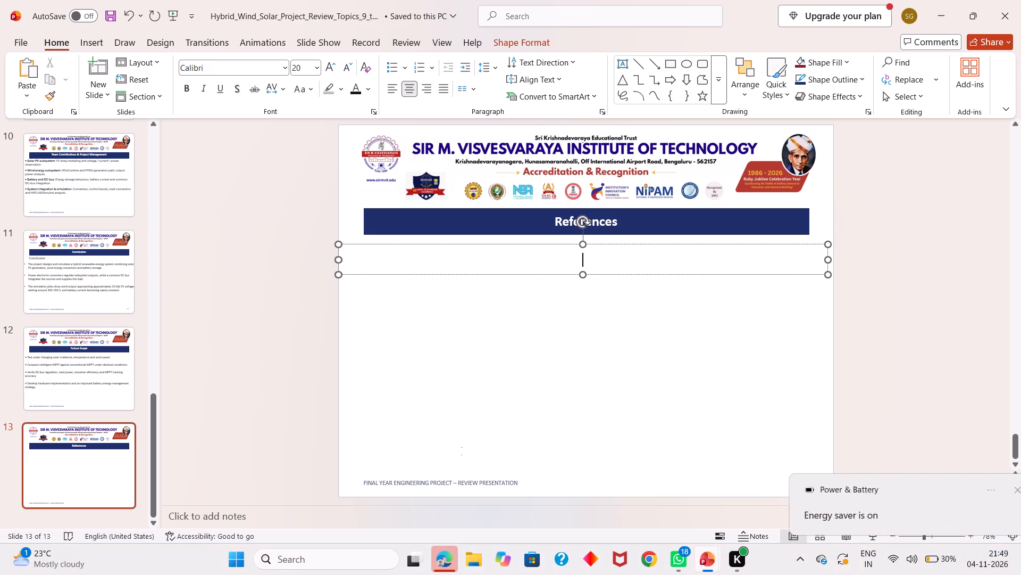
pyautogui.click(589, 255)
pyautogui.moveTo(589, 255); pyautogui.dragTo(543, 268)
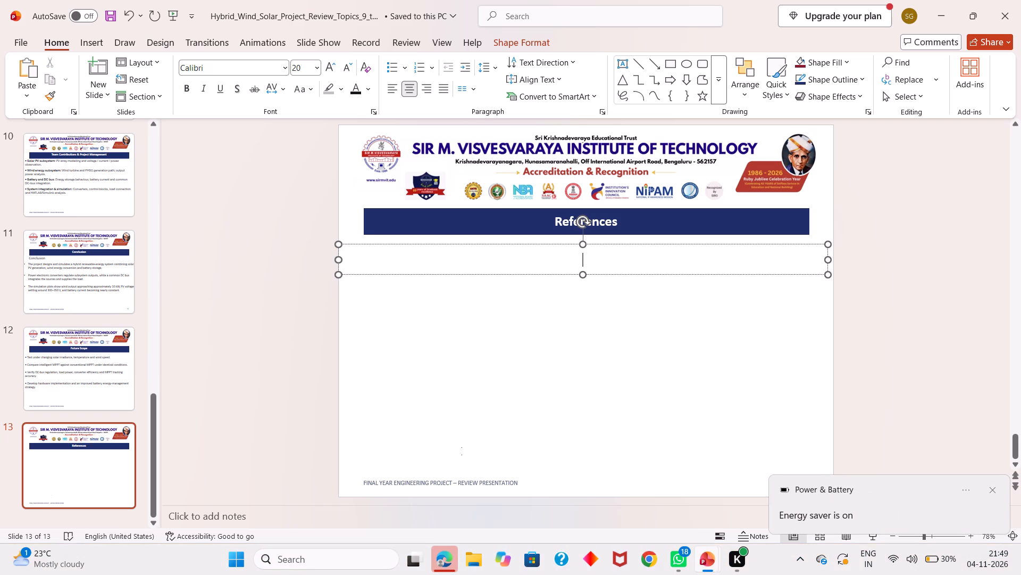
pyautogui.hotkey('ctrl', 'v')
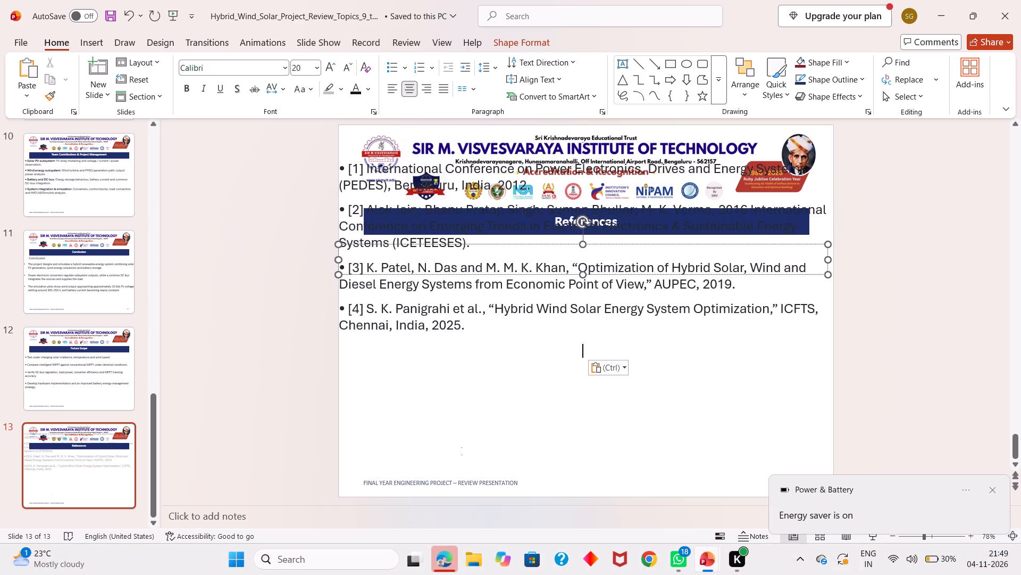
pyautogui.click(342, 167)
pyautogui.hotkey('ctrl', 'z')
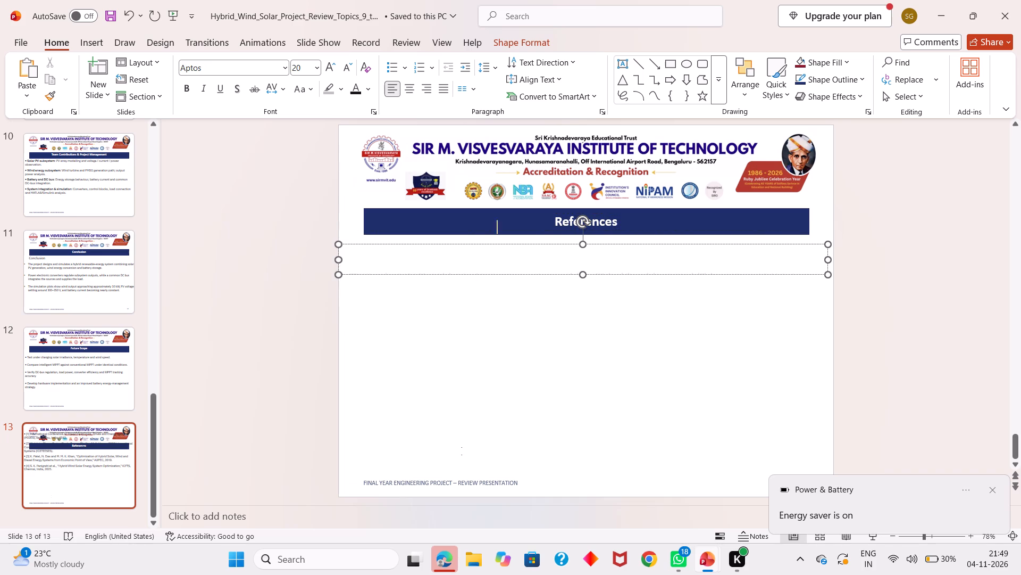
# Add a new empty text box on the References slide and enlarge it to fill the area between the banner and the footer.
pyautogui.doubleClick(370, 277)
pyautogui.doubleClick(390, 300)
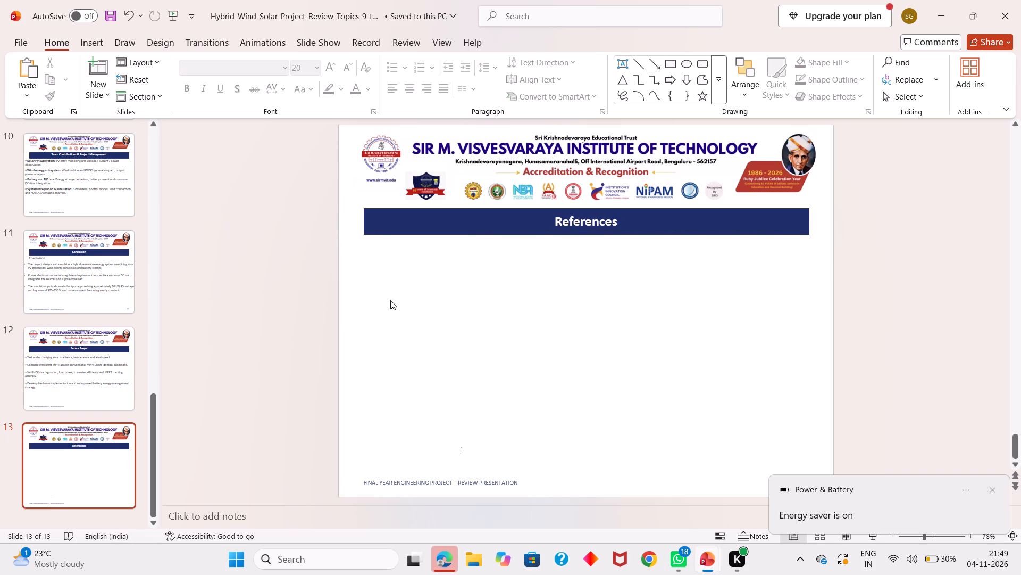
pyautogui.moveTo(389, 298); pyautogui.dragTo(346, 267)
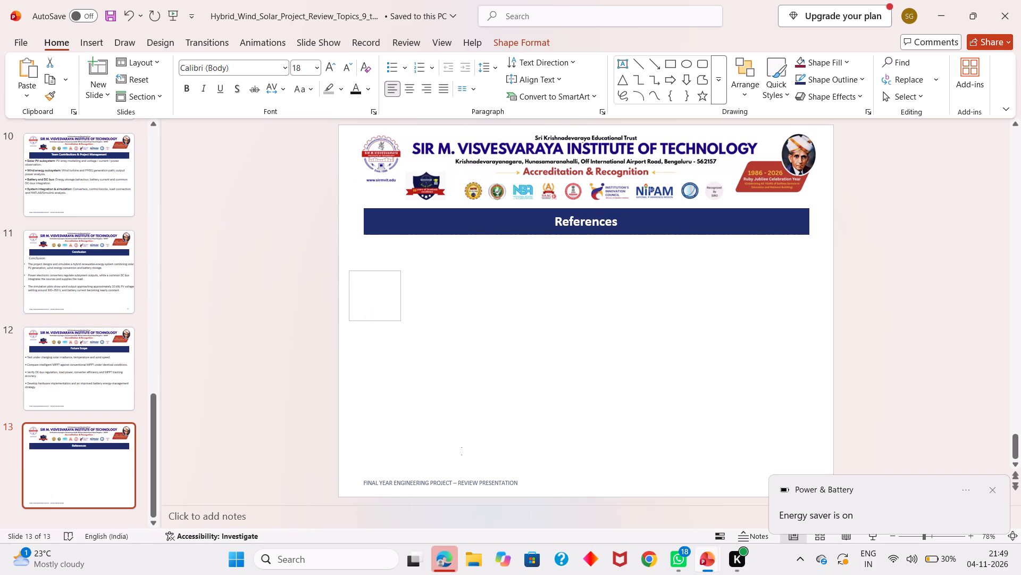
pyautogui.moveTo(346, 267); pyautogui.dragTo(341, 234)
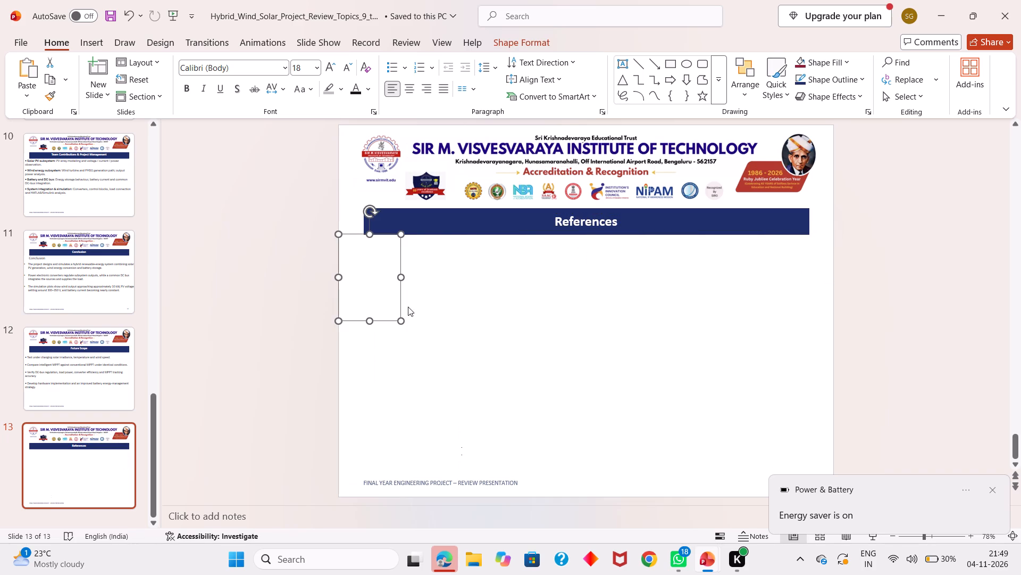
pyautogui.moveTo(400, 320); pyautogui.dragTo(725, 408)
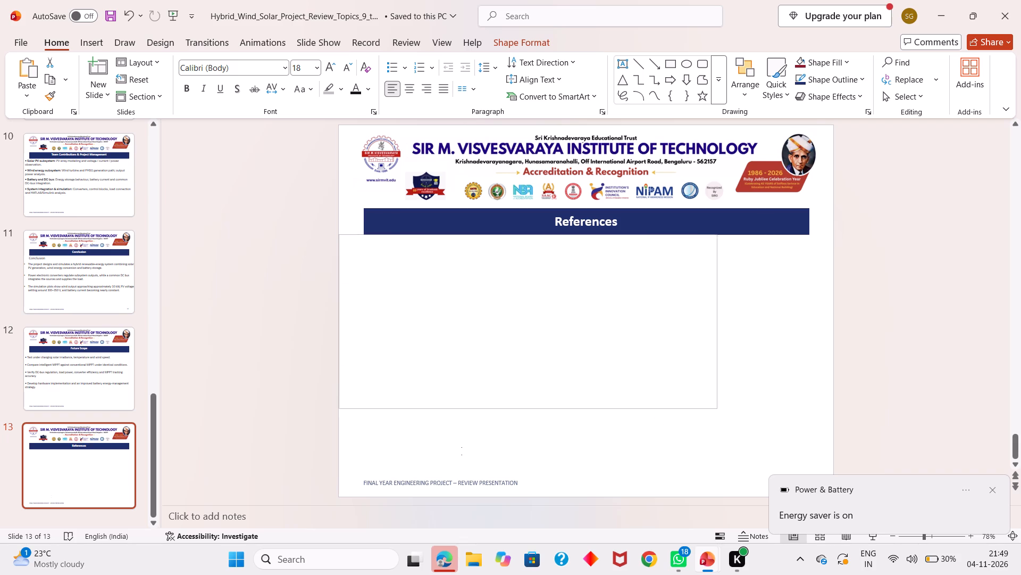
pyautogui.moveTo(725, 408); pyautogui.dragTo(835, 486)
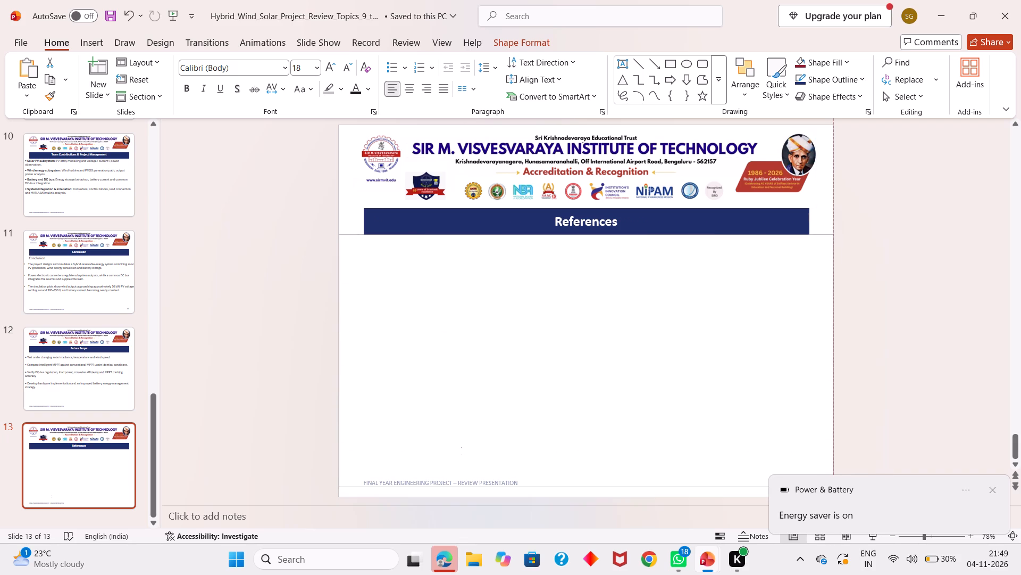
pyautogui.moveTo(835, 486); pyautogui.dragTo(827, 484)
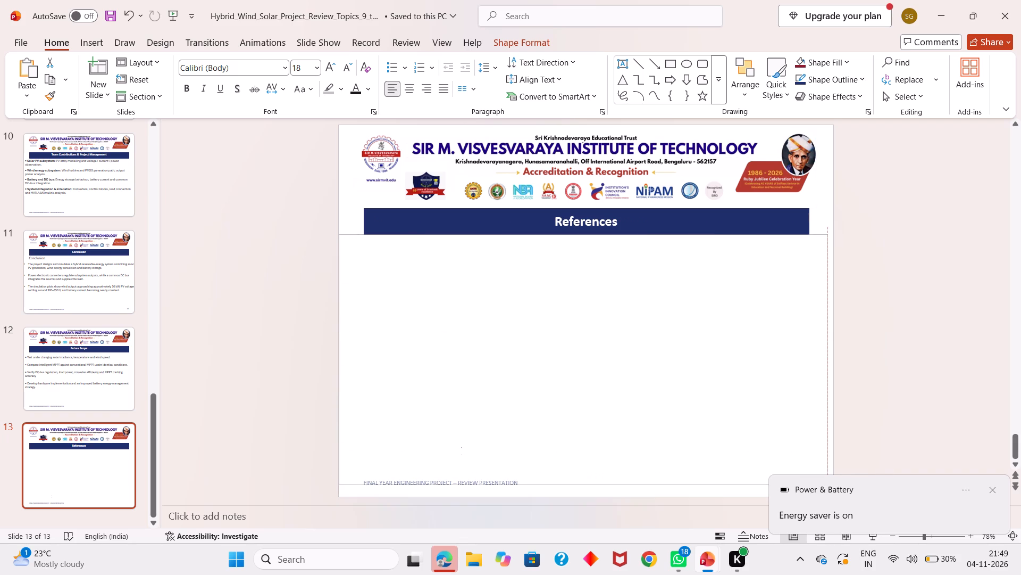
pyautogui.moveTo(827, 484); pyautogui.dragTo(828, 475)
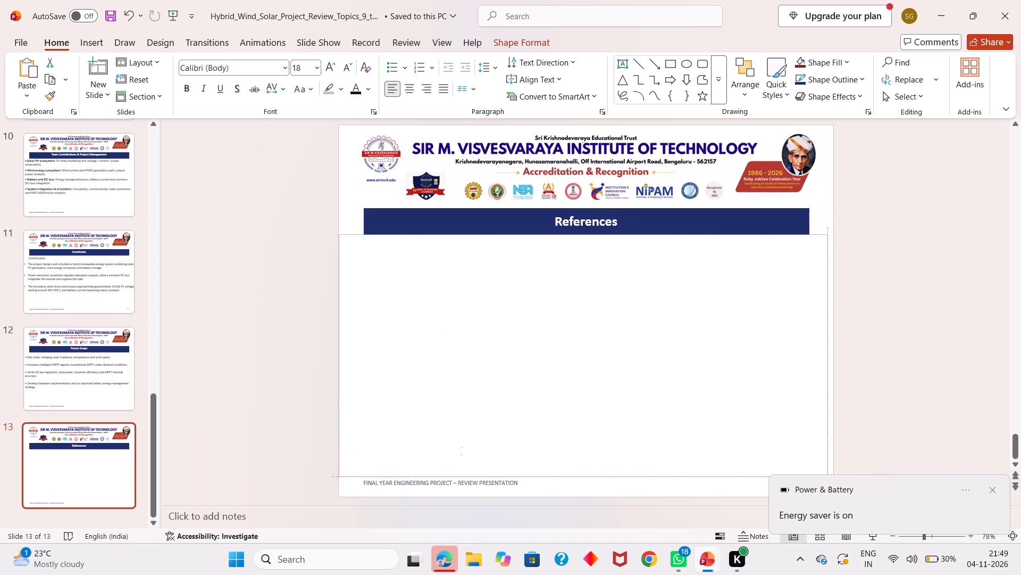
# Widen the empty text box to the slide's edge and paste the copied reference entries [1] to [4] into it.
pyautogui.moveTo(828, 475); pyautogui.dragTo(835, 475)
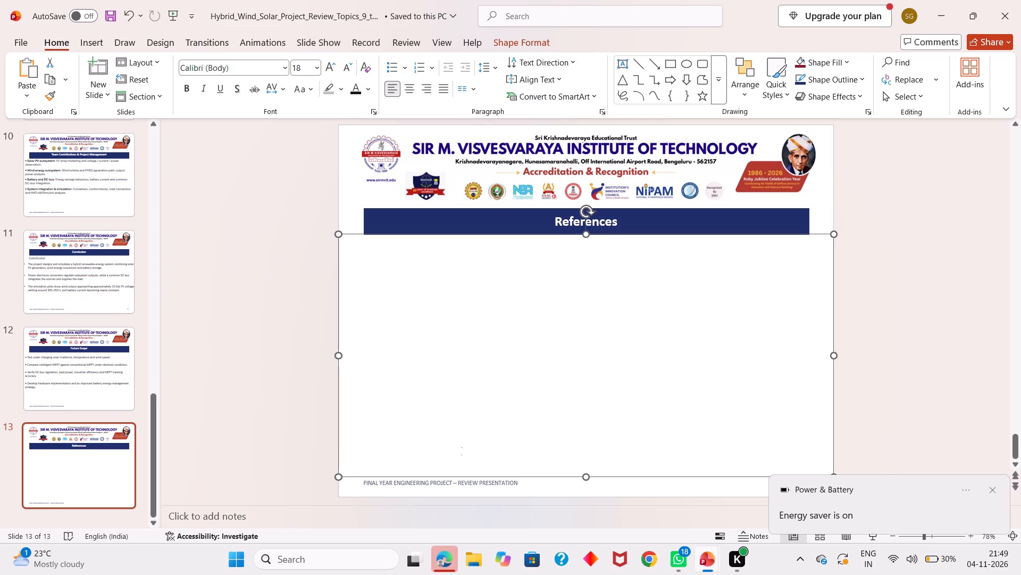
pyautogui.click(678, 333)
pyautogui.tripleClick(523, 300)
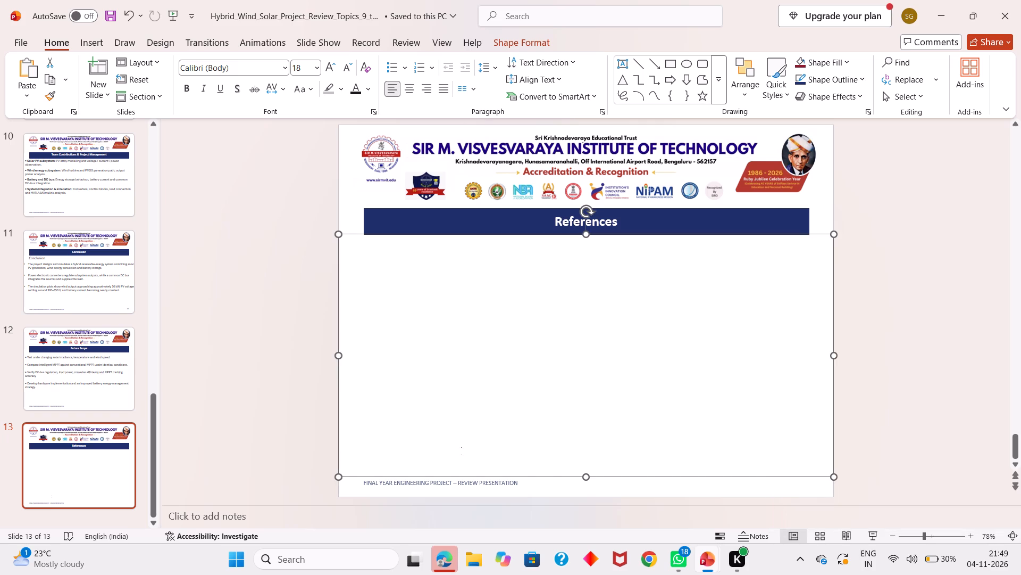
pyautogui.click(438, 283)
pyautogui.tripleClick(396, 267)
pyautogui.hotkey('ctrl', 'v')
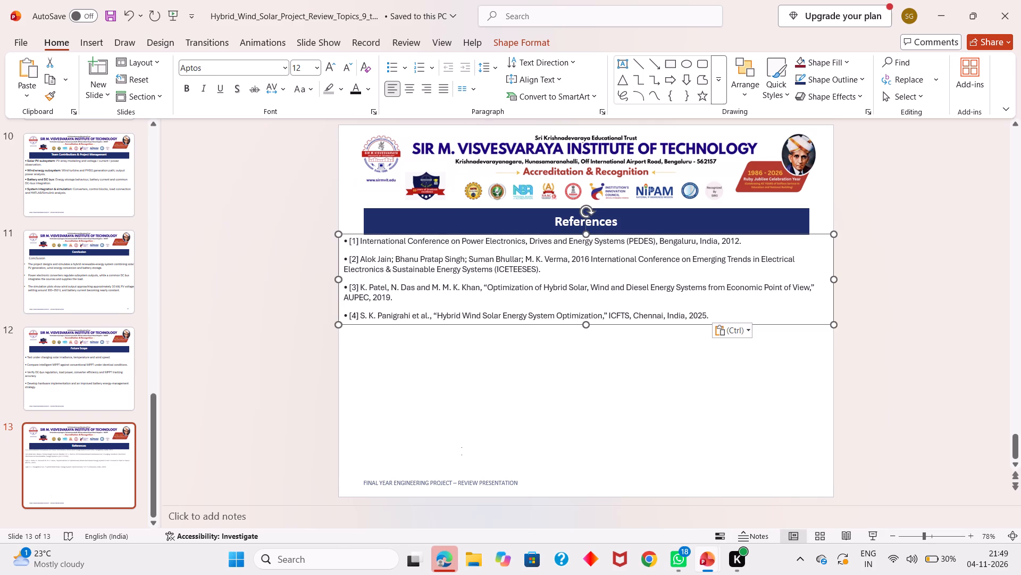
# Set the font size of the pasted reference entries [1] to [4] to 20.
pyautogui.moveTo(345, 242); pyautogui.dragTo(496, 300)
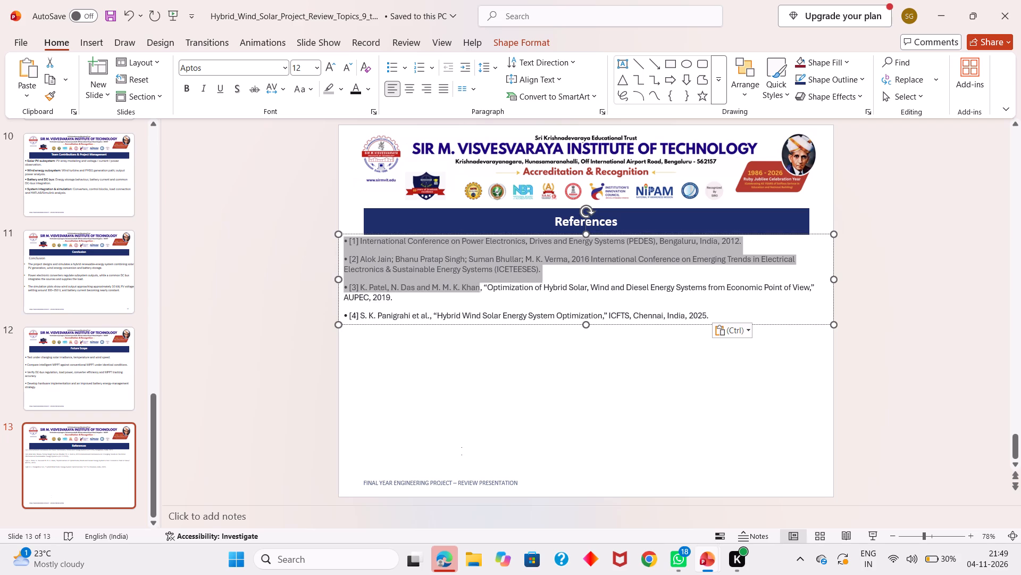
pyautogui.moveTo(496, 300); pyautogui.dragTo(707, 313)
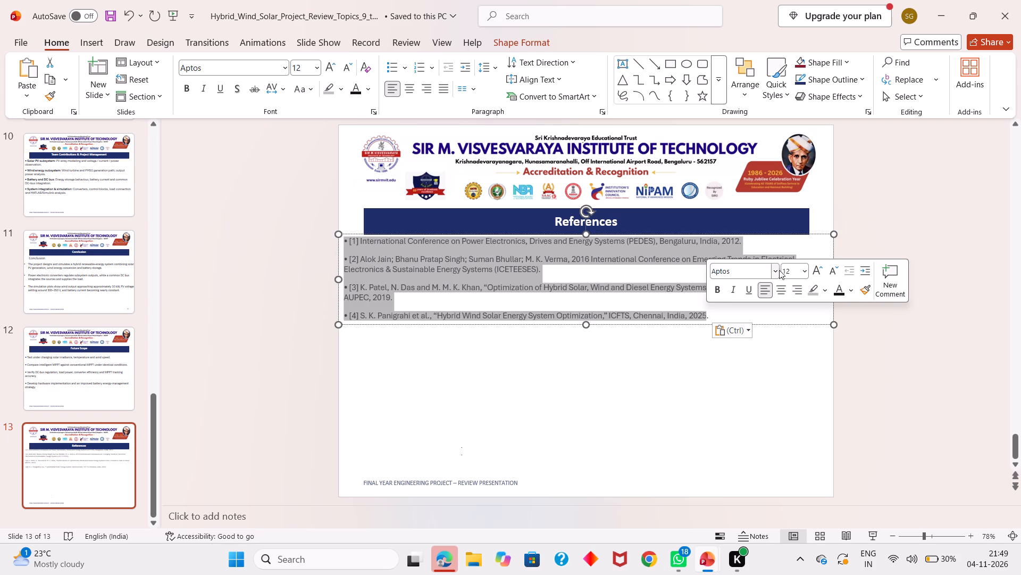
pyautogui.click(803, 267)
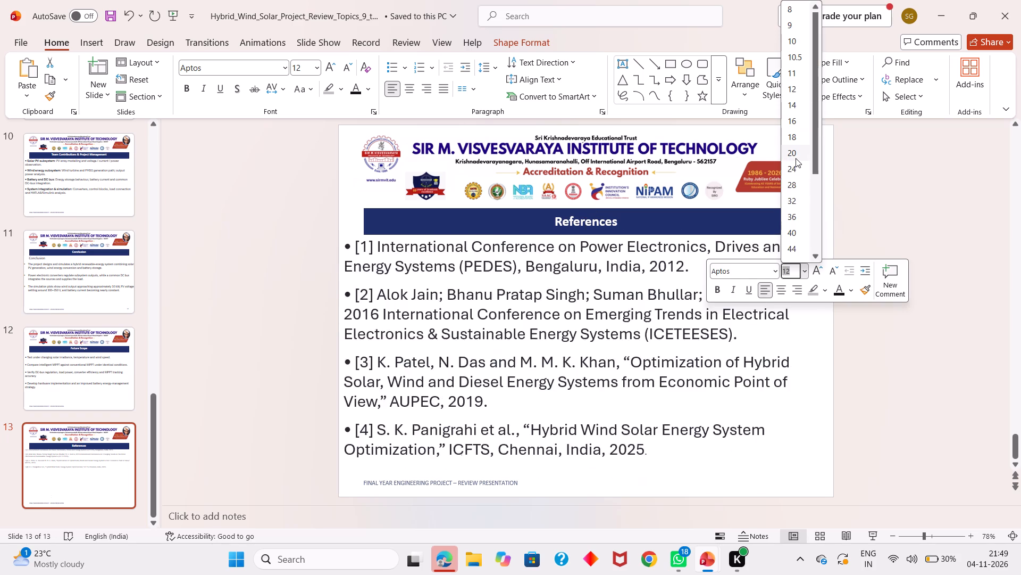
pyautogui.click(792, 151)
pyautogui.click(504, 402)
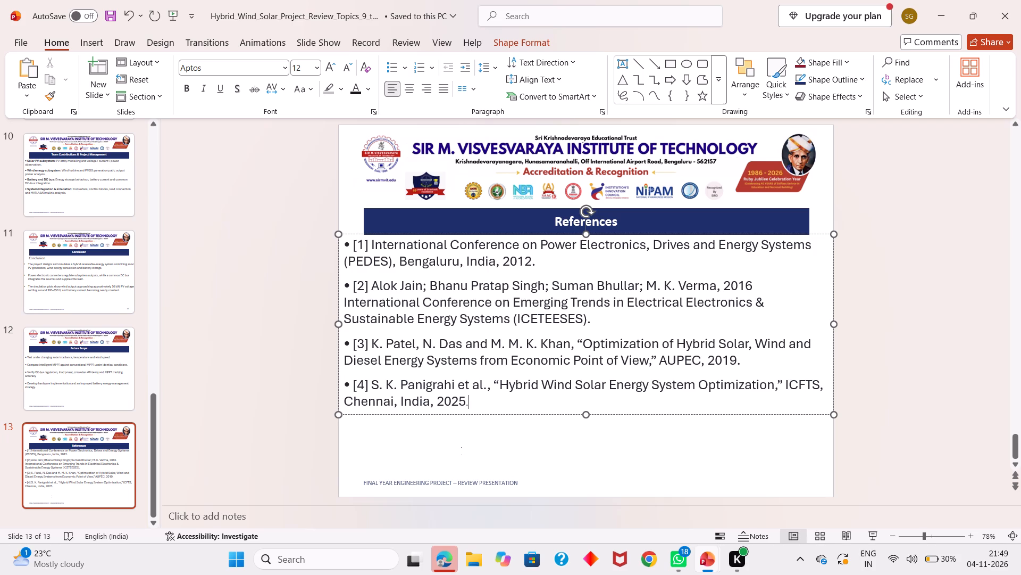
pyautogui.click(439, 299)
# Add a new slide with the same banner layout after the References slide.
pyautogui.click(99, 398)
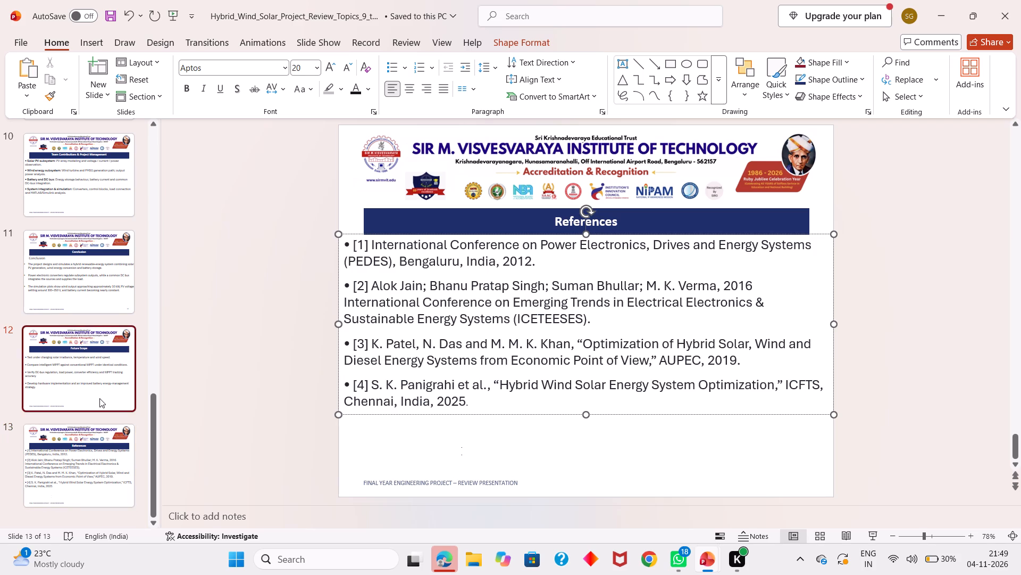
pyautogui.click(99, 454)
pyautogui.scroll(-1, 99, 454)
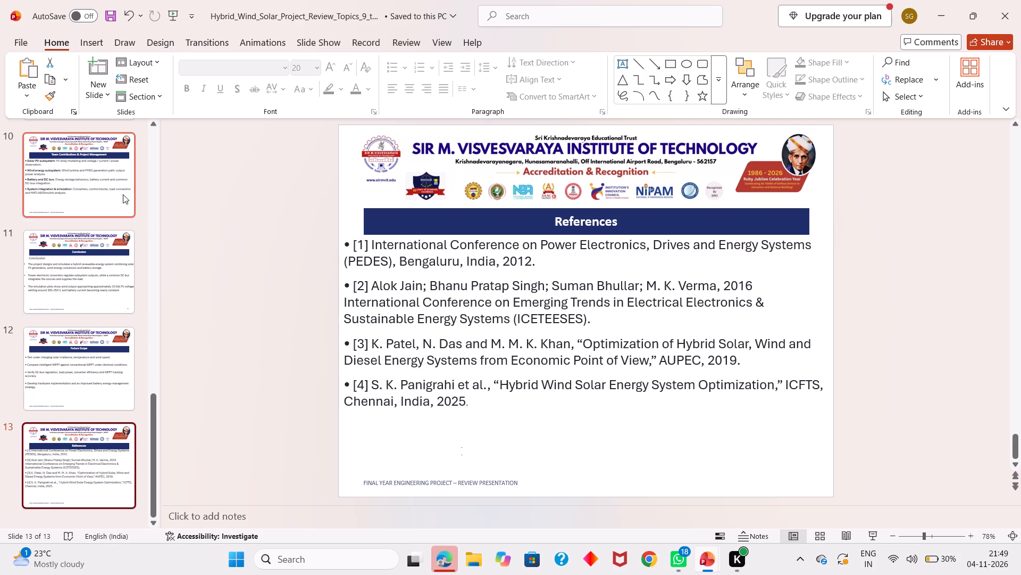
pyautogui.click(99, 69)
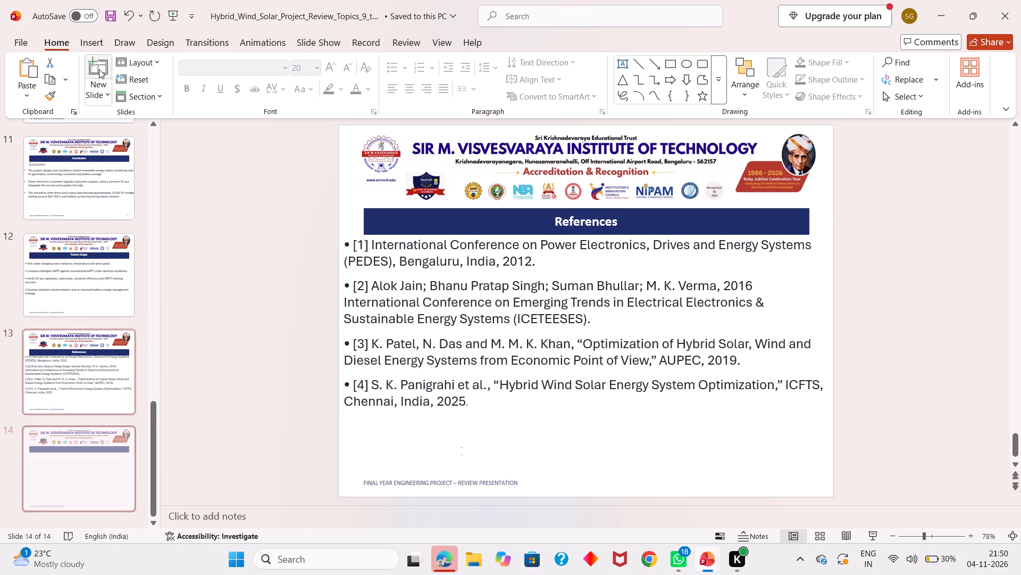
# Fill the banner title on slide 14 with the "References (Continued)" heading copied from slide 11 of the Hybrid_Renewable_Energy_Presentation_Fonts_28_24_22 deck.
pyautogui.hotkey('alt', 'Tab')
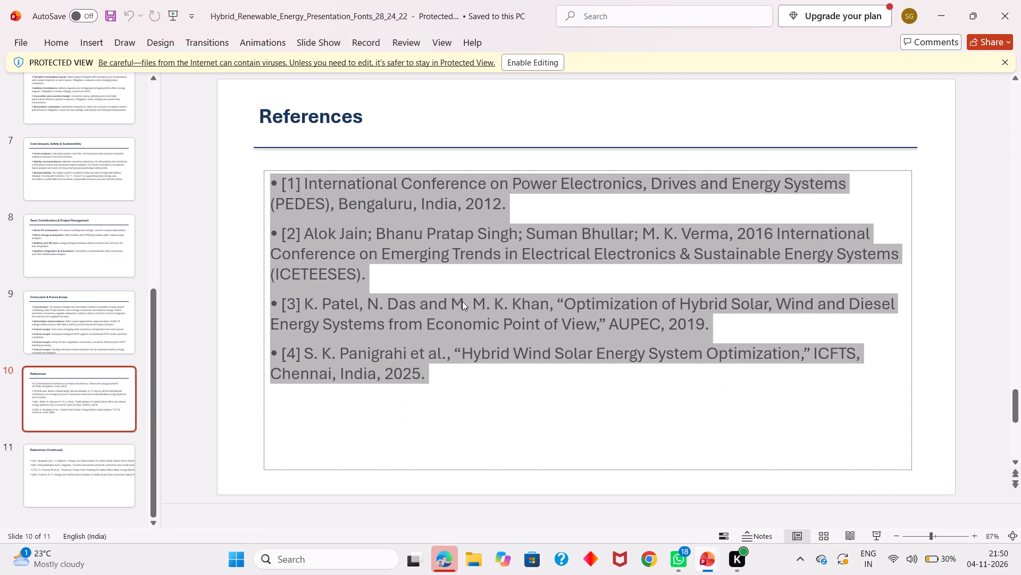
pyautogui.click(91, 455)
pyautogui.scroll(-1, 91, 455)
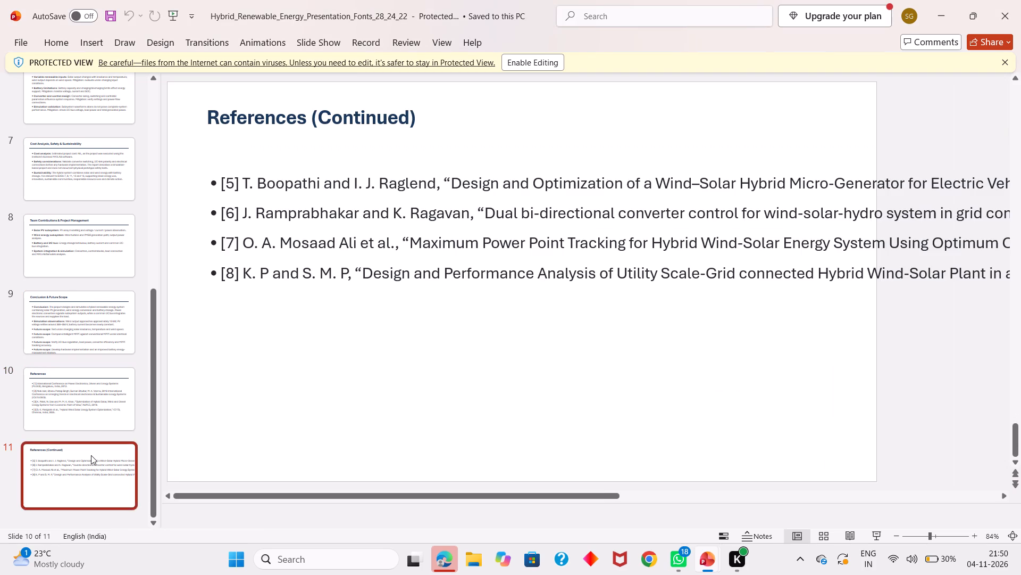
pyautogui.scroll(-1, 91, 455)
pyautogui.moveTo(412, 119); pyautogui.dragTo(156, 118)
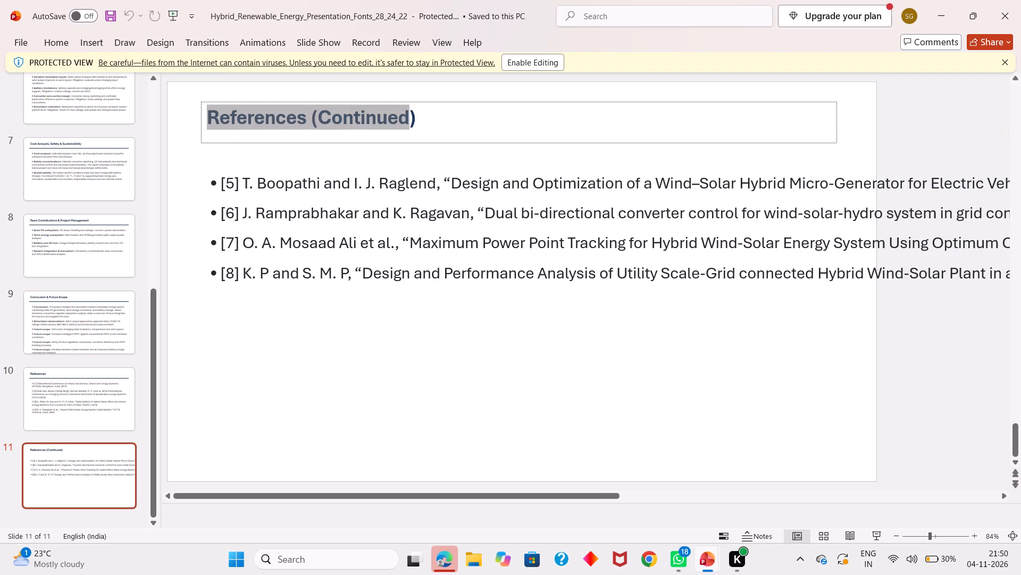
pyautogui.moveTo(156, 118); pyautogui.dragTo(431, 123)
pyautogui.doubleClick(431, 123)
pyautogui.moveTo(431, 123); pyautogui.dragTo(352, 110)
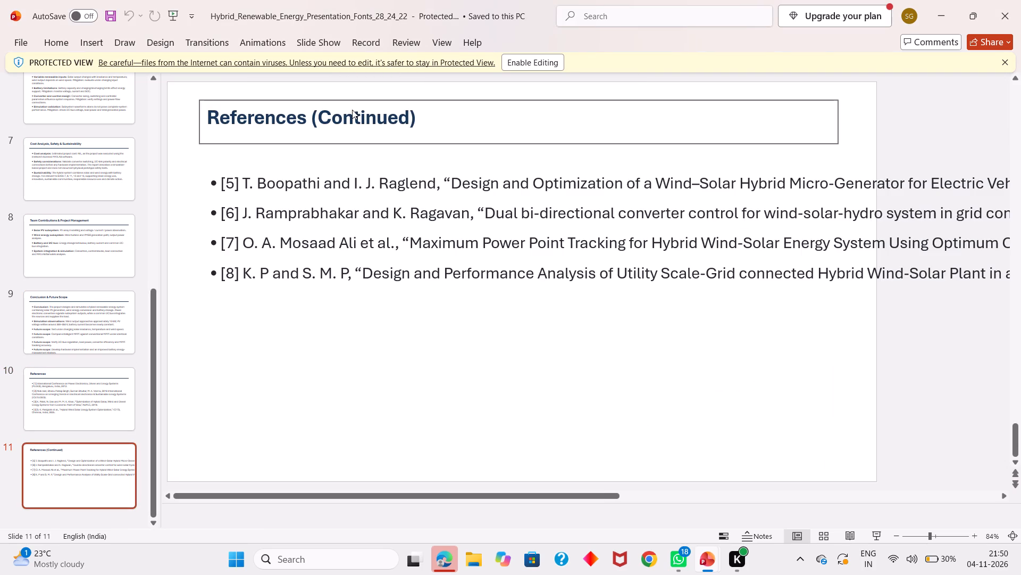
pyautogui.moveTo(352, 110); pyautogui.dragTo(412, 114)
pyautogui.click(412, 114)
pyautogui.click(417, 116)
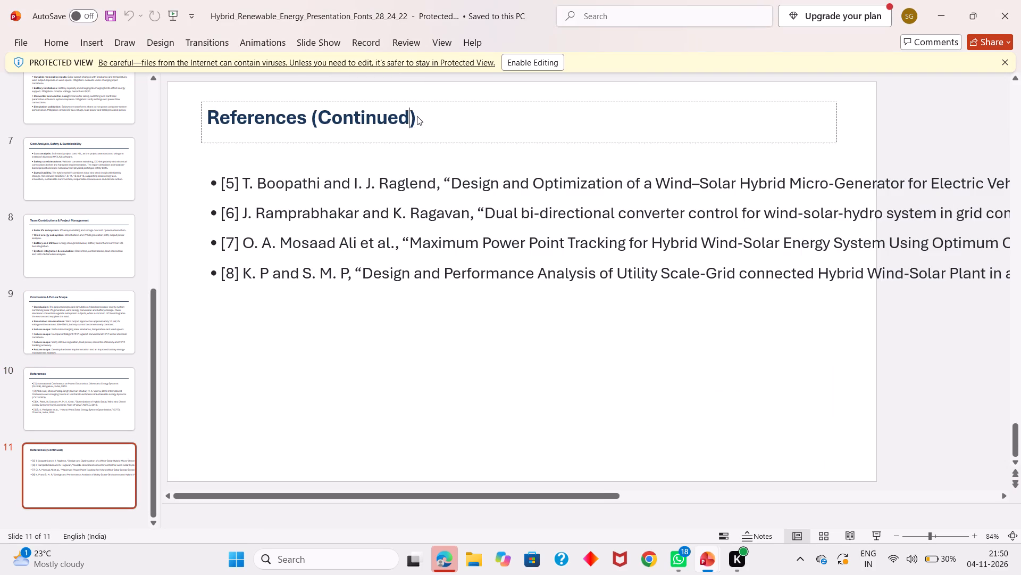
pyautogui.doubleClick(418, 114)
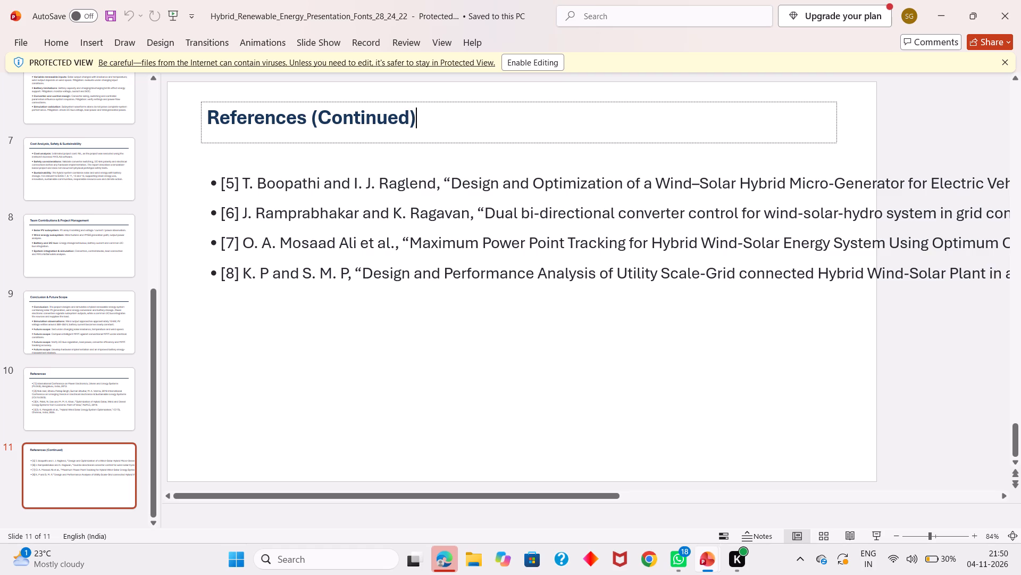
pyautogui.doubleClick(418, 114)
pyautogui.click(403, 112)
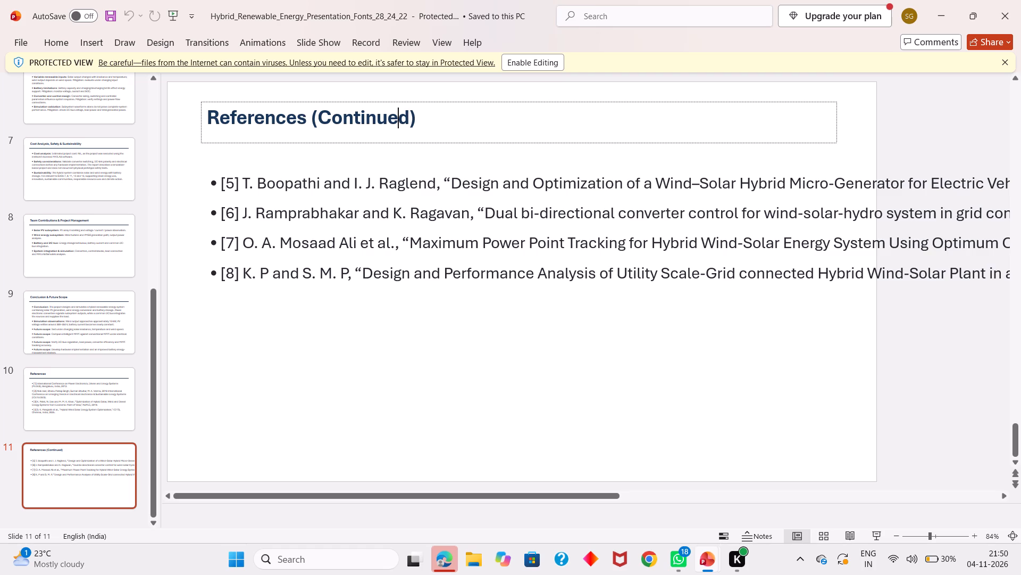
pyautogui.click(414, 117)
pyautogui.moveTo(414, 117); pyautogui.dragTo(217, 110)
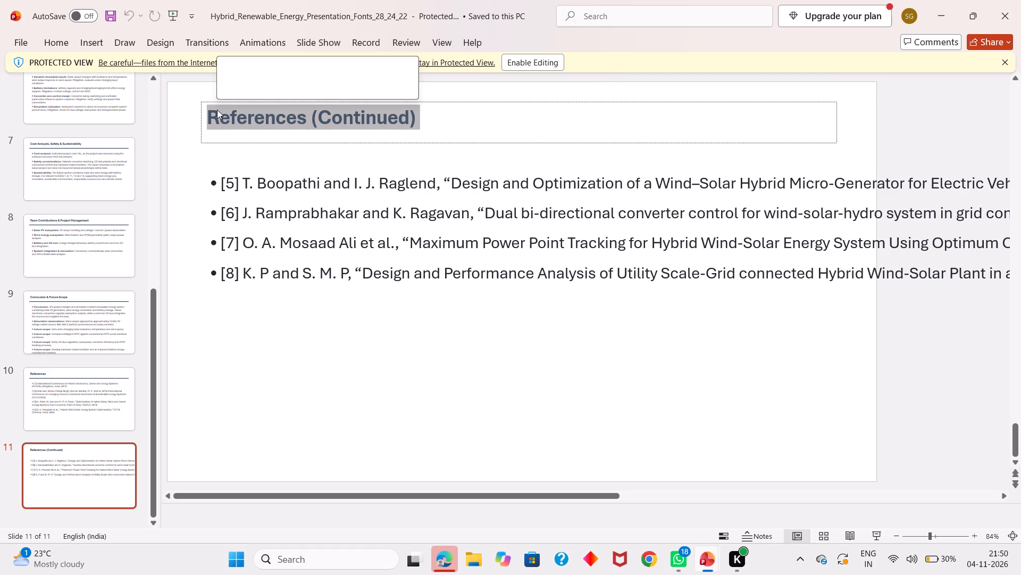
pyautogui.hotkey('ctrl', 'c')
pyautogui.hotkey('alt', 'Tab')
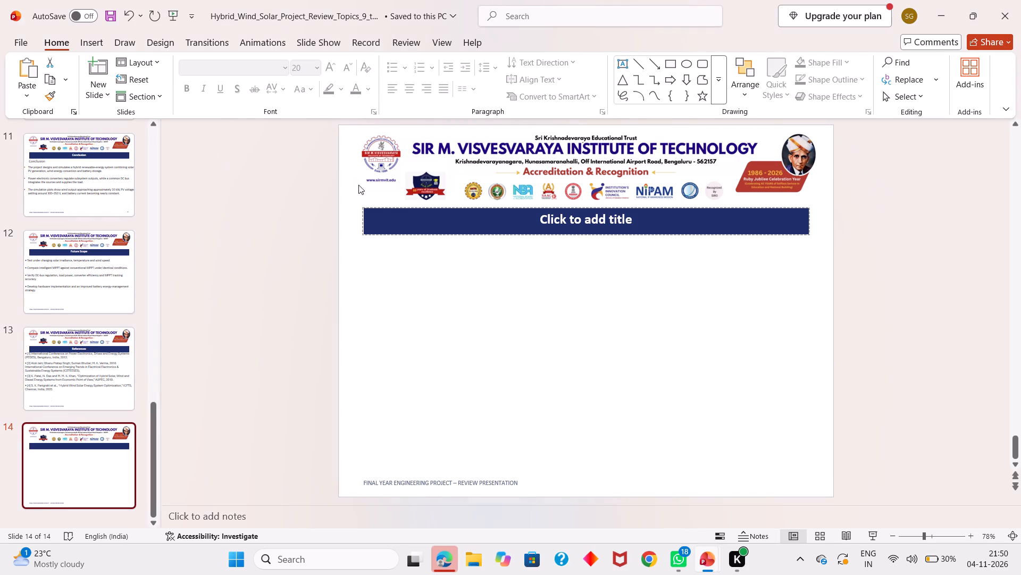
pyautogui.click(636, 211)
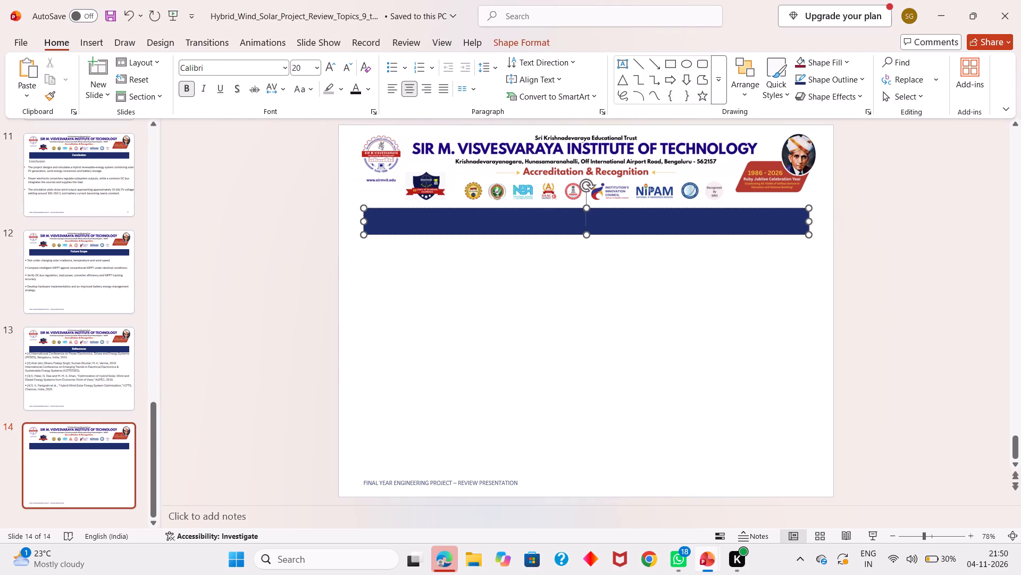
pyautogui.hotkey('ctrl', 'v')
# Copy reference entries [5] to [8] from slide 11 of the Hybrid_Renewable_Energy_Presentation_Fonts_28_24_22 deck and return to the review deck.
pyautogui.hotkey('alt', 'Tab')
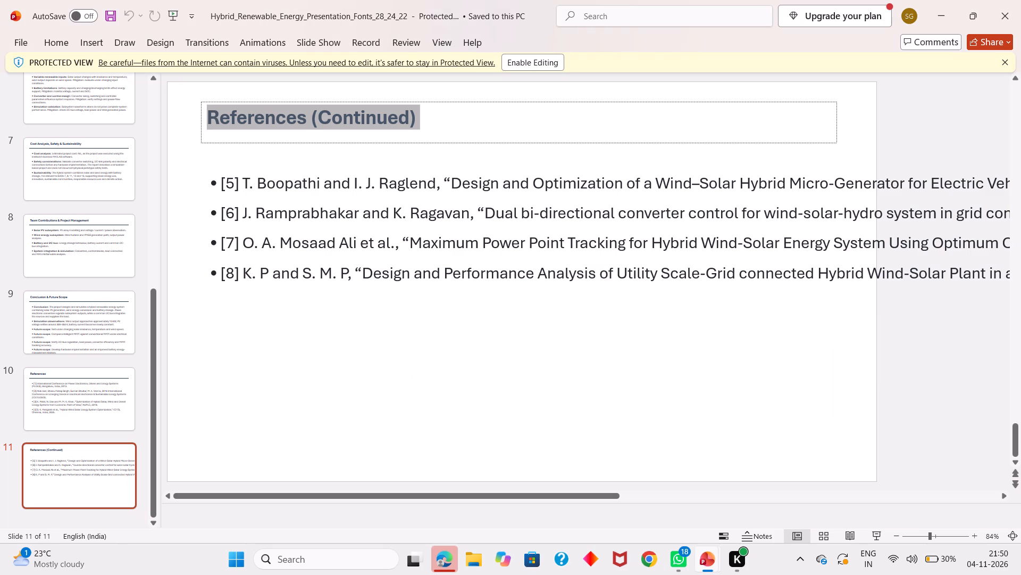
pyautogui.moveTo(210, 178); pyautogui.dragTo(757, 313)
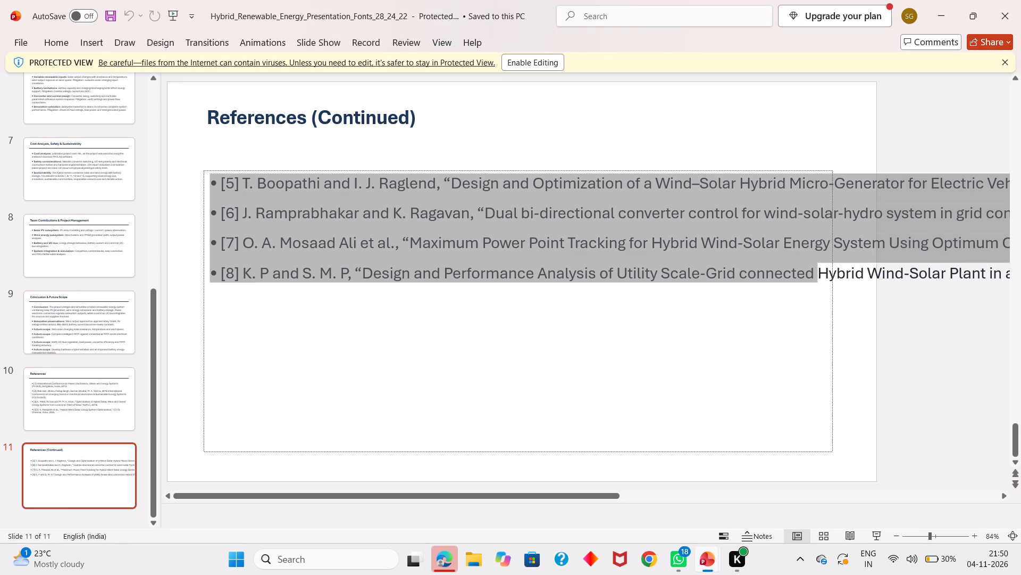
pyautogui.moveTo(757, 313); pyautogui.dragTo(969, 289)
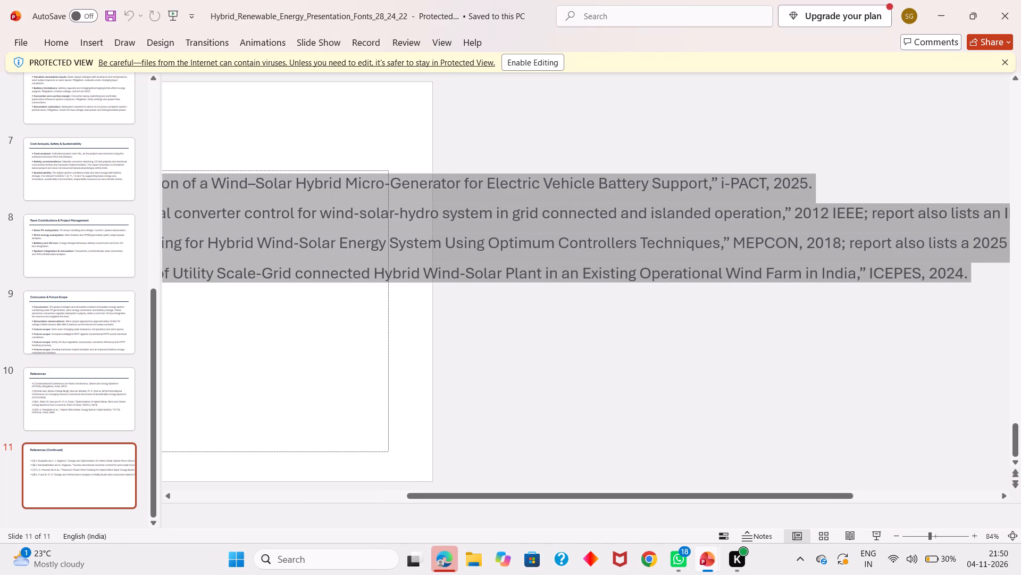
pyautogui.moveTo(969, 289); pyautogui.dragTo(982, 282)
pyautogui.hotkey('ctrl', 'c')
pyautogui.hotkey('alt', 'Tab')
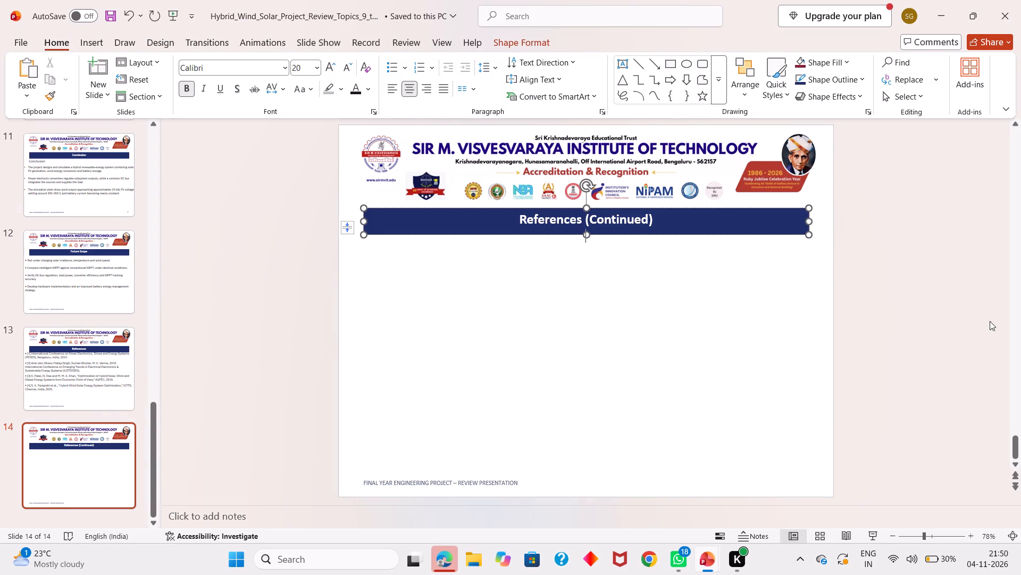
# Enlarge the small empty text box on slide 14 to span the full slide width, from below the title banner to above the footer.
pyautogui.click(579, 412)
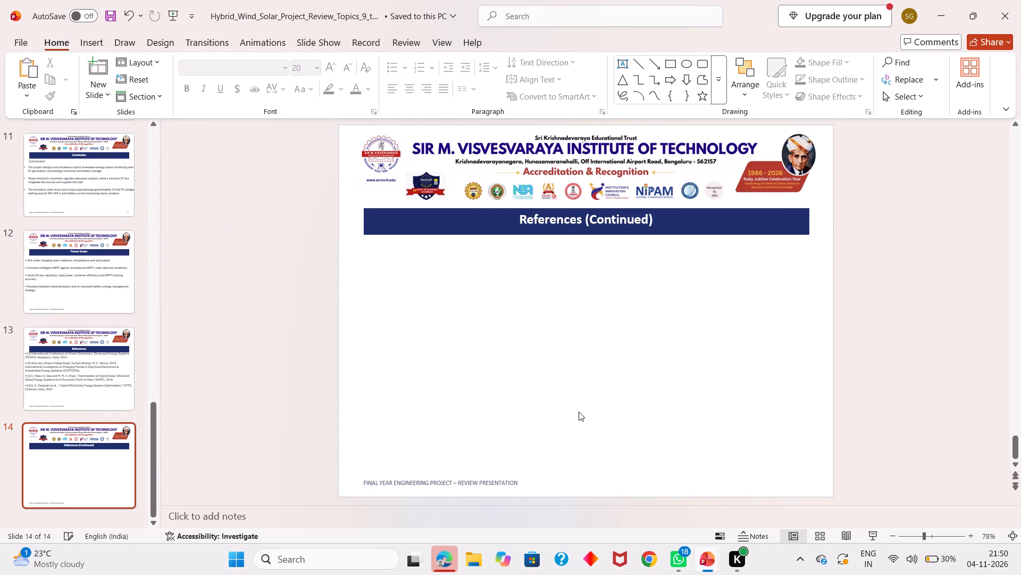
pyautogui.doubleClick(469, 338)
pyautogui.moveTo(466, 336); pyautogui.dragTo(339, 239)
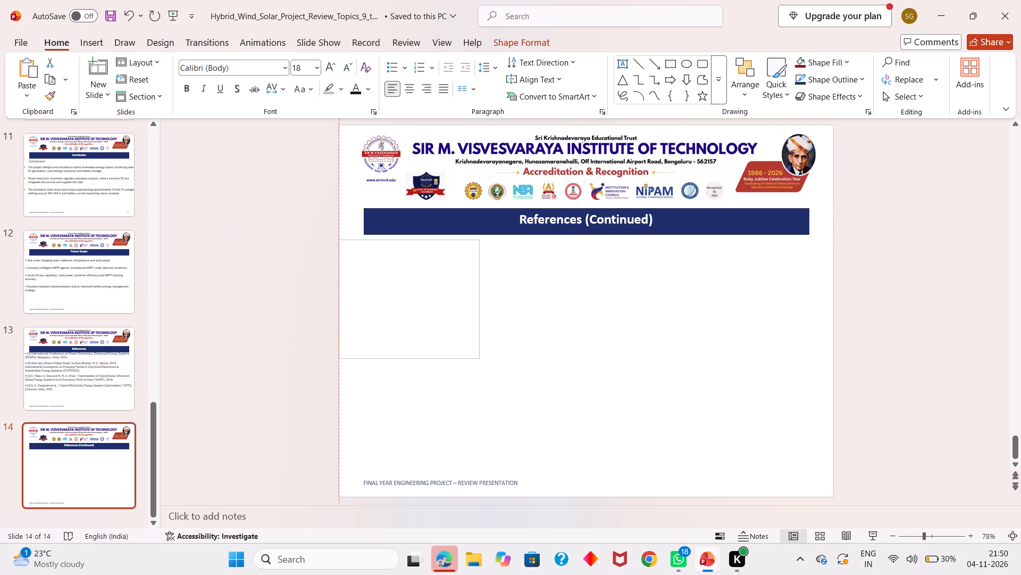
pyautogui.moveTo(339, 239); pyautogui.dragTo(340, 240)
pyautogui.moveTo(340, 240); pyautogui.dragTo(342, 239)
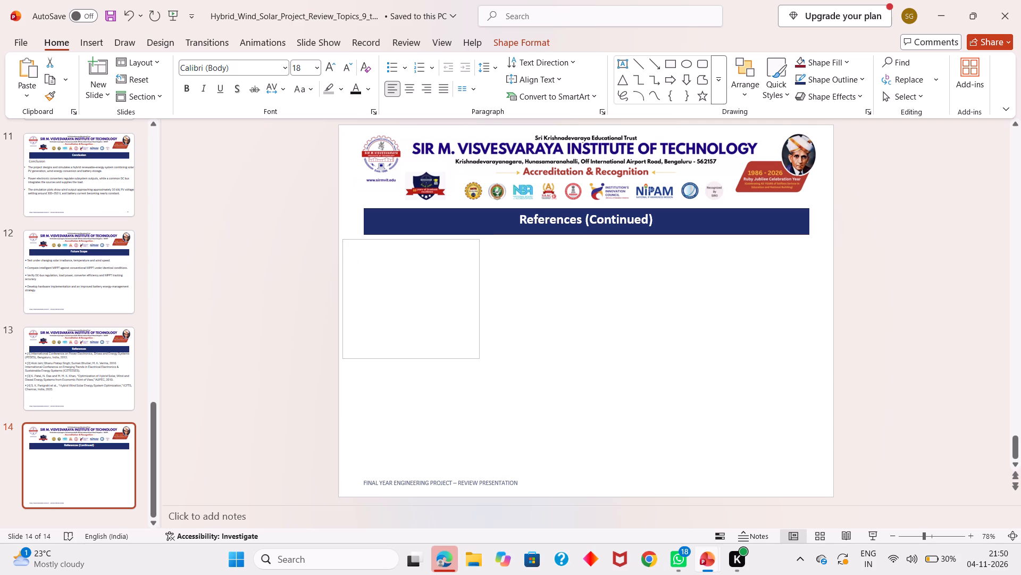
pyautogui.moveTo(342, 239); pyautogui.dragTo(341, 243)
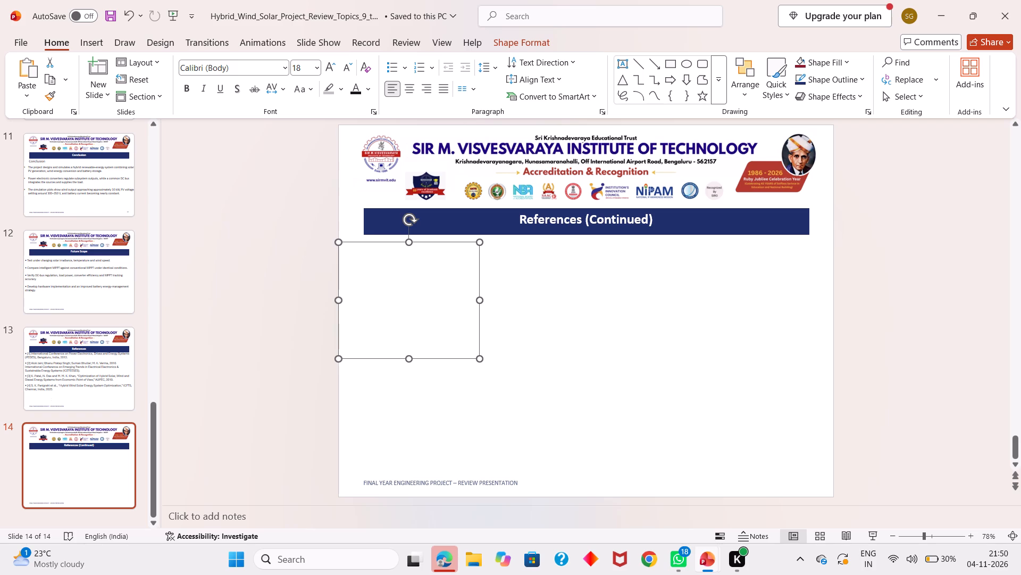
pyautogui.moveTo(481, 357); pyautogui.dragTo(578, 379)
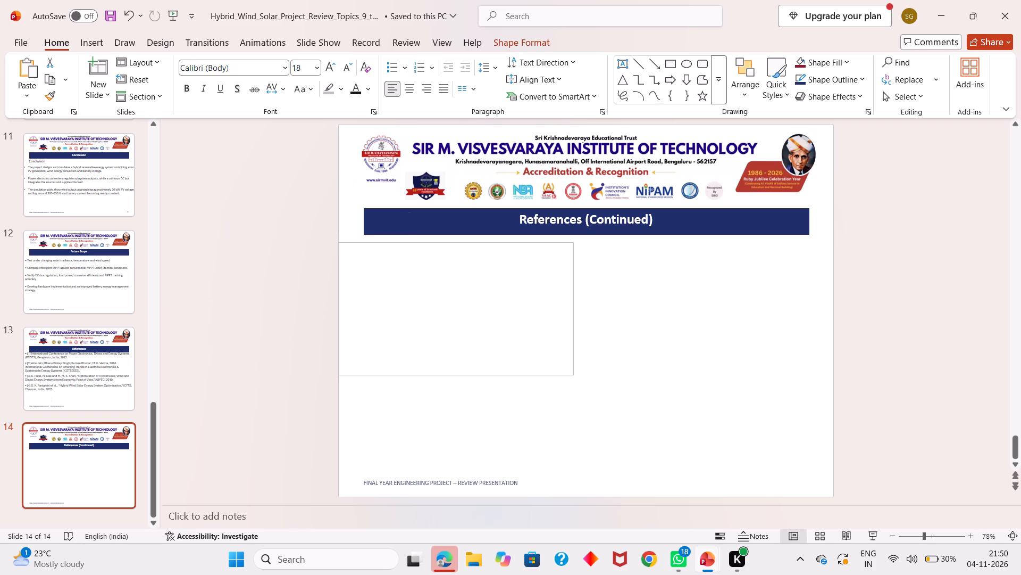
pyautogui.moveTo(578, 379); pyautogui.dragTo(783, 455)
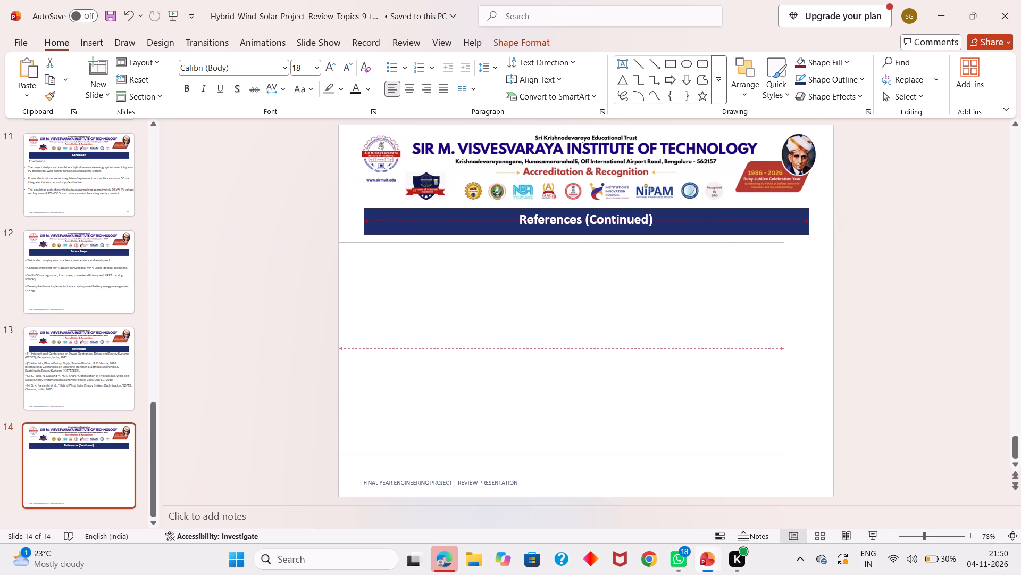
pyautogui.moveTo(783, 455); pyautogui.dragTo(830, 455)
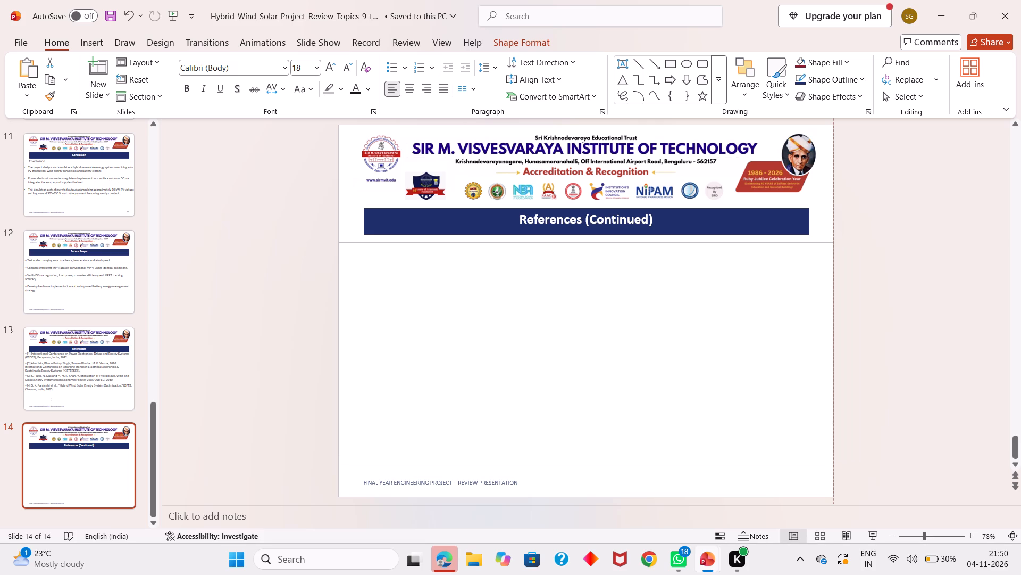
pyautogui.moveTo(830, 455); pyautogui.dragTo(830, 454)
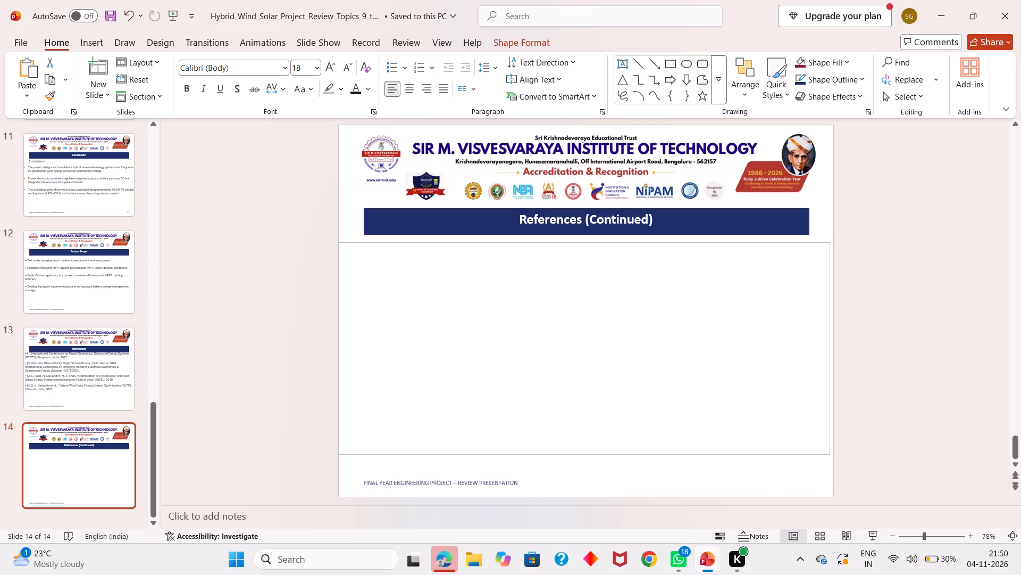
pyautogui.moveTo(830, 454); pyautogui.dragTo(830, 452)
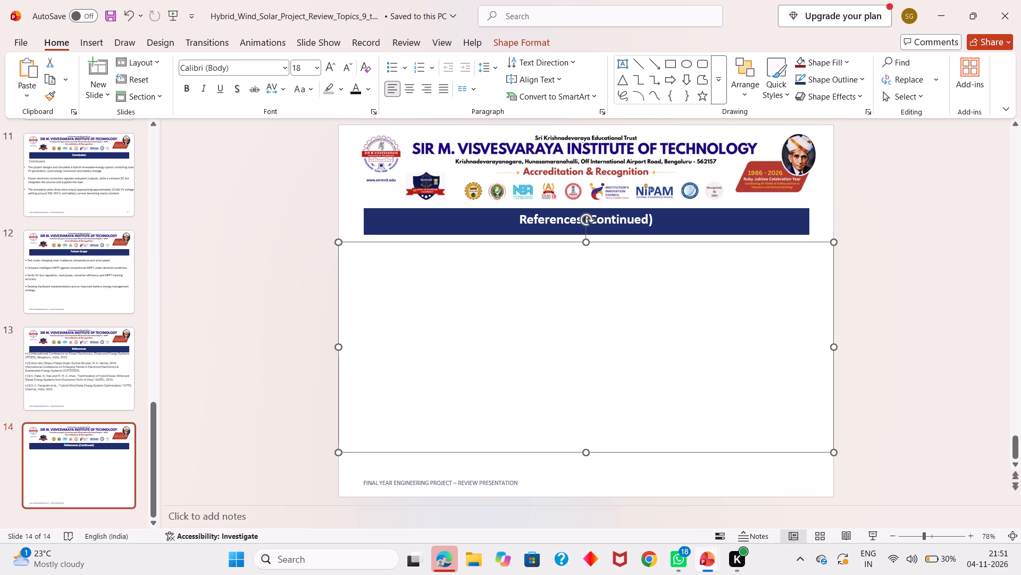
# Paste the copied reference entries [5] to [8] into the enlarged text box on slide 14.
pyautogui.doubleClick(580, 293)
pyautogui.hotkey('ctrl', 'v')
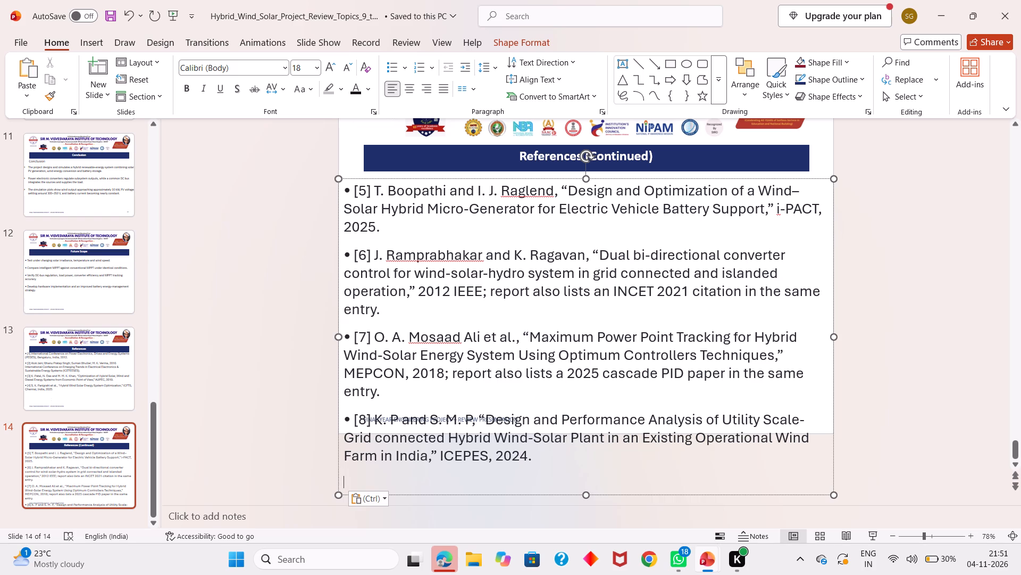
# Set the font size of the pasted reference entries [5] to [8] to 20.
pyautogui.moveTo(533, 456); pyautogui.dragTo(510, 451)
pyautogui.moveTo(510, 451); pyautogui.dragTo(342, 189)
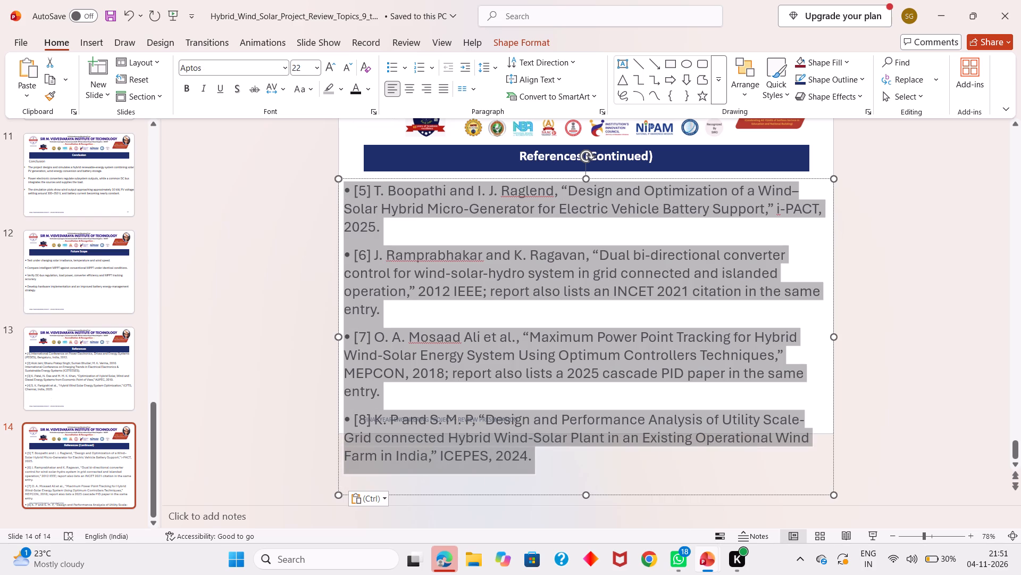
pyautogui.moveTo(342, 189); pyautogui.dragTo(341, 190)
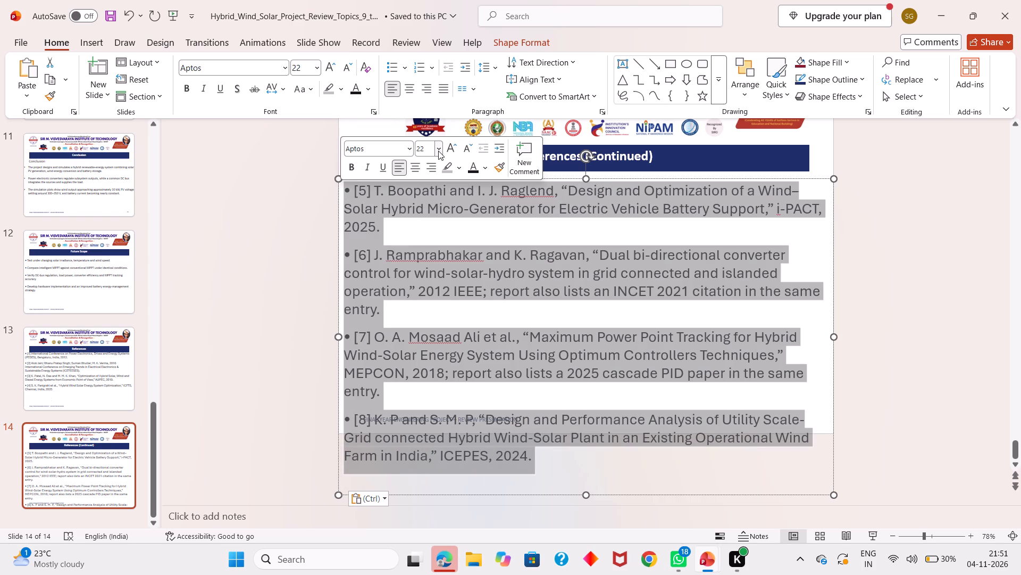
pyautogui.click(438, 151)
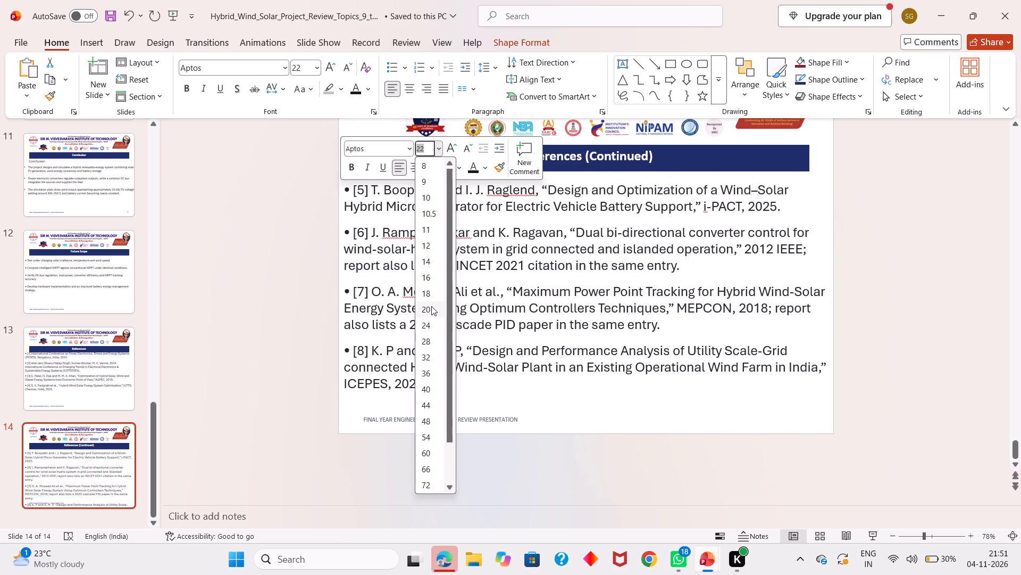
pyautogui.click(431, 306)
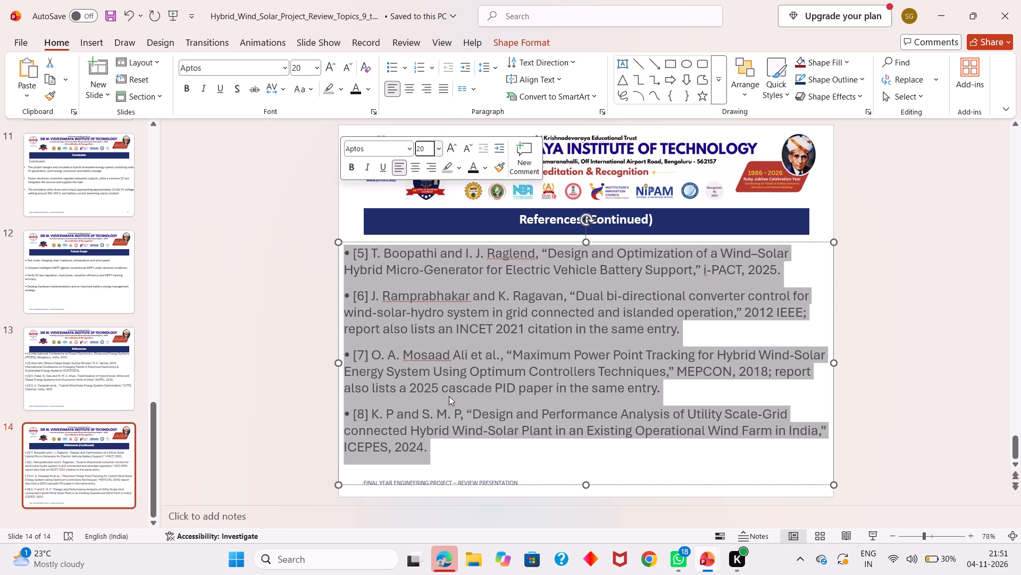
pyautogui.click(436, 451)
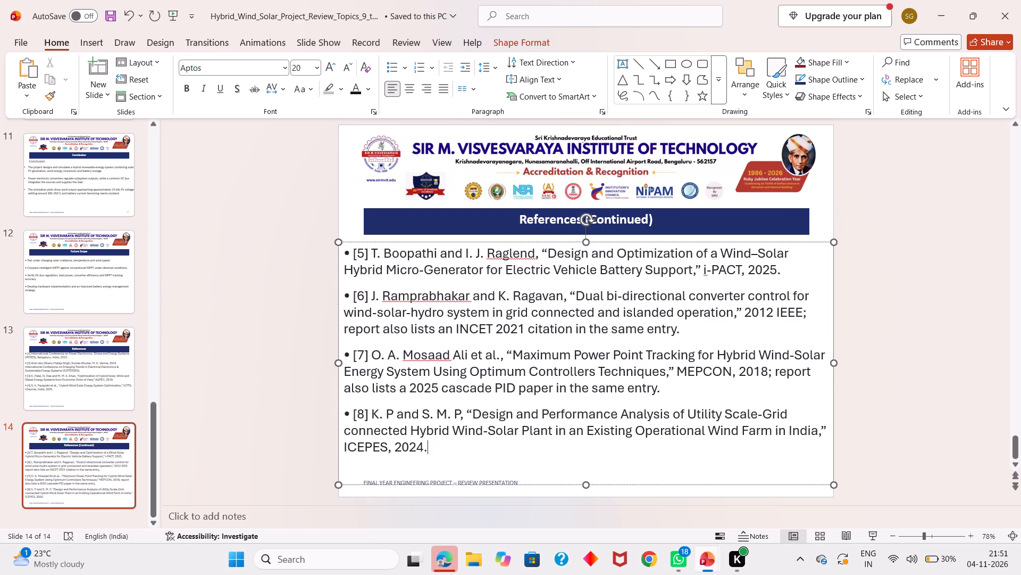
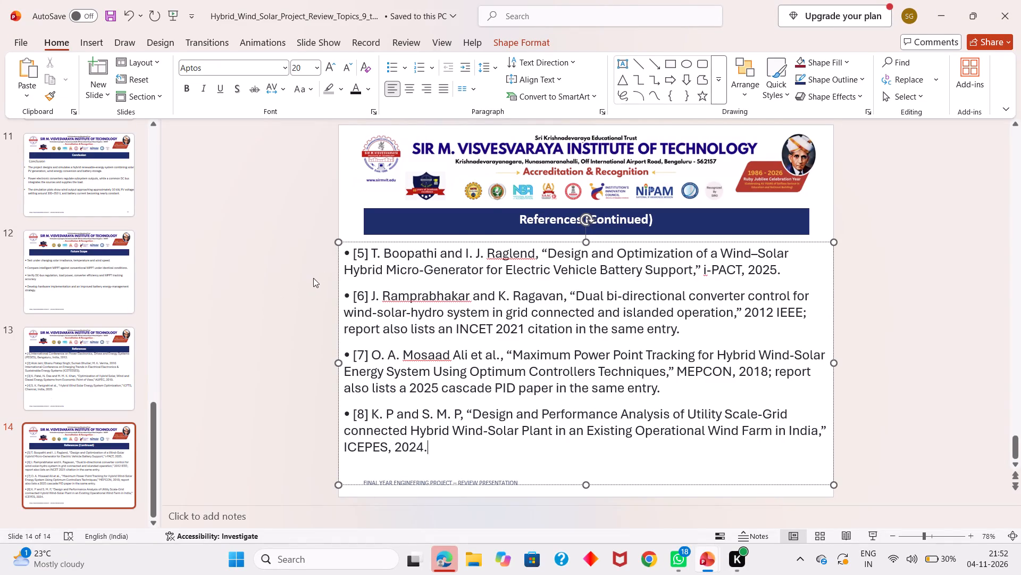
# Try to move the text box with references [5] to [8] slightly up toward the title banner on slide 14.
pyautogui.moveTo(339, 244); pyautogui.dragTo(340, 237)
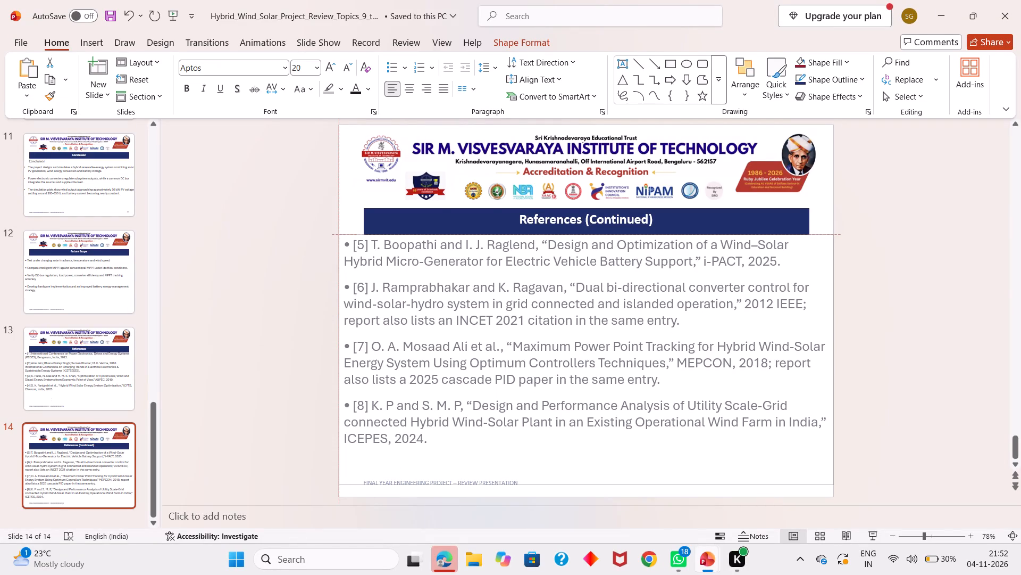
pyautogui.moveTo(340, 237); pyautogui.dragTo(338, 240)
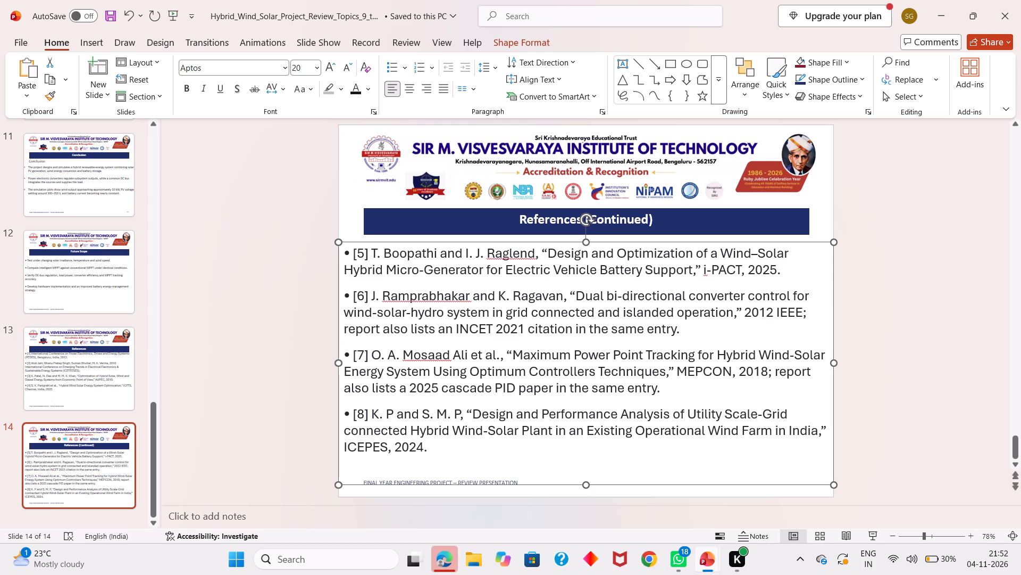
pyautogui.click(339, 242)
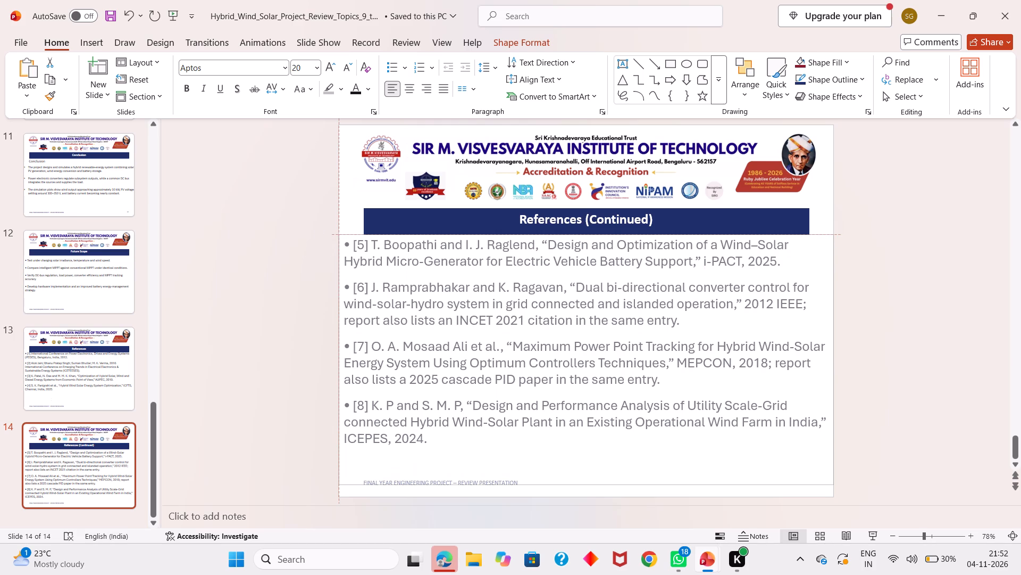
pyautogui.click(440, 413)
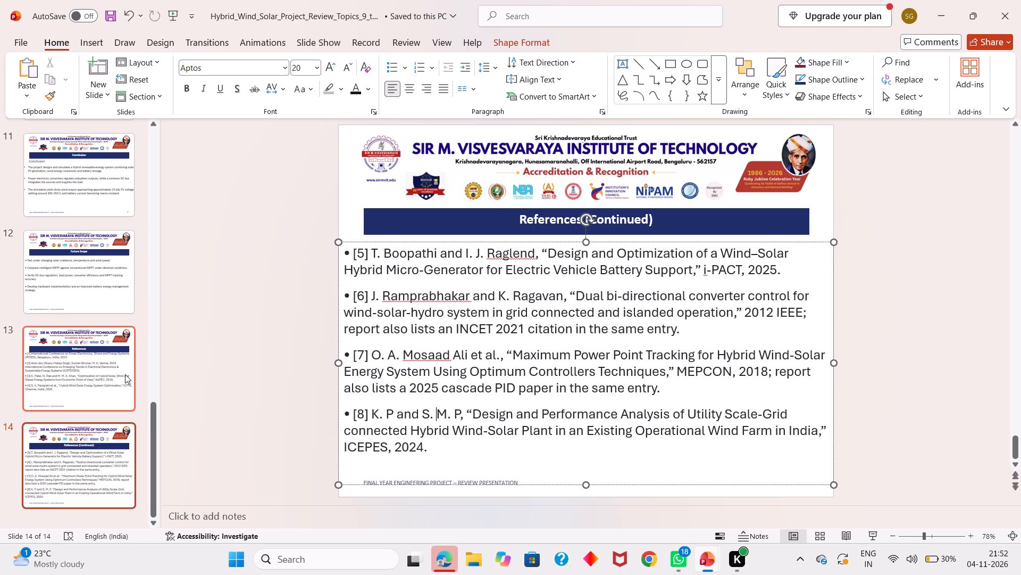
# Review the review deck's slides, checking the references, testing, performance evaluation, results and Solar PV table slides.
pyautogui.scroll(-1, 125, 374)
pyautogui.click(103, 422)
pyautogui.scroll(4, 114, 287)
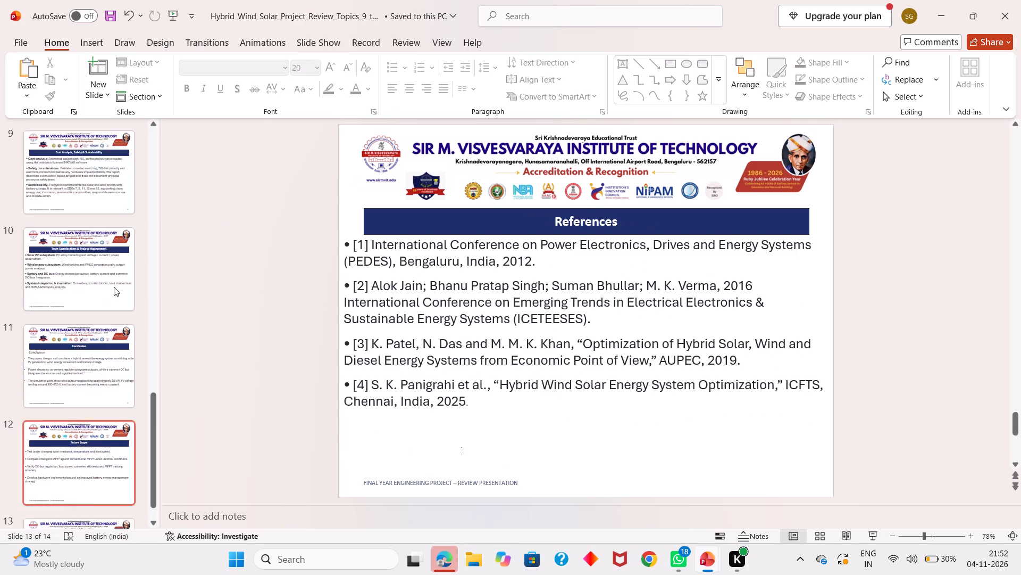
pyautogui.scroll(4, 114, 287)
pyautogui.click(110, 168)
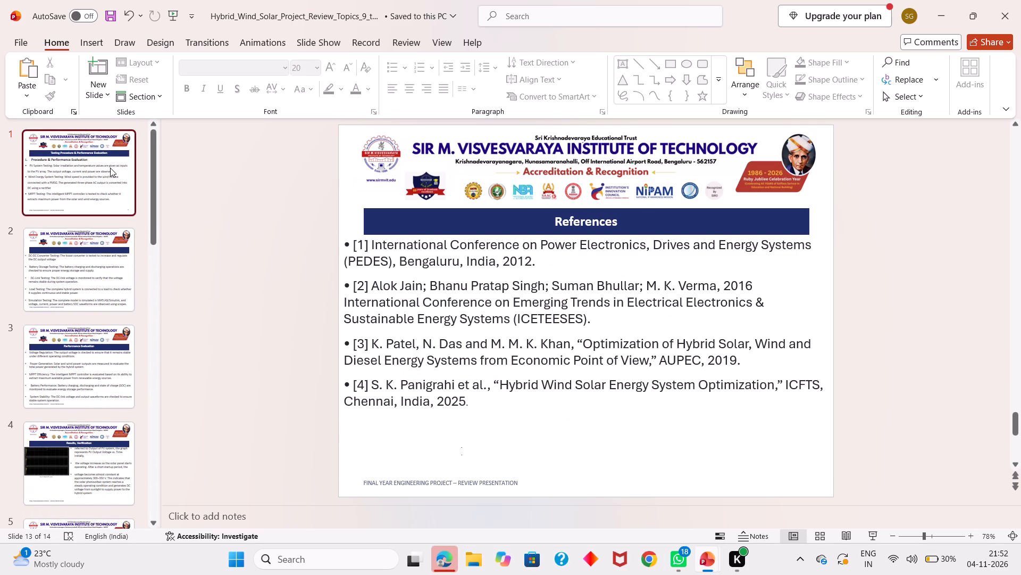
pyautogui.click(102, 263)
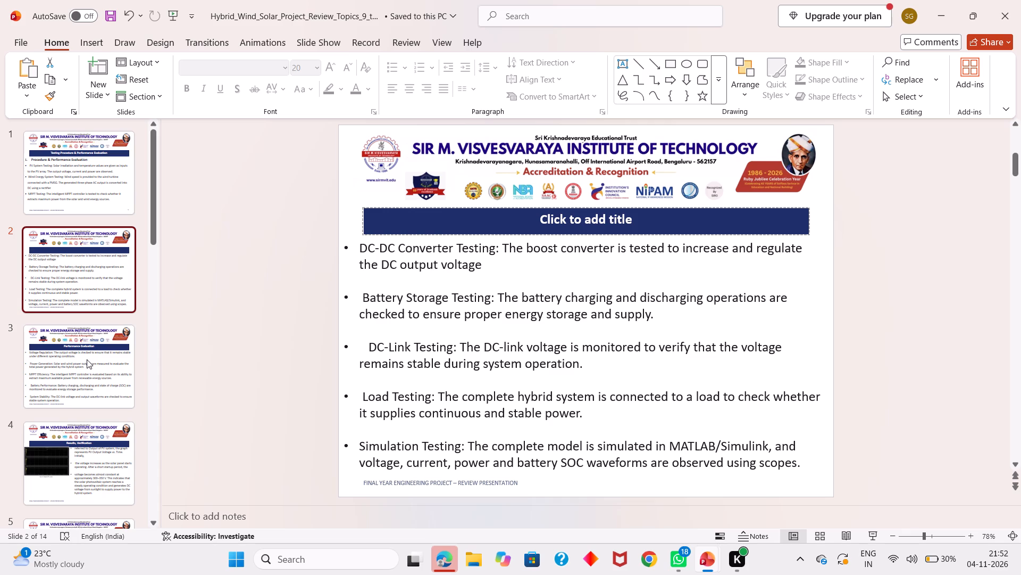
pyautogui.click(87, 359)
pyautogui.click(88, 435)
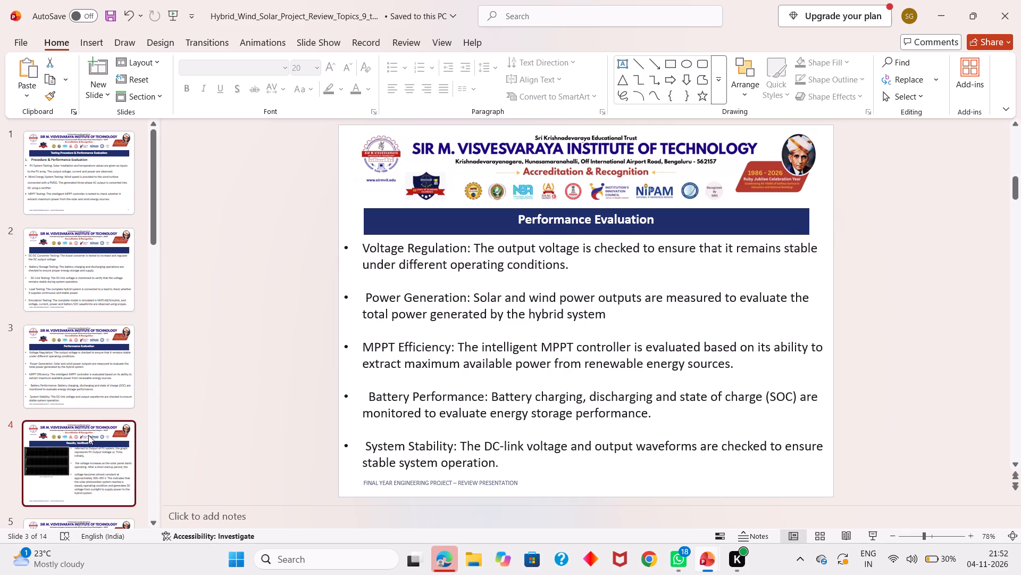
pyautogui.scroll(-2, 88, 435)
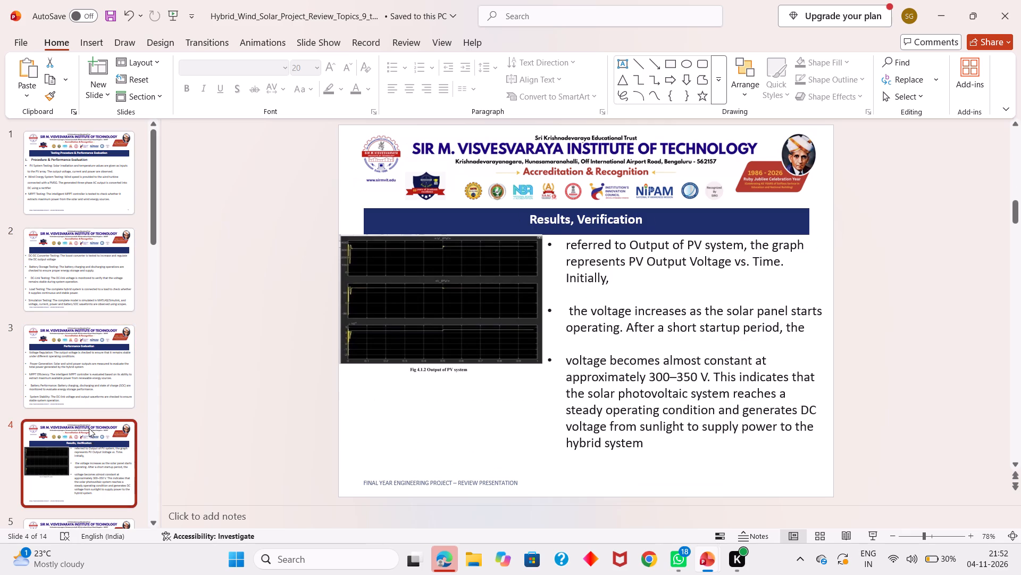
pyautogui.scroll(-1, 89, 428)
pyautogui.click(86, 284)
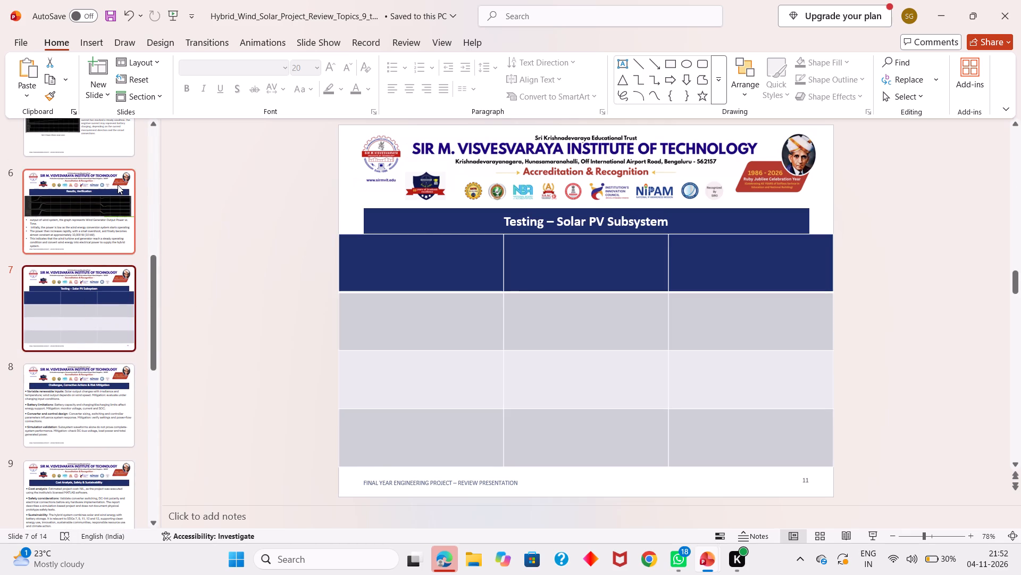
pyautogui.click(117, 185)
pyautogui.scroll(10, 117, 185)
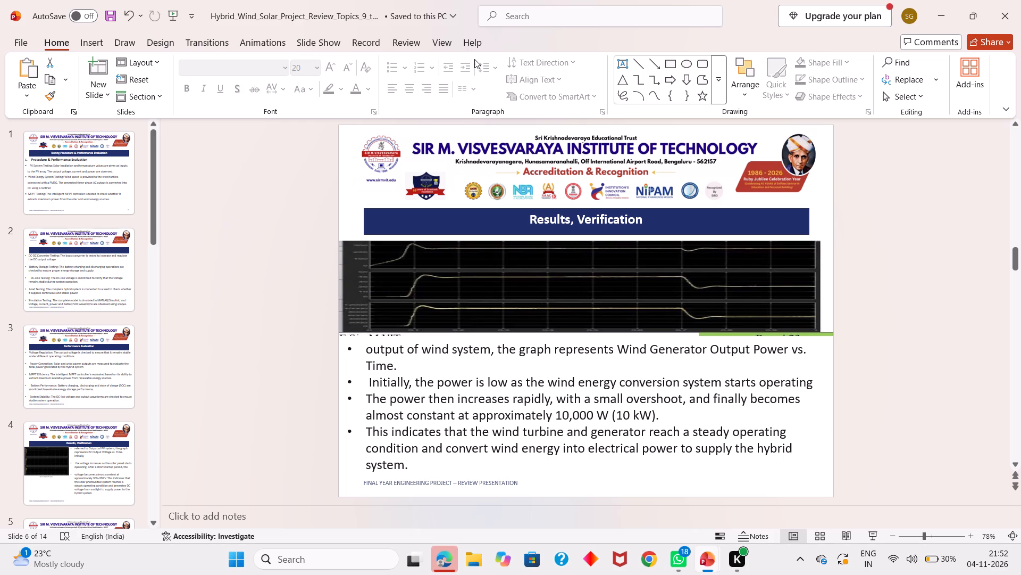
# Save the Hybrid_Wind_Solar_Project_Review_Topics_9_to_17 presentation and minimize its window.
pyautogui.click(25, 45)
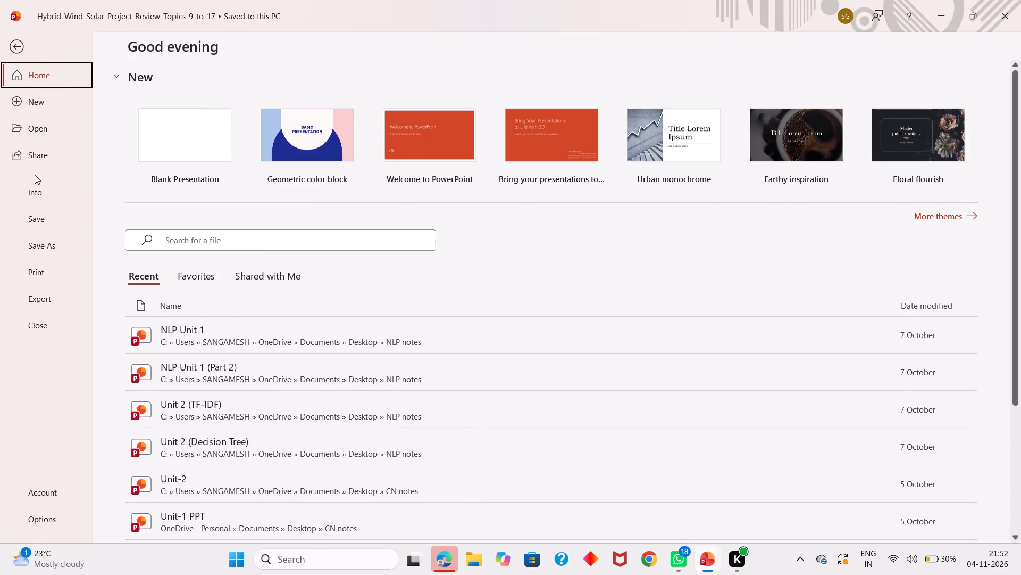
pyautogui.click(44, 218)
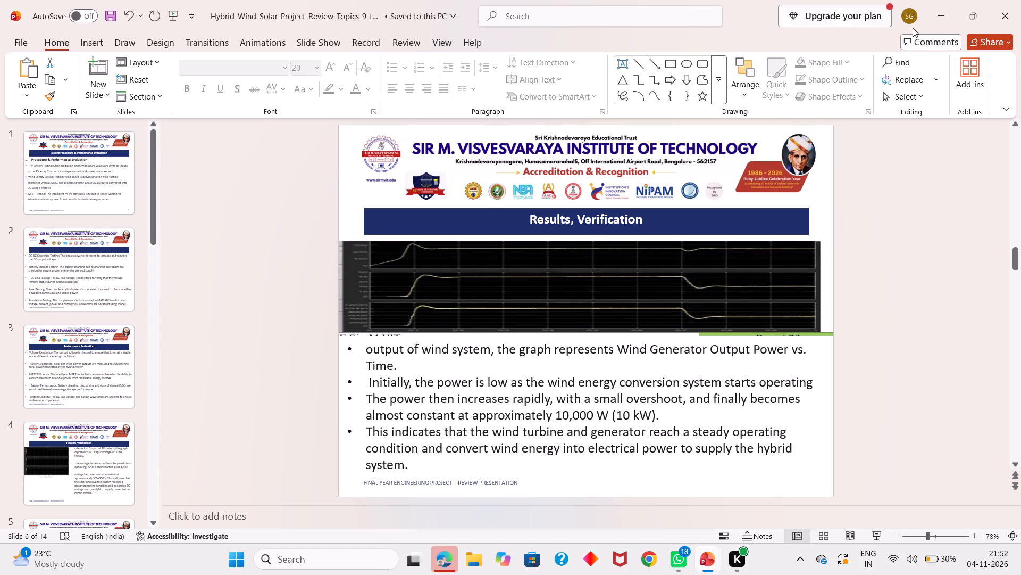
pyautogui.click(936, 14)
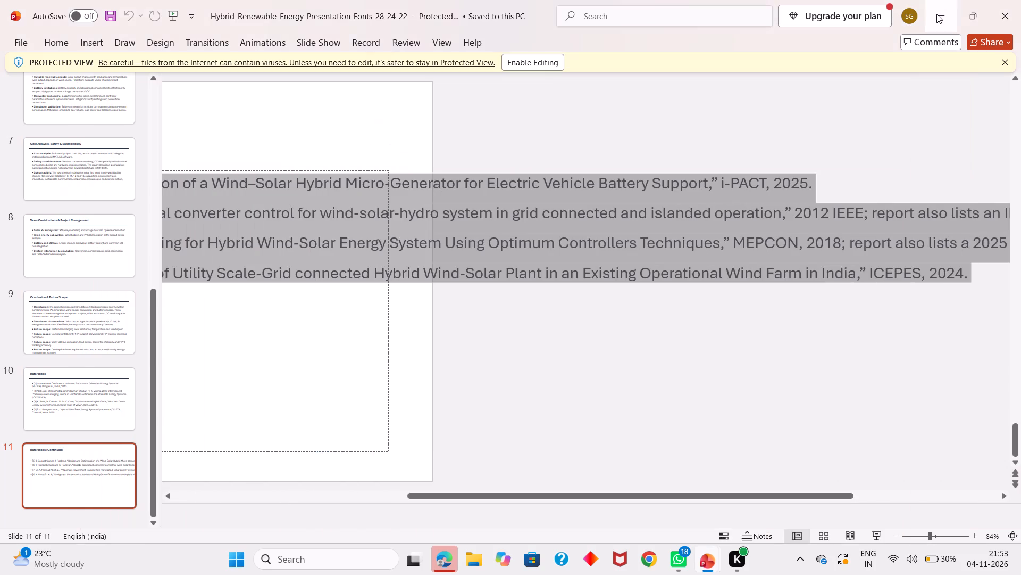
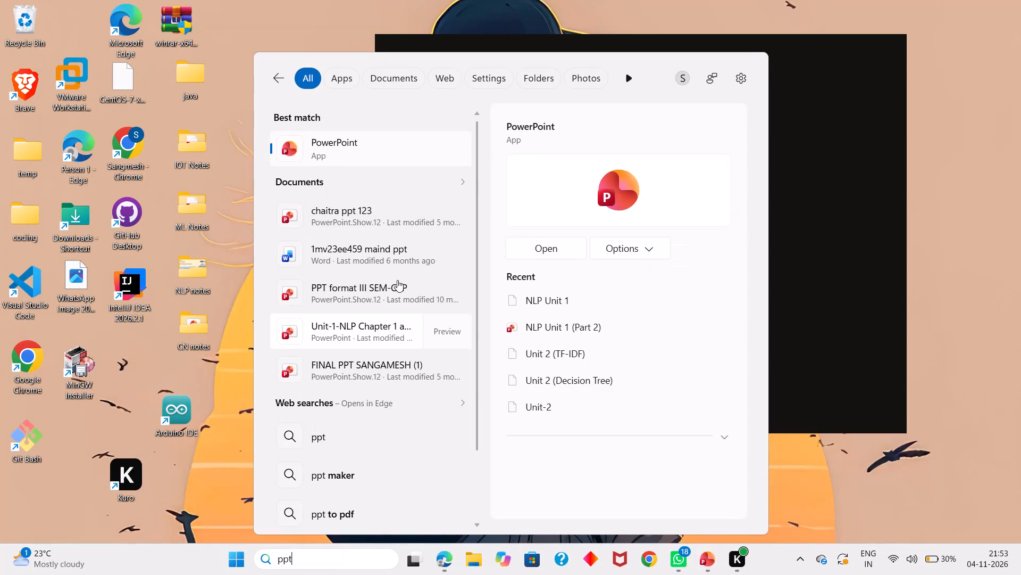
# Launch PowerPoint from the desktop search results.
pyautogui.doubleClick(367, 145)
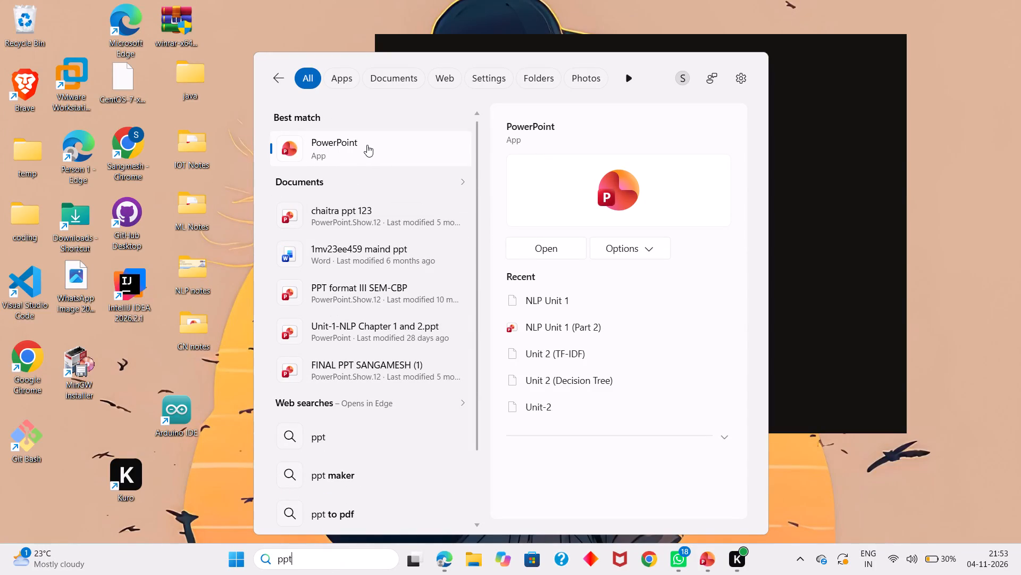
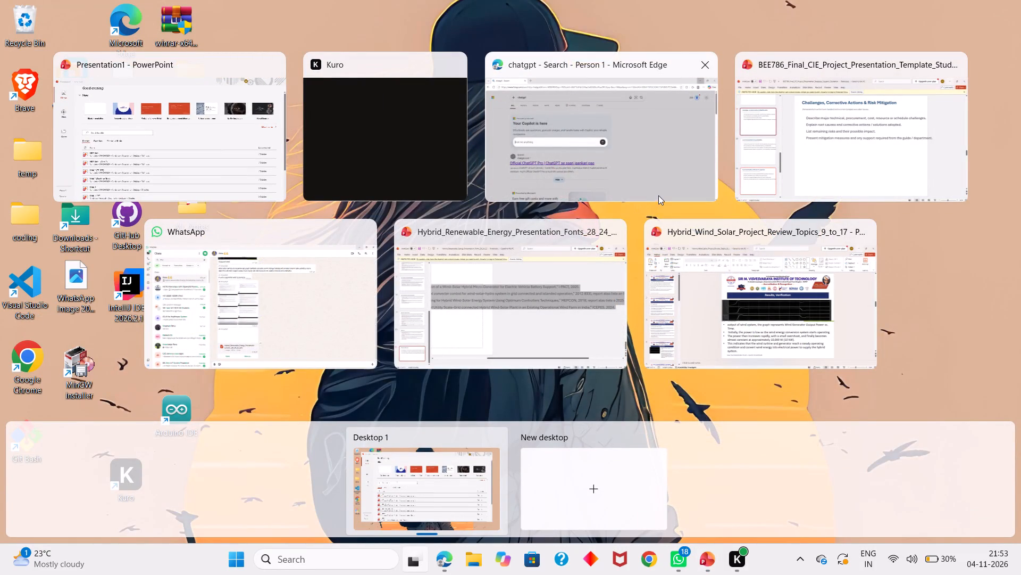
# Switch to the Hybrid_Wind_Solar_Project_Review_Topics_9_to_17 presentation and go to its first slide, Testing Procedure & Performance Evaluation.
pyautogui.click(723, 267)
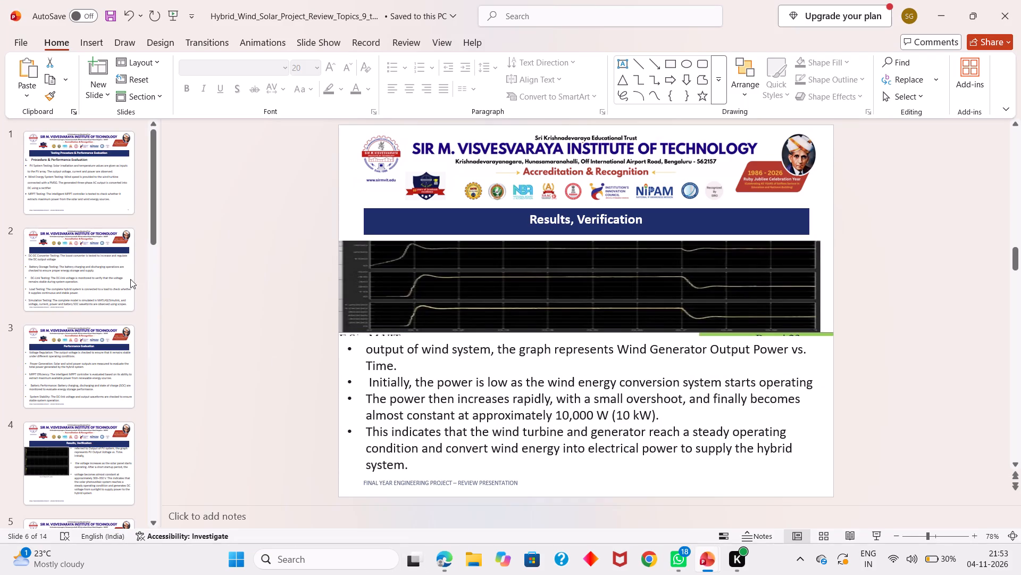
pyautogui.scroll(2, 127, 277)
pyautogui.scroll(4, 103, 169)
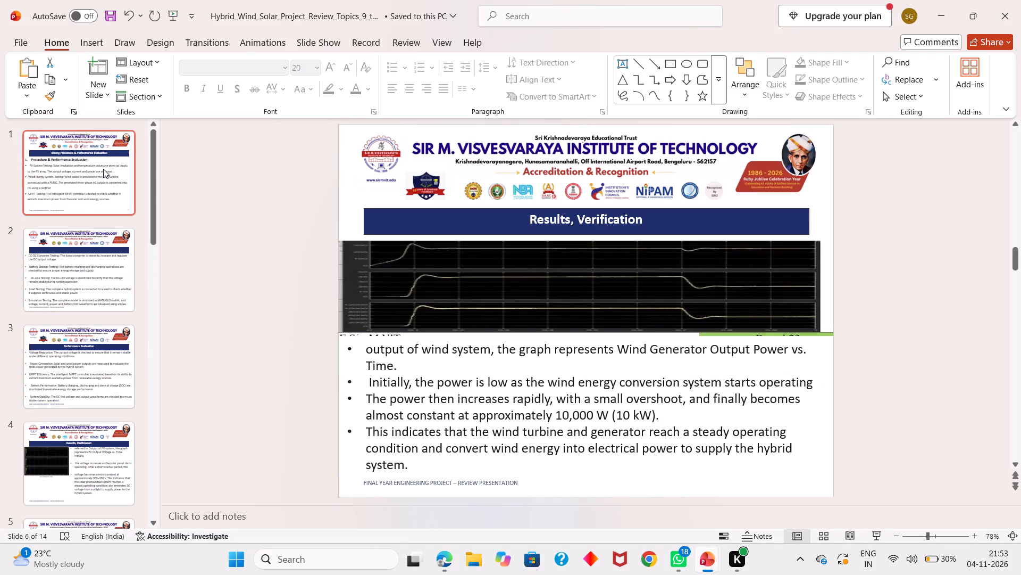
pyautogui.scroll(4, 87, 204)
pyautogui.click(87, 204)
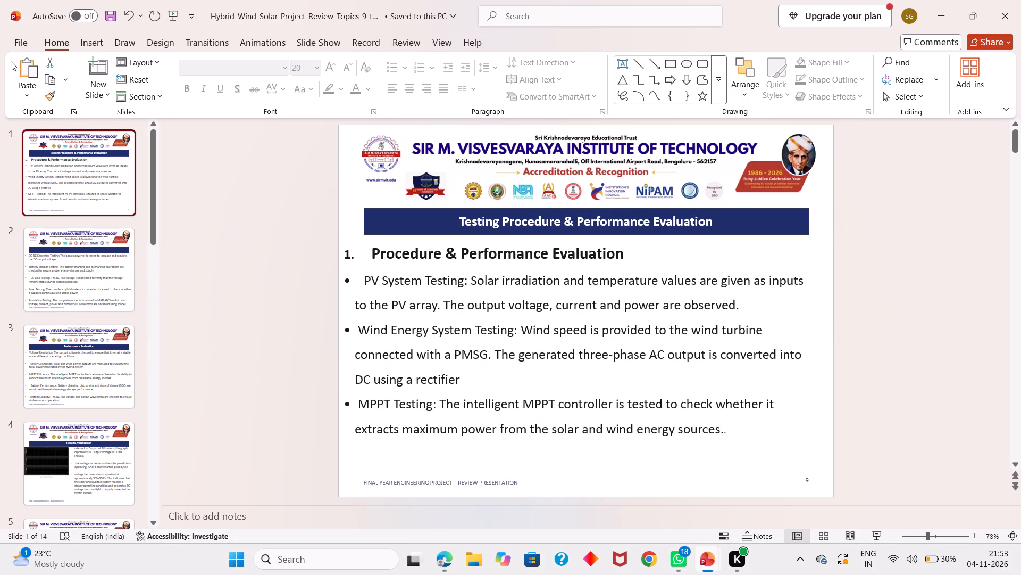
# Save a copy of the presentation to the Desktop folder on this PC under the file name "sngu ppt 1".
pyautogui.click(15, 43)
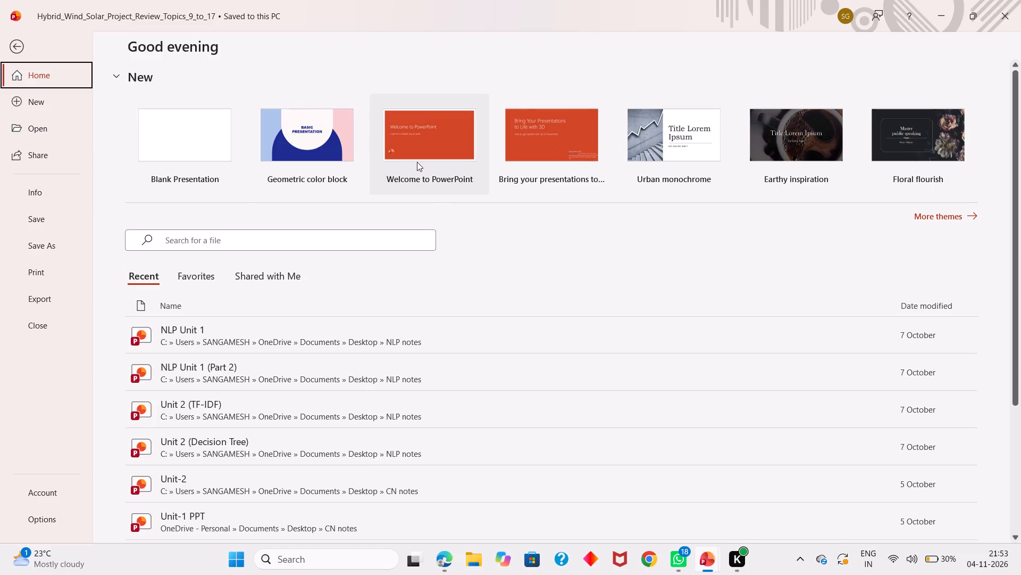
pyautogui.click(36, 237)
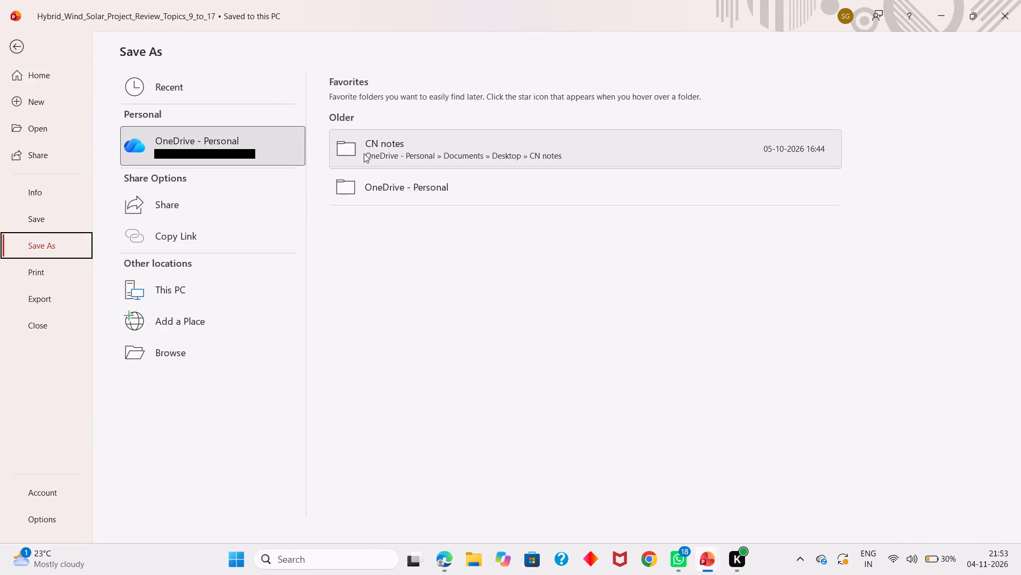
pyautogui.click(353, 157)
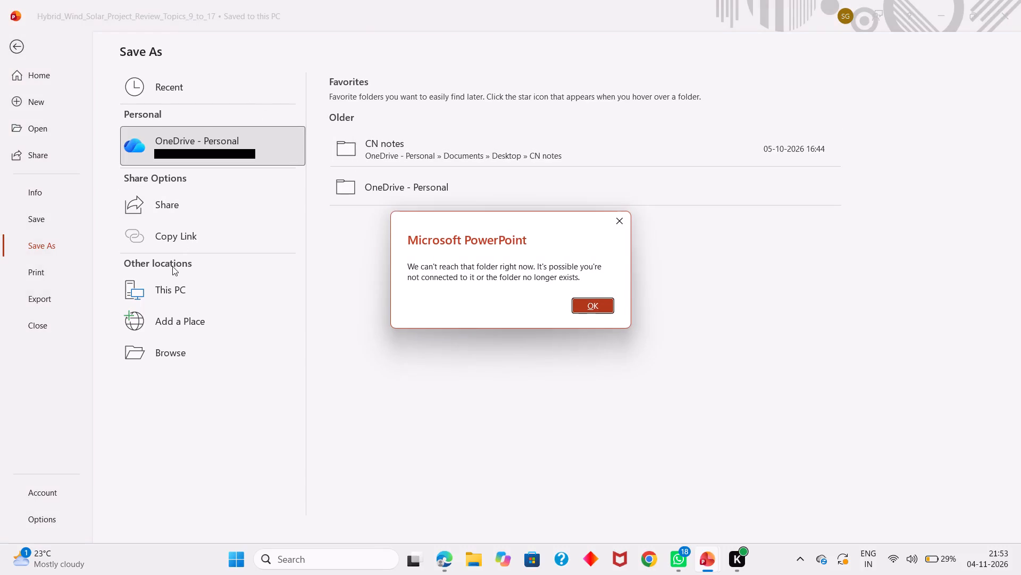
pyautogui.click(620, 216)
pyautogui.click(157, 295)
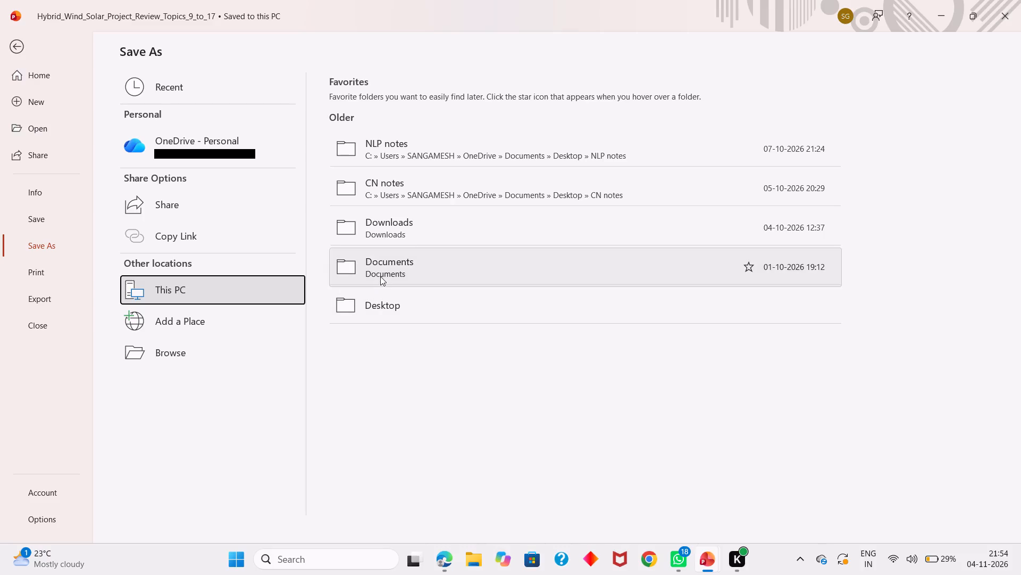
pyautogui.click(370, 306)
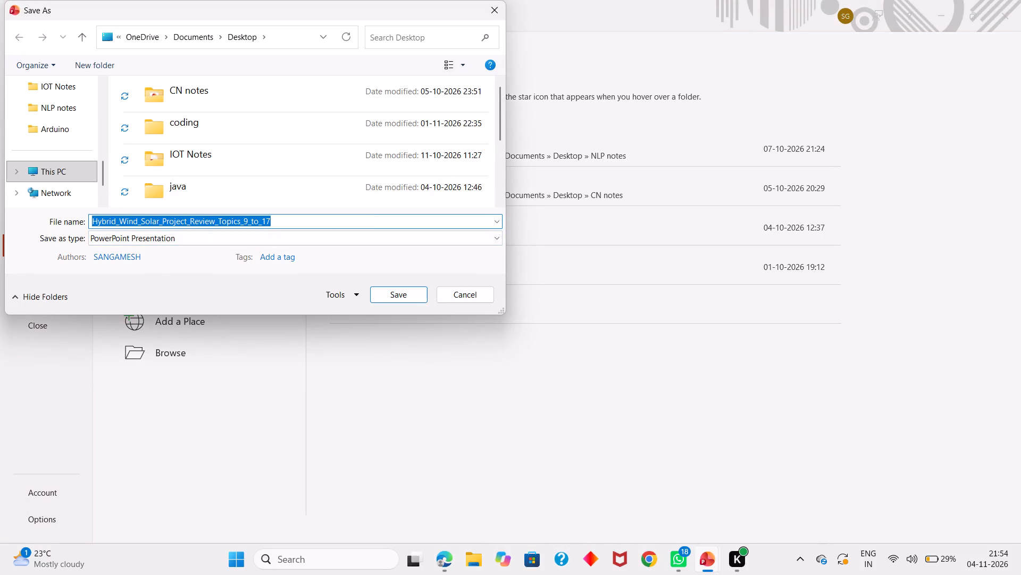
pyautogui.press('BackSpace')
pyautogui.press('s')
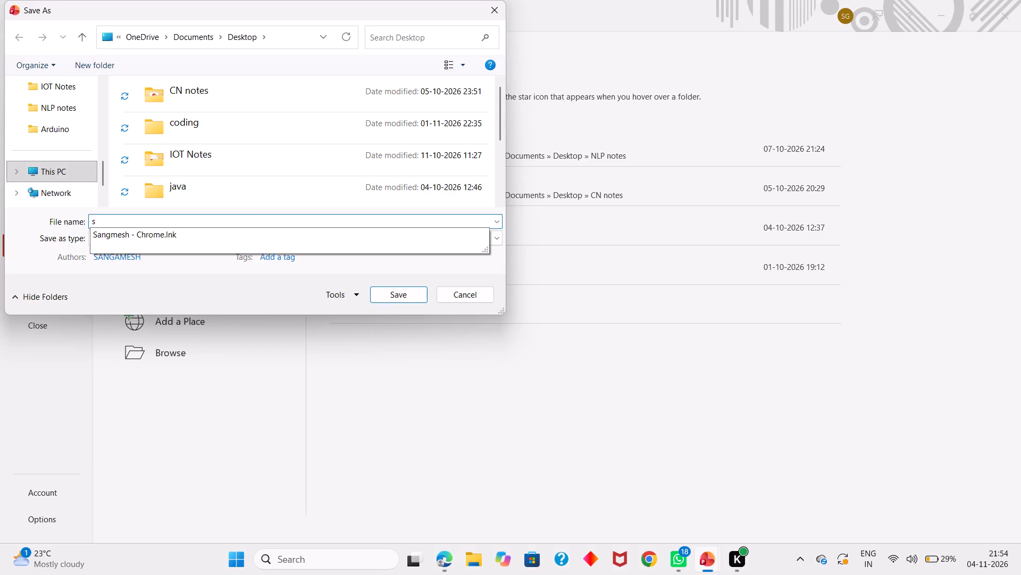
pyautogui.write('ngu')
pyautogui.press('space')
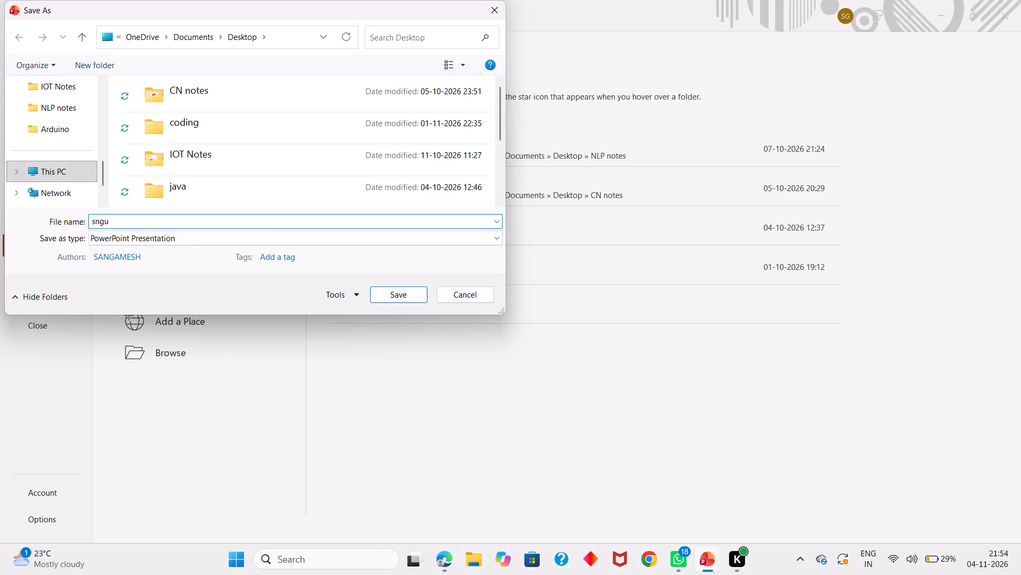
pyautogui.write('ppt')
pyautogui.press('space')
pyautogui.press('1')
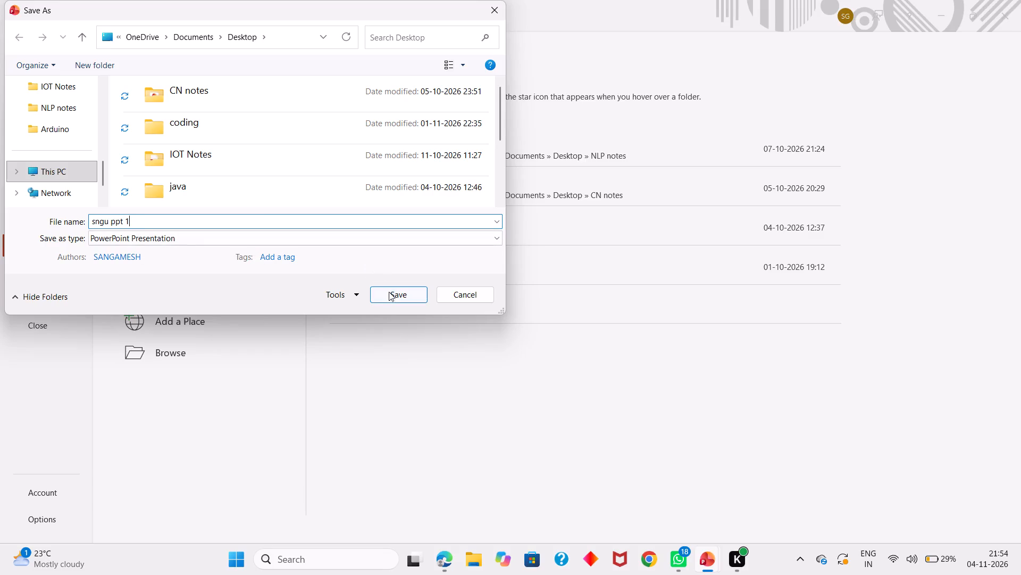
pyautogui.click(390, 294)
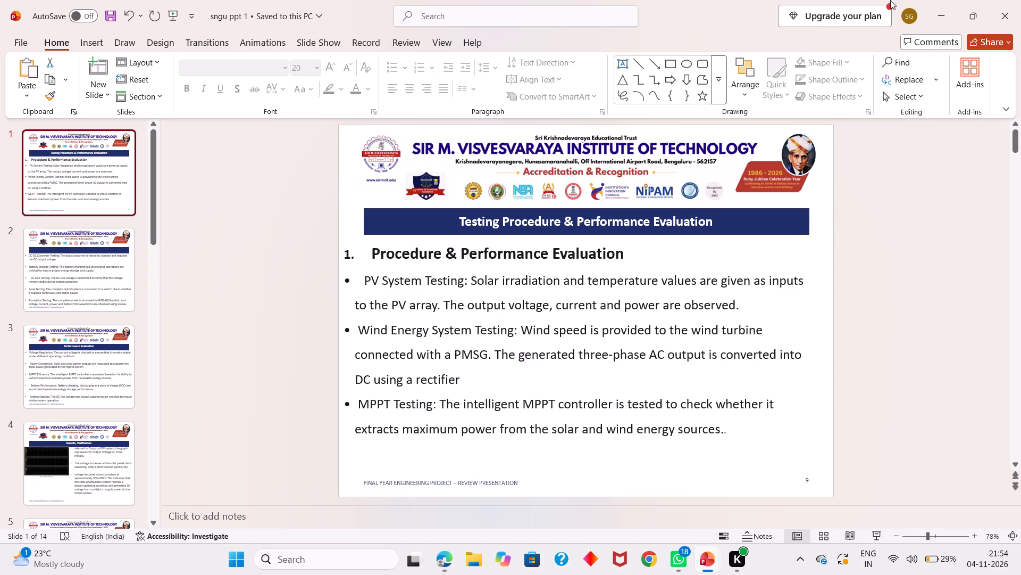
# Minimize the saved deck and share "sngu ppt 1" from the recent files on the start screen.
pyautogui.click(933, 17)
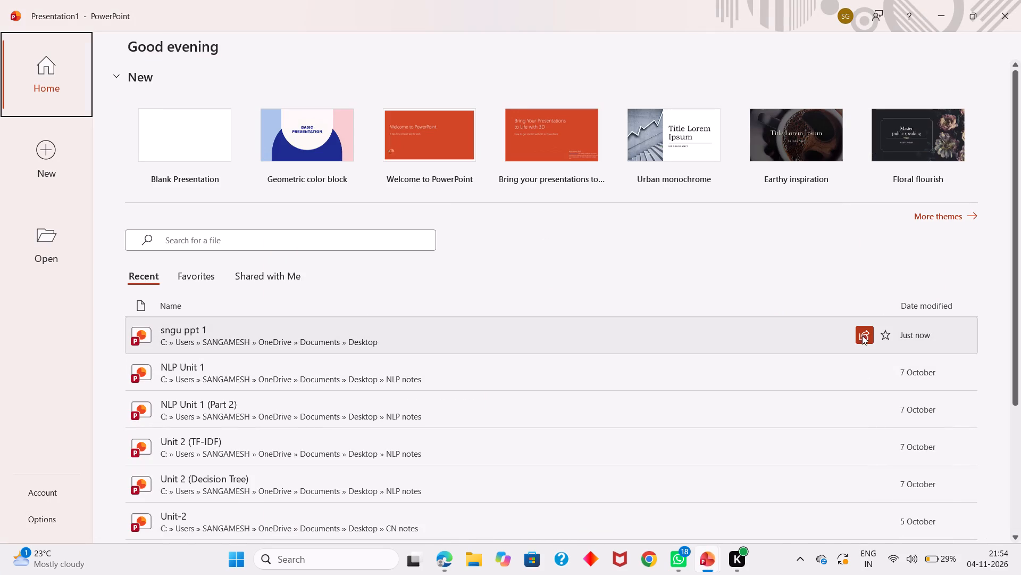
pyautogui.click(863, 334)
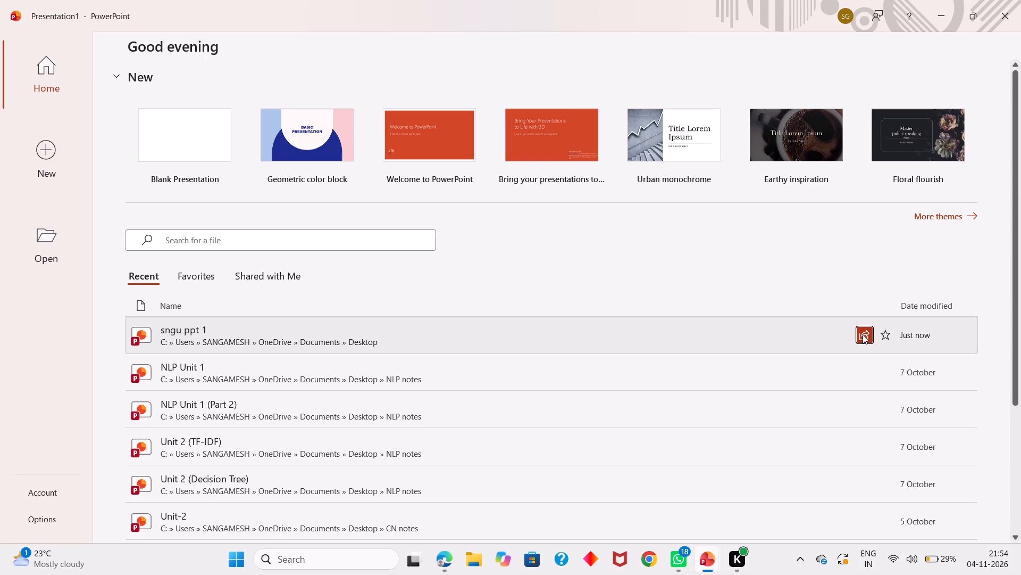
pyautogui.click(863, 334)
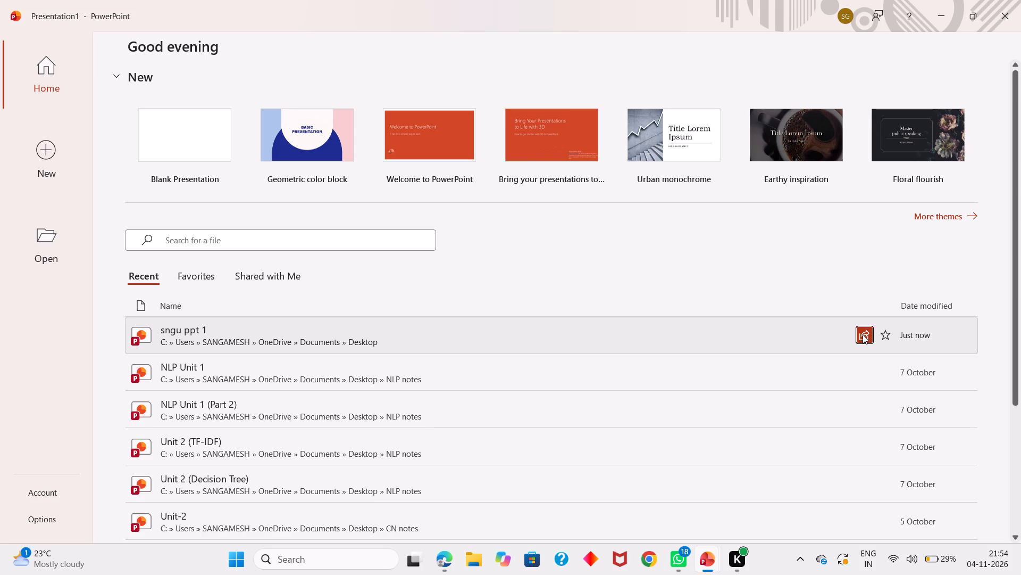
pyautogui.click(858, 332)
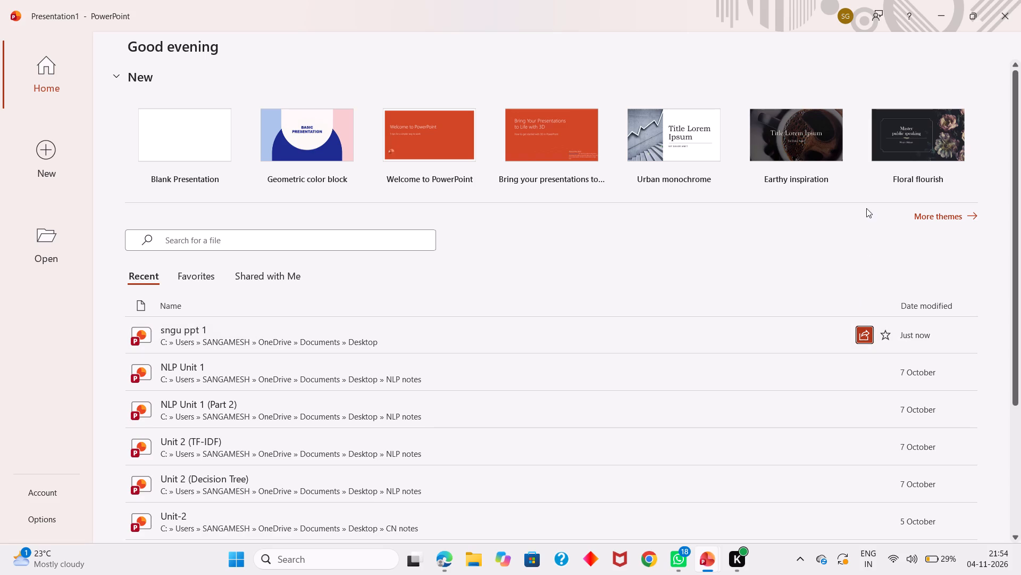
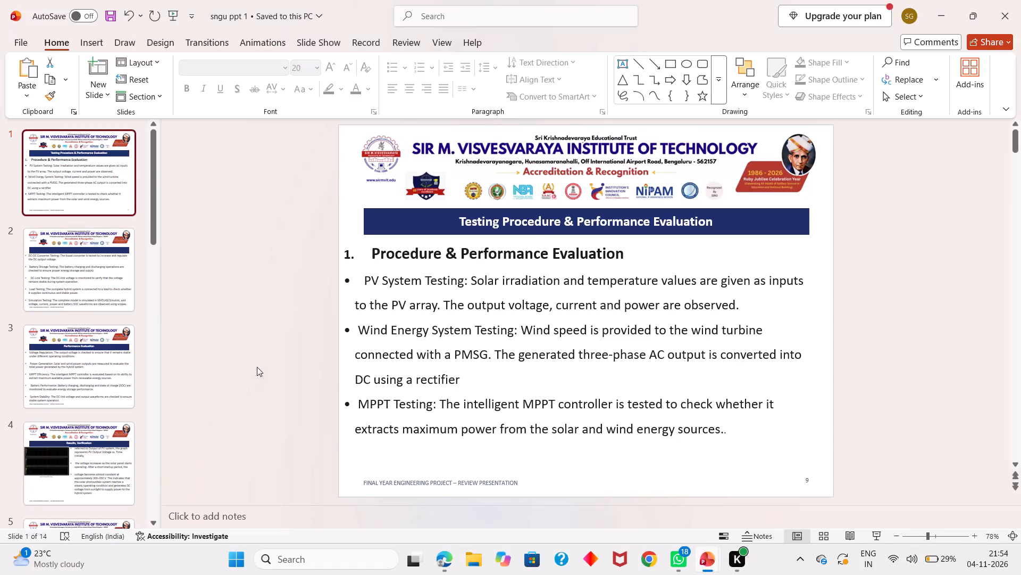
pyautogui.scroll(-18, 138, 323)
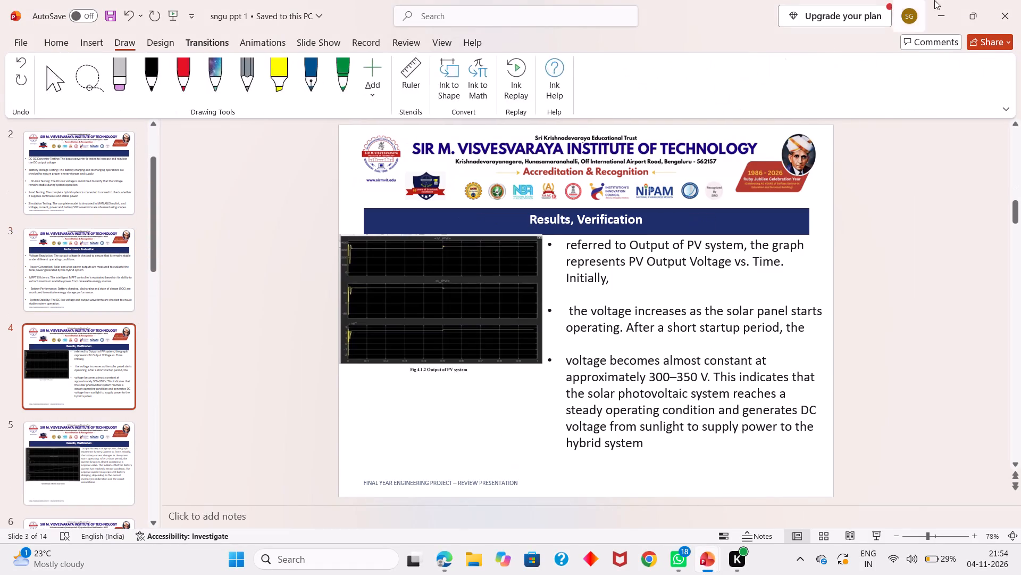
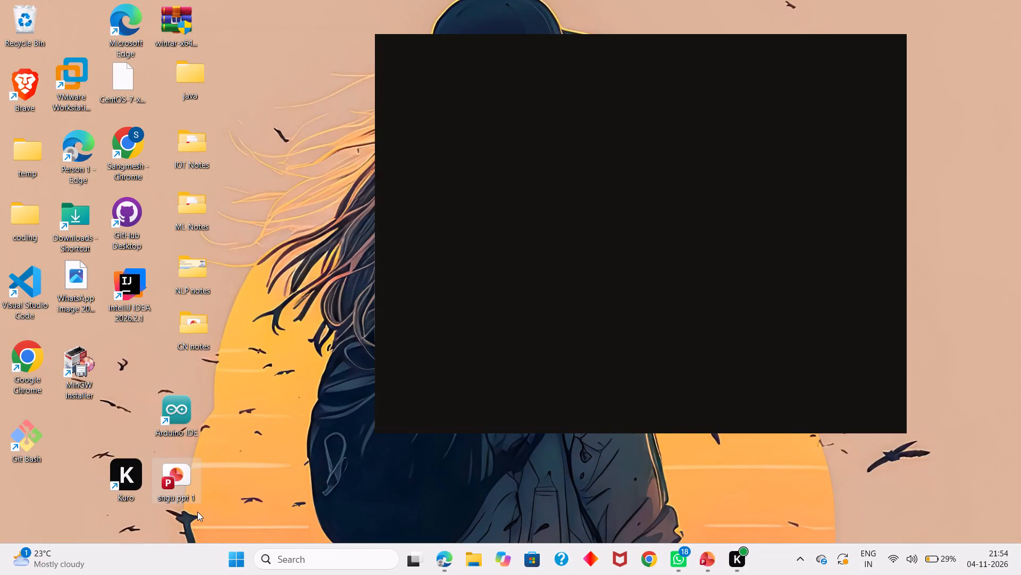
# Open the saved "sngu ppt 1" presentation from the desktop.
pyautogui.doubleClick(188, 484)
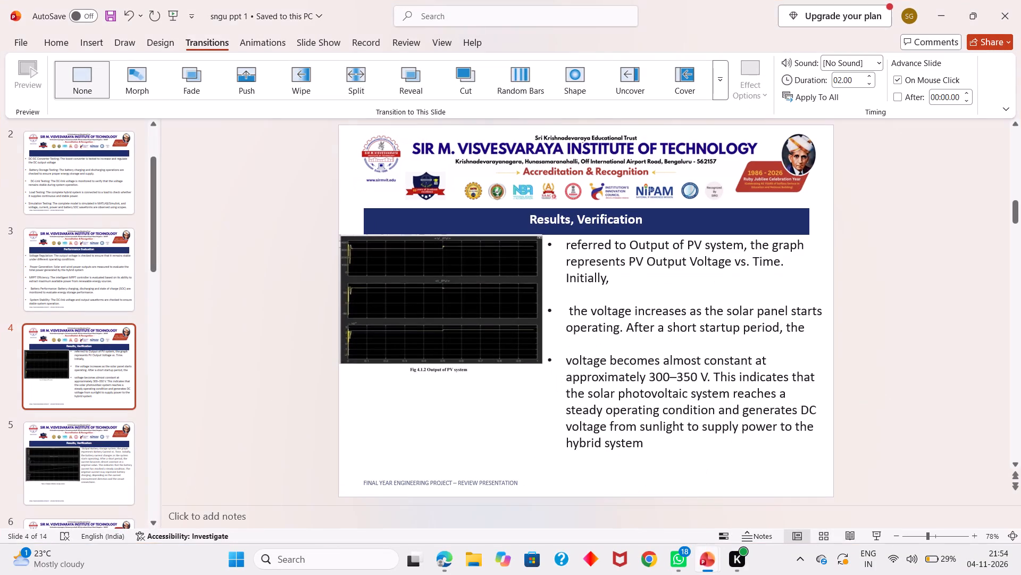
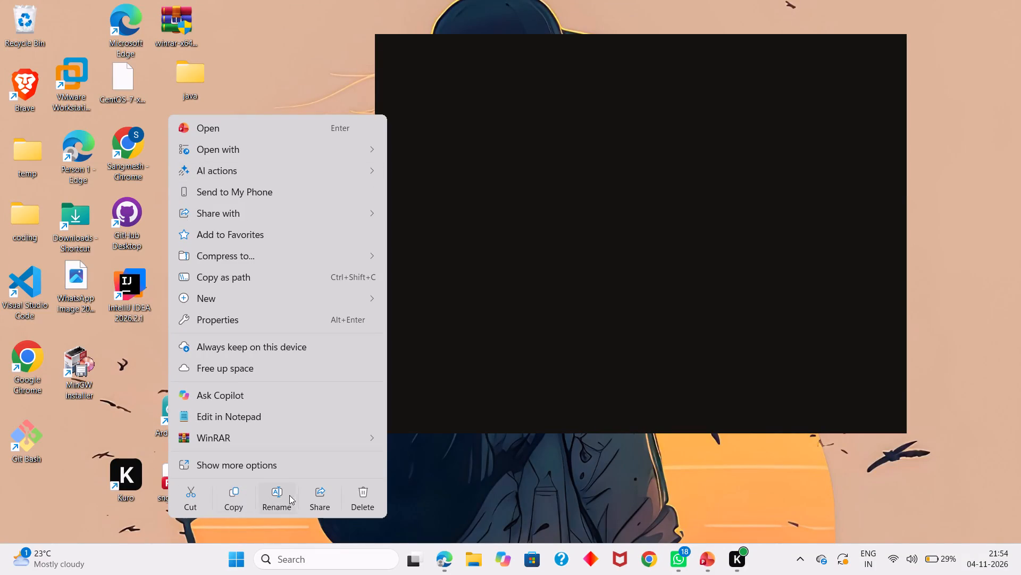
# Open the sharing options for the "sngu ppt 1" file on the desktop.
pyautogui.click(311, 494)
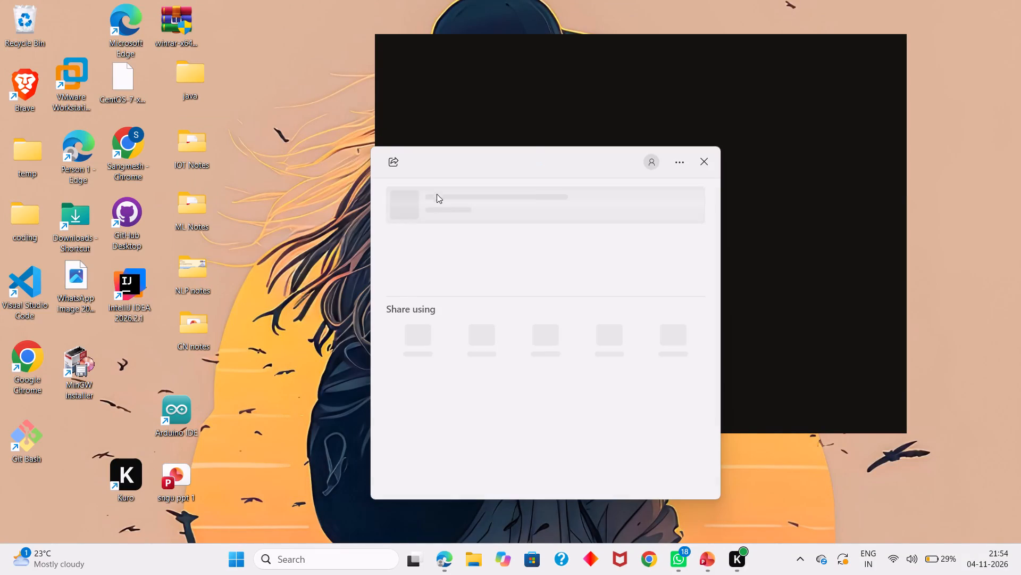
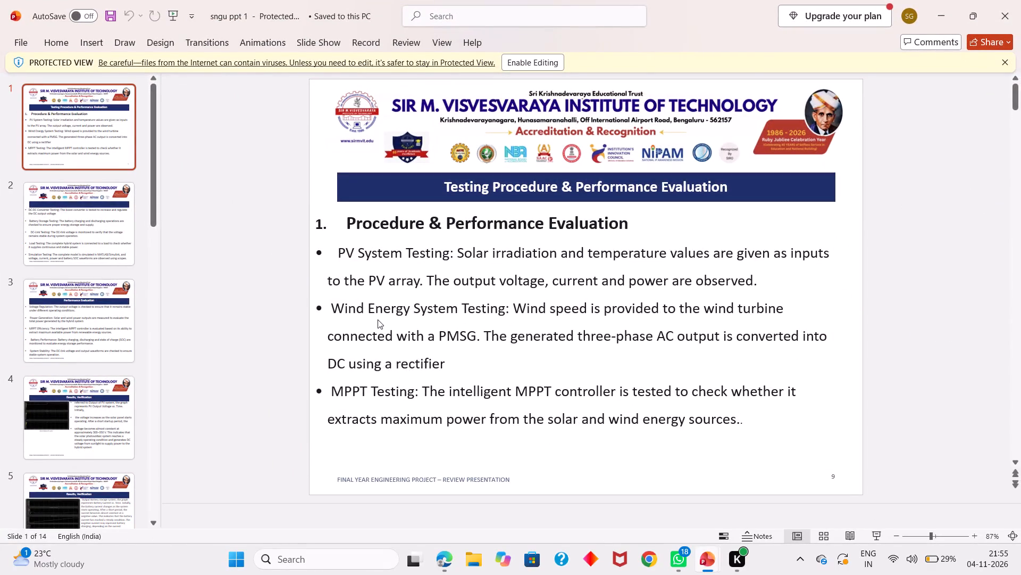
pyautogui.press('Up')
pyautogui.press('Down')
pyautogui.press('Down')
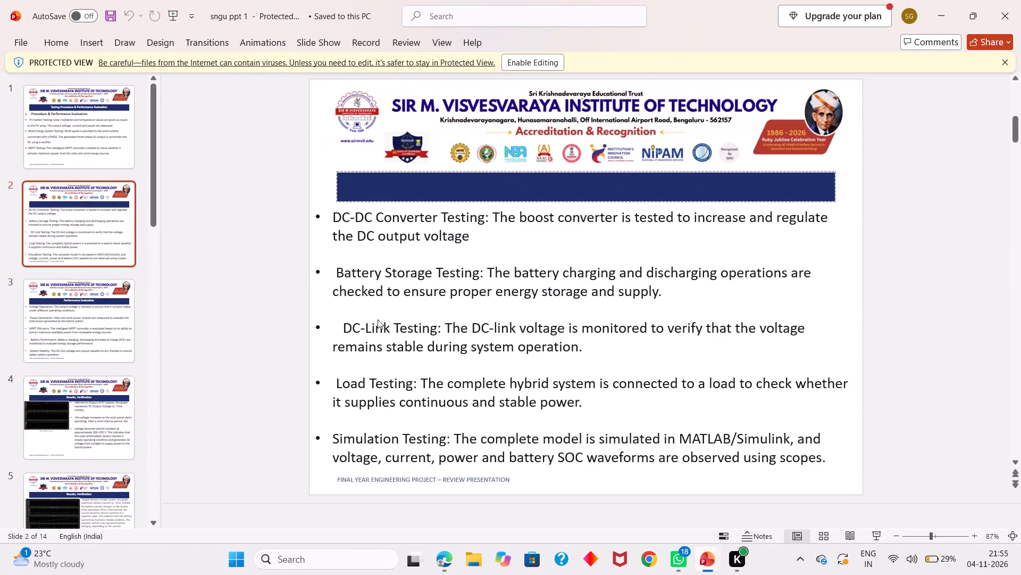
pyautogui.press('Up')
pyautogui.press('Down')
pyautogui.press('Down')
pyautogui.press('Down')
pyautogui.press('Down')
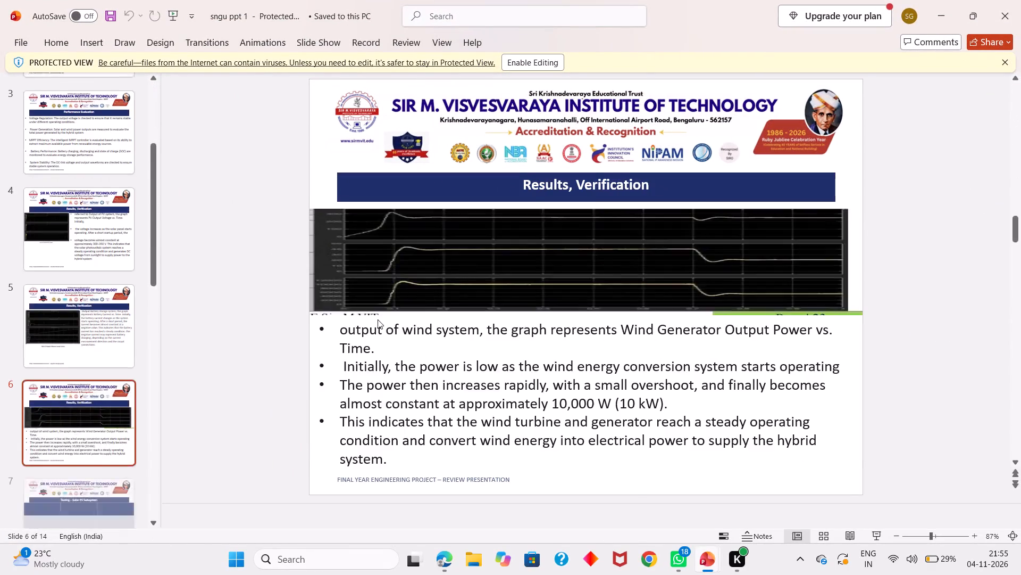
pyautogui.press('Down')
pyautogui.press('Up')
pyautogui.press('Down')
pyautogui.press('Down')
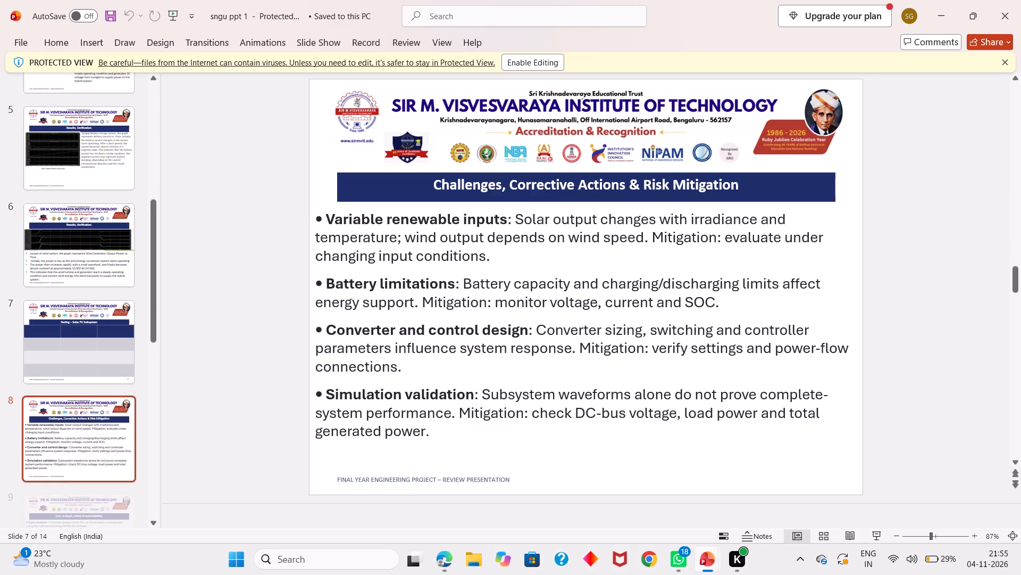
pyautogui.press('Down')
pyautogui.press('Down')
pyautogui.press('Down')
pyautogui.press('Down')
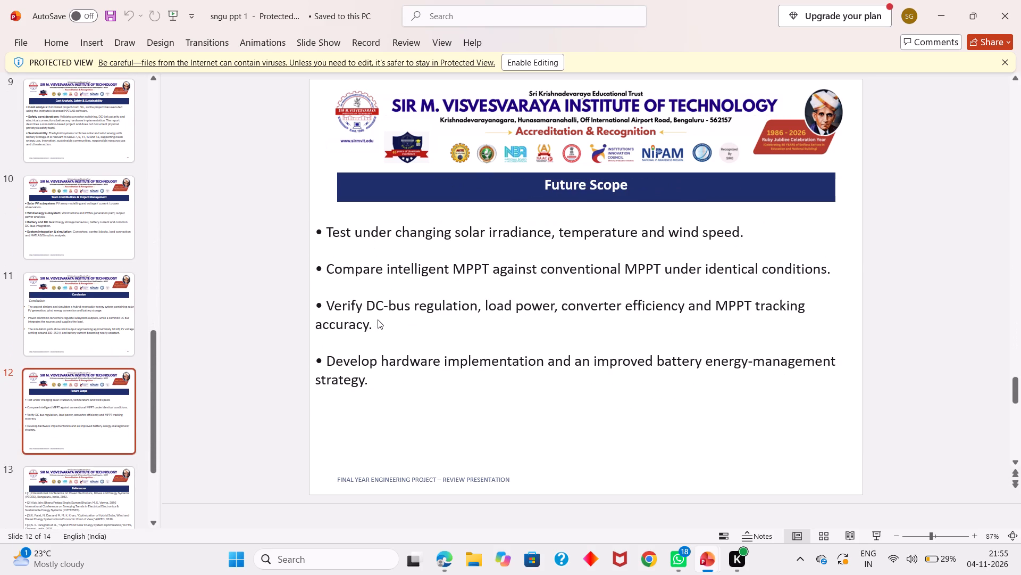
pyautogui.press('Up')
pyautogui.press('Down')
pyautogui.press('Down')
pyautogui.press('Down')
pyautogui.press('Down')
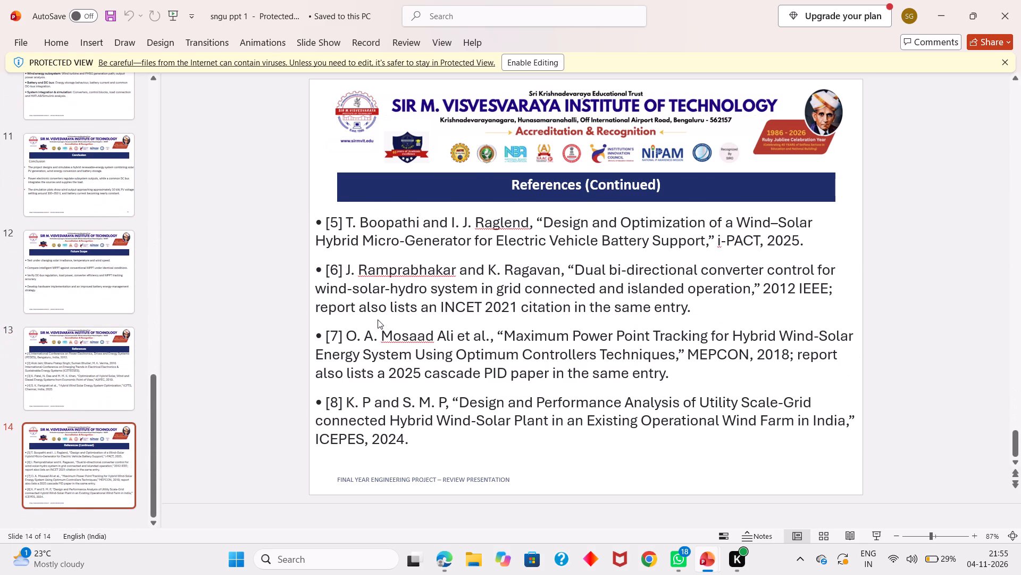
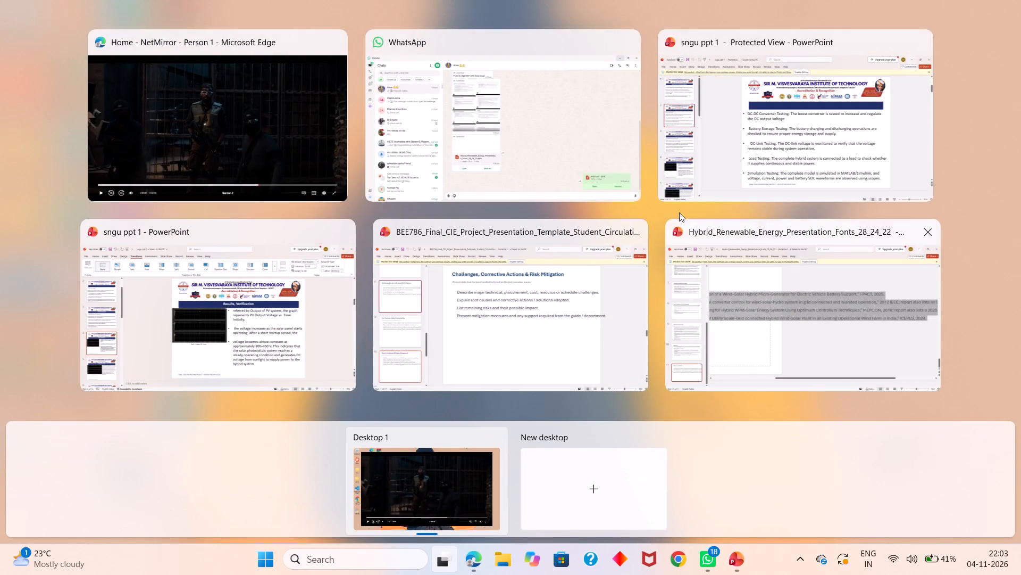
# Switch to the Protected View copy of "sngu ppt 1" and show its first slide, Testing Procedure & Performance Evaluation.
pyautogui.click(782, 144)
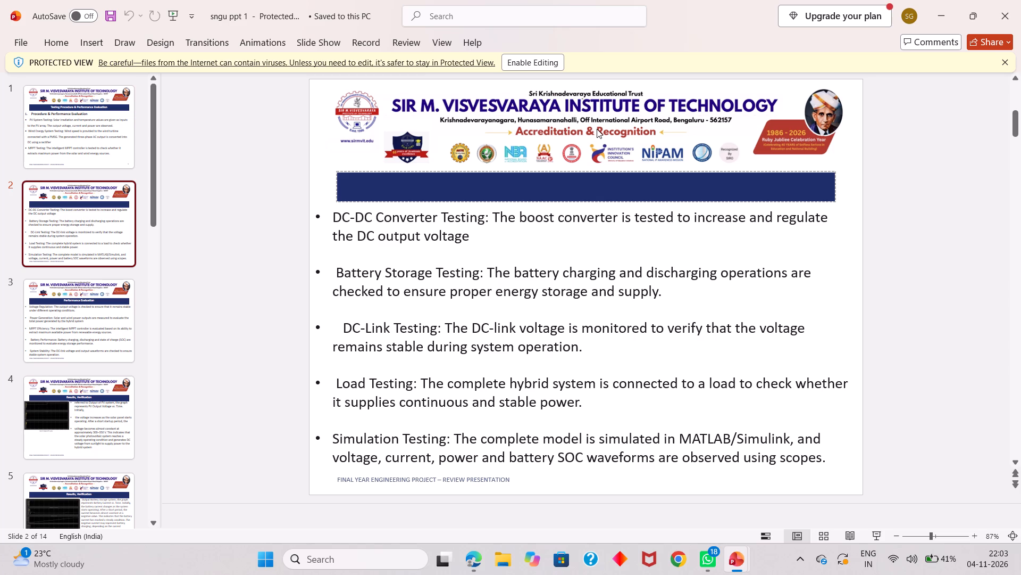
pyautogui.click(71, 113)
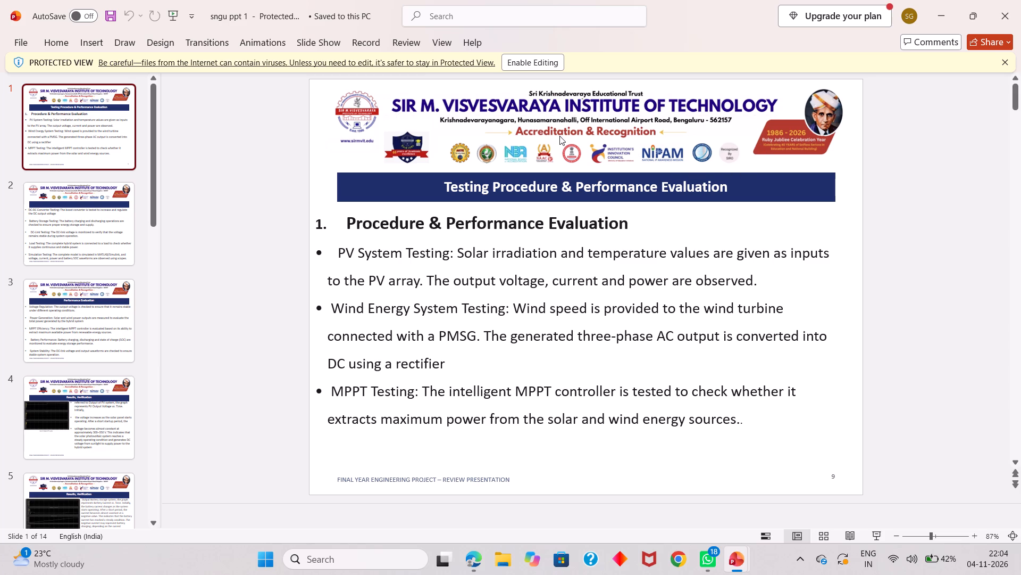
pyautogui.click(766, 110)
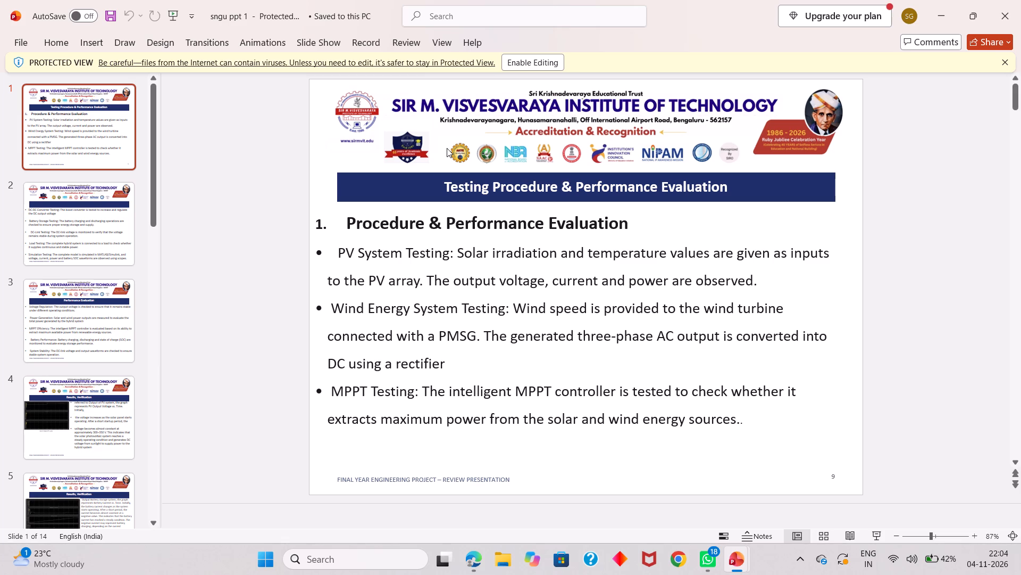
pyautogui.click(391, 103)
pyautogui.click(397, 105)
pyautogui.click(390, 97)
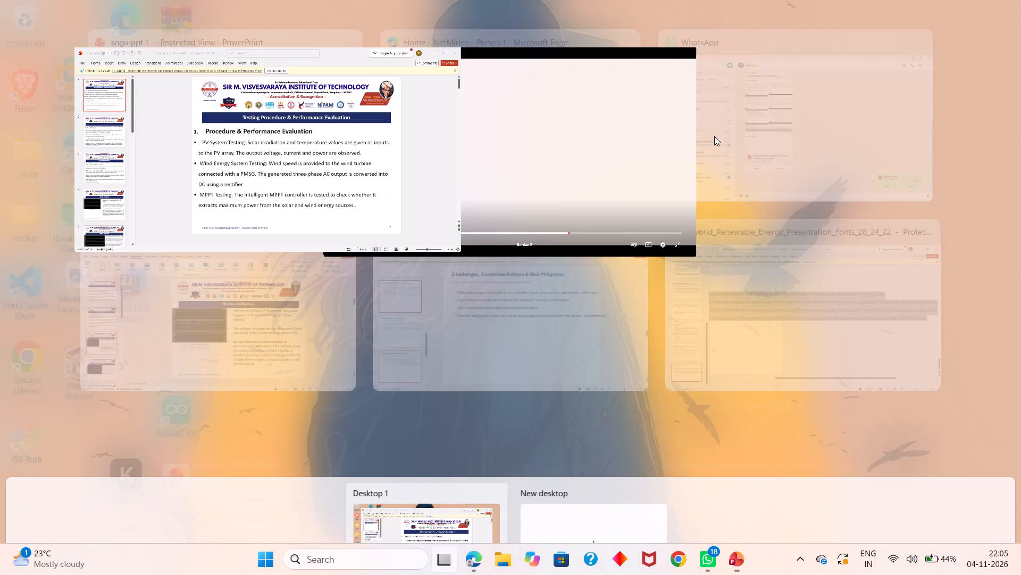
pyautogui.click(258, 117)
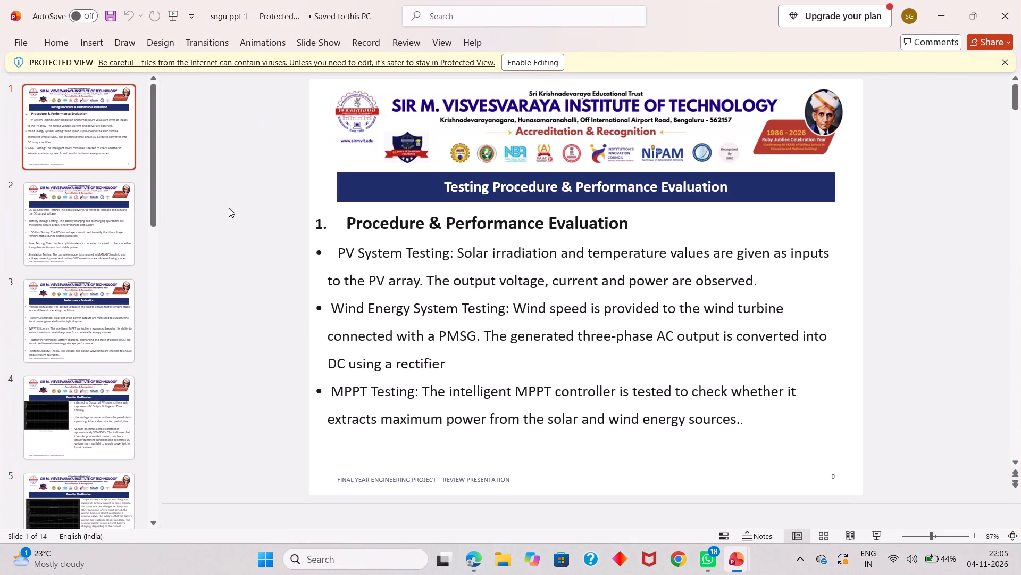
# Review the slides of the protected sngu ppt 1 copy, from the converter and battery testing slide through the final references slide.
pyautogui.click(86, 213)
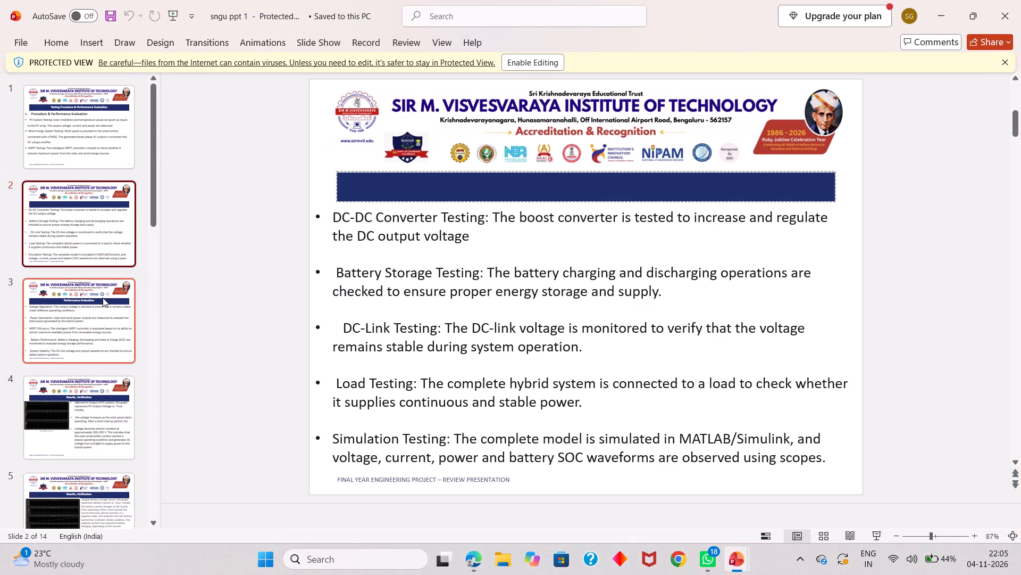
pyautogui.click(17, 295)
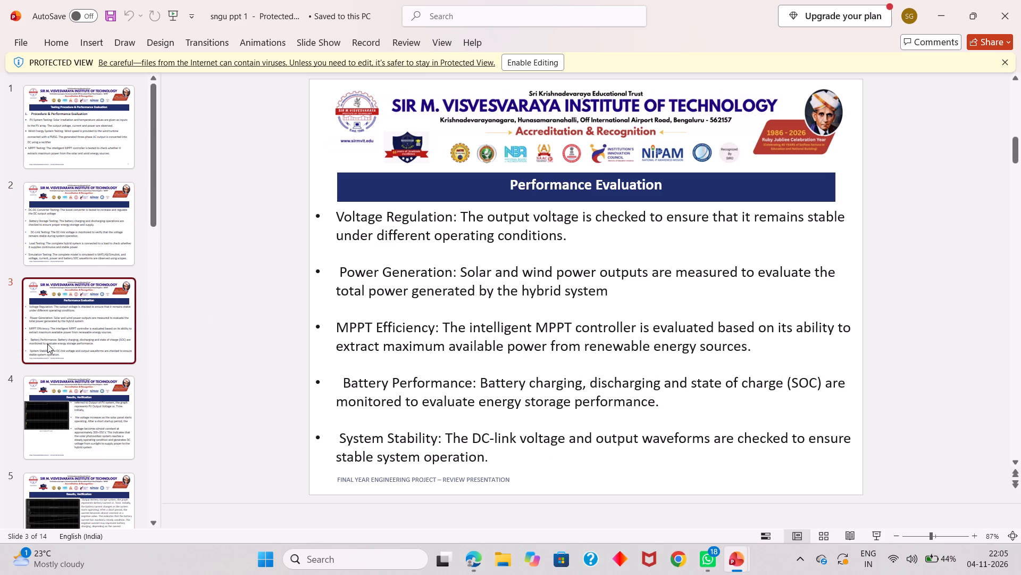
pyautogui.click(68, 409)
pyautogui.scroll(-2, 105, 398)
pyautogui.click(86, 378)
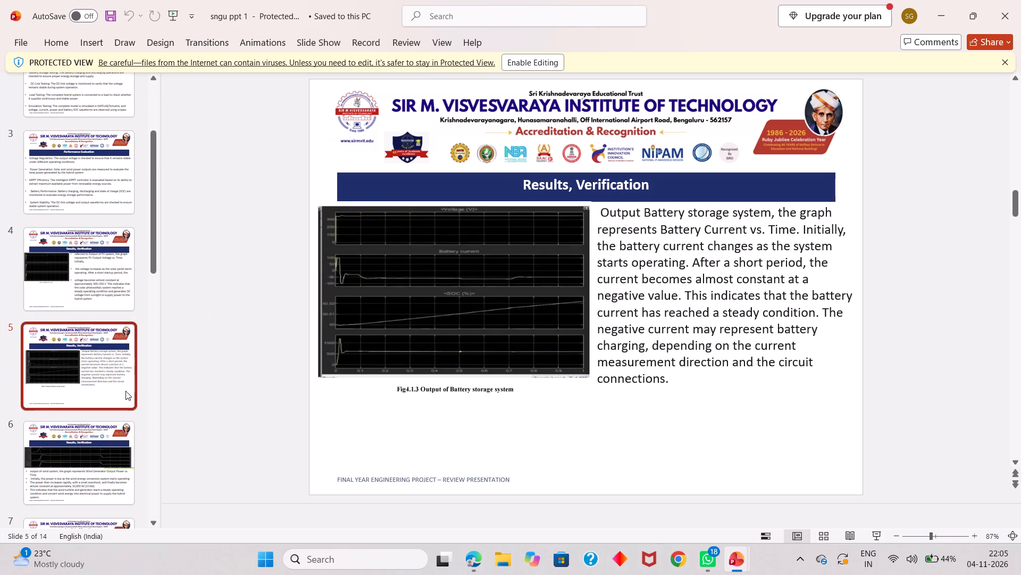
pyautogui.scroll(-1, 125, 391)
pyautogui.click(96, 412)
pyautogui.scroll(-1, 96, 412)
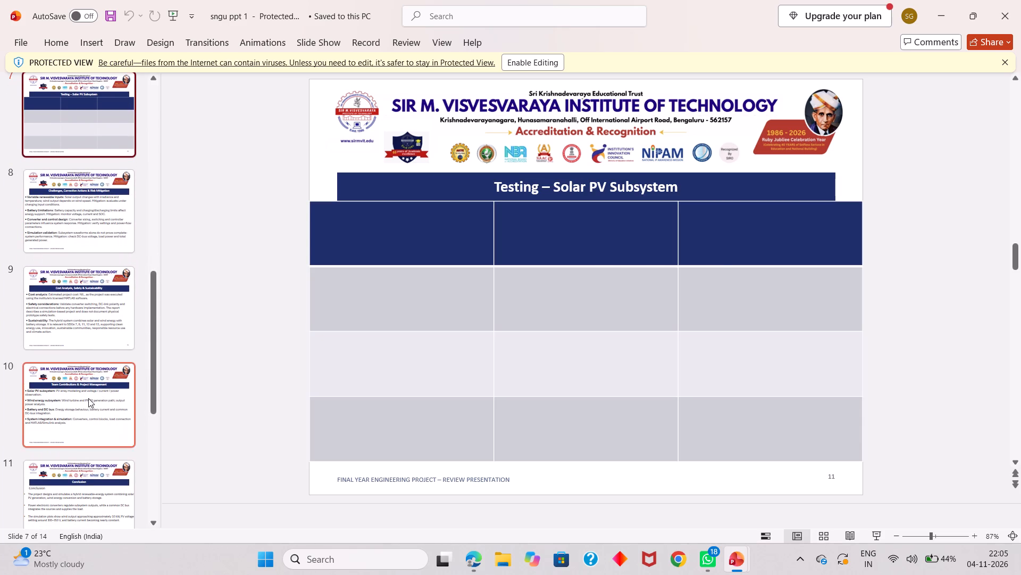
pyautogui.click(87, 310)
pyautogui.scroll(-1, 102, 354)
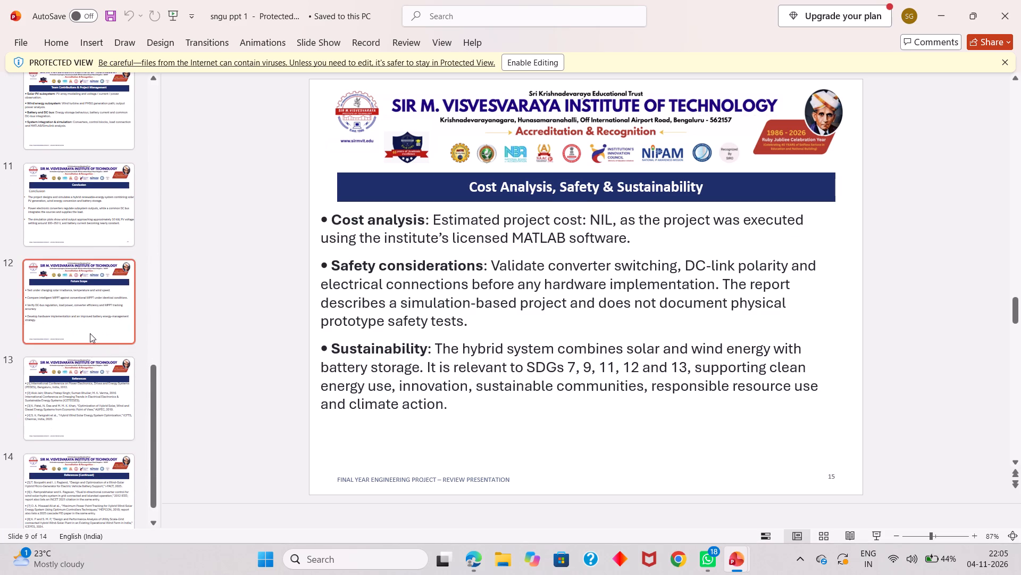
pyautogui.click(90, 333)
pyautogui.click(87, 384)
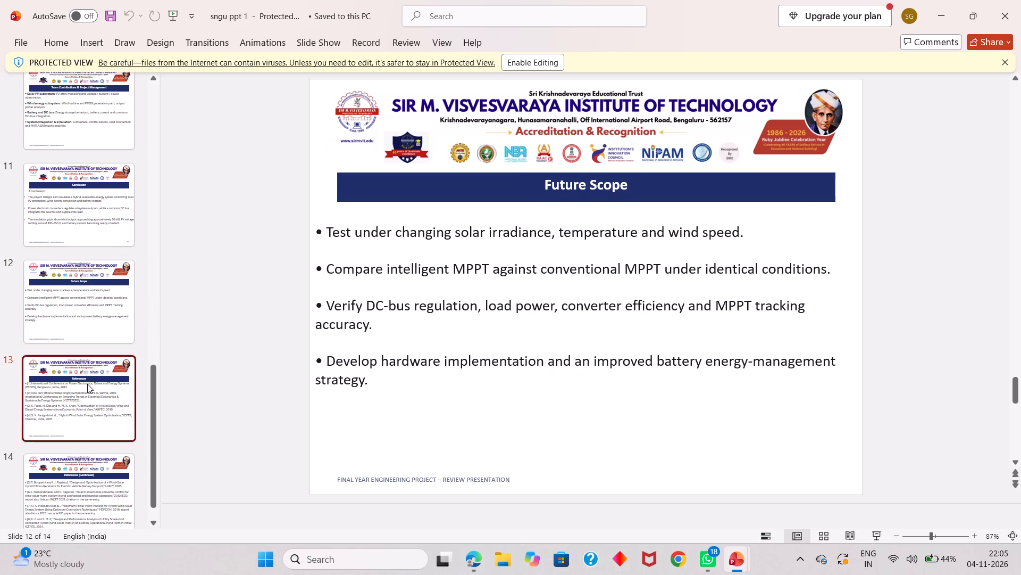
pyautogui.scroll(-1, 98, 427)
pyautogui.click(95, 461)
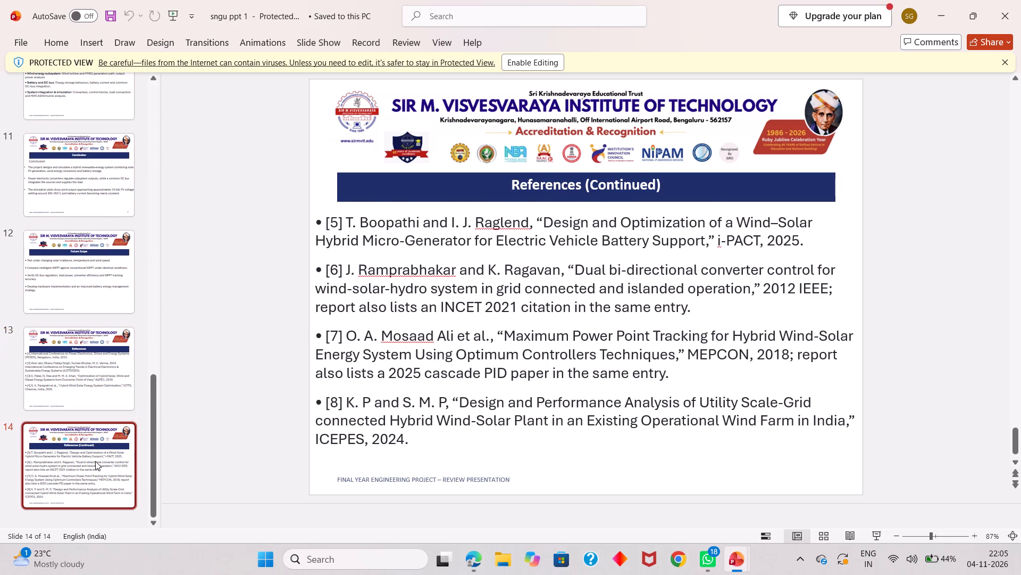
pyautogui.scroll(12, 95, 461)
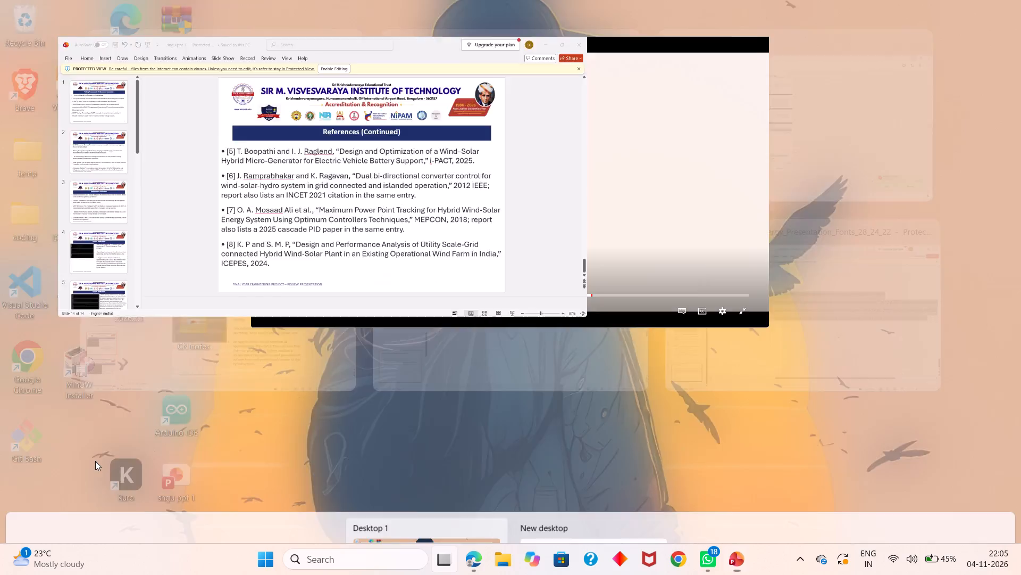
# Switch to Microsoft Edge and resume playback of the Sardar 2 video.
pyautogui.click(154, 147)
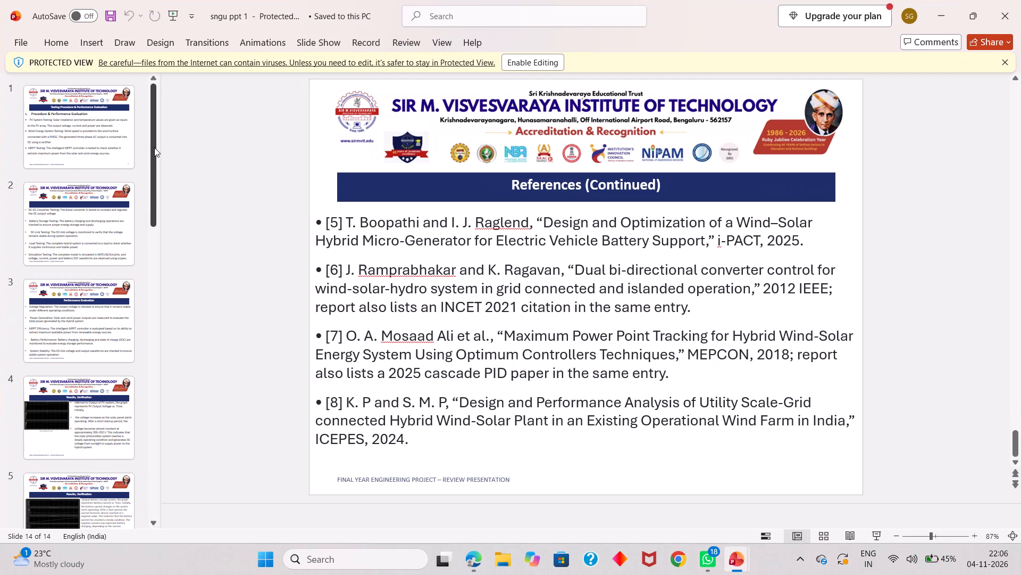
pyautogui.click(284, 0)
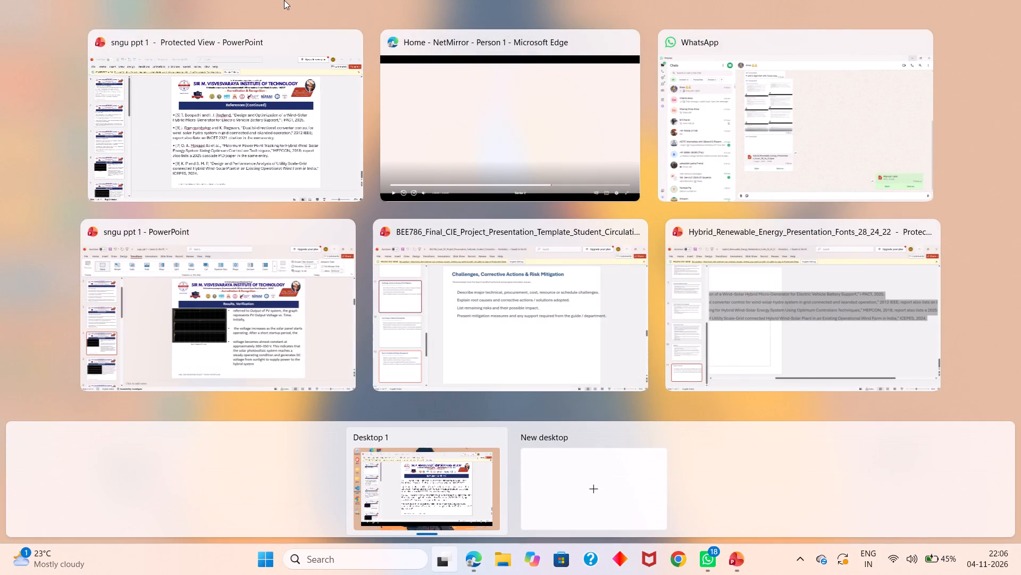
pyautogui.click(462, 128)
pyautogui.press('space')
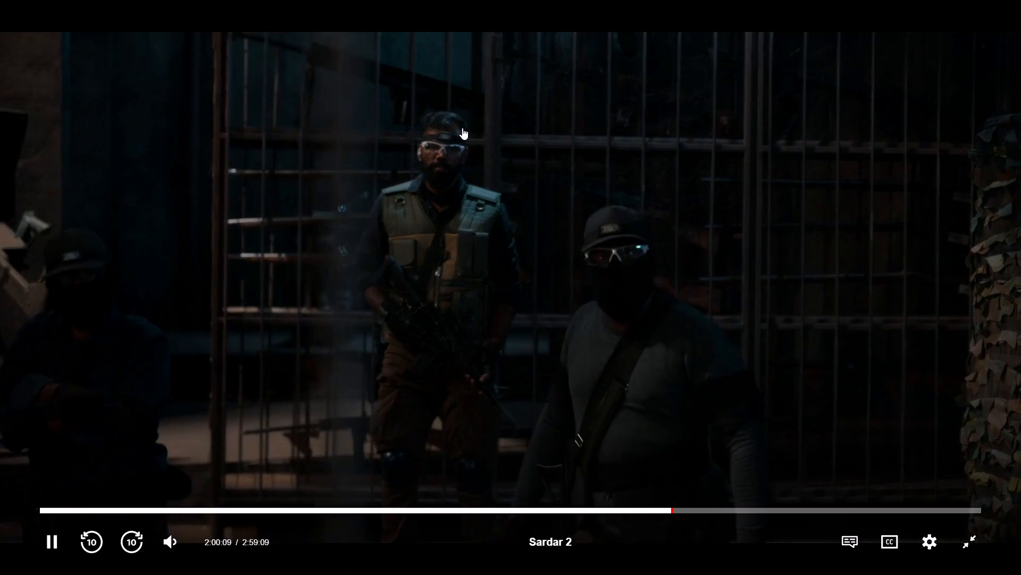
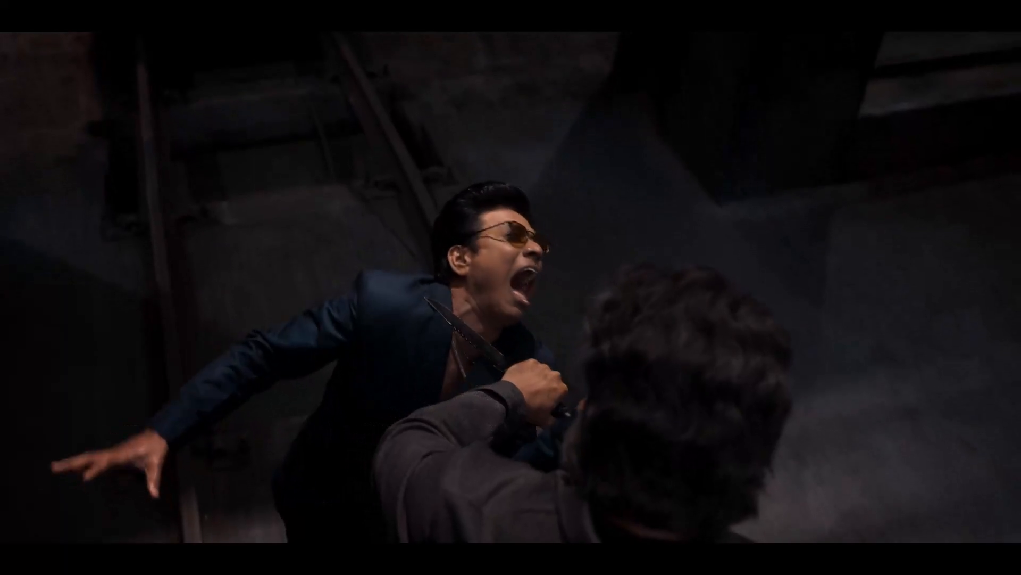
# Skip the Sardar 2 video forward and pause it.
pyautogui.press('Right')
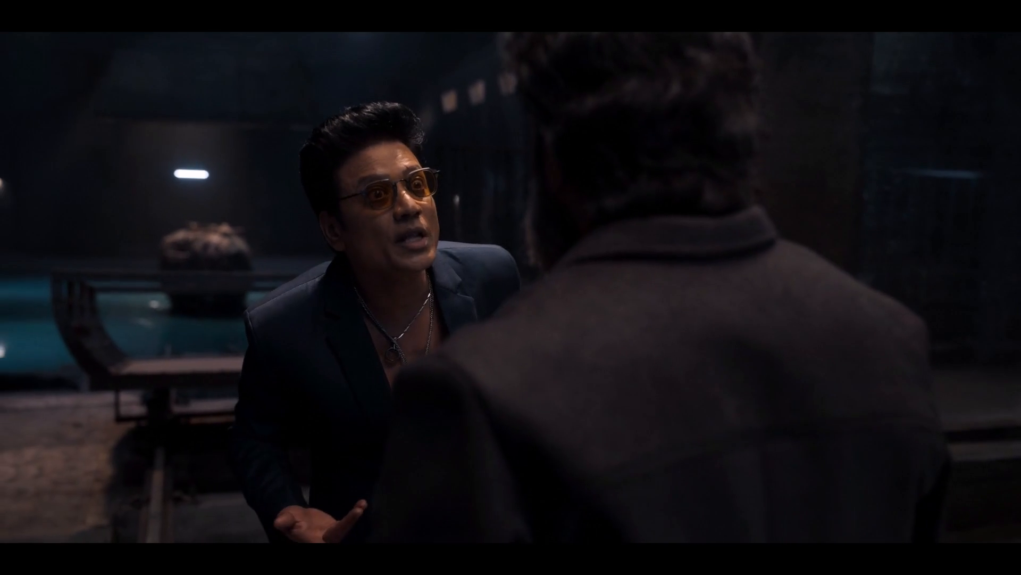
pyautogui.press('space')
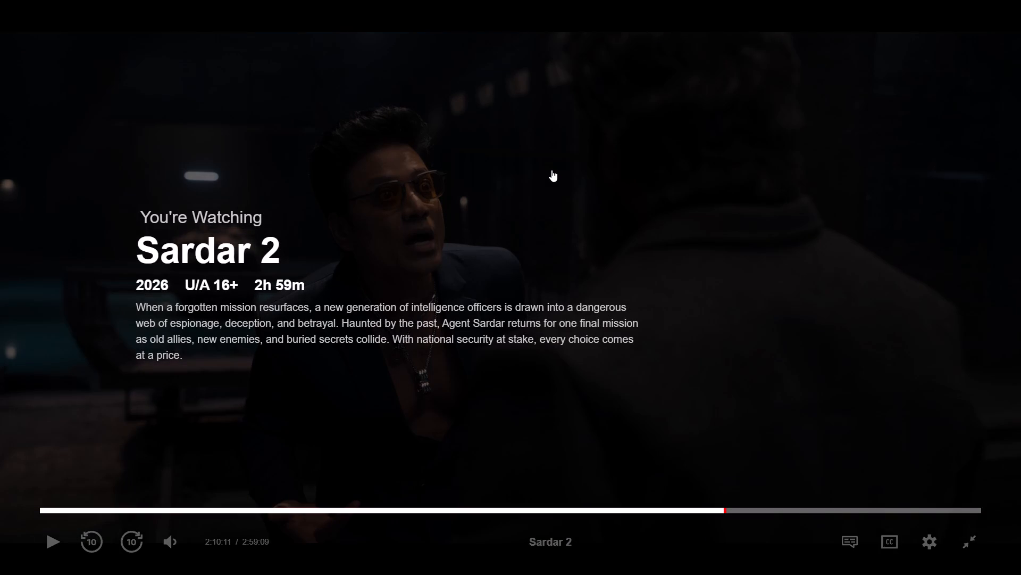
# Switch to PowerPoint and enable editing for the protected sngu ppt 1 presentation.
pyautogui.click(559, 142)
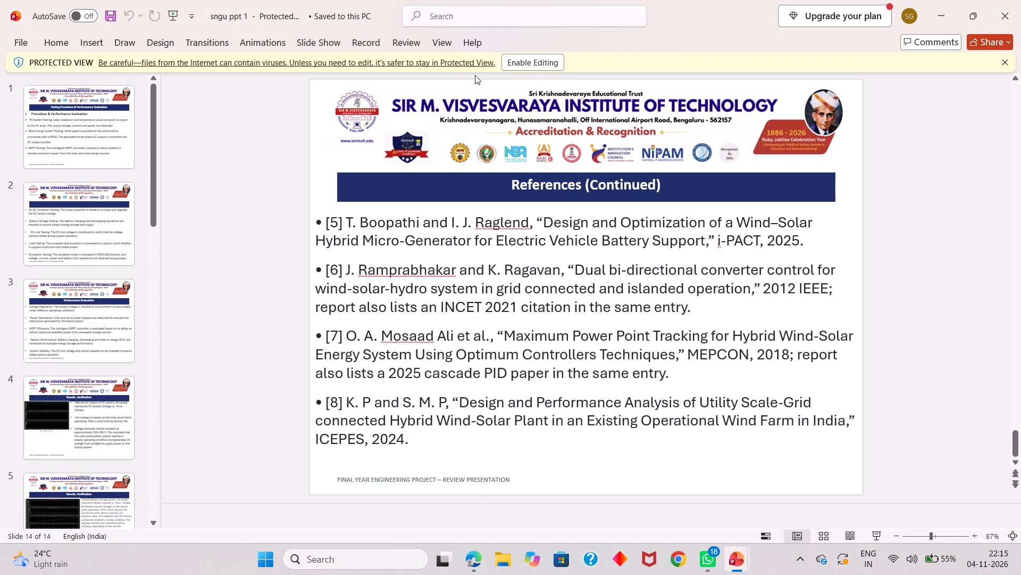
pyautogui.click(527, 60)
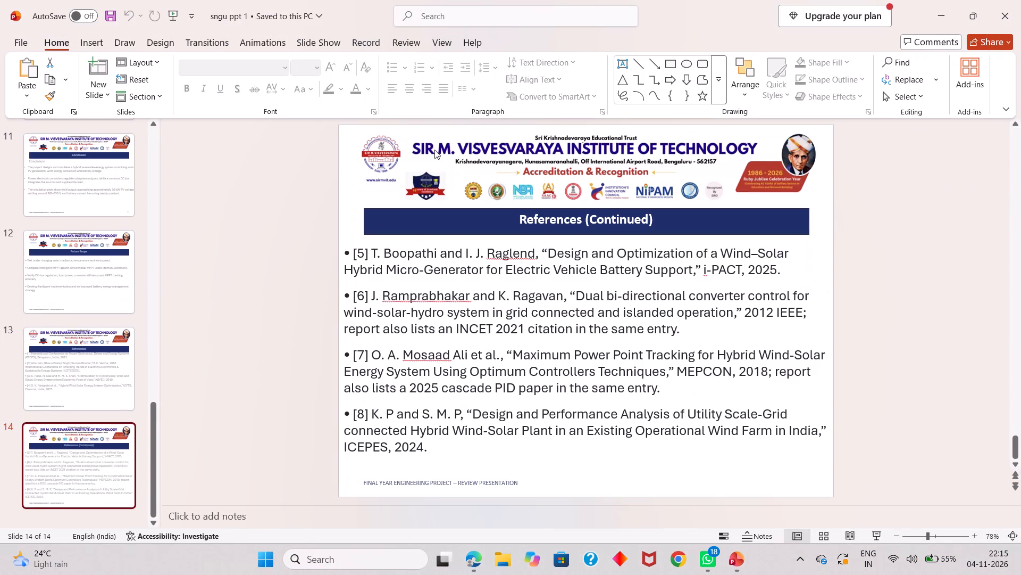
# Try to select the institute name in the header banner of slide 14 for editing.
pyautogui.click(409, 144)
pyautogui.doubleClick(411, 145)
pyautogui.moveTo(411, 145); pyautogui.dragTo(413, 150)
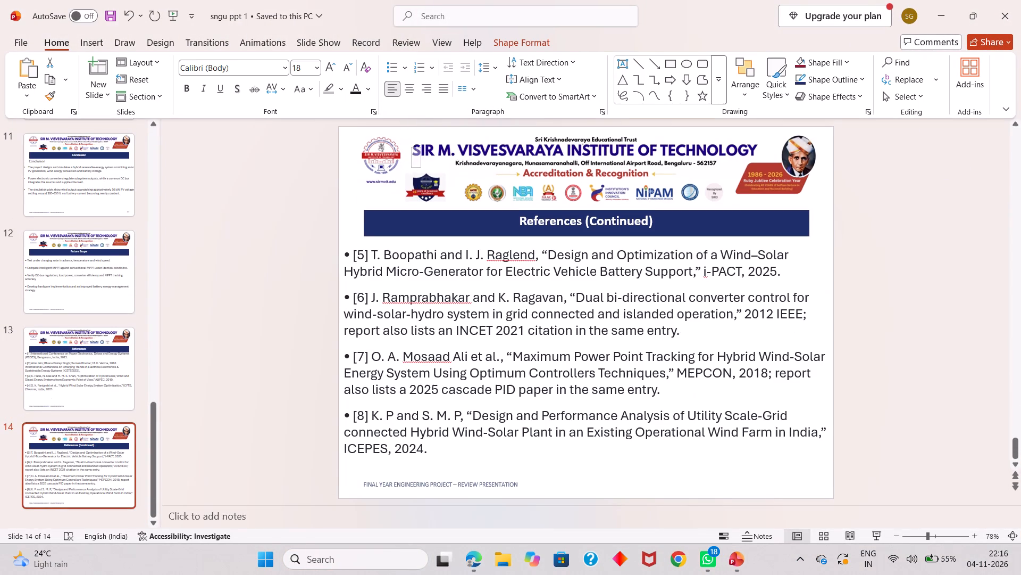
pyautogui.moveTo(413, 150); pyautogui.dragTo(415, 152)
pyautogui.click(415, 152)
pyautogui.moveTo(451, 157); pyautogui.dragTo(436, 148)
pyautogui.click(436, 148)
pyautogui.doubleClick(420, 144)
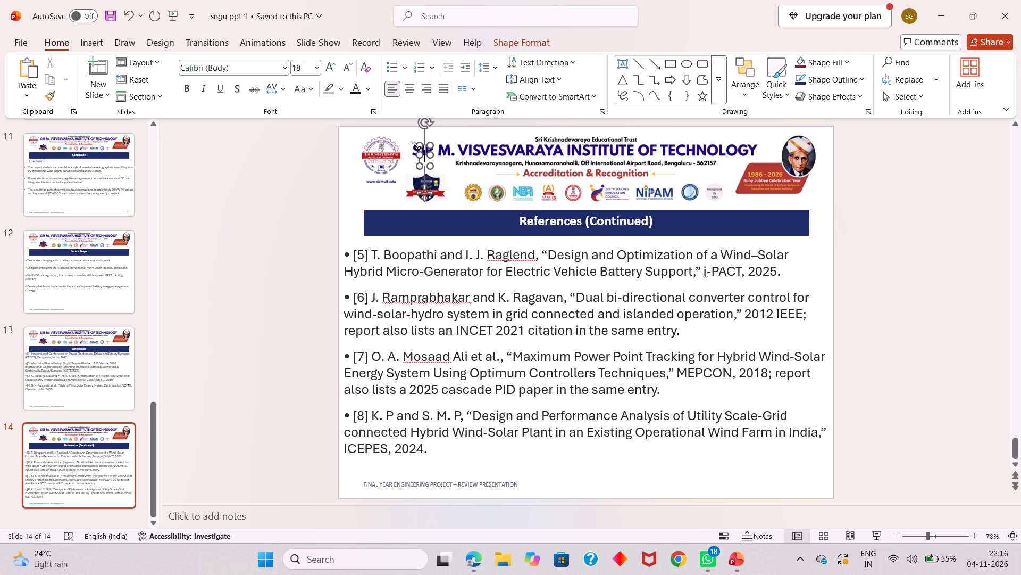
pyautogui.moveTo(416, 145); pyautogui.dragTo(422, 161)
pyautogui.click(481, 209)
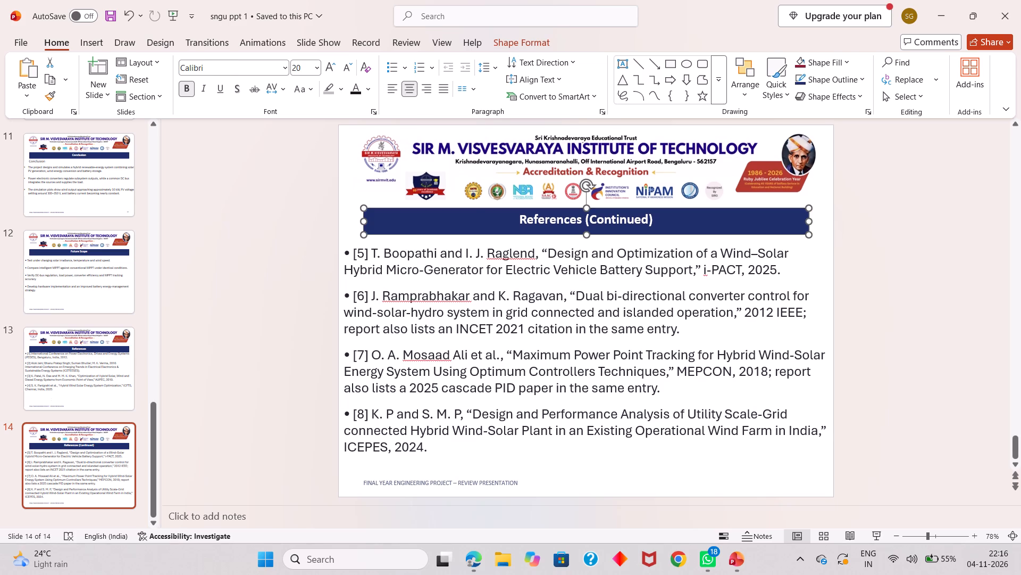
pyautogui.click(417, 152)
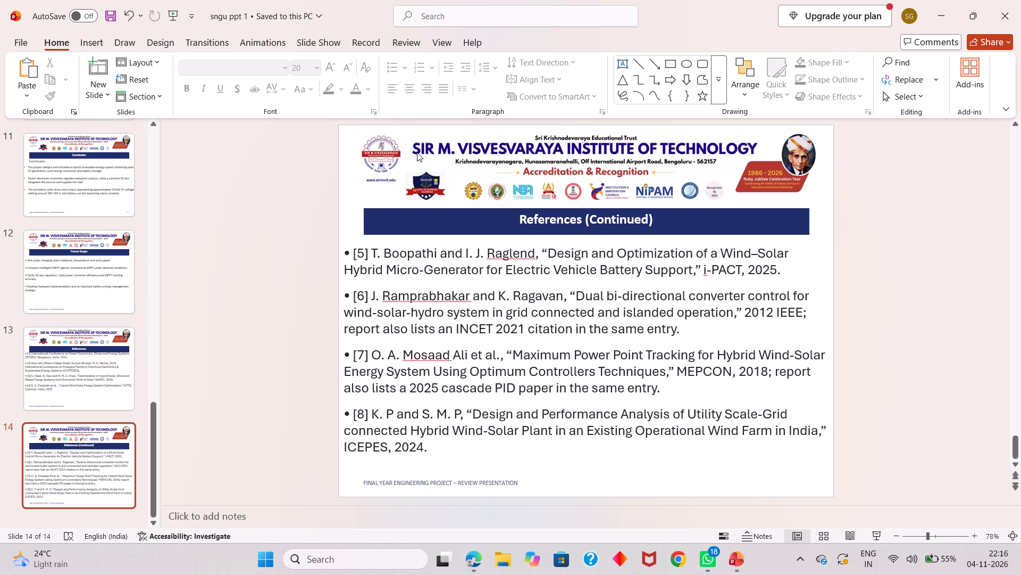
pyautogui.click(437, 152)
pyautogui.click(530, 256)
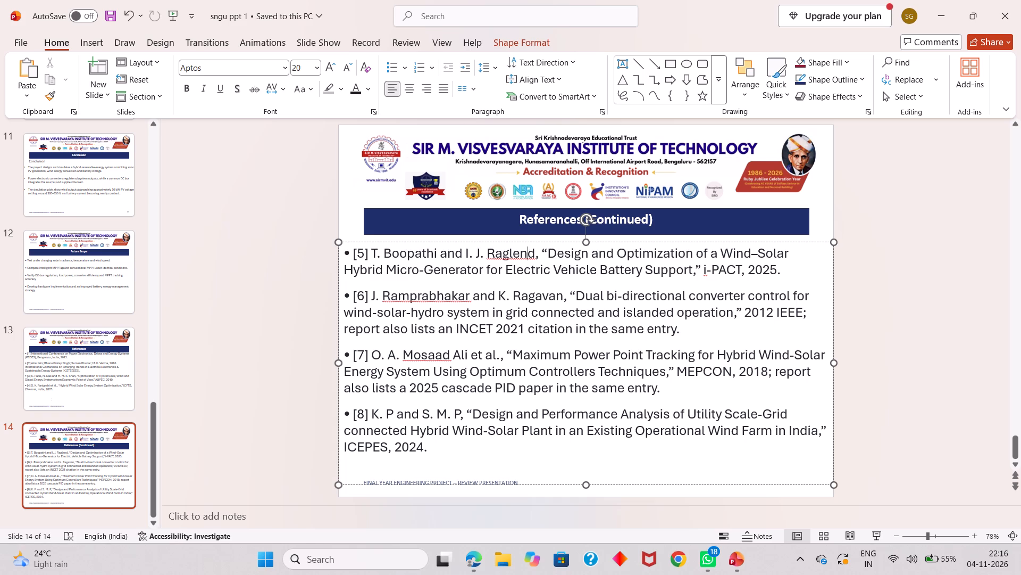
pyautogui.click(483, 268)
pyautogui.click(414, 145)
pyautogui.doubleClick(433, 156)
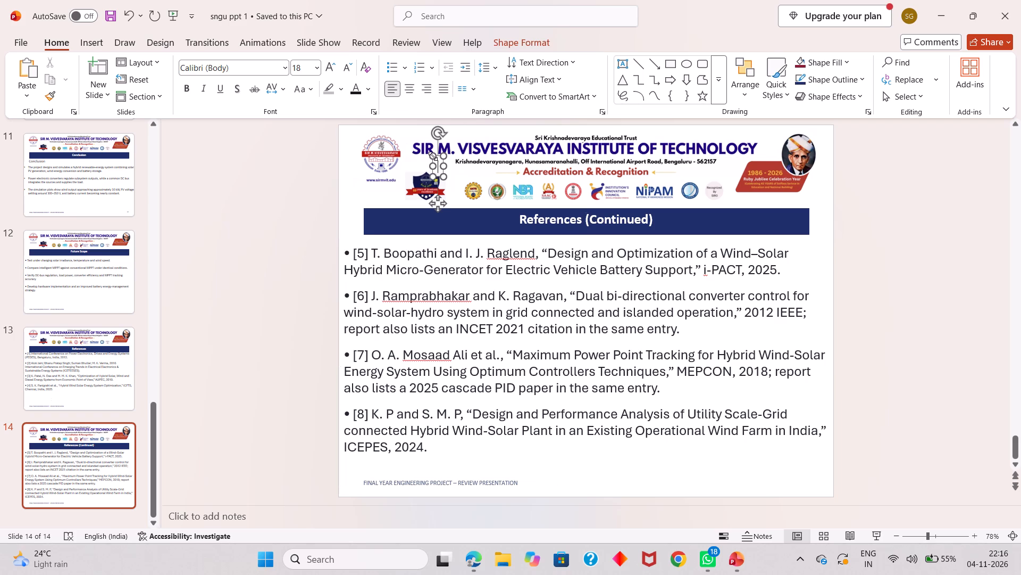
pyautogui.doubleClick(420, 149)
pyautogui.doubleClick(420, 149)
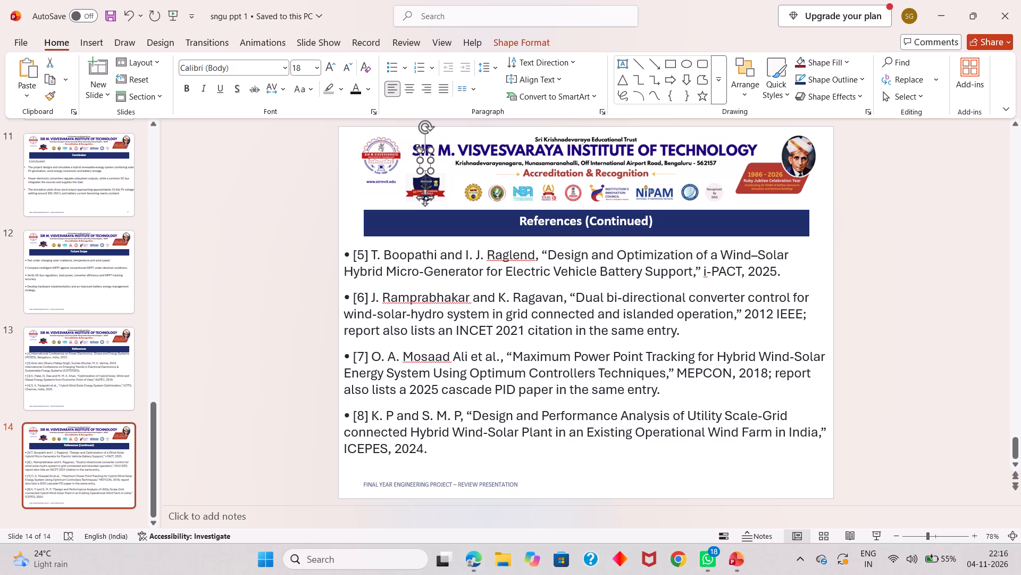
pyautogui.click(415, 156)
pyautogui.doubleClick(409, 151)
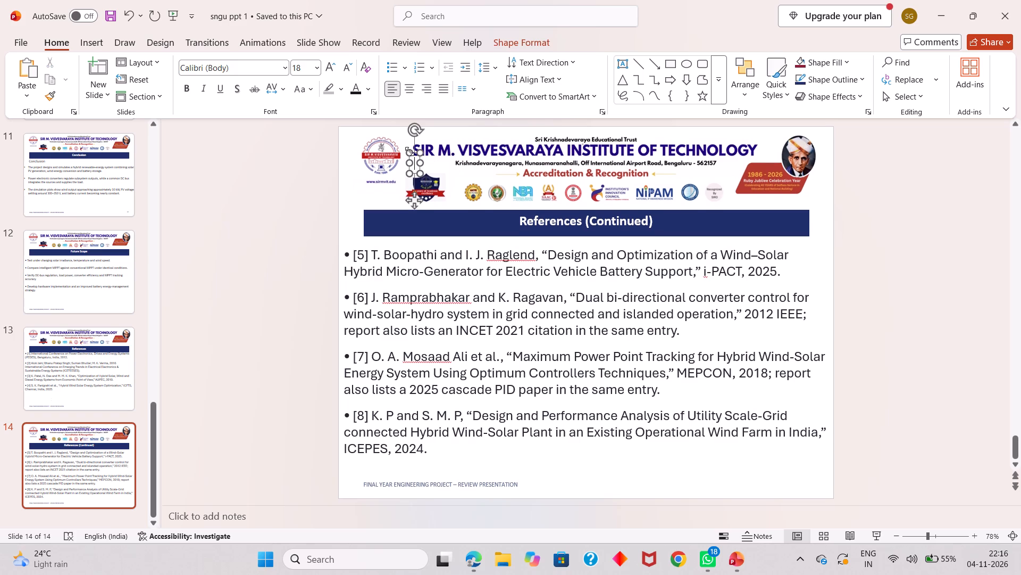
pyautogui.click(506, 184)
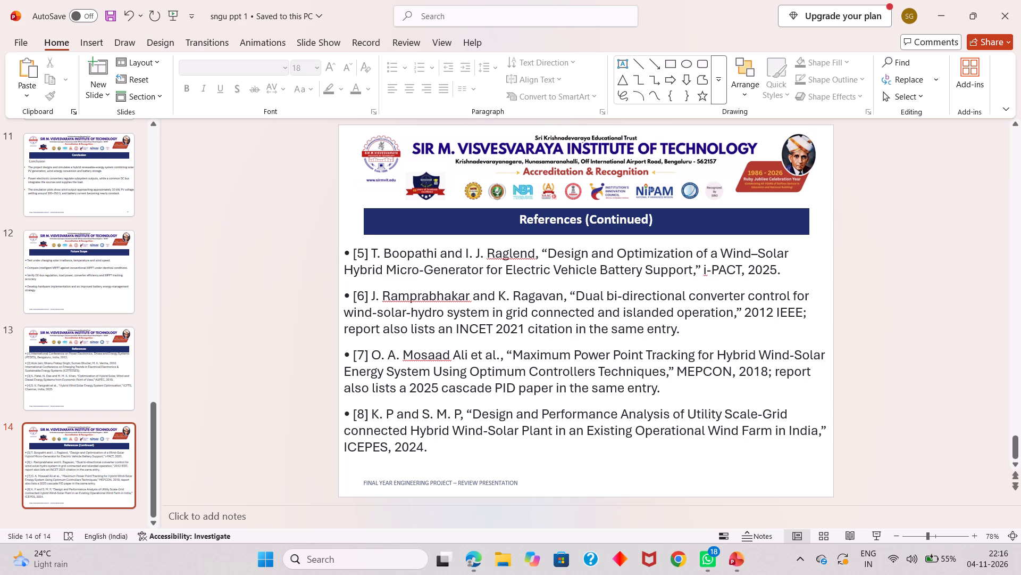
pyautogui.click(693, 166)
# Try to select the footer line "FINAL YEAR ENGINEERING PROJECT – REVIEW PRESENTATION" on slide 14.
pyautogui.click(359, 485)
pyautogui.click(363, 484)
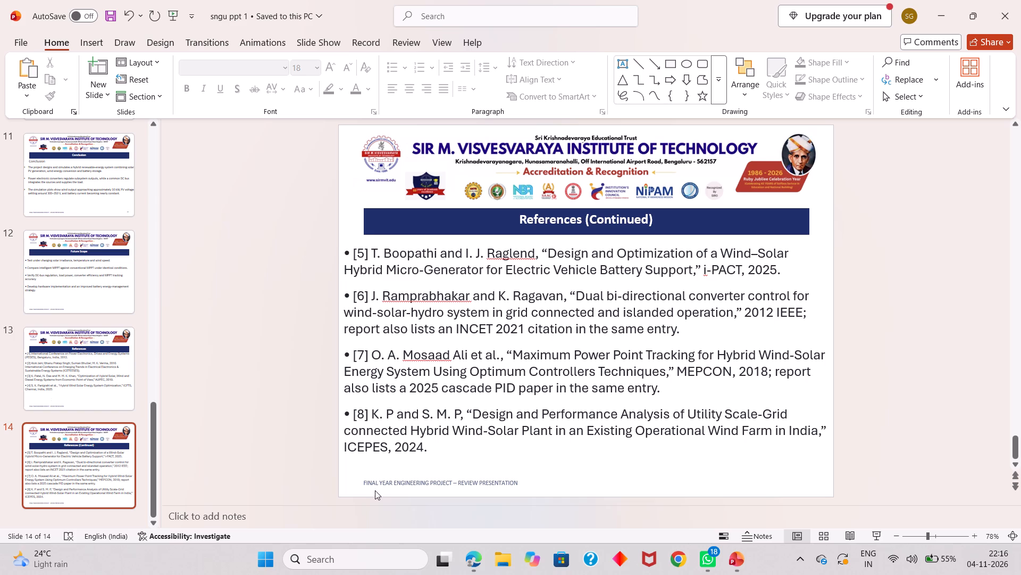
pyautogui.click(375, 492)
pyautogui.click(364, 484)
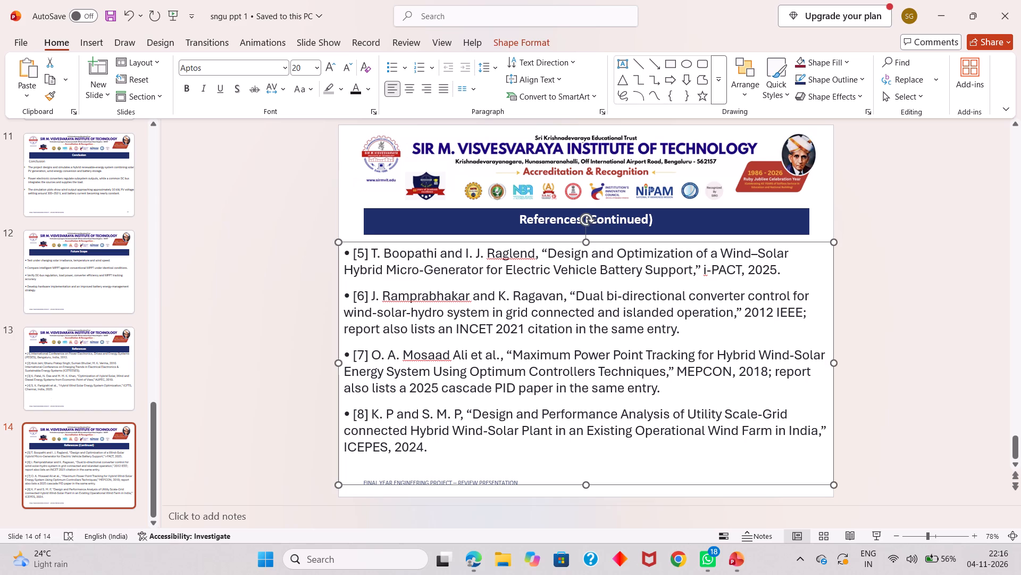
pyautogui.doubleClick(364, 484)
# Shorten the references text box on slide 14 to clear the footer by deleting its empty last line.
pyautogui.moveTo(588, 486); pyautogui.dragTo(585, 473)
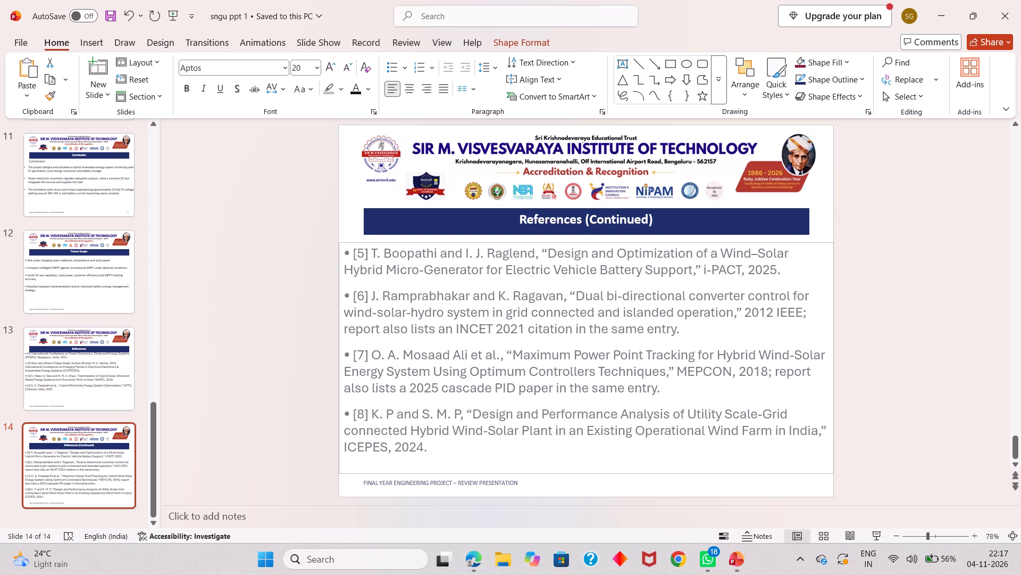
pyautogui.moveTo(585, 473); pyautogui.dragTo(584, 473)
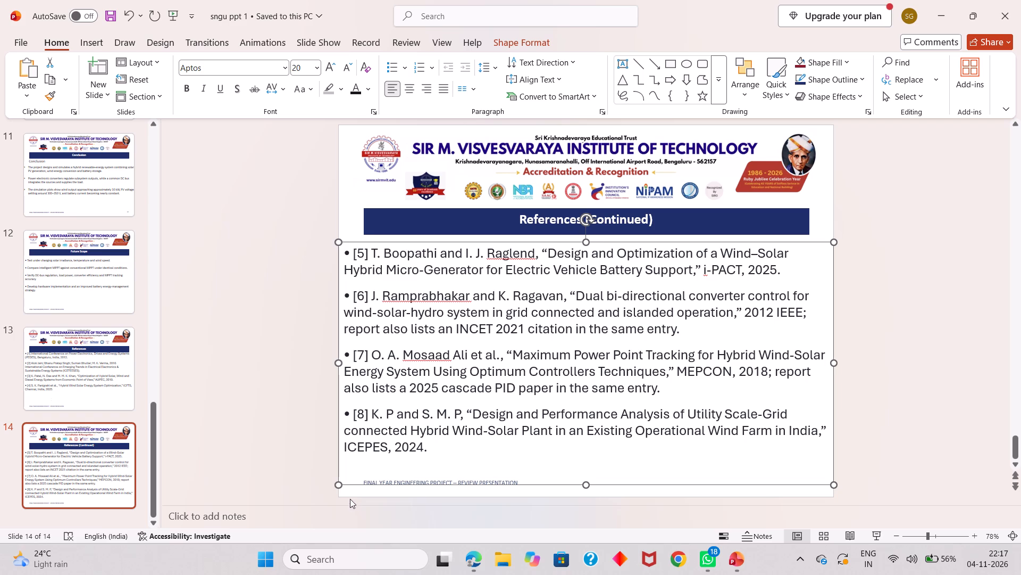
pyautogui.click(348, 475)
pyautogui.press('BackSpace')
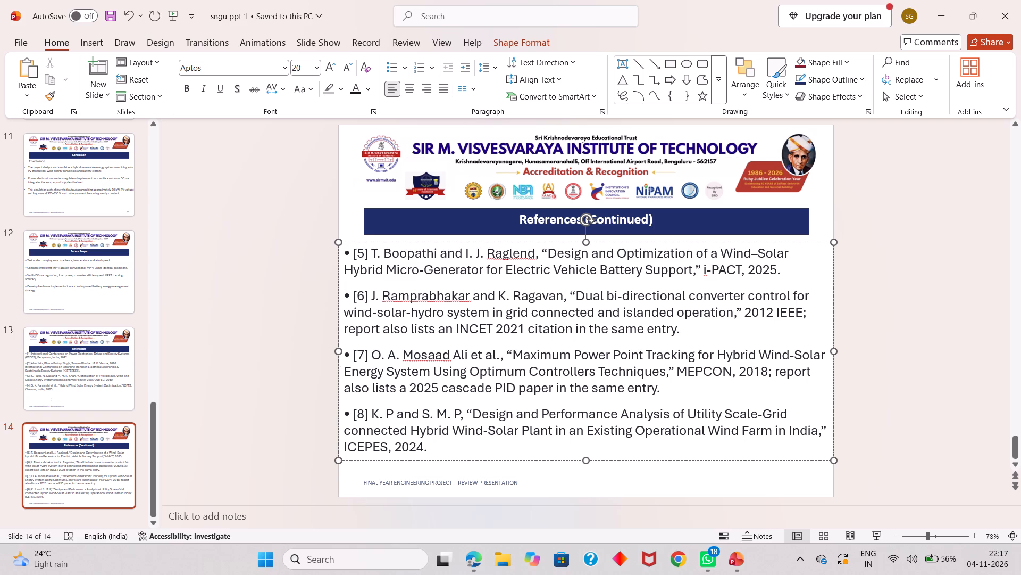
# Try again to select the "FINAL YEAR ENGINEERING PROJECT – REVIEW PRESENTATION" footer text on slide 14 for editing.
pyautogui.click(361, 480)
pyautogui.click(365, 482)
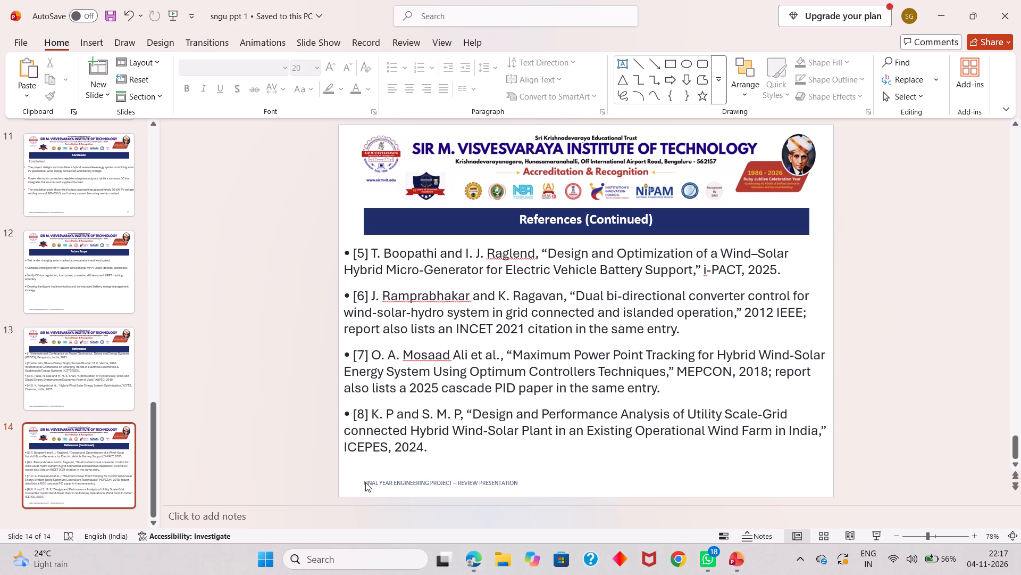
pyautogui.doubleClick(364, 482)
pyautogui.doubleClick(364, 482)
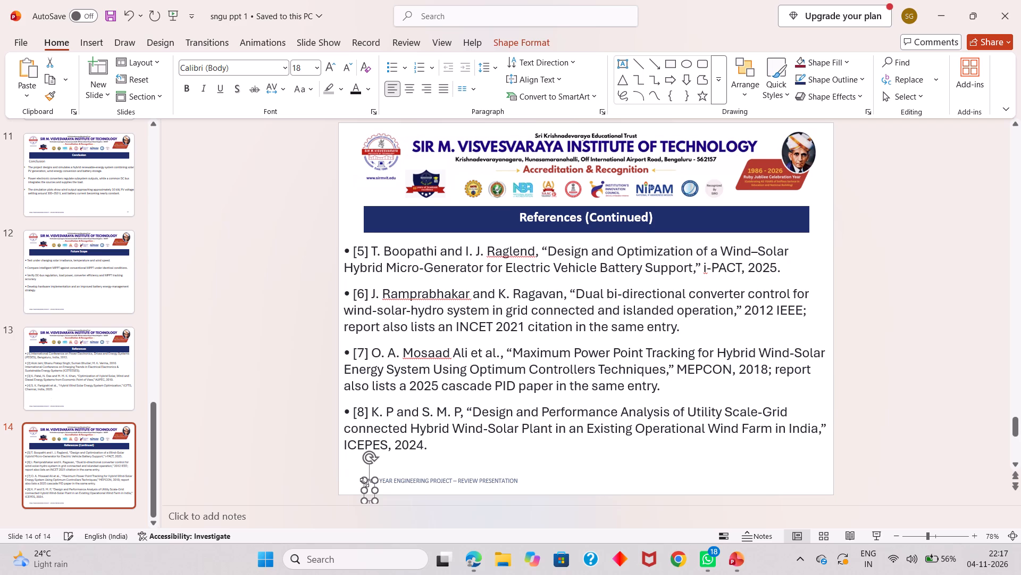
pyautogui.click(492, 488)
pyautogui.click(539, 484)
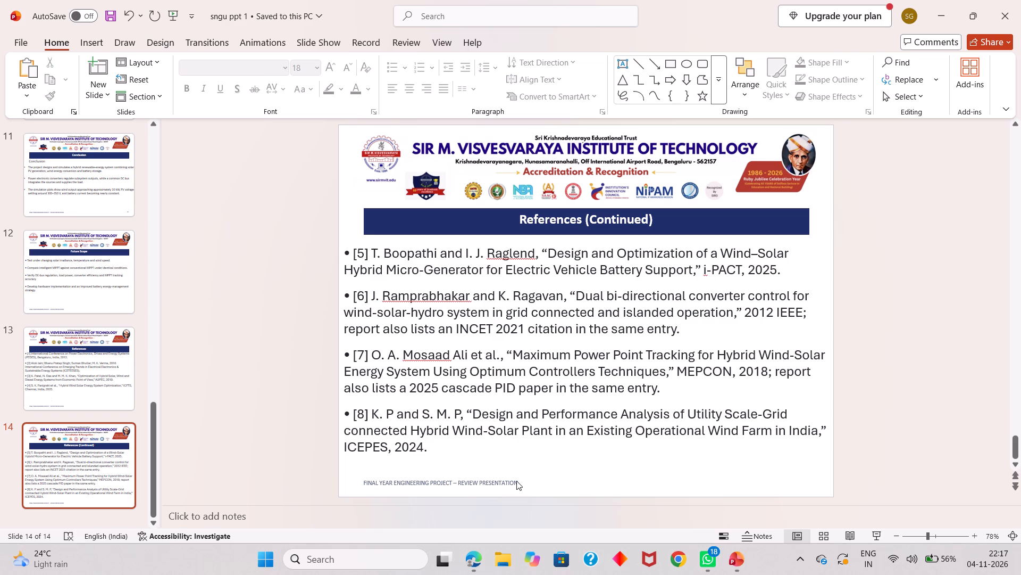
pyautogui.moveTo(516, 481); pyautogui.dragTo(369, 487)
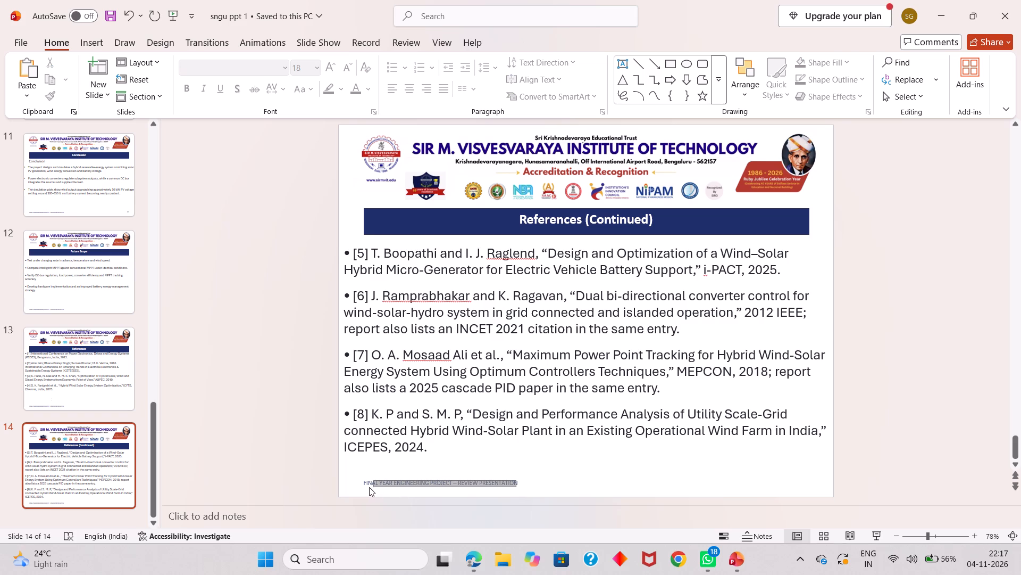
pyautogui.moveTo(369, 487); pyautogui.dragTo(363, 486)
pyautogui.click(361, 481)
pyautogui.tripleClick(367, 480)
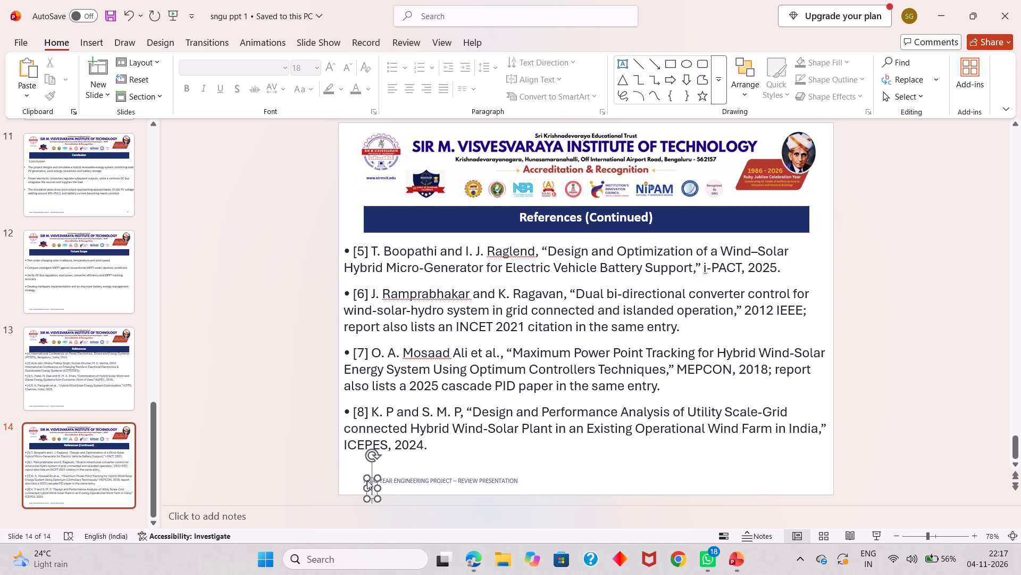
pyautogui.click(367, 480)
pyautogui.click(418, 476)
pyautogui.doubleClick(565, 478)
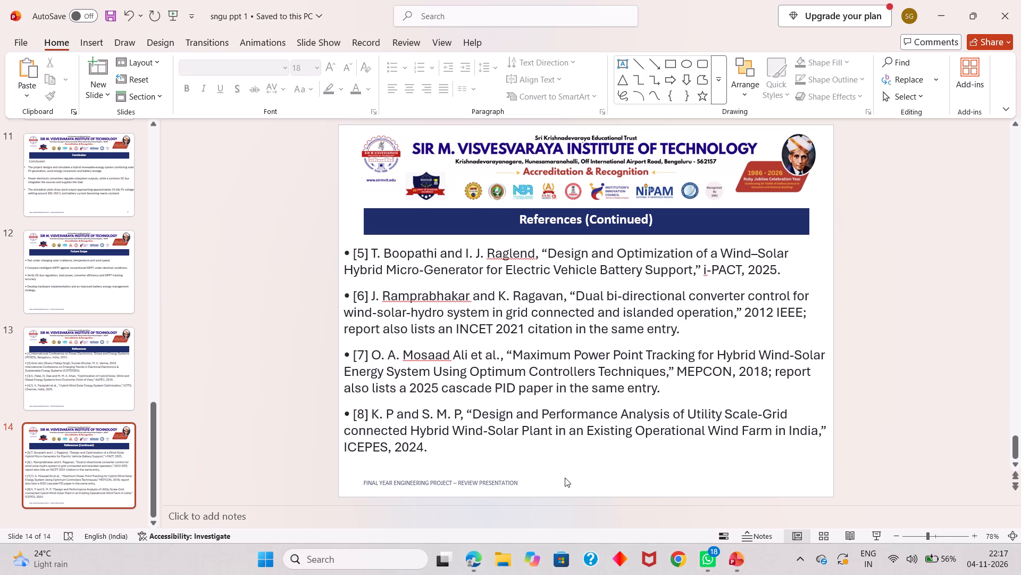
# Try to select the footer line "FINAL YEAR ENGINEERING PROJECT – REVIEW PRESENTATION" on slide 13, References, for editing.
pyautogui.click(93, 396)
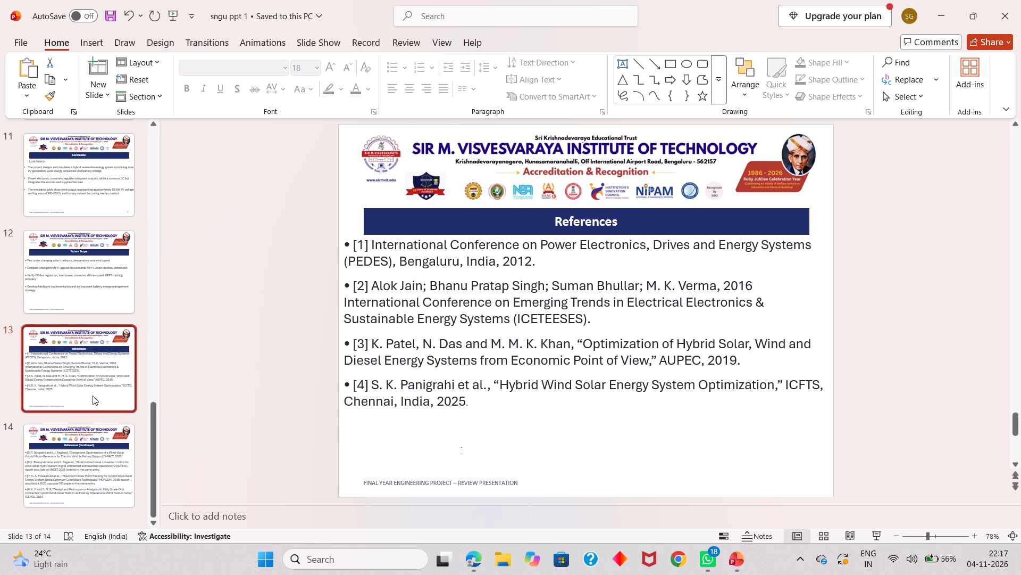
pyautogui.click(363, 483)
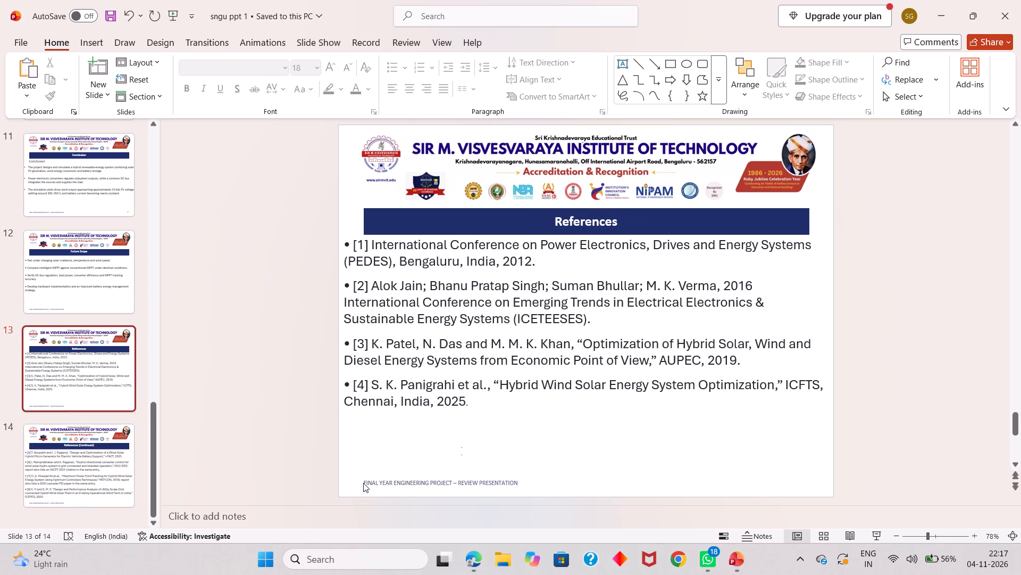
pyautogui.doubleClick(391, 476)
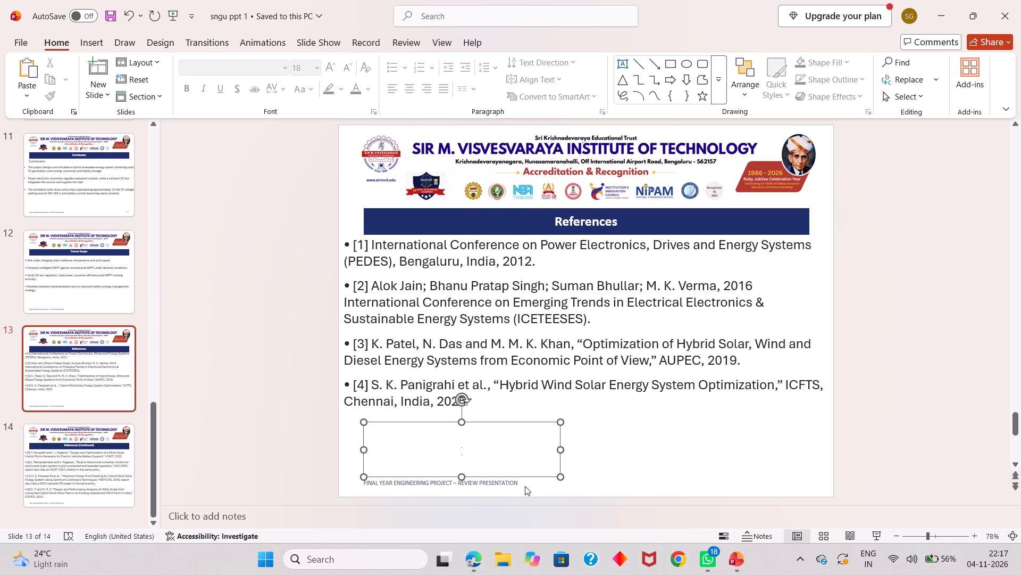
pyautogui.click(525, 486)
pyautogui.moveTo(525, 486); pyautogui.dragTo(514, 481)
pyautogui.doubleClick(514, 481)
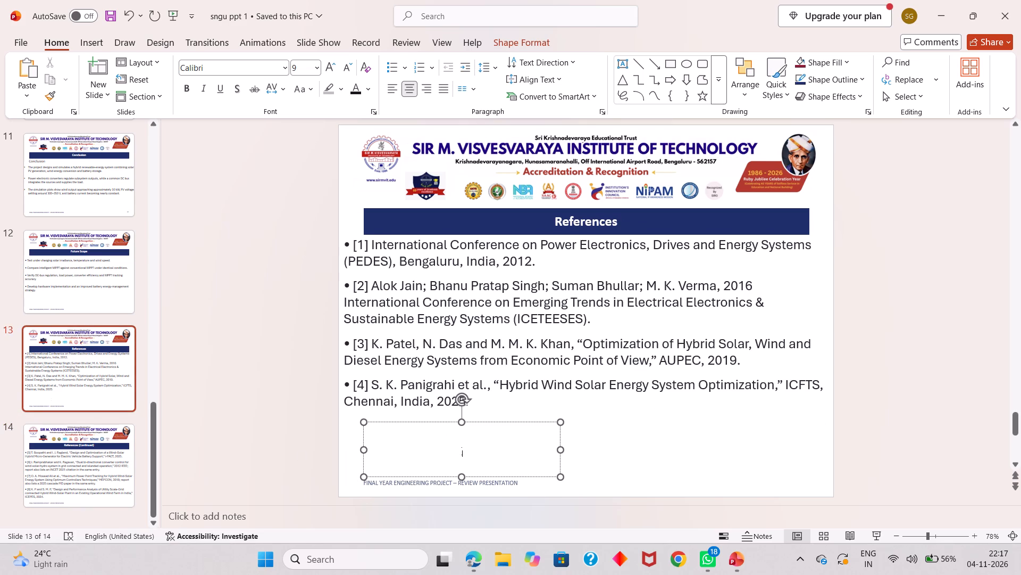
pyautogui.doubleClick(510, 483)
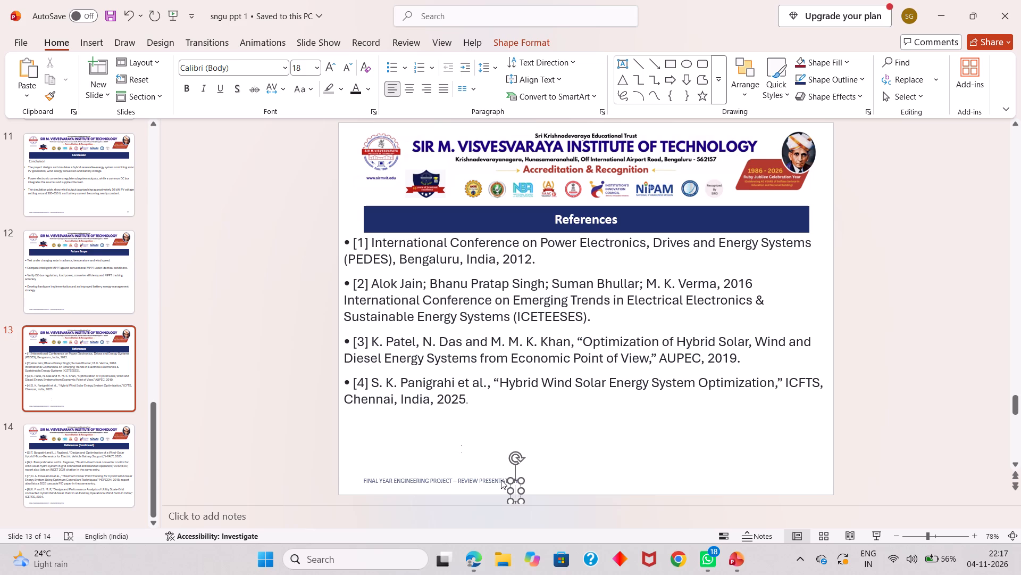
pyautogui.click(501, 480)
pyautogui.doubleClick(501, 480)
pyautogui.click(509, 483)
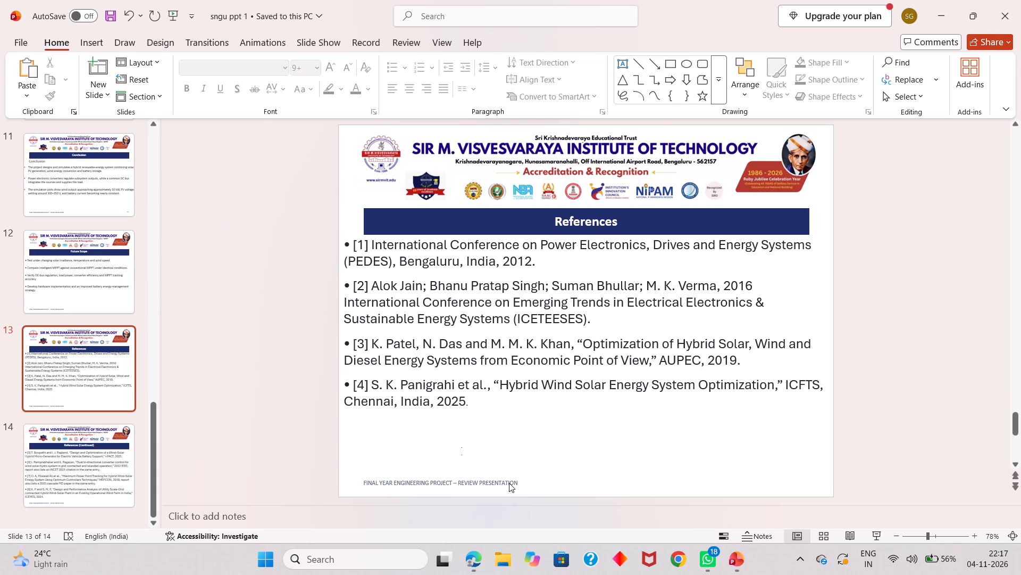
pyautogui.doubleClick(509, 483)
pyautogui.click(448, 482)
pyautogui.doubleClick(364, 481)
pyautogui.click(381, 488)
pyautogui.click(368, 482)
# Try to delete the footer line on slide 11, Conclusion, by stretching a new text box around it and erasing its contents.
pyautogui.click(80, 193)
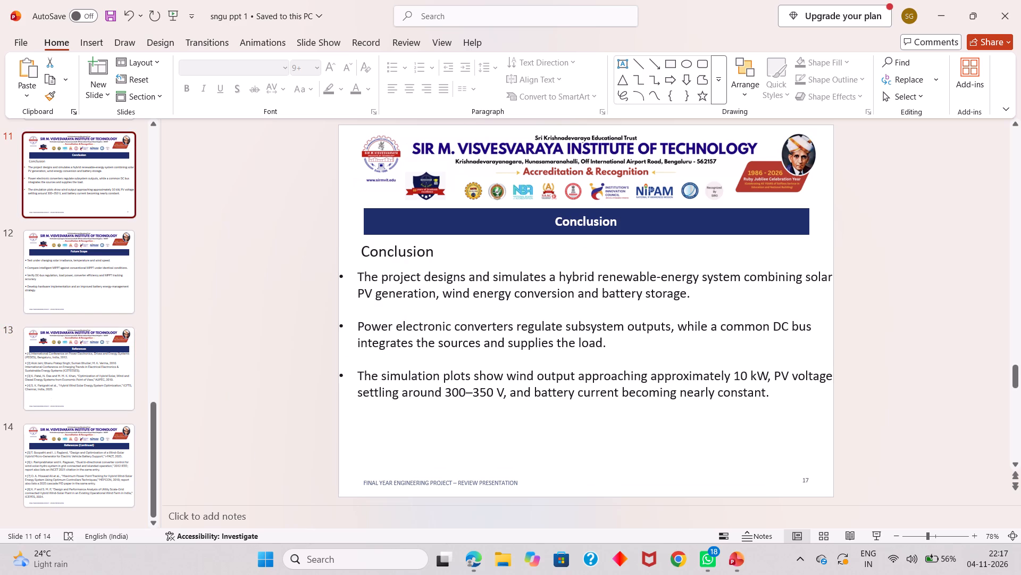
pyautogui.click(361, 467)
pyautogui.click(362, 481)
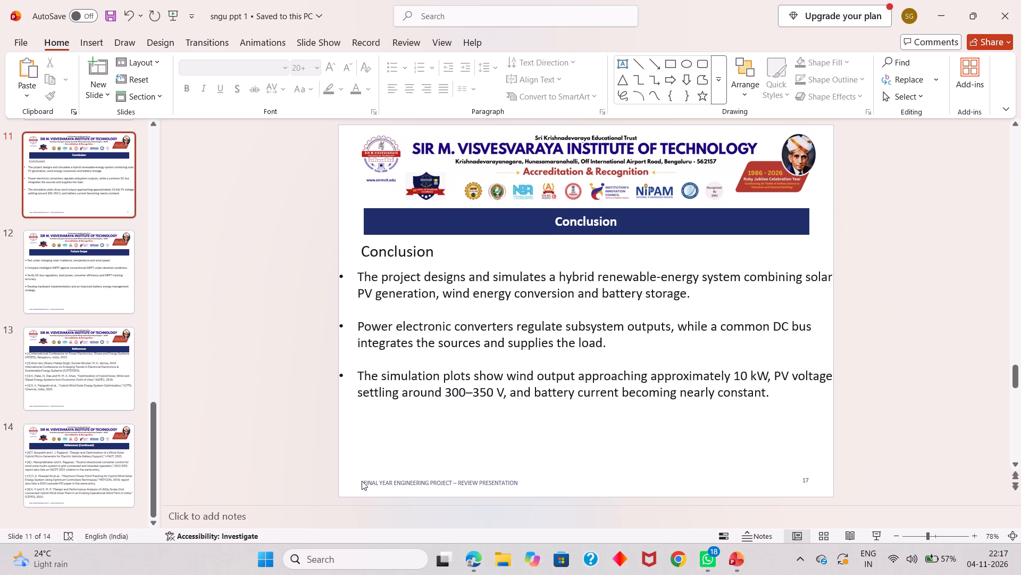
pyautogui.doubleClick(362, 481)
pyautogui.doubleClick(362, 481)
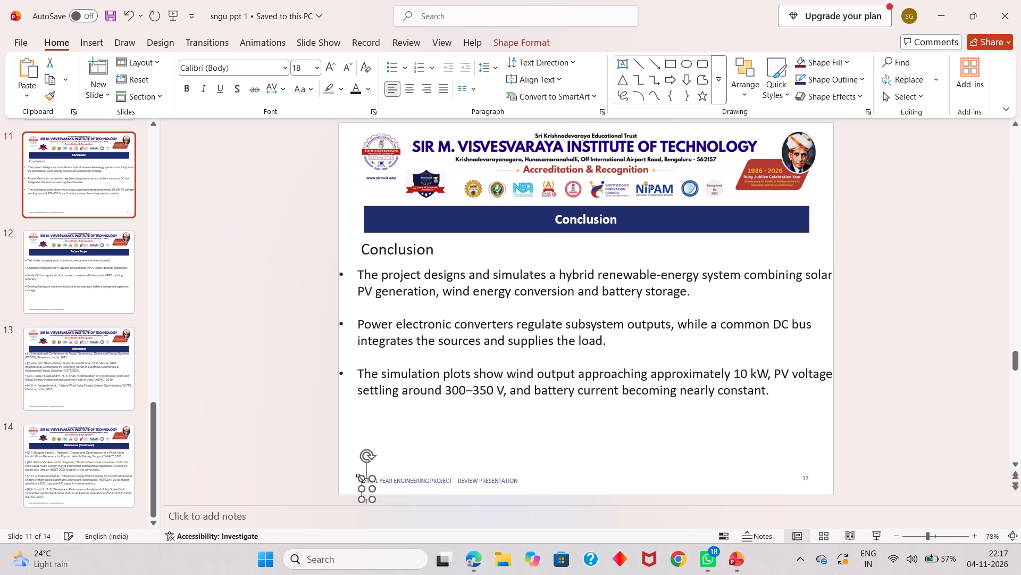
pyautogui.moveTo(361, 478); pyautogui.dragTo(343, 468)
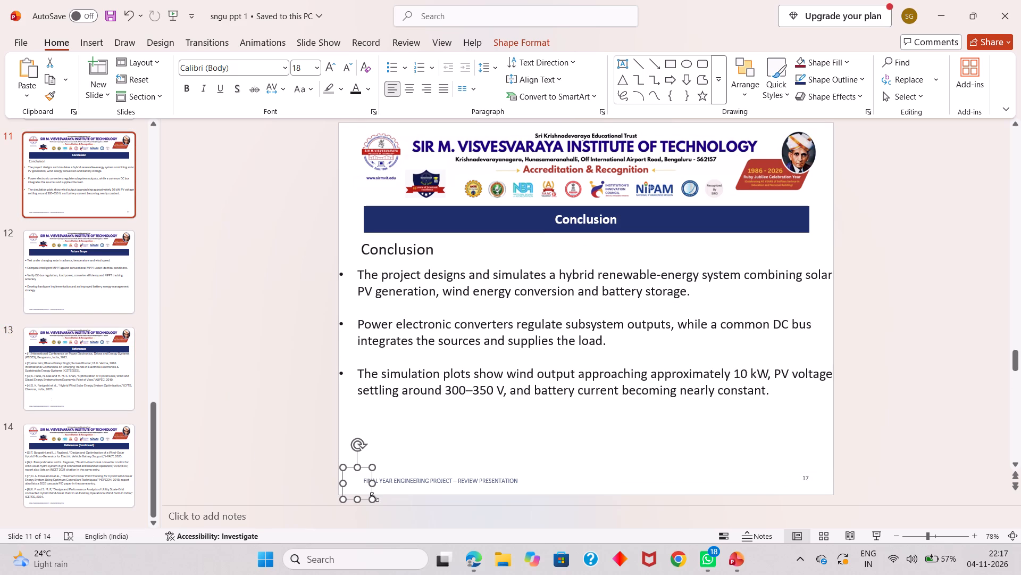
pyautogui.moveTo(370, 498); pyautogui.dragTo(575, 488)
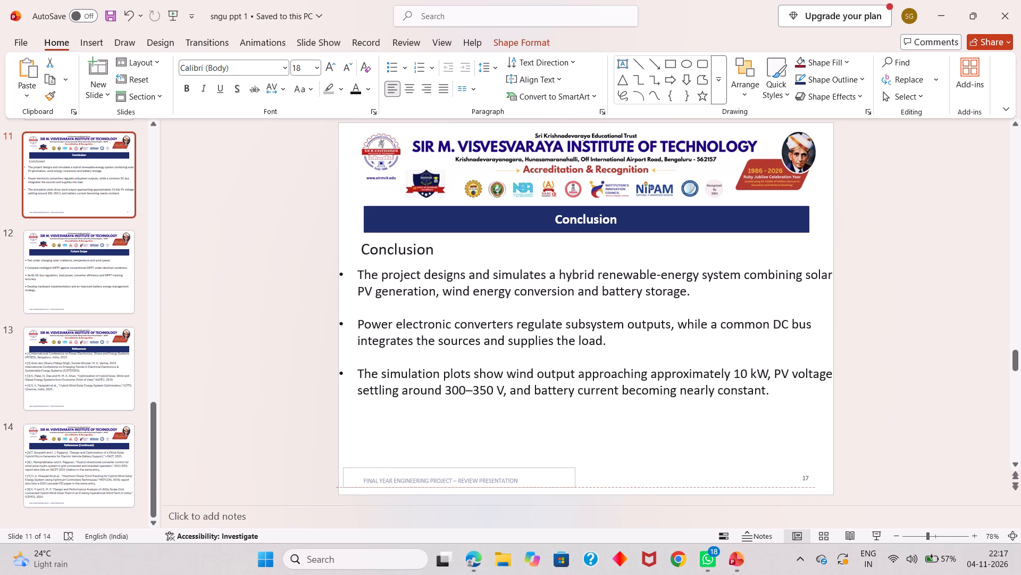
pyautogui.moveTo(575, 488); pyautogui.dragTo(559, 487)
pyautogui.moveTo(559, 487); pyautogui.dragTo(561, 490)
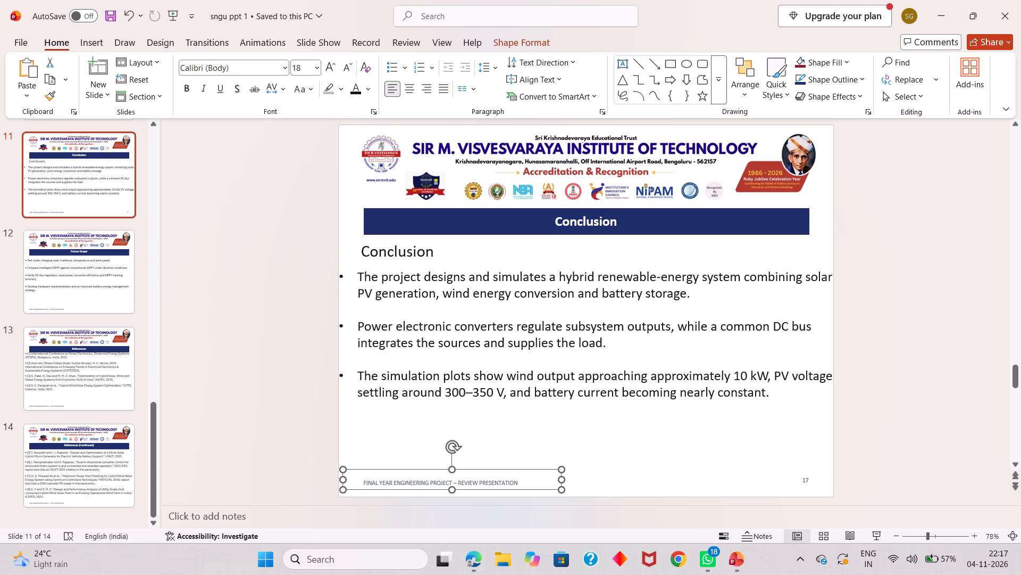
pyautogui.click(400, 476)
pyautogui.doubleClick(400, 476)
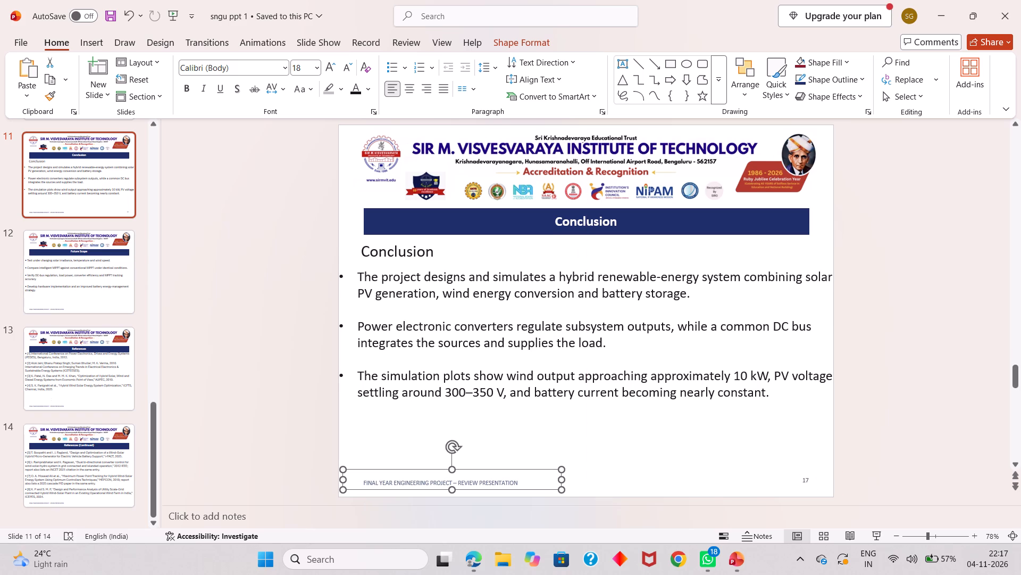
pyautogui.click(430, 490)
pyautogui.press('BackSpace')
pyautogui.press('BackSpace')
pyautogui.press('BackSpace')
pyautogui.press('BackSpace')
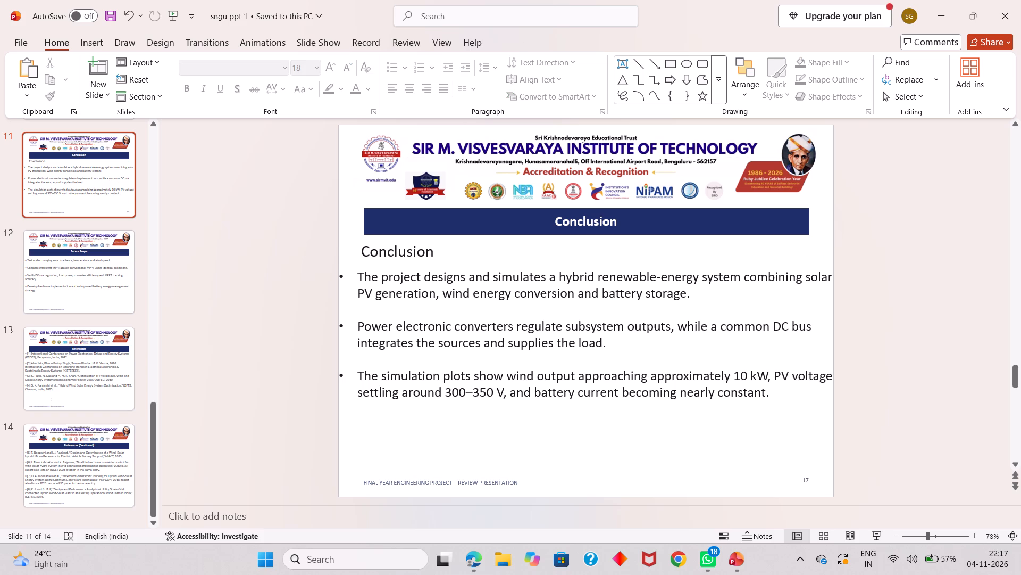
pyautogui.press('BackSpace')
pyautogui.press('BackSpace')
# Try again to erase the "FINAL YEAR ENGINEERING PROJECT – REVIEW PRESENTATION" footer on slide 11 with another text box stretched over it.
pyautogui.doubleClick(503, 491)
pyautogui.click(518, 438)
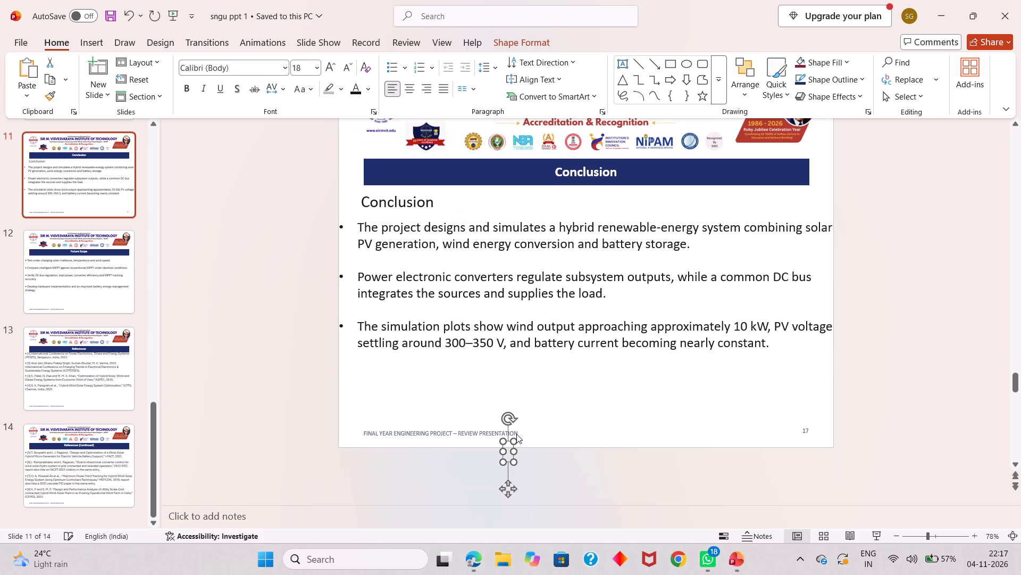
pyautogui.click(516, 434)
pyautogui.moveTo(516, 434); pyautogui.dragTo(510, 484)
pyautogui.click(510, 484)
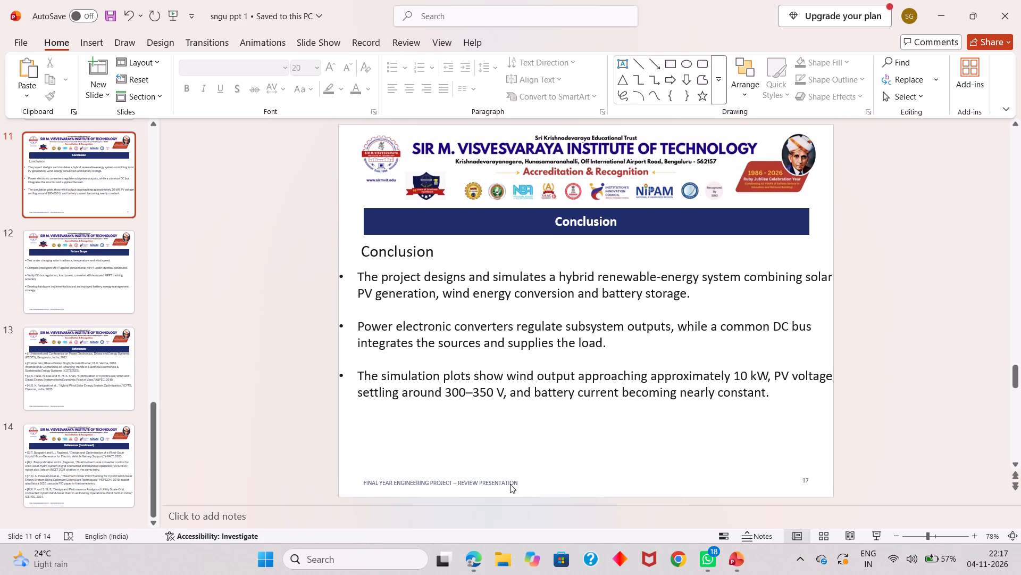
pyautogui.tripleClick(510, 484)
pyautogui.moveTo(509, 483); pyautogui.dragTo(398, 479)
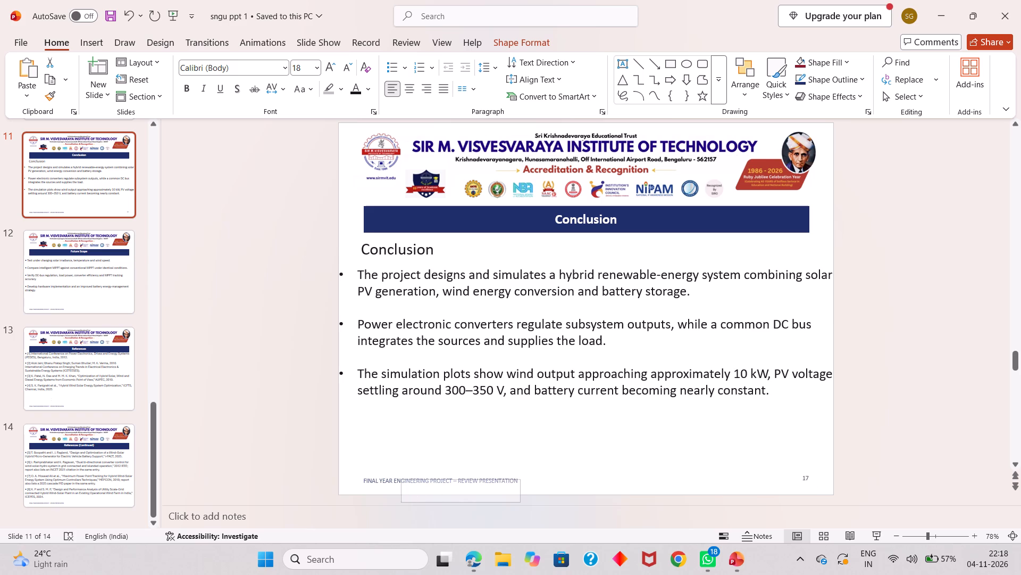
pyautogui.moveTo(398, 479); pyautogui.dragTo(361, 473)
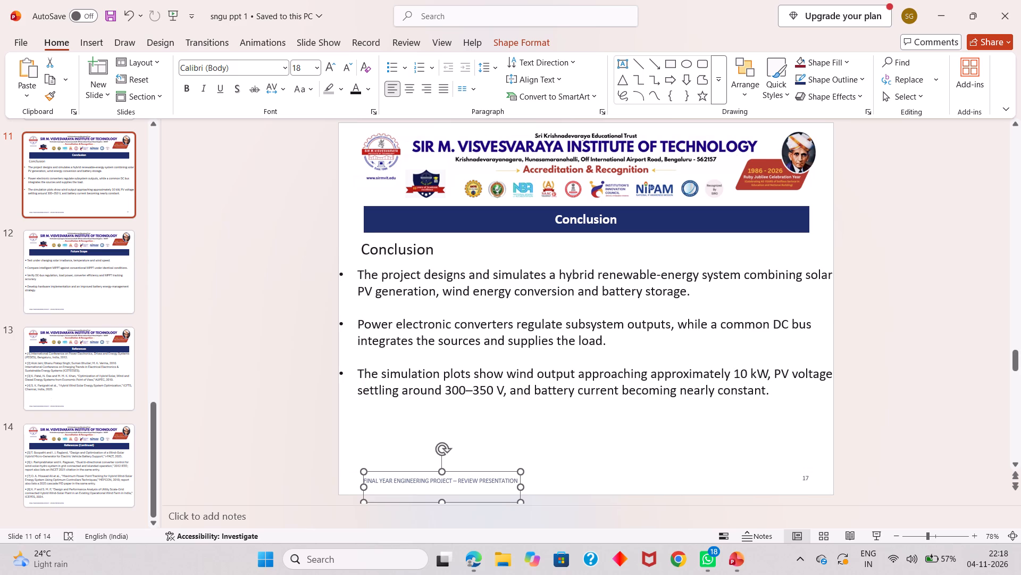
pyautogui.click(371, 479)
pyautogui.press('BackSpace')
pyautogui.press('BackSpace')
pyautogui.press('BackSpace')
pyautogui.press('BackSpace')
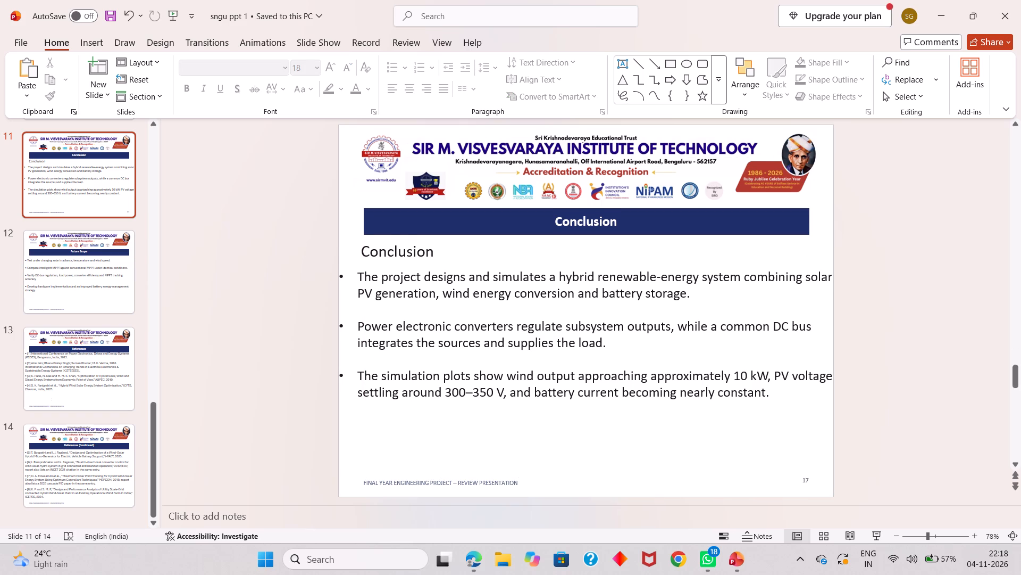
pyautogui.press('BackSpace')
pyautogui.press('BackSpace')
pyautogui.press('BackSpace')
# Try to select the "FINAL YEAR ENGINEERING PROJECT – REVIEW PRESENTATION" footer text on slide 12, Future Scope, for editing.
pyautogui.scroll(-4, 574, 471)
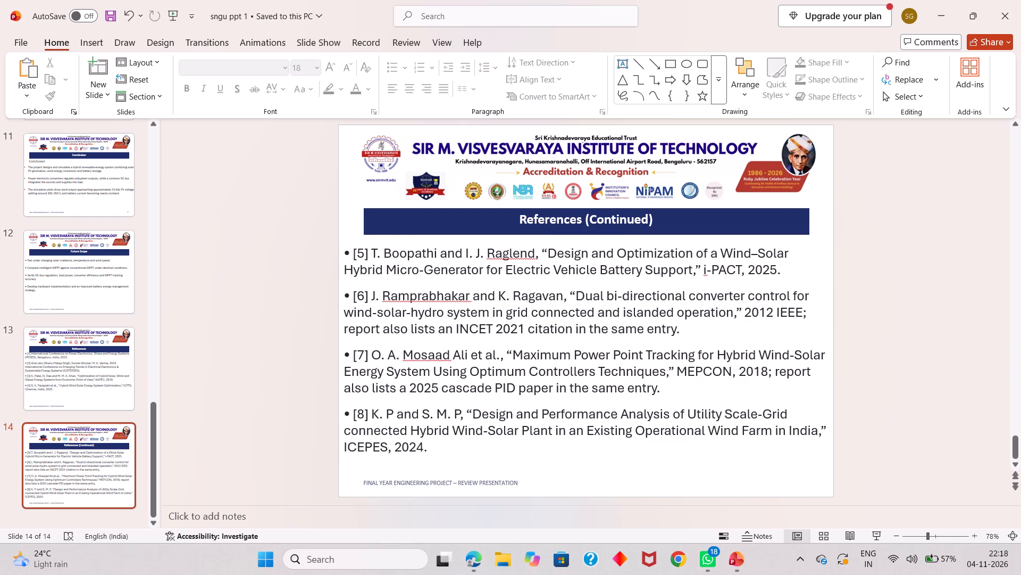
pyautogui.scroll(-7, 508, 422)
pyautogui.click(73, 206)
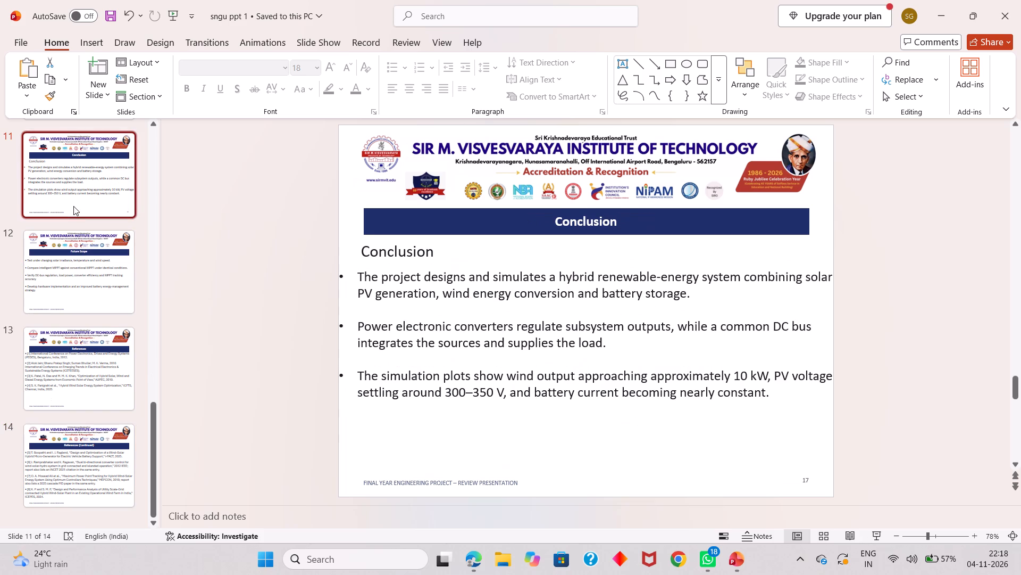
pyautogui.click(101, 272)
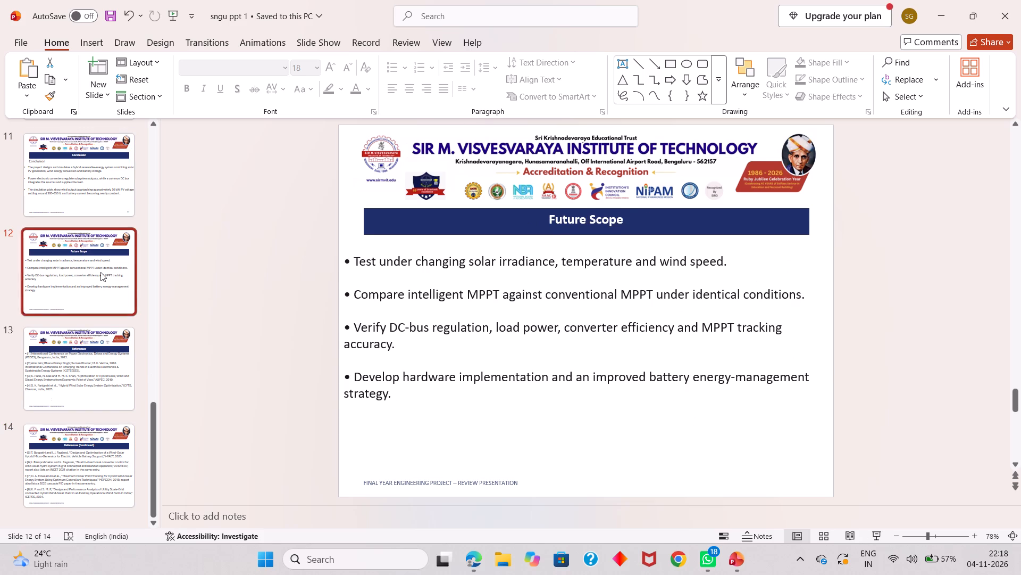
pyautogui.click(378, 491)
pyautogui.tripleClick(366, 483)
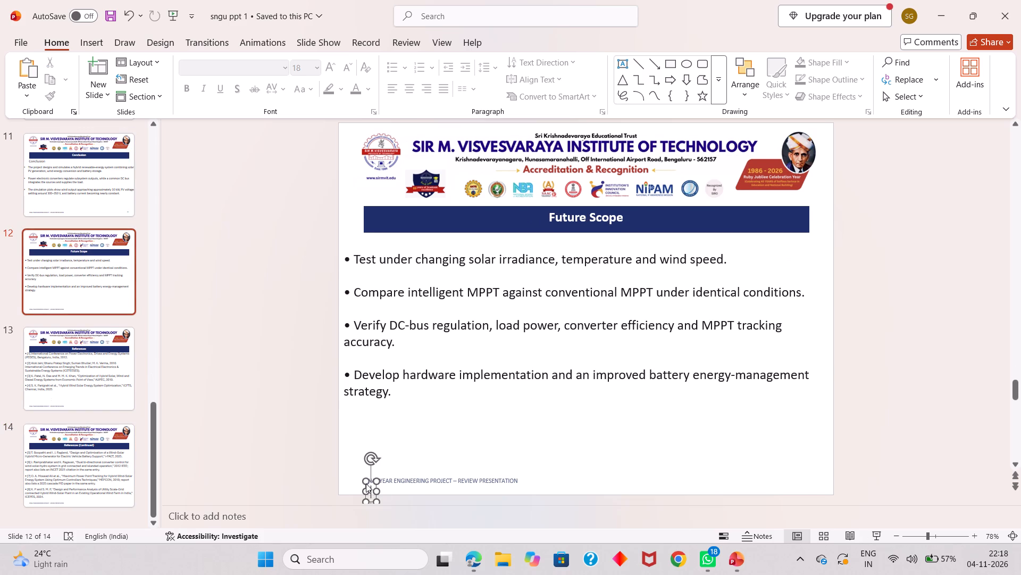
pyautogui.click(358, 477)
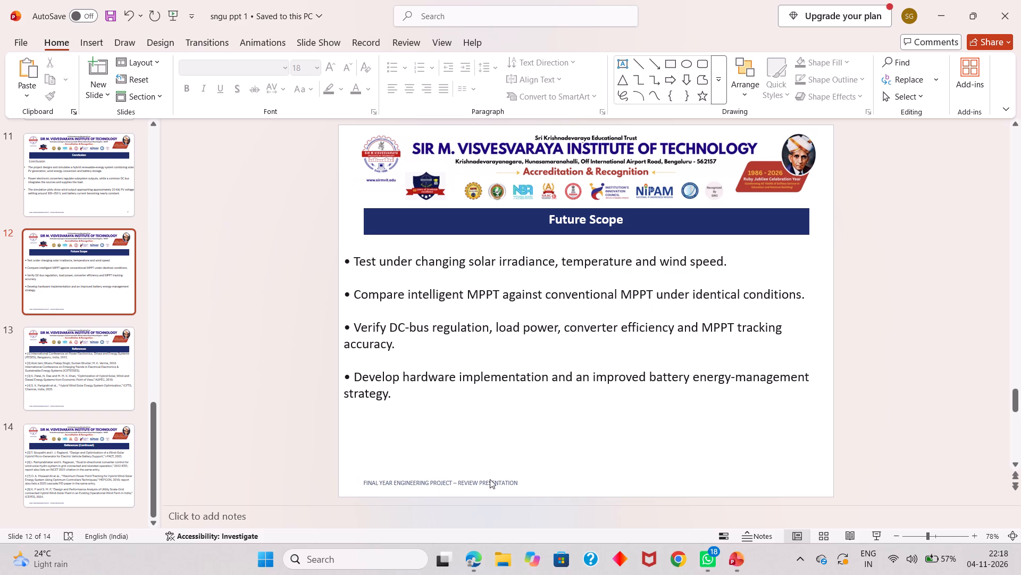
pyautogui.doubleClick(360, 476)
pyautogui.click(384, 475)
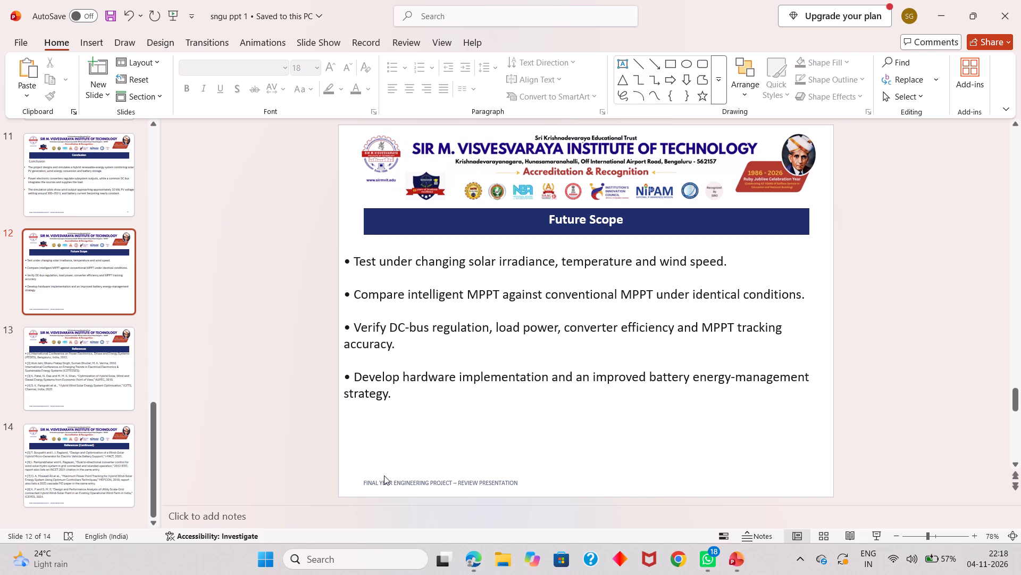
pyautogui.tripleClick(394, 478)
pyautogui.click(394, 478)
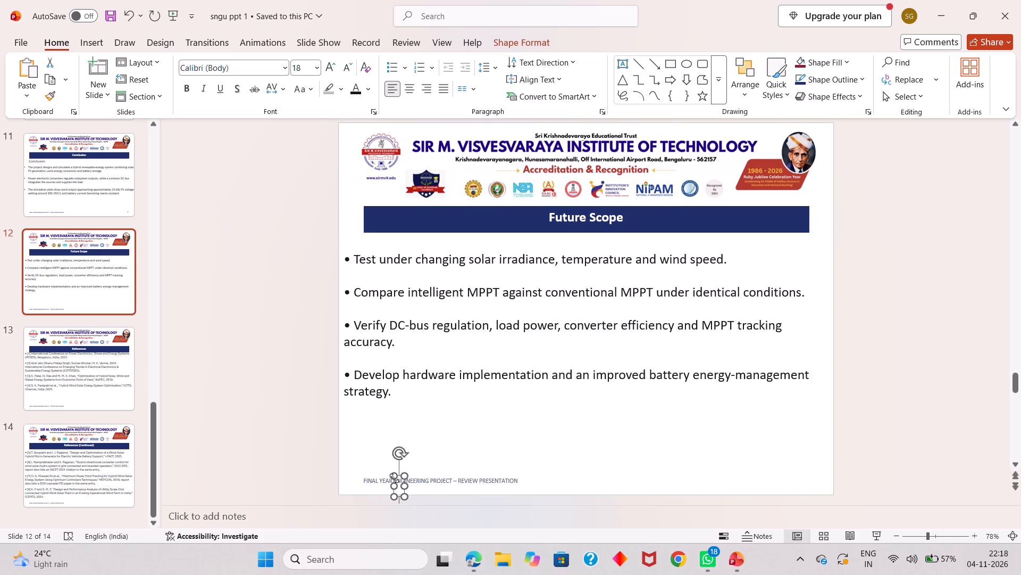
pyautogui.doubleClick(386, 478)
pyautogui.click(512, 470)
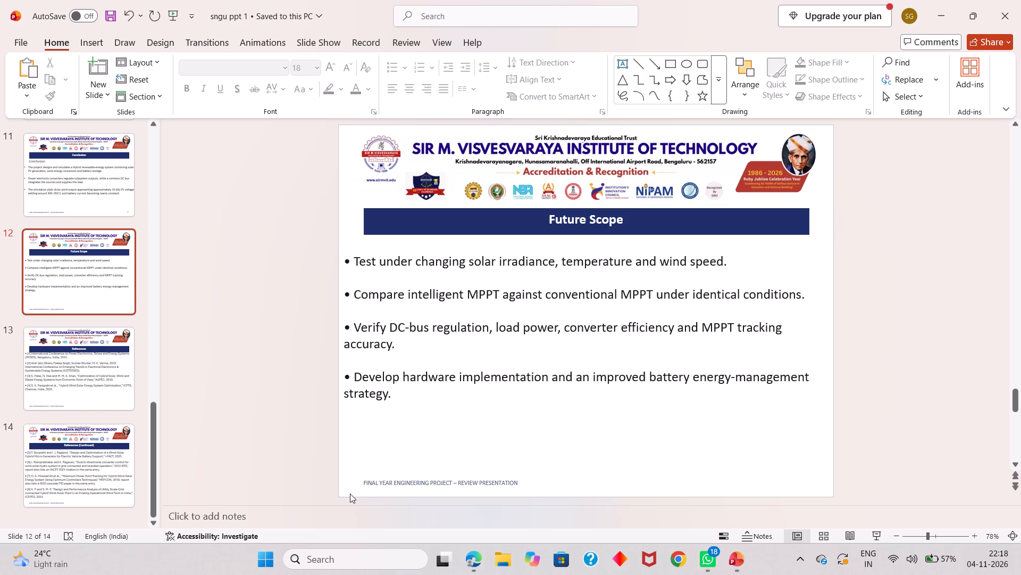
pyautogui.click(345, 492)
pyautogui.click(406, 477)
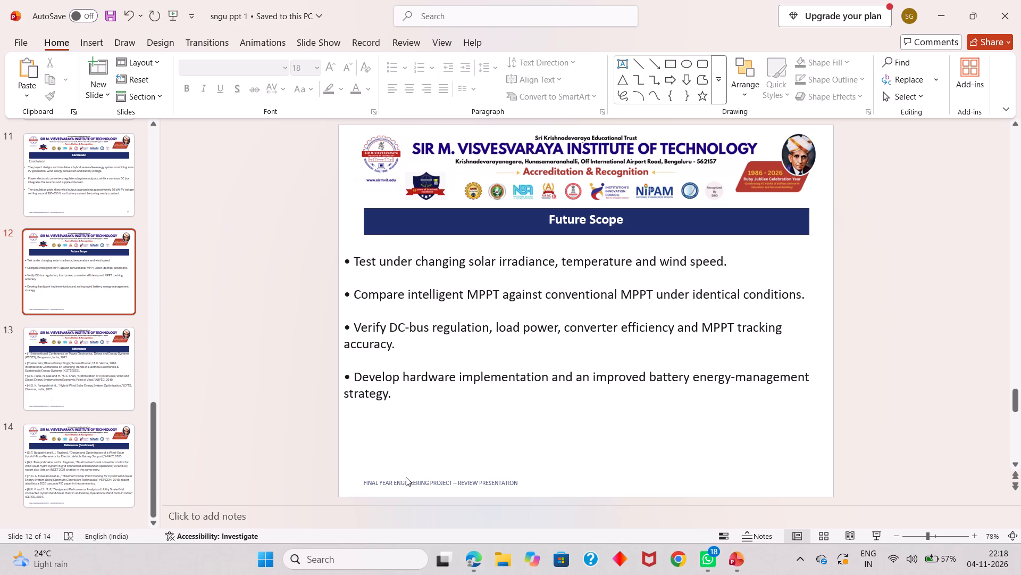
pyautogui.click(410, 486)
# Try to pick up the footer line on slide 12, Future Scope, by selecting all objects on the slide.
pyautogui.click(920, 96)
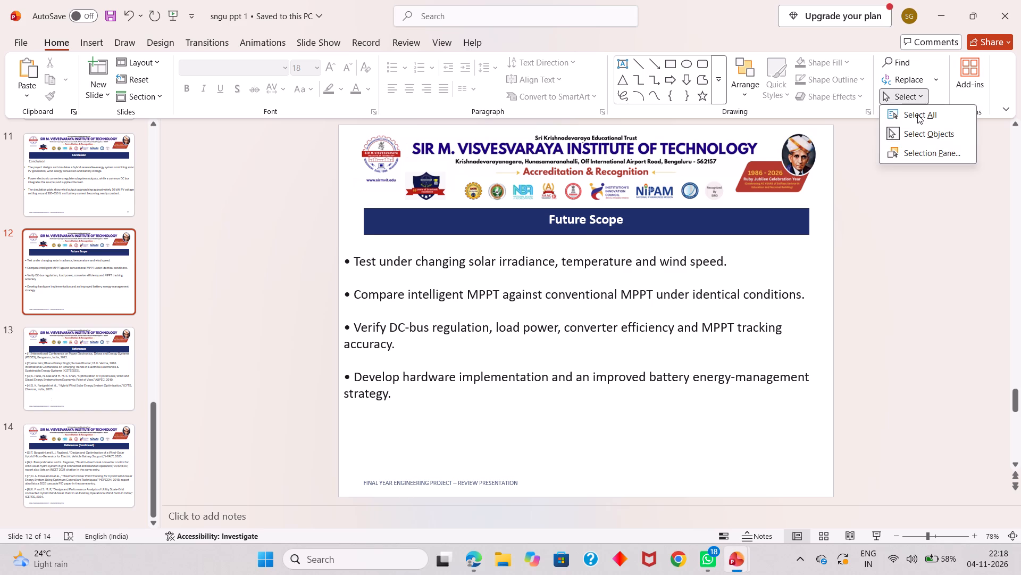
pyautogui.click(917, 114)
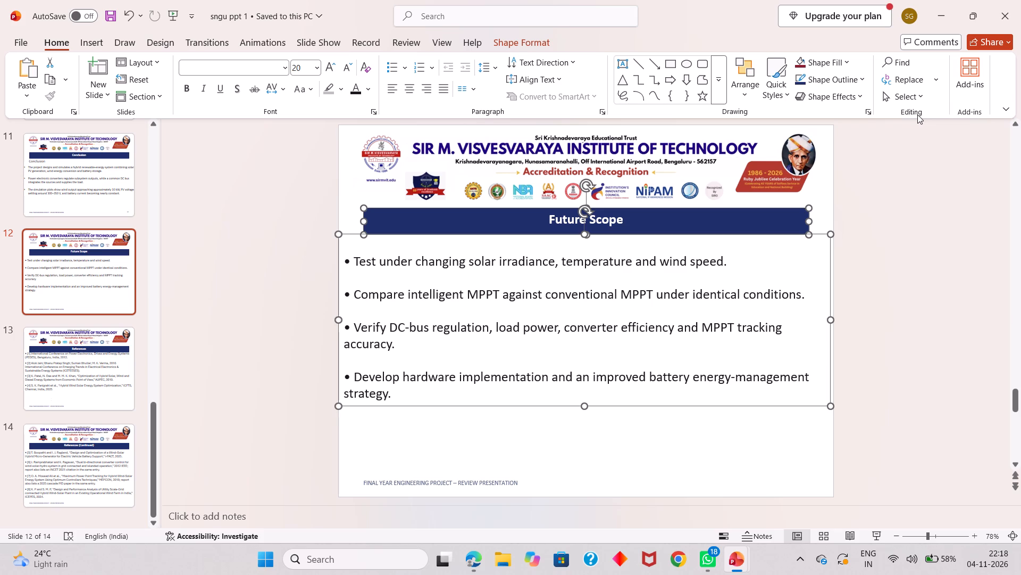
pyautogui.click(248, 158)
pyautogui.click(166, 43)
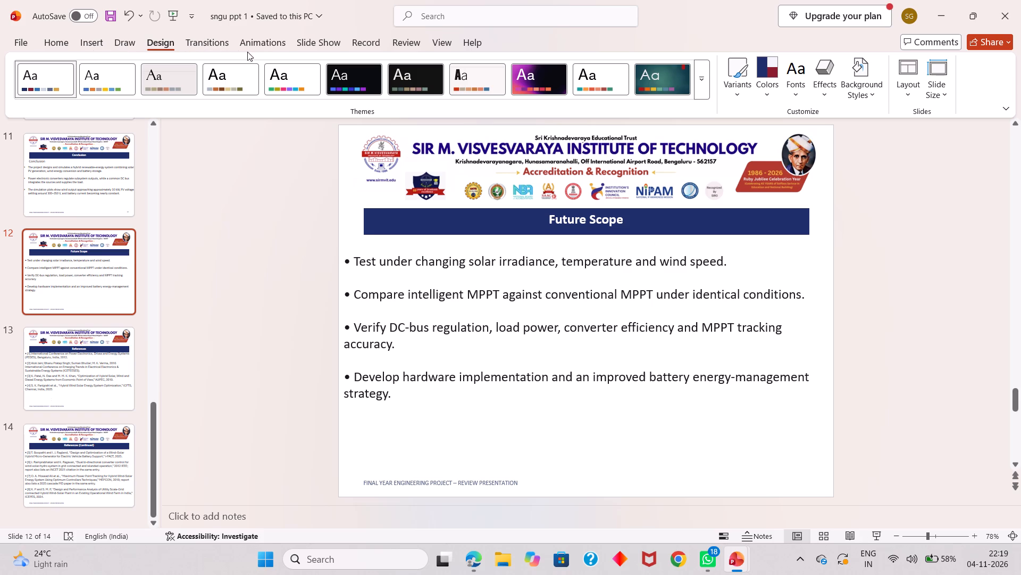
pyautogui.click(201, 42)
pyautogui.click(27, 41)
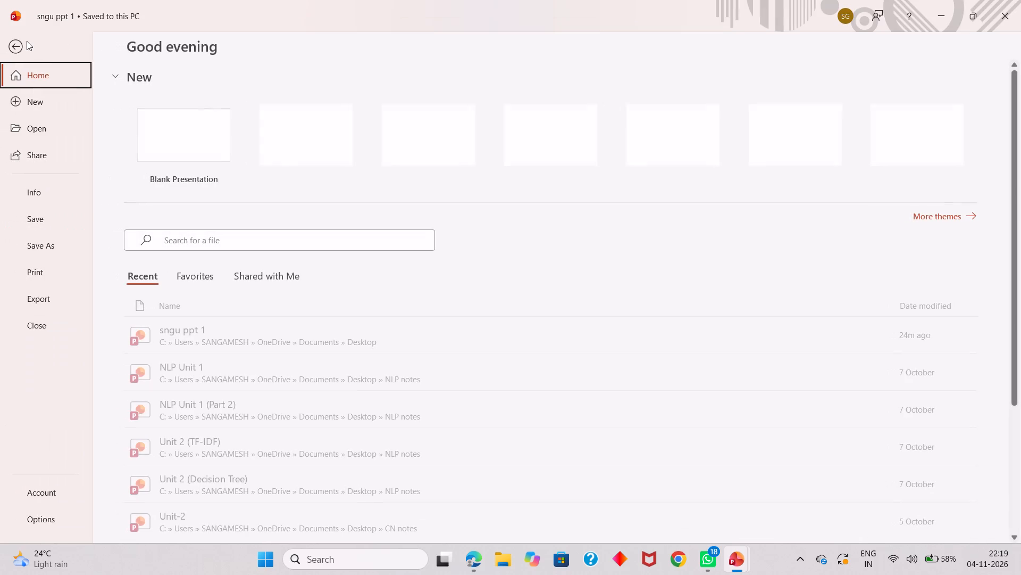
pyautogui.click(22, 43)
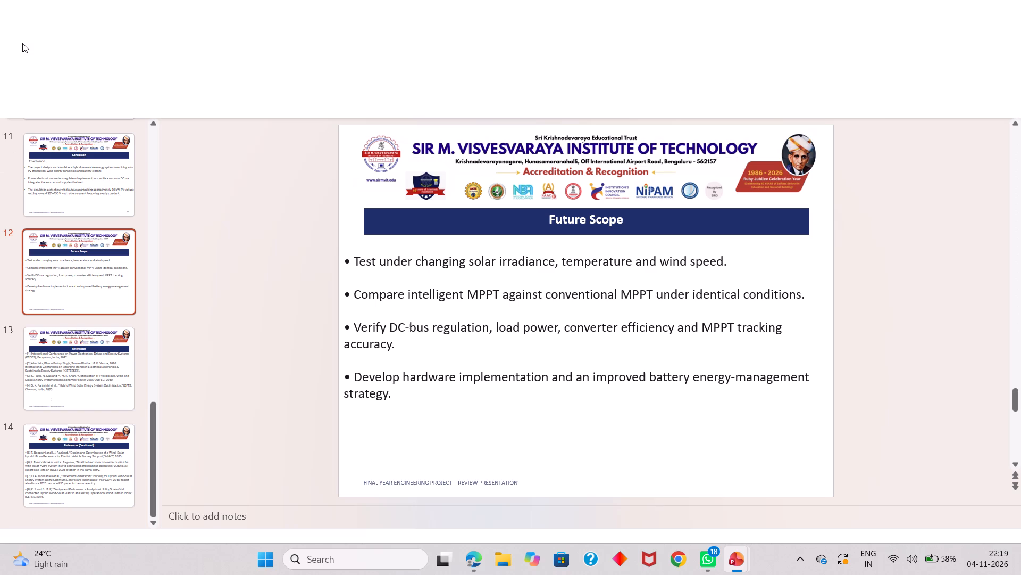
# Set the header and footer to not show on the title slide, with date, slide number and footer off, for all slides.
pyautogui.click(98, 42)
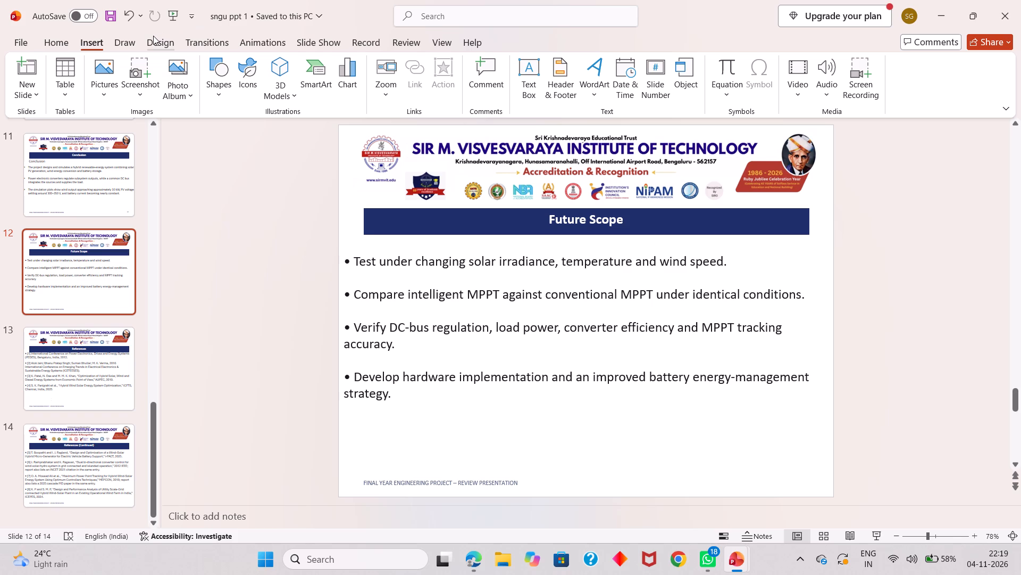
pyautogui.click(551, 101)
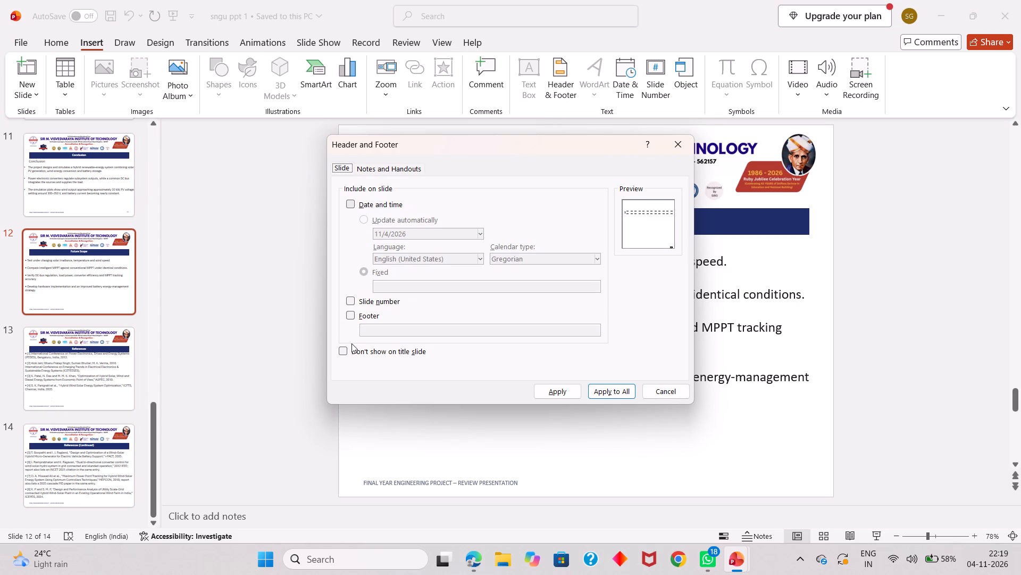
pyautogui.click(339, 351)
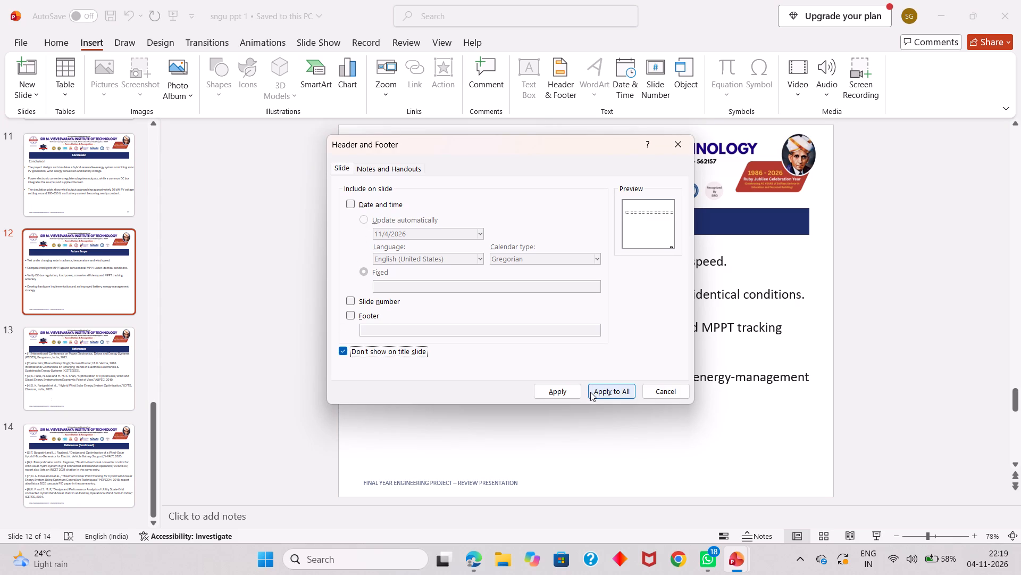
pyautogui.click(590, 392)
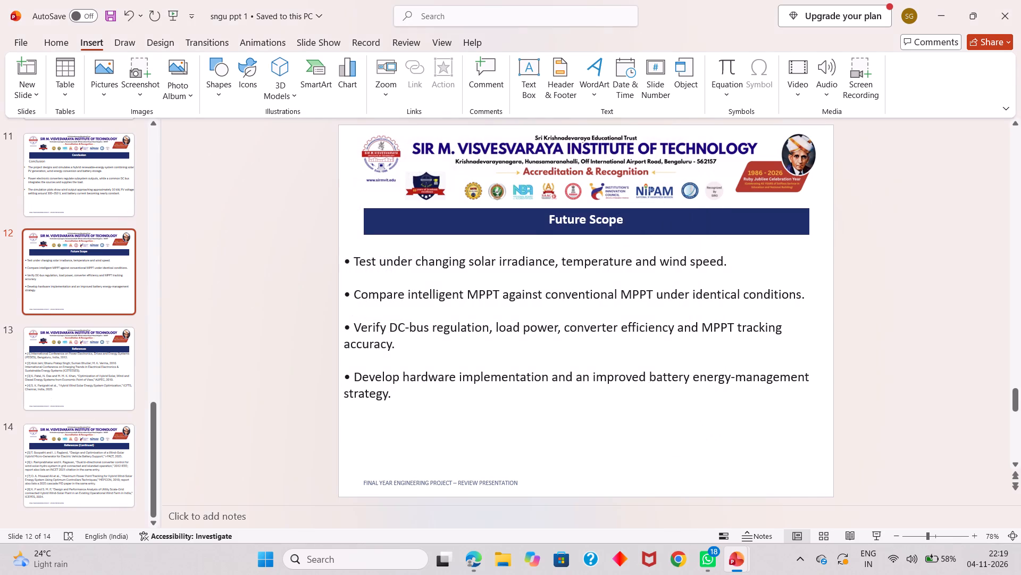
pyautogui.click(572, 97)
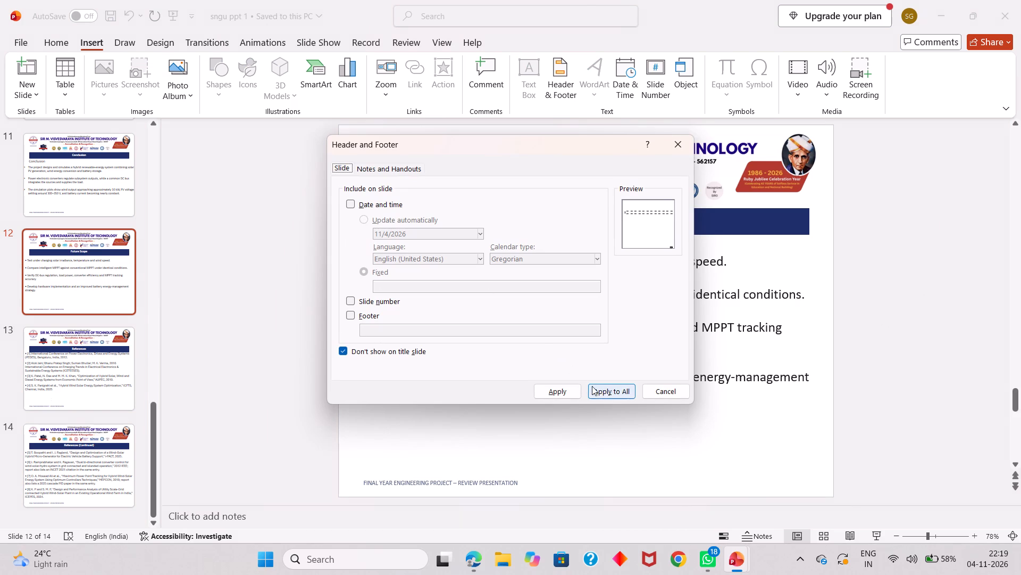
pyautogui.click(605, 394)
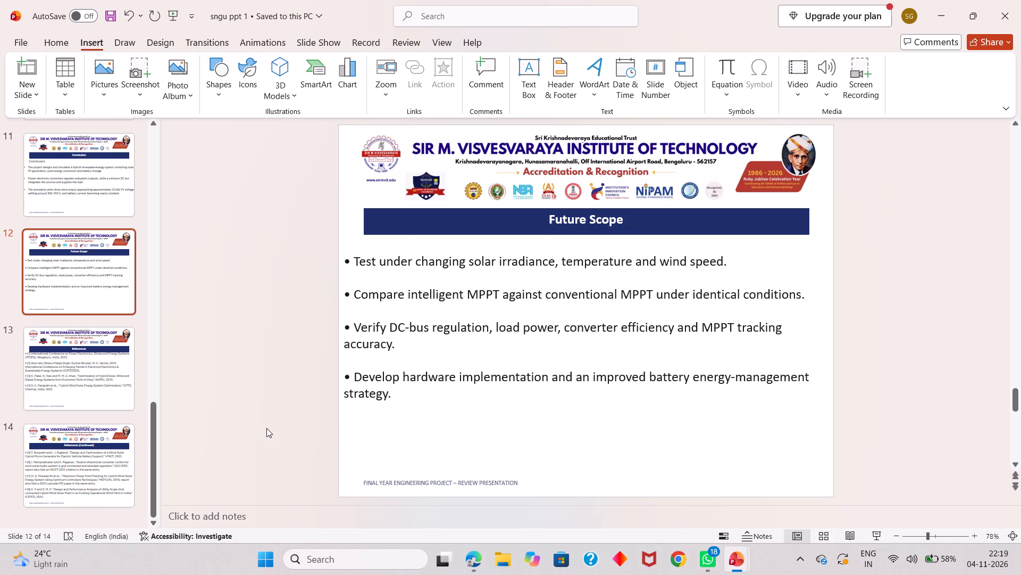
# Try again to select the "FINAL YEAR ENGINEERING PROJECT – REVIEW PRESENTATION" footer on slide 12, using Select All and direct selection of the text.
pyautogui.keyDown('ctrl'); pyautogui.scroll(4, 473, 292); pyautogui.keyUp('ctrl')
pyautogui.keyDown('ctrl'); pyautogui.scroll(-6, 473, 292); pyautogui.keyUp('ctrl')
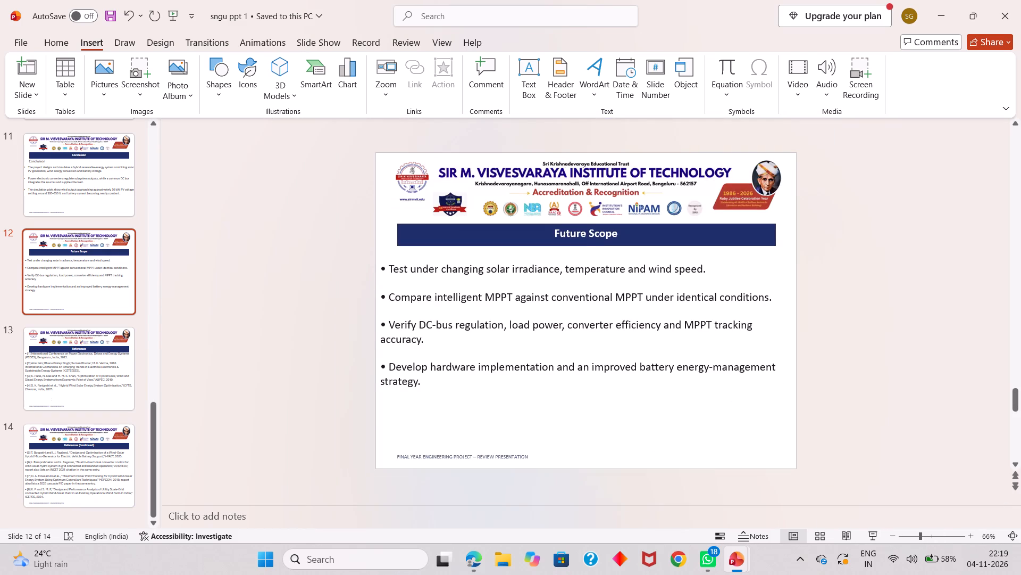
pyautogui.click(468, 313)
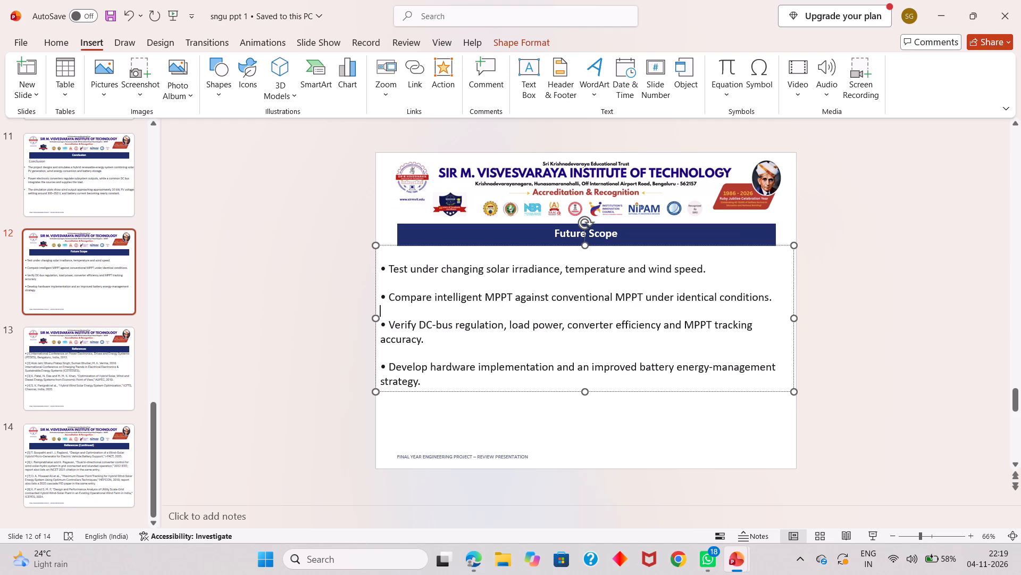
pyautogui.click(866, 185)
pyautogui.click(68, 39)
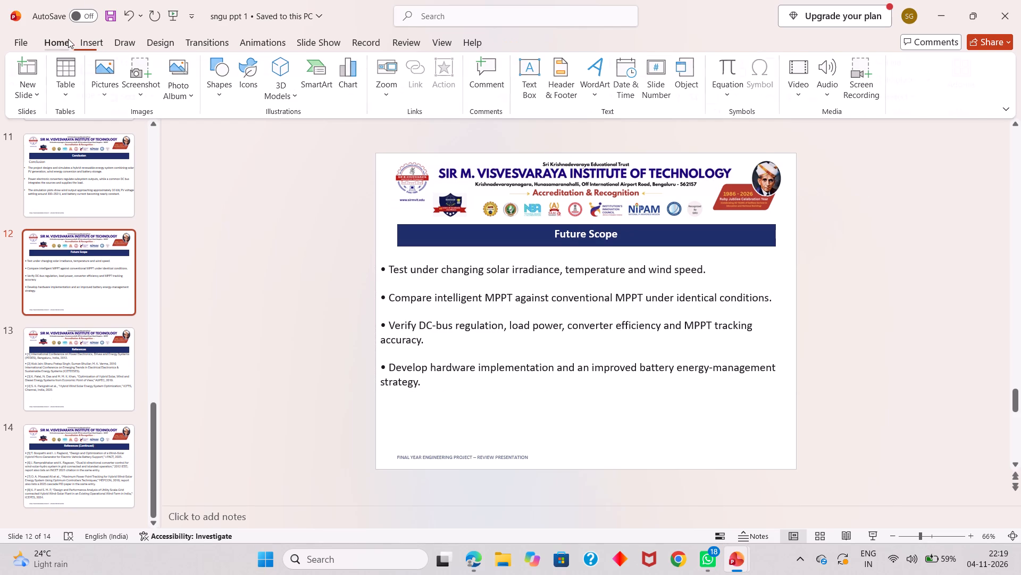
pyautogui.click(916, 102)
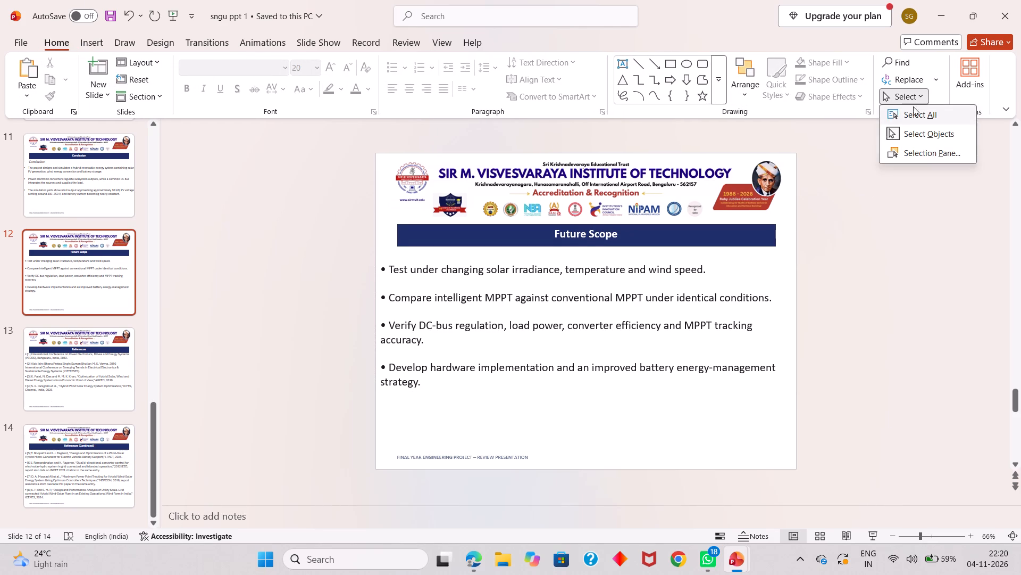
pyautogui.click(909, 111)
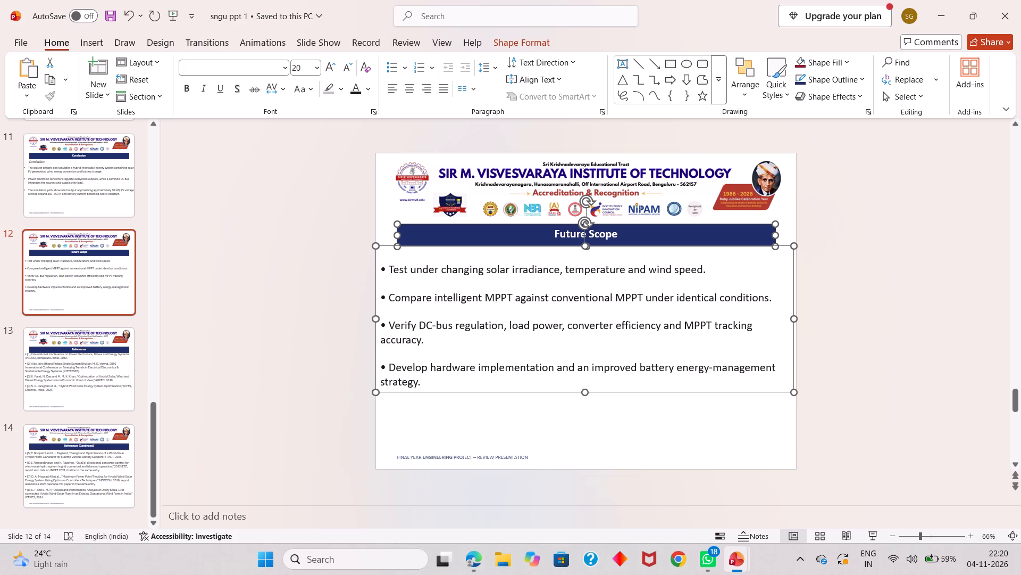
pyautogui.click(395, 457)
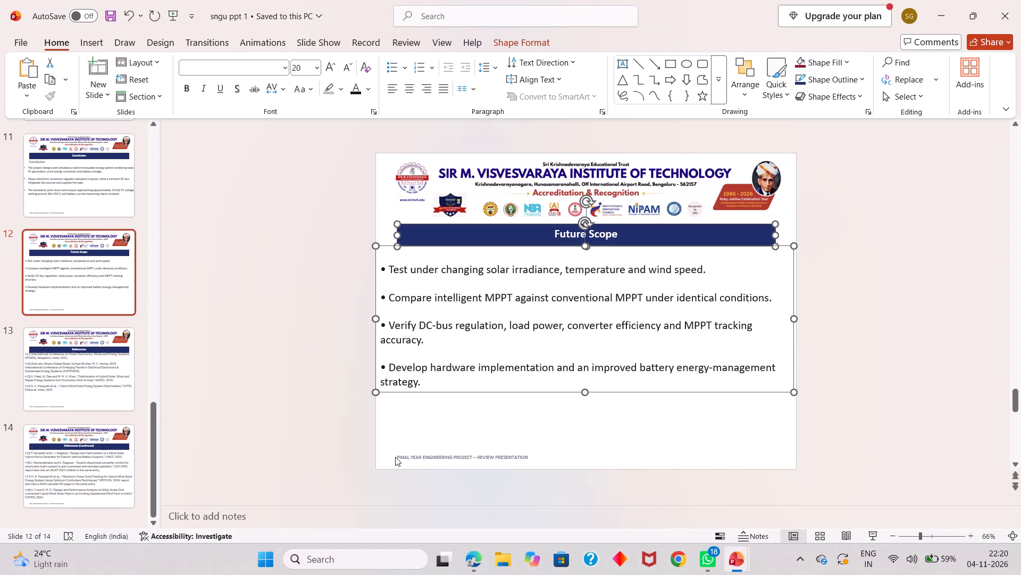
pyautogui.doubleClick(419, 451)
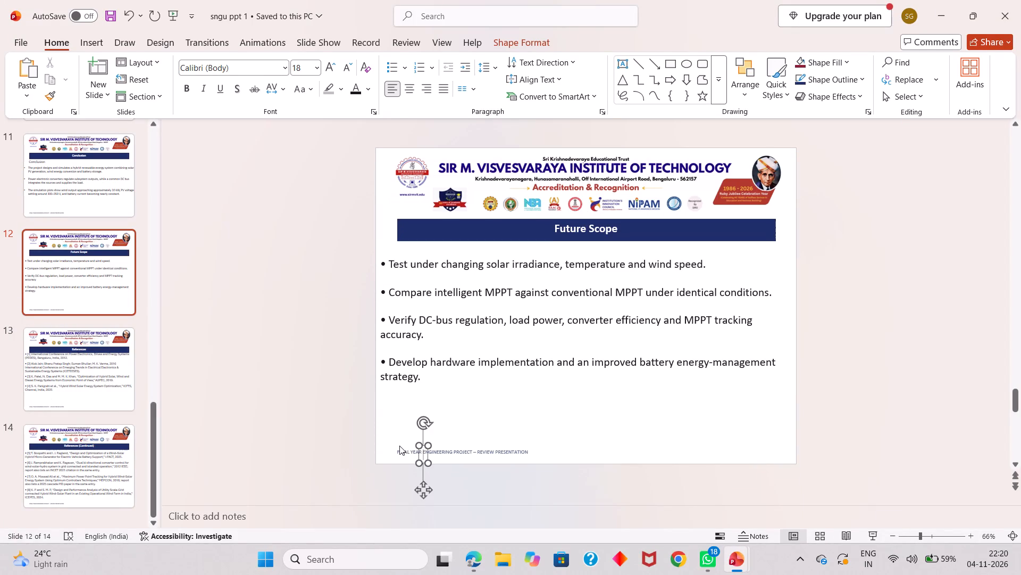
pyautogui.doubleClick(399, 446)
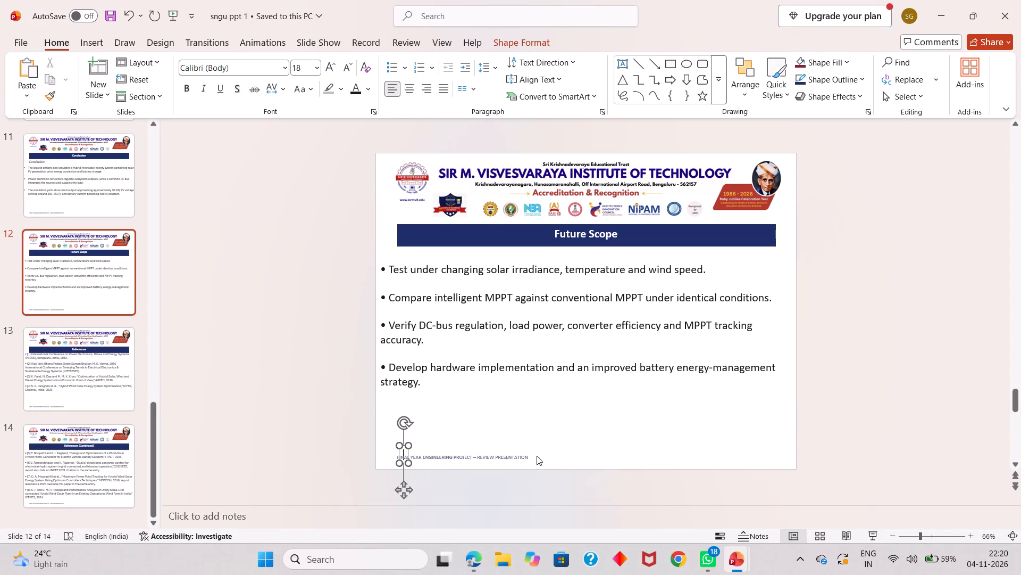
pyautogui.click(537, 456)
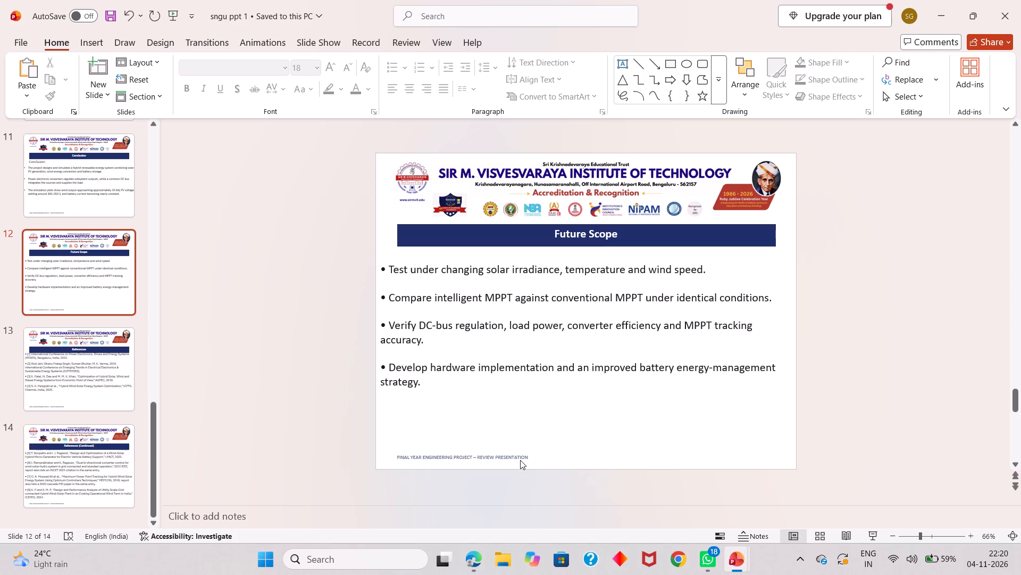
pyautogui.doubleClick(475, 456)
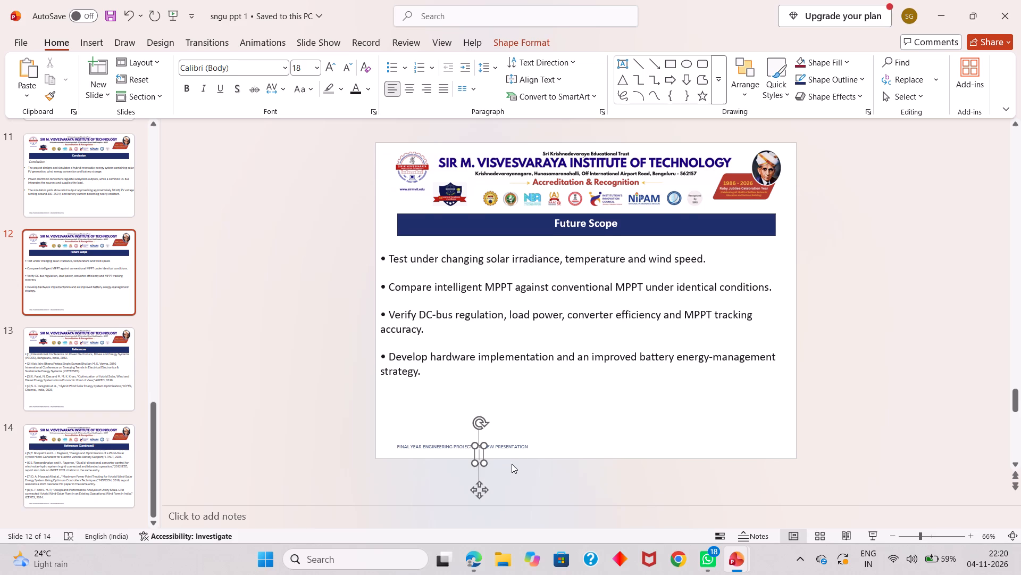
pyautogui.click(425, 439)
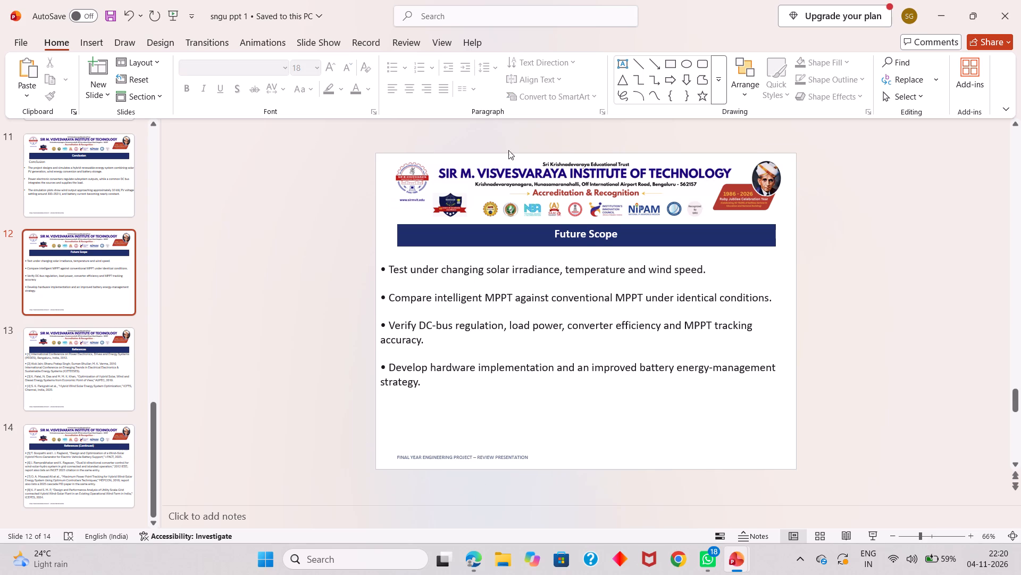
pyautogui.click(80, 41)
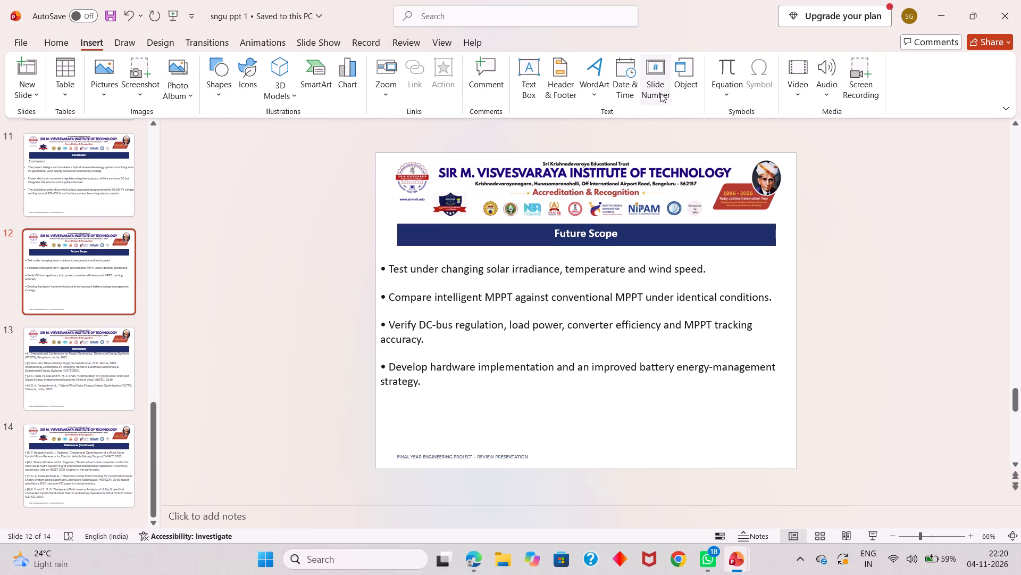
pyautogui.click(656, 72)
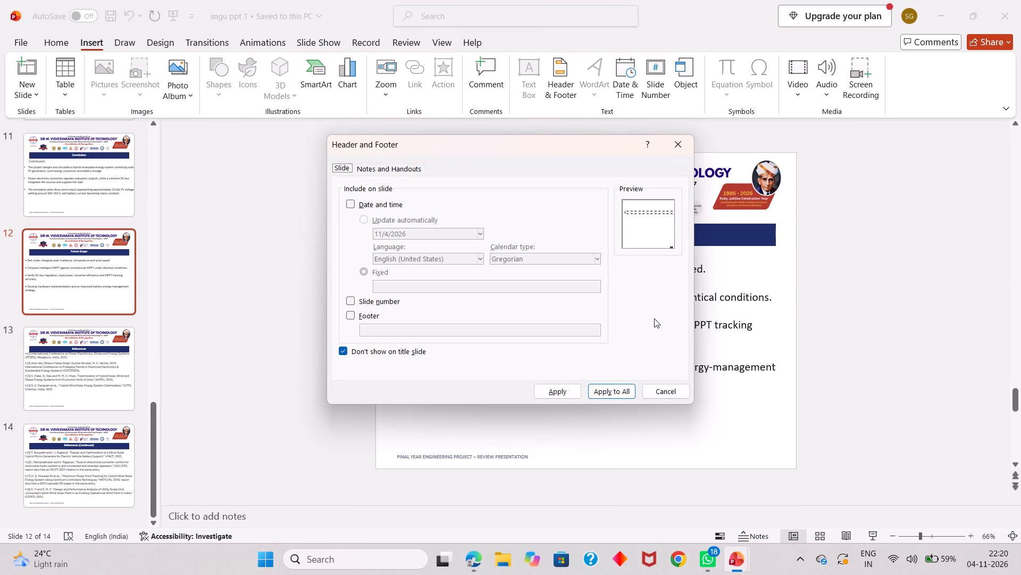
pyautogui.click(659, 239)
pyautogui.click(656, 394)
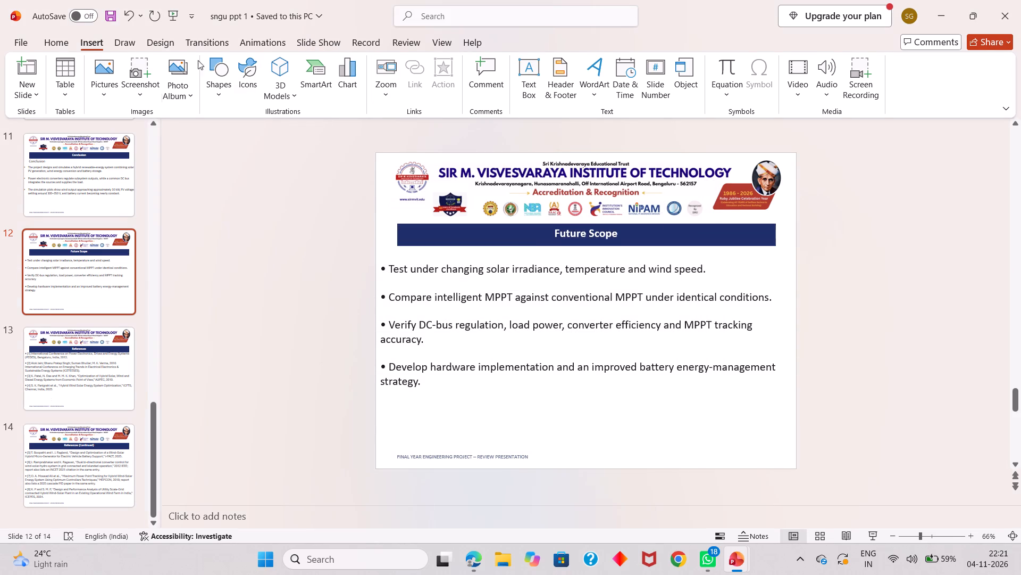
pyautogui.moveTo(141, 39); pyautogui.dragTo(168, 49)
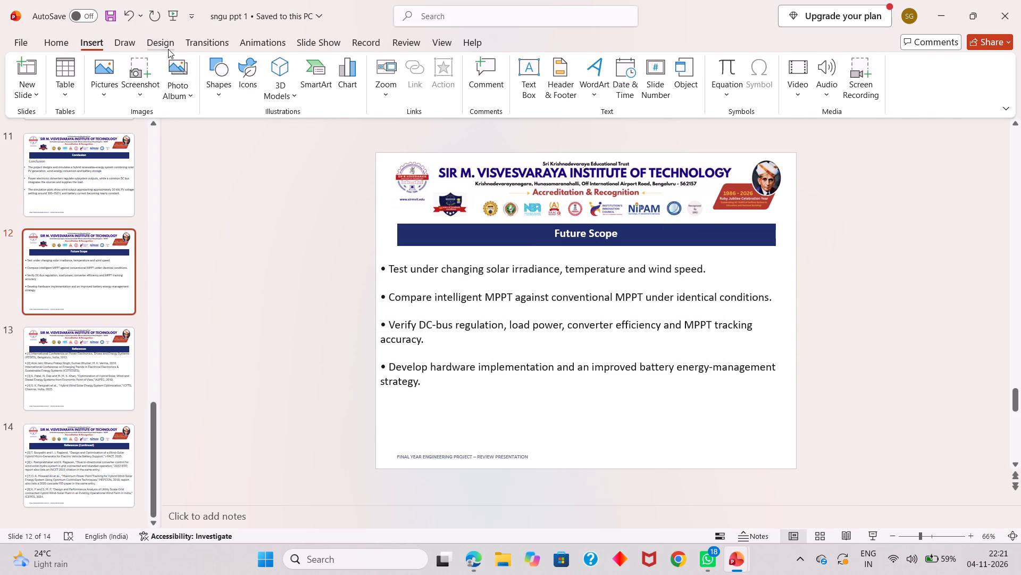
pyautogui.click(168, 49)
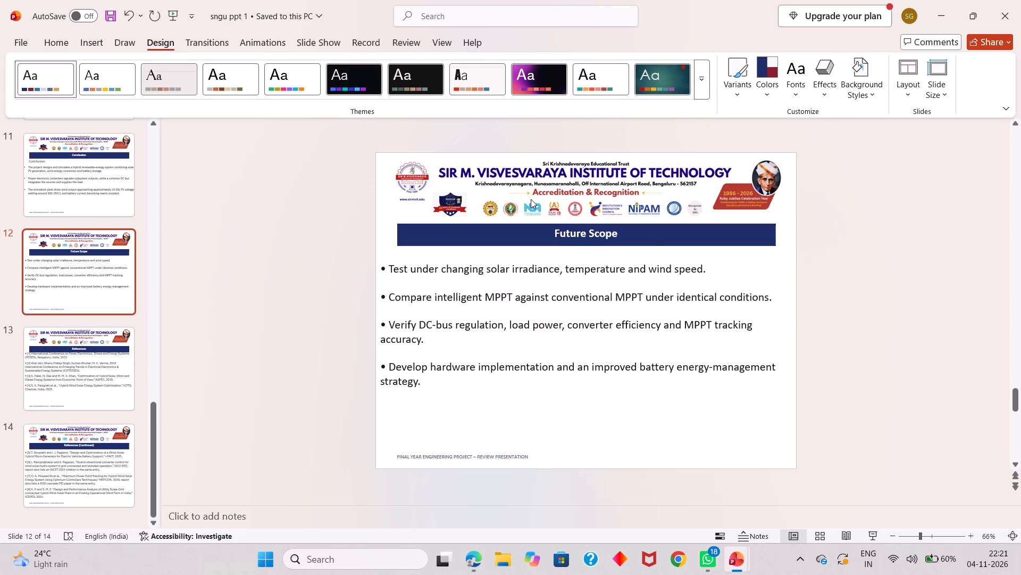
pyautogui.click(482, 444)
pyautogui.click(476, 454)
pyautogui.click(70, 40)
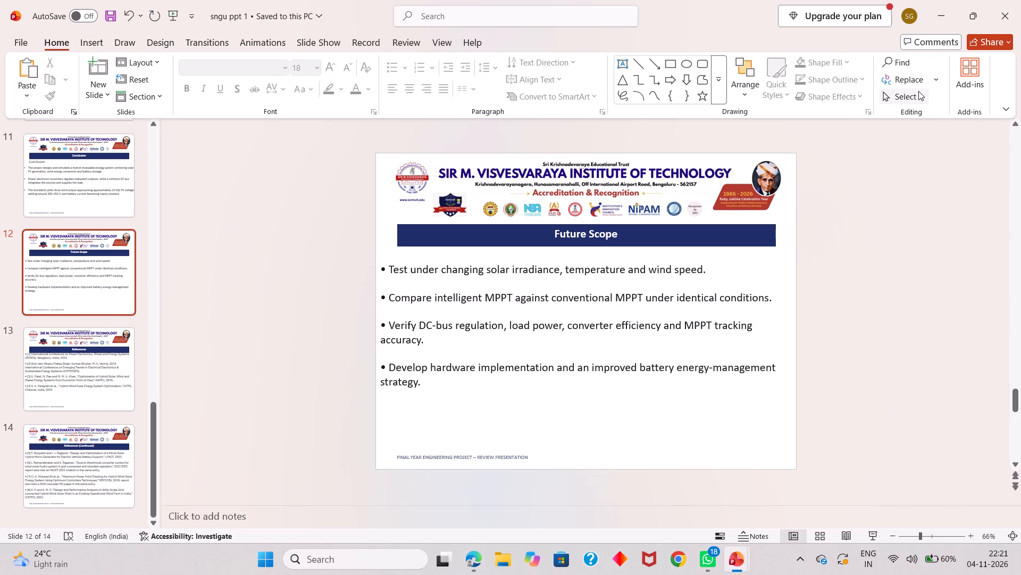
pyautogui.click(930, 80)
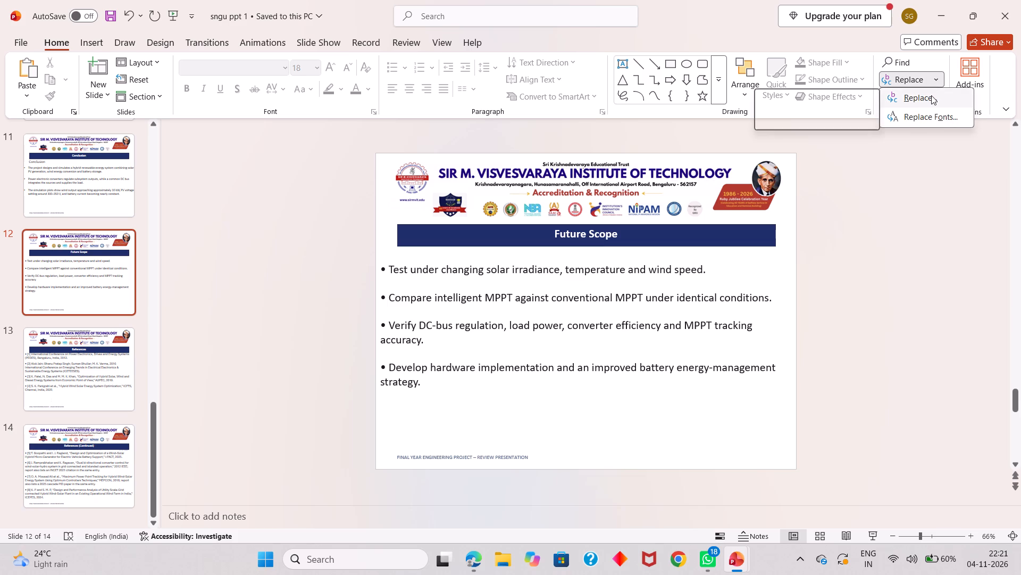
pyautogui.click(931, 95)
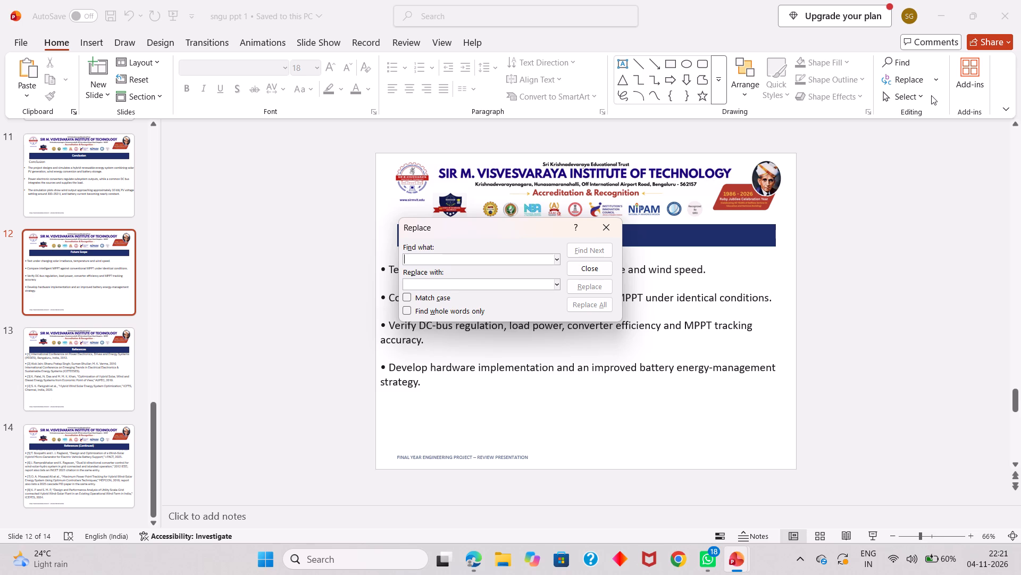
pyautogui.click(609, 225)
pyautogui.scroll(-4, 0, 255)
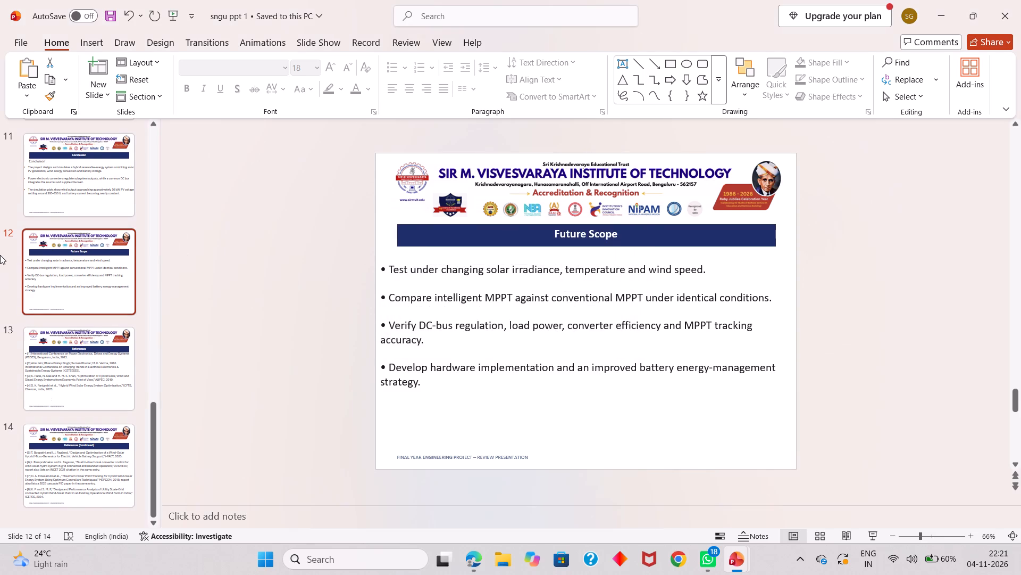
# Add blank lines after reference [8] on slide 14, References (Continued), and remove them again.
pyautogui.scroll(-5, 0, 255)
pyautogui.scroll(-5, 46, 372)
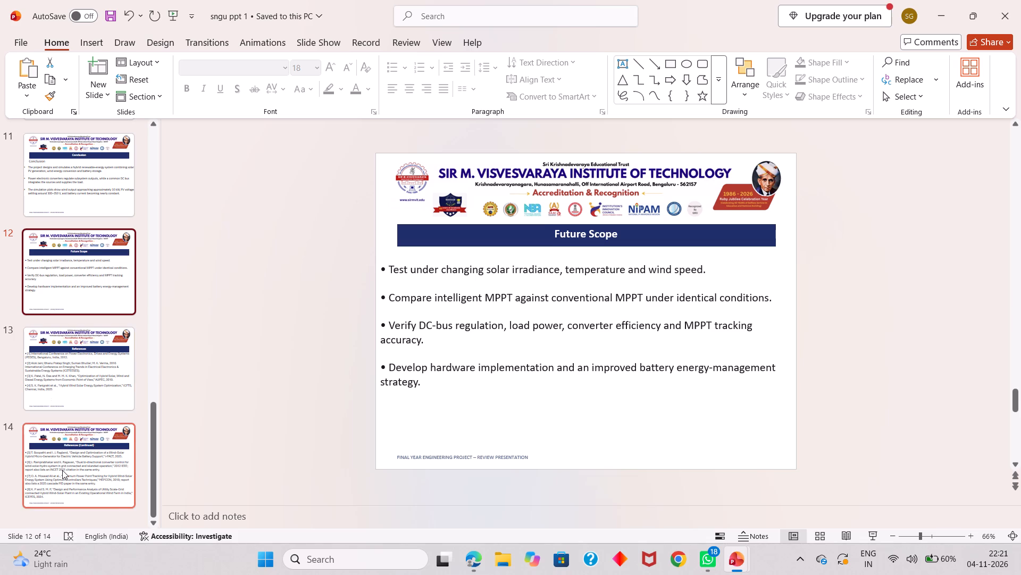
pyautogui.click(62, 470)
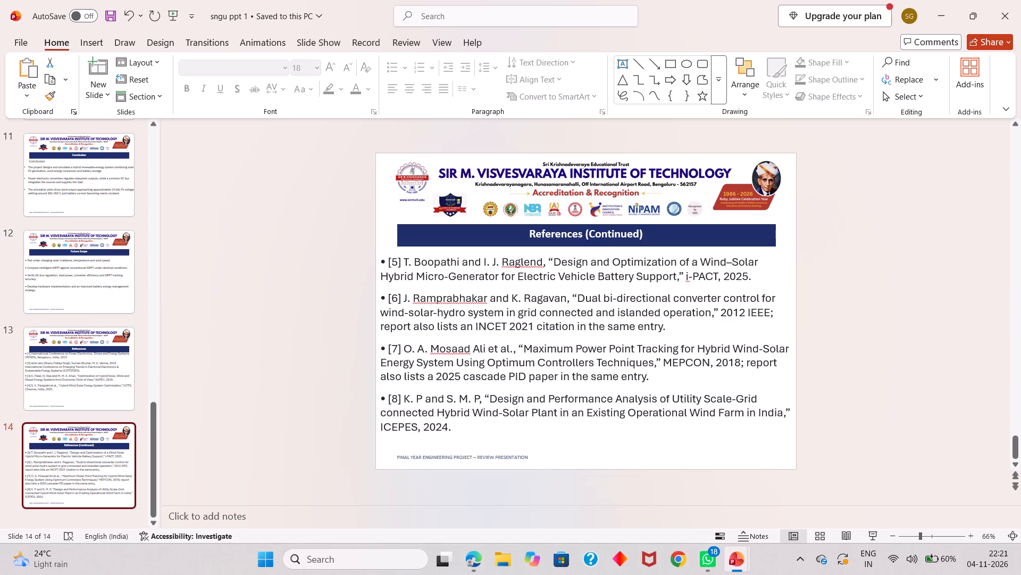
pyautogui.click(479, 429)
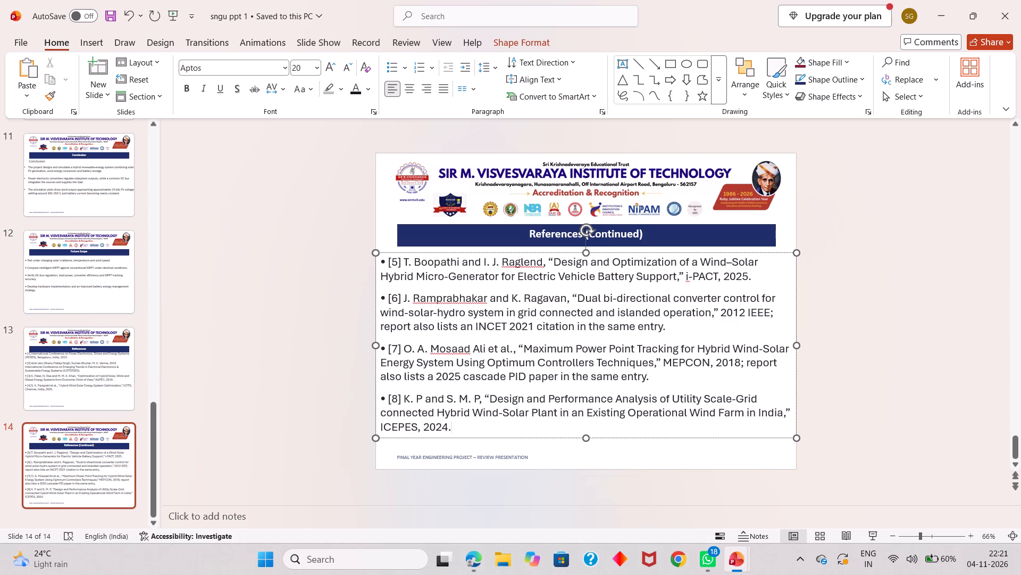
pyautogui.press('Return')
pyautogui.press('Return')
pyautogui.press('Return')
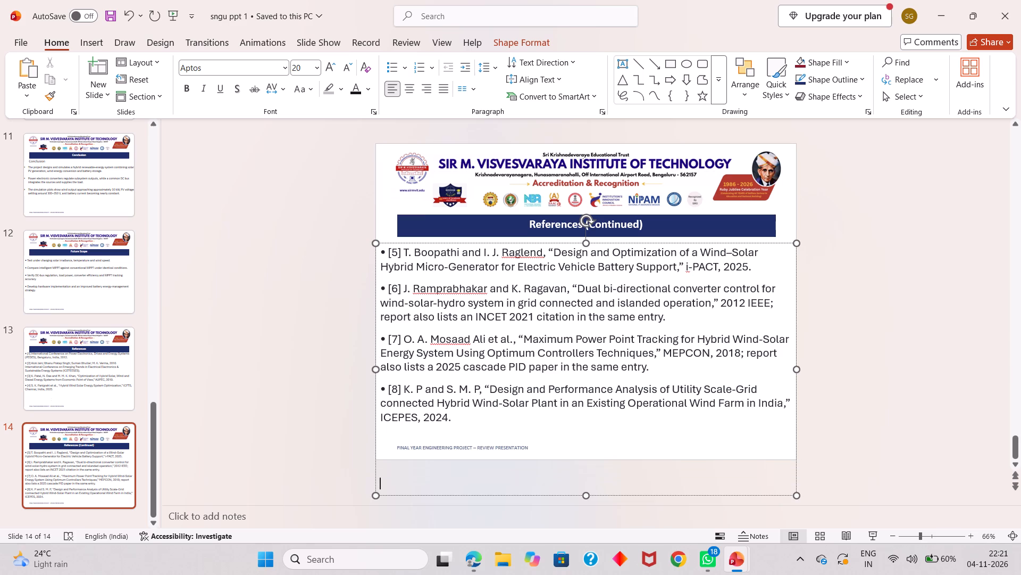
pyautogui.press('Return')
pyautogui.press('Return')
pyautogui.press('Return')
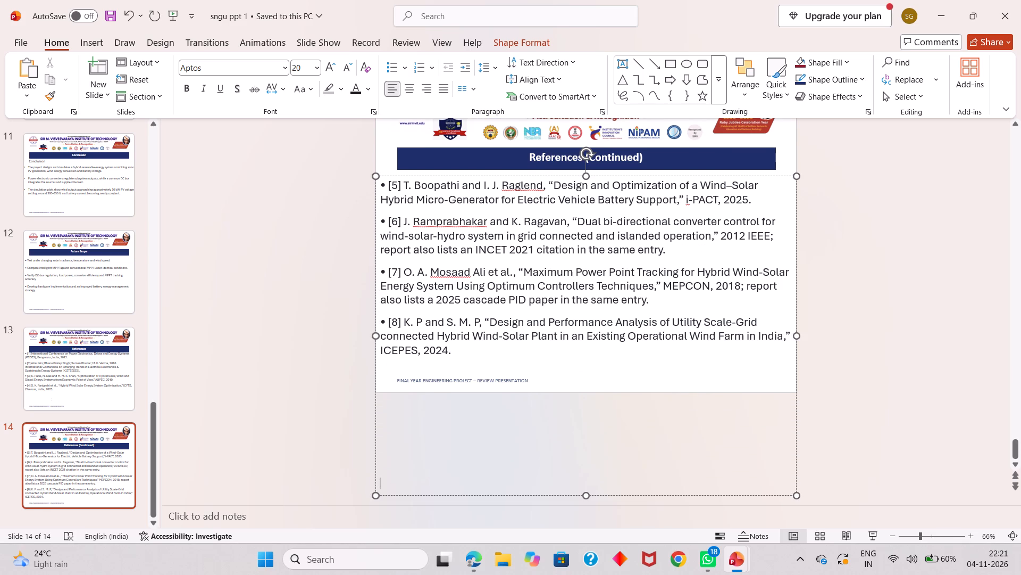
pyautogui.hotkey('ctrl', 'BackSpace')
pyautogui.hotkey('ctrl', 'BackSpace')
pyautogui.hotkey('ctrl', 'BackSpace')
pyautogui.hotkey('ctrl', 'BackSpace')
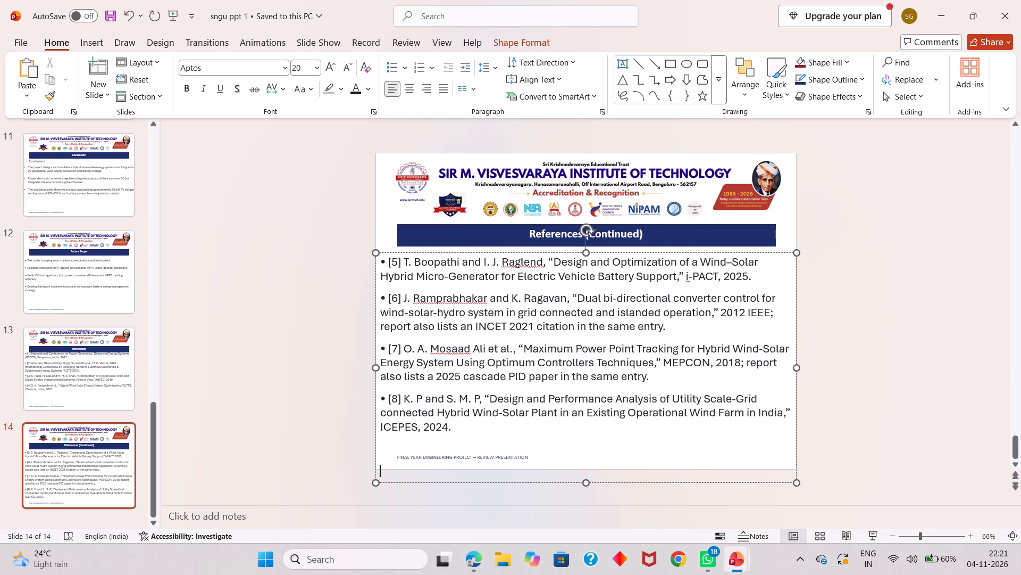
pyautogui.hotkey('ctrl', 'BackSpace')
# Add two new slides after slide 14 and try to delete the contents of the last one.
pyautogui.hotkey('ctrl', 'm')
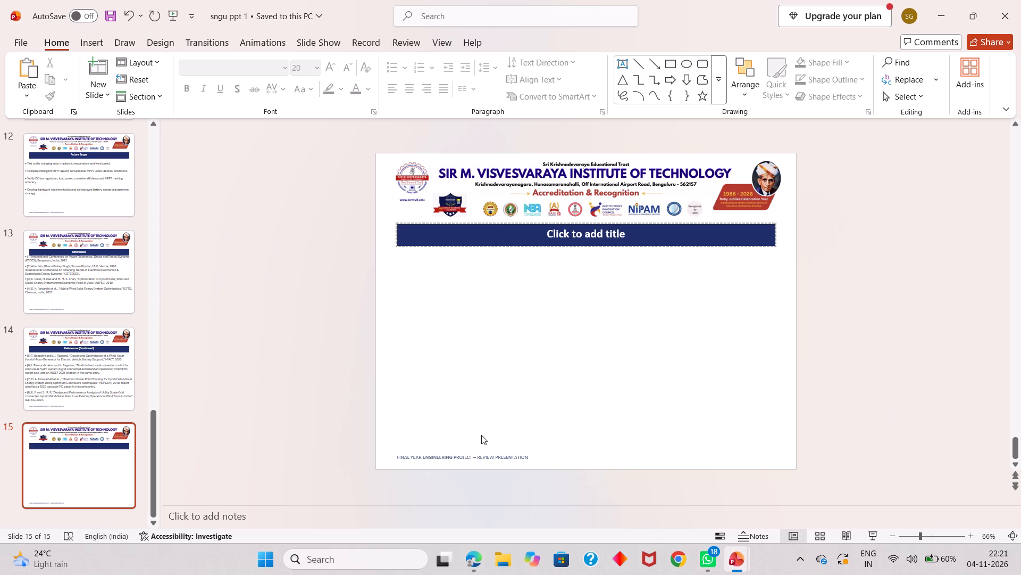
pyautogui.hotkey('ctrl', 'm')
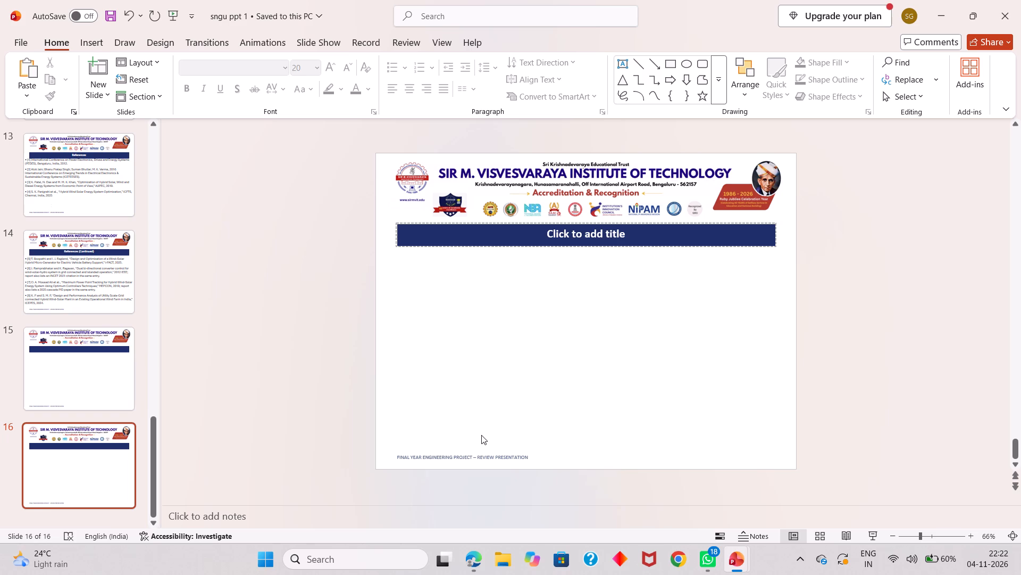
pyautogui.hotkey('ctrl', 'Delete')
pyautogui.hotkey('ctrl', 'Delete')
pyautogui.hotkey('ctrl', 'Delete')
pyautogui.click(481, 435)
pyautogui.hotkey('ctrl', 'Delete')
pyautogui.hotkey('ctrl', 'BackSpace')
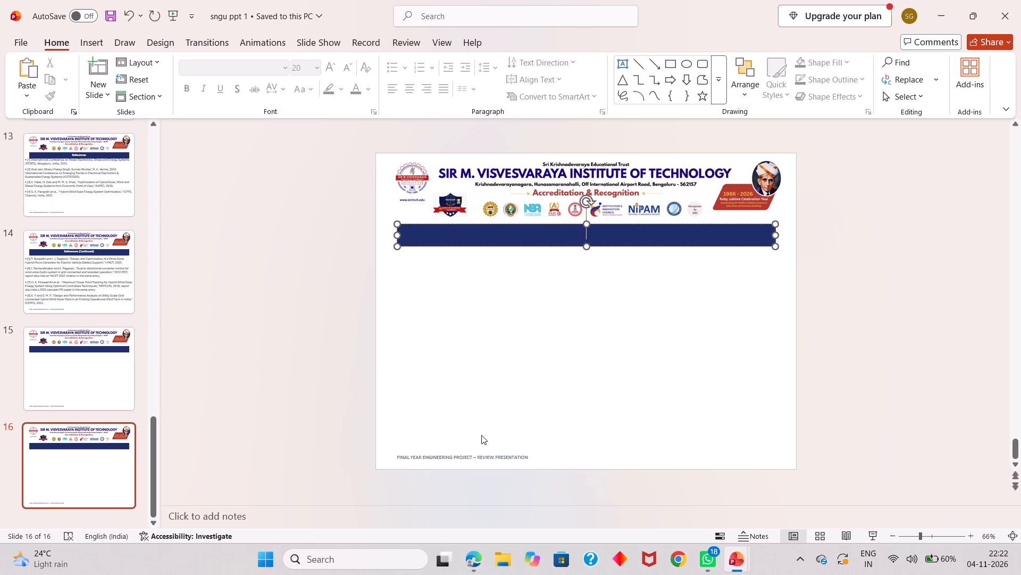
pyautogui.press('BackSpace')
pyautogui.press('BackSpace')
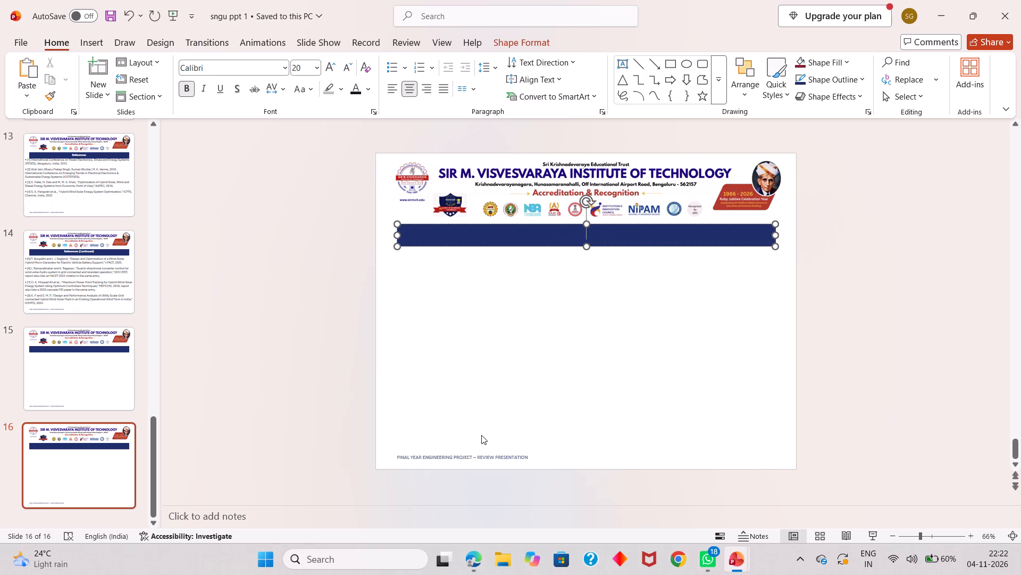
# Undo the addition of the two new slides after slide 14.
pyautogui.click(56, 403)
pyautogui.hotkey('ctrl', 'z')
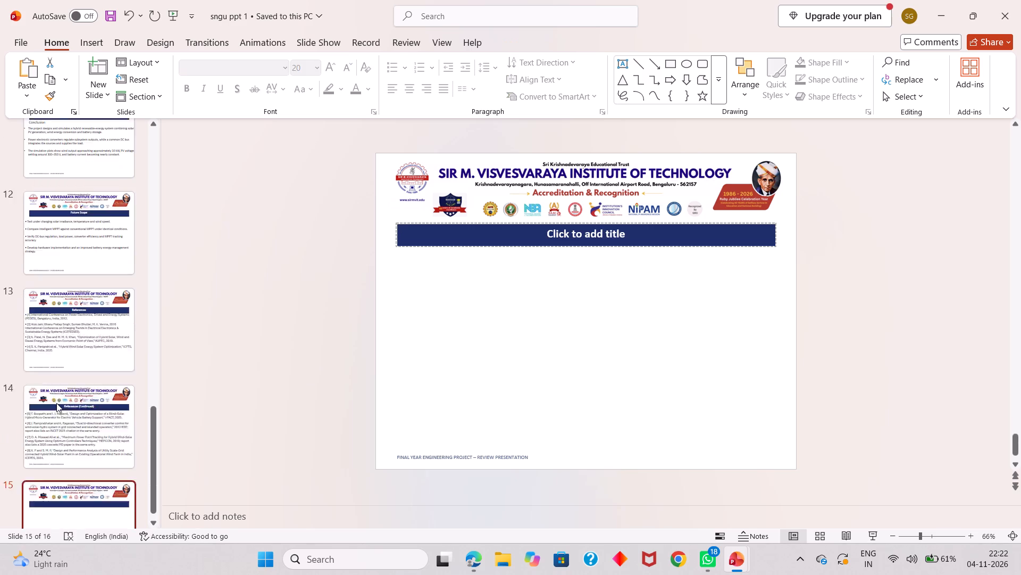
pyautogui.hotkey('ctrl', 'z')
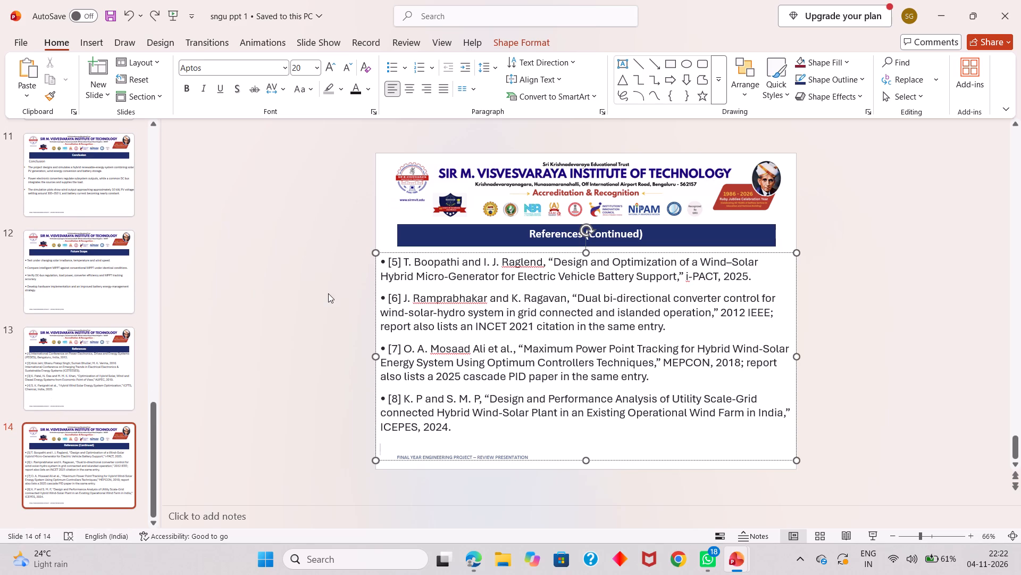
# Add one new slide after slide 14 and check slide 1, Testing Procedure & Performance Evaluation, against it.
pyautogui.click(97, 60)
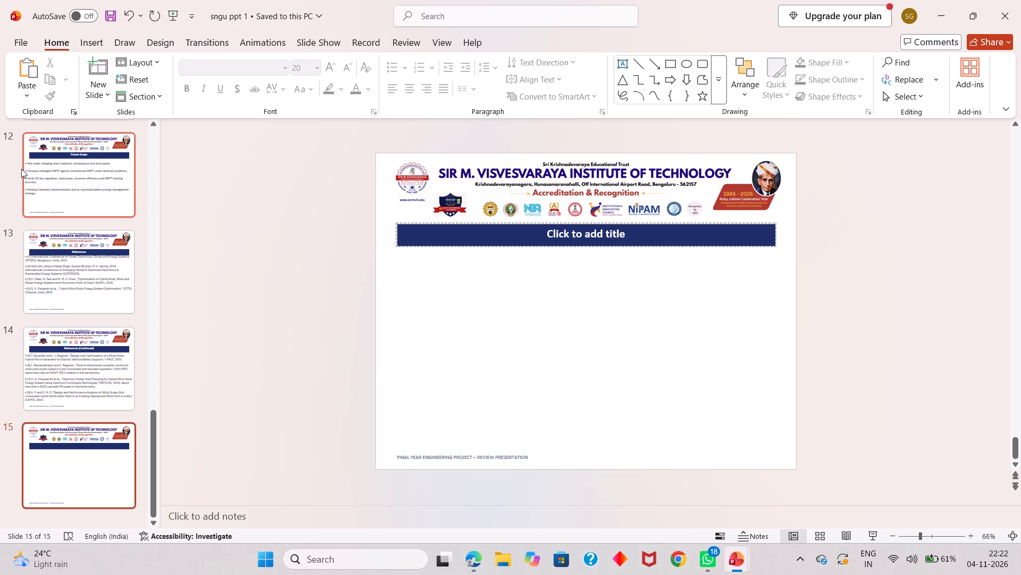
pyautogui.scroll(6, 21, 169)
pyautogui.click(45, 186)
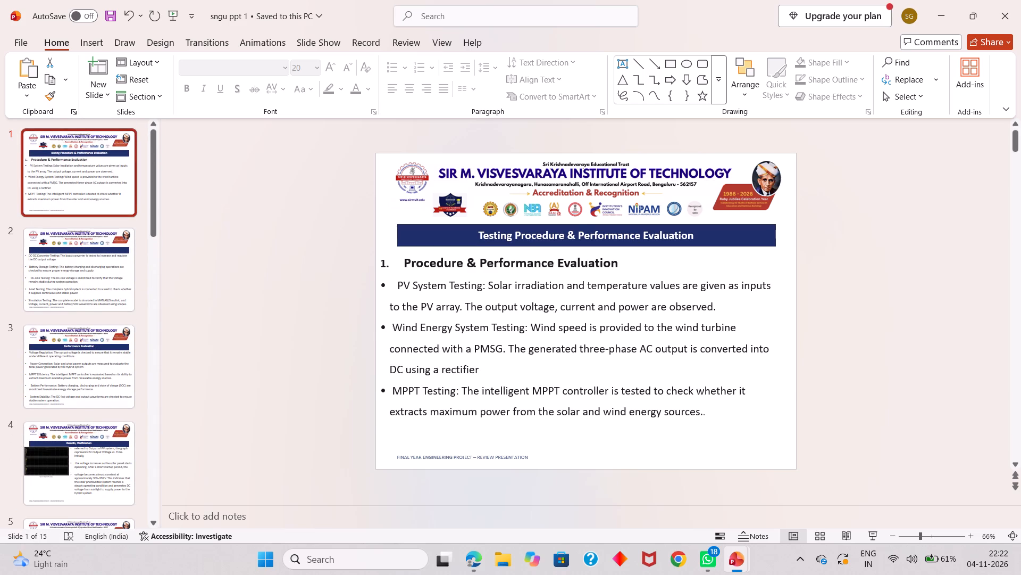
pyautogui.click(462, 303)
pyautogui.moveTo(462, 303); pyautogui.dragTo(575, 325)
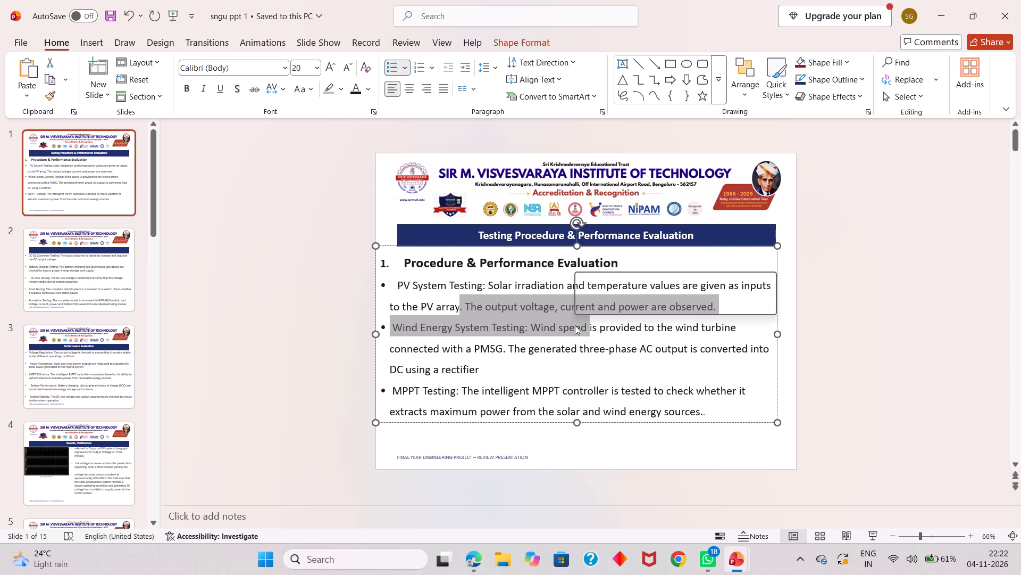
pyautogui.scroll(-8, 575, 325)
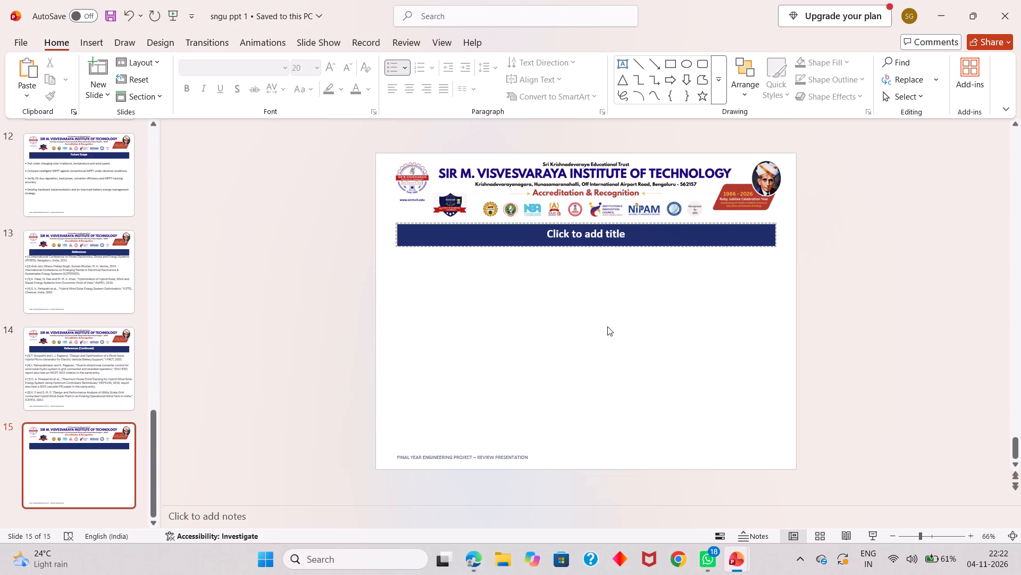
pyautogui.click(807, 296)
# Close this copy of "sngu ppt 1" without saving its changes.
pyautogui.click(1011, 7)
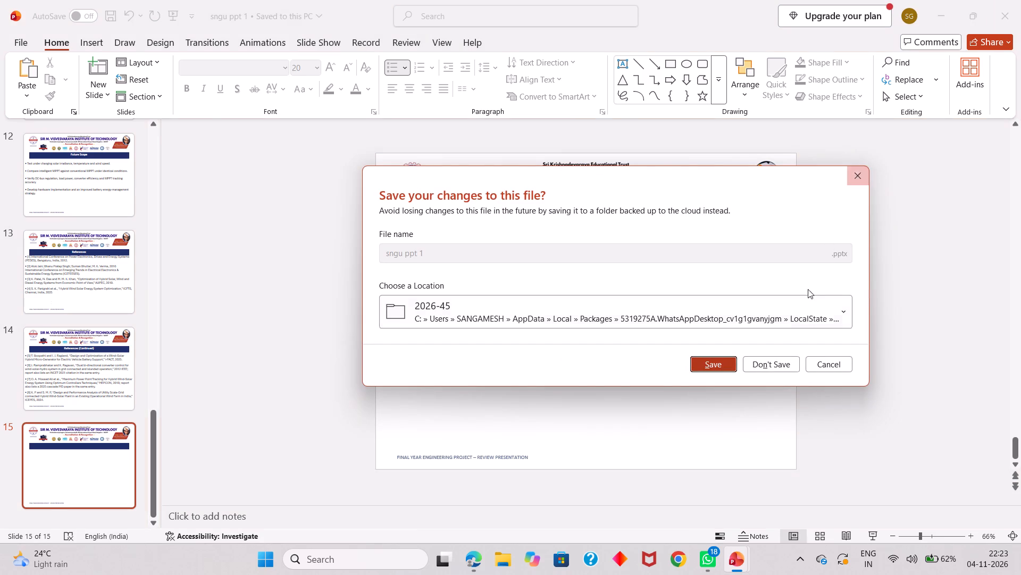
pyautogui.click(773, 371)
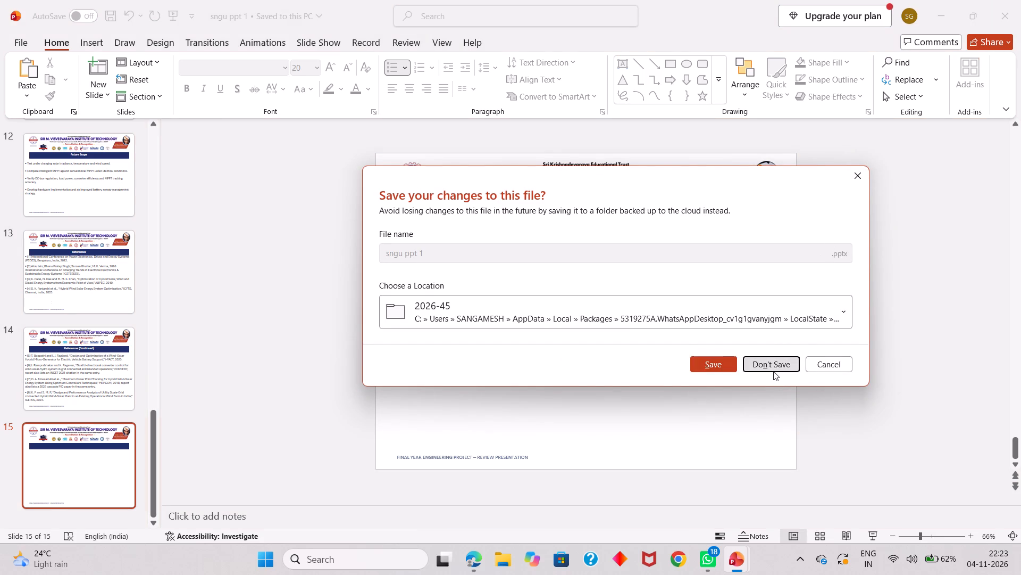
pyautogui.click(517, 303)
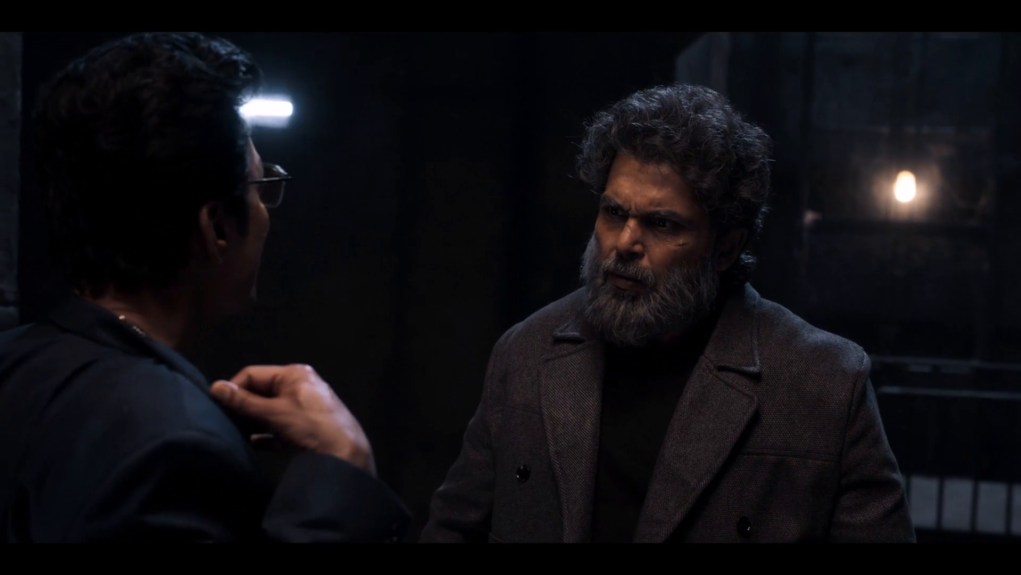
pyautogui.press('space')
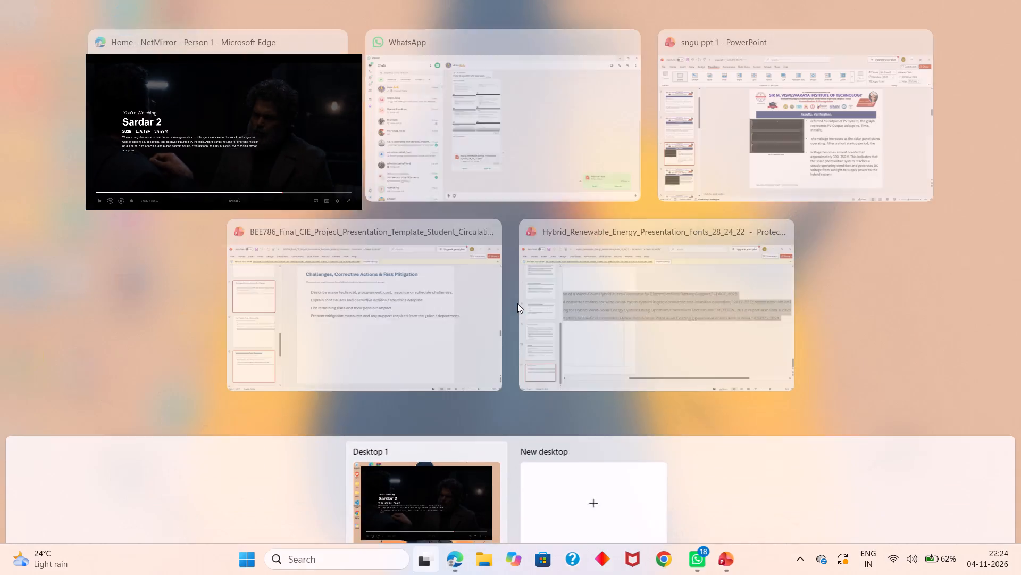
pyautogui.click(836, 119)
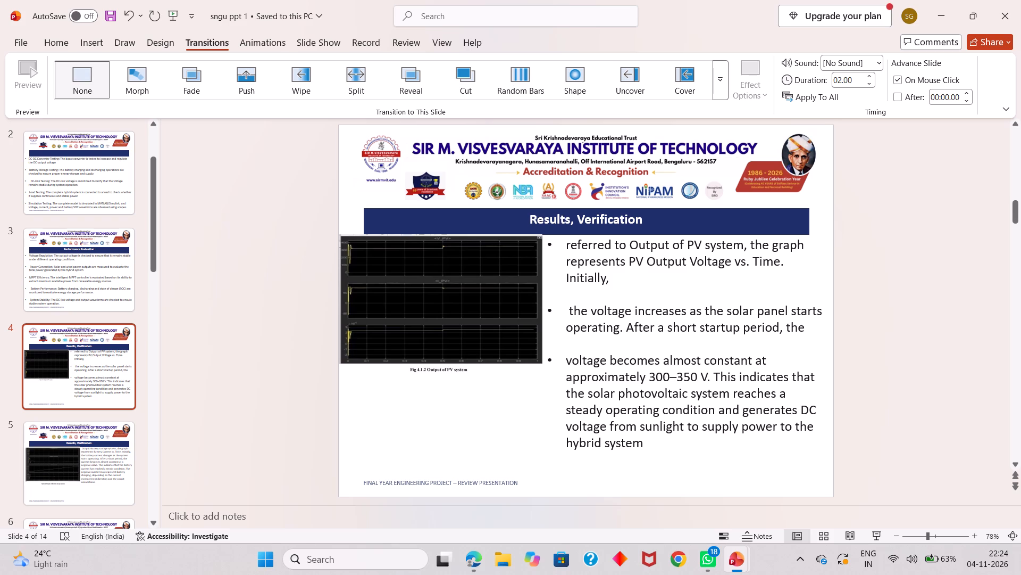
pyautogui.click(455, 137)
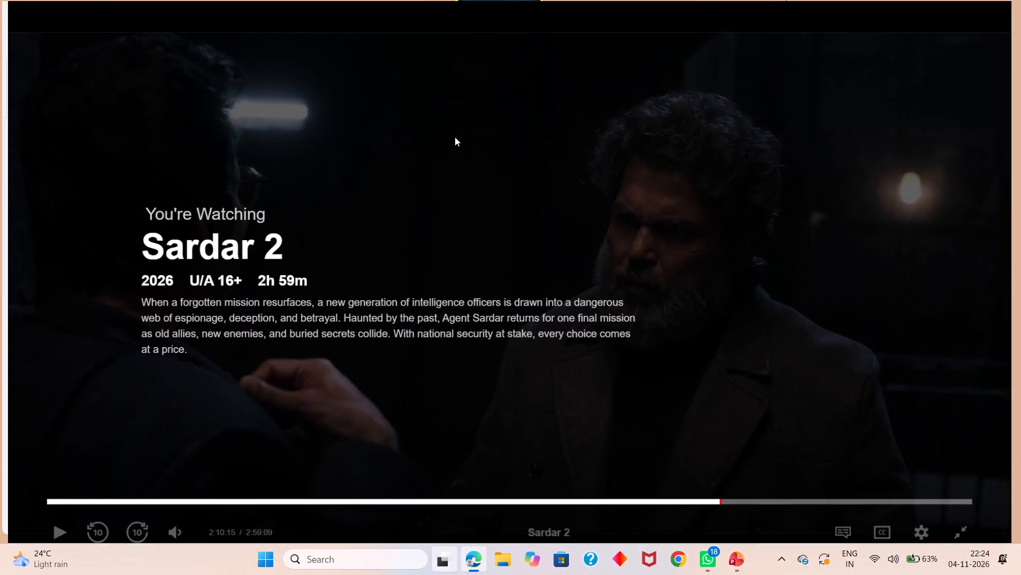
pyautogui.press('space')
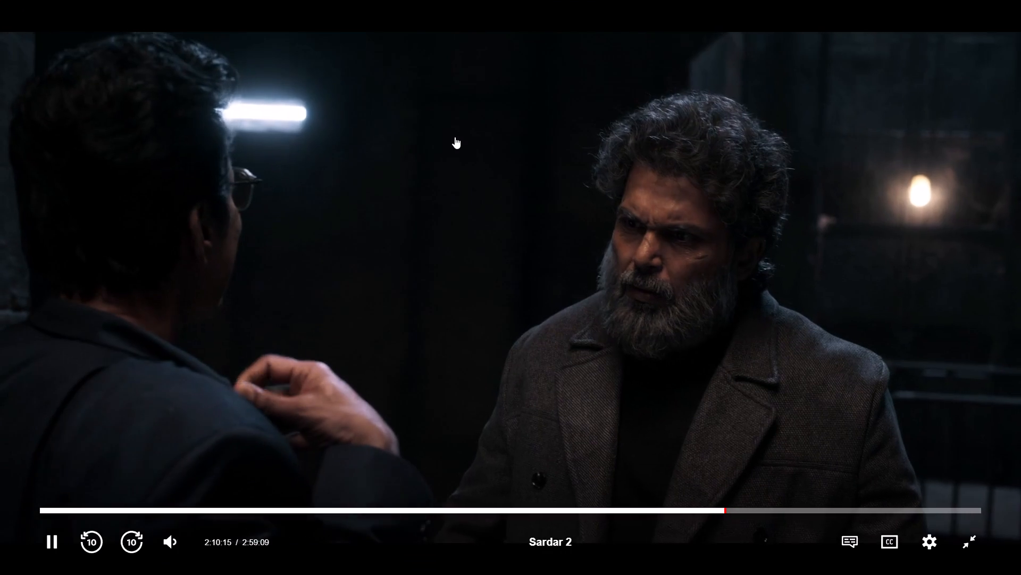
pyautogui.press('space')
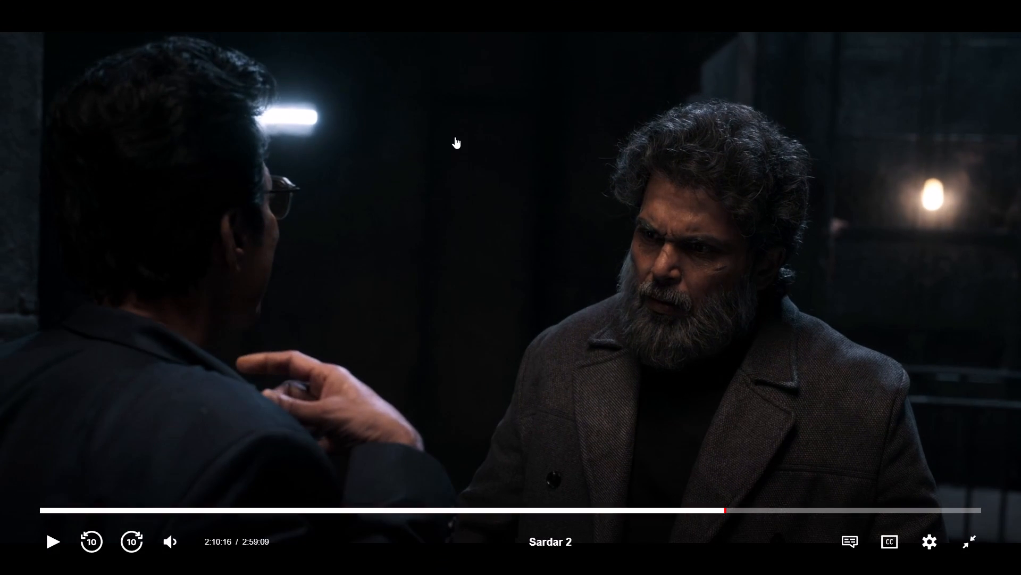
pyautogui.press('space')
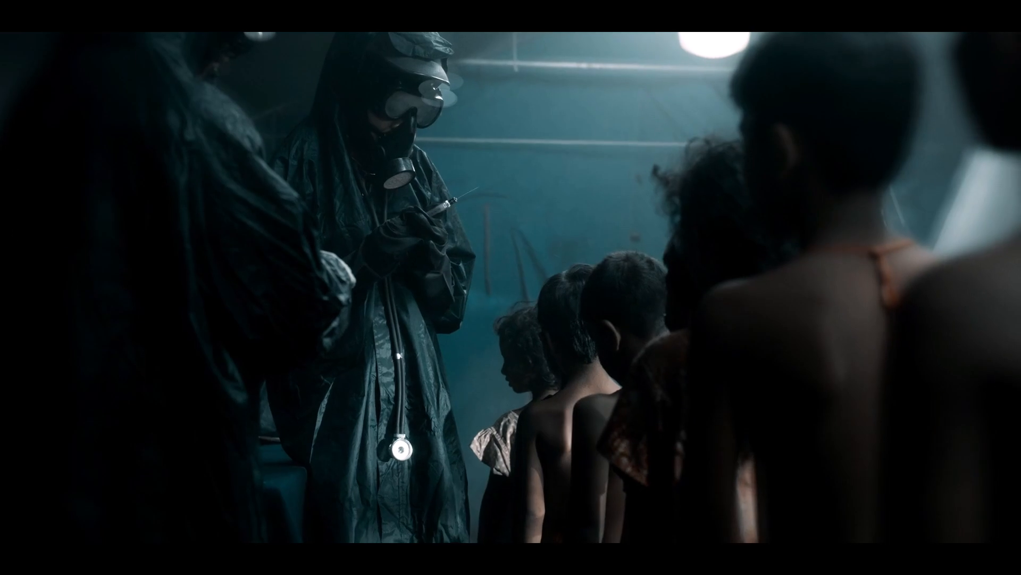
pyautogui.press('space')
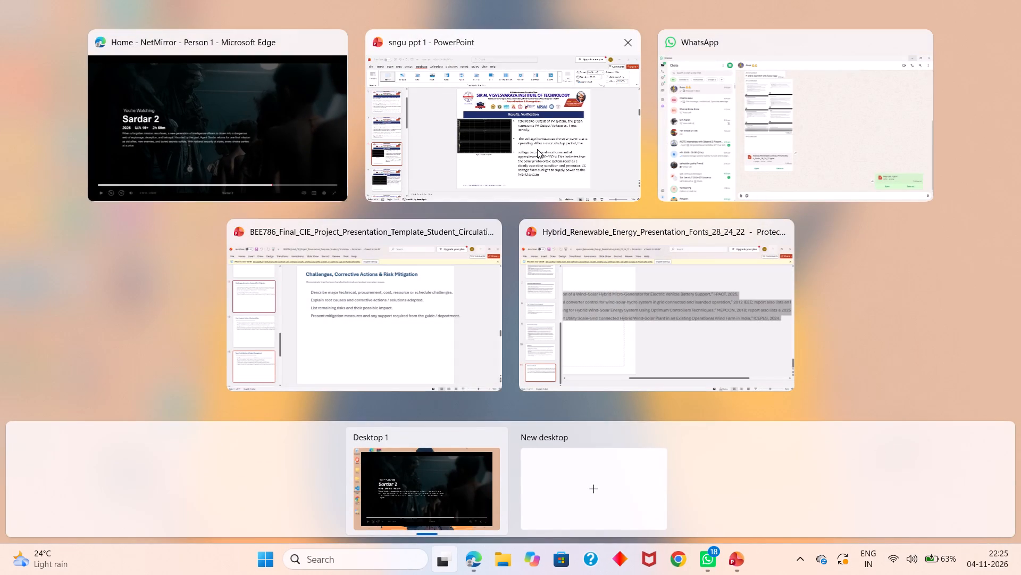
# Switch to the other open "sngu ppt 1" presentation and review its slides from References (Continued) back to the Results, Verification slides.
pyautogui.click(537, 149)
pyautogui.scroll(-5, 82, 393)
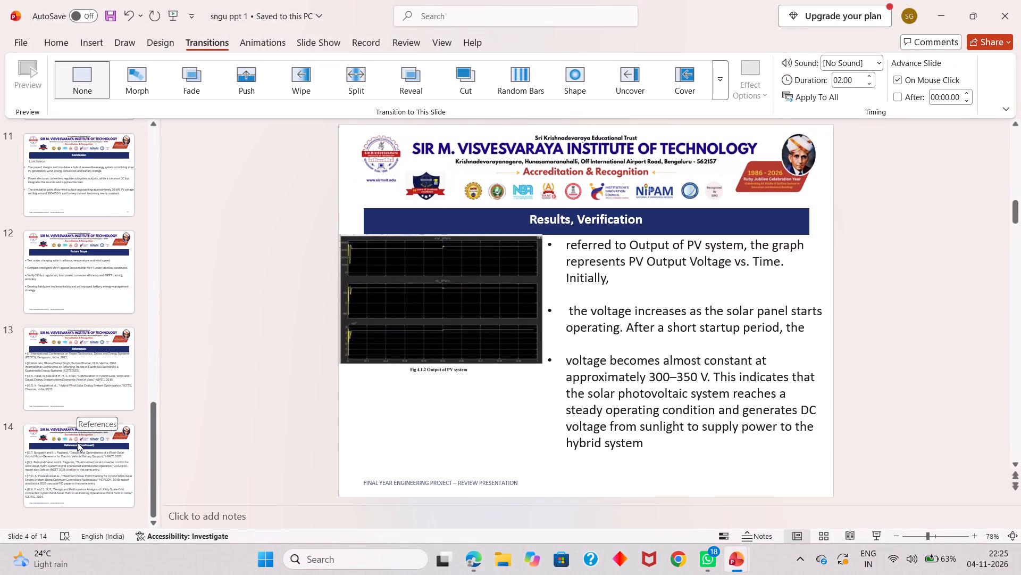
pyautogui.click(76, 461)
pyautogui.click(82, 400)
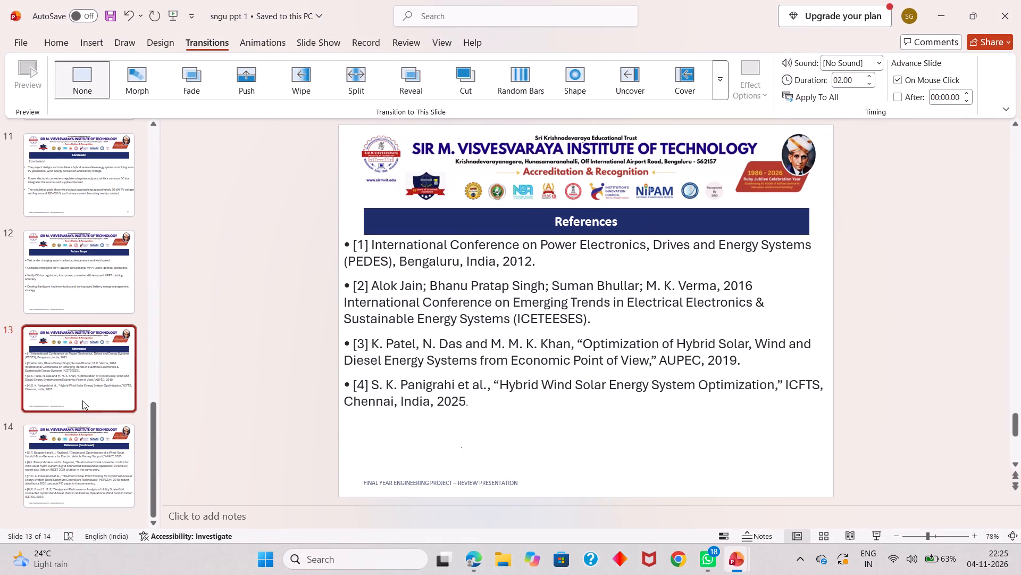
pyautogui.click(85, 300)
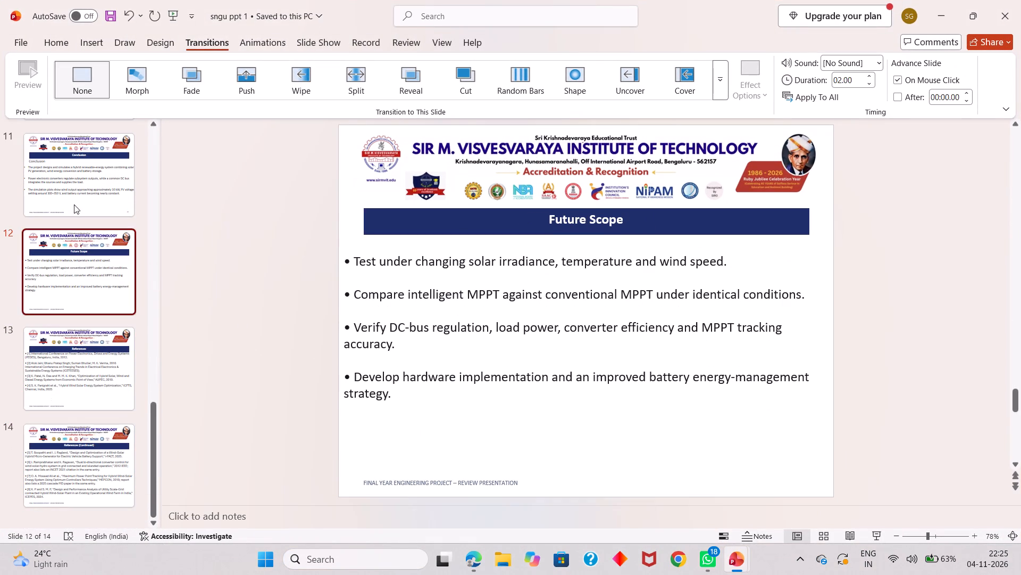
pyautogui.click(73, 202)
pyautogui.scroll(1, 73, 202)
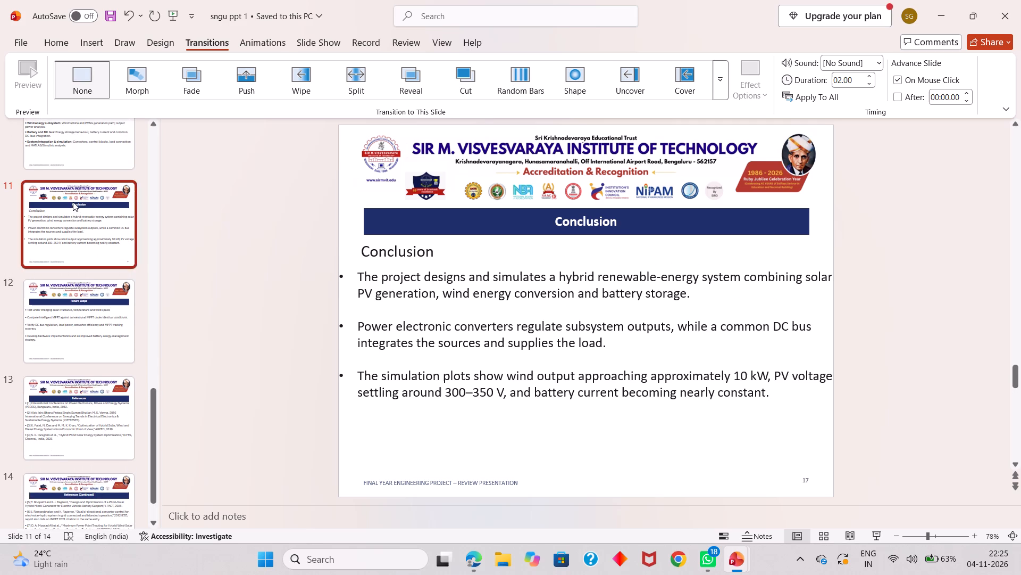
pyautogui.click(71, 133)
pyautogui.scroll(2, 71, 133)
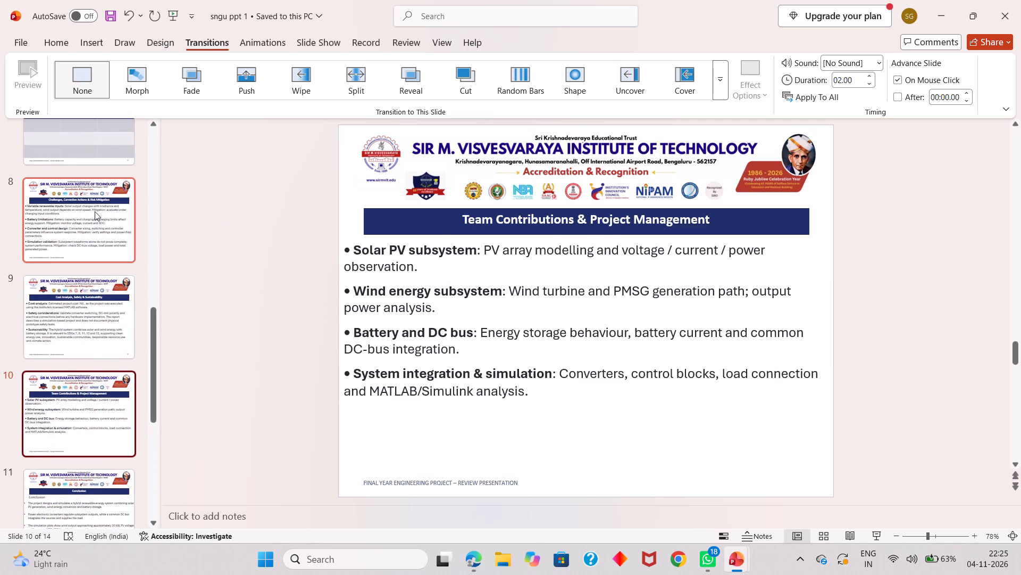
pyautogui.scroll(2, 96, 227)
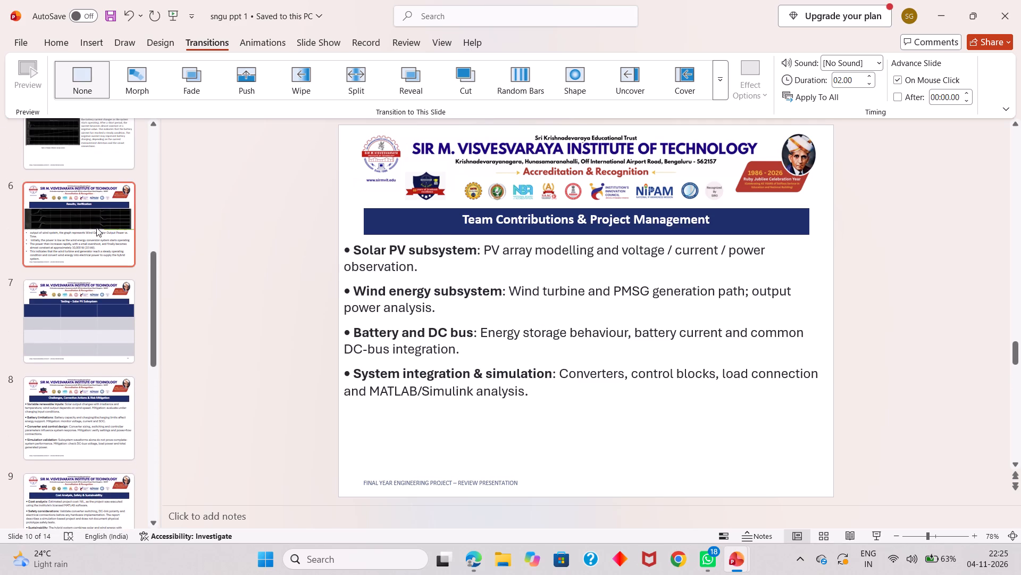
pyautogui.scroll(2, 96, 227)
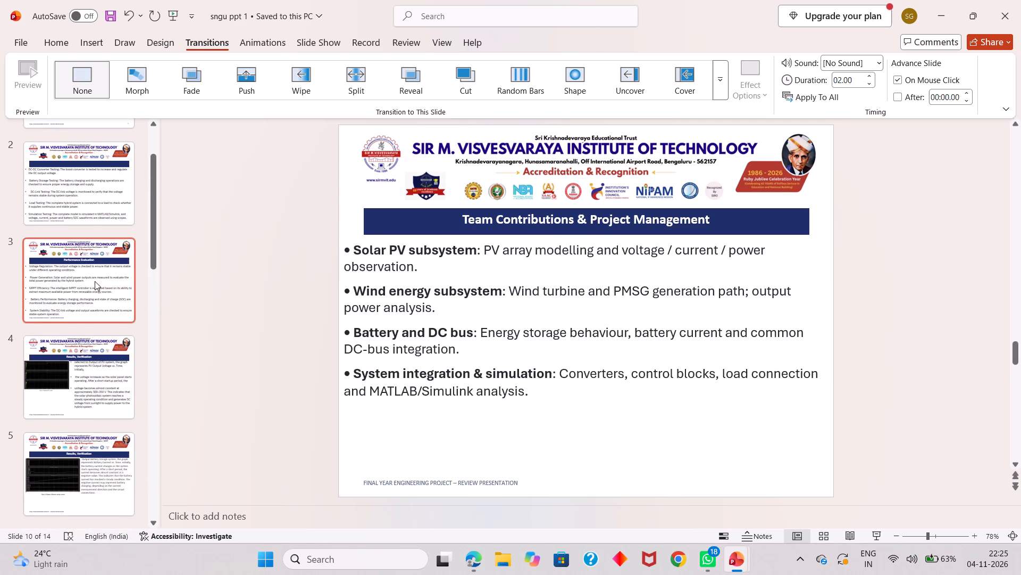
pyautogui.scroll(-1, 95, 281)
pyautogui.click(94, 232)
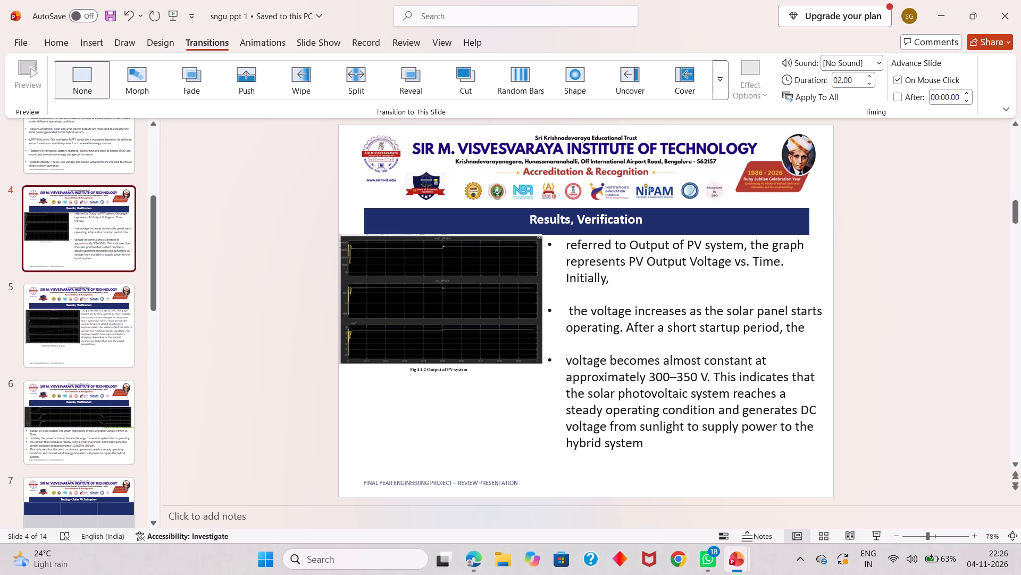
pyautogui.click(104, 329)
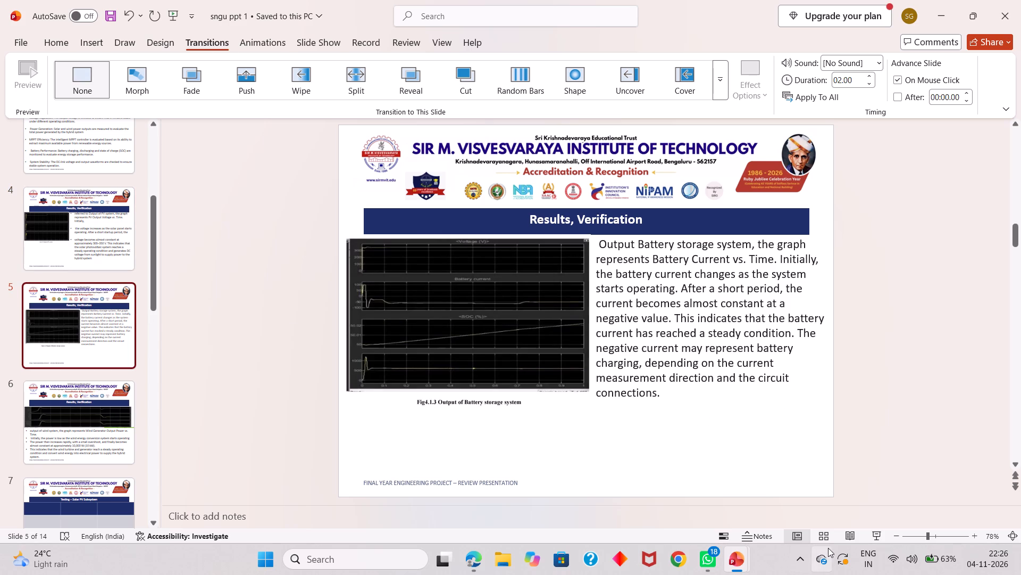
pyautogui.click(808, 556)
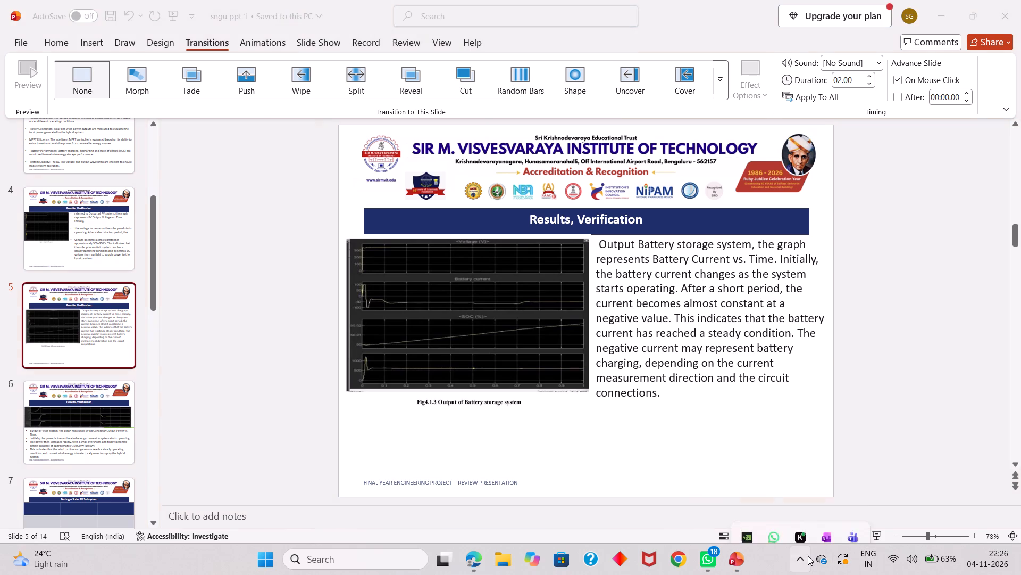
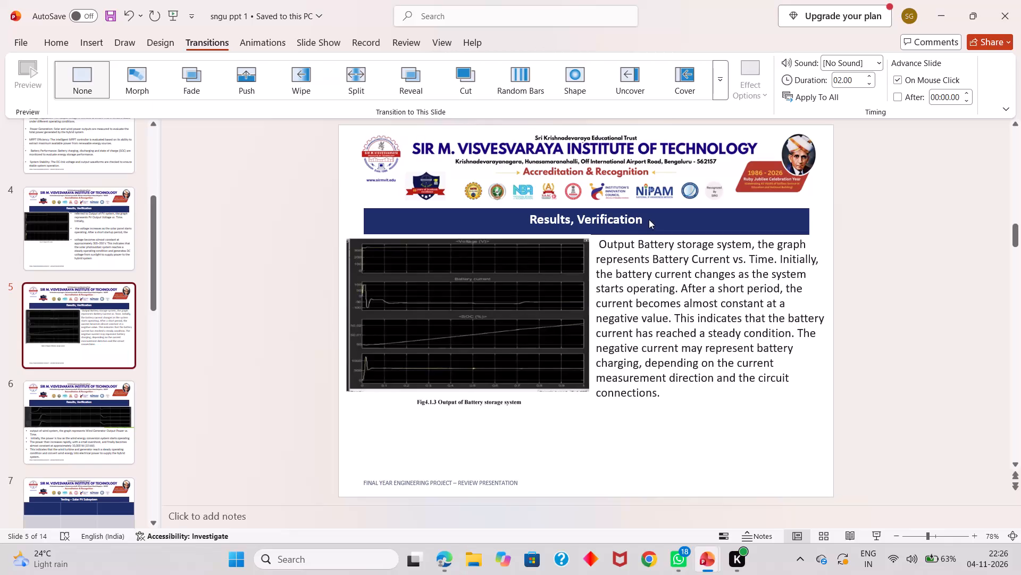
# Shift the wind-system graph picture on slide 6 slightly up and right, placing it directly beneath the Results, Verification title bar.
pyautogui.click(70, 241)
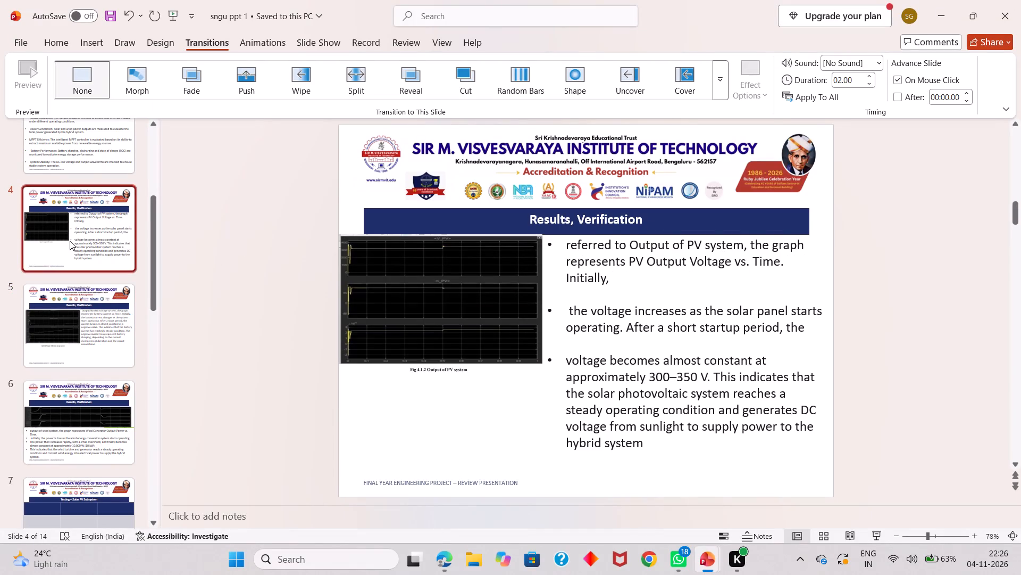
pyautogui.click(61, 320)
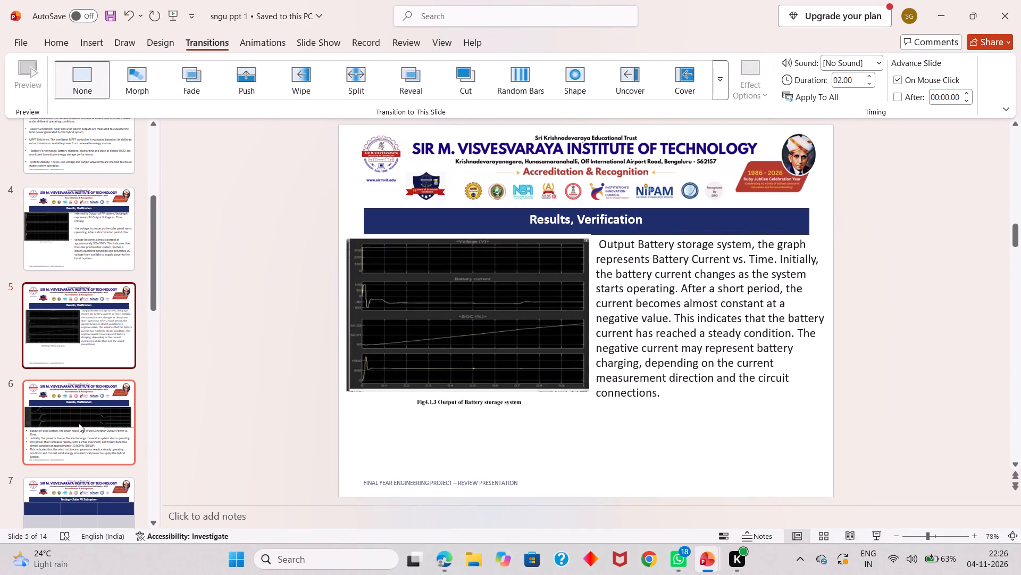
pyautogui.click(82, 436)
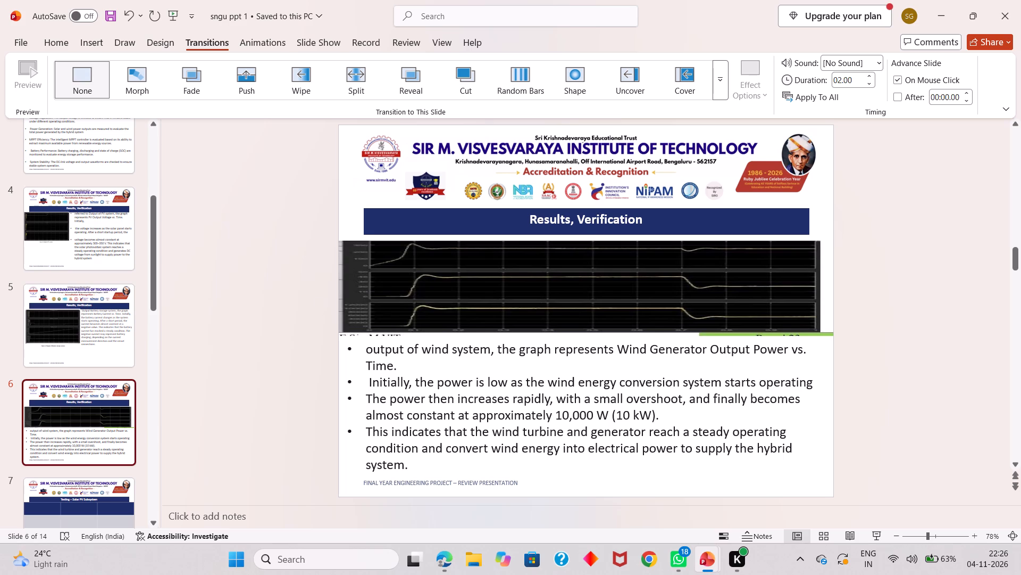
pyautogui.moveTo(358, 257); pyautogui.dragTo(362, 256)
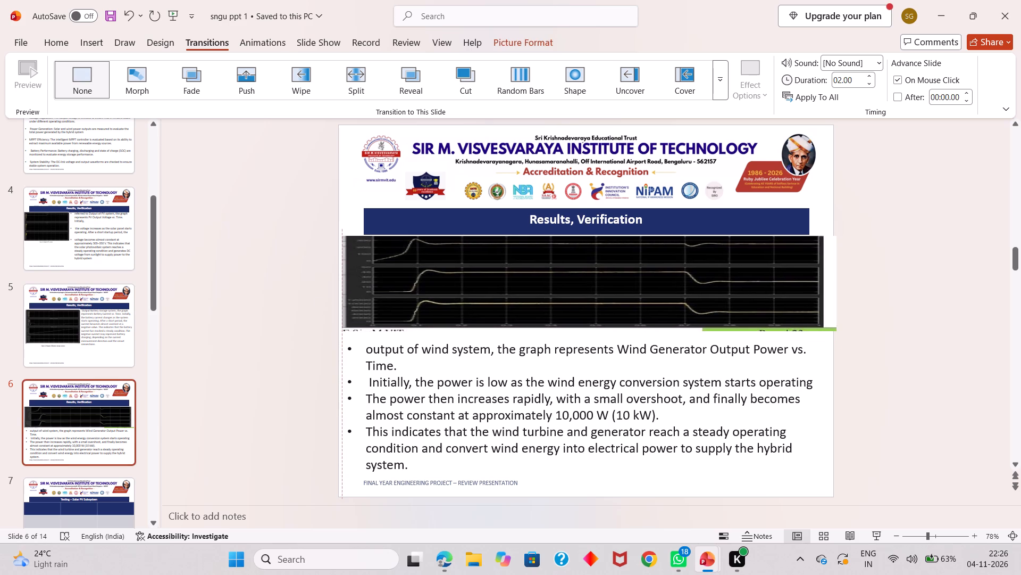
pyautogui.moveTo(362, 256); pyautogui.dragTo(365, 254)
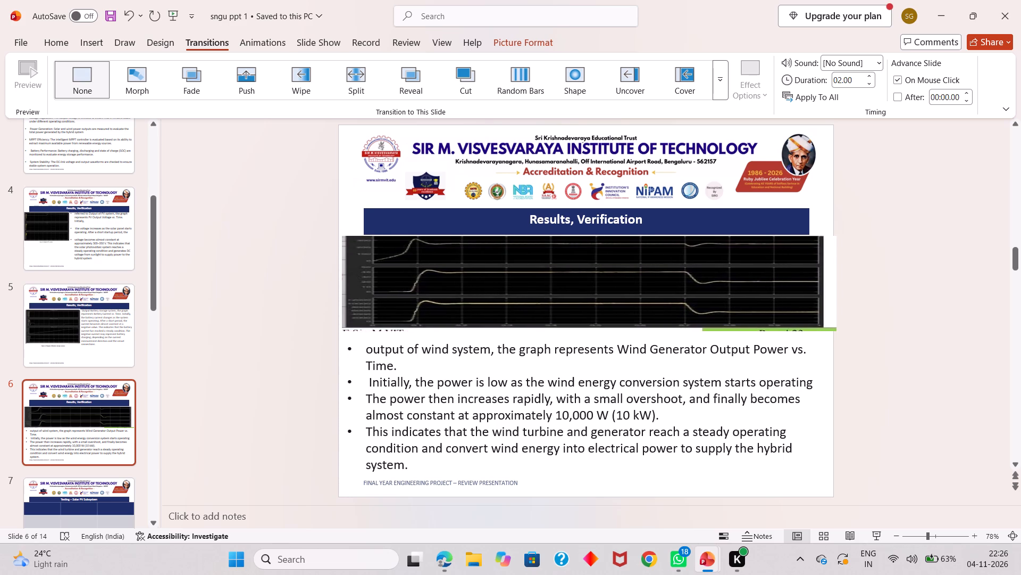
pyautogui.moveTo(365, 254); pyautogui.dragTo(367, 258)
pyautogui.click(367, 258)
pyautogui.moveTo(367, 258); pyautogui.dragTo(359, 257)
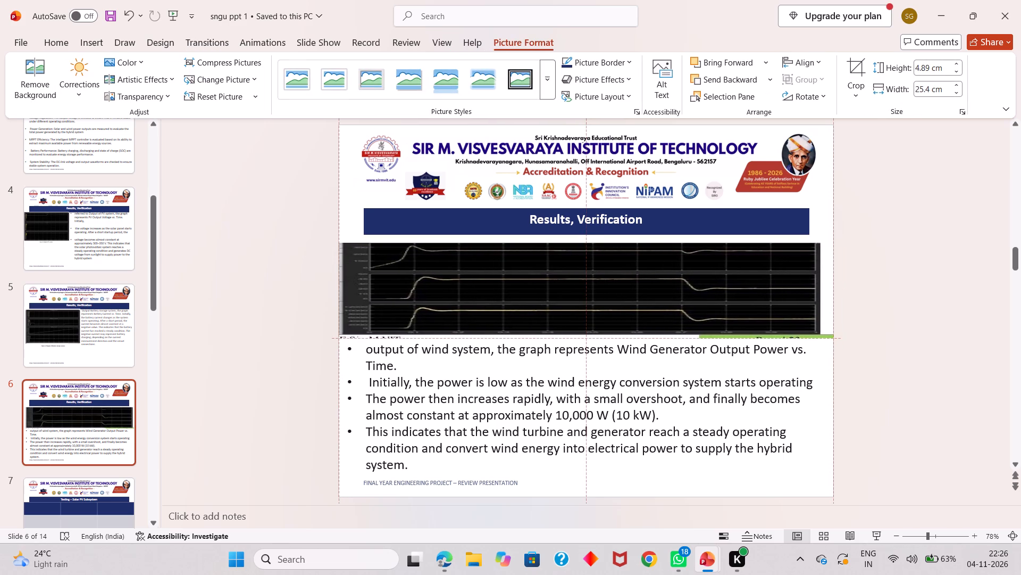
pyautogui.moveTo(359, 257); pyautogui.dragTo(366, 245)
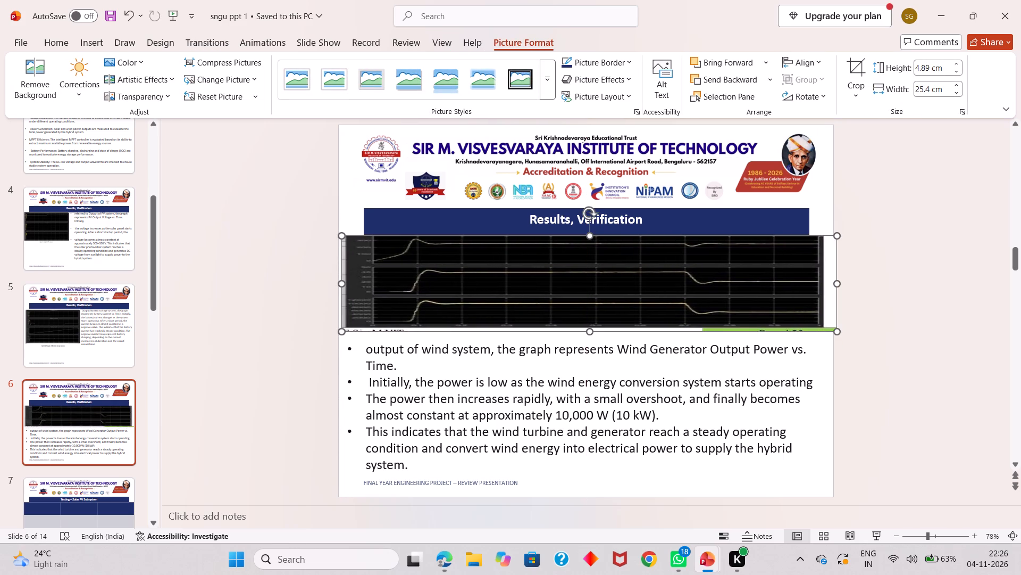
pyautogui.click(366, 245)
# Delete the first bullet's text on slide 6, about Wind Generator Output Power vs. Time, together with its bullet and full stop.
pyautogui.click(369, 366)
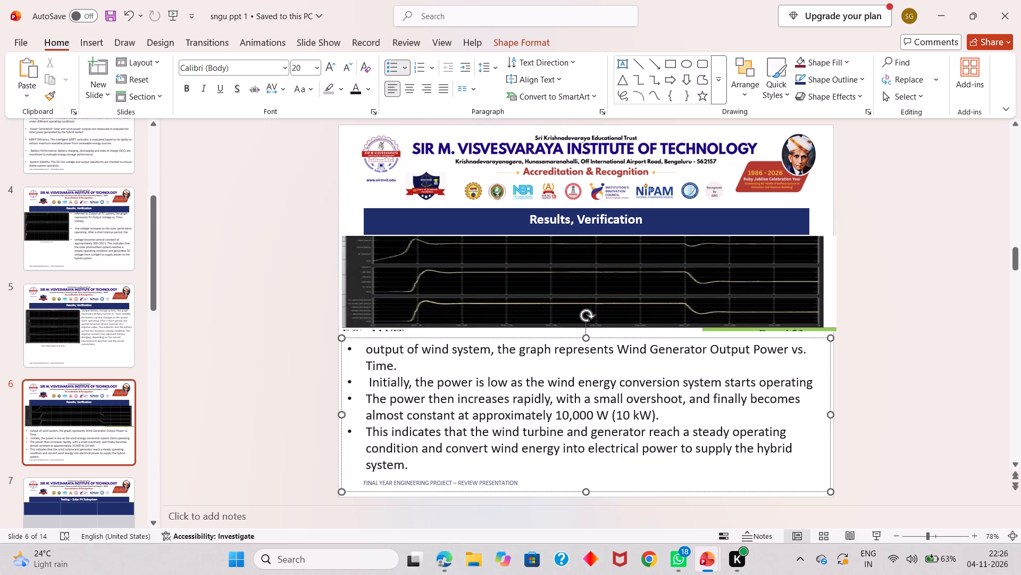
pyautogui.moveTo(363, 348); pyautogui.dragTo(369, 352)
pyautogui.moveTo(369, 352); pyautogui.dragTo(387, 363)
pyautogui.press('BackSpace')
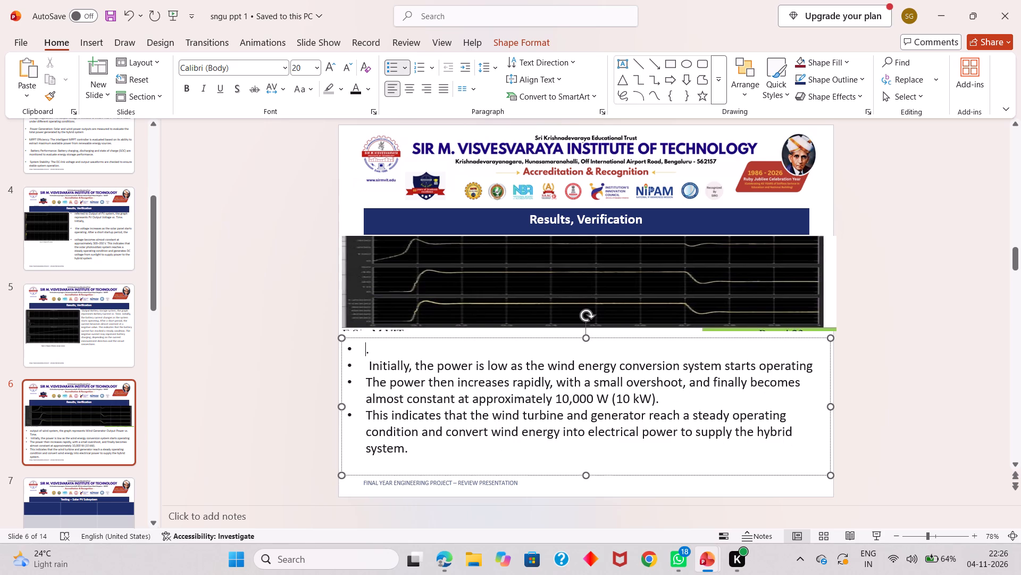
pyautogui.press('BackSpace')
pyautogui.press('BackSpace')
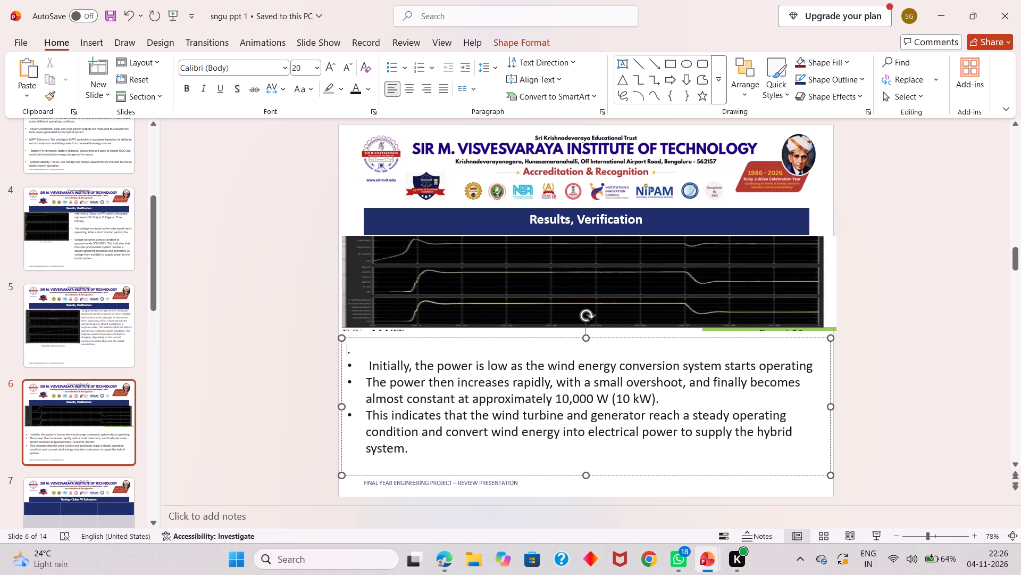
pyautogui.click(353, 353)
pyautogui.press('BackSpace')
pyautogui.press('BackSpace')
# Review the Cost Analysis, Safety & Sustainability slide, the title text of slide 1, and the slides through Performance Evaluation.
pyautogui.scroll(-1, 39, 423)
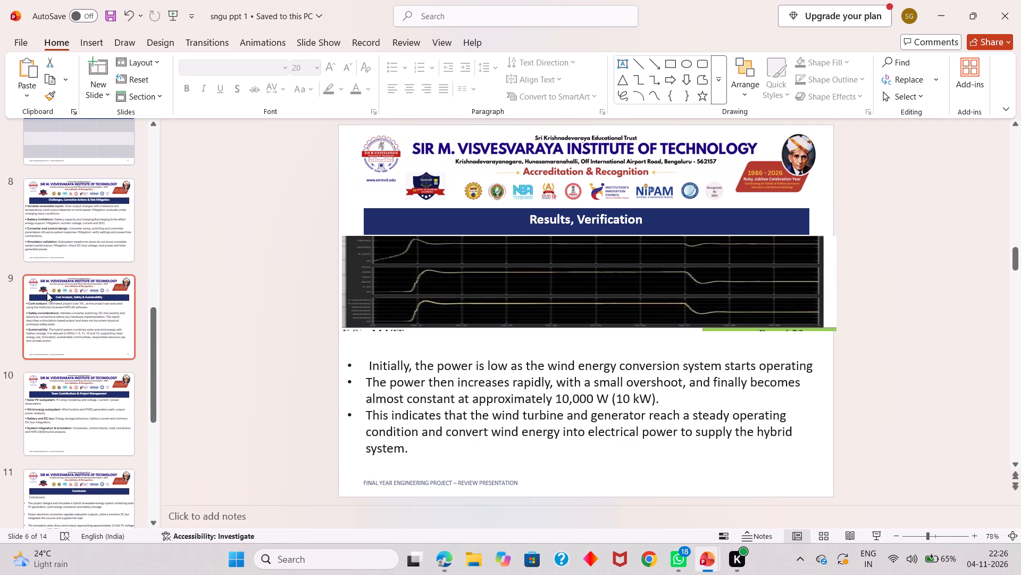
pyautogui.click(47, 292)
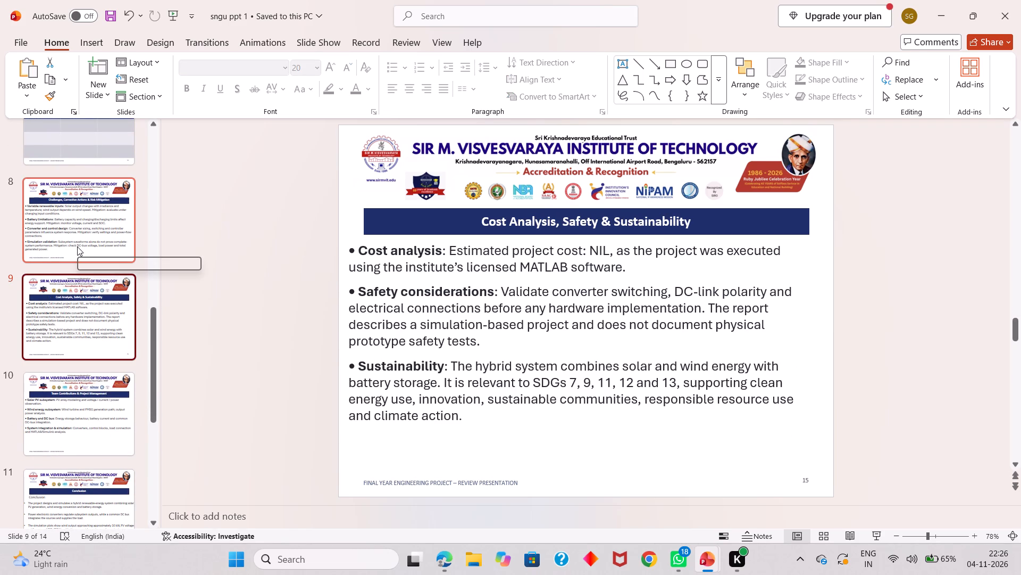
pyautogui.scroll(4, 77, 247)
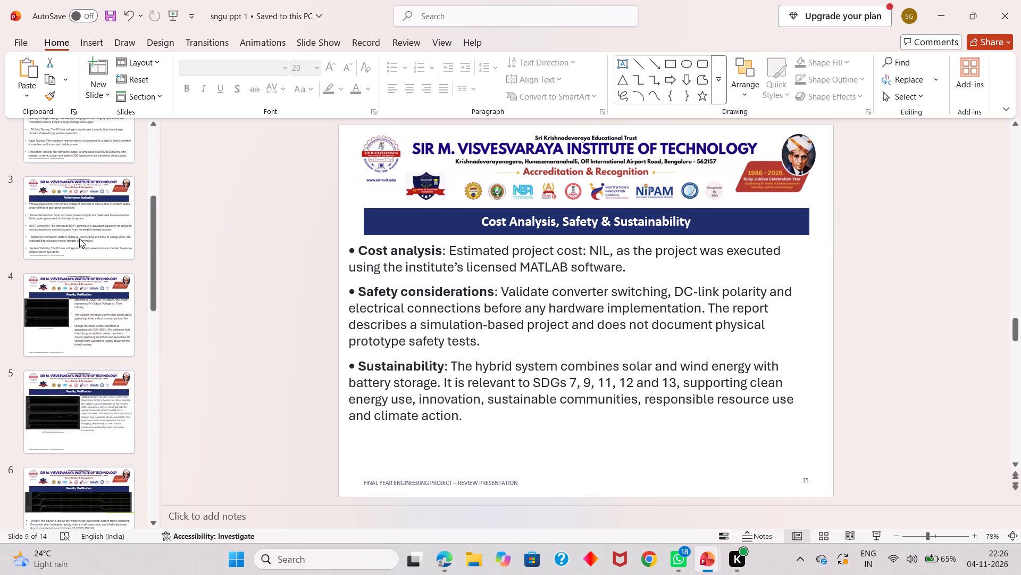
pyautogui.scroll(2, 79, 239)
pyautogui.click(81, 176)
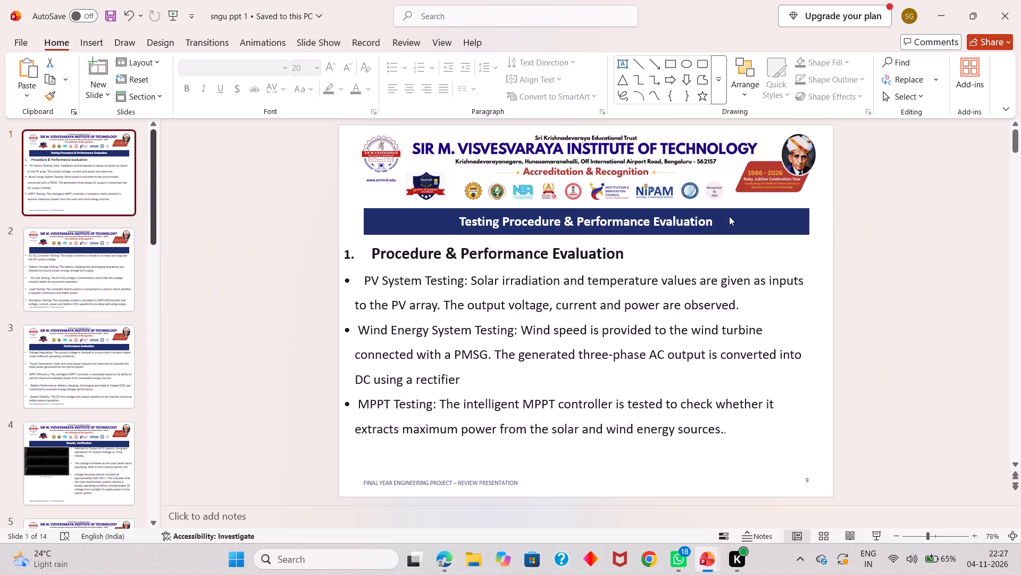
pyautogui.moveTo(729, 216); pyautogui.dragTo(454, 229)
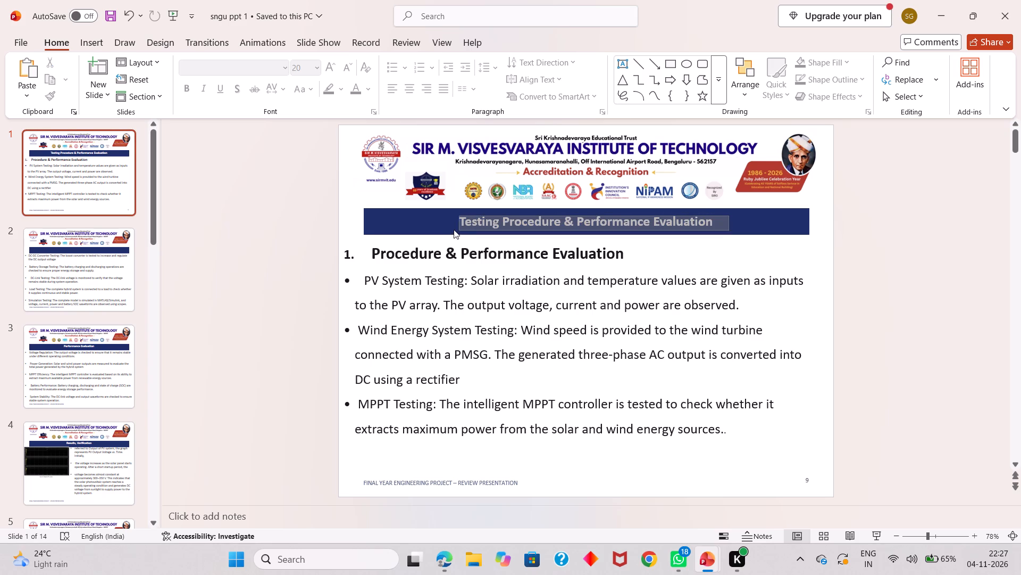
pyautogui.moveTo(454, 229); pyautogui.dragTo(451, 229)
pyautogui.tripleClick(721, 219)
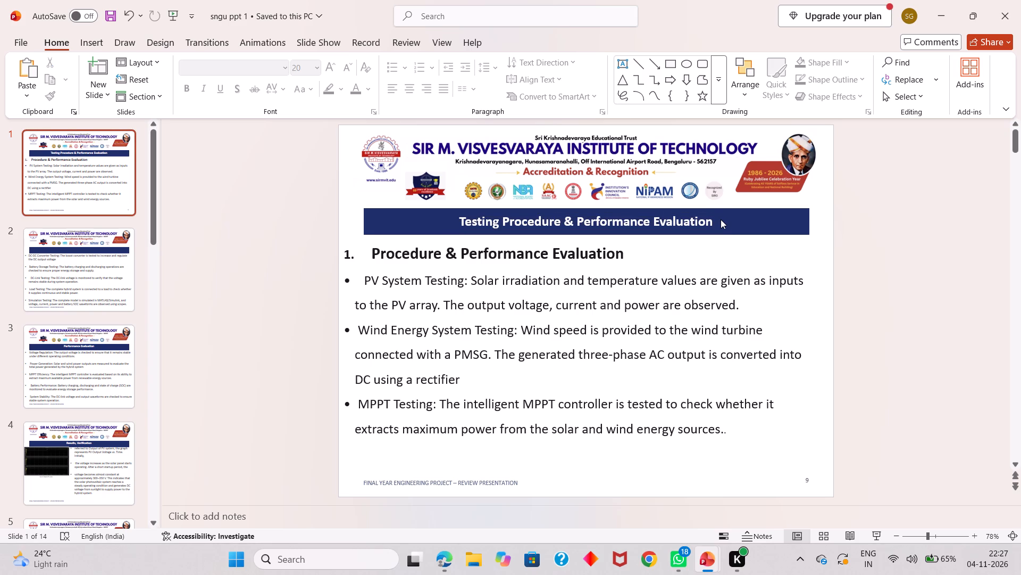
pyautogui.click(714, 219)
pyautogui.moveTo(456, 220); pyautogui.dragTo(482, 217)
pyautogui.moveTo(482, 217); pyautogui.dragTo(726, 231)
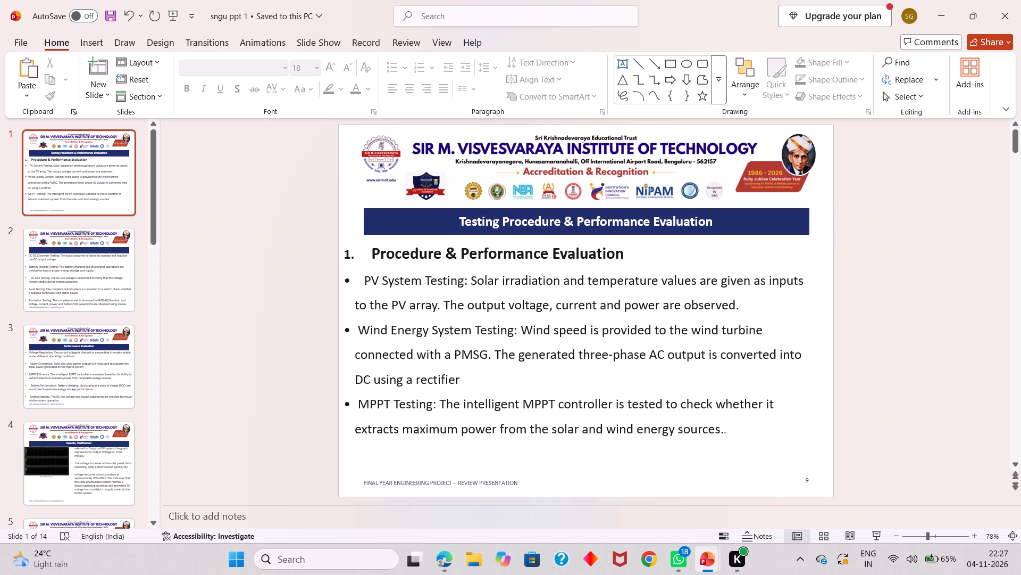
pyautogui.click(718, 228)
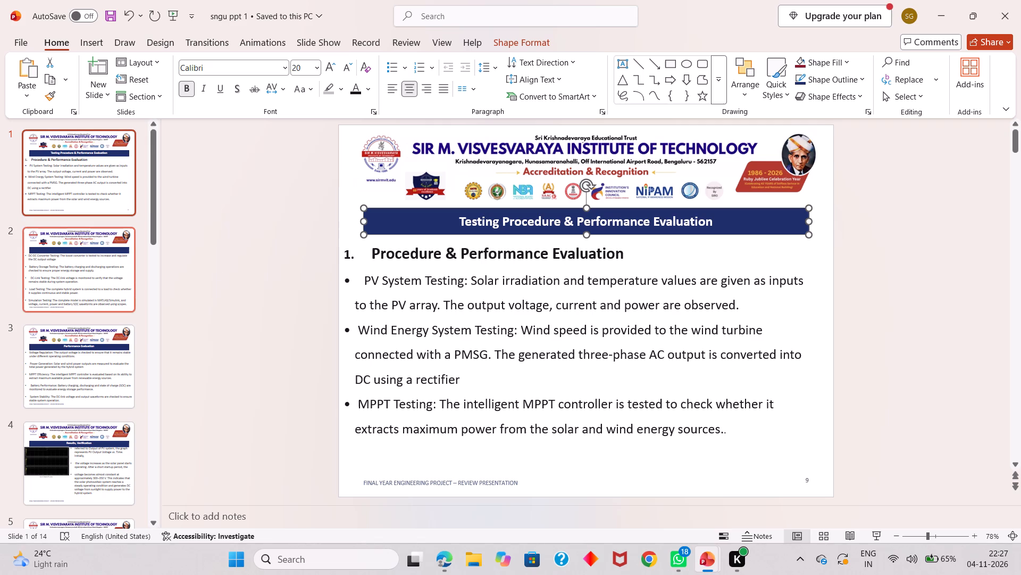
pyautogui.click(489, 220)
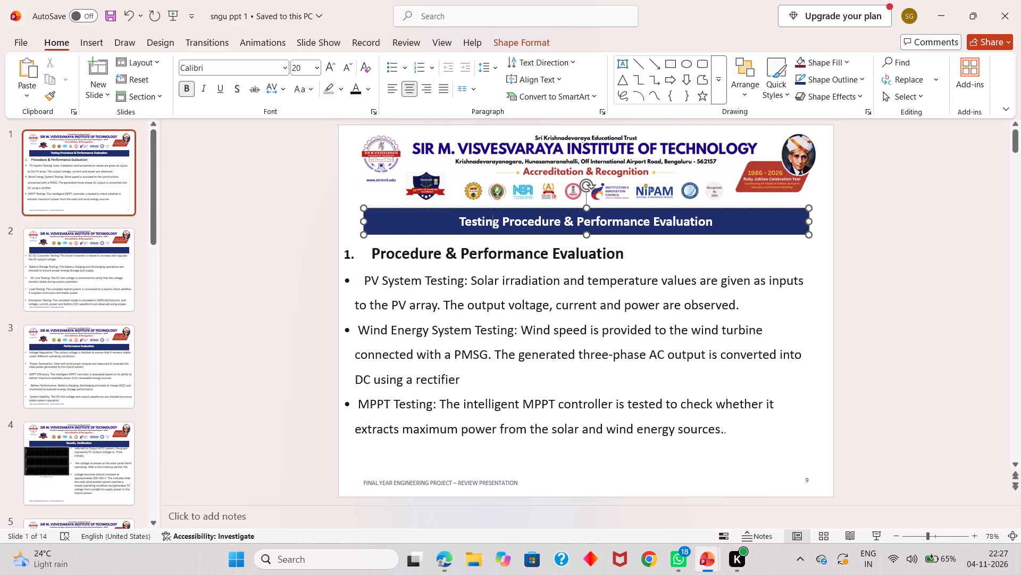
pyautogui.moveTo(718, 221); pyautogui.dragTo(498, 223)
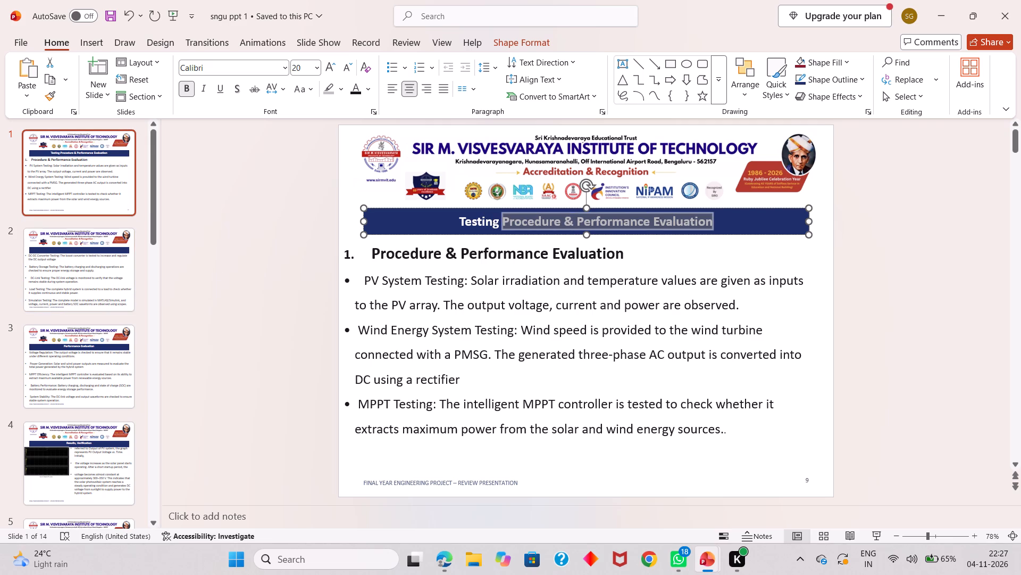
pyautogui.moveTo(498, 223); pyautogui.dragTo(474, 224)
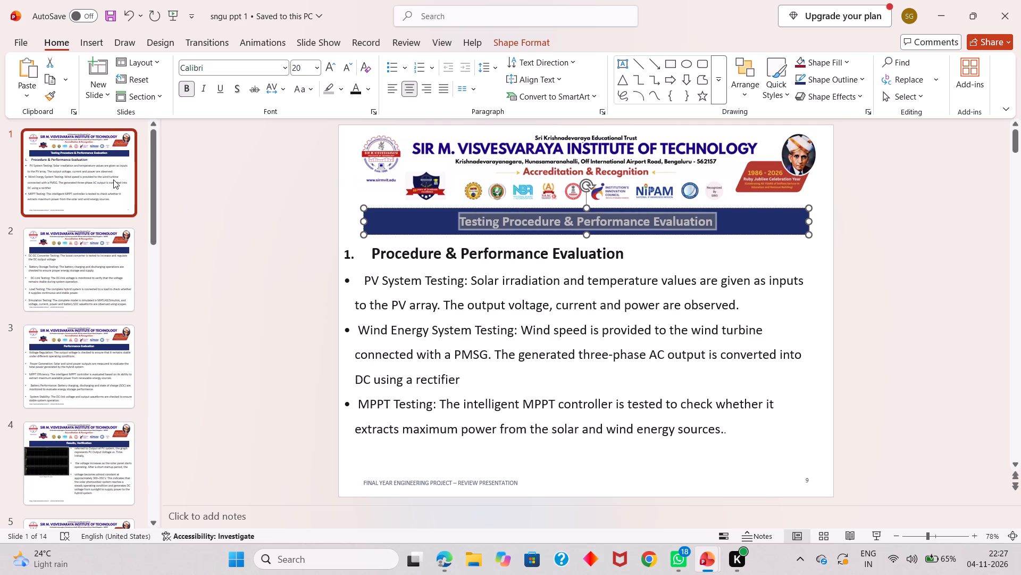
pyautogui.scroll(2, 113, 179)
pyautogui.click(113, 179)
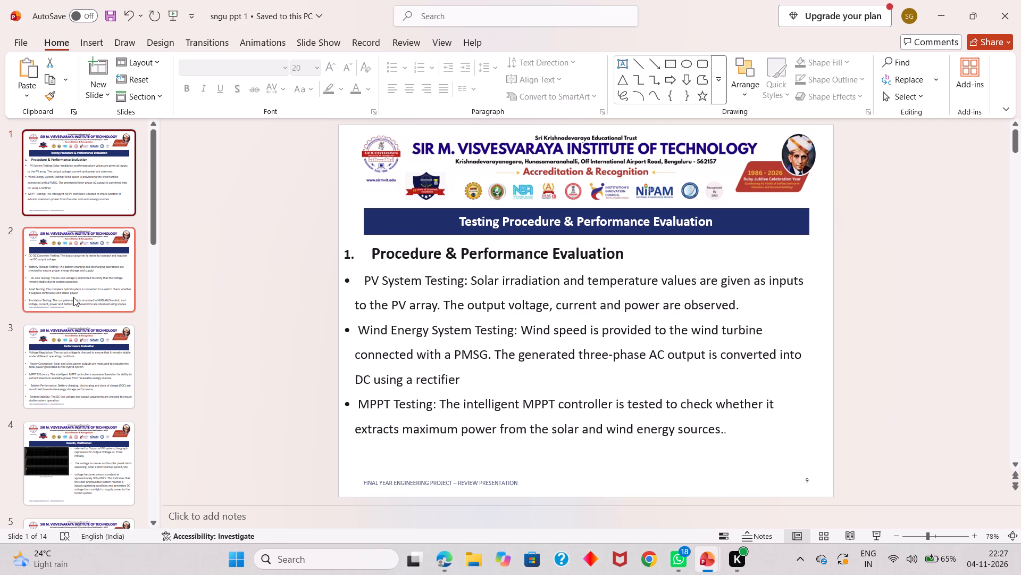
pyautogui.click(73, 298)
pyautogui.click(83, 372)
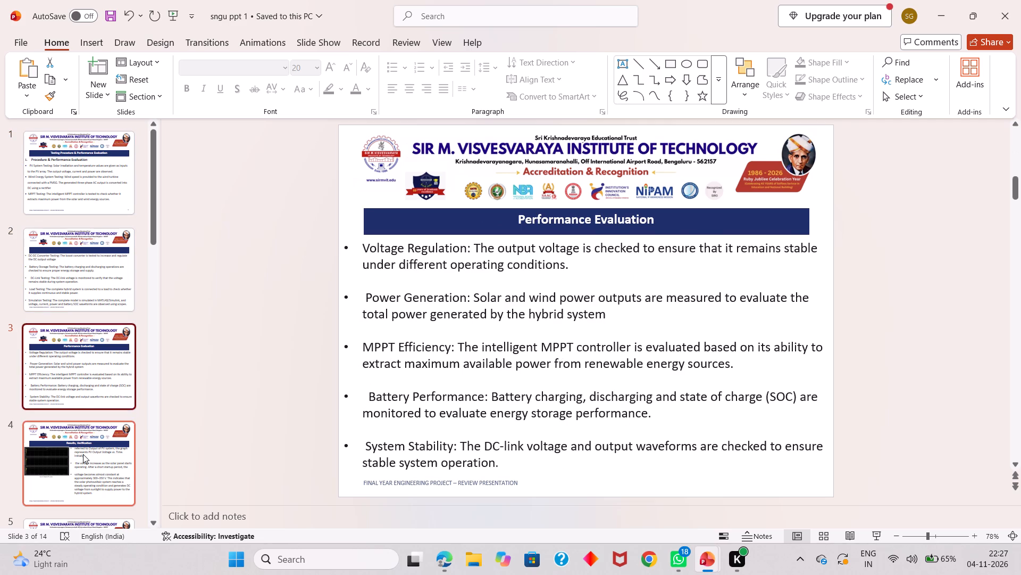
# Copy the entire PV output voltage description on slide 4 and delete it from its text box.
pyautogui.click(83, 454)
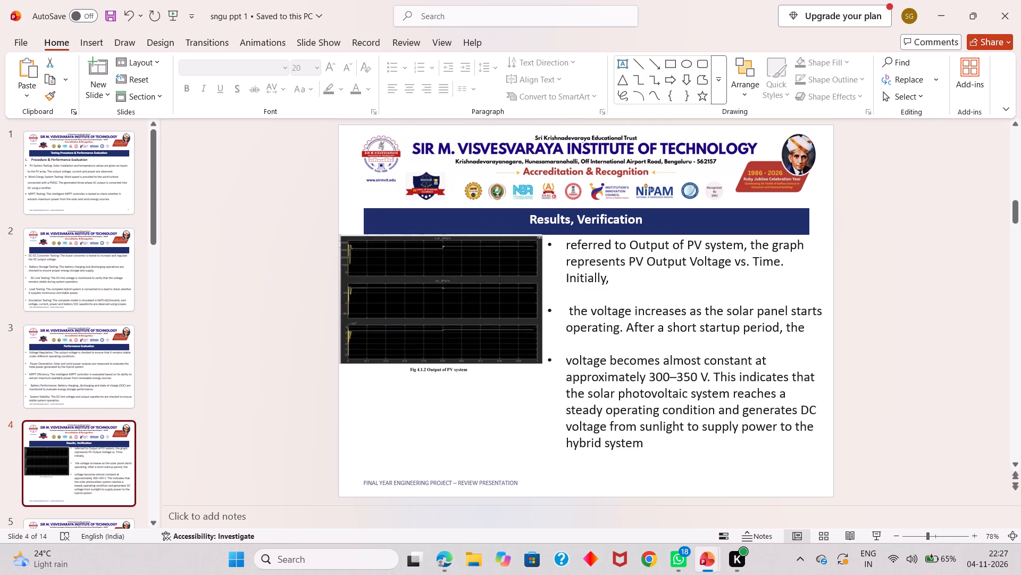
pyautogui.moveTo(565, 242); pyautogui.dragTo(677, 390)
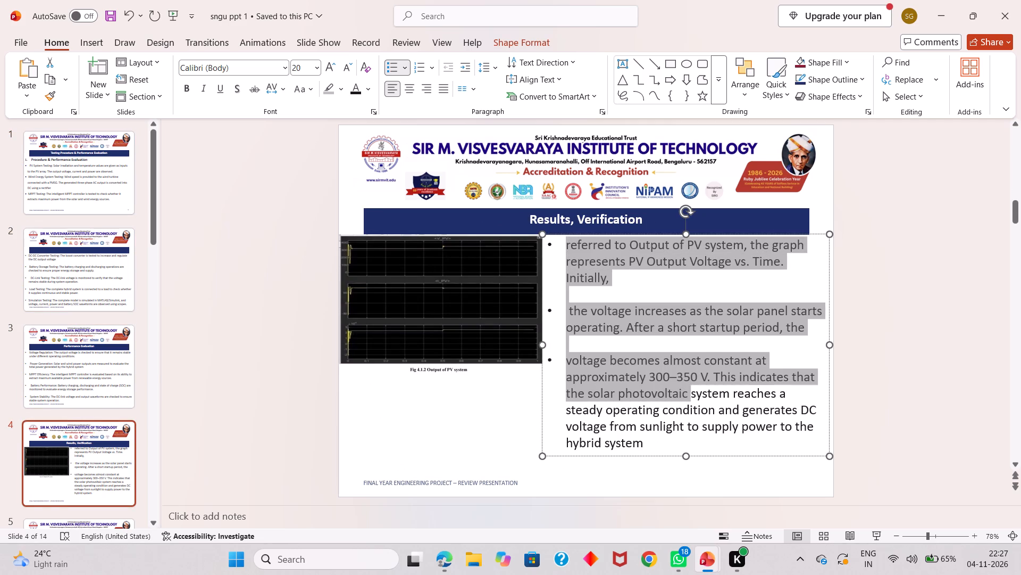
pyautogui.moveTo(677, 390); pyautogui.dragTo(654, 440)
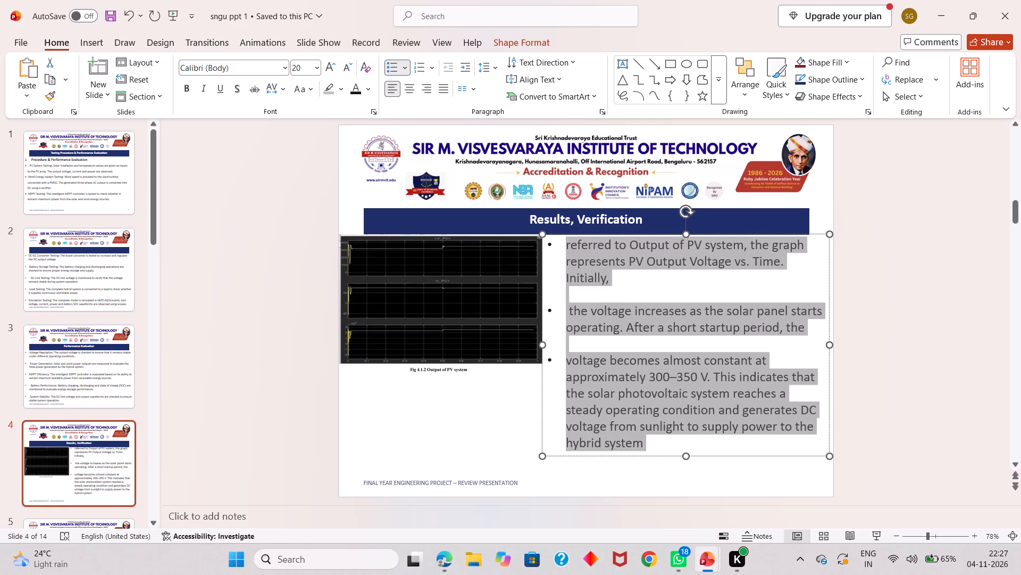
pyautogui.hotkey('ctrl', 'c')
pyautogui.press('BackSpace')
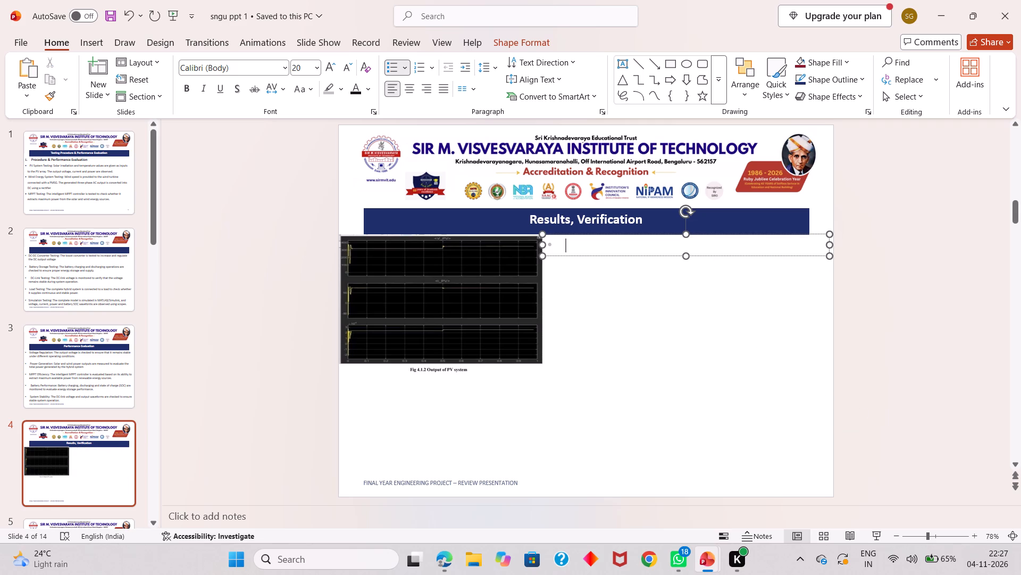
# Move the emptied text box on slide 4 below the "Fig 4.1.2 Output of PV system" caption, near the slide's left edge.
pyautogui.moveTo(688, 251); pyautogui.dragTo(497, 409)
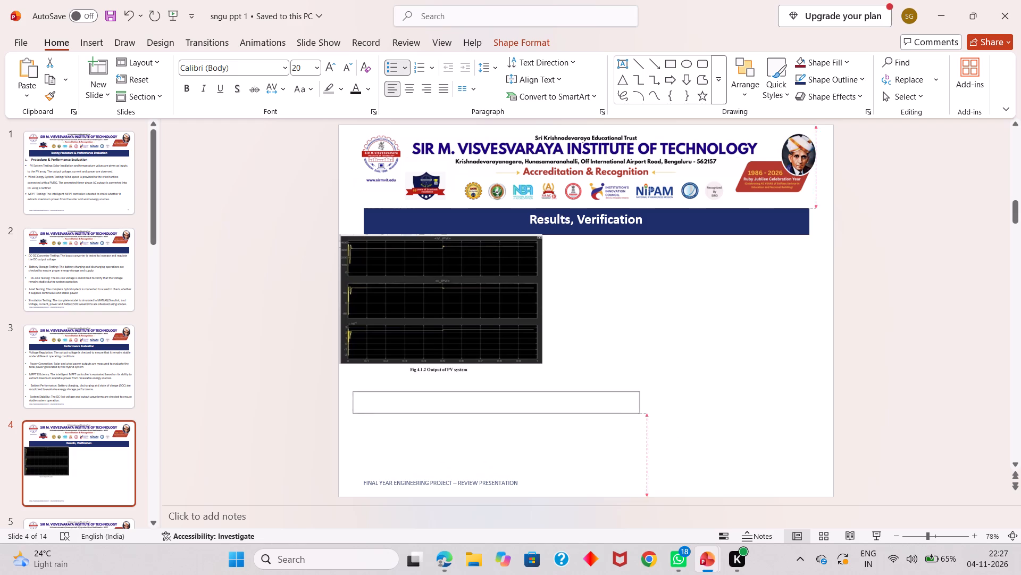
pyautogui.moveTo(497, 409); pyautogui.dragTo(492, 402)
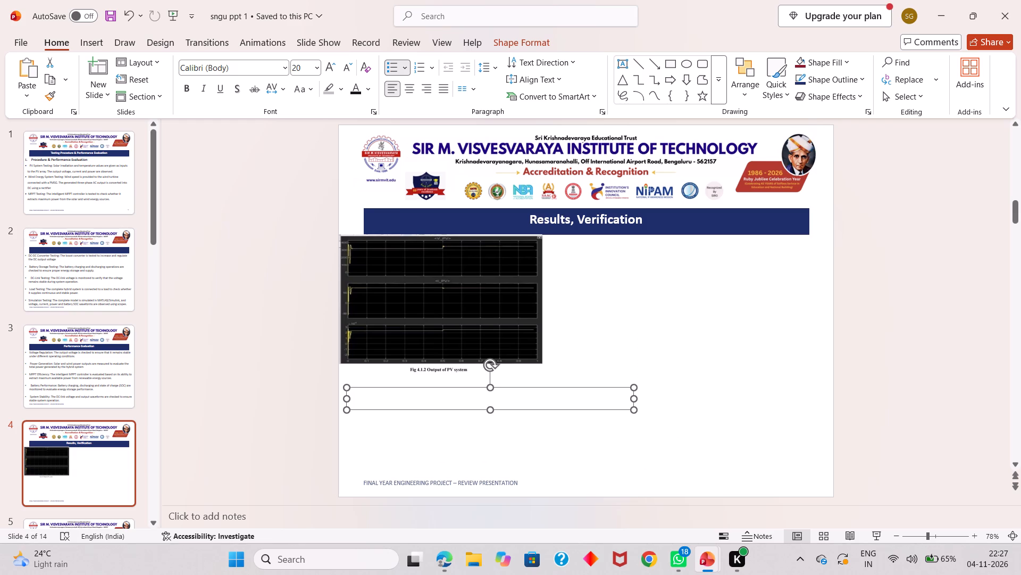
# Shrink the PV output graph on slide 4 slightly and centre it directly beneath the Results, Verification heading.
pyautogui.moveTo(528, 342); pyautogui.dragTo(582, 333)
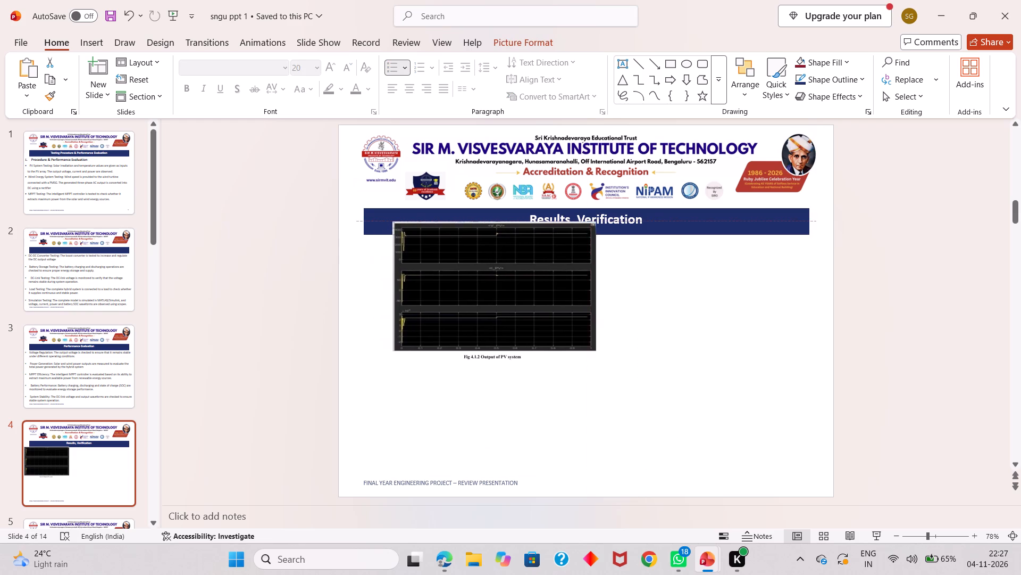
pyautogui.moveTo(582, 333); pyautogui.dragTo(626, 340)
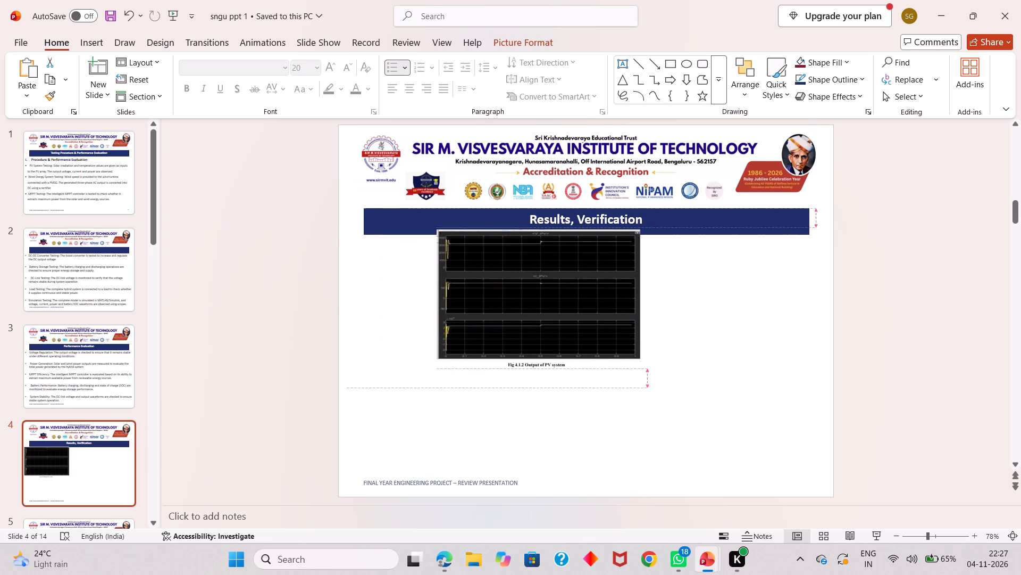
pyautogui.moveTo(626, 340); pyautogui.dragTo(627, 342)
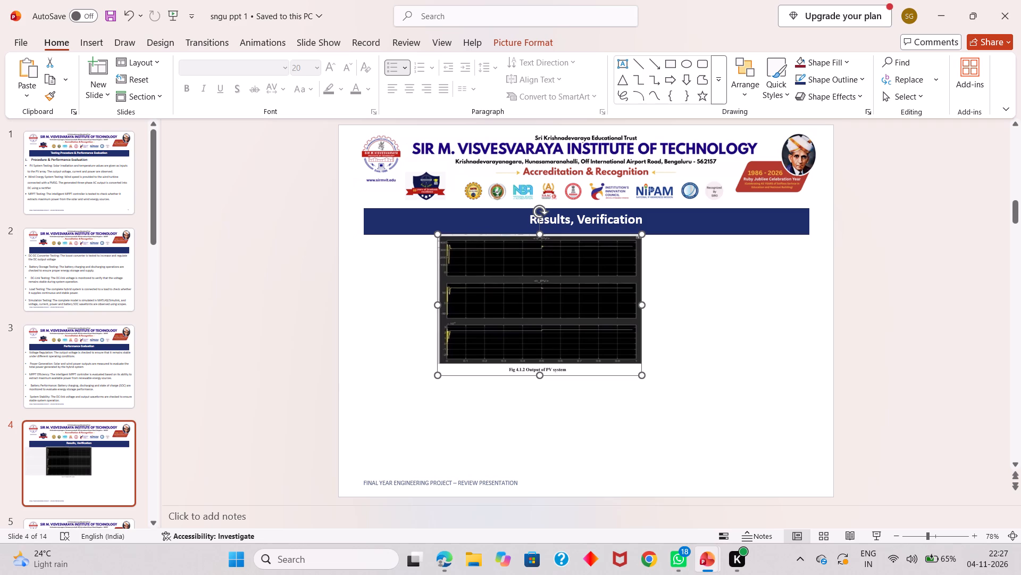
pyautogui.moveTo(436, 375); pyautogui.dragTo(431, 374)
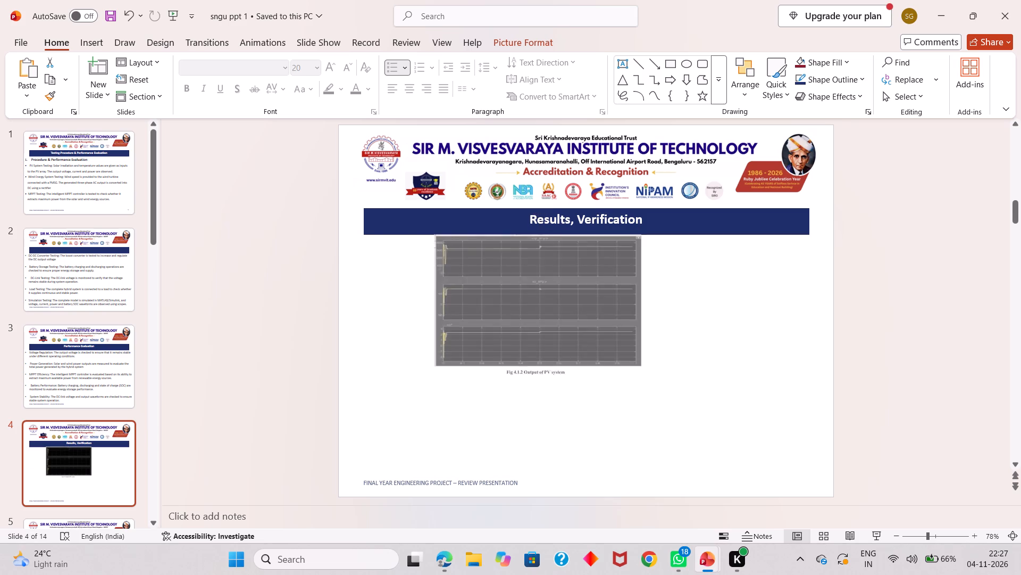
pyautogui.moveTo(431, 374); pyautogui.dragTo(449, 348)
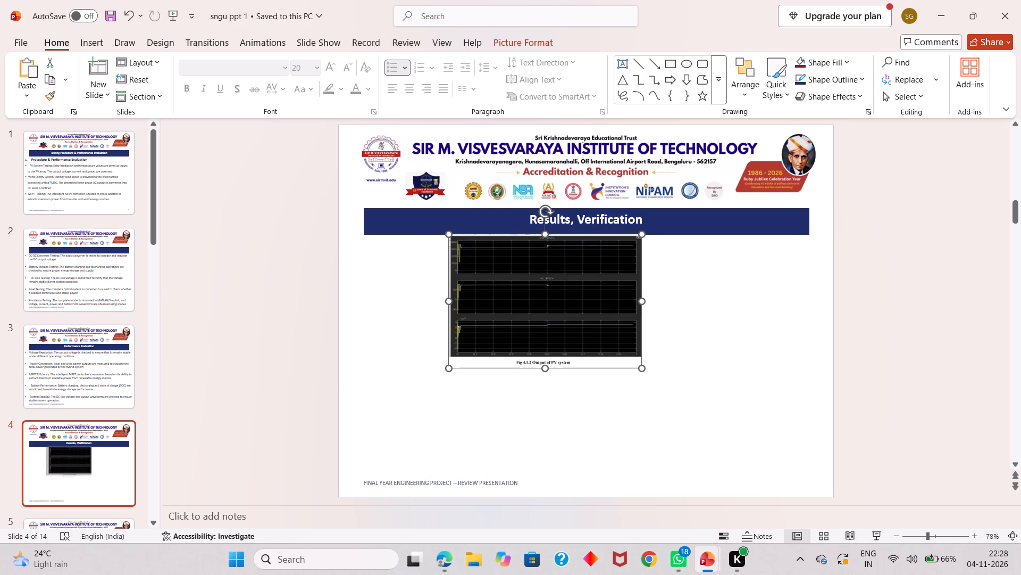
pyautogui.moveTo(499, 329); pyautogui.dragTo(528, 326)
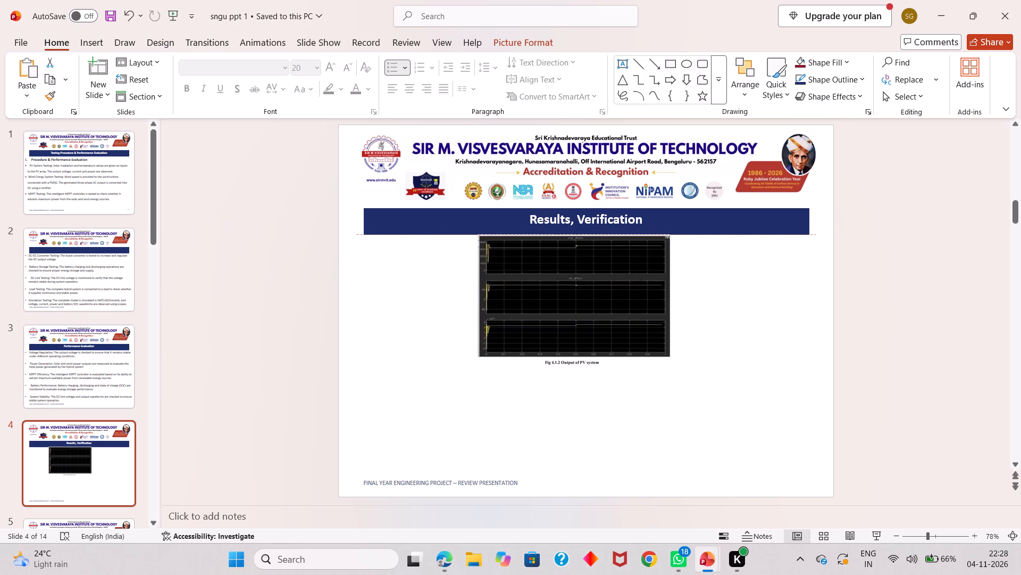
pyautogui.moveTo(528, 326); pyautogui.dragTo(536, 326)
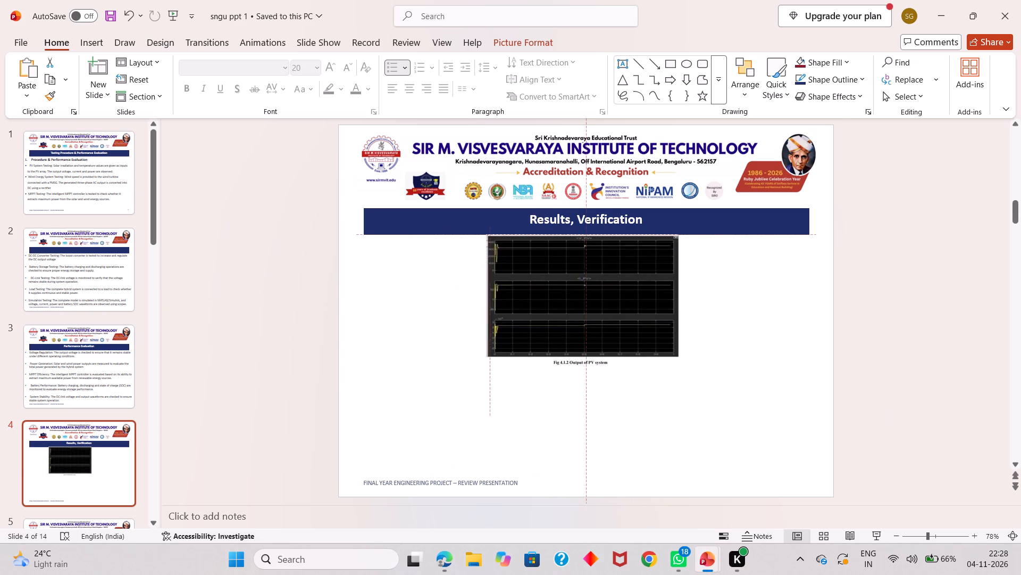
pyautogui.moveTo(536, 326); pyautogui.dragTo(536, 327)
# Size the empty text box below the "Fig 4.1.2 Output of PV system" caption to span the slide's full width.
pyautogui.click(482, 416)
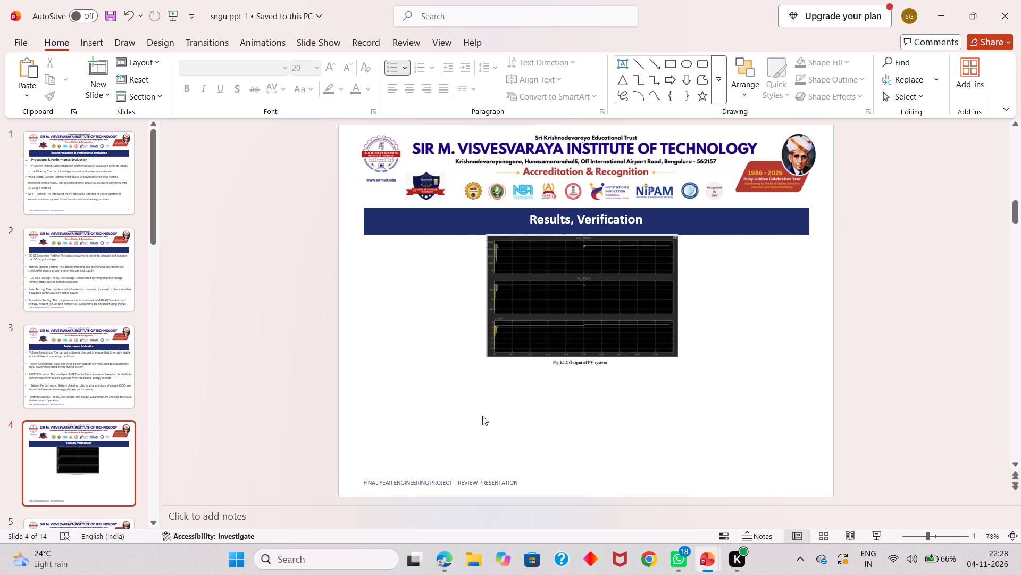
pyautogui.doubleClick(482, 416)
pyautogui.moveTo(482, 416); pyautogui.dragTo(399, 374)
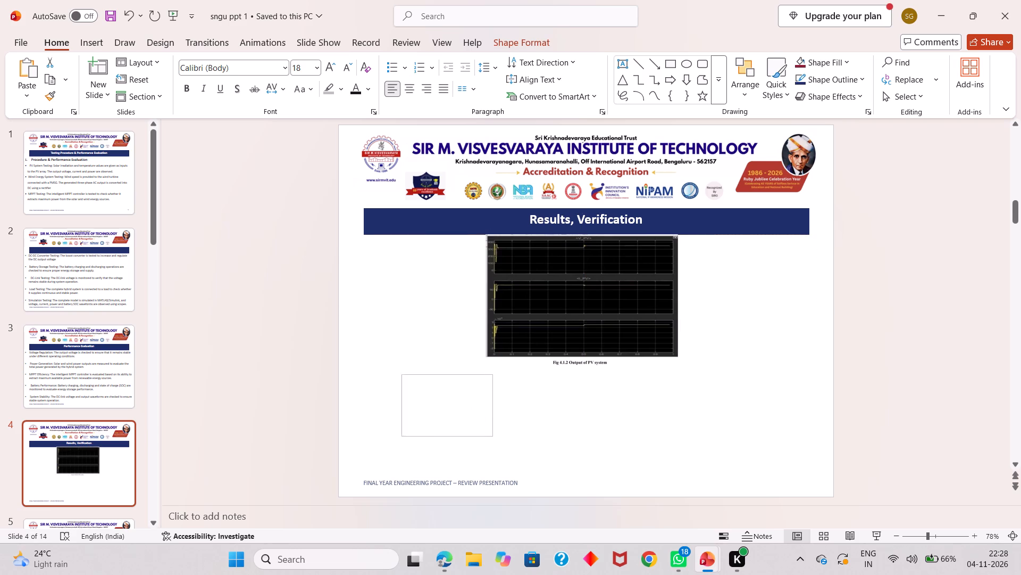
pyautogui.moveTo(399, 374); pyautogui.dragTo(339, 369)
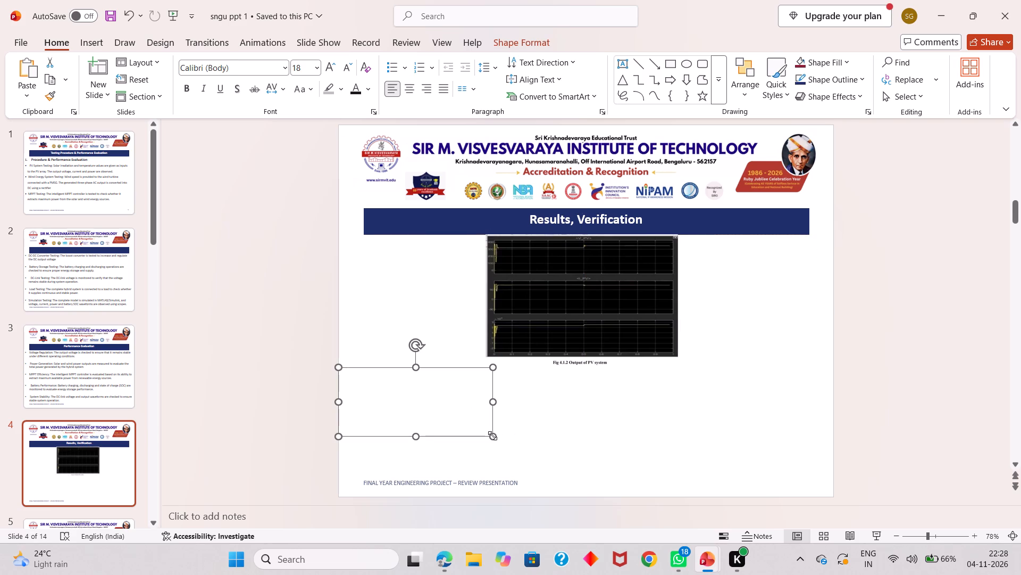
pyautogui.moveTo(492, 436); pyautogui.dragTo(804, 410)
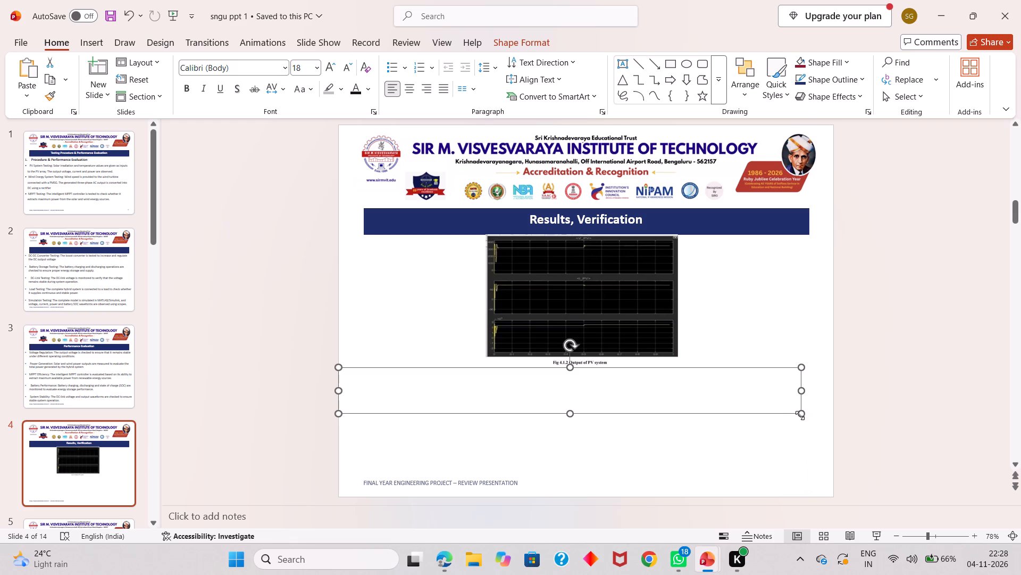
pyautogui.moveTo(800, 415); pyautogui.dragTo(850, 414)
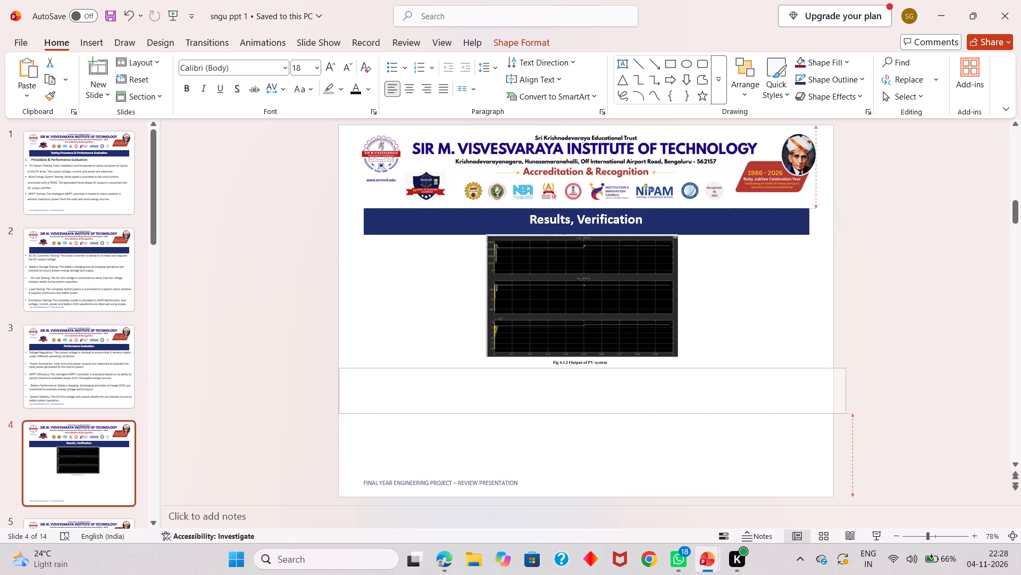
pyautogui.moveTo(850, 414); pyautogui.dragTo(821, 403)
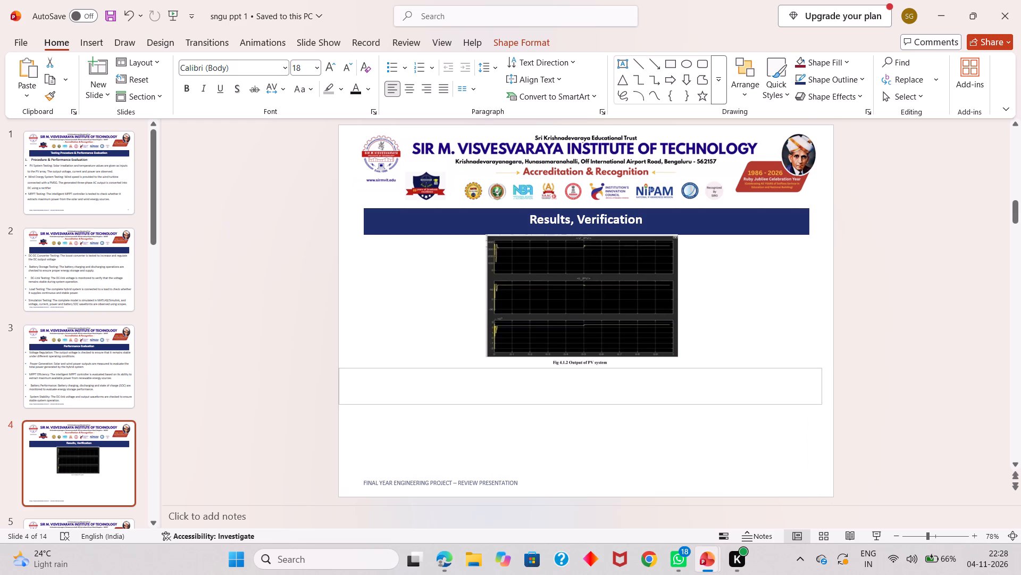
pyautogui.moveTo(821, 403); pyautogui.dragTo(830, 405)
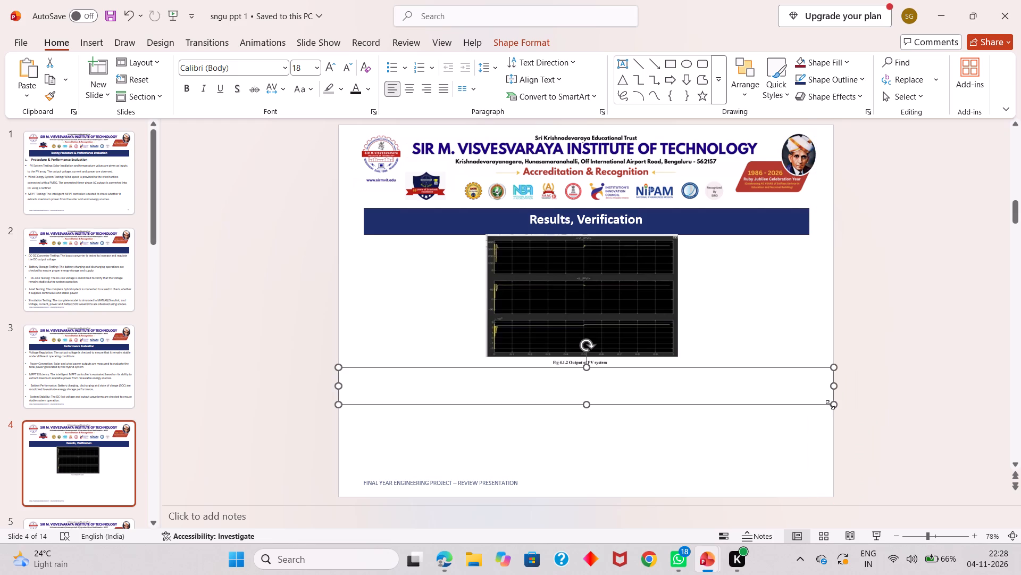
# Paste the copied PV description into the wide text box and delete its third bullet, beginning "voltage becomes almost constant".
pyautogui.doubleClick(525, 374)
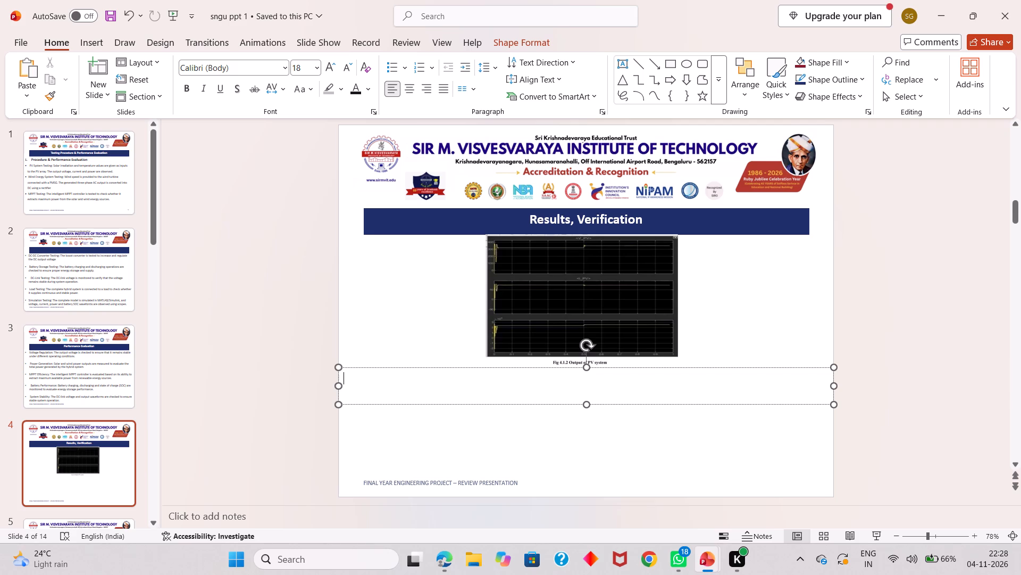
pyautogui.hotkey('ctrl', 'v')
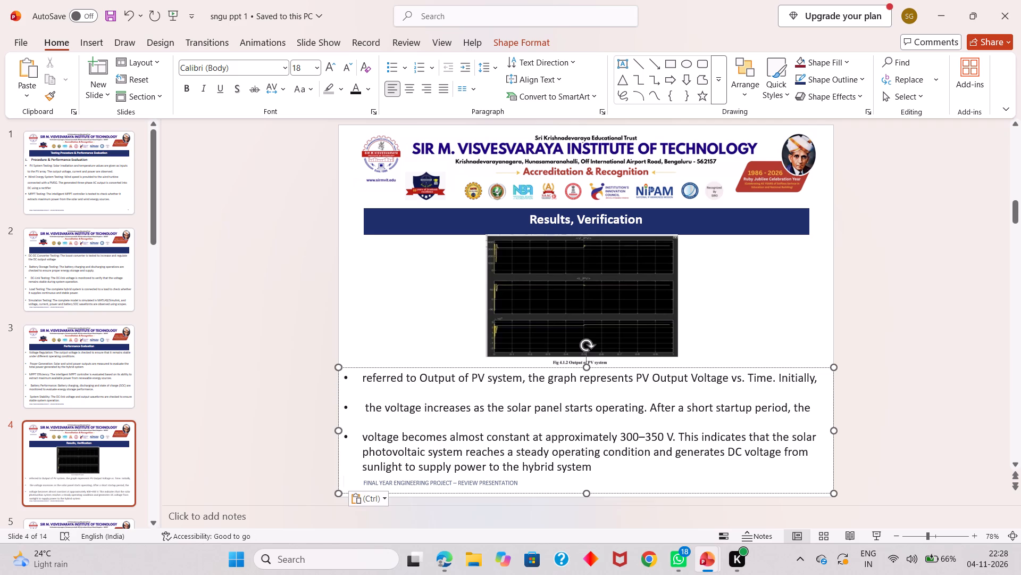
pyautogui.moveTo(362, 435); pyautogui.dragTo(422, 448)
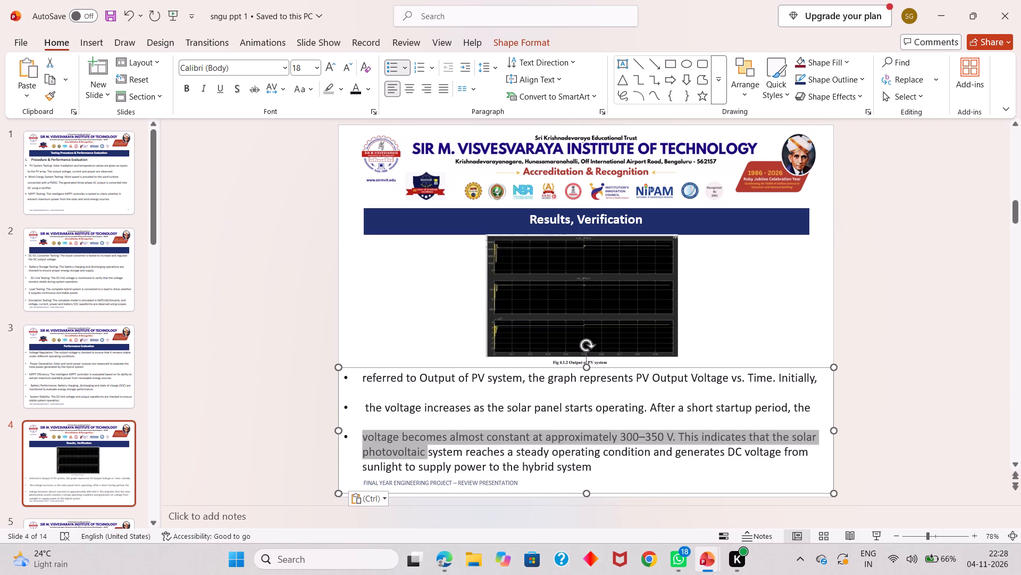
pyautogui.moveTo(422, 448); pyautogui.dragTo(585, 465)
pyautogui.press('BackSpace')
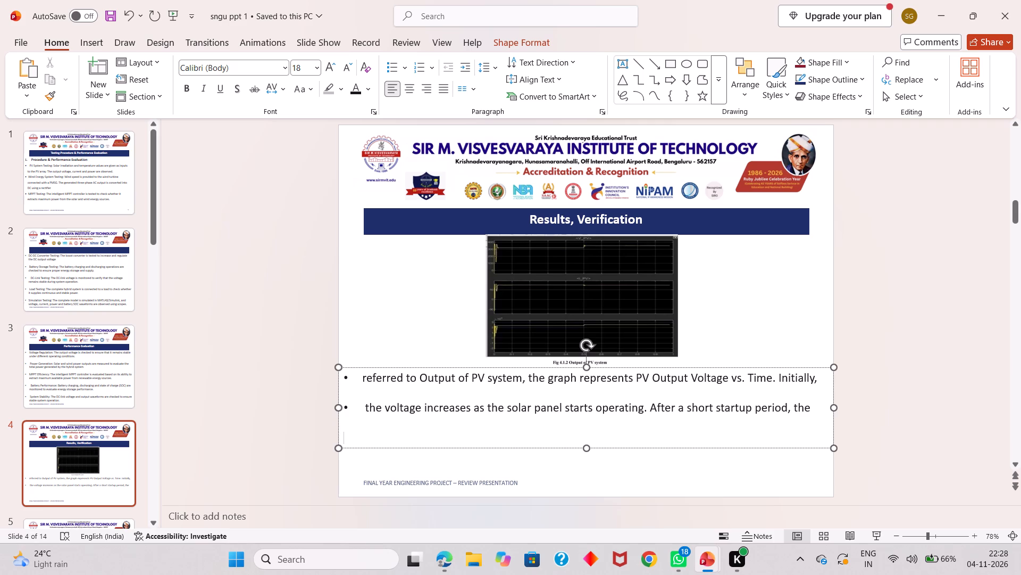
# Set the font size of the two remaining PV description bullets on slide 4 to 20.
pyautogui.moveTo(357, 373); pyautogui.dragTo(819, 414)
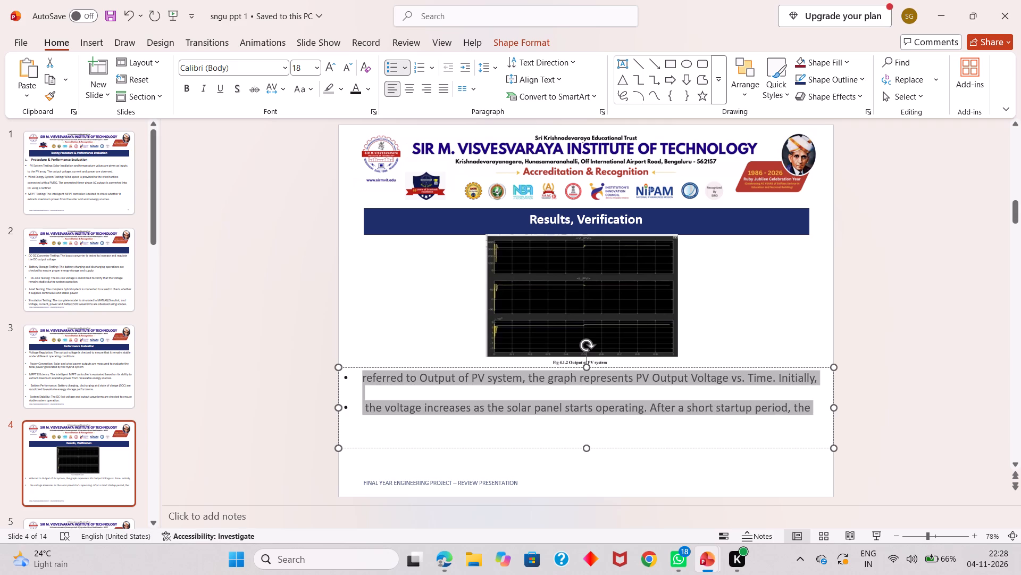
pyautogui.moveTo(819, 414); pyautogui.dragTo(847, 414)
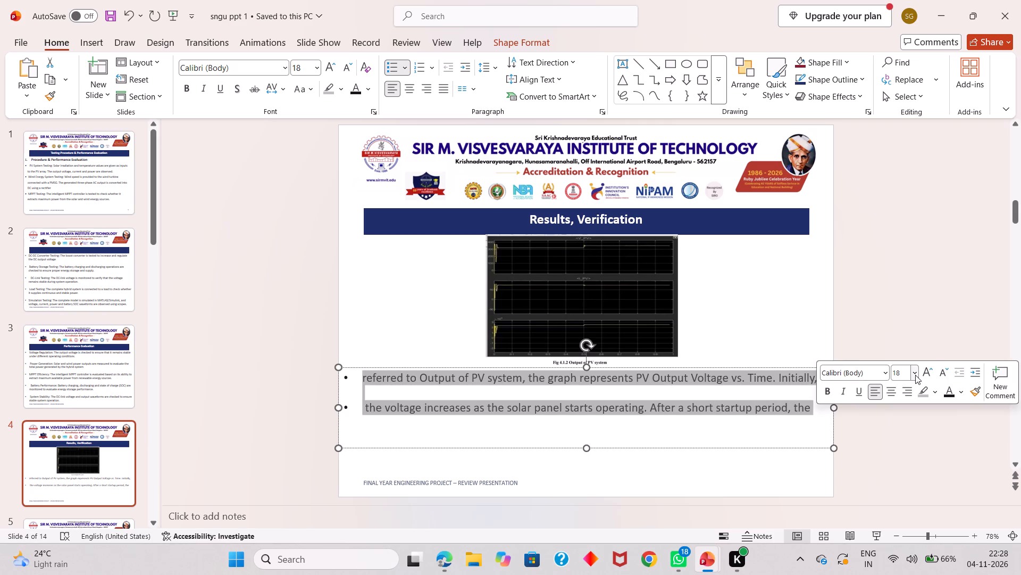
pyautogui.click(915, 375)
pyautogui.click(903, 177)
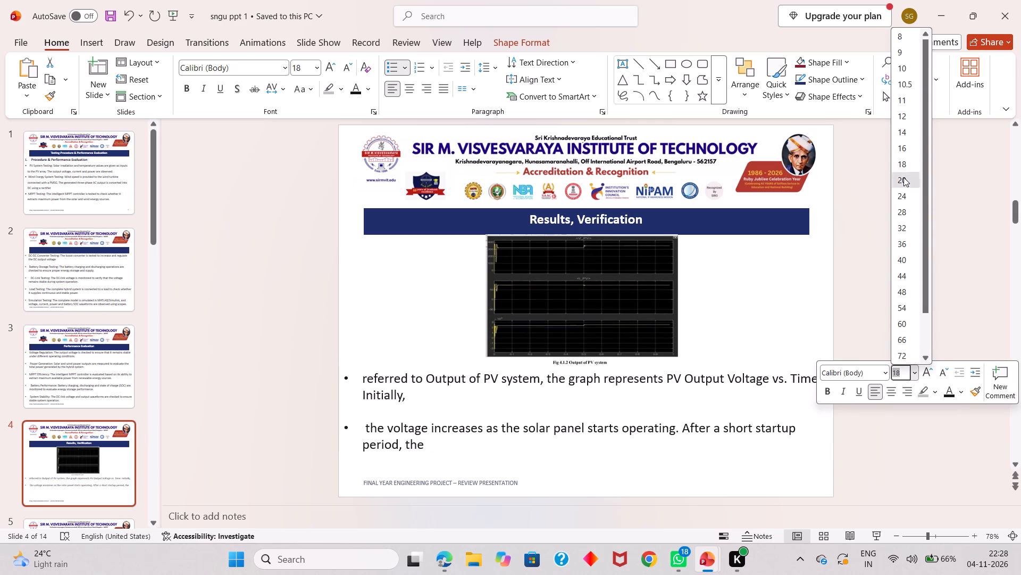
pyautogui.click(564, 336)
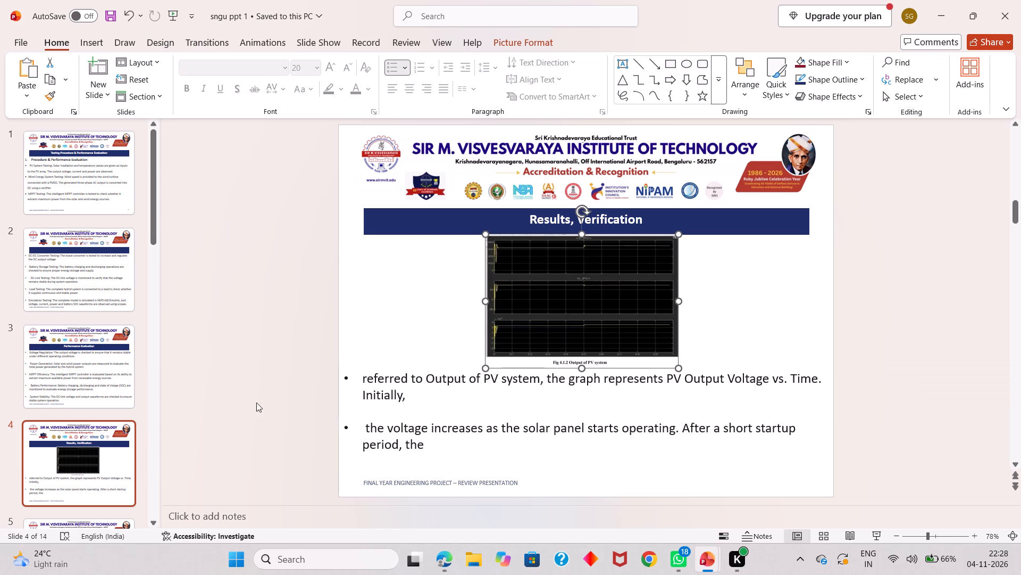
# Copy the battery storage description on slide 5 from its start through "almost constant at a" and delete that portion.
pyautogui.click(75, 454)
pyautogui.scroll(-1, 75, 454)
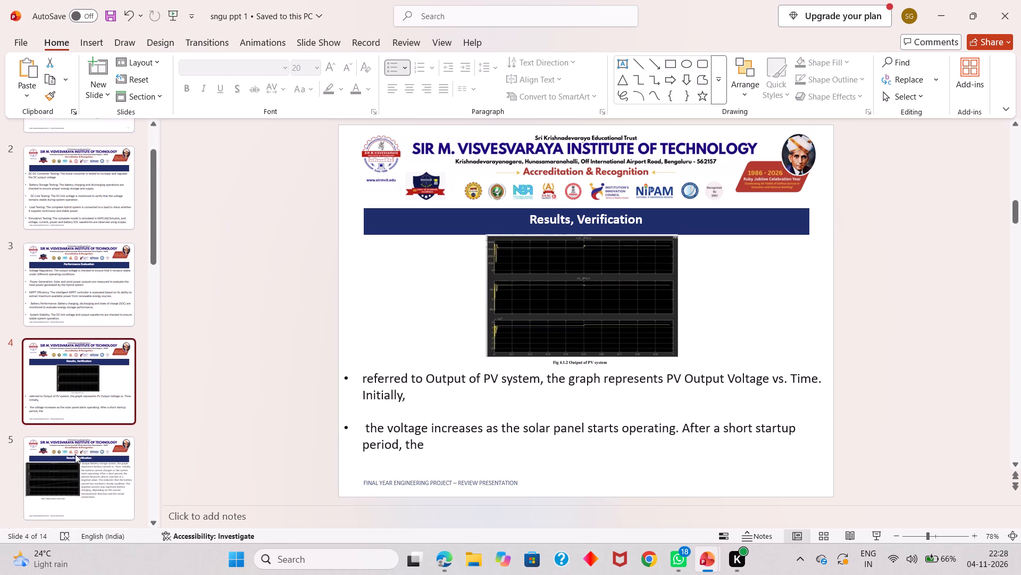
pyautogui.scroll(-1, 75, 454)
pyautogui.click(77, 460)
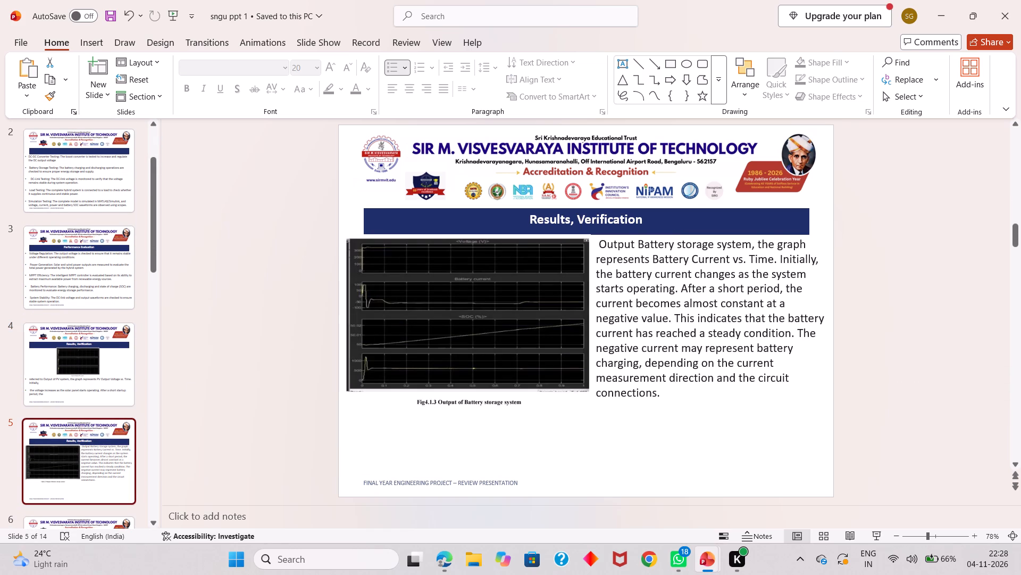
pyautogui.moveTo(598, 247); pyautogui.dragTo(625, 297)
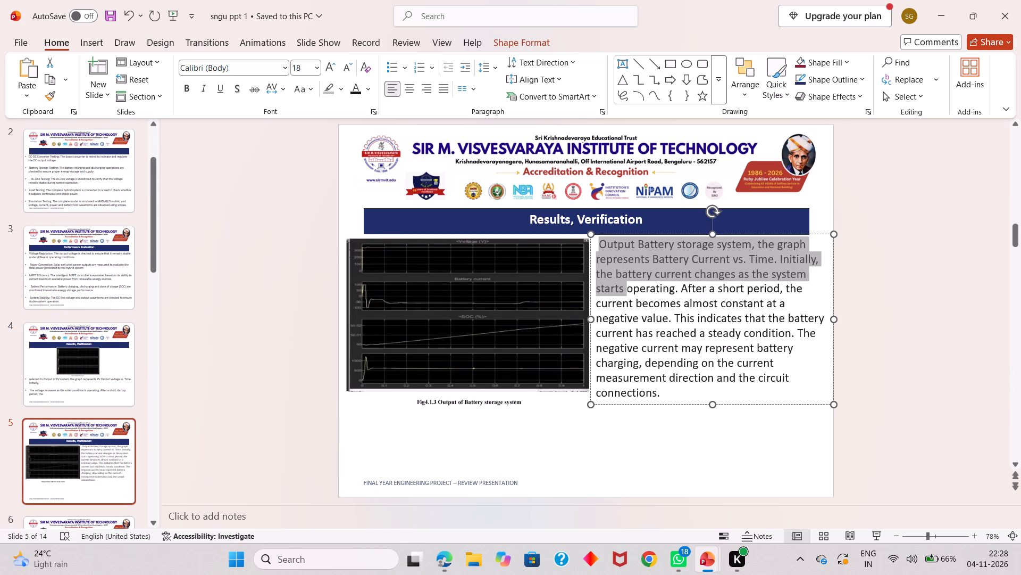
pyautogui.moveTo(625, 297); pyautogui.dragTo(807, 299)
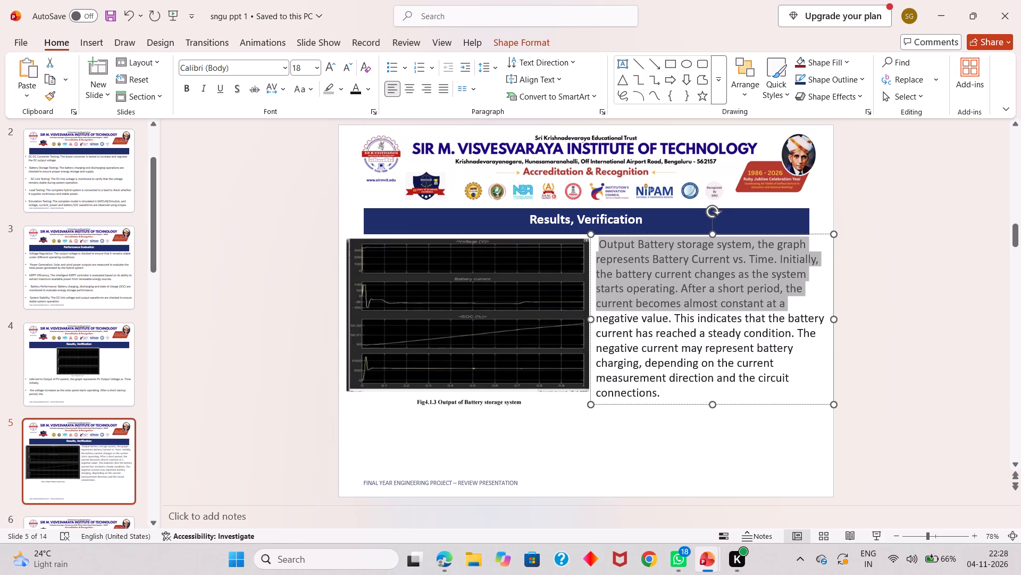
pyautogui.moveTo(807, 299); pyautogui.dragTo(809, 297)
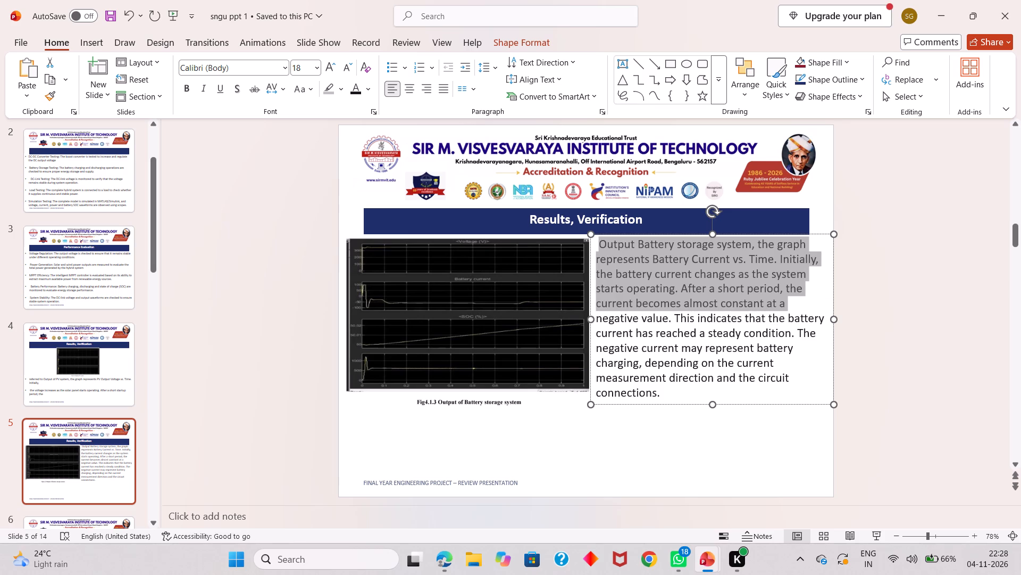
pyautogui.hotkey('ctrl', 'c')
pyautogui.press('BackSpace')
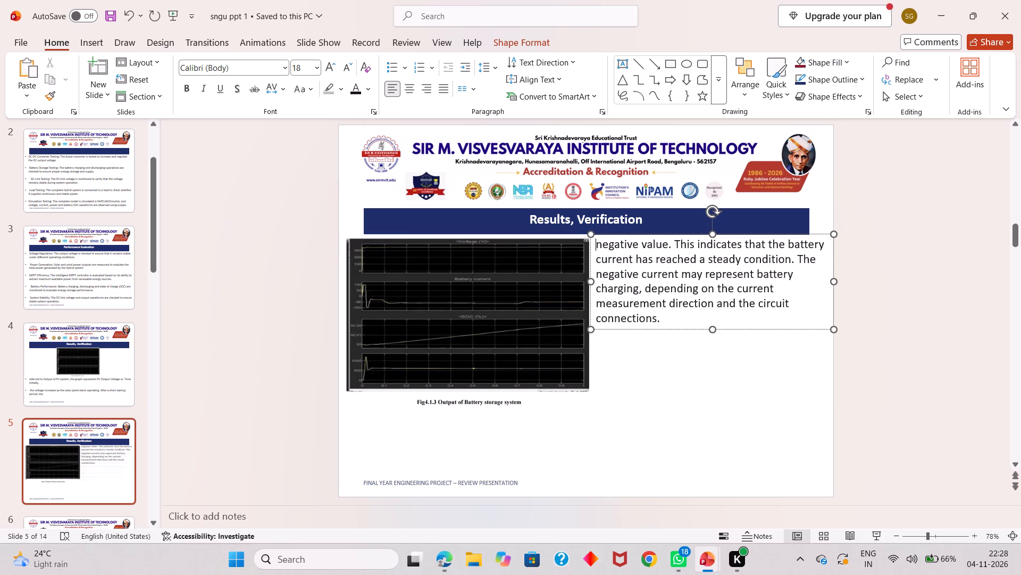
# Delete all the remaining battery description from its text box on slide 5, starting at "negative value".
pyautogui.click(713, 313)
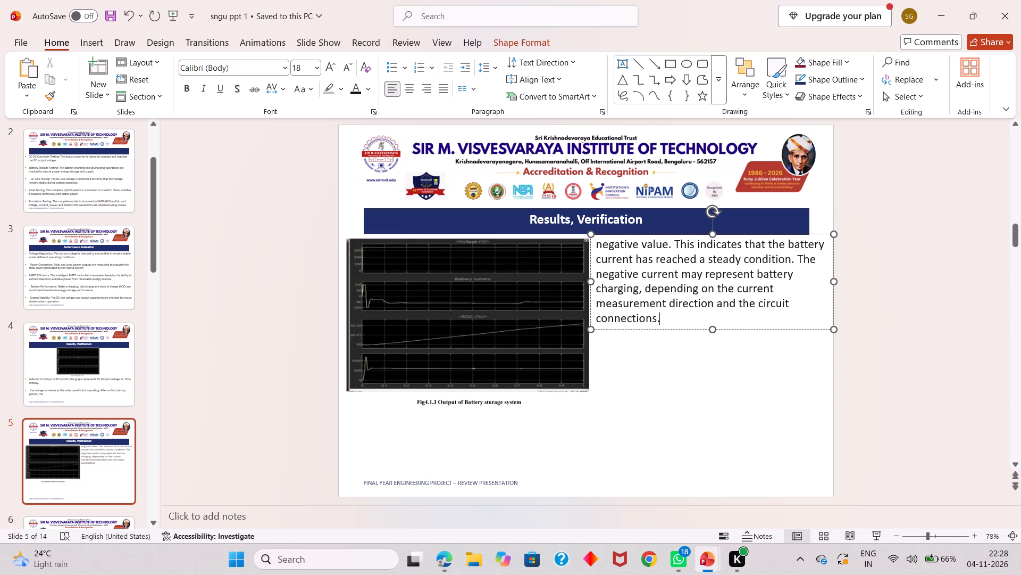
pyautogui.tripleClick(713, 313)
pyautogui.click(713, 313)
pyautogui.doubleClick(713, 313)
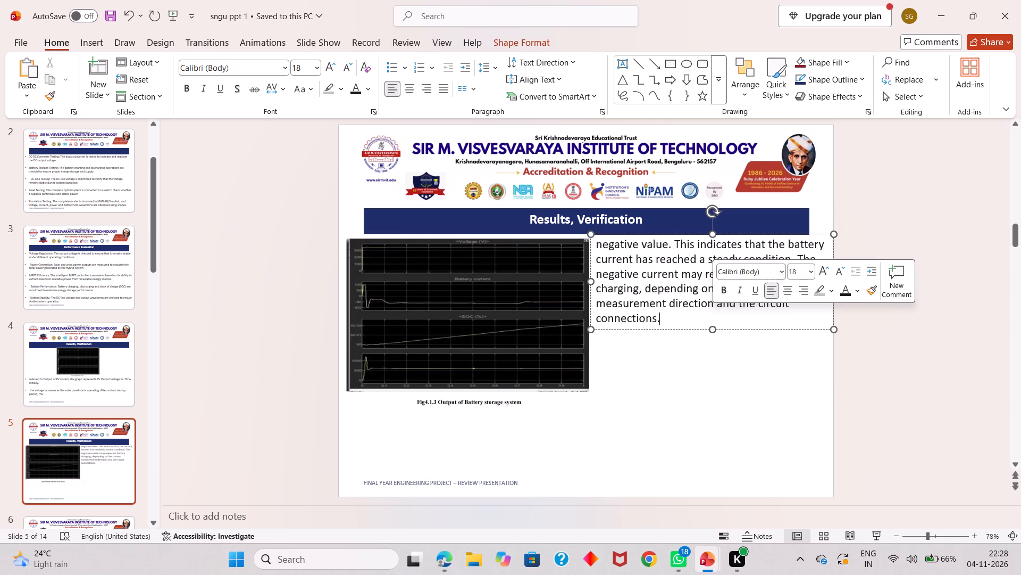
pyautogui.doubleClick(713, 313)
pyautogui.doubleClick(713, 313)
pyautogui.doubleClick(665, 312)
pyautogui.doubleClick(665, 312)
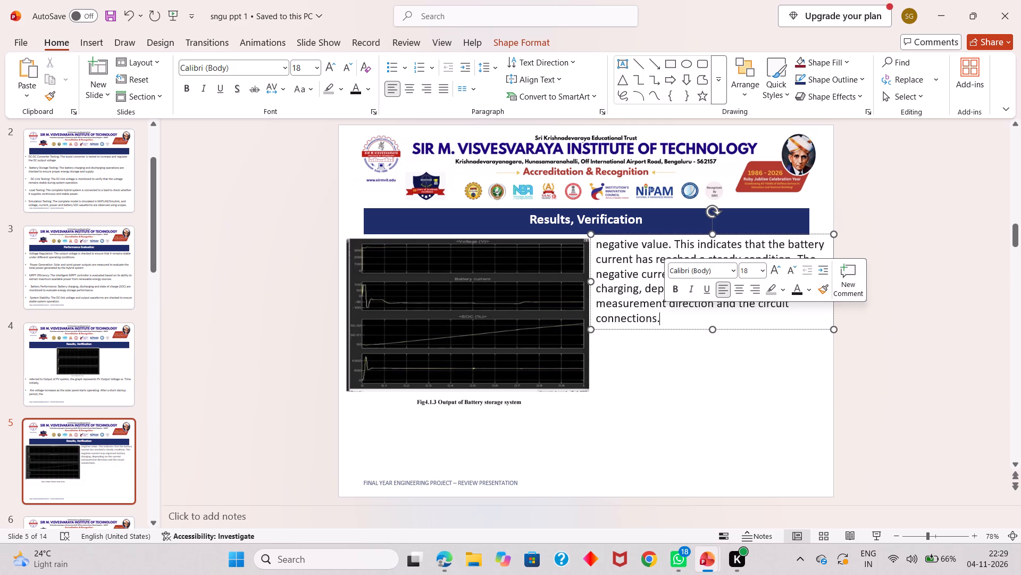
pyautogui.doubleClick(665, 312)
pyautogui.click(665, 312)
pyautogui.press('BackSpace')
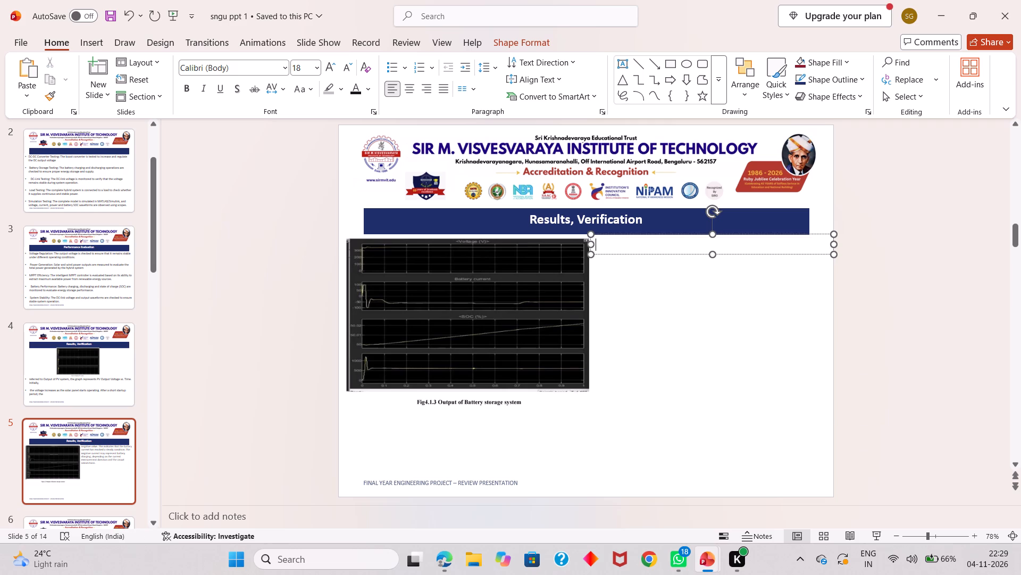
pyautogui.click(676, 257)
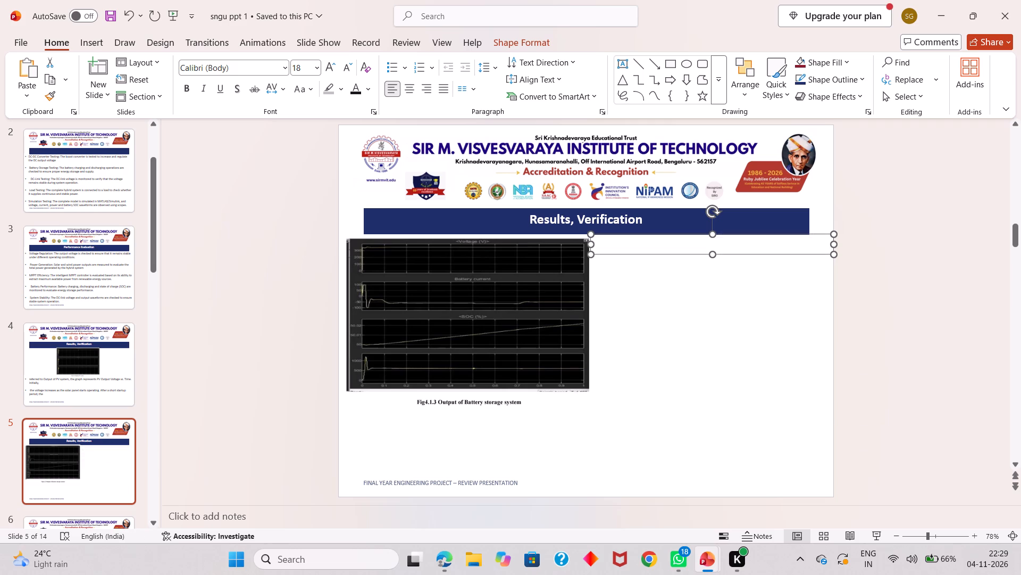
# Move the emptied description text box on slide 5 to the blank area beneath the battery storage graph.
pyautogui.moveTo(676, 257); pyautogui.dragTo(674, 252)
pyautogui.moveTo(674, 252); pyautogui.dragTo(509, 473)
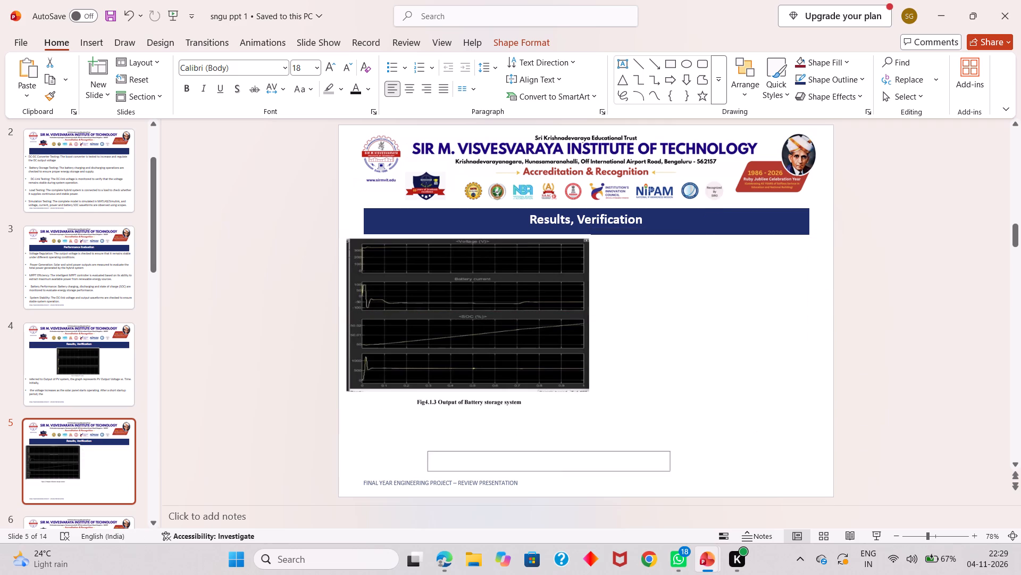
pyautogui.moveTo(509, 473); pyautogui.dragTo(490, 462)
# Centre the battery storage graph under the slide title and scale it down slightly to leave more room beneath it.
pyautogui.moveTo(490, 332); pyautogui.dragTo(544, 334)
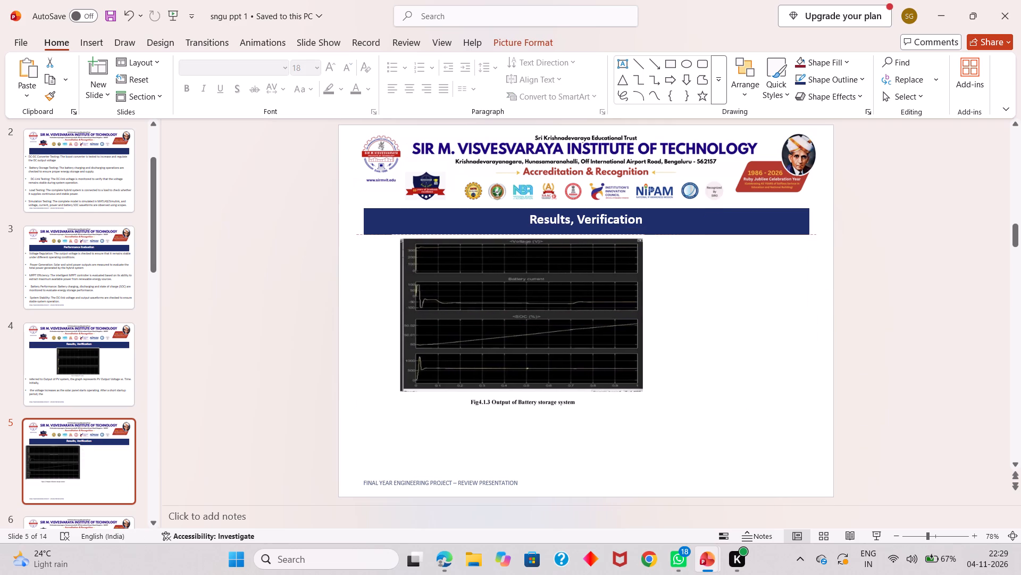
pyautogui.moveTo(544, 334); pyautogui.dragTo(592, 333)
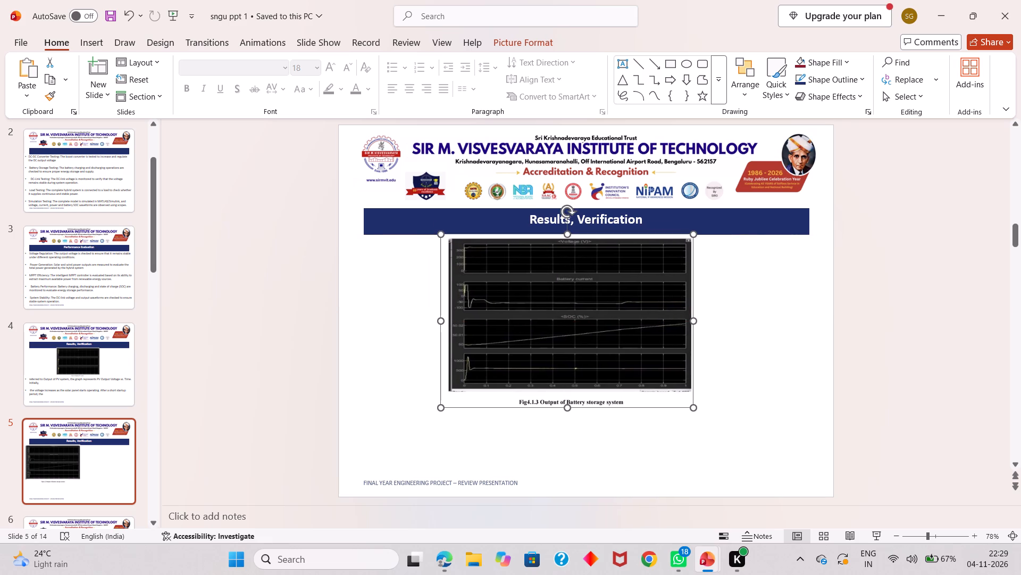
pyautogui.moveTo(692, 407); pyautogui.dragTo(670, 379)
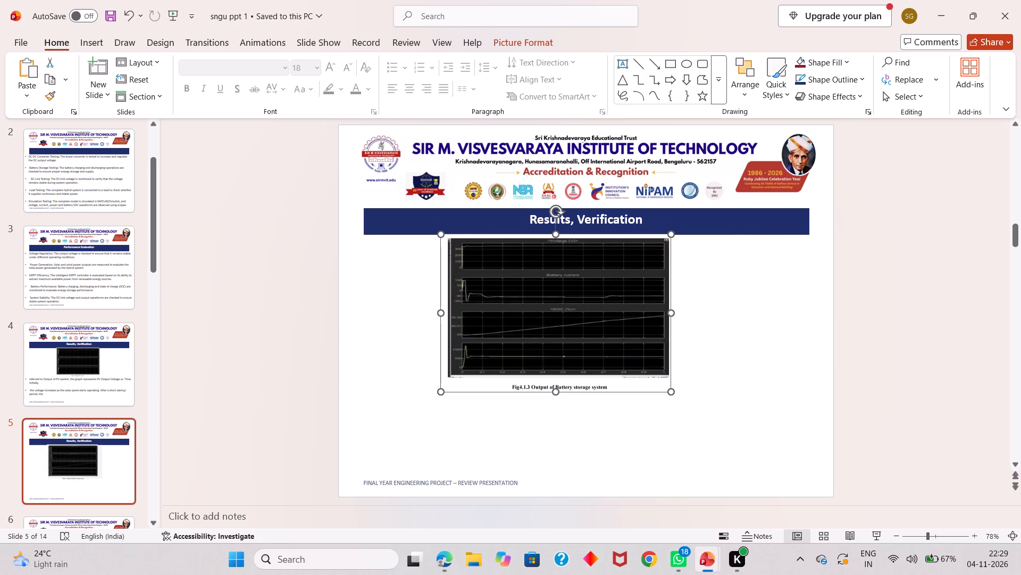
pyautogui.moveTo(595, 316); pyautogui.dragTo(616, 318)
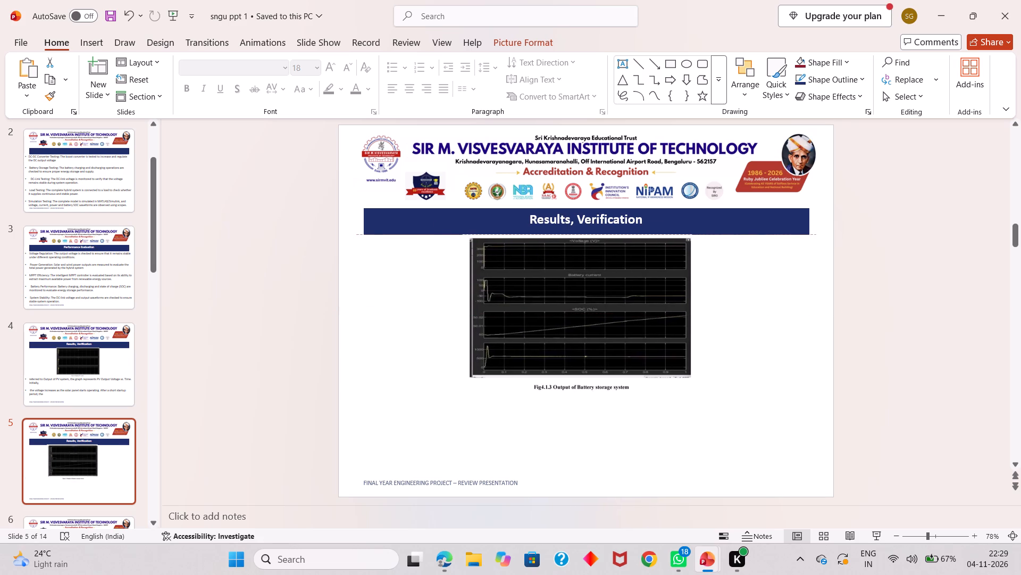
# Enlarge the empty text box so it spans the full slide width directly beneath the battery storage graph.
pyautogui.doubleClick(479, 442)
pyautogui.click(479, 442)
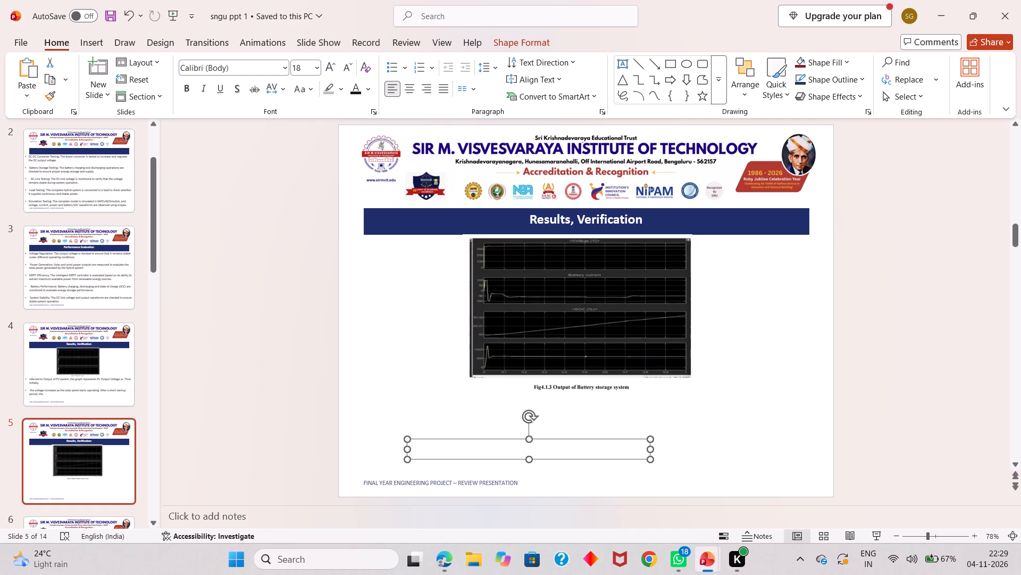
pyautogui.moveTo(408, 438); pyautogui.dragTo(337, 397)
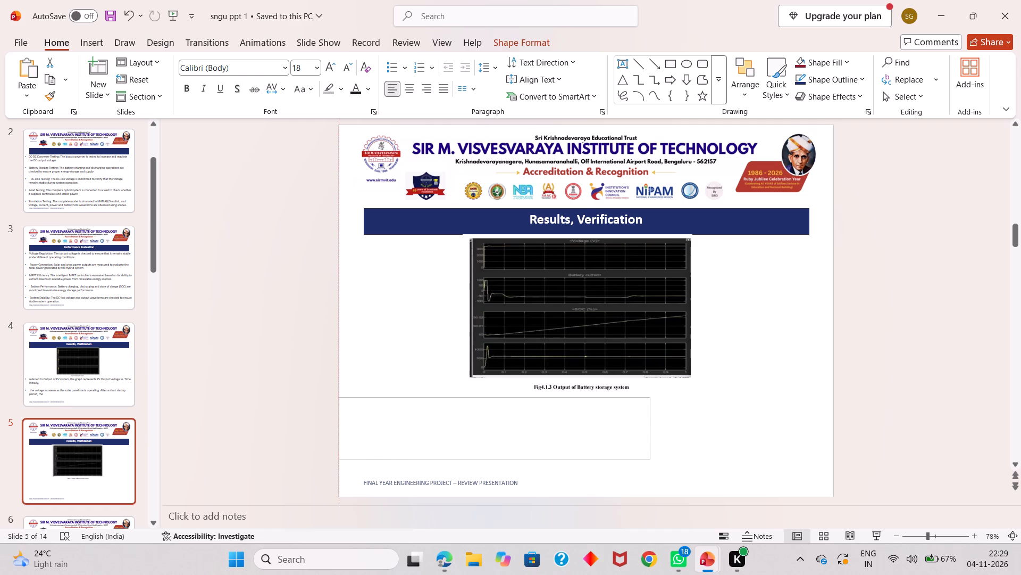
pyautogui.moveTo(337, 397); pyautogui.dragTo(336, 397)
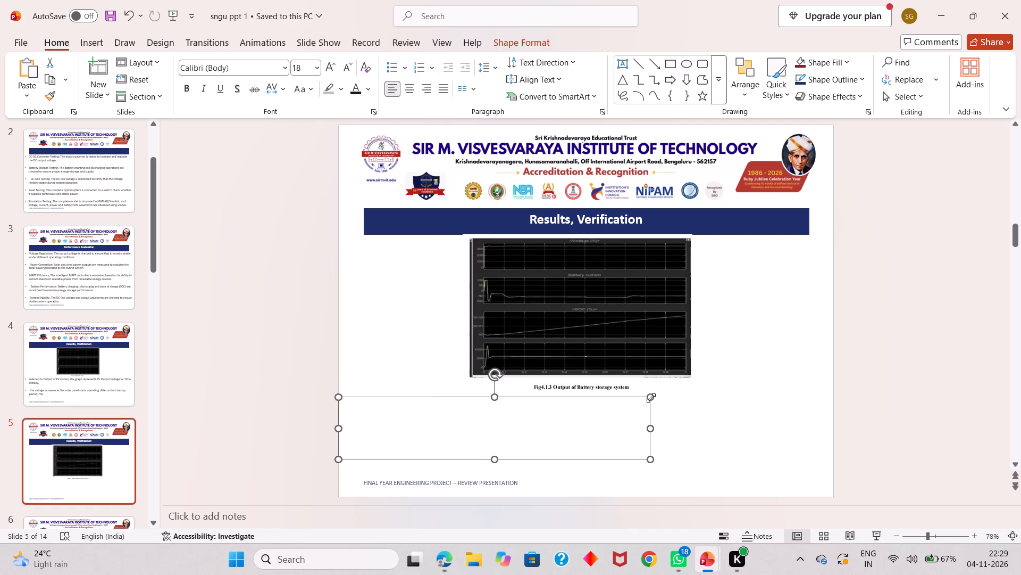
pyautogui.moveTo(651, 398); pyautogui.dragTo(826, 387)
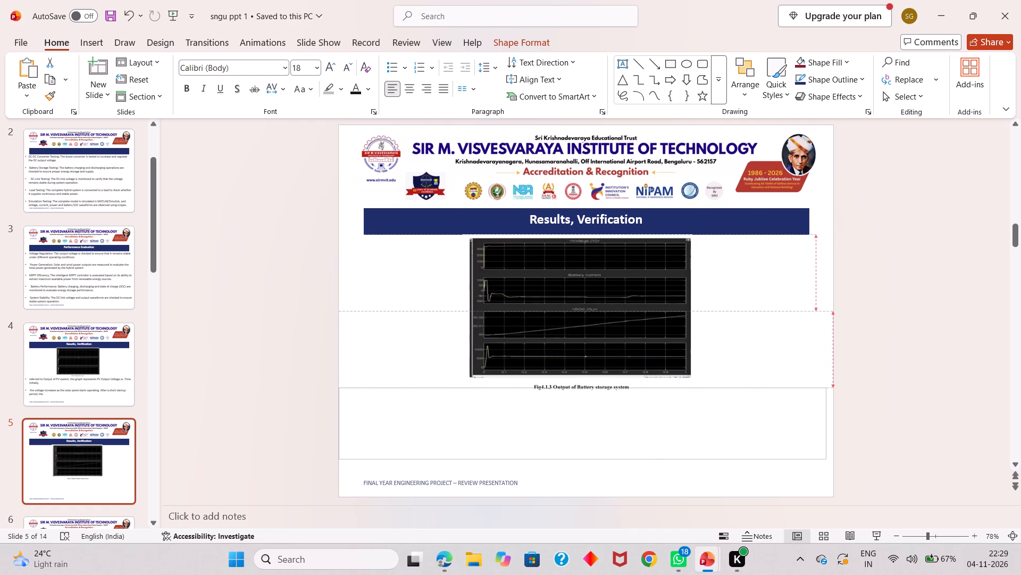
pyautogui.moveTo(826, 387); pyautogui.dragTo(831, 389)
# Paste the copied battery storage description into the widened text box and set its font size to 20.
pyautogui.tripleClick(590, 408)
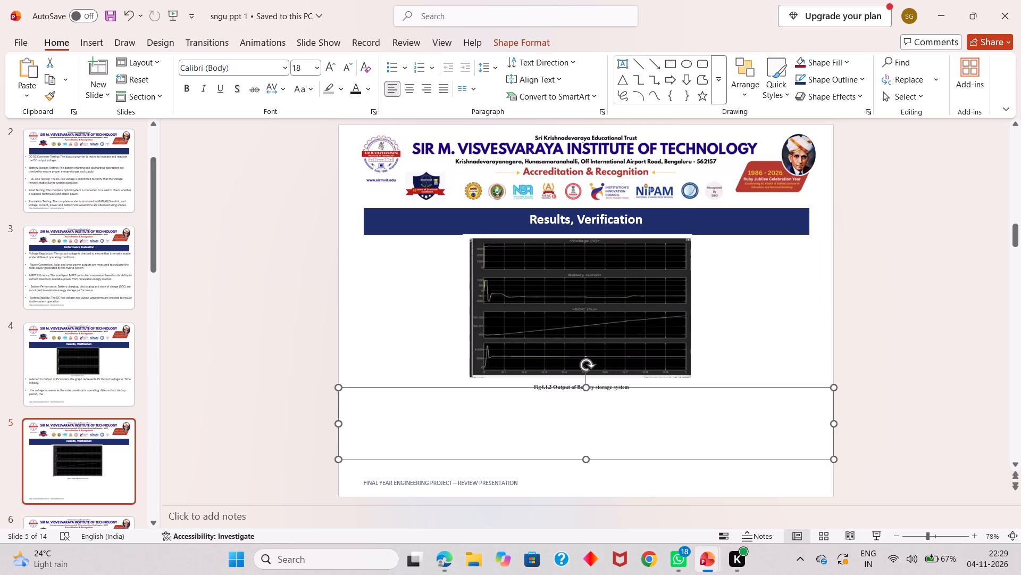
pyautogui.hotkey('ctrl', 'v')
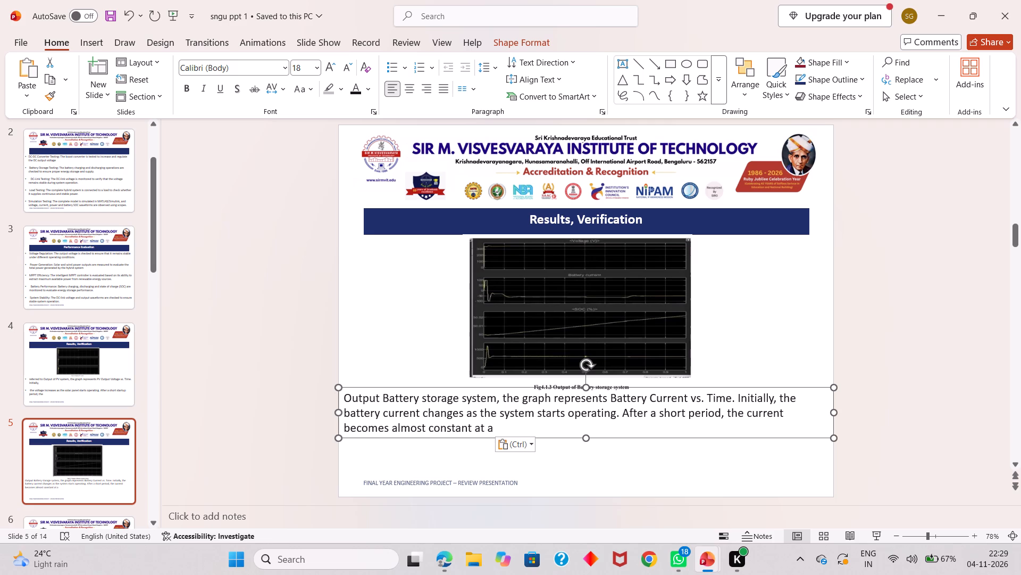
pyautogui.moveTo(346, 395); pyautogui.dragTo(528, 439)
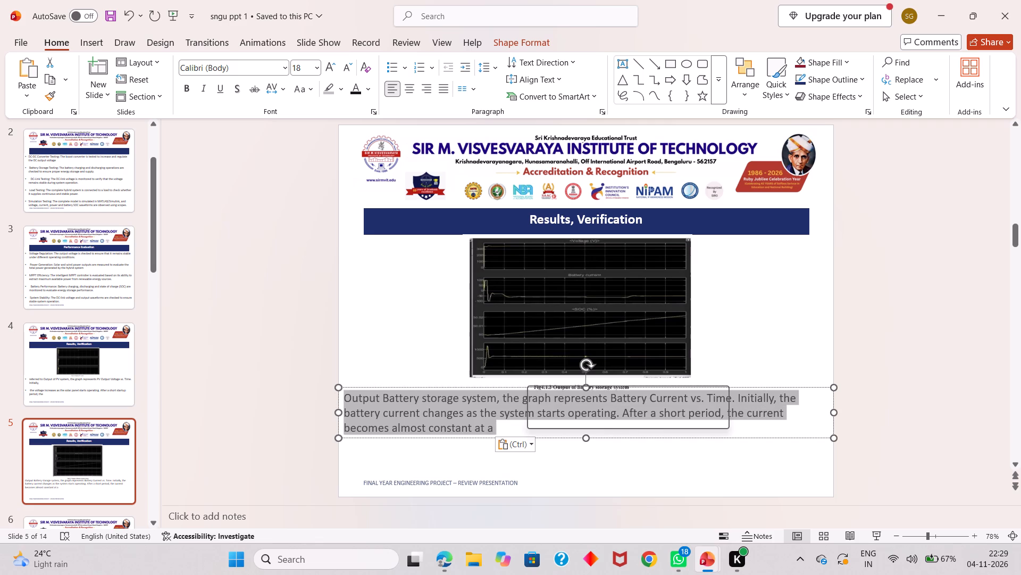
pyautogui.click(627, 398)
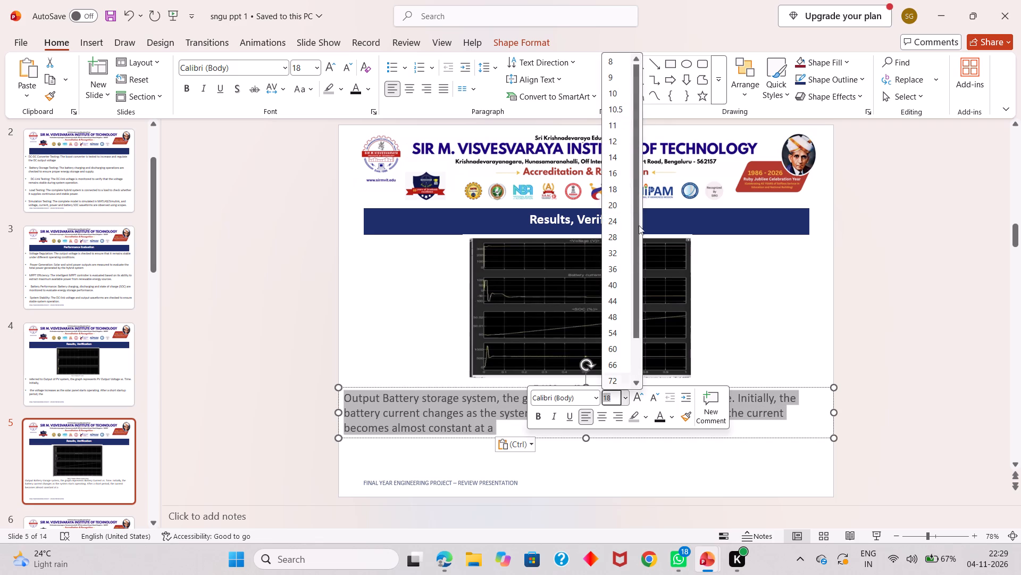
pyautogui.click(615, 200)
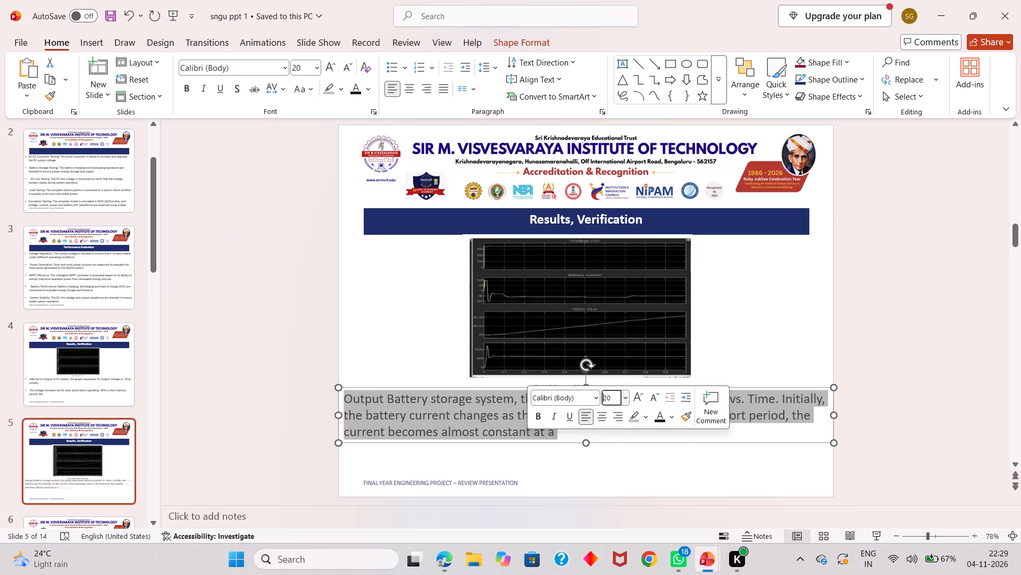
pyautogui.click(387, 402)
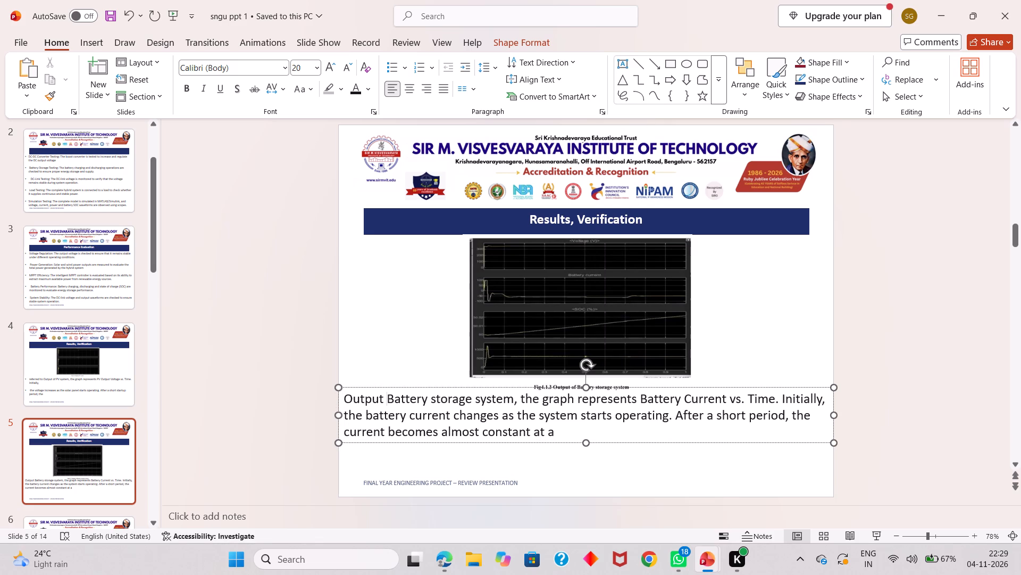
# Replace the word "as" after "the battery current changes" with a paragraph break, splitting the description in two.
pyautogui.moveTo(516, 414); pyautogui.dragTo(509, 415)
pyautogui.moveTo(509, 415); pyautogui.dragTo(510, 418)
pyautogui.press('BackSpace')
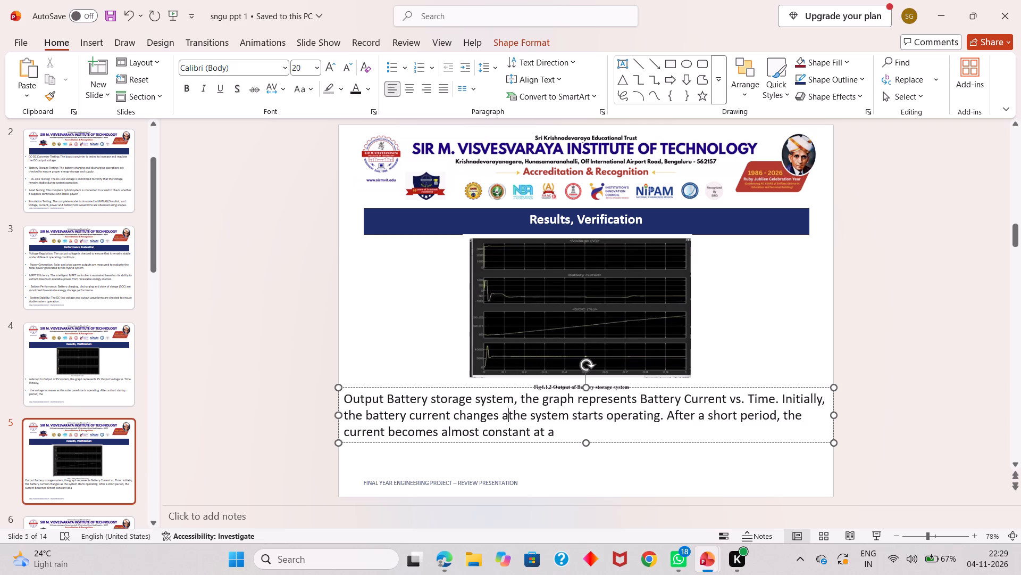
pyautogui.press('BackSpace')
pyautogui.press('Return')
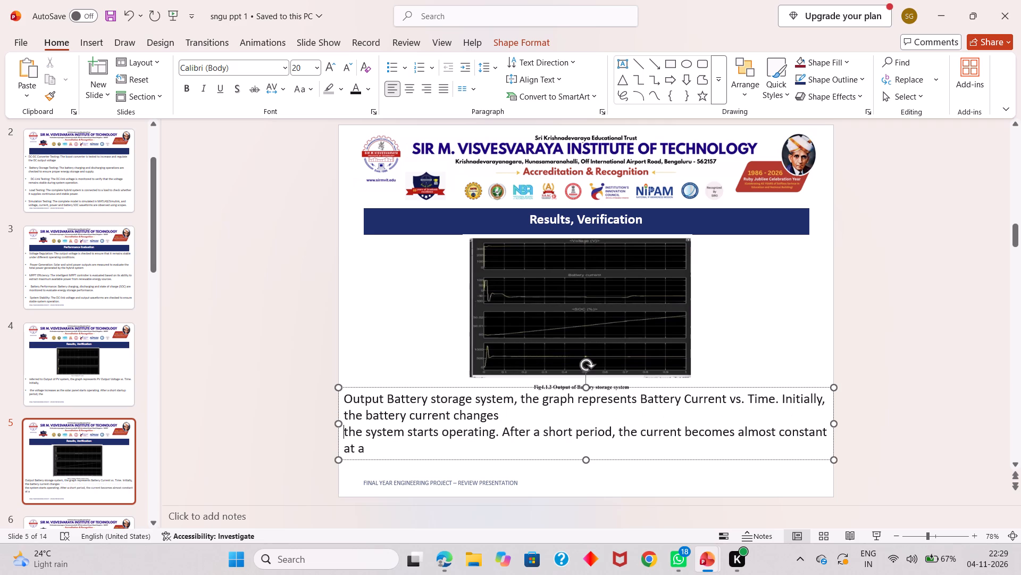
# Format both paragraphs of the battery storage description on slide 5 as a bulleted list.
pyautogui.doubleClick(345, 396)
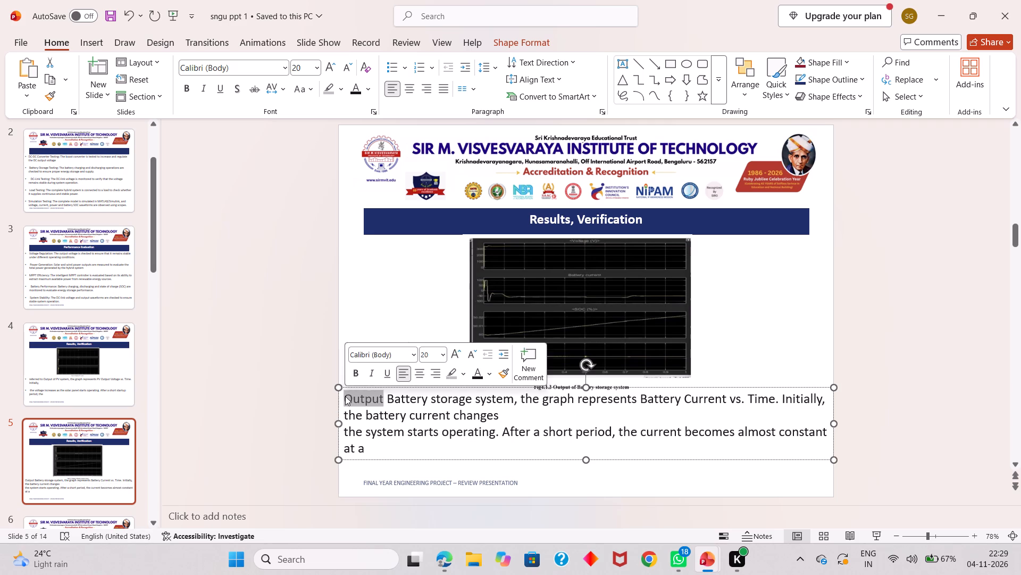
pyautogui.doubleClick(345, 396)
pyautogui.click(345, 396)
pyautogui.moveTo(345, 396); pyautogui.dragTo(361, 450)
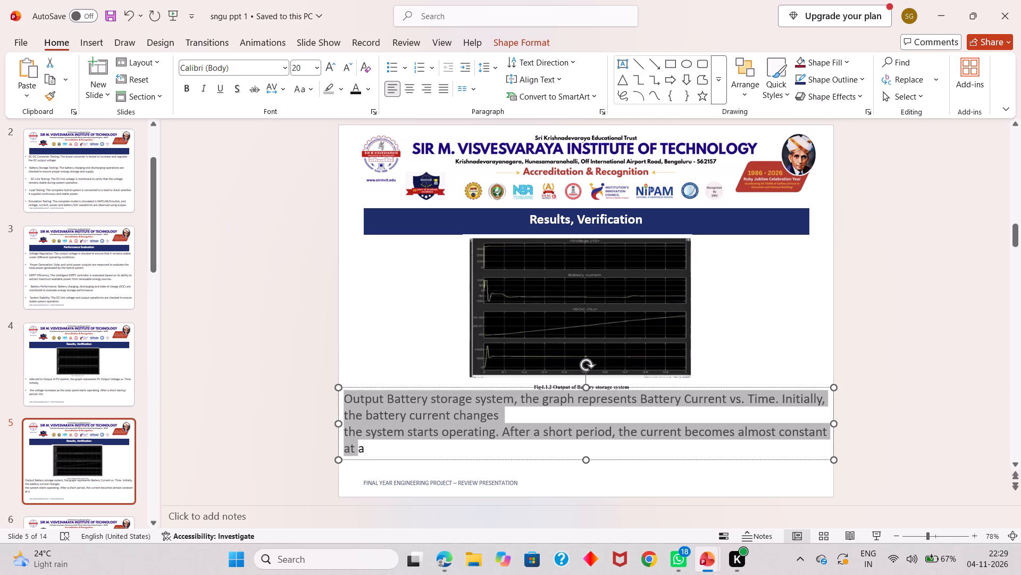
pyautogui.doubleClick(361, 450)
pyautogui.moveTo(361, 450); pyautogui.dragTo(331, 399)
pyautogui.click(392, 67)
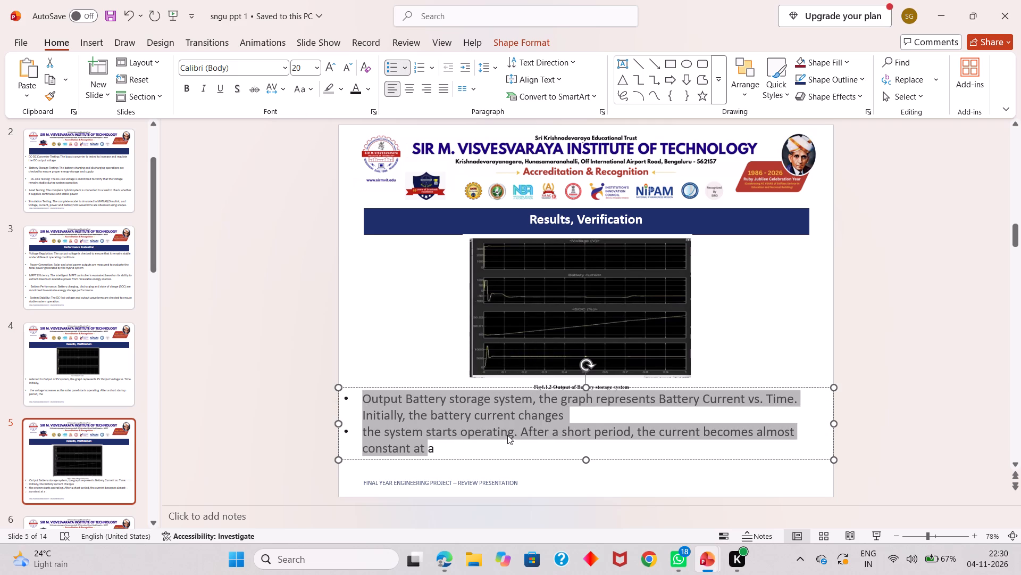
pyautogui.click(507, 435)
pyautogui.click(320, 442)
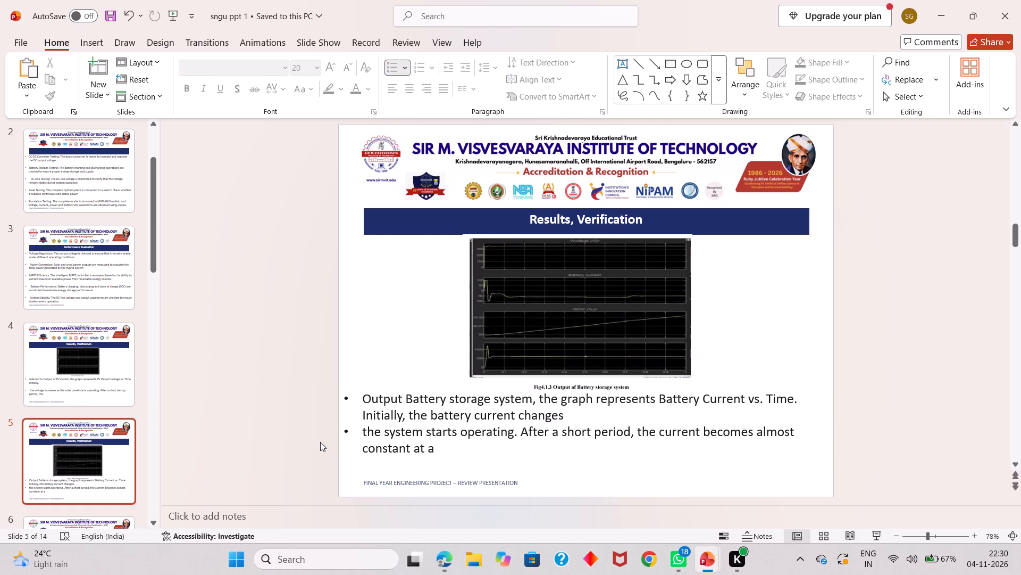
# Narrow the wind energy graph on slide 6 from both sides to about 21.2 cm wide, keeping it centred.
pyautogui.scroll(-1, 95, 446)
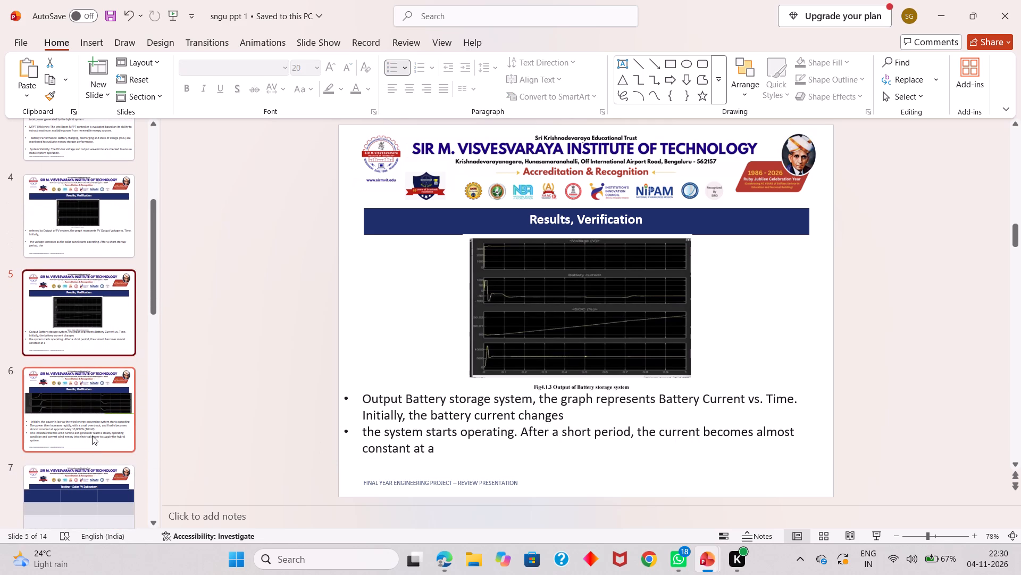
pyautogui.click(92, 436)
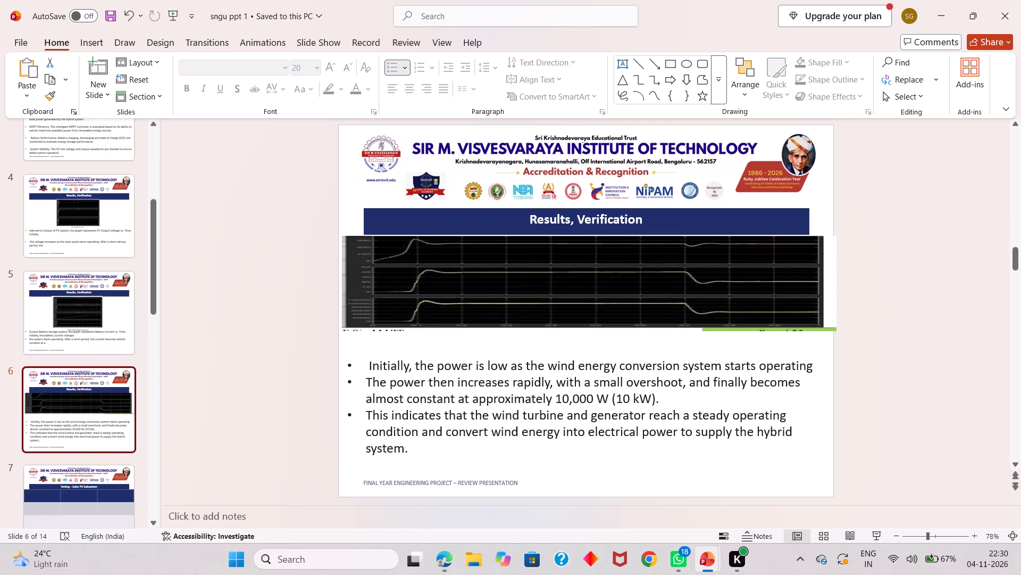
pyautogui.doubleClick(475, 289)
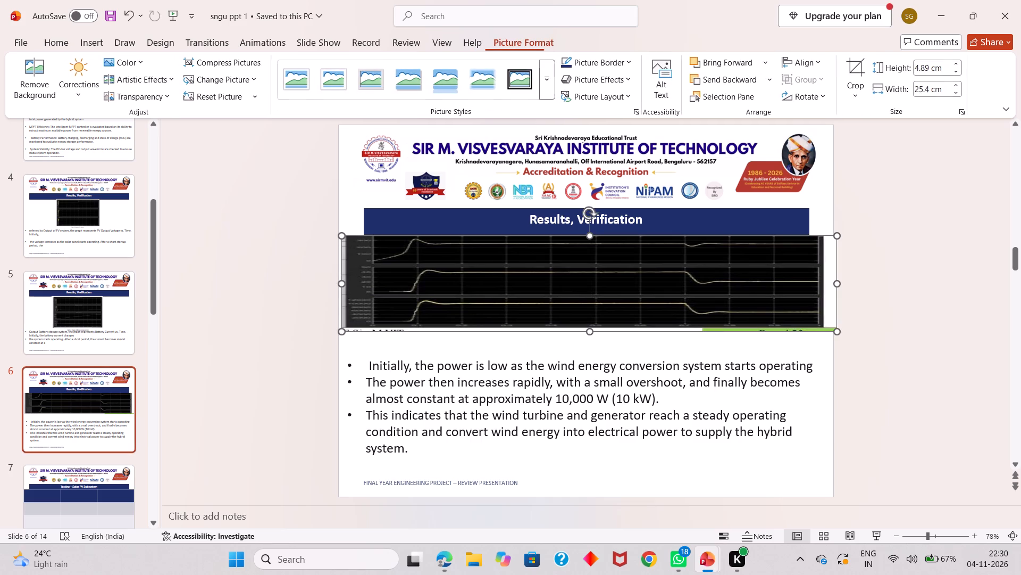
pyautogui.moveTo(341, 281); pyautogui.dragTo(349, 281)
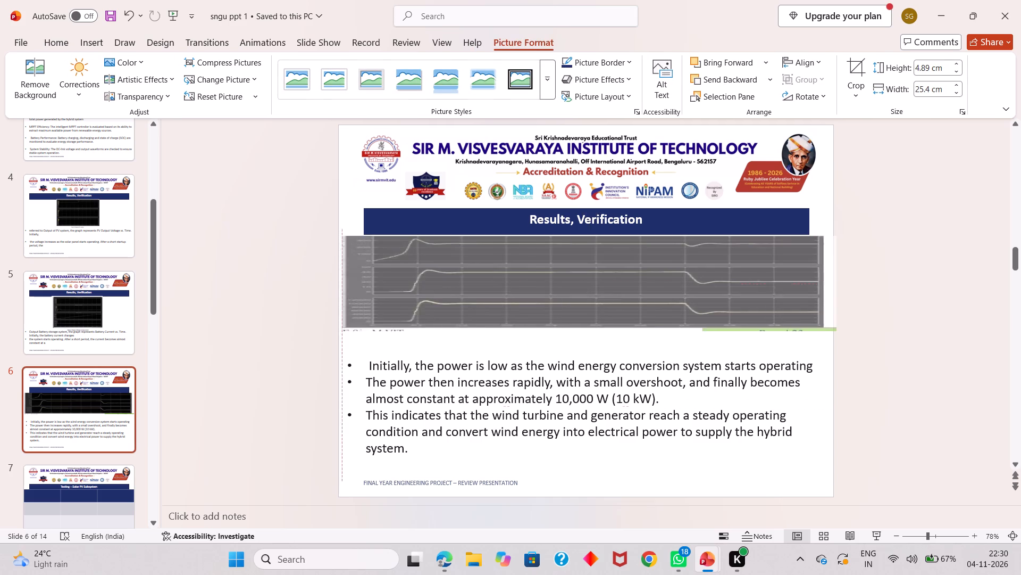
pyautogui.moveTo(349, 281); pyautogui.dragTo(382, 283)
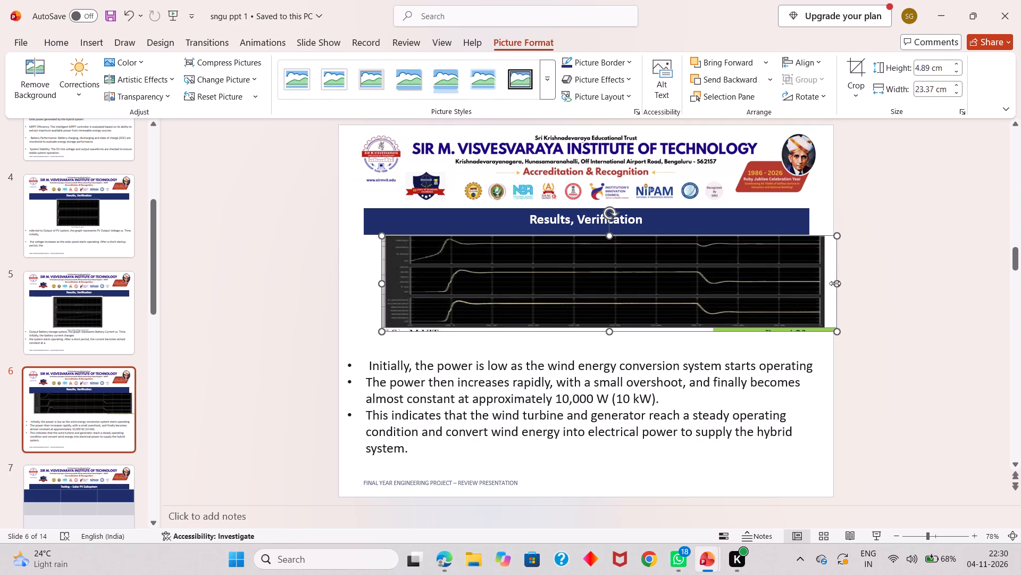
pyautogui.moveTo(836, 285); pyautogui.dragTo(805, 278)
pyautogui.moveTo(807, 284); pyautogui.dragTo(797, 283)
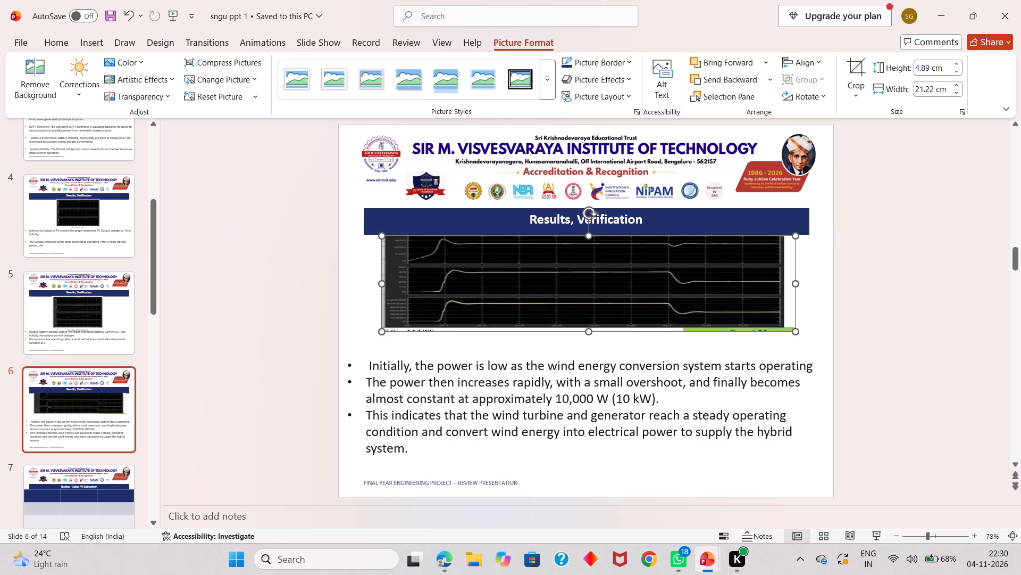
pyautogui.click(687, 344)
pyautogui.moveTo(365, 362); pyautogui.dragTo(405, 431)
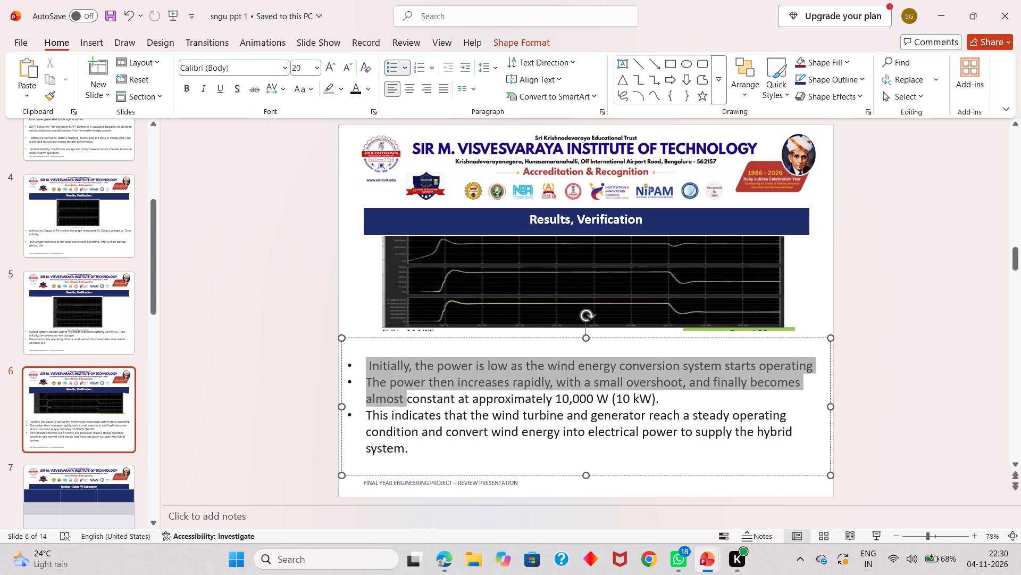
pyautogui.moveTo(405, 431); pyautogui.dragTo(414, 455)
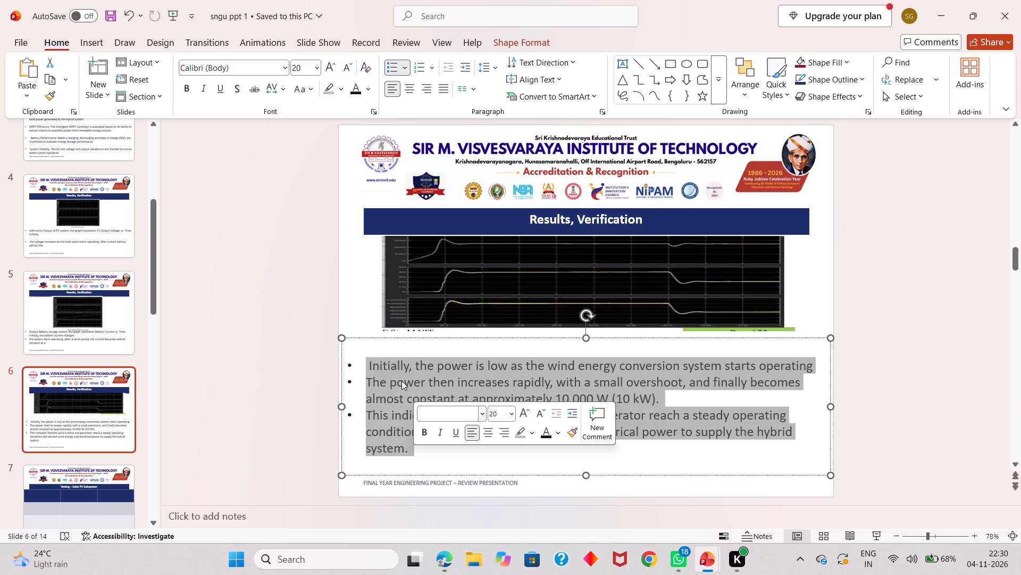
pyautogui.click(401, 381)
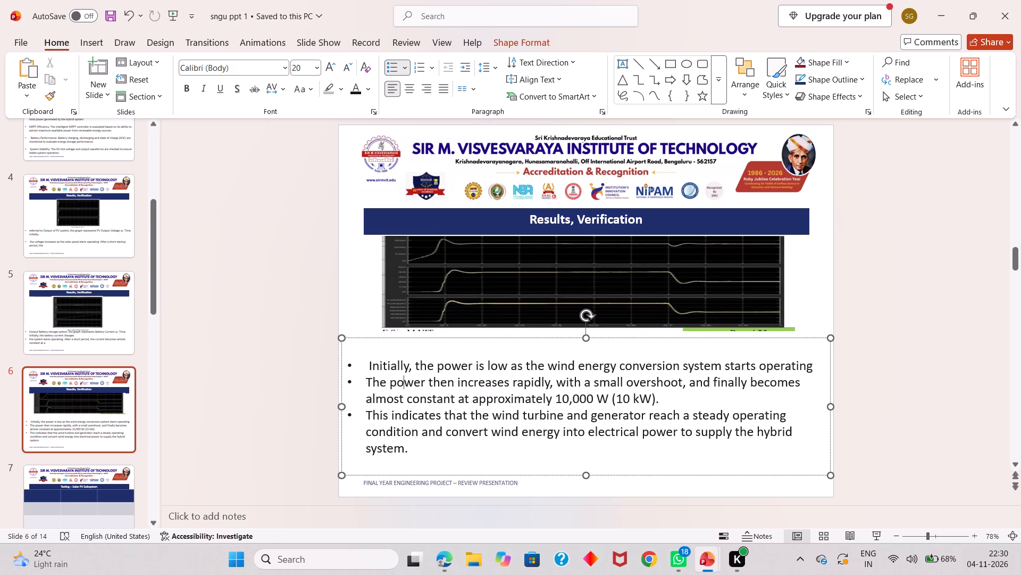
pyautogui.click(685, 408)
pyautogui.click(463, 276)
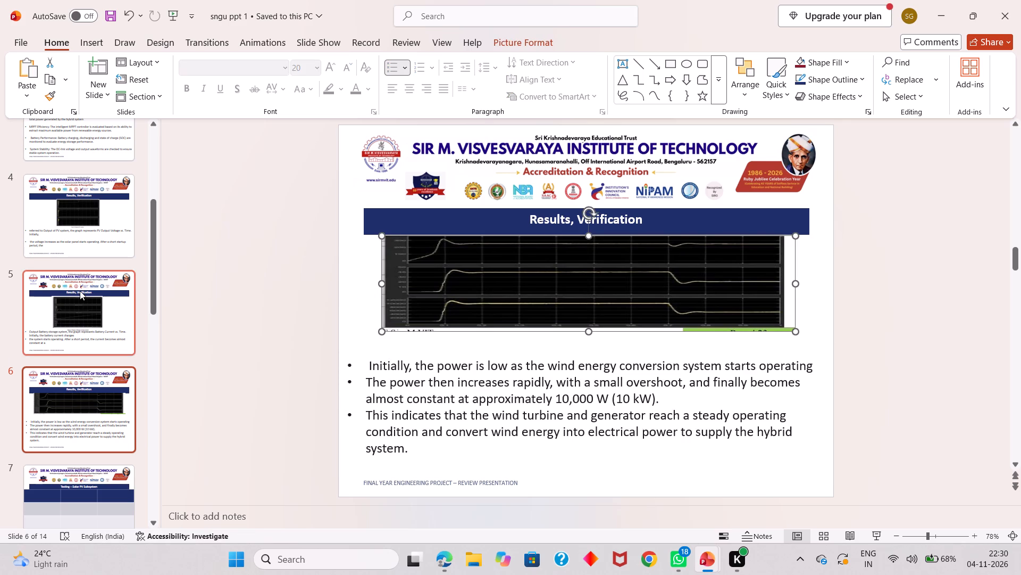
# Return to the first slide, Testing Procedure & Performance Evaluation.
pyautogui.scroll(7, 80, 291)
pyautogui.click(75, 224)
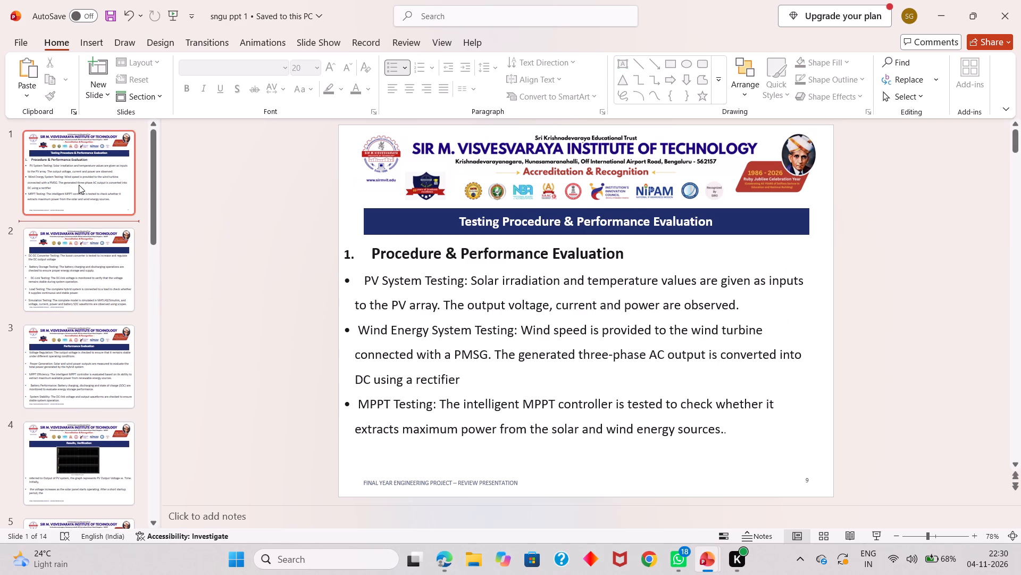
pyautogui.click(78, 185)
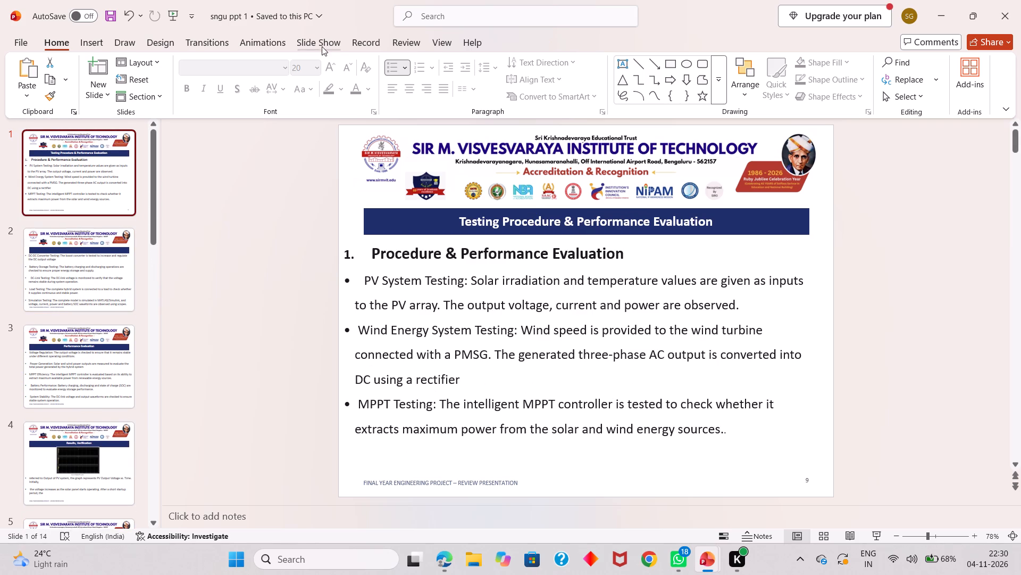
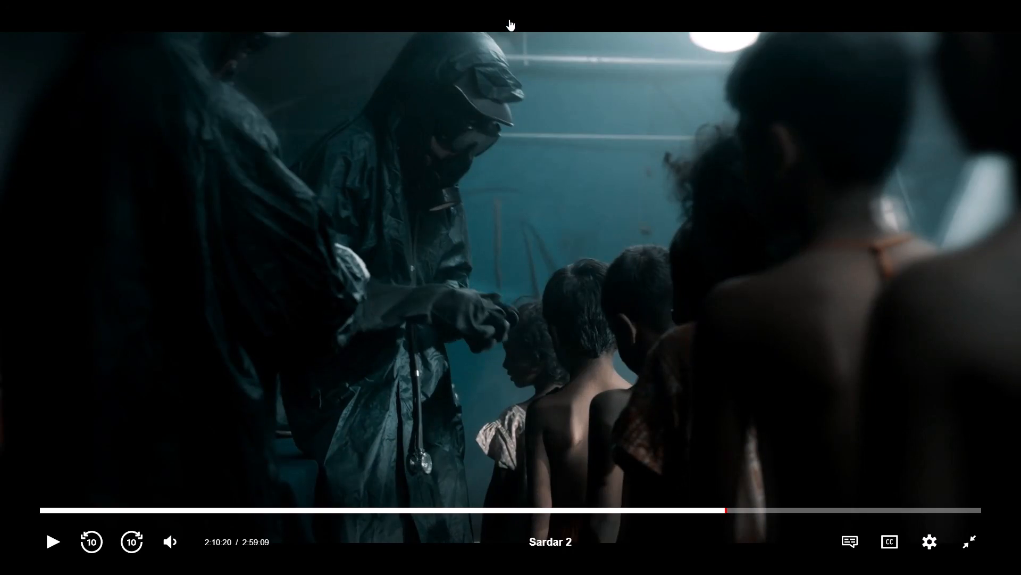
# Leave the full-screen film in Microsoft Edge and open a new tab ready for a web search.
pyautogui.click(510, 50)
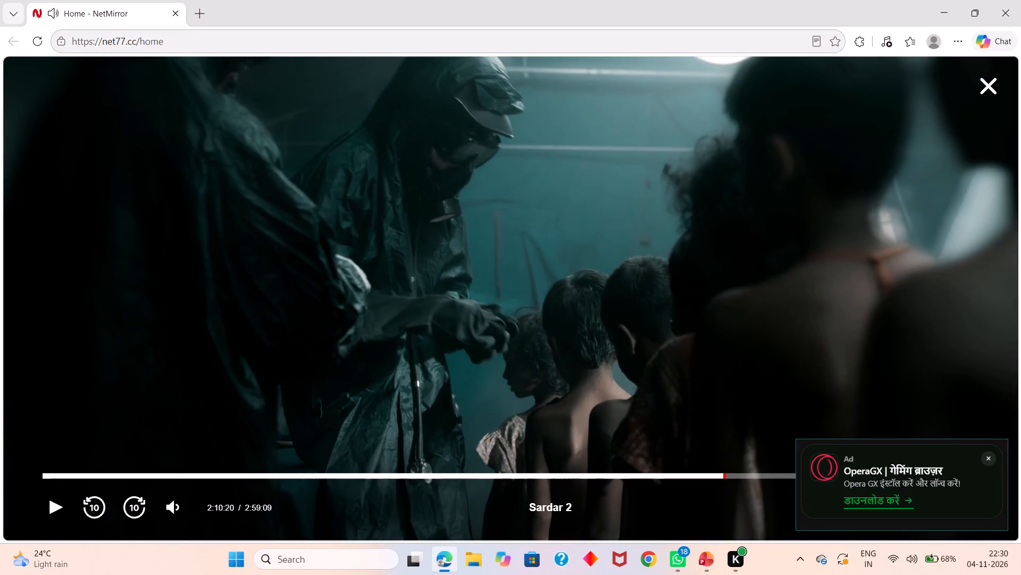
pyautogui.click(208, 11)
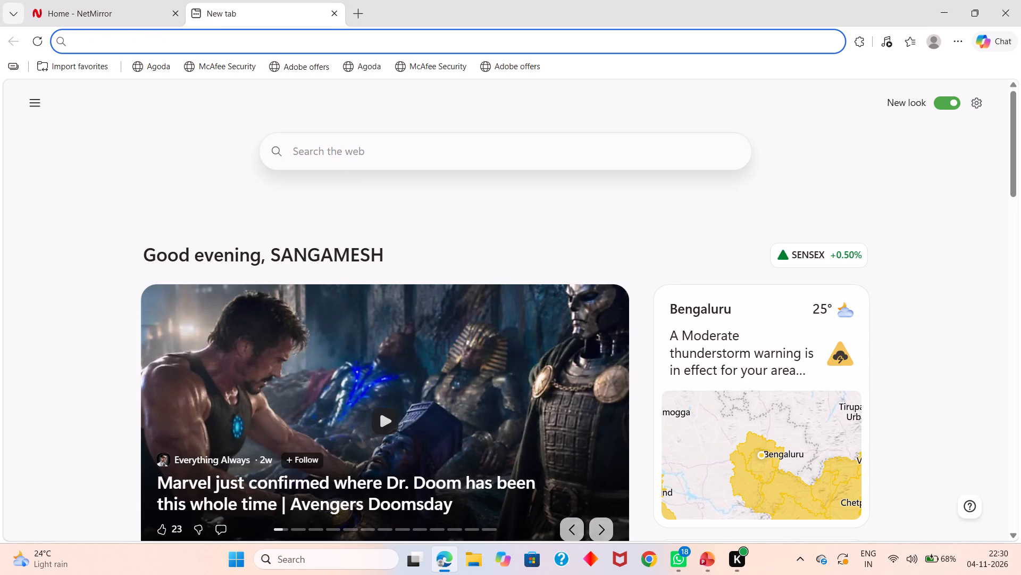
pyautogui.click(348, 154)
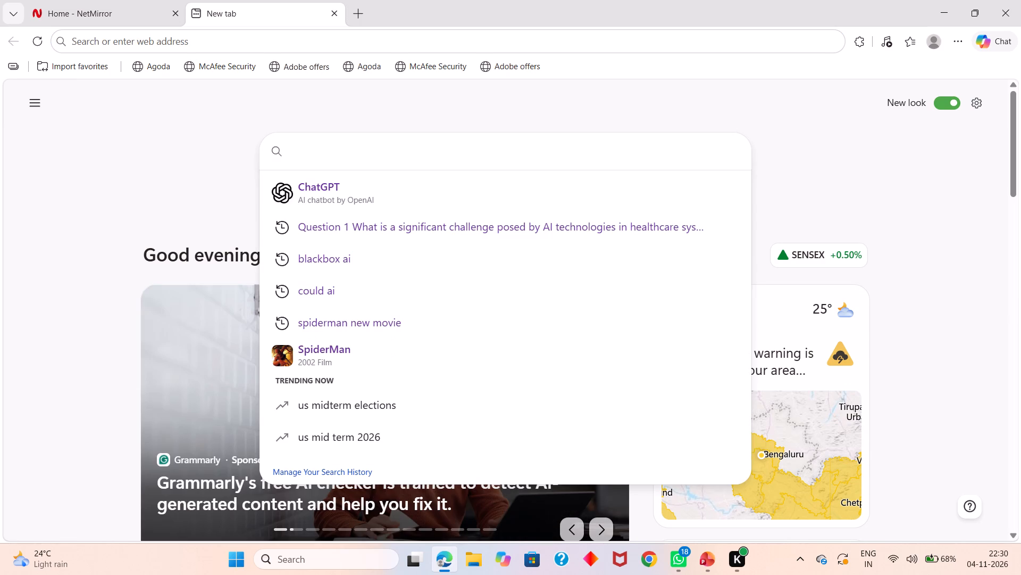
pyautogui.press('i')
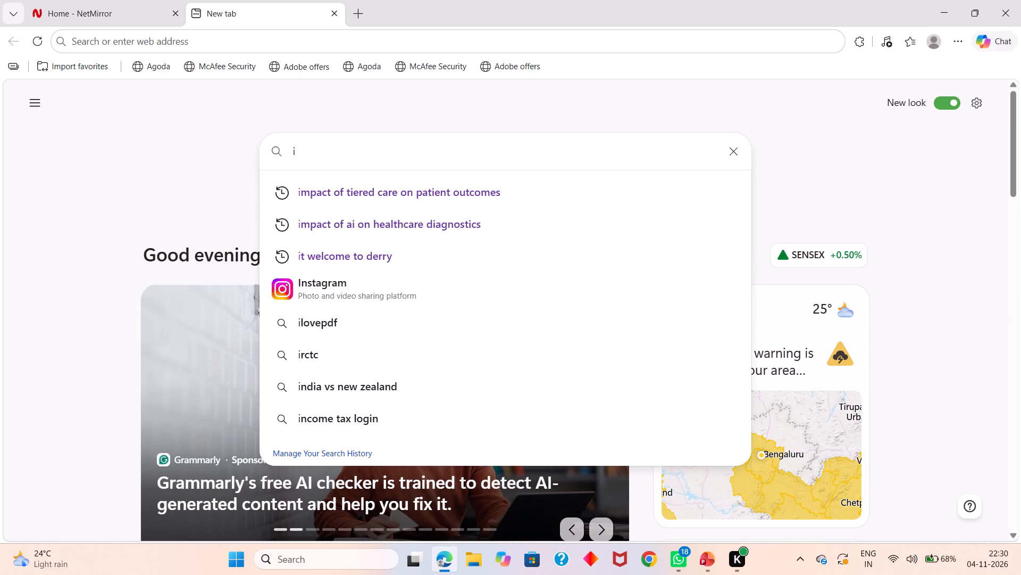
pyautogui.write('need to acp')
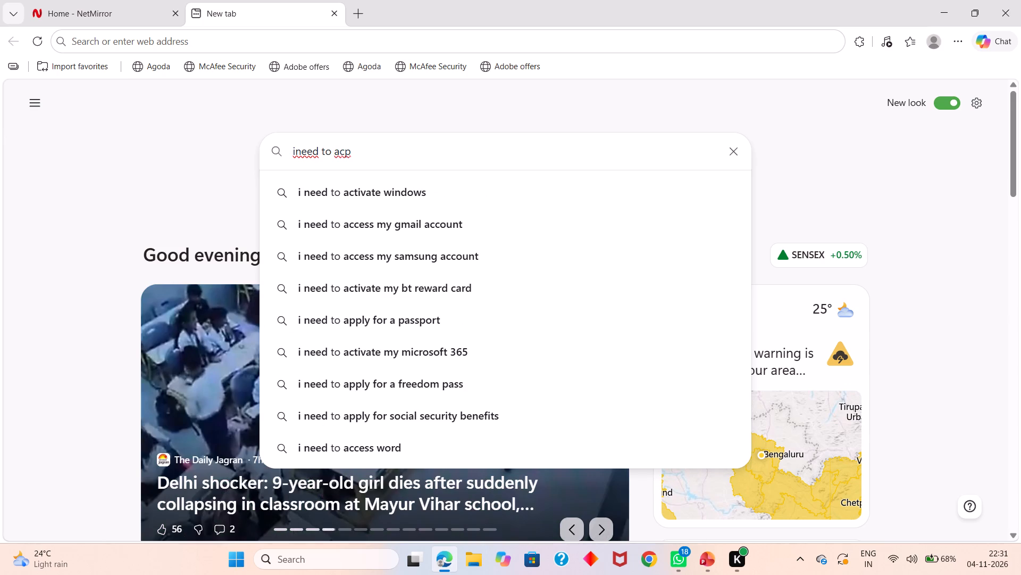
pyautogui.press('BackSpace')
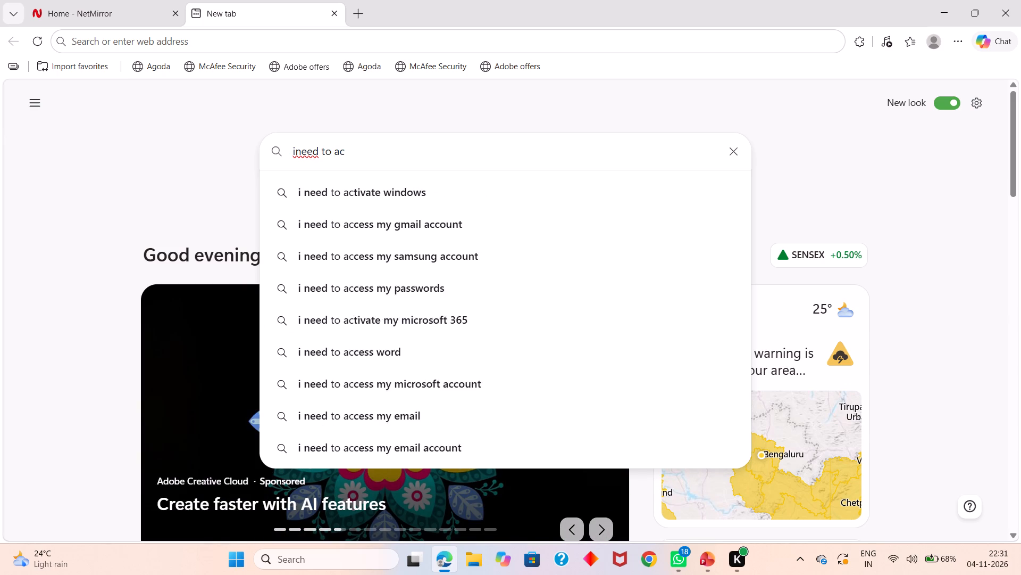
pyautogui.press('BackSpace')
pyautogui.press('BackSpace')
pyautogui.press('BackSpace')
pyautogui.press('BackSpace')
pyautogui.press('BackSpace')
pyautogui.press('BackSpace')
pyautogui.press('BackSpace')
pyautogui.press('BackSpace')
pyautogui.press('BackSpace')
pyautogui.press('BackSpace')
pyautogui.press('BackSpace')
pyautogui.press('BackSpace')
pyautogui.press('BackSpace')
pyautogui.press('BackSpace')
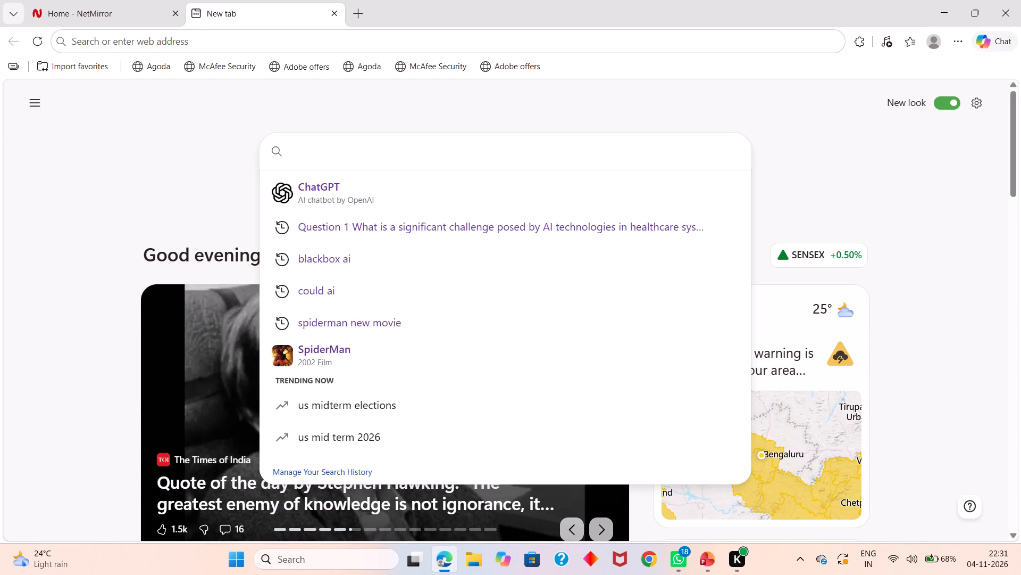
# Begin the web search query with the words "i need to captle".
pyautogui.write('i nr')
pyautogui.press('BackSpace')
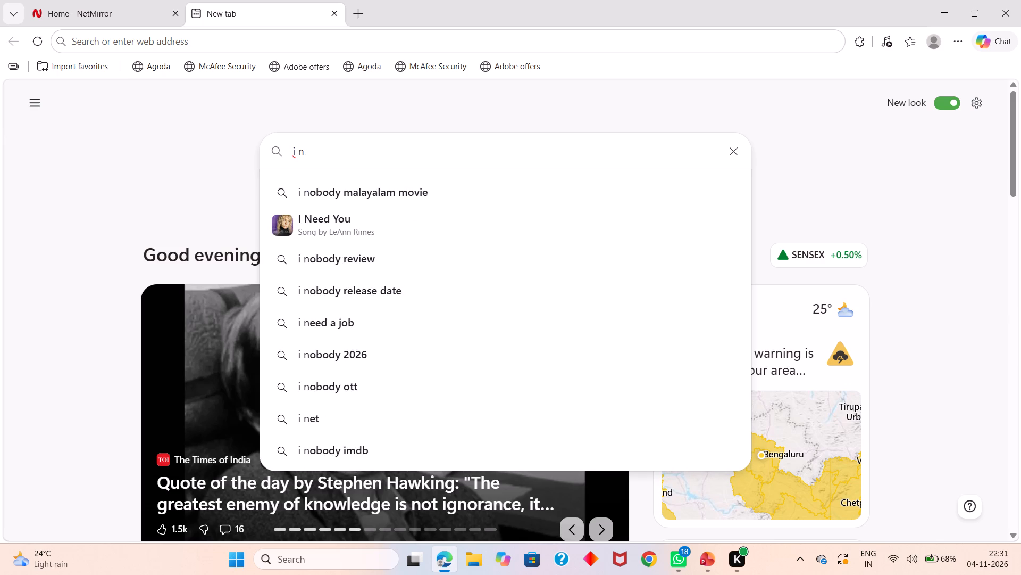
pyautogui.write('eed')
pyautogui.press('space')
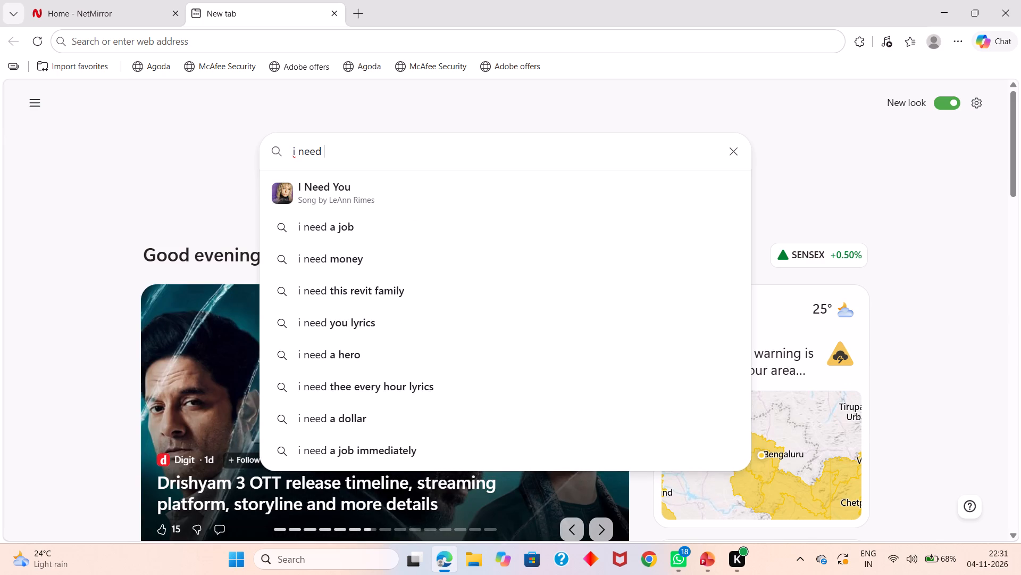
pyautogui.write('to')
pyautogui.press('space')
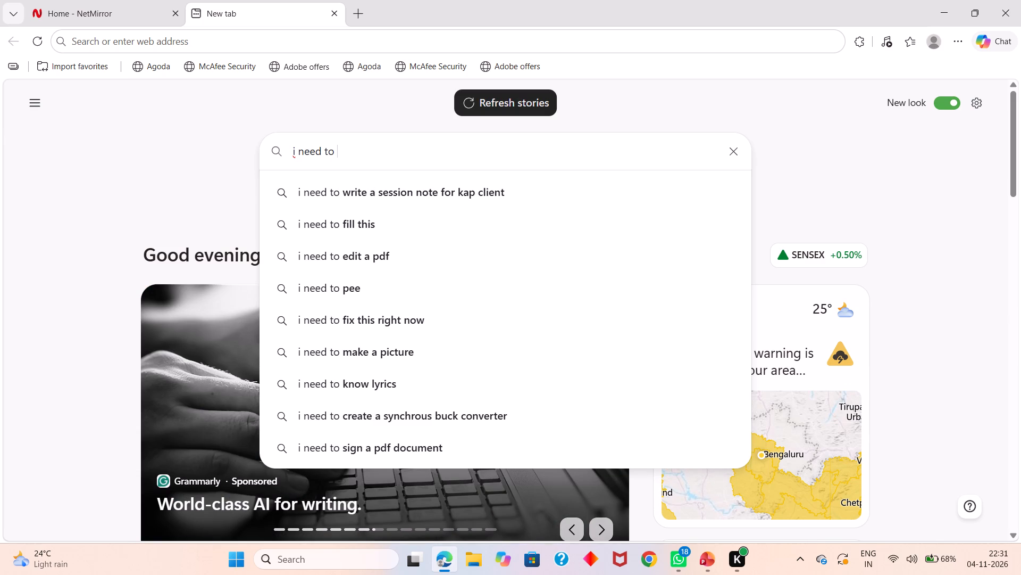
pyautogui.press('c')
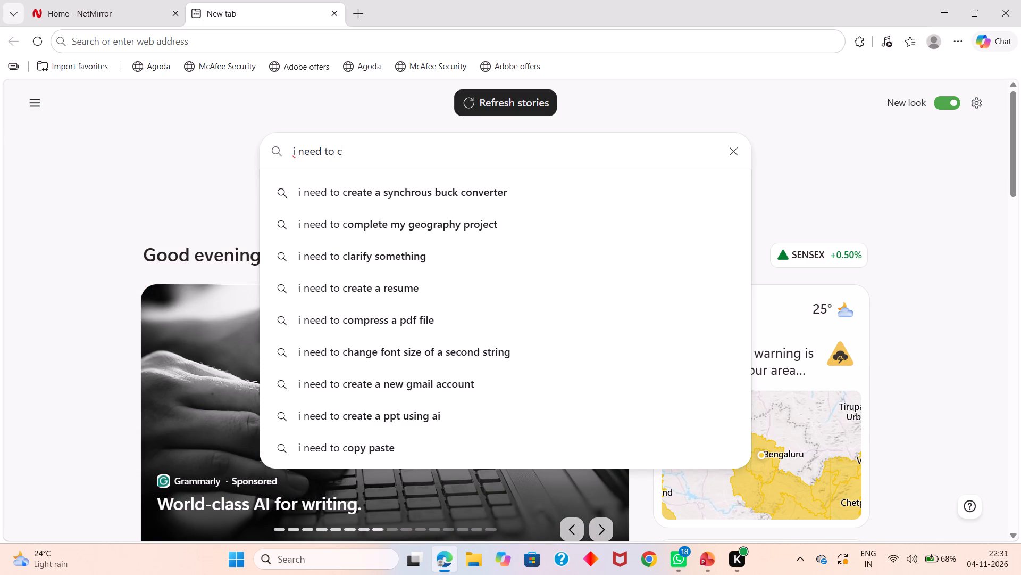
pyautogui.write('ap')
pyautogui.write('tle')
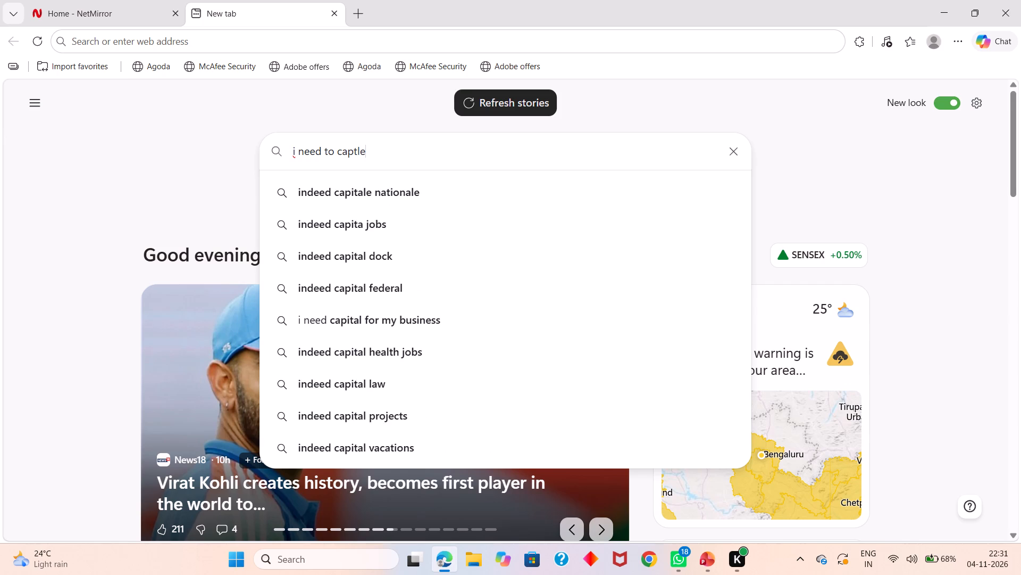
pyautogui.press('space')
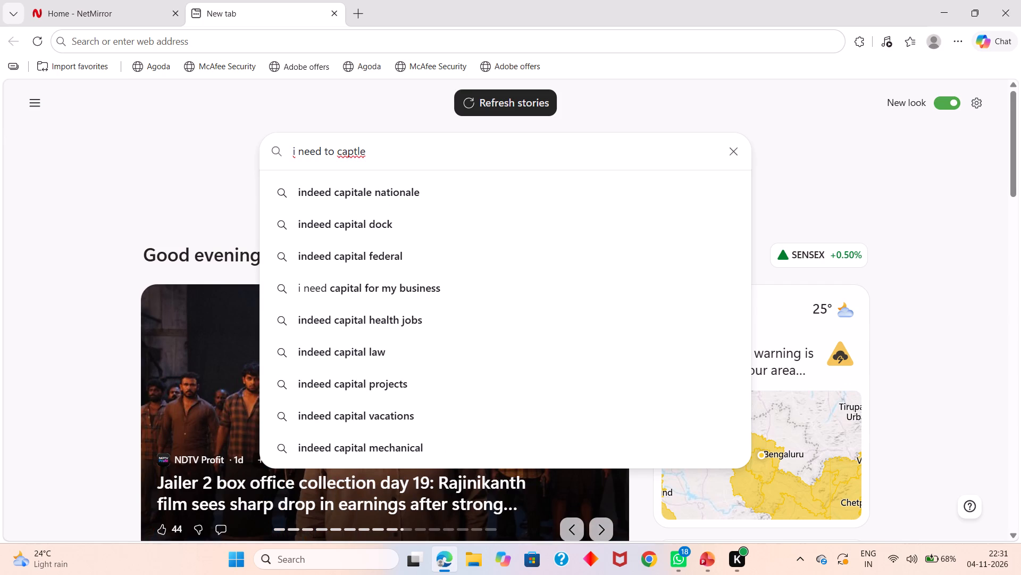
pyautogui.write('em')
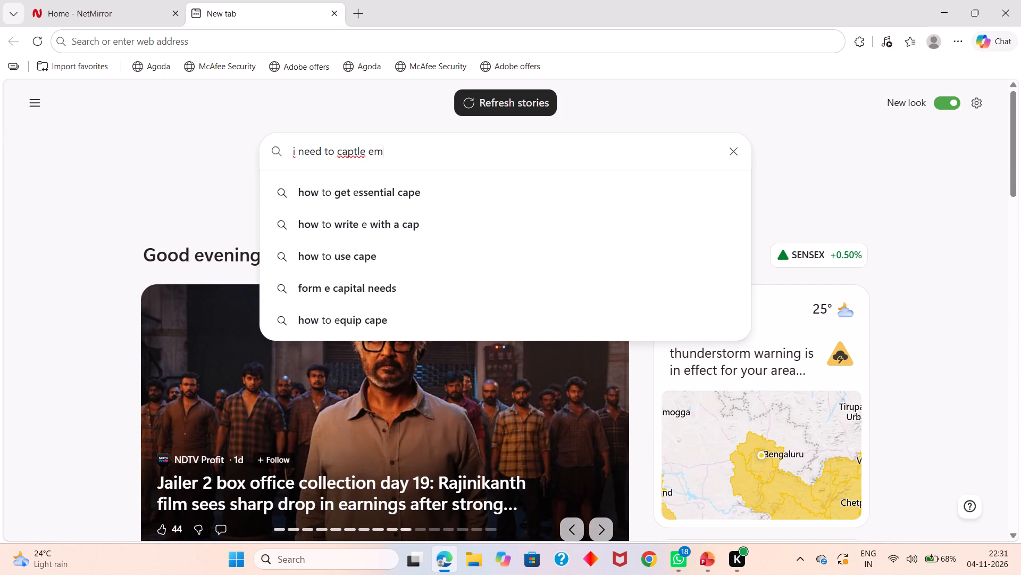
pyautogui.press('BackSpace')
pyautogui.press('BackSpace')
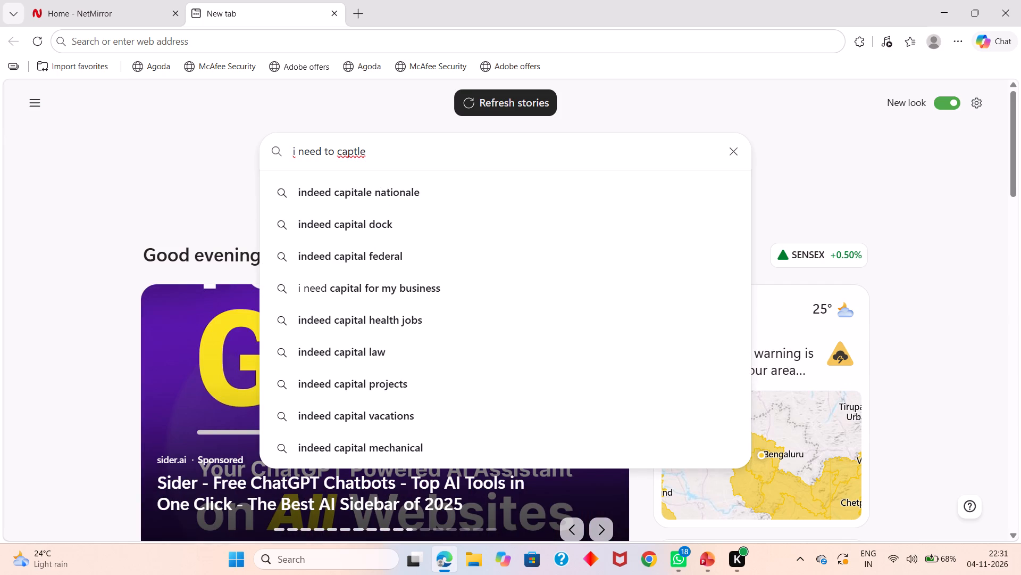
# Switch to the PowerPoint presentation and copy slide 1's title, "Testing Procedure & Performance Evaluation".
pyautogui.click(693, 158)
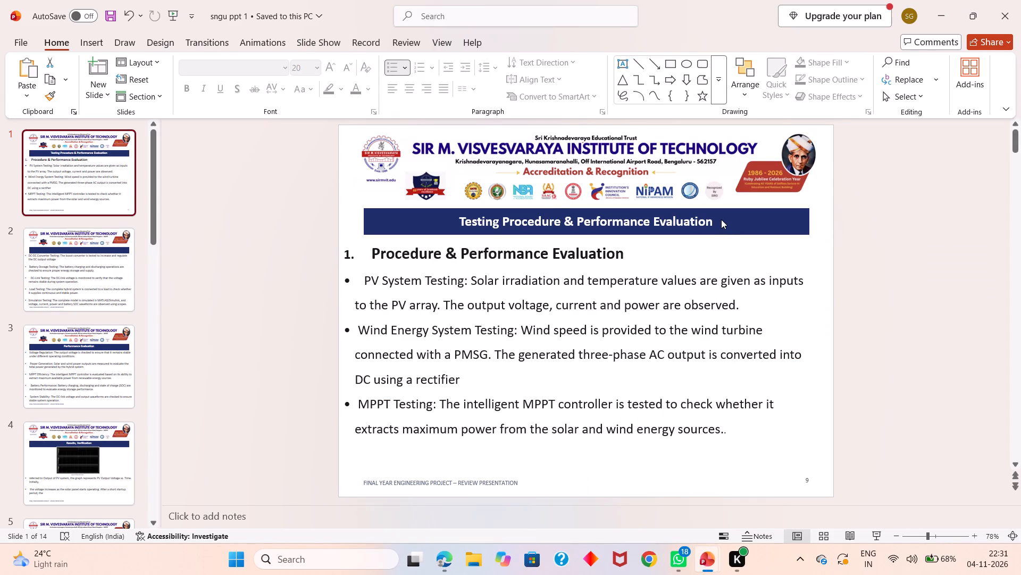
pyautogui.moveTo(721, 219); pyautogui.dragTo(559, 226)
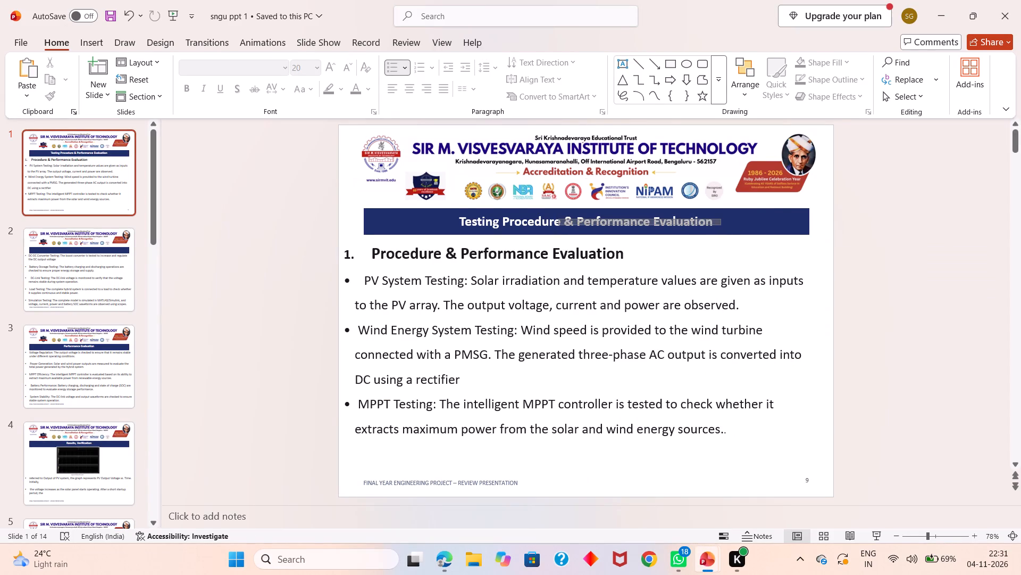
pyautogui.doubleClick(496, 215)
pyautogui.click(507, 218)
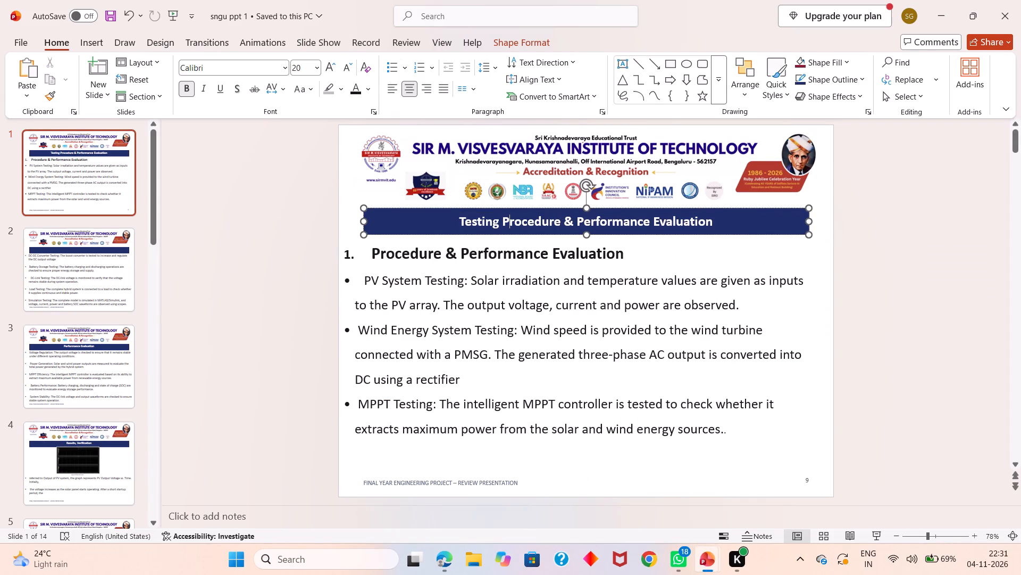
pyautogui.moveTo(457, 219); pyautogui.dragTo(691, 228)
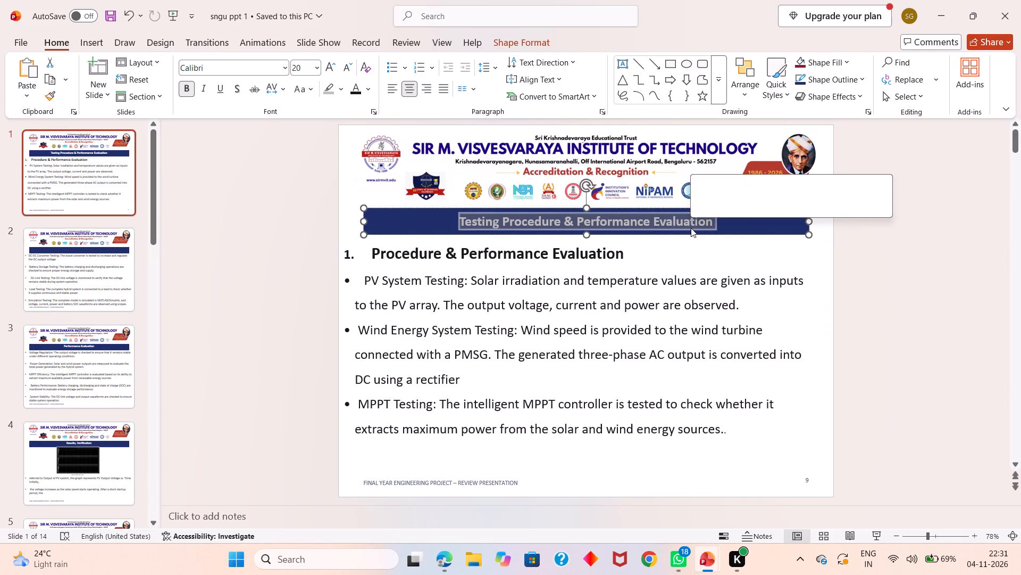
pyautogui.hotkey('ctrl', 'c')
# Switch back to Microsoft Edge, append the copied slide title to the query and run the web search.
pyautogui.hotkey('alt', 'Tab')
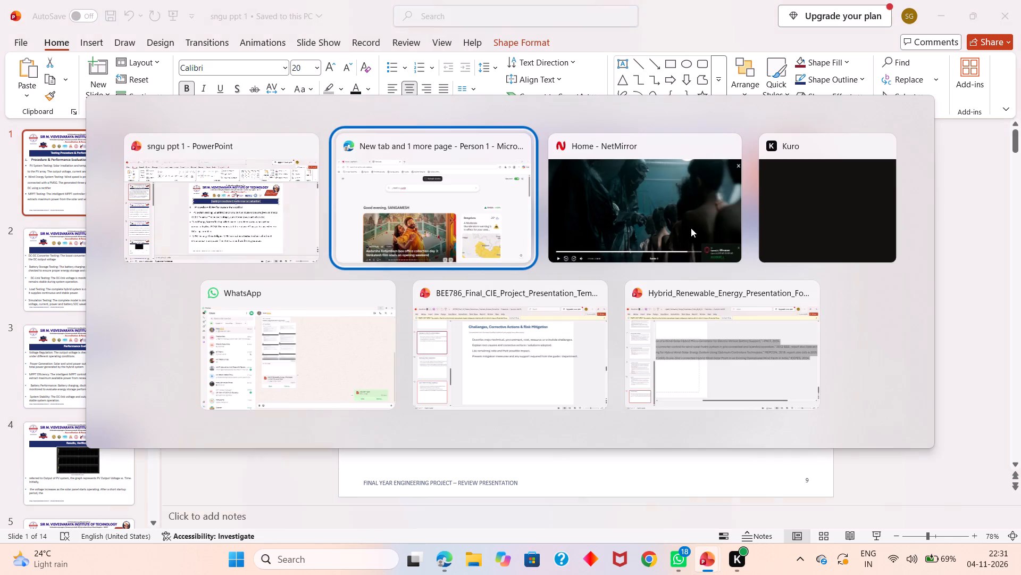
pyautogui.click(549, 155)
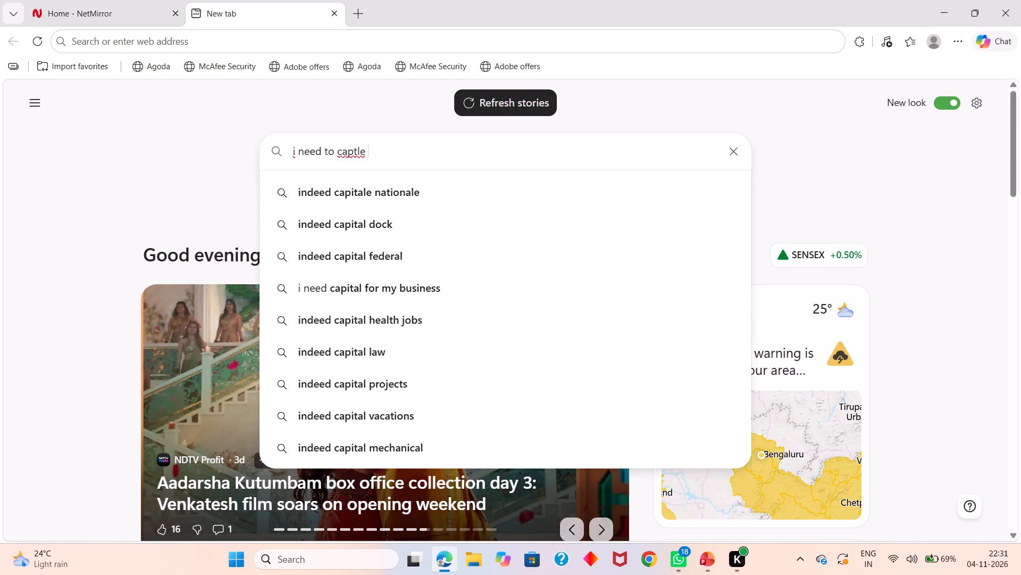
pyautogui.hotkey('ctrl', 'v')
pyautogui.press('Return')
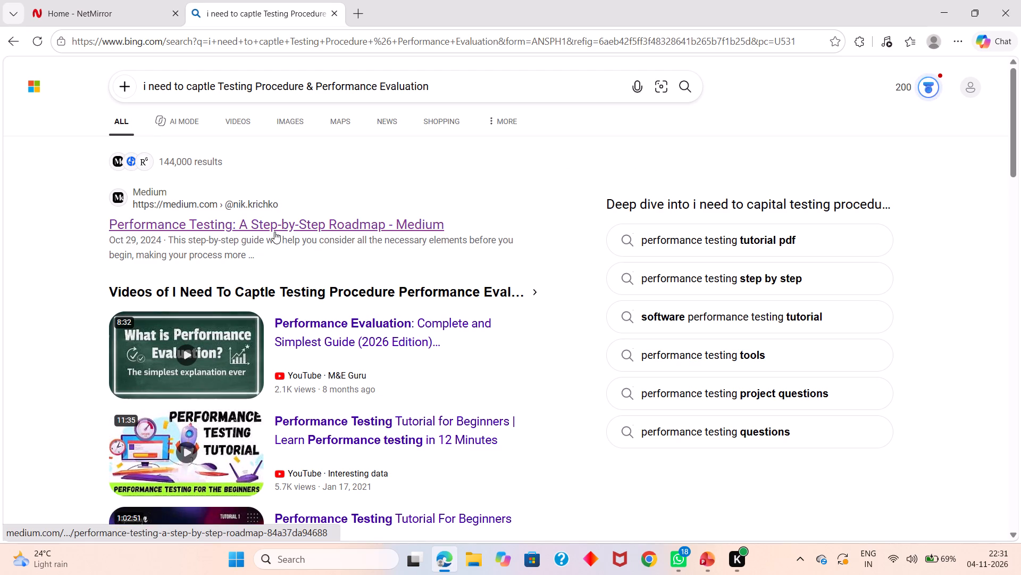
# Remove "i need to captle" from the query and search only for "Testing Procedure & Performance Evaluation".
pyautogui.scroll(-1, 218, 210)
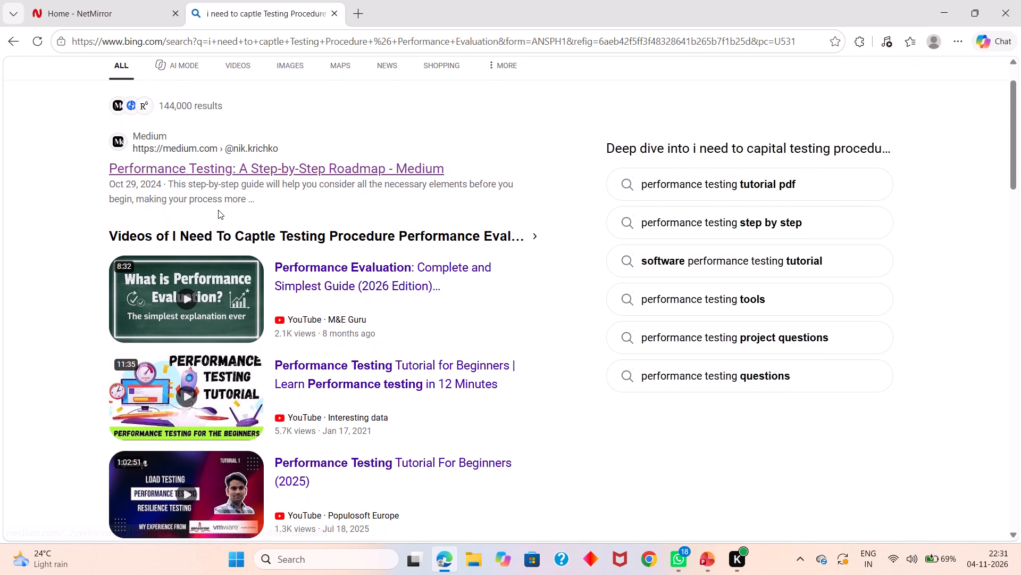
pyautogui.scroll(-1, 218, 210)
pyautogui.scroll(1, 410, 150)
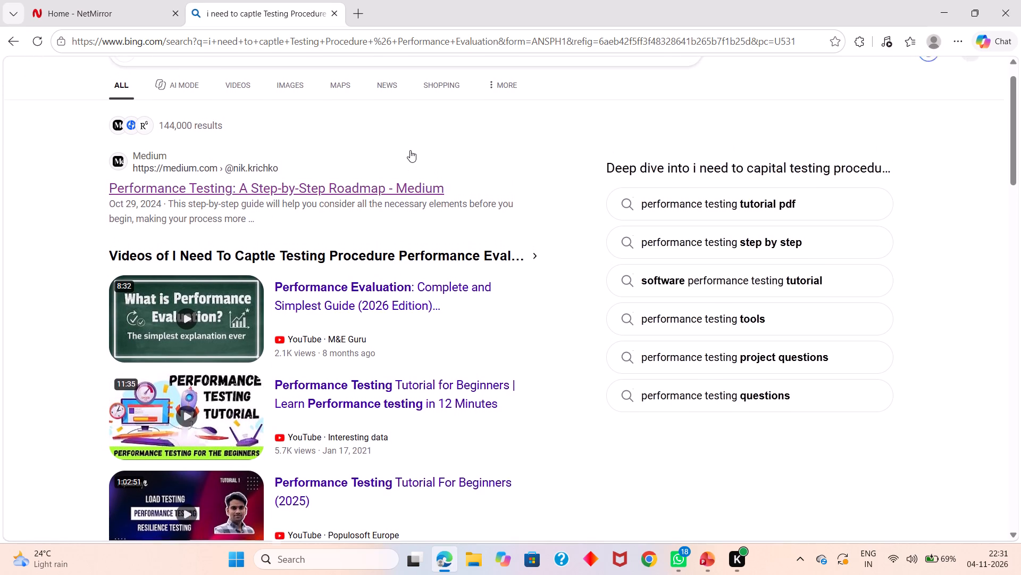
pyautogui.scroll(1, 410, 150)
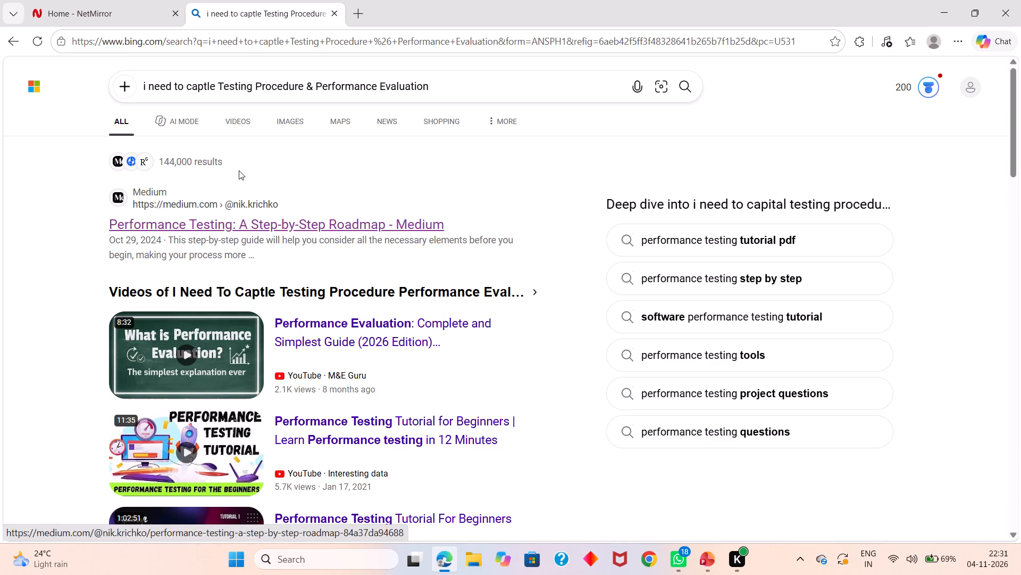
pyautogui.click(209, 90)
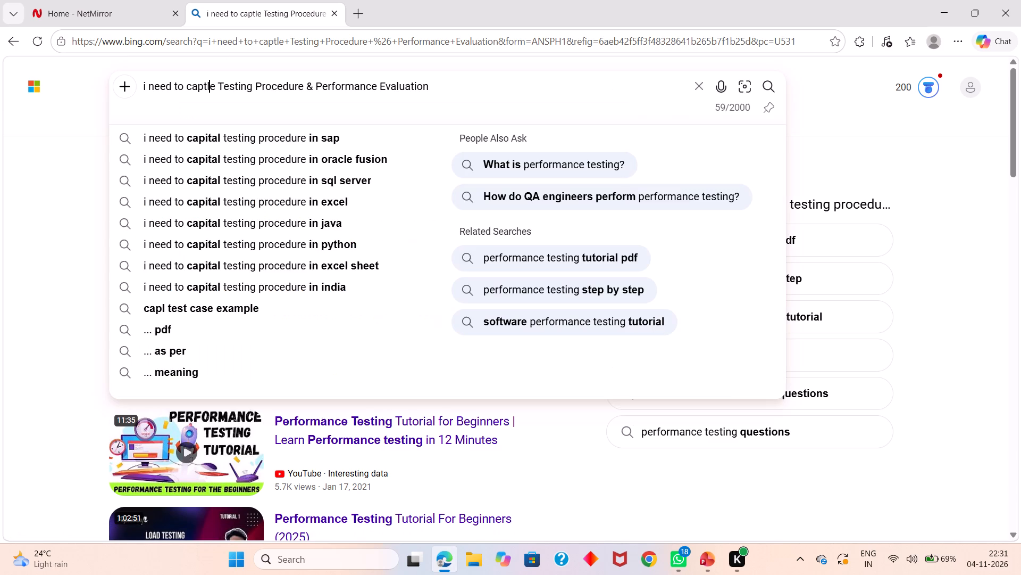
pyautogui.click(214, 91)
pyautogui.press('BackSpace')
pyautogui.press('BackSpace')
pyautogui.press('BackSpace')
pyautogui.press('BackSpace')
pyautogui.press('BackSpace')
pyautogui.press('BackSpace')
pyautogui.press('BackSpace')
pyautogui.press('BackSpace')
pyautogui.press('BackSpace')
pyautogui.press('BackSpace')
pyautogui.press('BackSpace')
pyautogui.press('BackSpace')
pyautogui.press('BackSpace')
pyautogui.press('BackSpace')
pyautogui.press('BackSpace')
pyautogui.press('BackSpace')
pyautogui.press('BackSpace')
pyautogui.press('BackSpace')
pyautogui.press('BackSpace')
pyautogui.press('BackSpace')
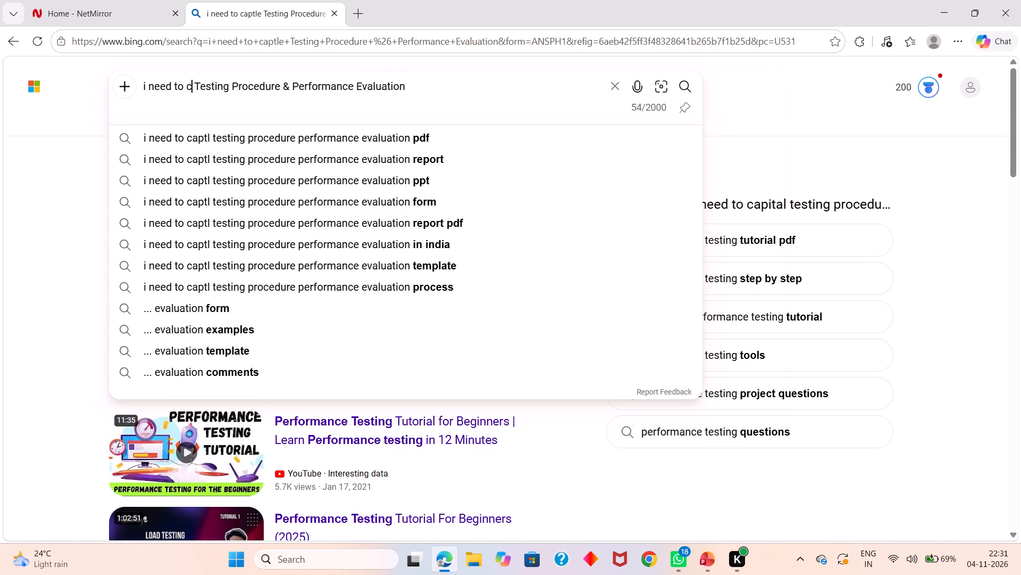
pyautogui.press('Return')
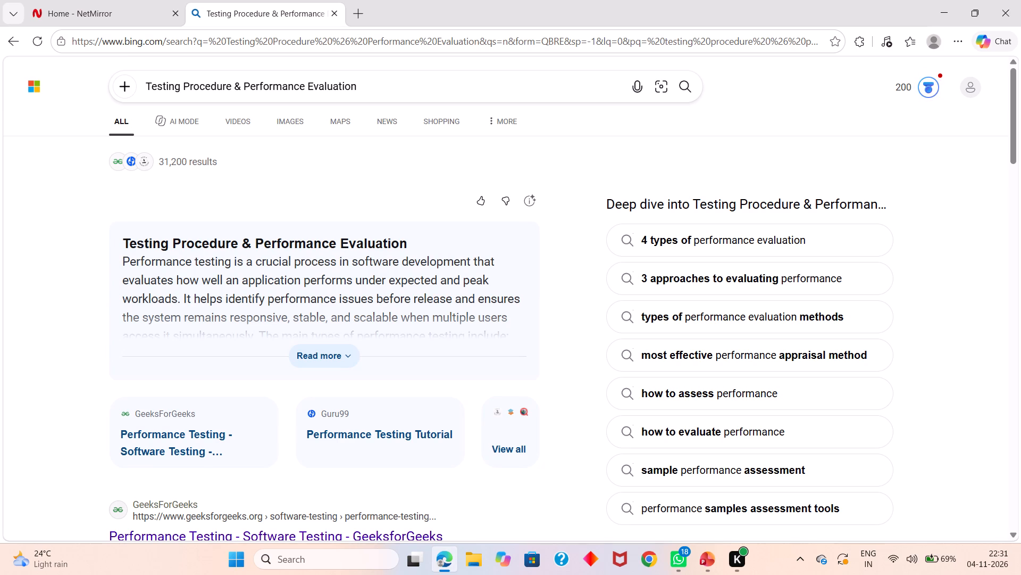
# Extend the query and search for the suggestion "testing procedure performance evaluation i nee to eliminate".
pyautogui.click(384, 73)
pyautogui.press('space')
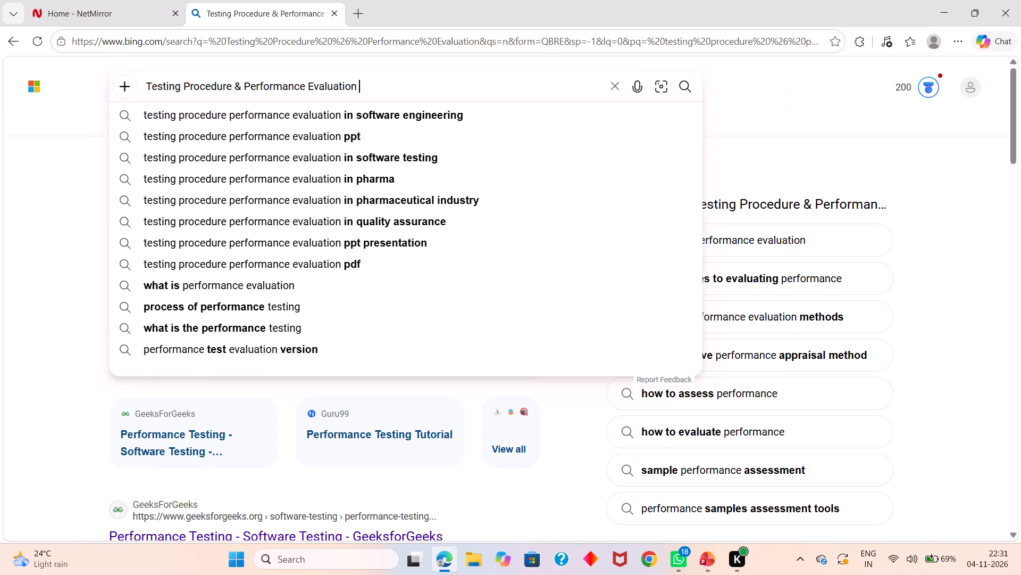
pyautogui.write('i nee')
pyautogui.press('space')
pyautogui.write('tp')
pyautogui.press('BackSpace')
pyautogui.write('o')
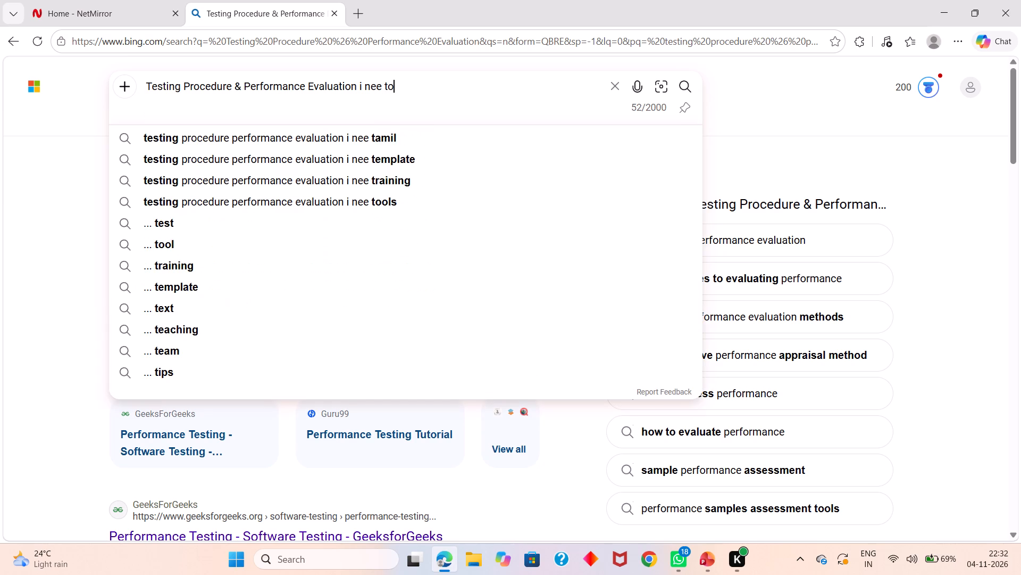
pyautogui.press('space')
pyautogui.write('el')
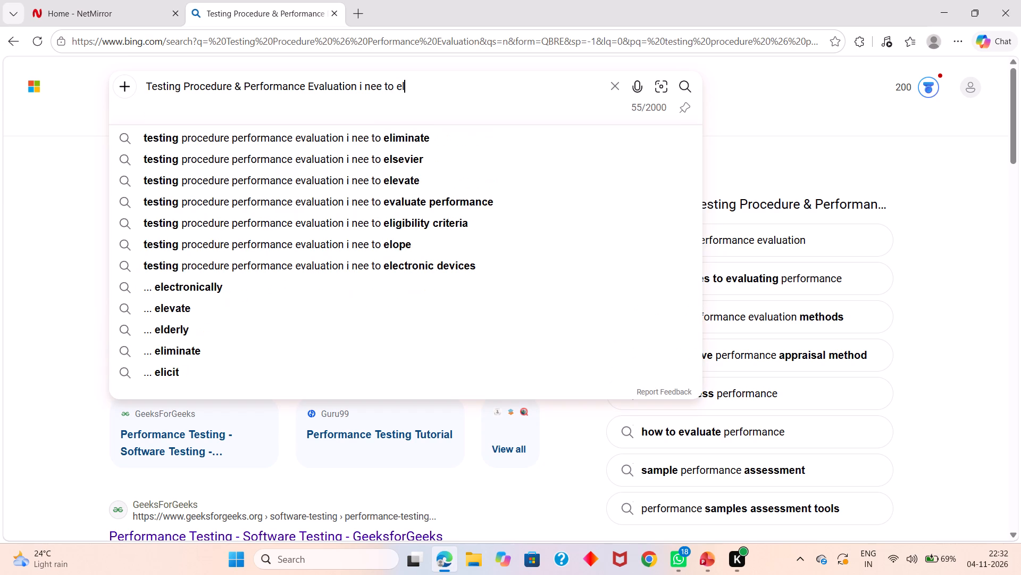
pyautogui.click(390, 128)
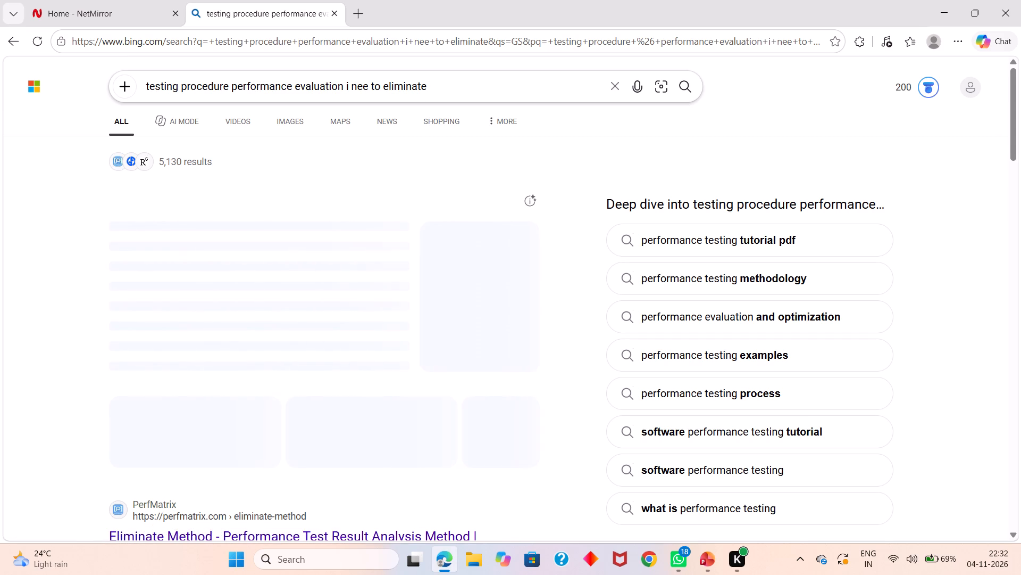
# Extend the query with "in acptle" and run the web search.
pyautogui.click(439, 80)
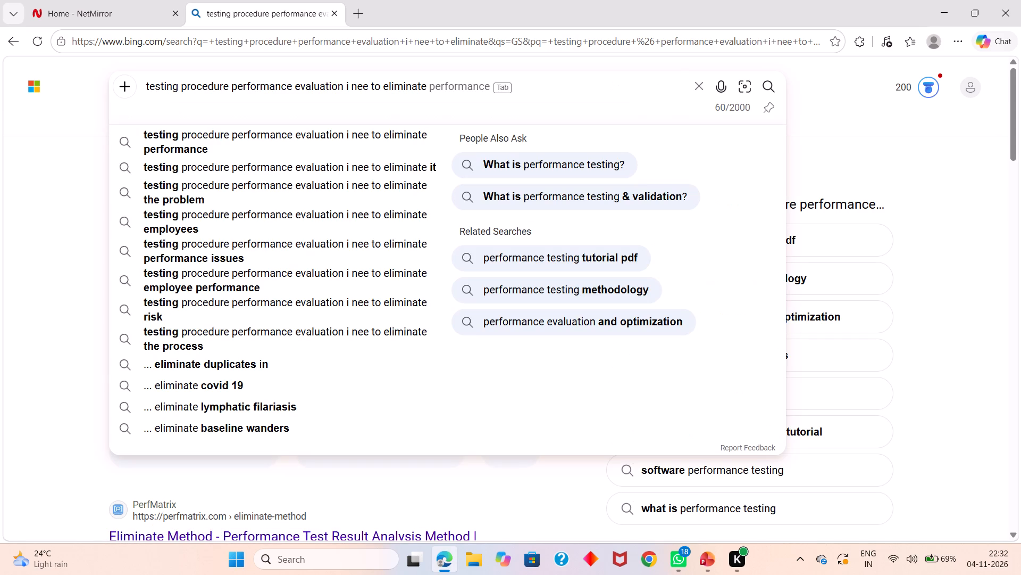
pyautogui.press('i')
pyautogui.press('BackSpace')
pyautogui.press('space')
pyautogui.write('in a')
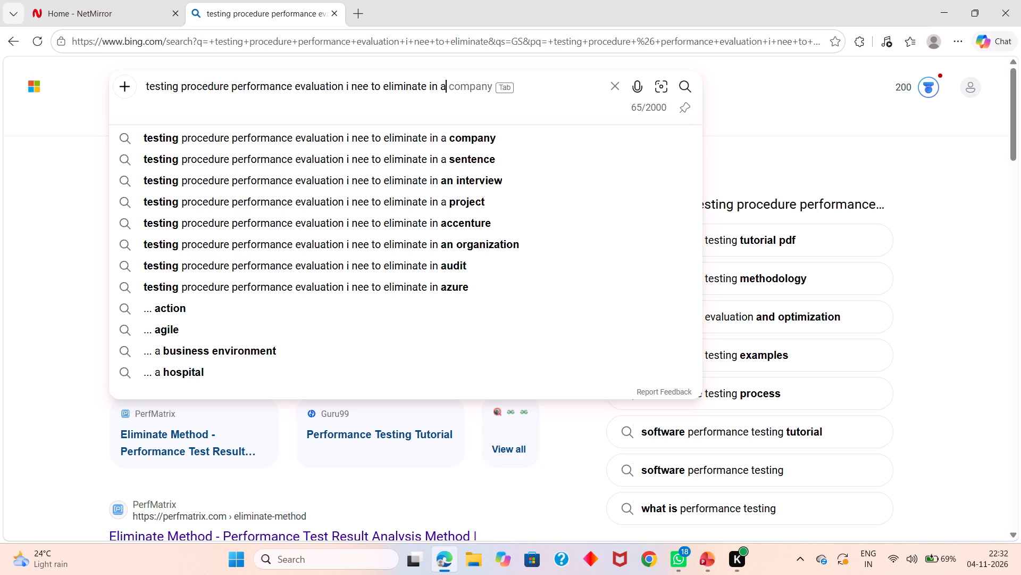
pyautogui.press('p')
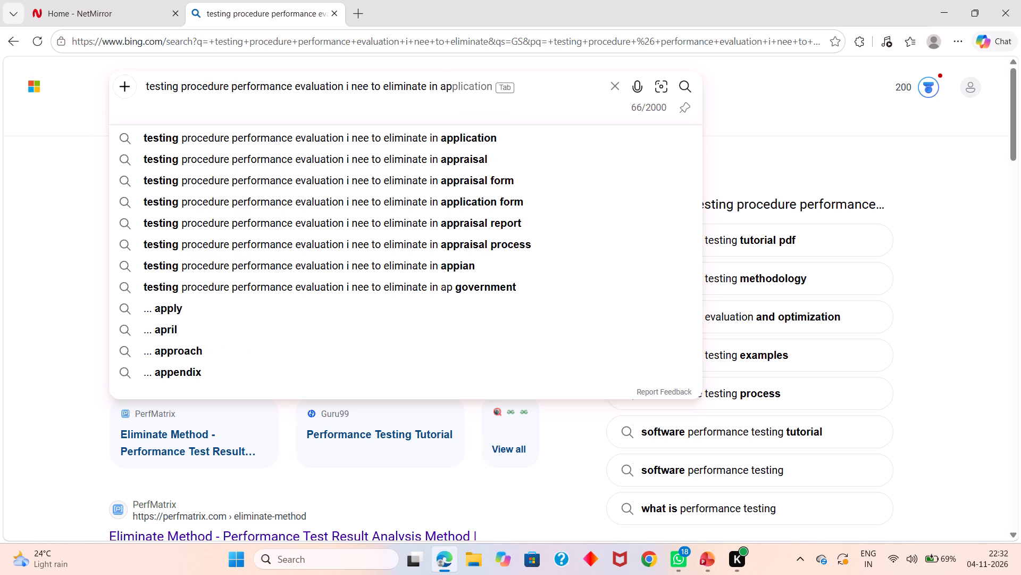
pyautogui.press('c')
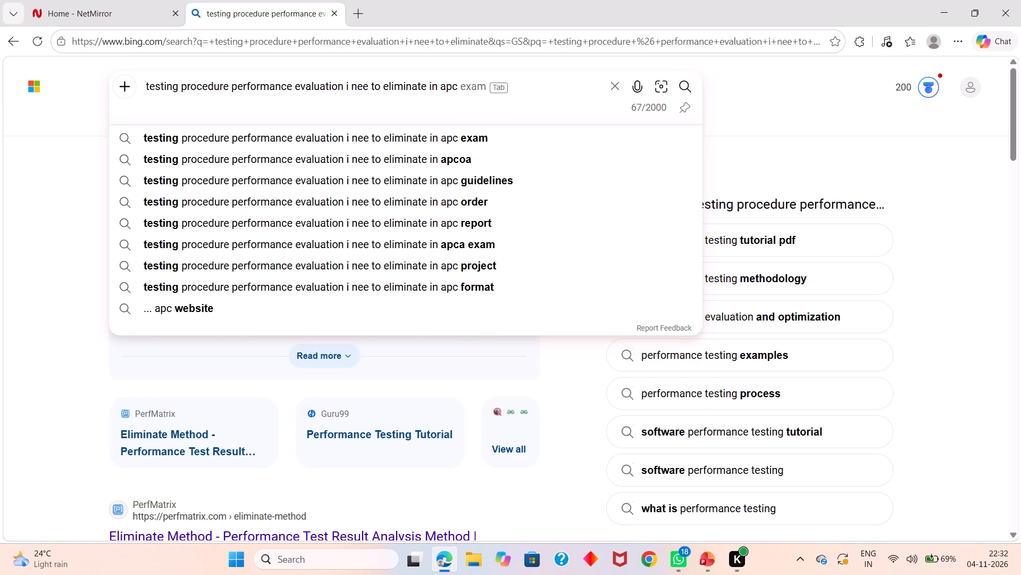
pyautogui.press('t')
pyautogui.press('l')
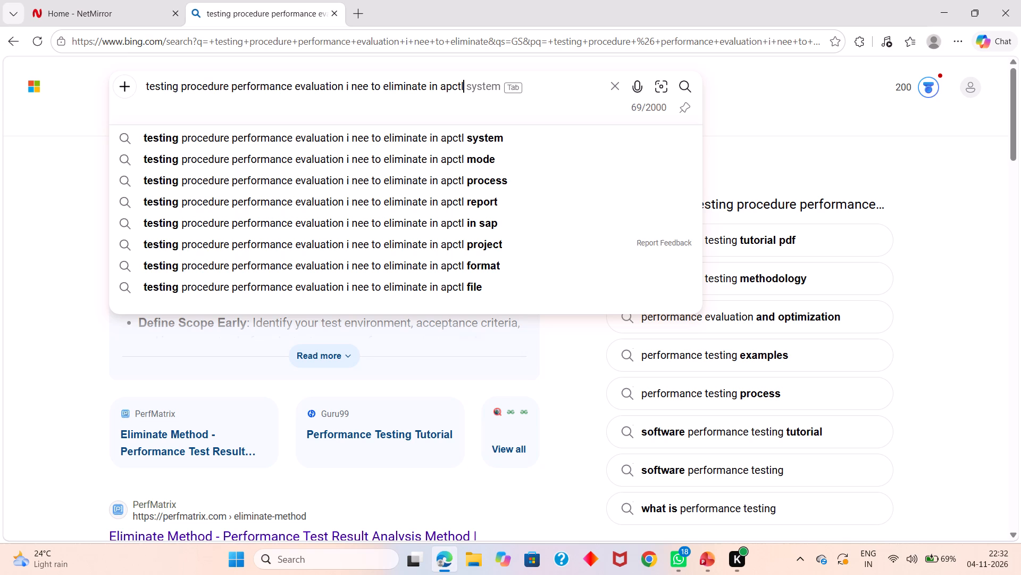
pyautogui.press('e')
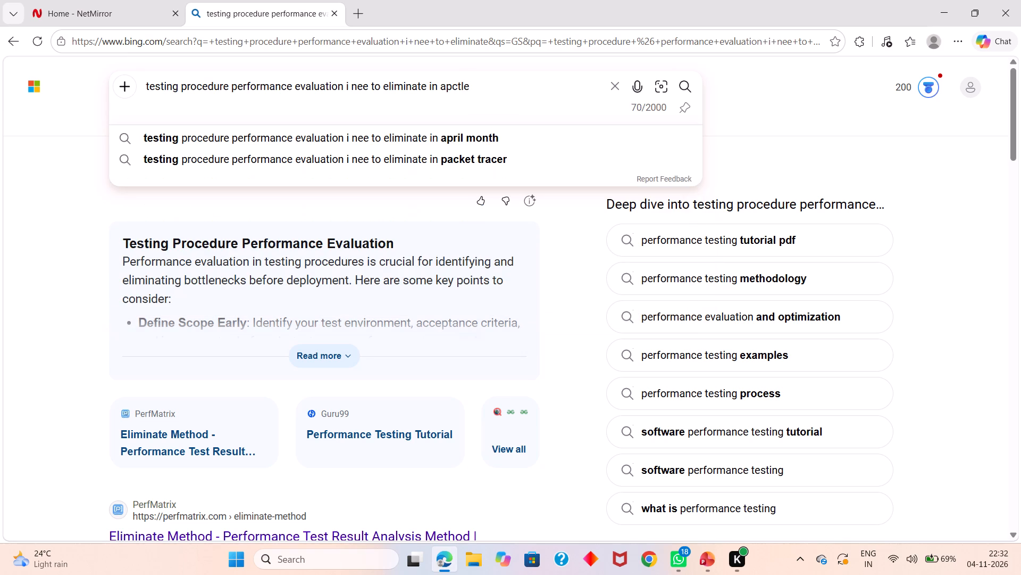
pyautogui.press('BackSpace')
pyautogui.press('BackSpace')
pyautogui.press('BackSpace')
pyautogui.press('BackSpace')
pyautogui.press('BackSpace')
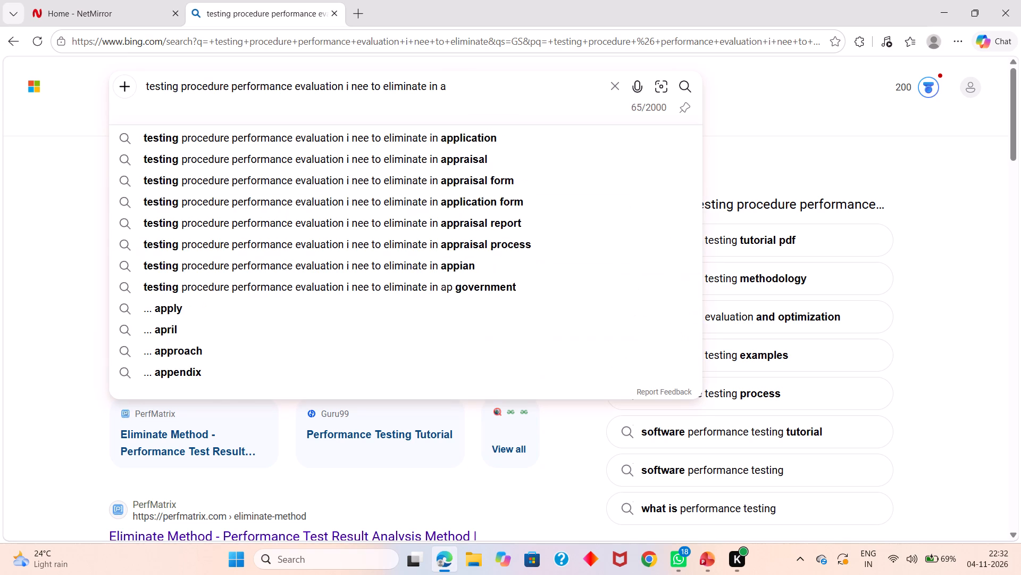
pyautogui.press('BackSpace')
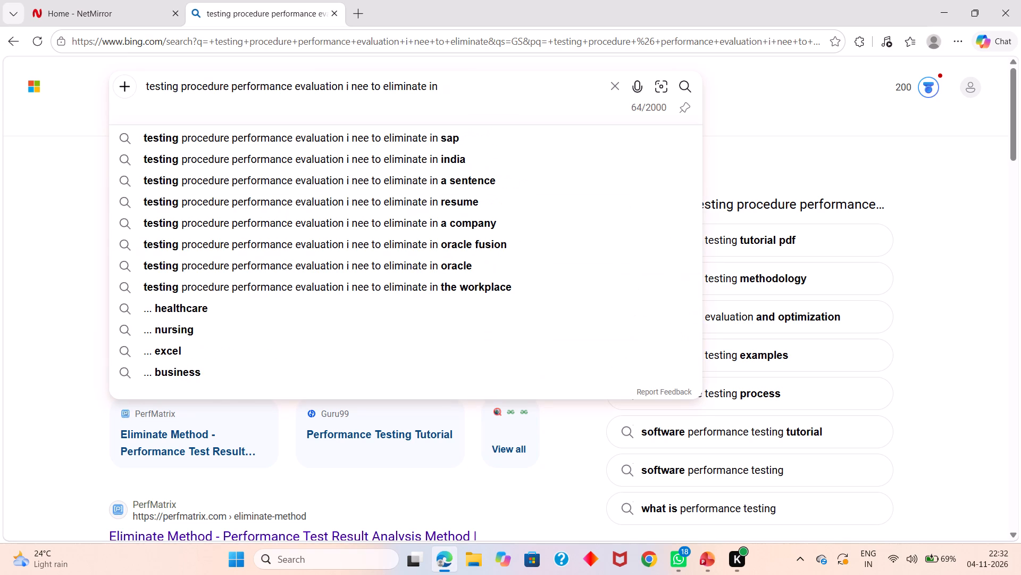
pyautogui.write('acptle')
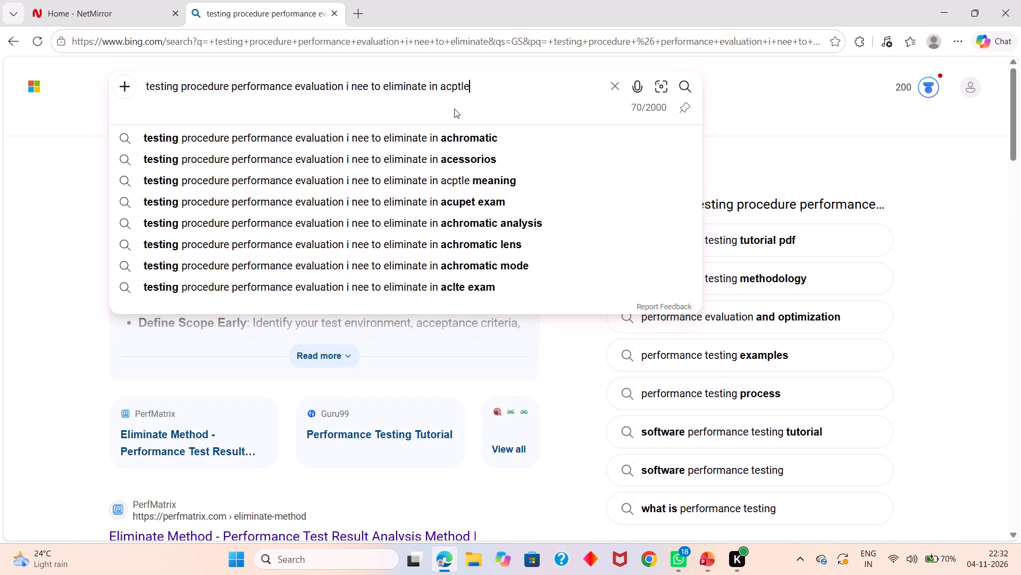
pyautogui.press('Return')
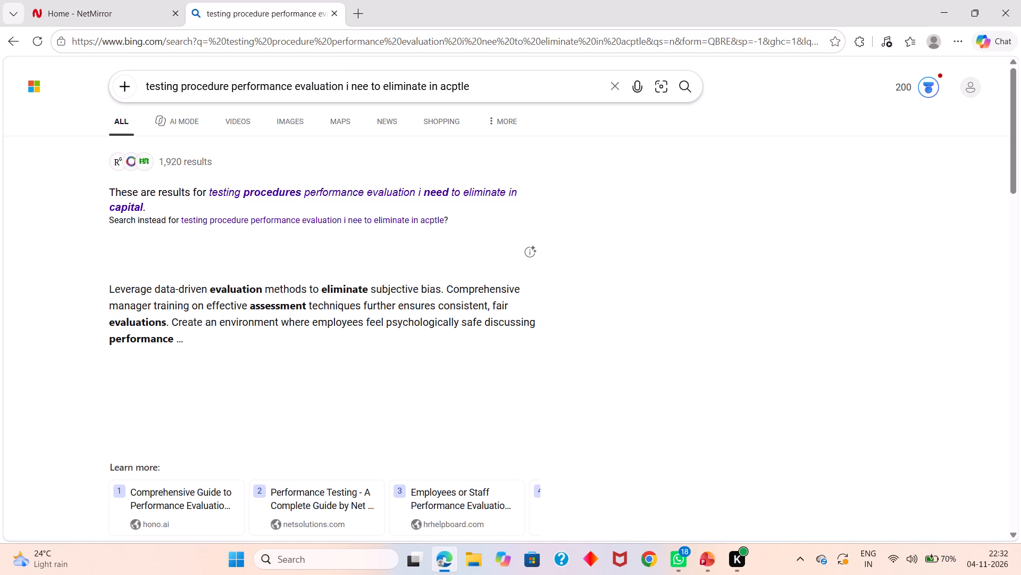
# Replace "acptle" with "big" at the end of the query and run the search again.
pyautogui.moveTo(472, 91); pyautogui.dragTo(109, 98)
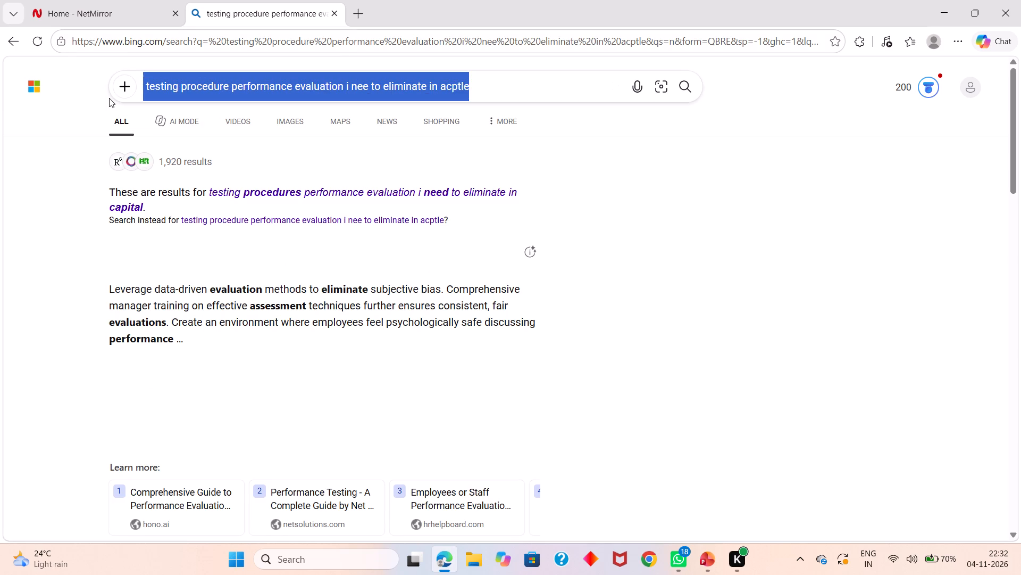
pyautogui.click(498, 88)
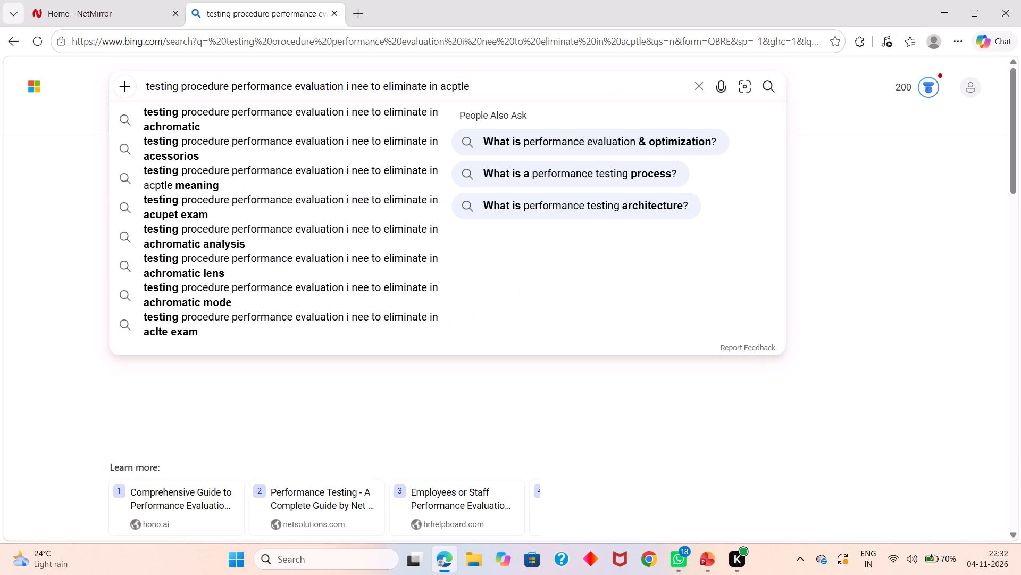
pyautogui.press('BackSpace')
pyautogui.press('BackSpace')
pyautogui.press('BackSpace')
pyautogui.press('BackSpace')
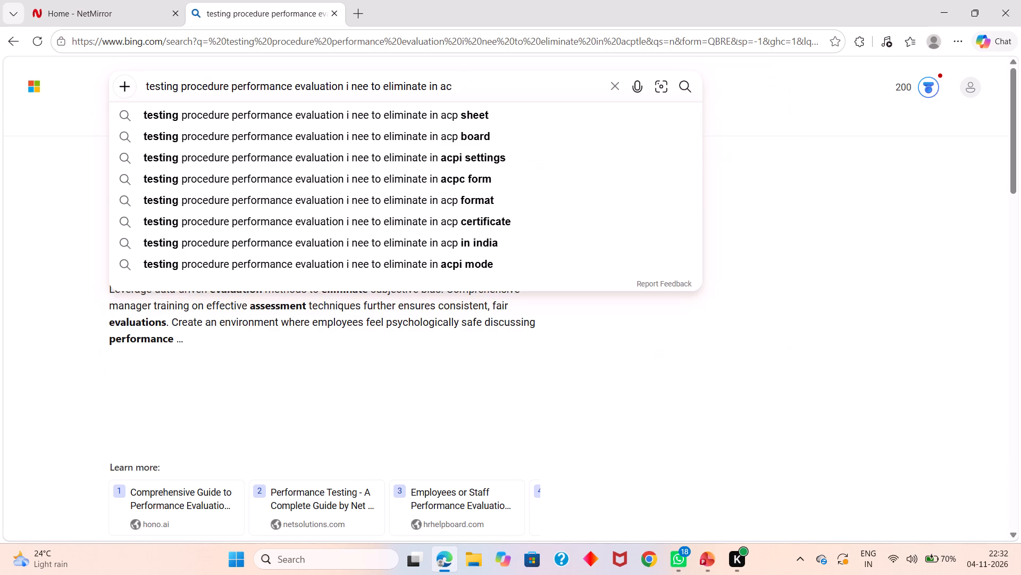
pyautogui.press('BackSpace')
pyautogui.press('BackSpace')
pyautogui.press('space')
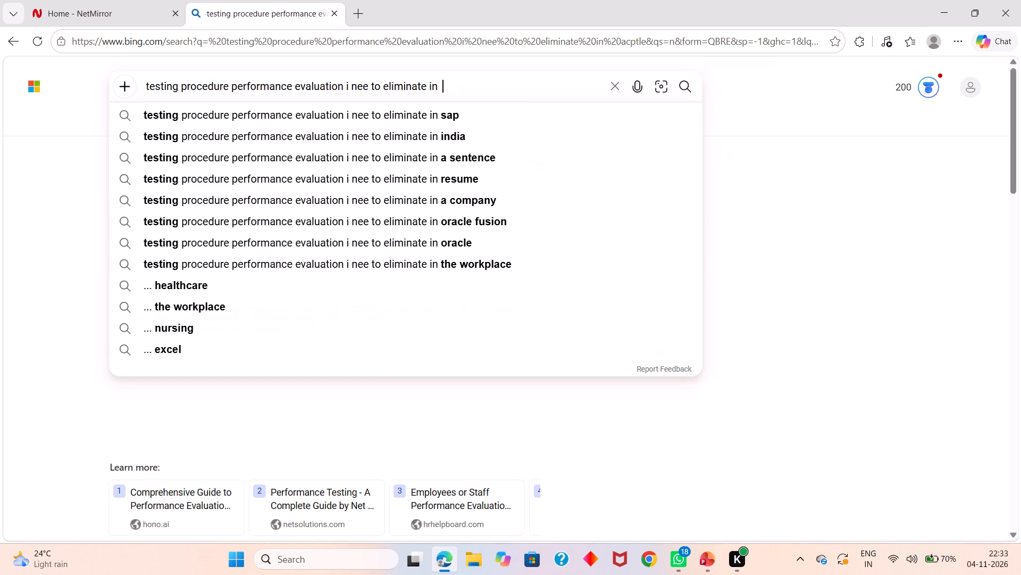
pyautogui.write('big')
pyautogui.press('Return')
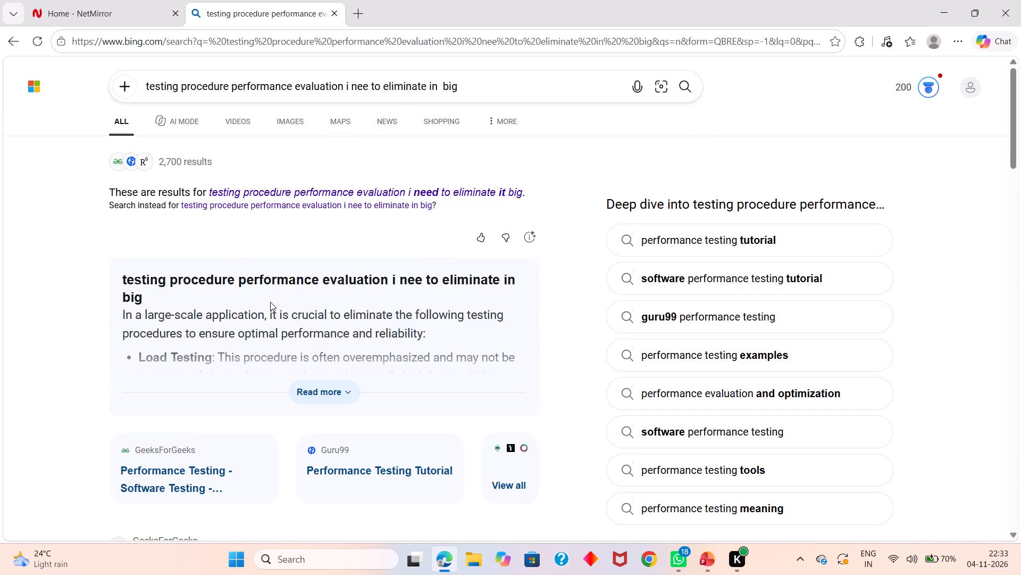
# Expand the full summary answer on testing procedures to eliminate and look through it.
pyautogui.click(332, 388)
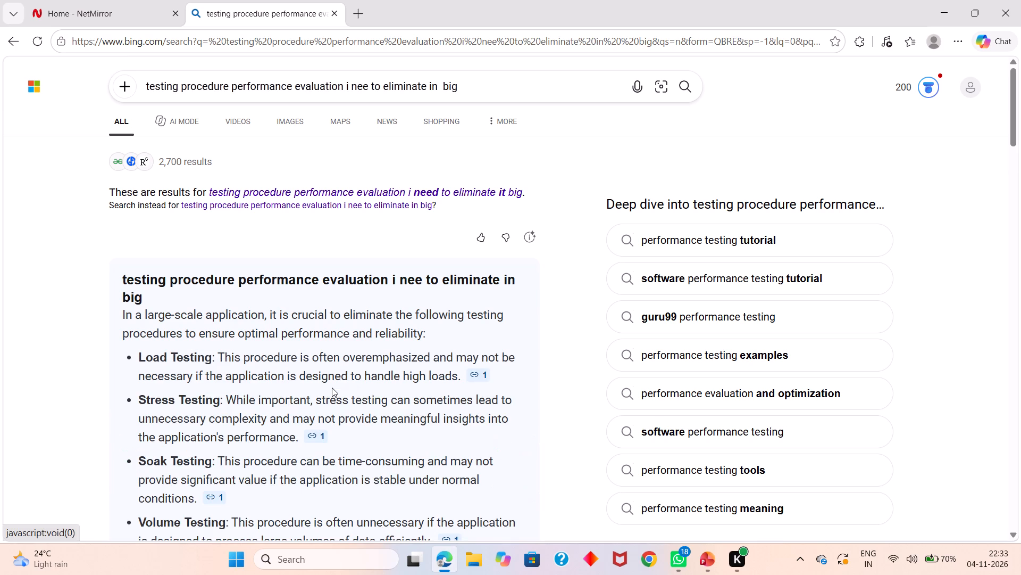
pyautogui.hscroll(1, 332, 388)
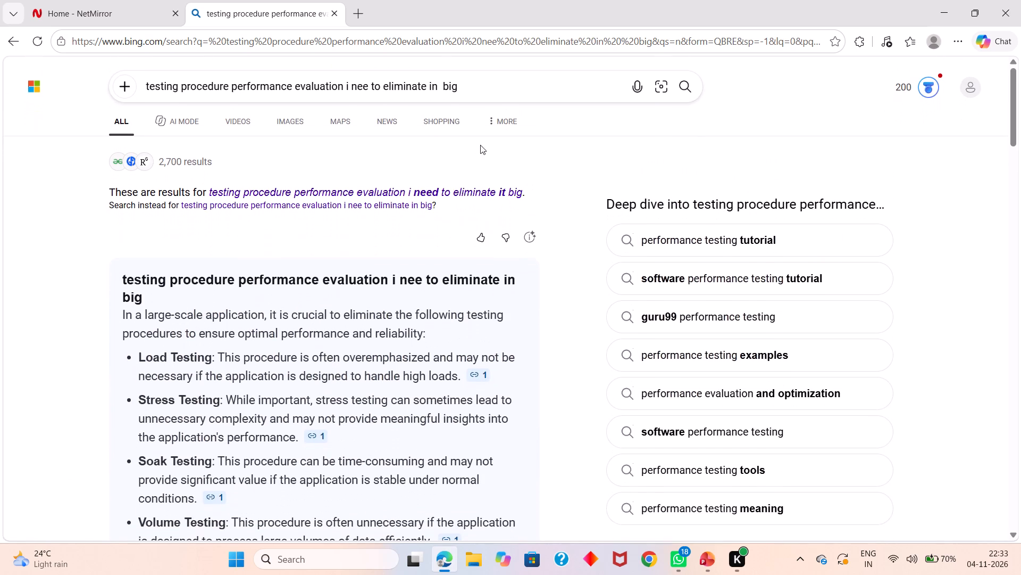
# Trim the search query back to "testing procedure performance evaluation".
pyautogui.click(470, 81)
pyautogui.write('==')
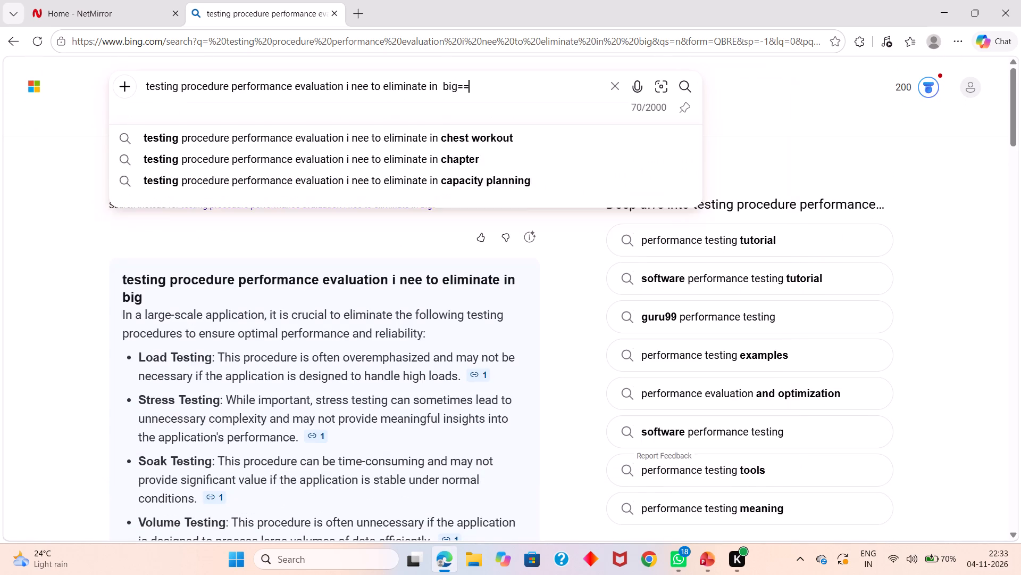
pyautogui.press('BackSpace')
pyautogui.press('BackSpace')
pyautogui.press('BackSpace')
pyautogui.press('BackSpace')
pyautogui.press('BackSpace')
pyautogui.press('BackSpace')
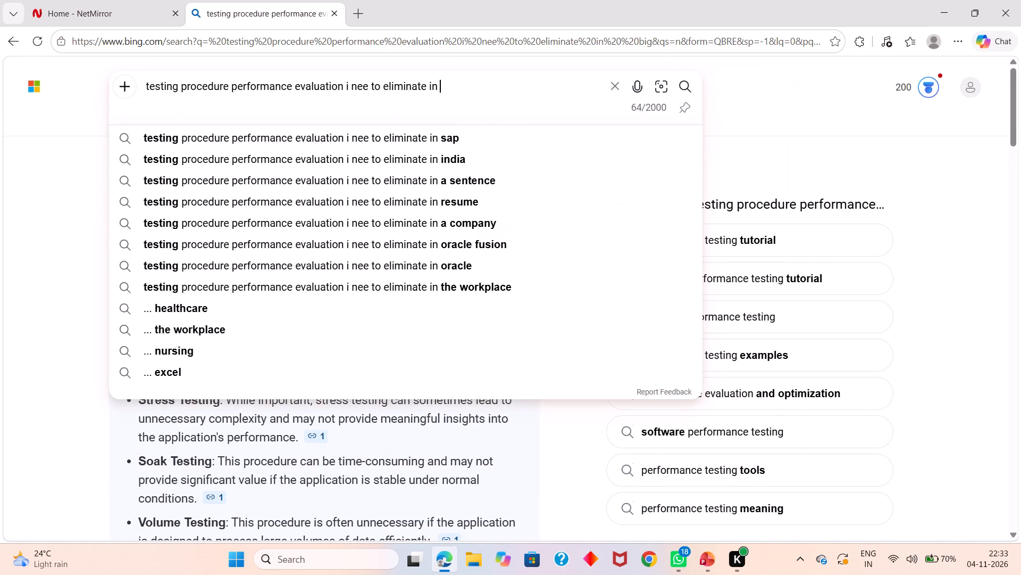
pyautogui.press('space')
pyautogui.press('BackSpace')
pyautogui.press('BackSpace')
pyautogui.press('BackSpace')
pyautogui.press('BackSpace')
pyautogui.press('BackSpace')
pyautogui.press('BackSpace')
pyautogui.press('BackSpace')
pyautogui.press('BackSpace')
pyautogui.press('BackSpace')
pyautogui.press('BackSpace')
pyautogui.press('BackSpace')
pyautogui.press('BackSpace')
pyautogui.press('BackSpace')
pyautogui.press('BackSpace')
pyautogui.press('BackSpace')
pyautogui.press('BackSpace')
pyautogui.press('BackSpace')
pyautogui.press('BackSpace')
pyautogui.press('BackSpace')
pyautogui.press('BackSpace')
pyautogui.press('BackSpace')
pyautogui.press('BackSpace')
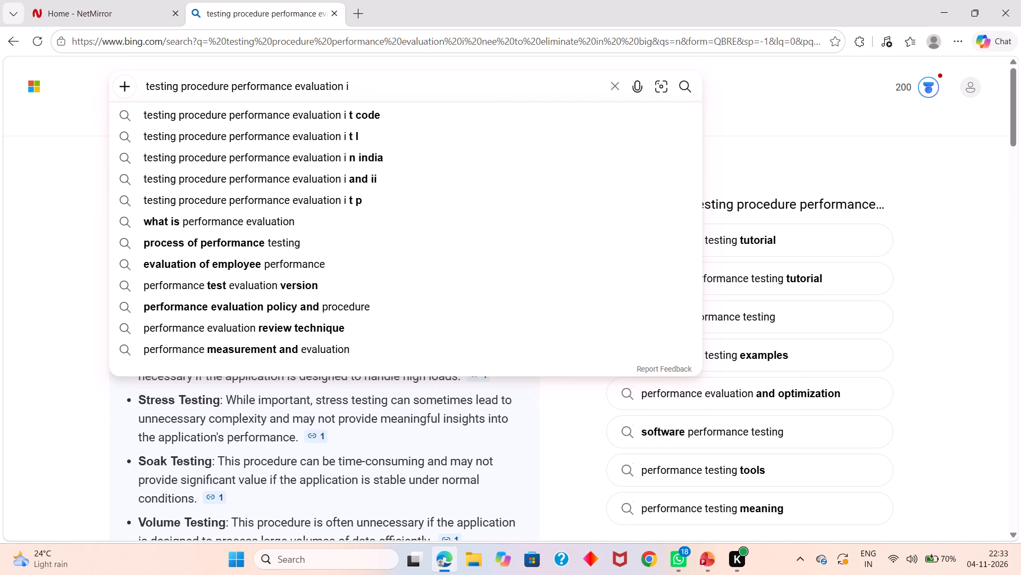
pyautogui.press('BackSpace')
# Extend the query with "these are the samall not working properlyi nee to big", accepting the suggested "working properly", and run the search.
pyautogui.write('tid')
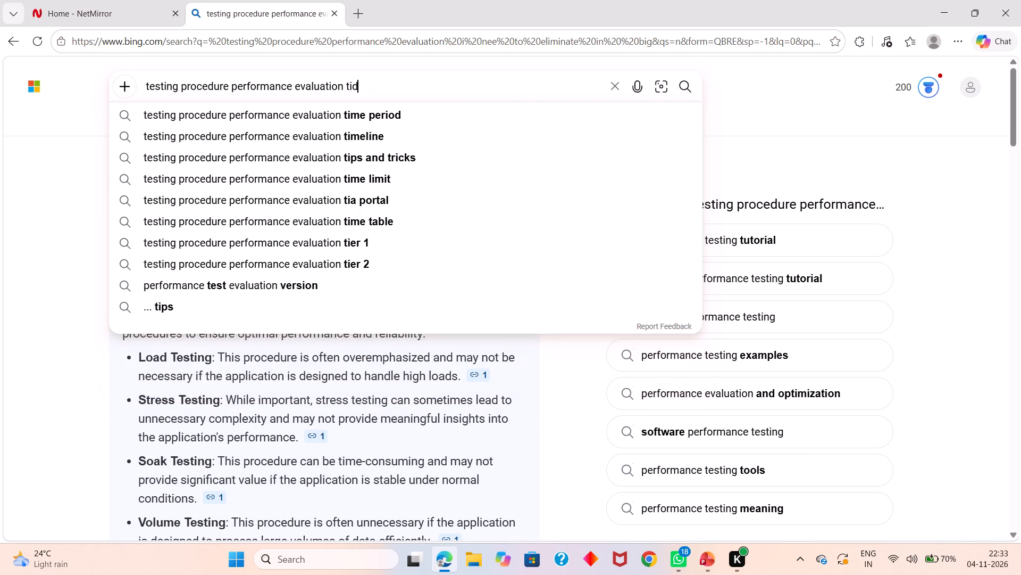
pyautogui.press('BackSpace')
pyautogui.write('se')
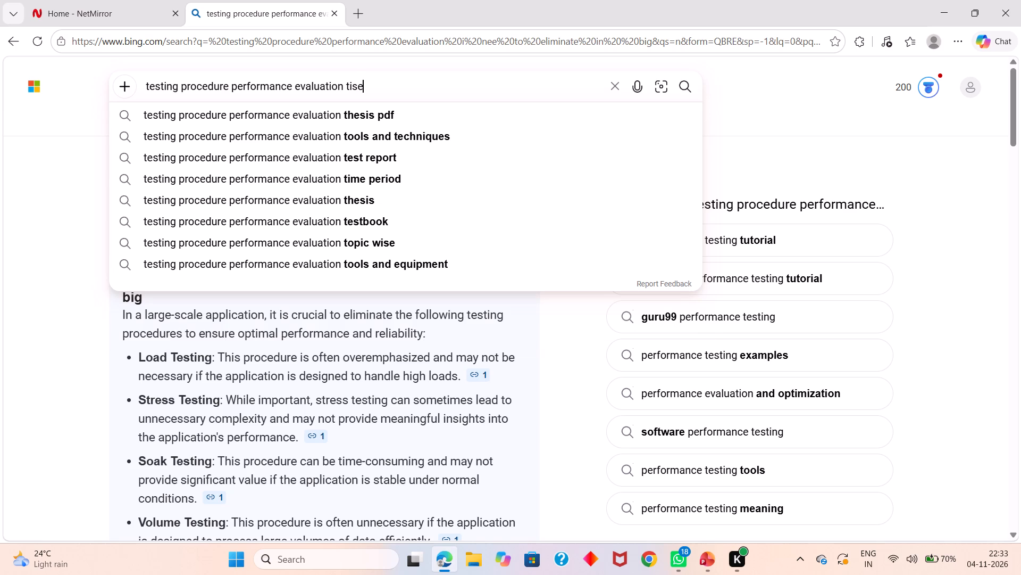
pyautogui.press('BackSpace')
pyautogui.press('BackSpace')
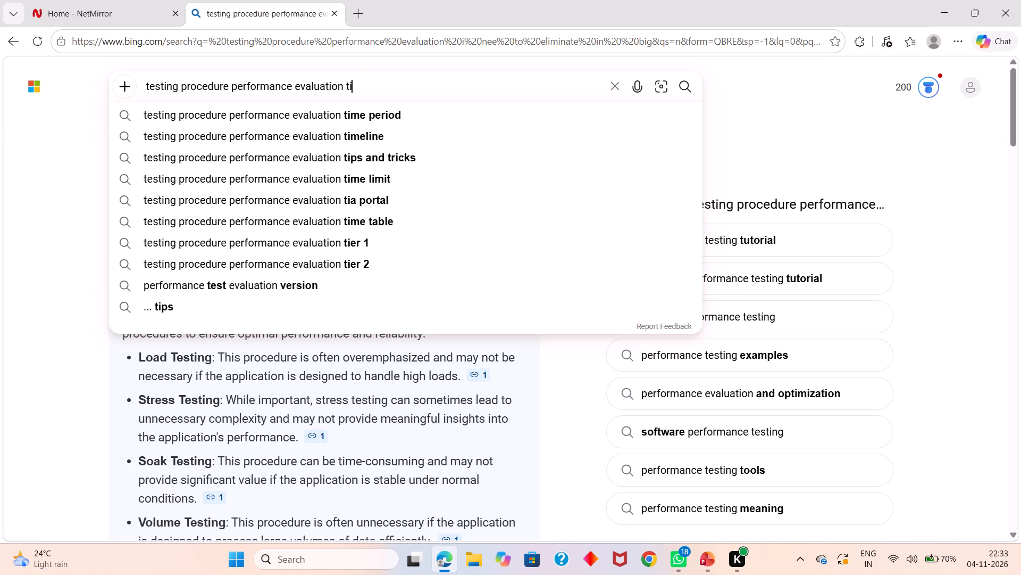
pyautogui.press('h')
pyautogui.press('BackSpace')
pyautogui.press('BackSpace')
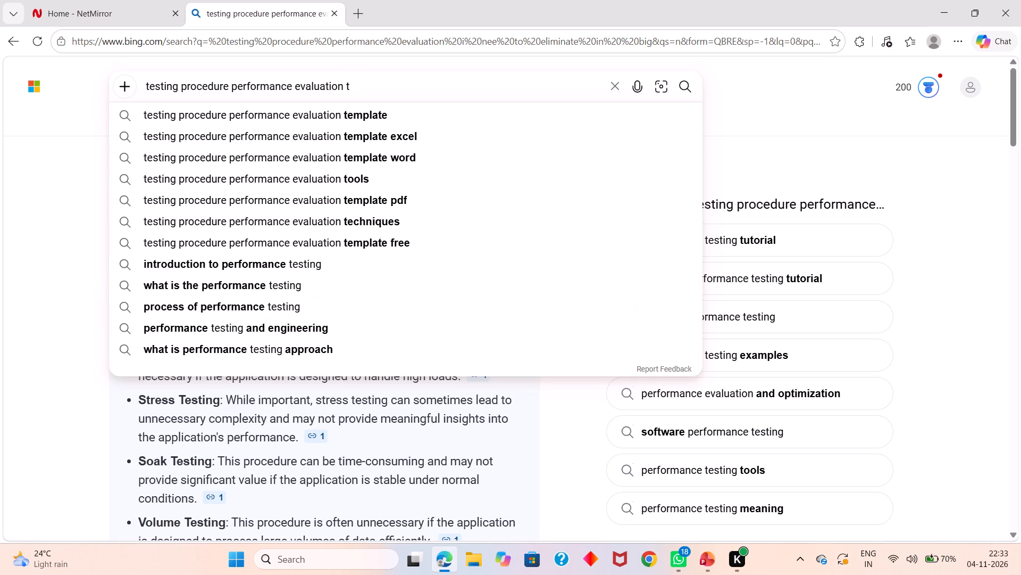
pyautogui.press('h')
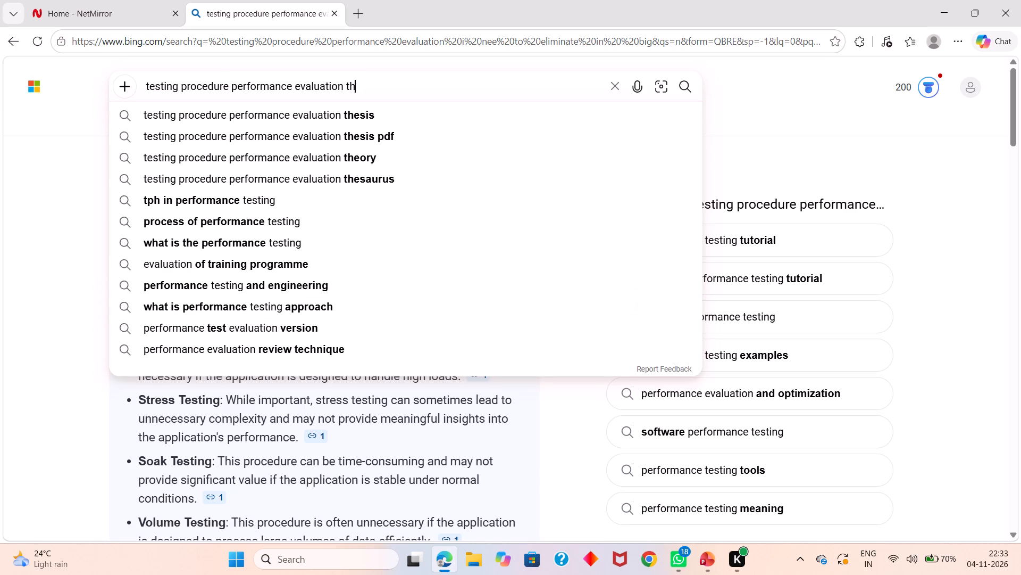
pyautogui.write('ese')
pyautogui.press('space')
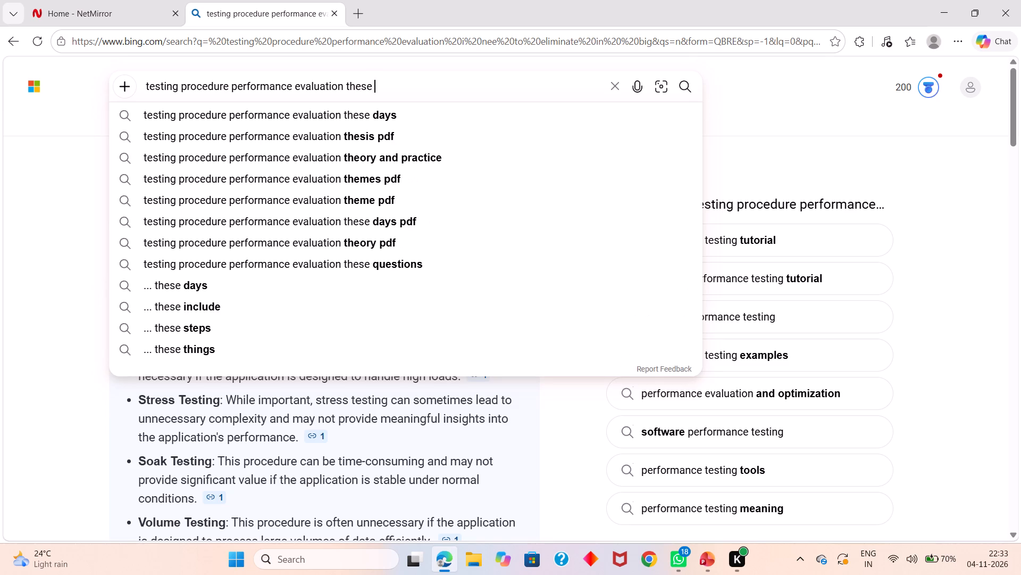
pyautogui.press('a')
pyautogui.write('re the sam')
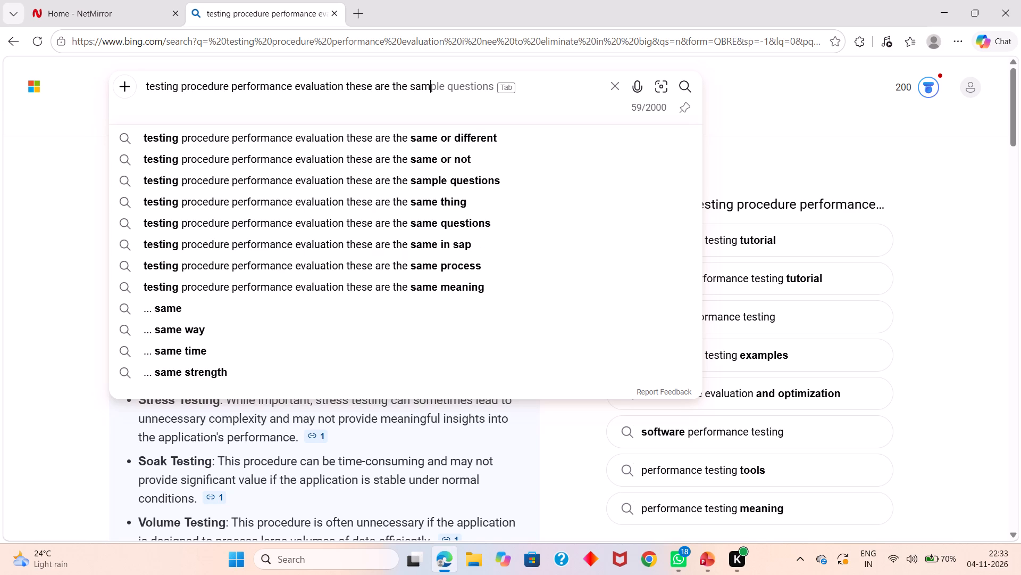
pyautogui.write('a;;')
pyautogui.press('BackSpace')
pyautogui.press('BackSpace')
pyautogui.write('ll')
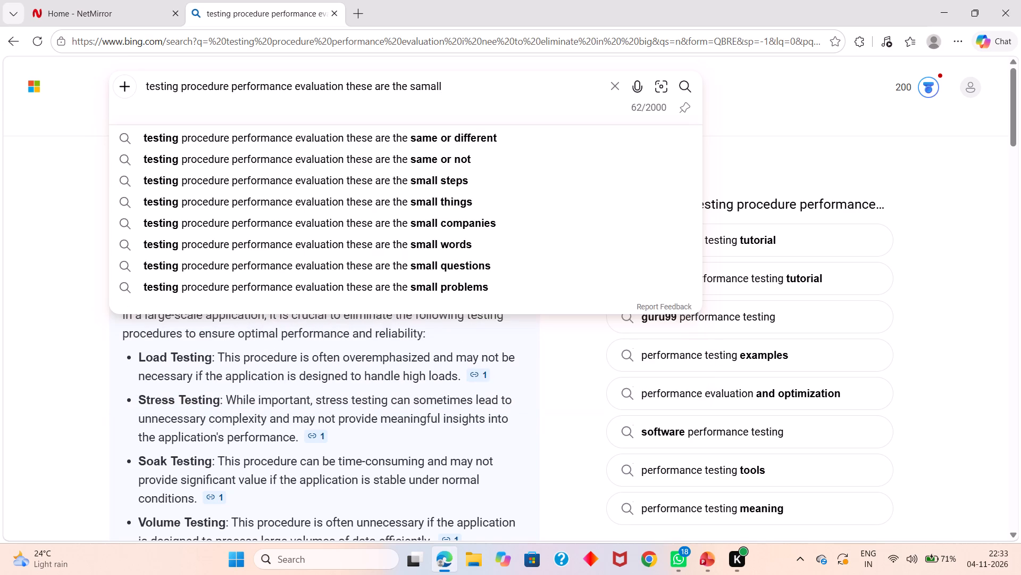
pyautogui.press('space')
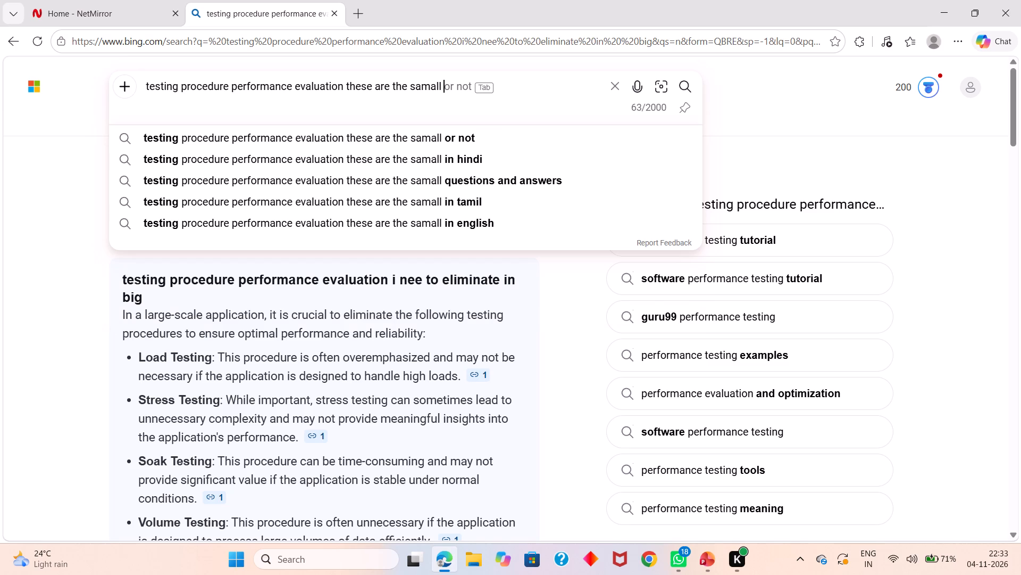
pyautogui.write('not')
pyautogui.press('space')
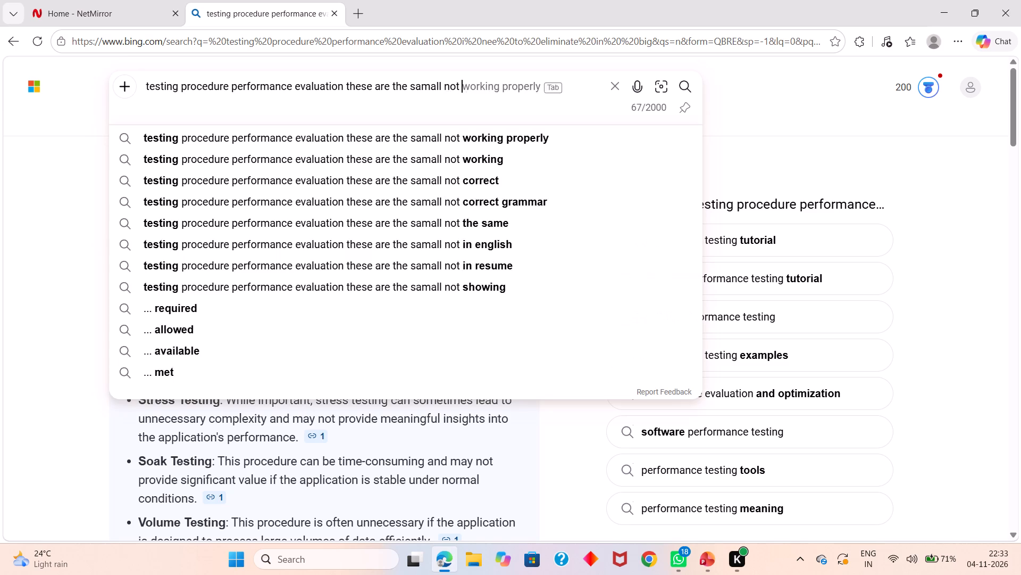
pyautogui.press('Right')
pyautogui.write('i neeto')
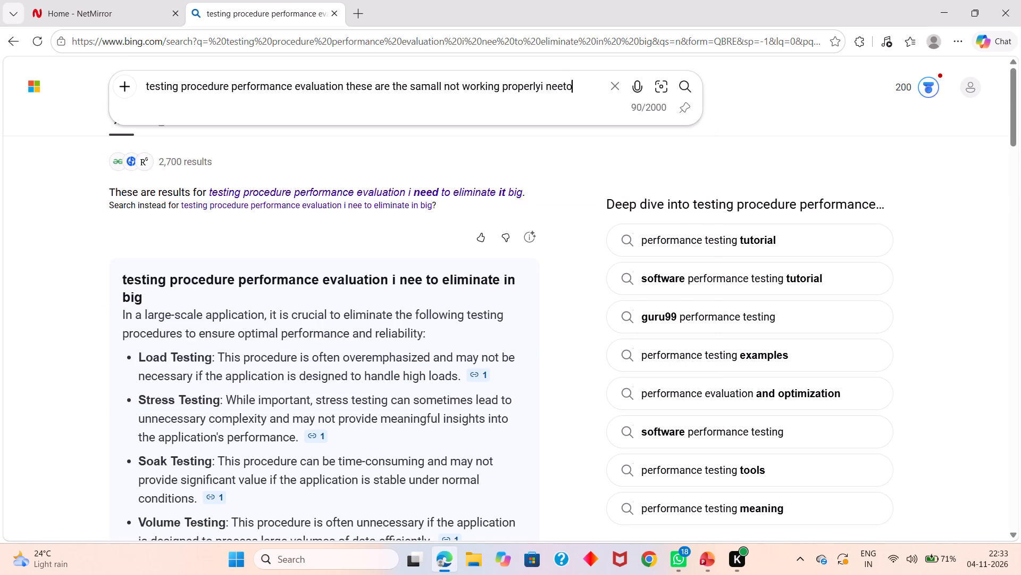
pyautogui.press('BackSpace')
pyautogui.press('BackSpace')
pyautogui.press('space')
pyautogui.write('to')
pyautogui.press('space')
pyautogui.write('big')
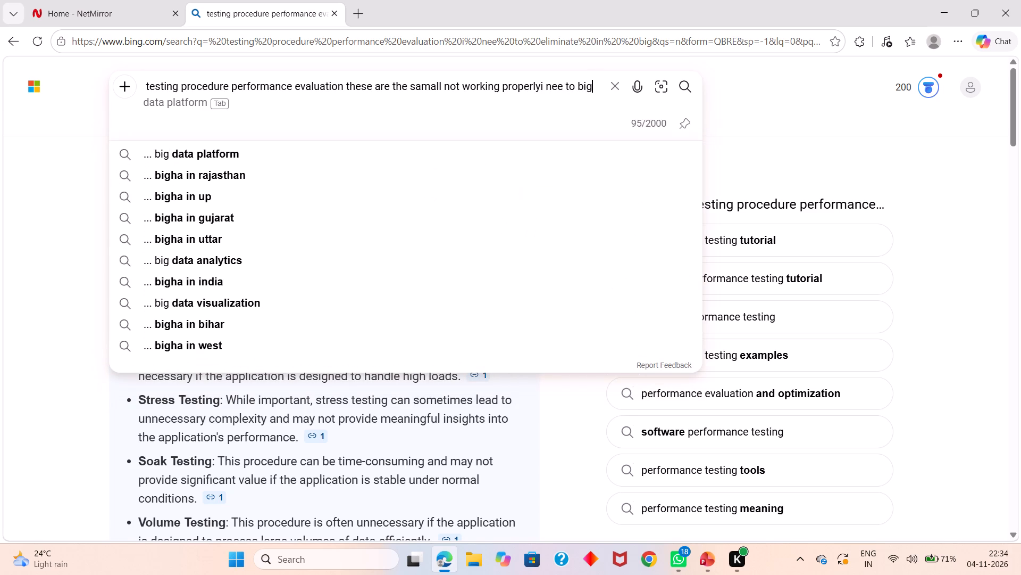
pyautogui.press('Return')
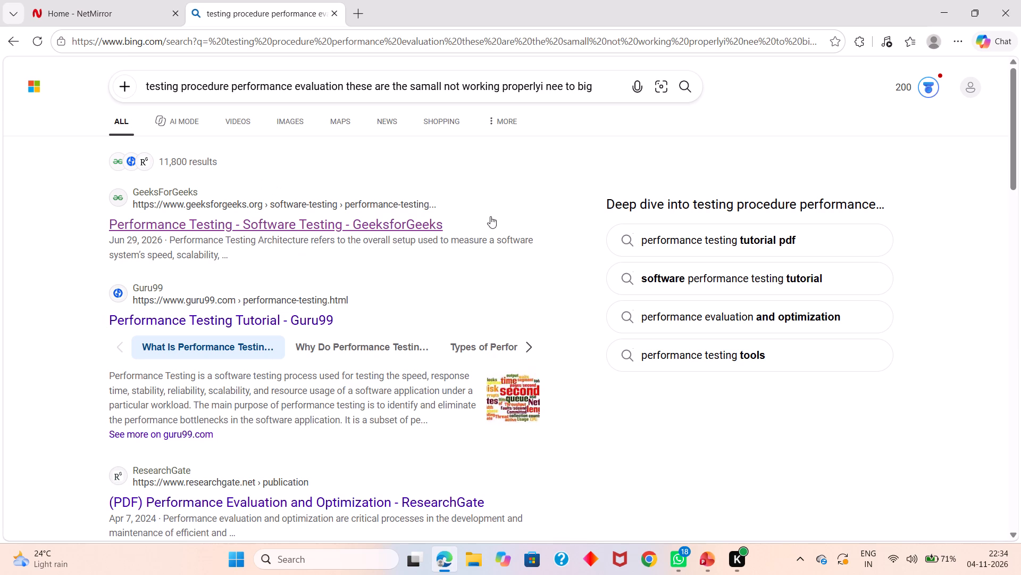
# Replace "big" at the end of the search query with "capitel" and run the search again.
pyautogui.click(597, 88)
pyautogui.press('BackSpace')
pyautogui.press('BackSpace')
pyautogui.press('BackSpace')
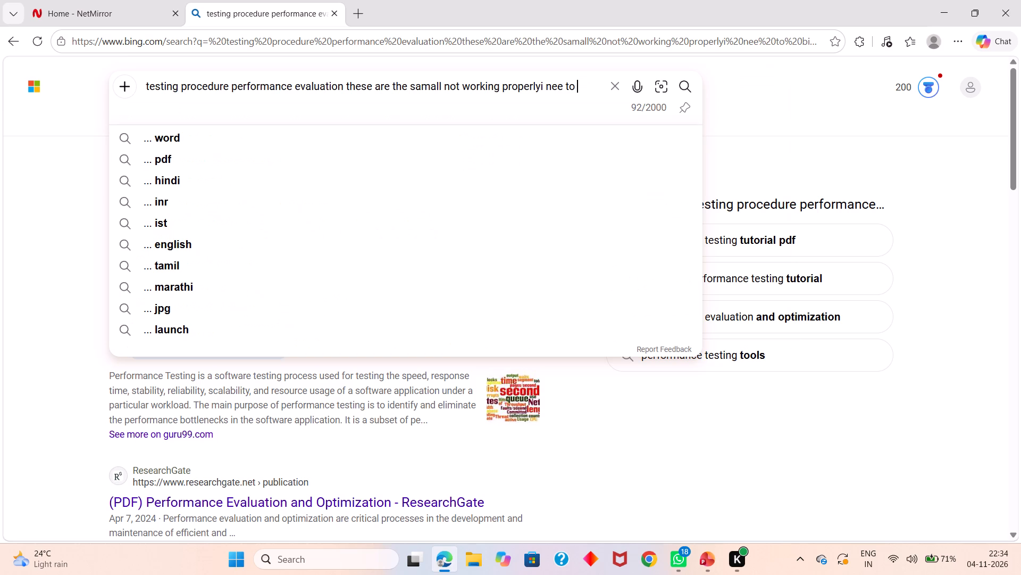
pyautogui.write('ca')
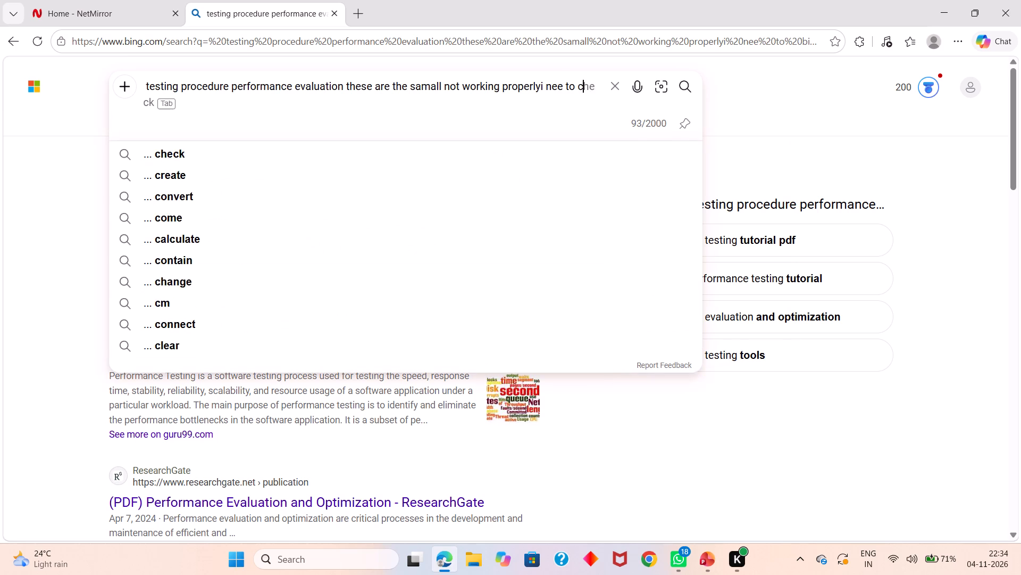
pyautogui.write('pi')
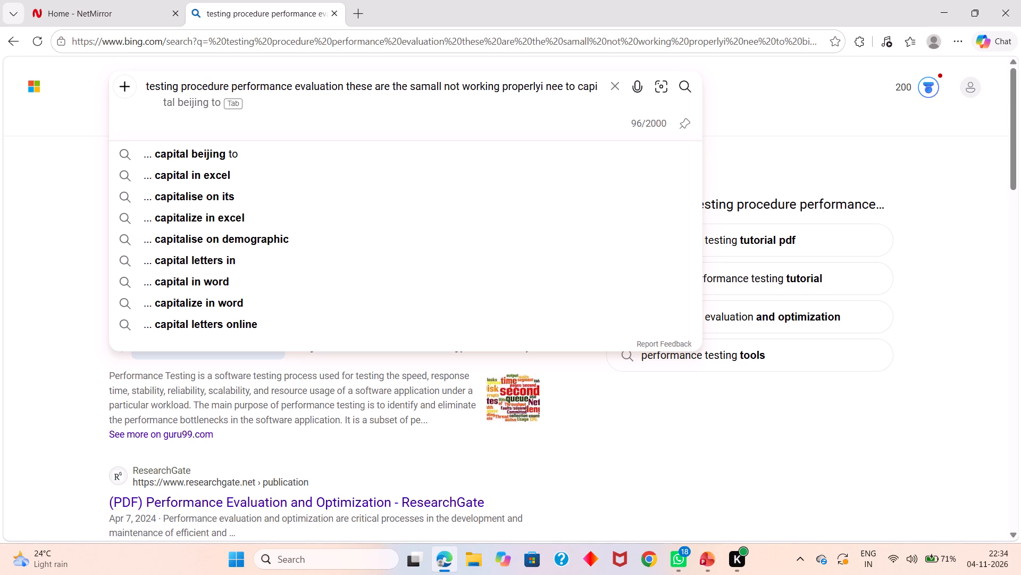
pyautogui.write('te')
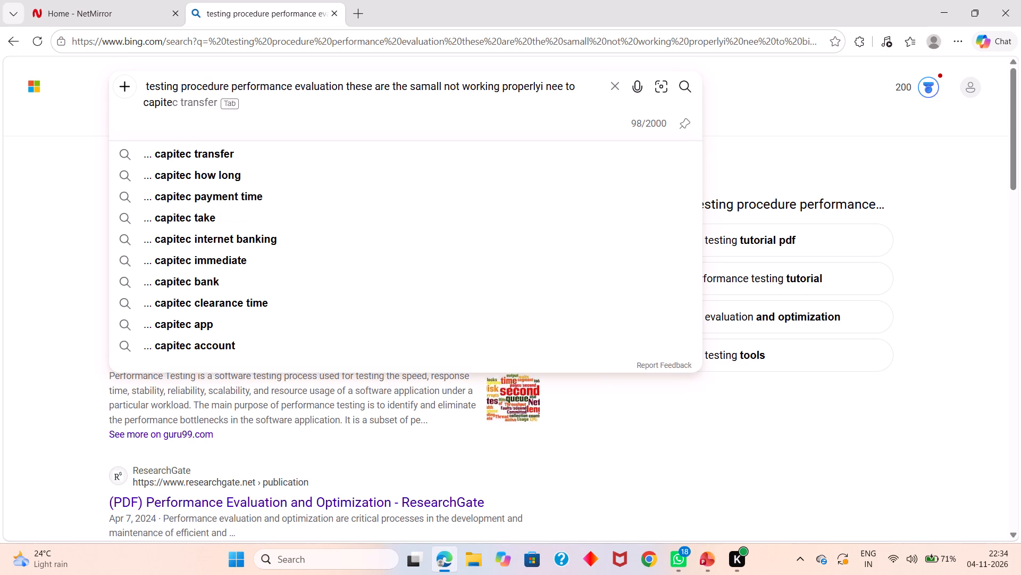
pyautogui.press('l')
pyautogui.press('Return')
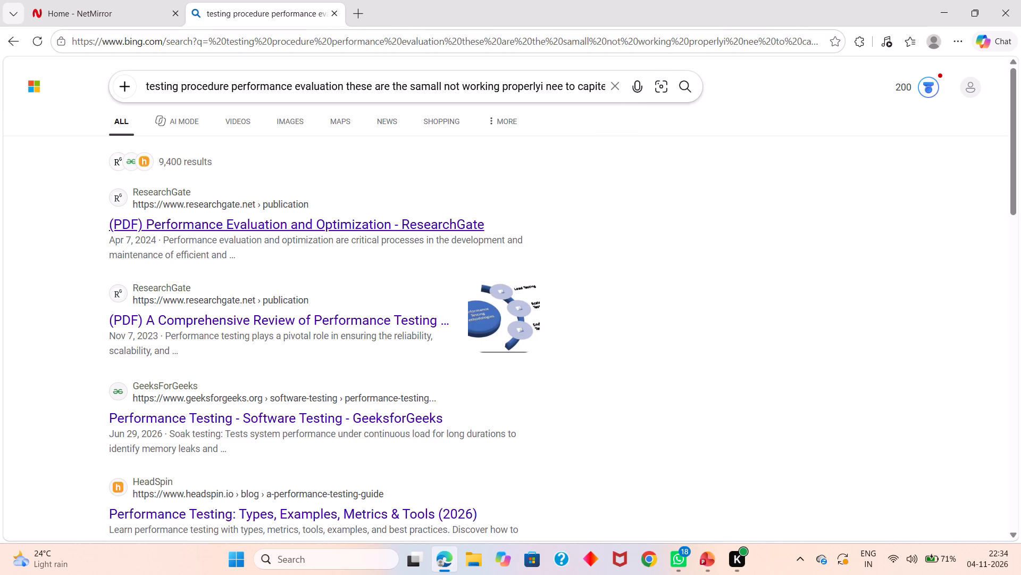
# Copy the entire search query ending in "capitel" and minimize the browser window.
pyautogui.moveTo(604, 84); pyautogui.dragTo(246, 98)
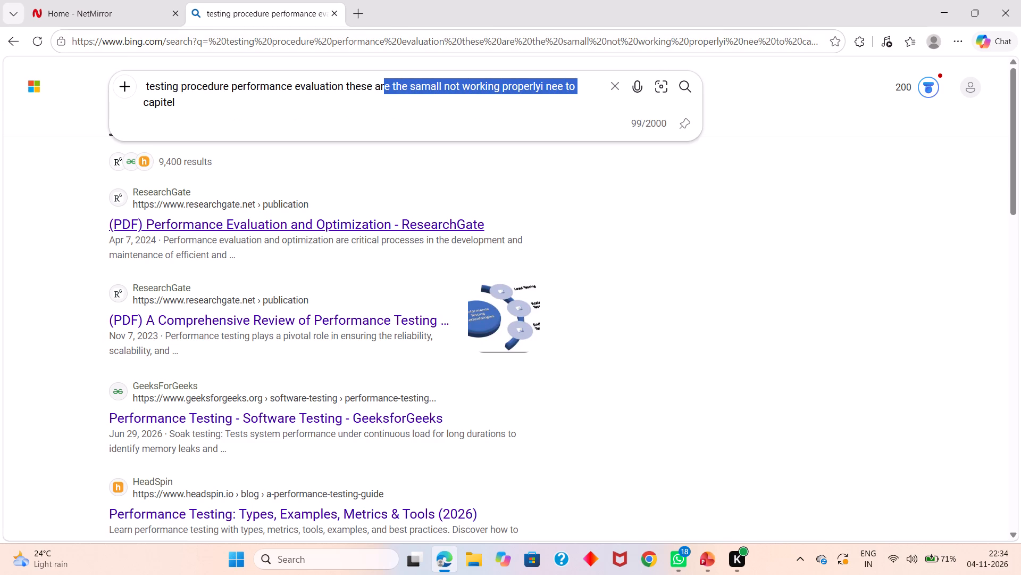
pyautogui.moveTo(246, 98); pyautogui.dragTo(337, 114)
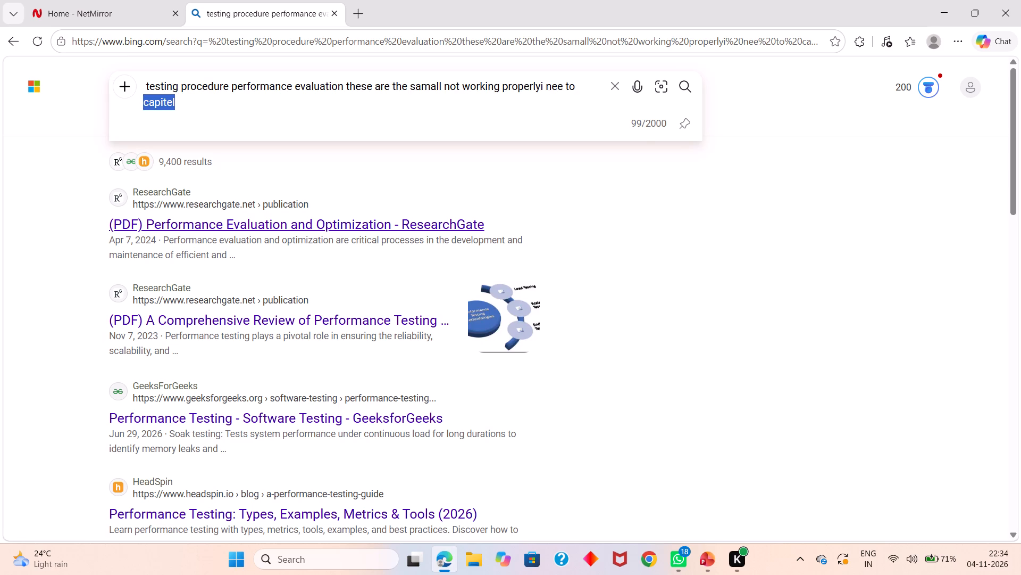
pyautogui.click(140, 89)
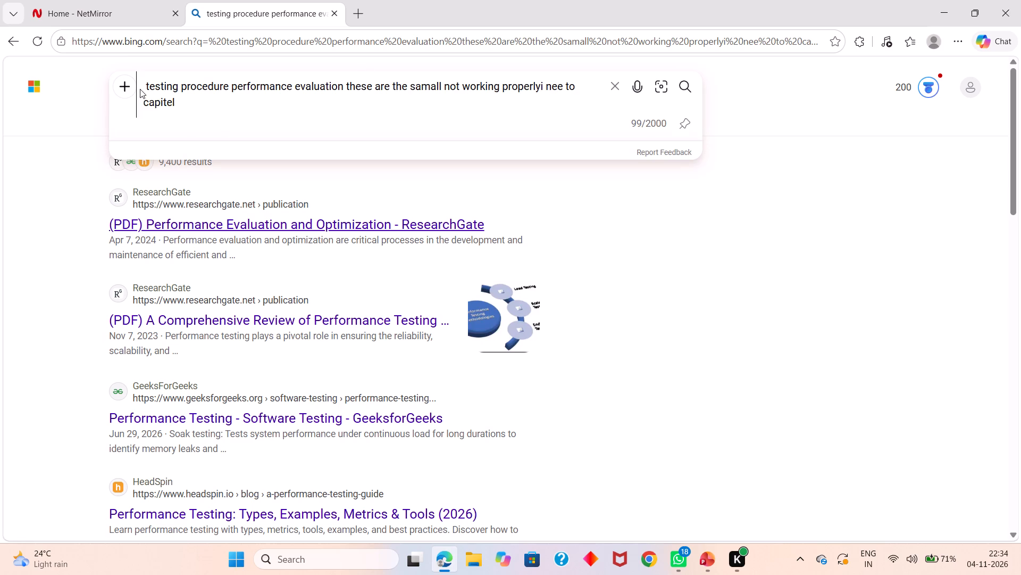
pyautogui.moveTo(144, 85); pyautogui.dragTo(199, 103)
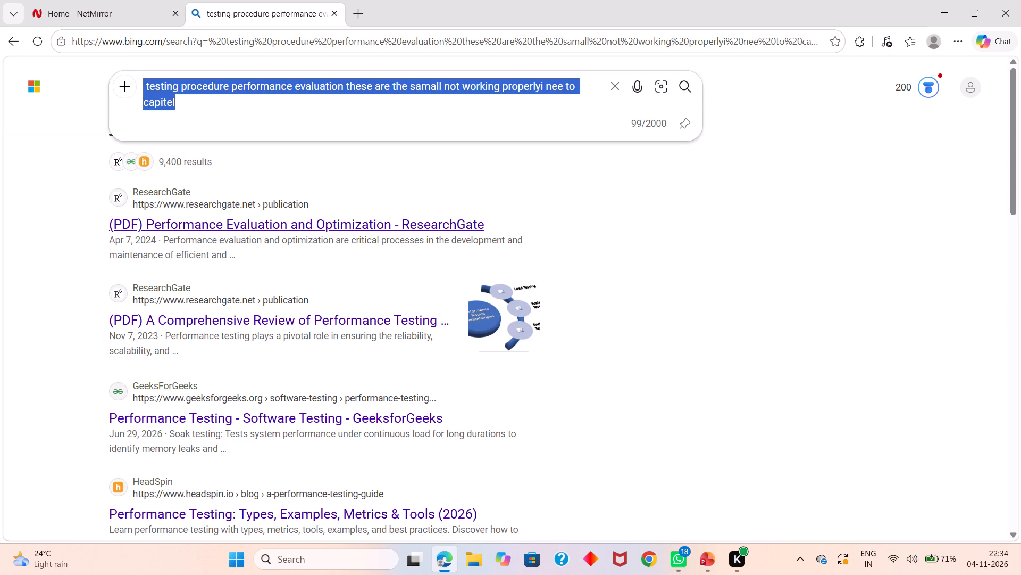
pyautogui.hotkey('ctrl', 'c')
pyautogui.click(947, 5)
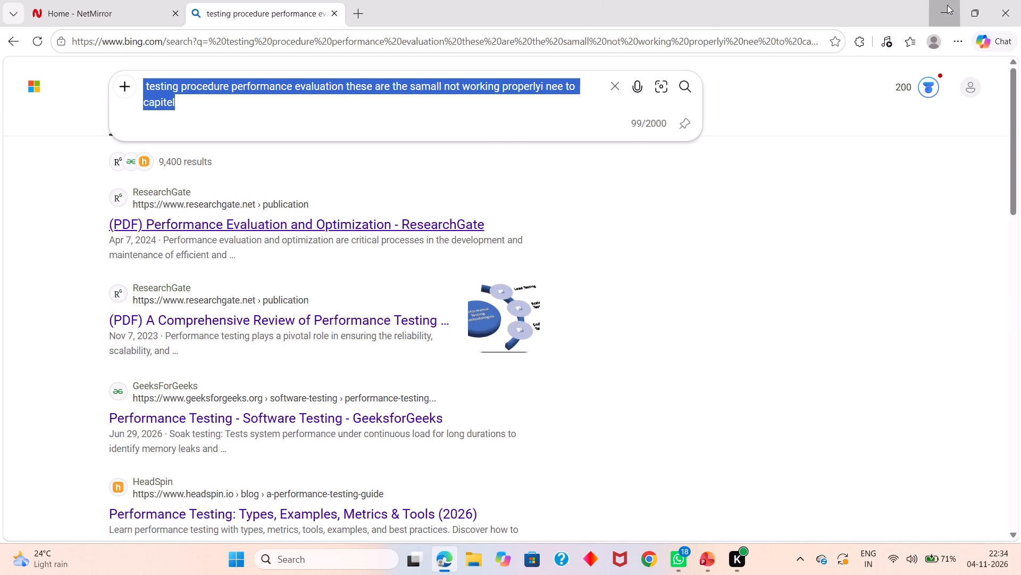
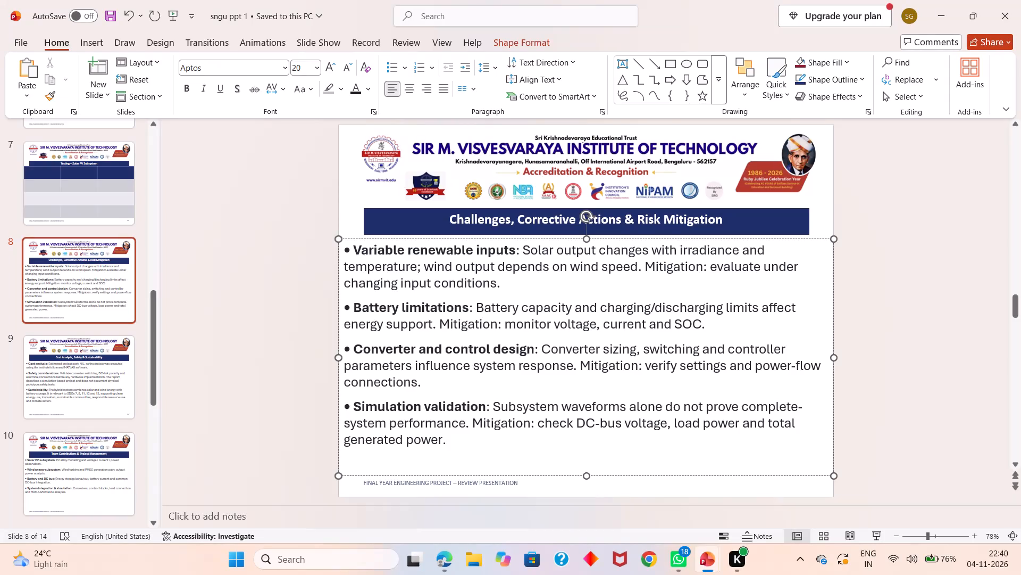
# Try to indent the second line of slide 8's "Variable renewable inputs" bullet by inserting spaces before "temperature".
pyautogui.click(343, 267)
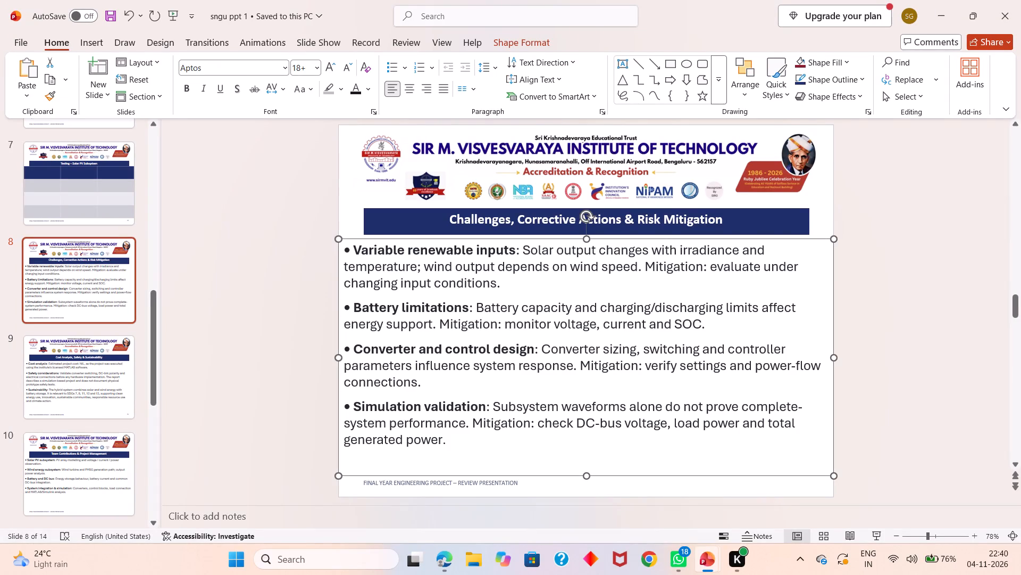
pyautogui.click(342, 267)
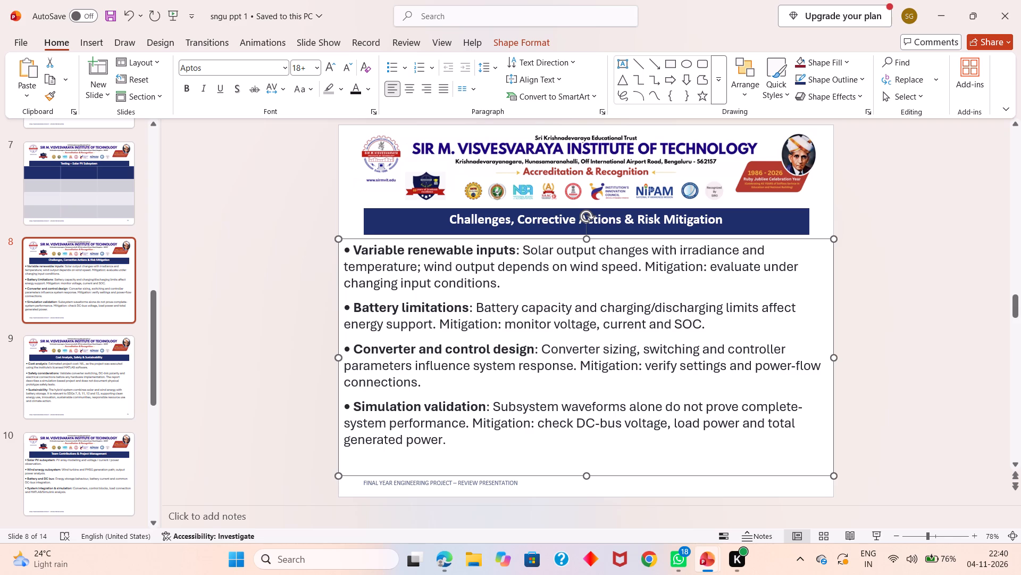
pyautogui.click(346, 266)
pyautogui.press('space')
pyautogui.press('space')
pyautogui.press('space')
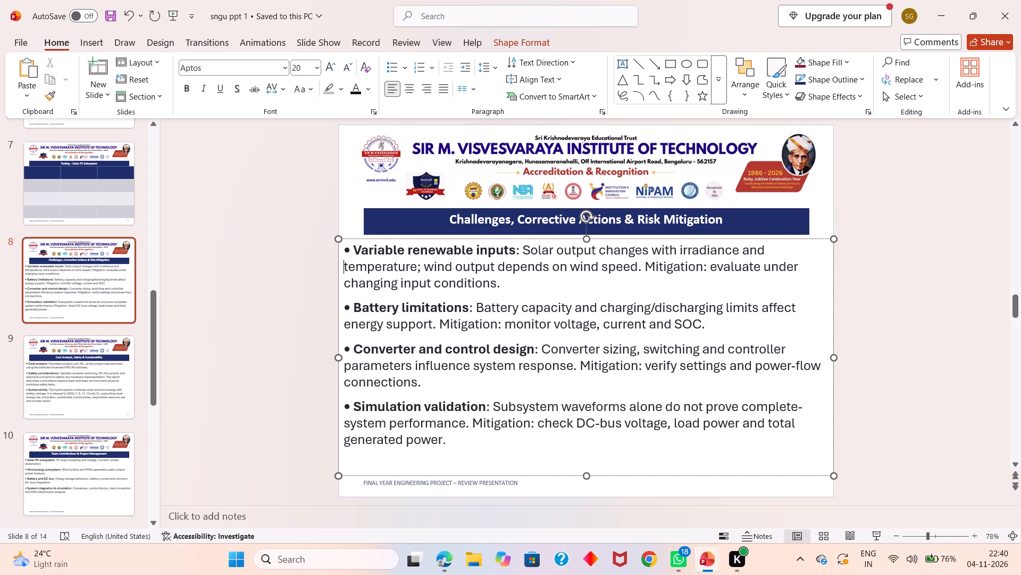
pyautogui.press('space')
pyautogui.press('space')
pyautogui.press('space')
pyautogui.press('space')
pyautogui.press('space')
pyautogui.press('space')
# On slide 9, move the text following "Cost analysis" to its own line and delete its leading colon.
pyautogui.click(81, 372)
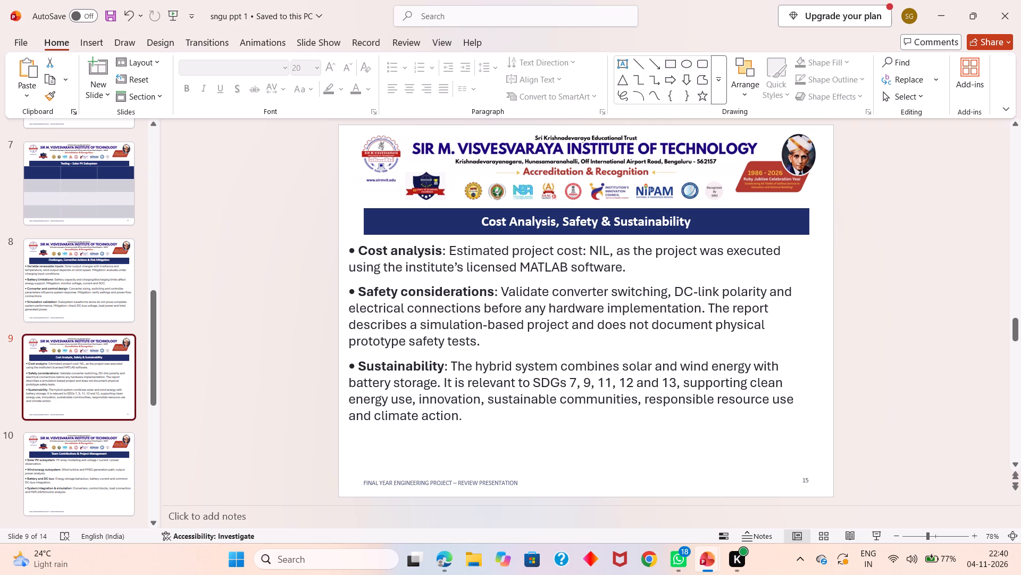
pyautogui.click(441, 251)
pyautogui.moveTo(441, 251); pyautogui.dragTo(365, 248)
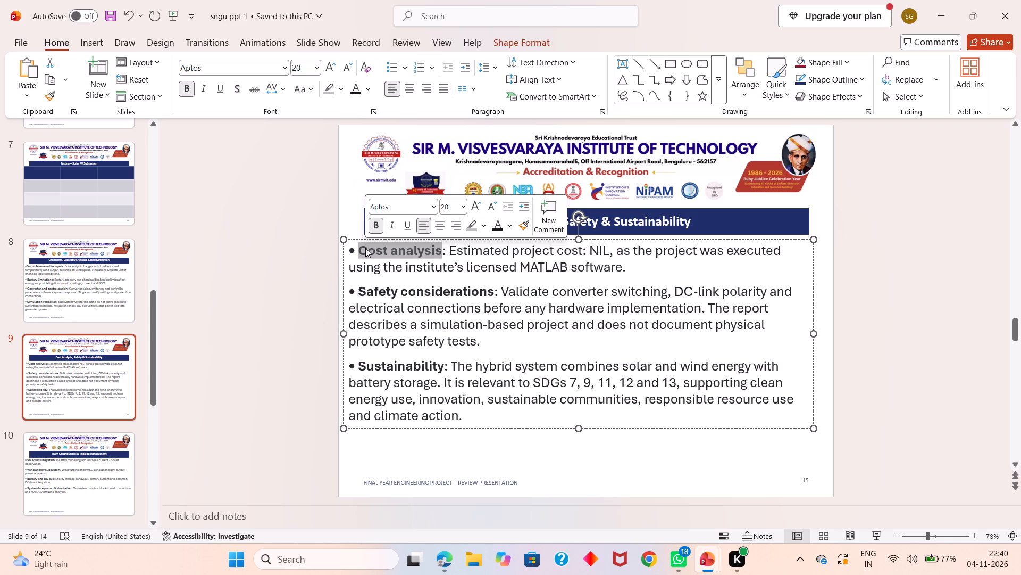
pyautogui.click(442, 253)
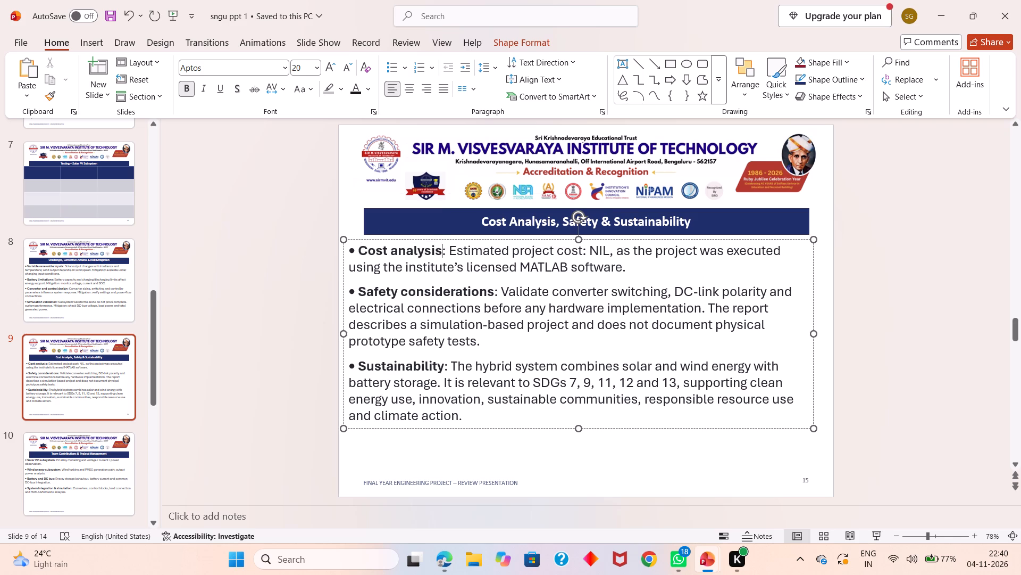
pyautogui.click(442, 253)
pyautogui.click(442, 253)
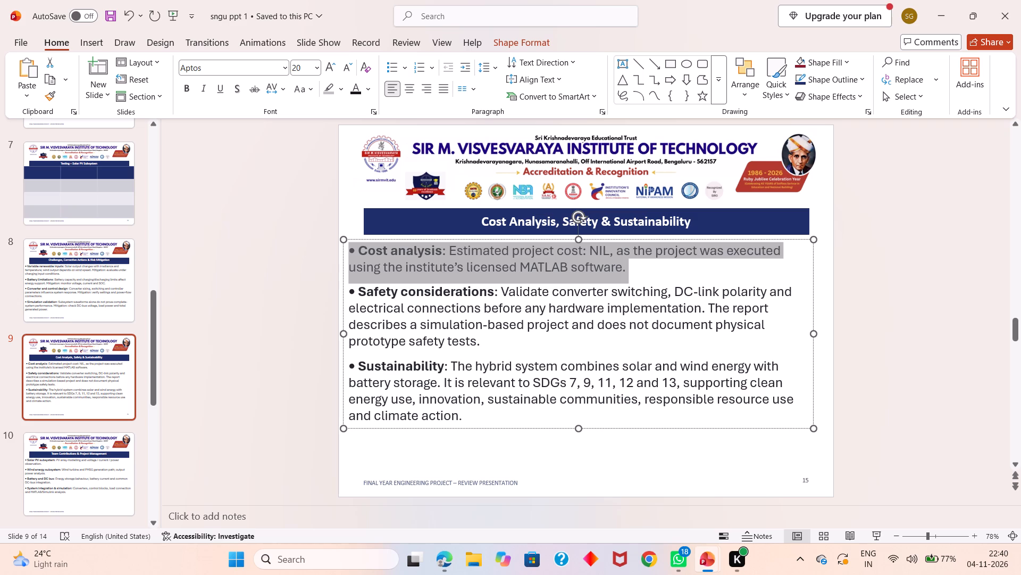
pyautogui.press('Return')
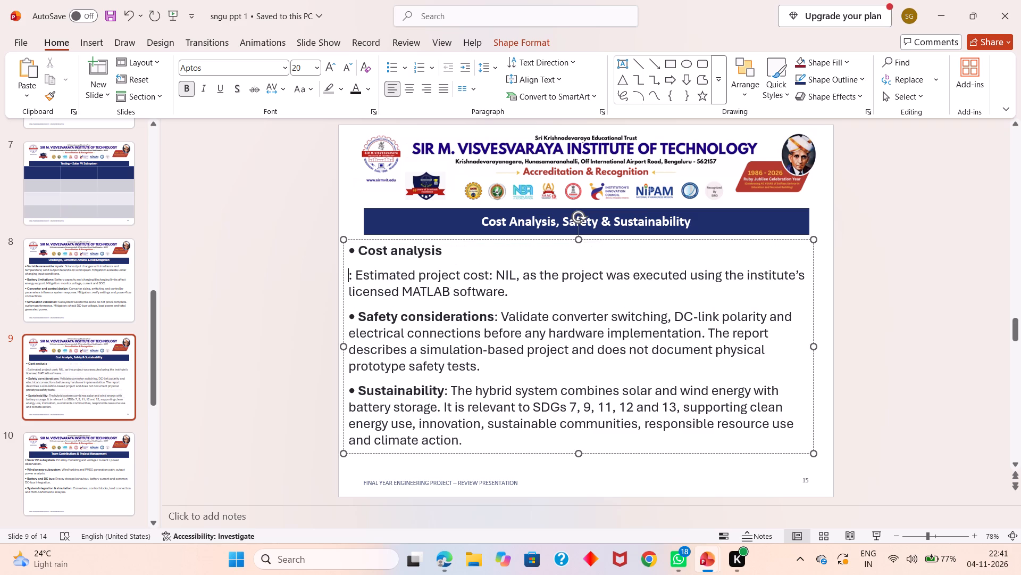
pyautogui.click(353, 277)
pyautogui.press('BackSpace')
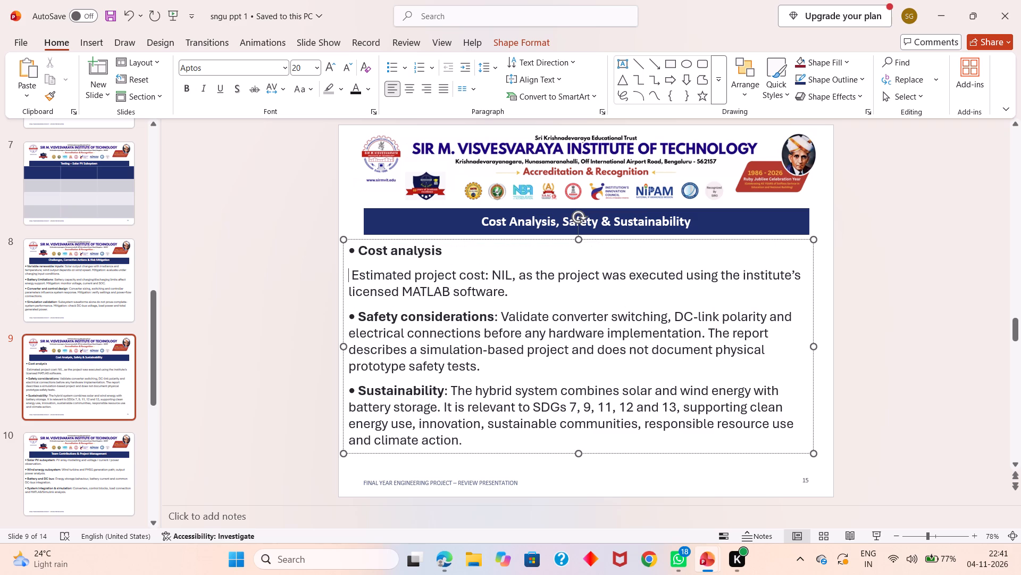
# Apply the black theme font colour to the phrase "Estimated project cost" on slide 9.
pyautogui.moveTo(483, 273); pyautogui.dragTo(362, 265)
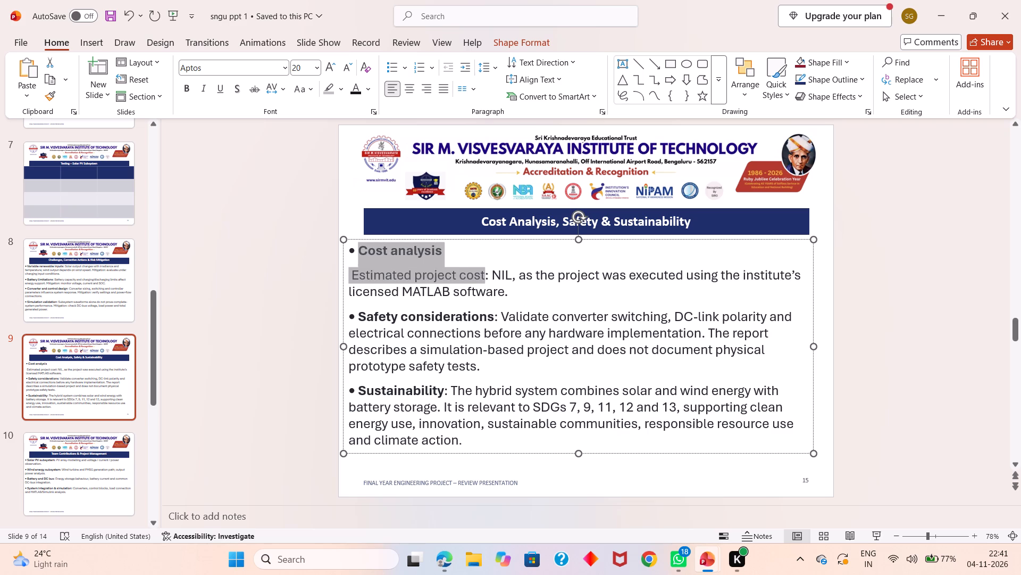
pyautogui.moveTo(362, 265); pyautogui.dragTo(353, 279)
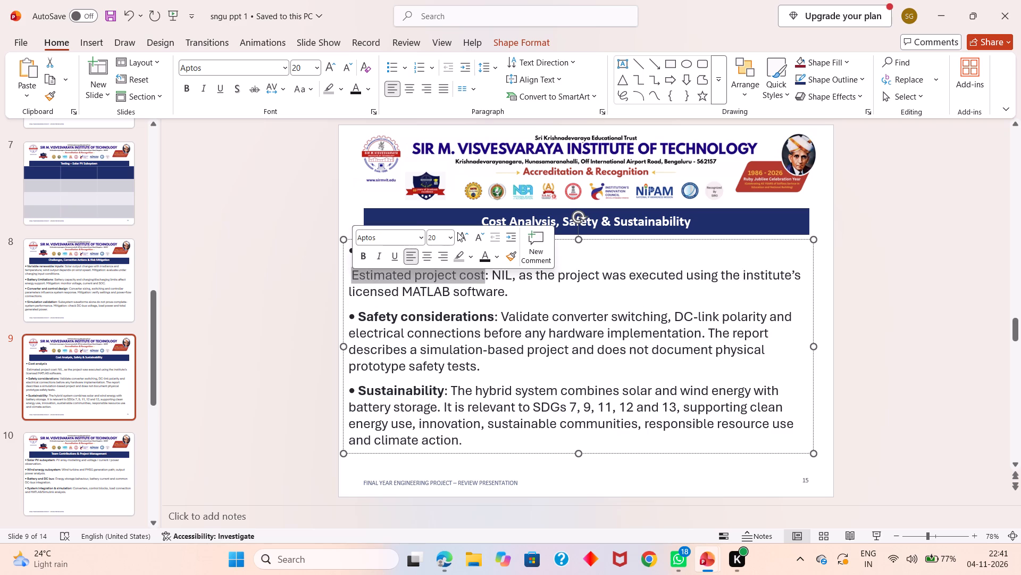
pyautogui.click(484, 251)
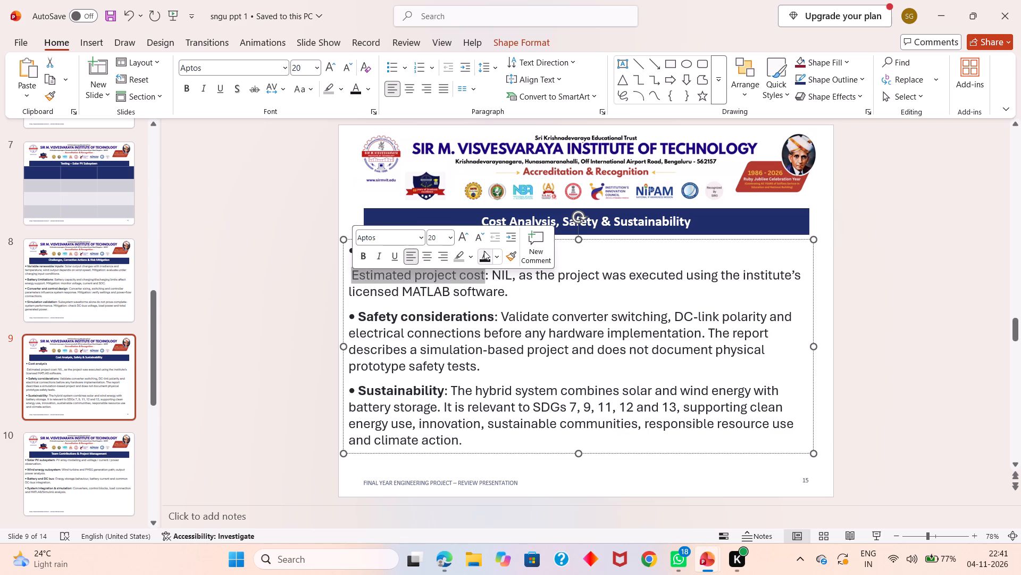
pyautogui.click(483, 254)
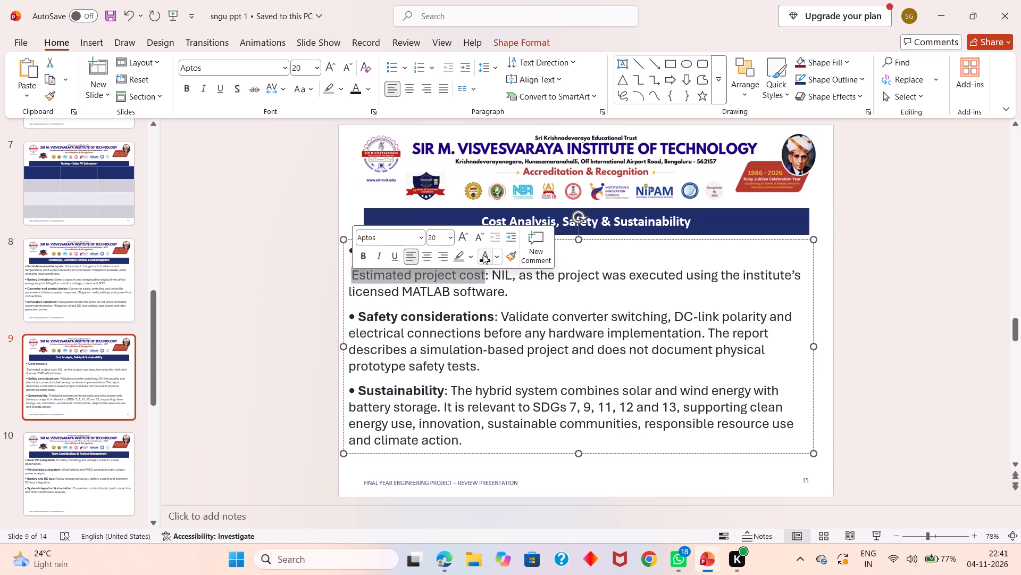
pyautogui.click(483, 254)
pyautogui.click(508, 287)
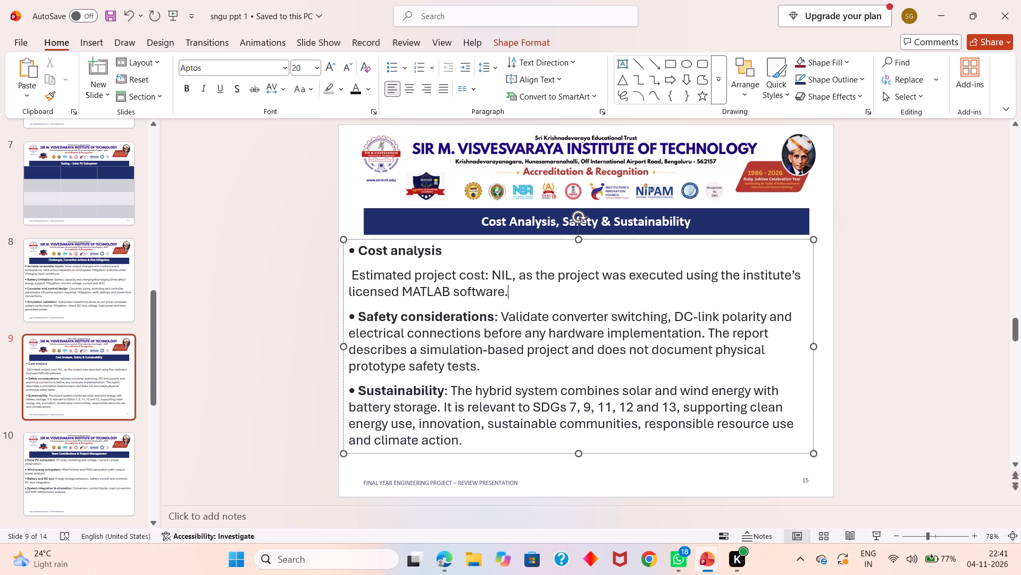
pyautogui.moveTo(483, 275); pyautogui.dragTo(363, 281)
pyautogui.click(505, 259)
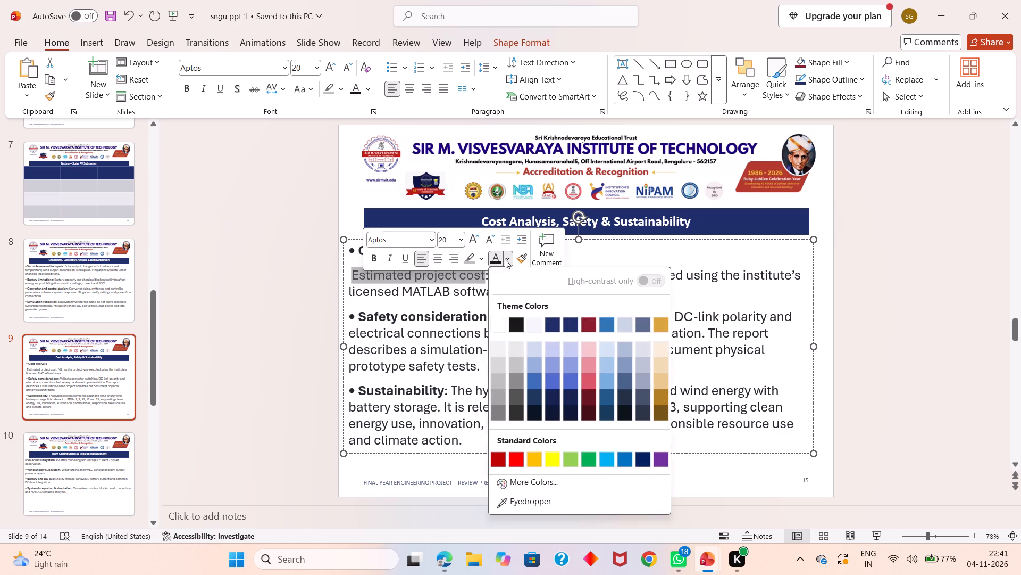
pyautogui.click(514, 317)
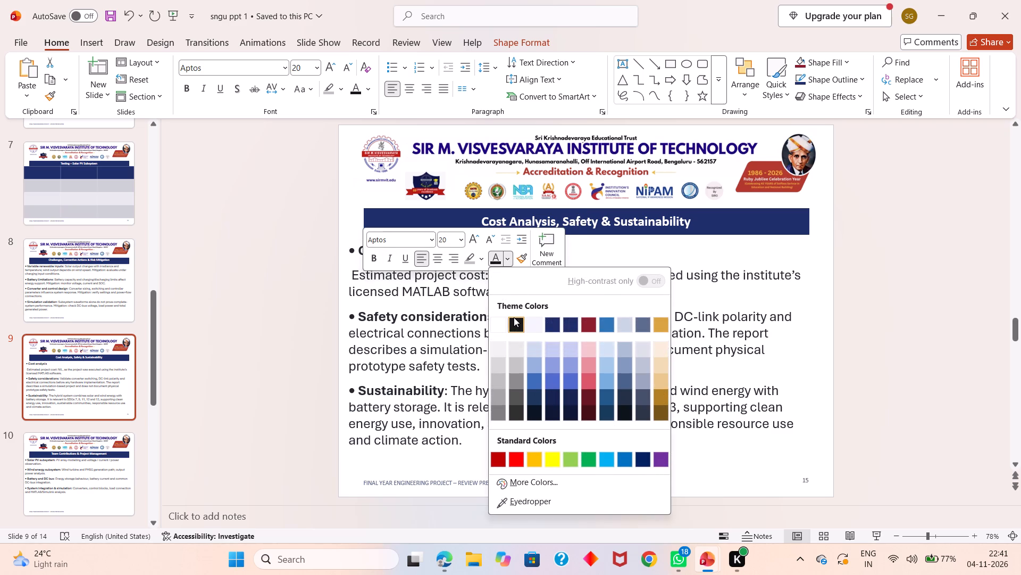
pyautogui.click(511, 313)
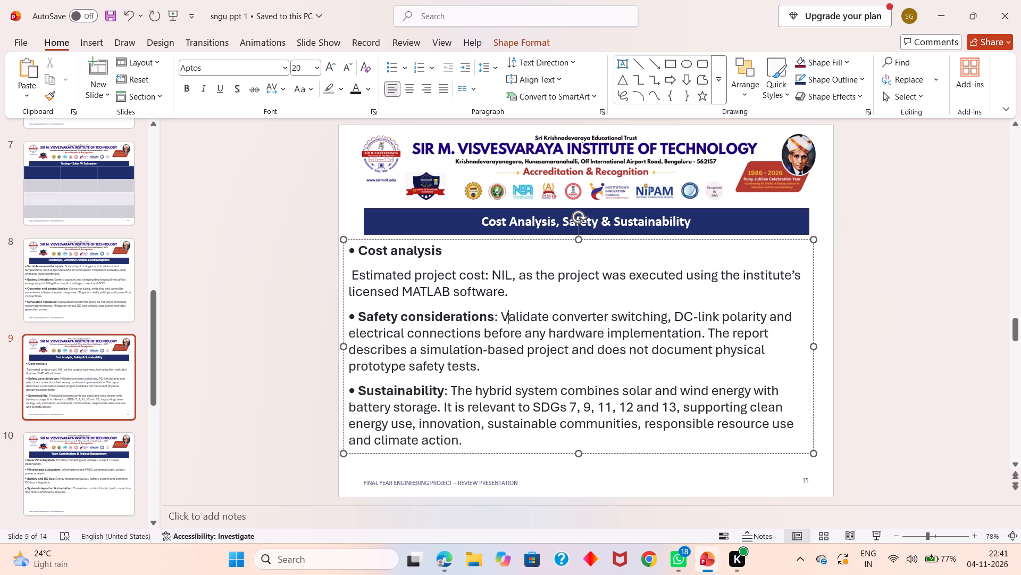
pyautogui.moveTo(483, 272); pyautogui.dragTo(350, 278)
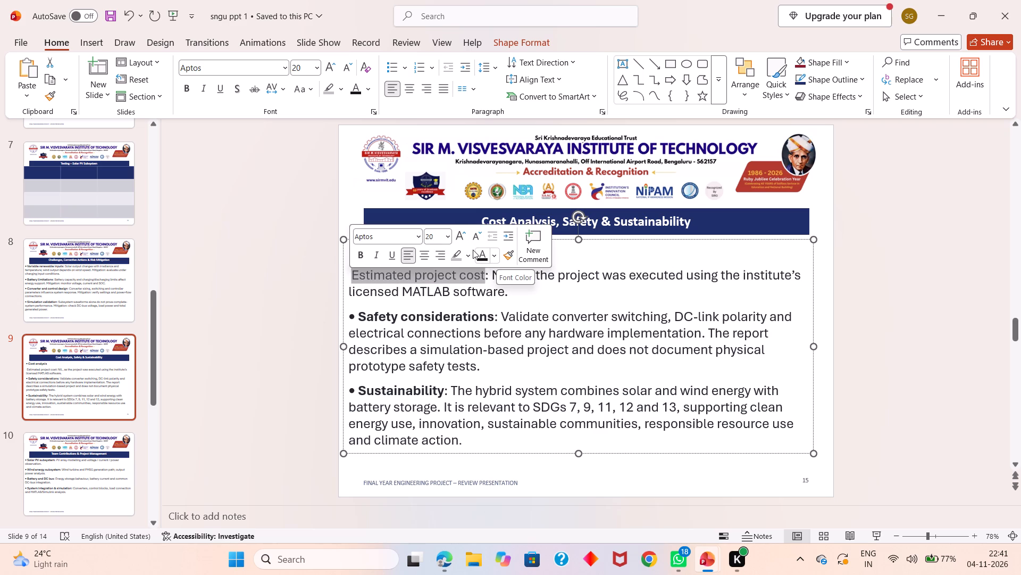
pyautogui.click(492, 317)
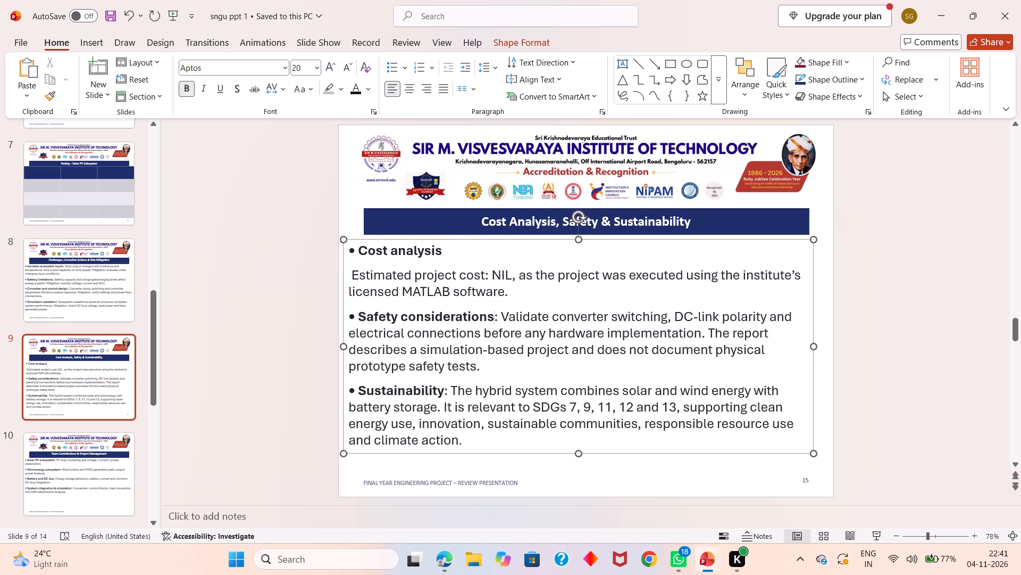
pyautogui.moveTo(485, 275); pyautogui.dragTo(357, 276)
pyautogui.click(473, 250)
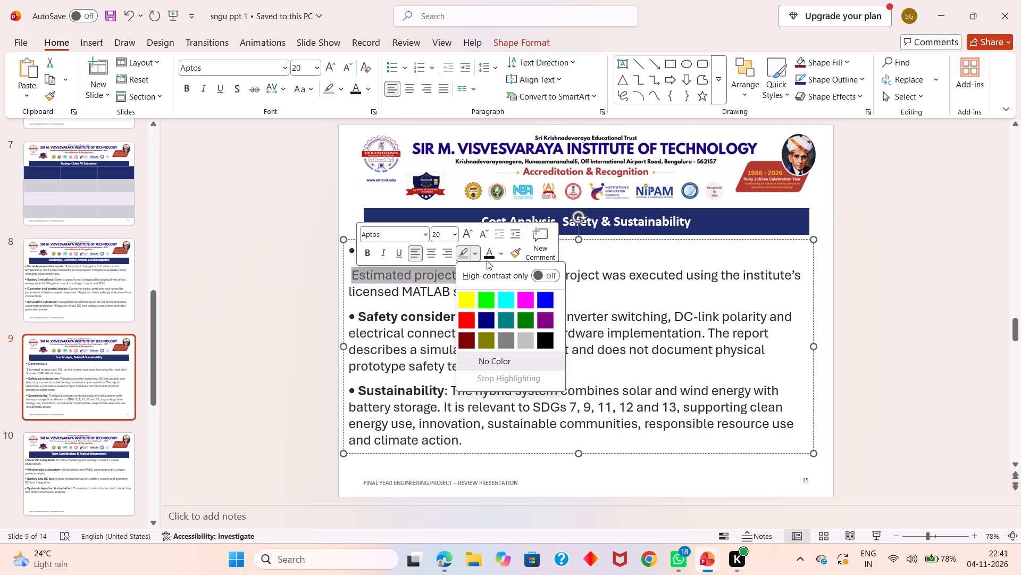
pyautogui.click(497, 255)
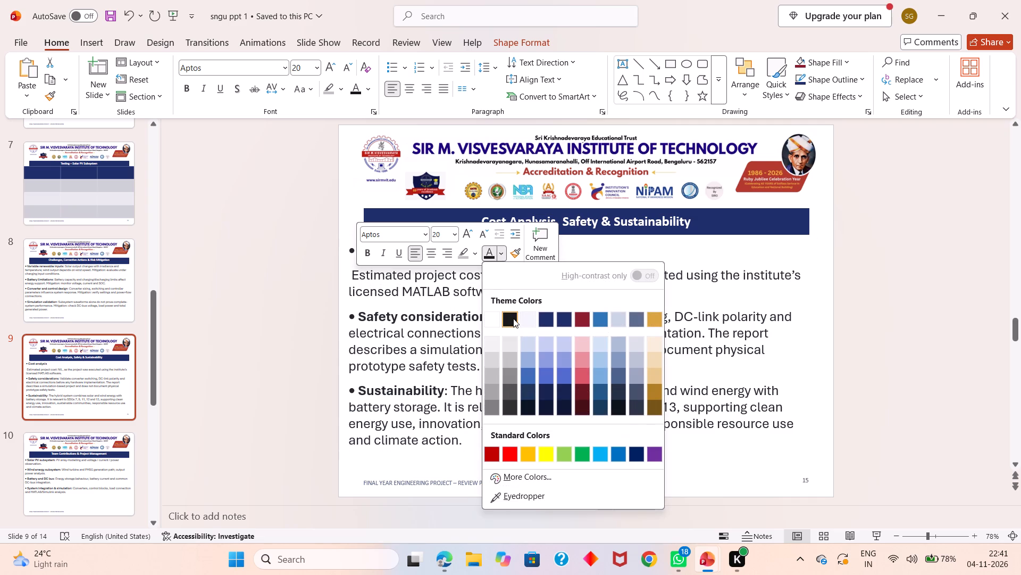
pyautogui.click(513, 318)
pyautogui.click(482, 270)
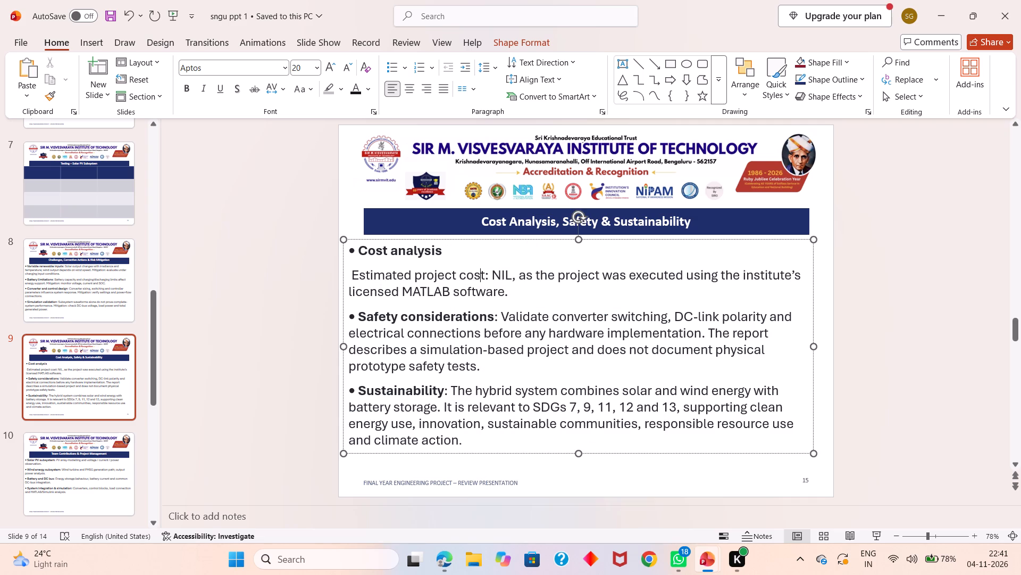
# Make the phrase "Estimated project cost" bold on slide 9.
pyautogui.moveTo(482, 274); pyautogui.dragTo(358, 280)
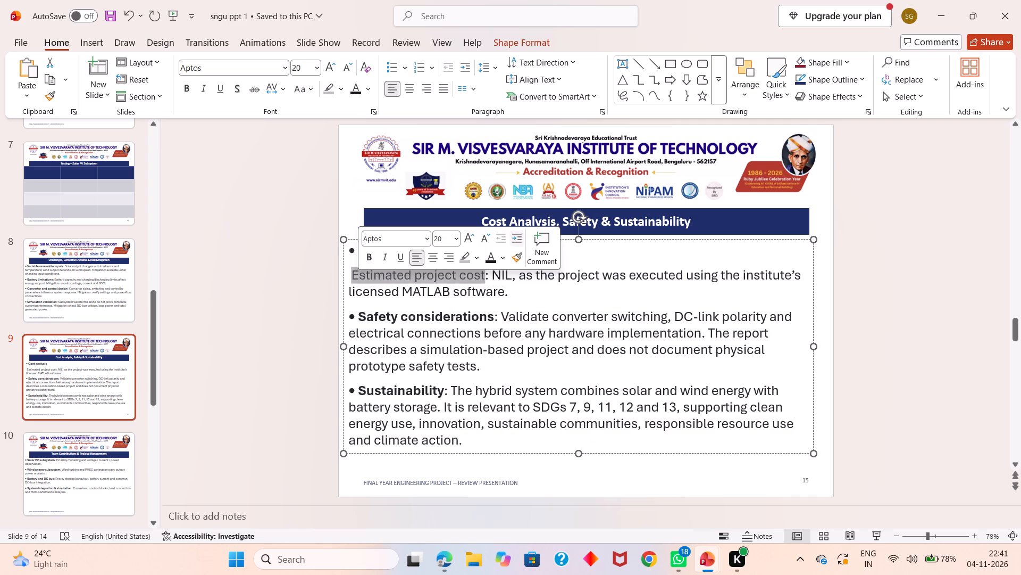
pyautogui.click(520, 253)
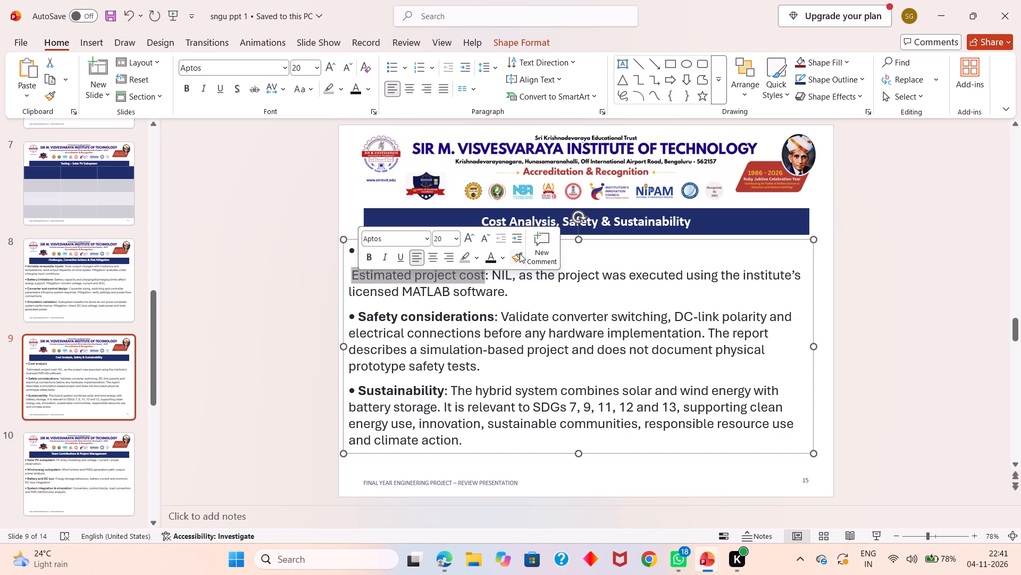
pyautogui.click(520, 253)
pyautogui.click(520, 253)
pyautogui.moveTo(520, 253); pyautogui.dragTo(499, 257)
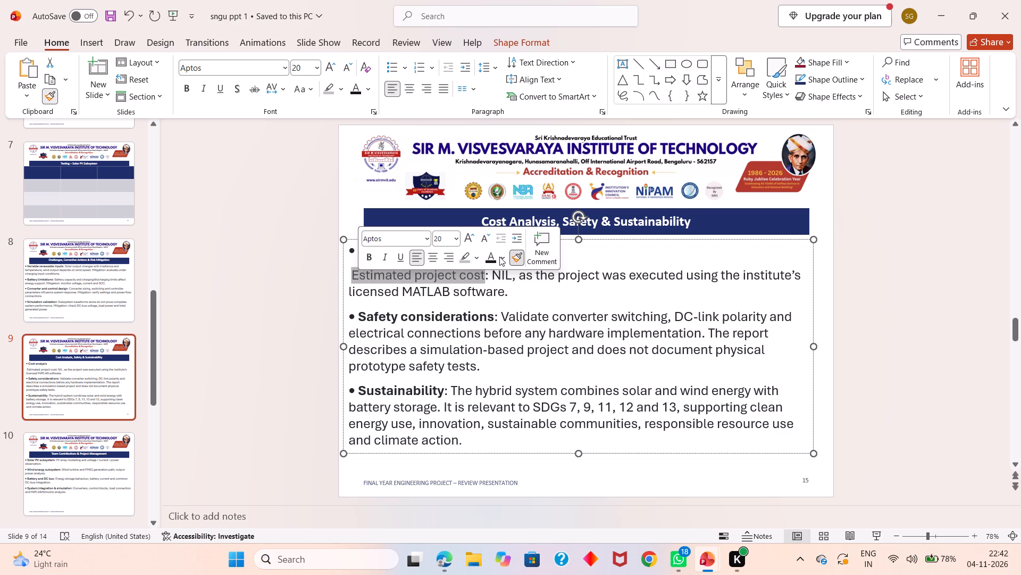
pyautogui.moveTo(499, 257); pyautogui.dragTo(499, 256)
pyautogui.click(499, 256)
pyautogui.click(363, 256)
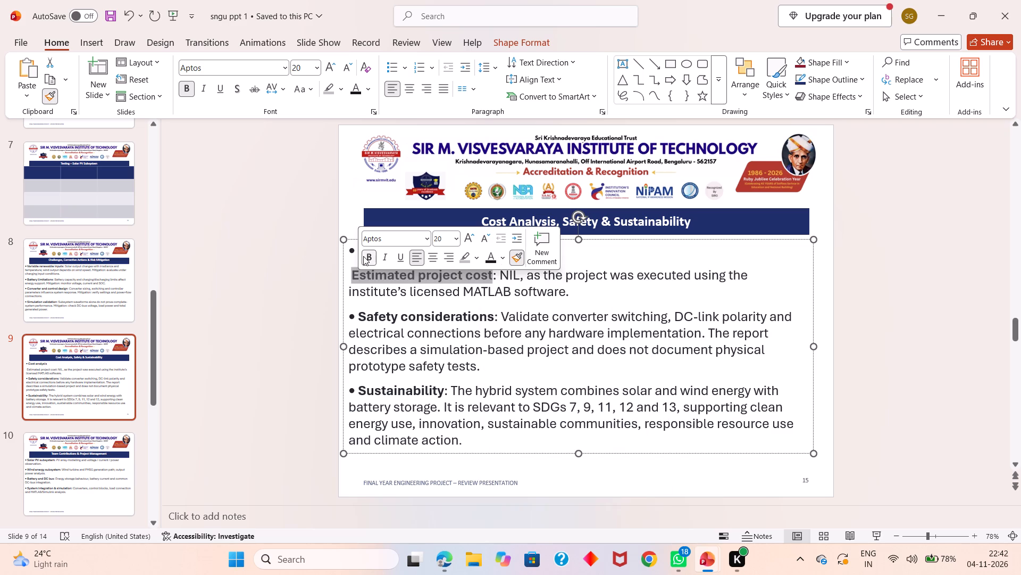
pyautogui.click(448, 339)
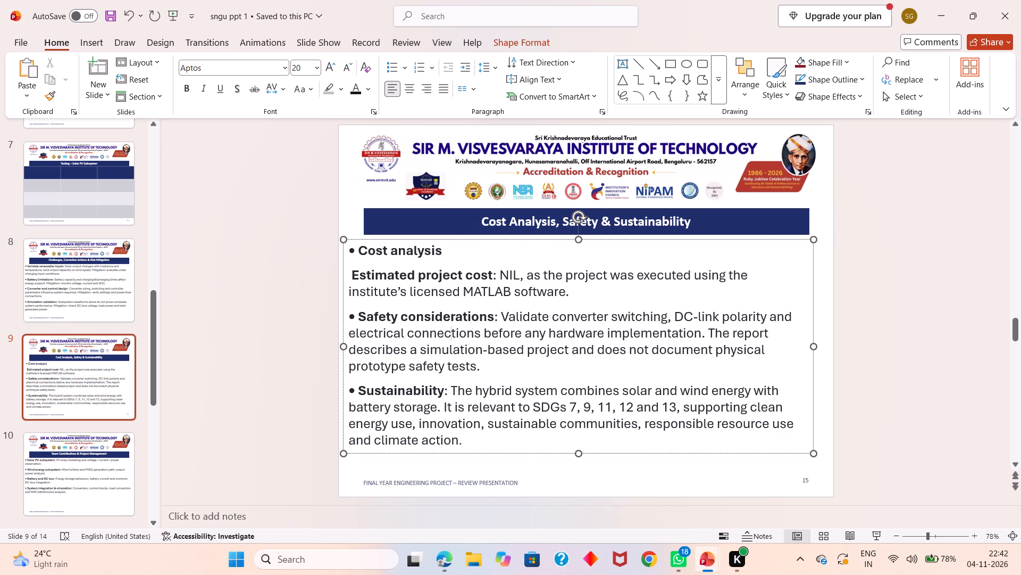
# Set the font size of the "Cost analysis" heading on slide 9 to 24.
pyautogui.moveTo(446, 250); pyautogui.dragTo(375, 248)
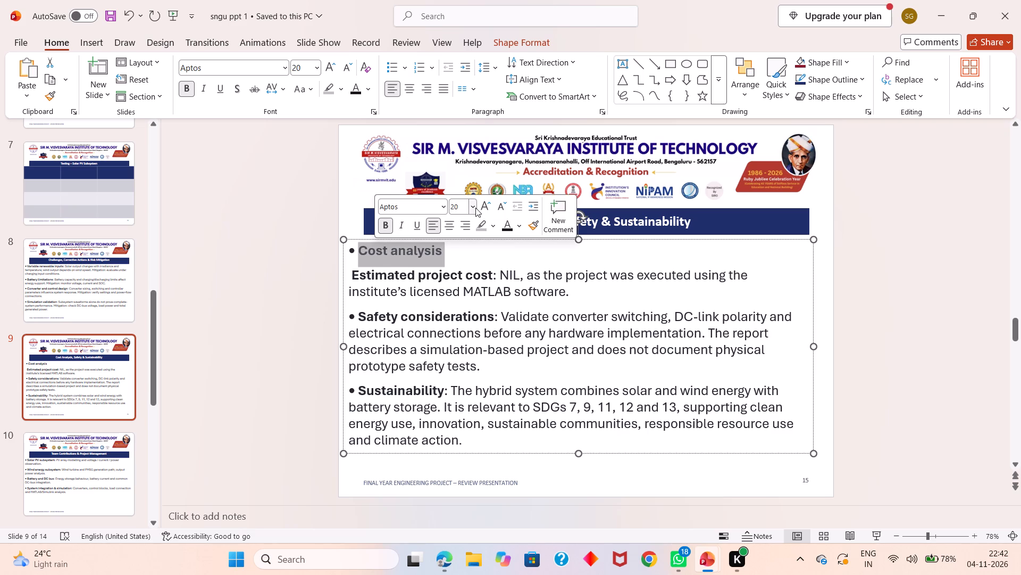
pyautogui.click(475, 209)
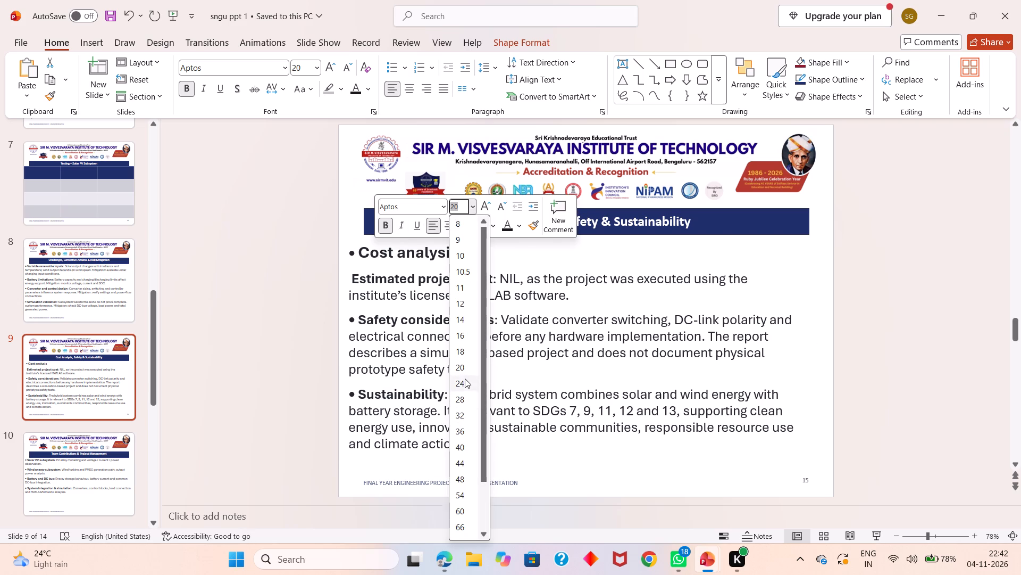
pyautogui.click(465, 379)
pyautogui.click(480, 275)
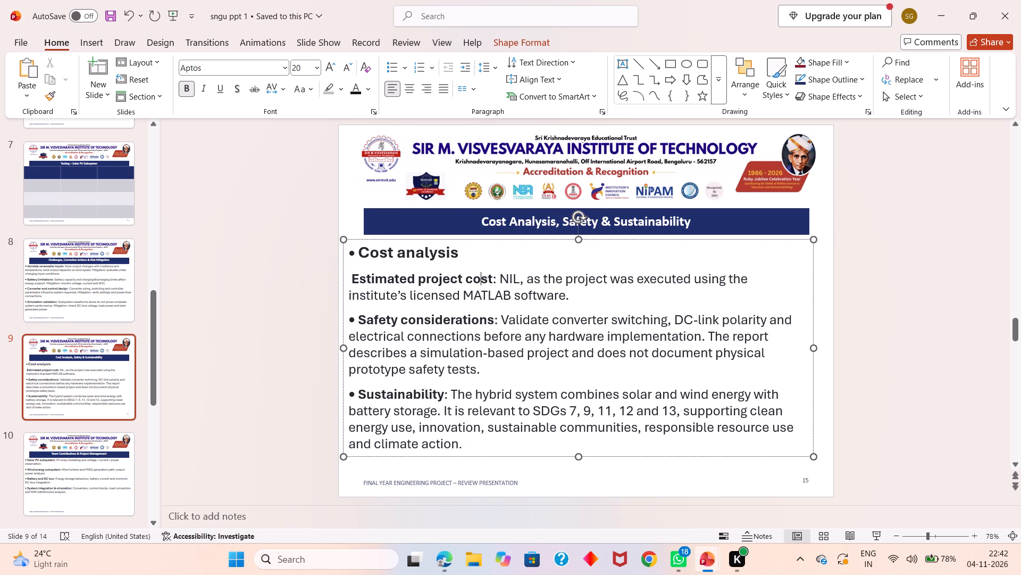
# Delete the bullet character in front of the "Cost analysis" heading on slide 9.
pyautogui.click(356, 254)
pyautogui.press('\\')
pyautogui.press('BackSpace')
pyautogui.press('BackSpace')
pyautogui.press('BackSpace')
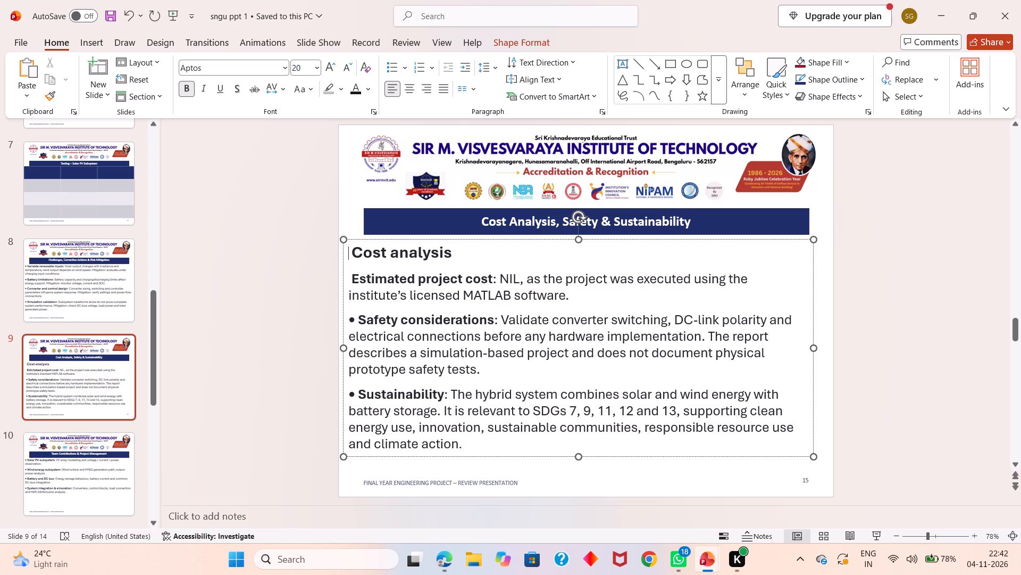
# Insert a period in front of "Estimated project cost" on slide 9.
pyautogui.click(350, 279)
pyautogui.press('.')
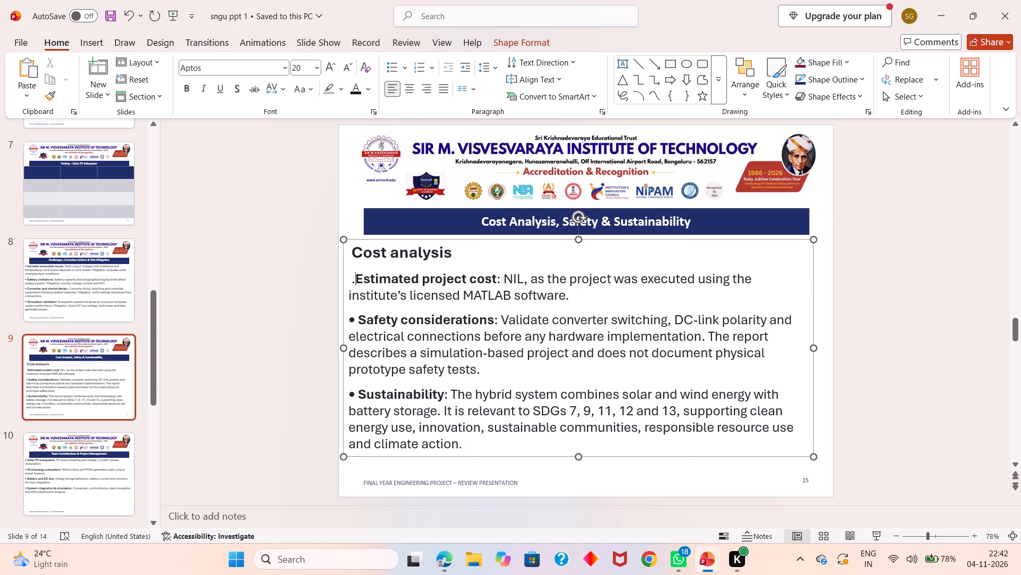
pyautogui.press('\\')
pyautogui.press('BackSpace')
# Delete the period and the space in front of "Estimated project cost" on slide 9.
pyautogui.press('BackSpace')
pyautogui.press('BackSpace')
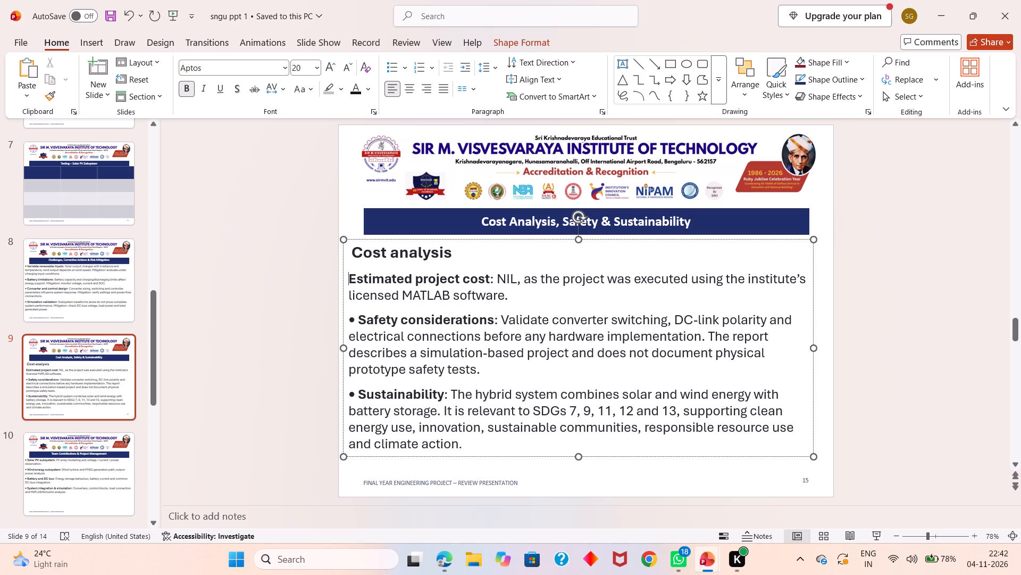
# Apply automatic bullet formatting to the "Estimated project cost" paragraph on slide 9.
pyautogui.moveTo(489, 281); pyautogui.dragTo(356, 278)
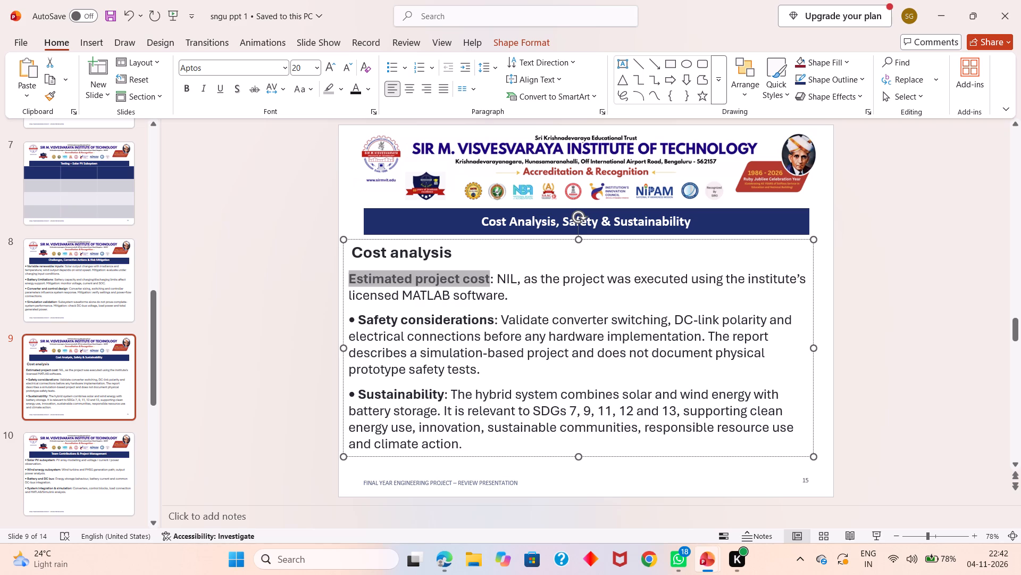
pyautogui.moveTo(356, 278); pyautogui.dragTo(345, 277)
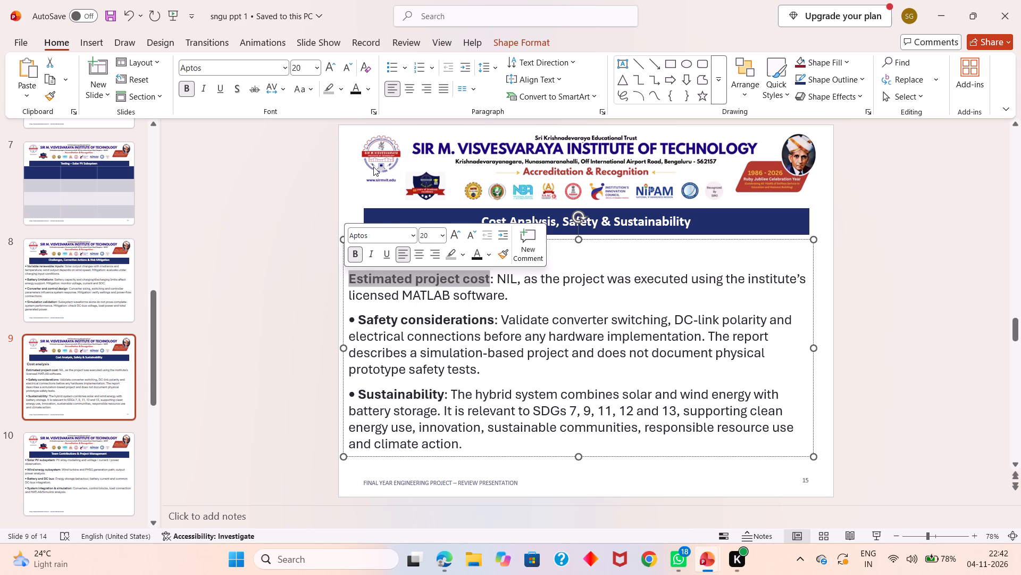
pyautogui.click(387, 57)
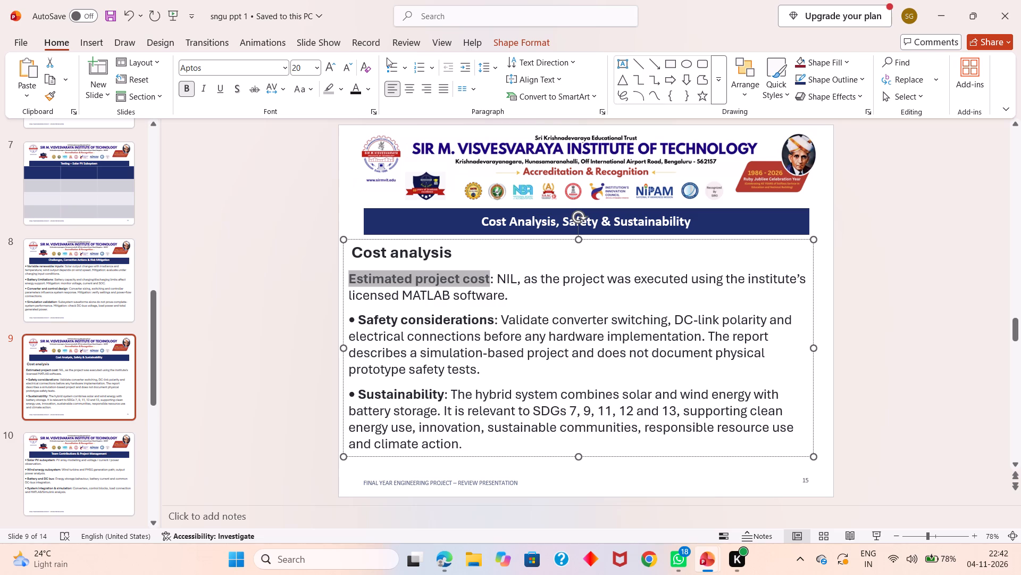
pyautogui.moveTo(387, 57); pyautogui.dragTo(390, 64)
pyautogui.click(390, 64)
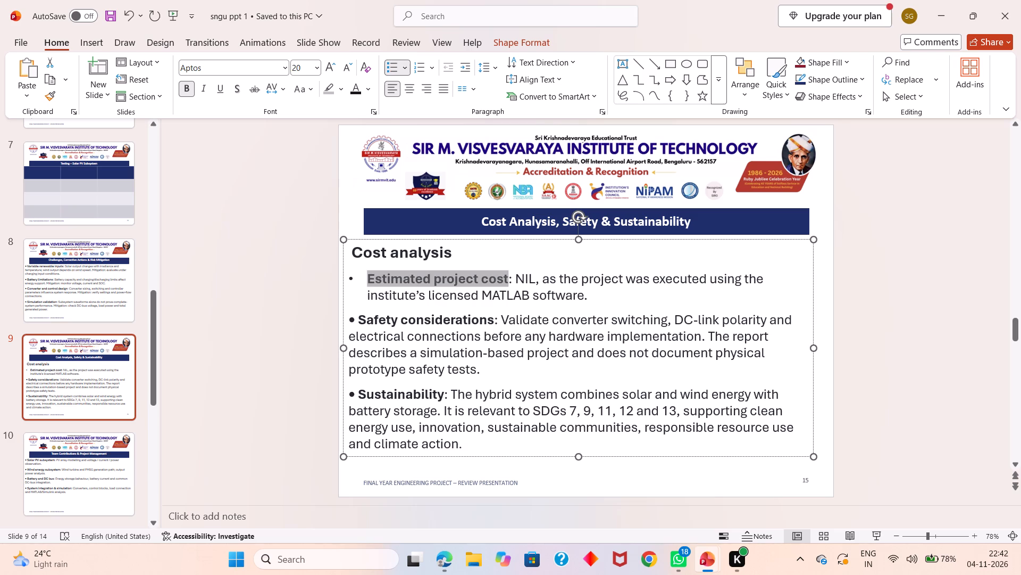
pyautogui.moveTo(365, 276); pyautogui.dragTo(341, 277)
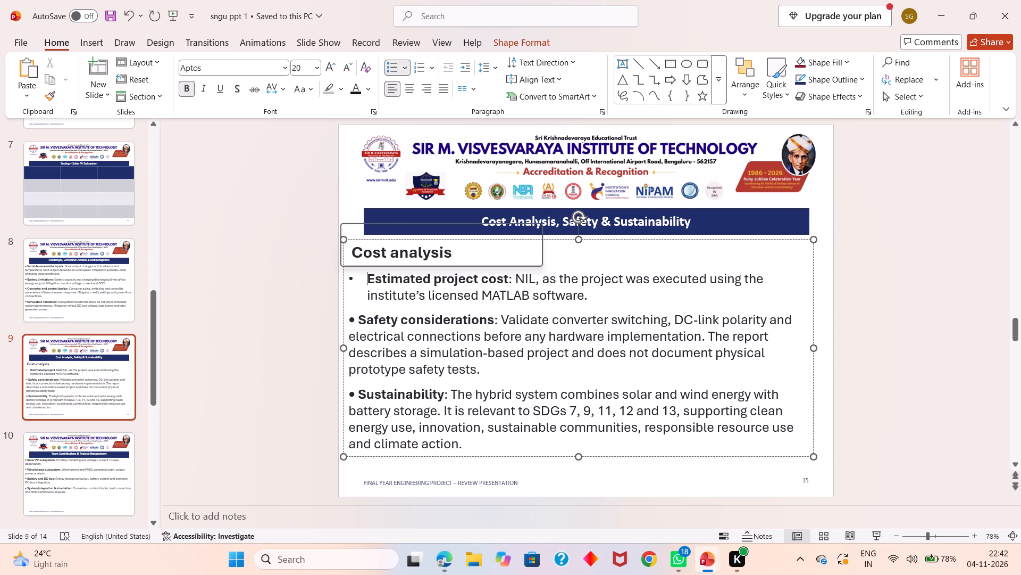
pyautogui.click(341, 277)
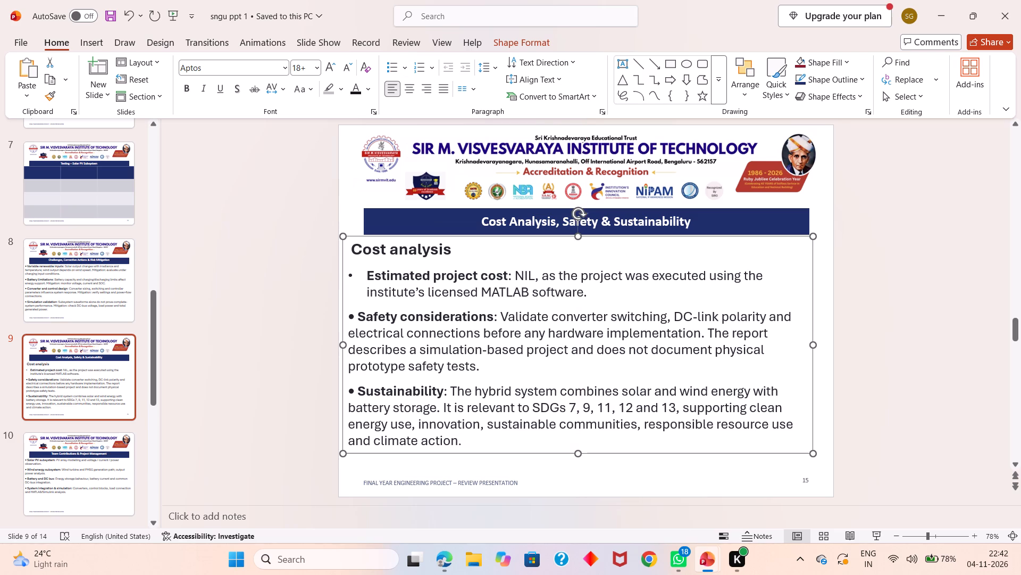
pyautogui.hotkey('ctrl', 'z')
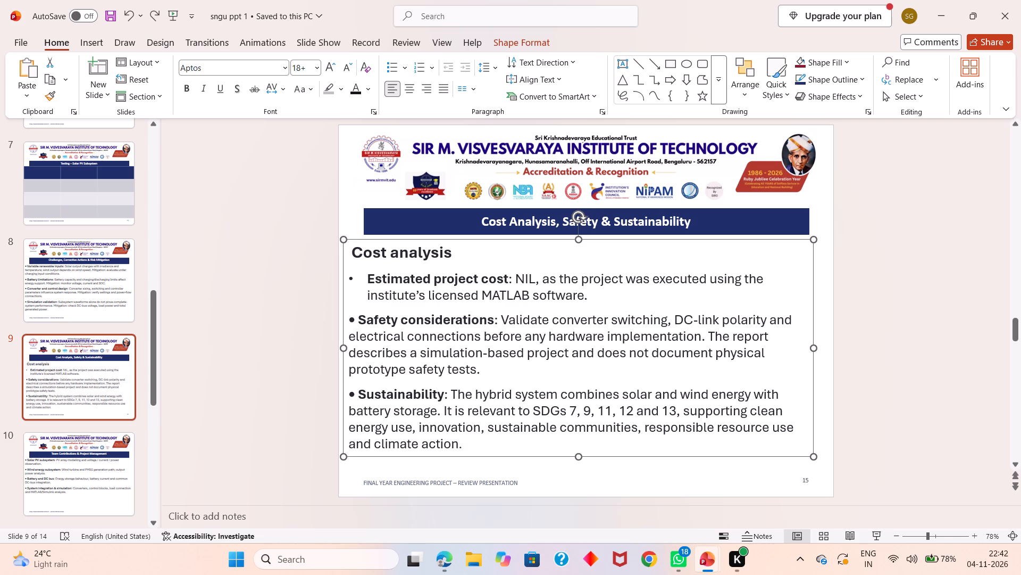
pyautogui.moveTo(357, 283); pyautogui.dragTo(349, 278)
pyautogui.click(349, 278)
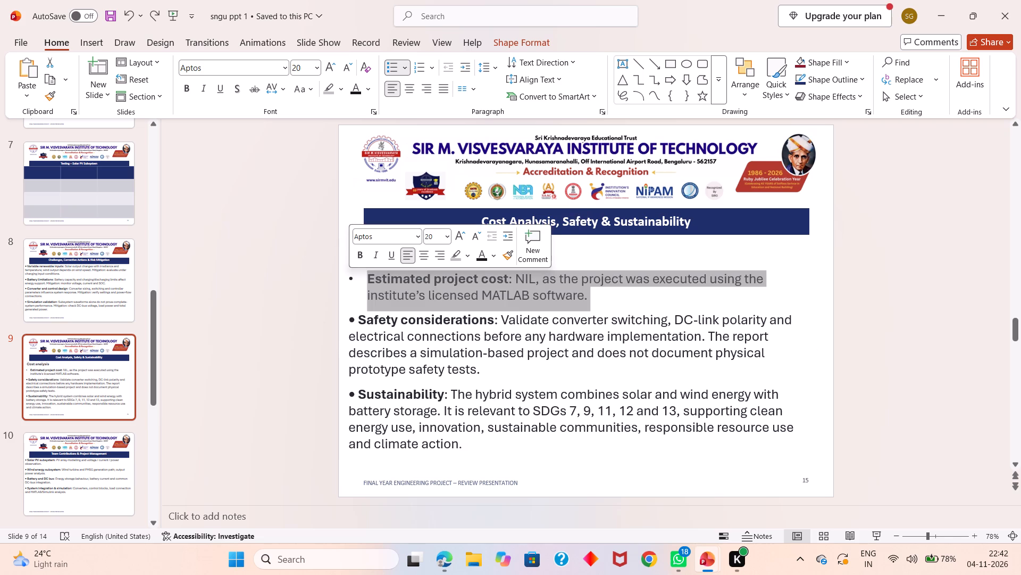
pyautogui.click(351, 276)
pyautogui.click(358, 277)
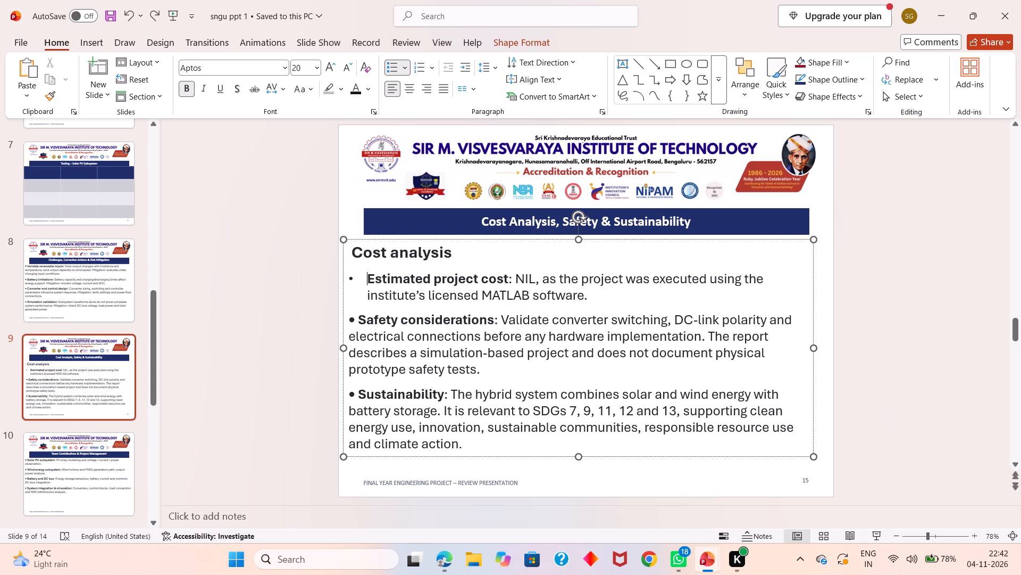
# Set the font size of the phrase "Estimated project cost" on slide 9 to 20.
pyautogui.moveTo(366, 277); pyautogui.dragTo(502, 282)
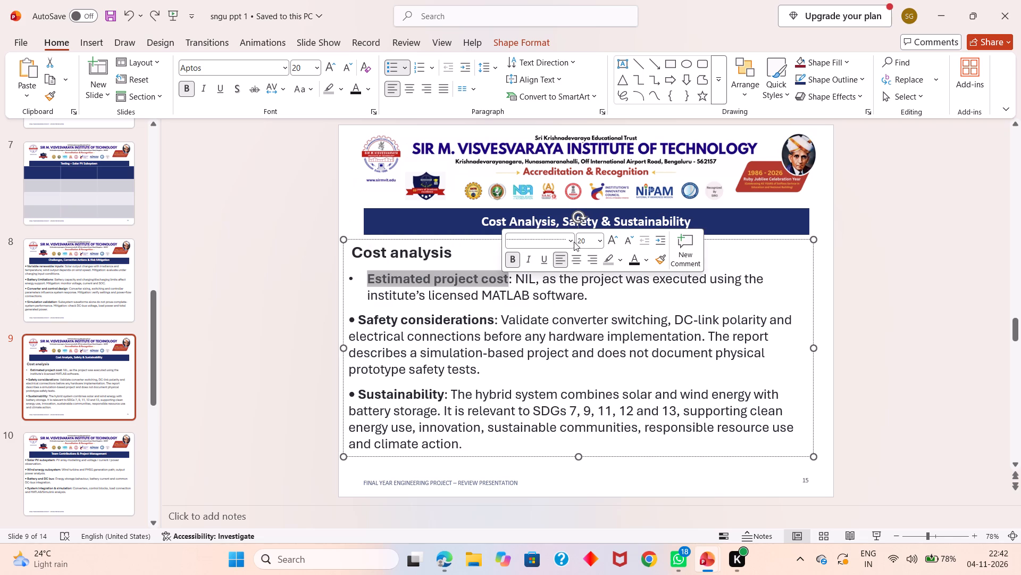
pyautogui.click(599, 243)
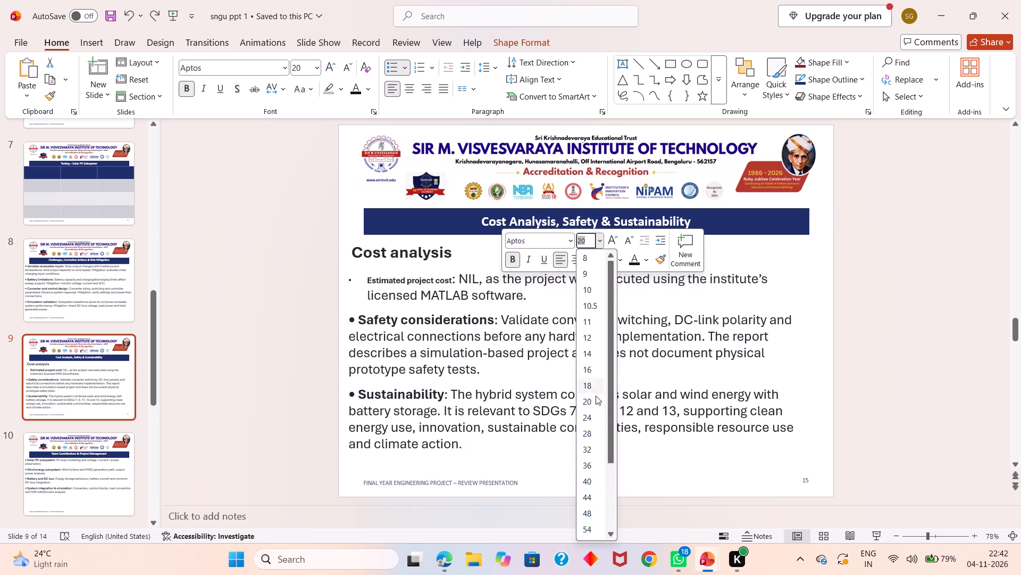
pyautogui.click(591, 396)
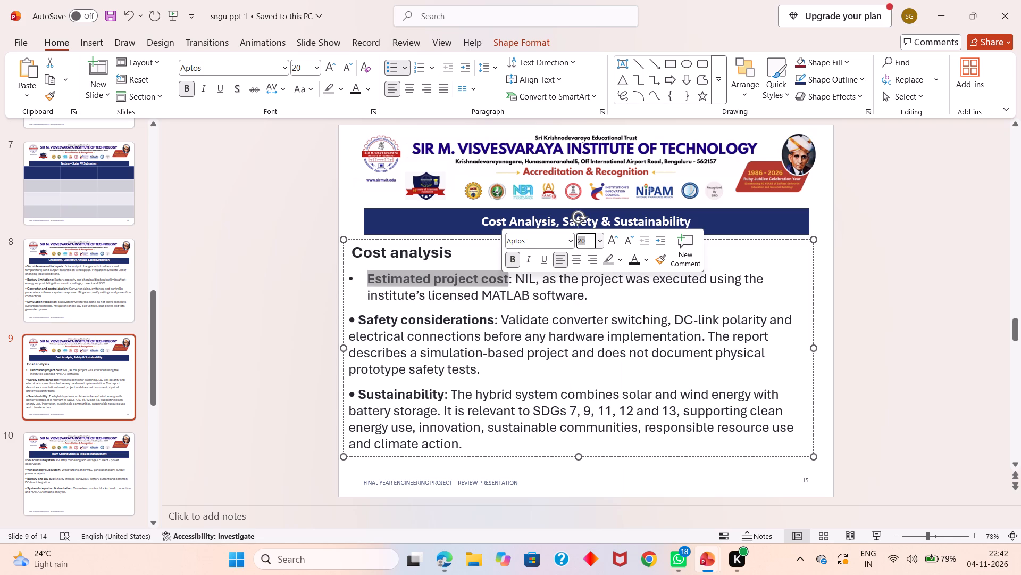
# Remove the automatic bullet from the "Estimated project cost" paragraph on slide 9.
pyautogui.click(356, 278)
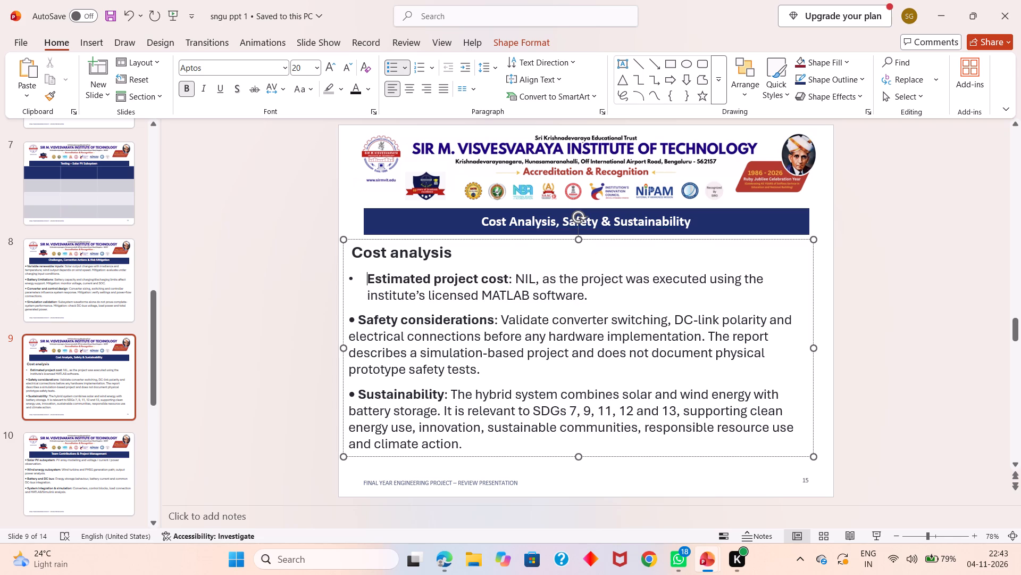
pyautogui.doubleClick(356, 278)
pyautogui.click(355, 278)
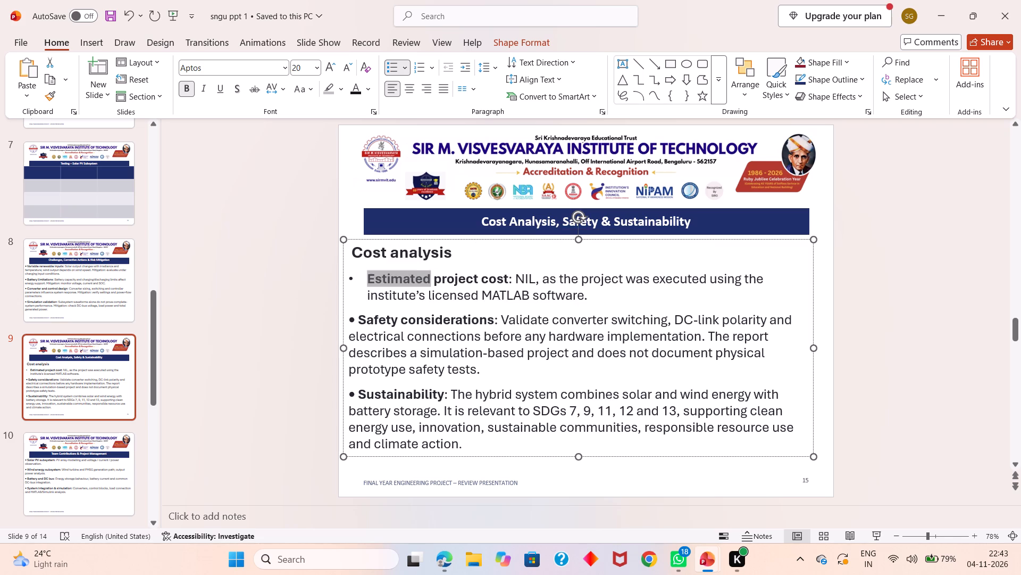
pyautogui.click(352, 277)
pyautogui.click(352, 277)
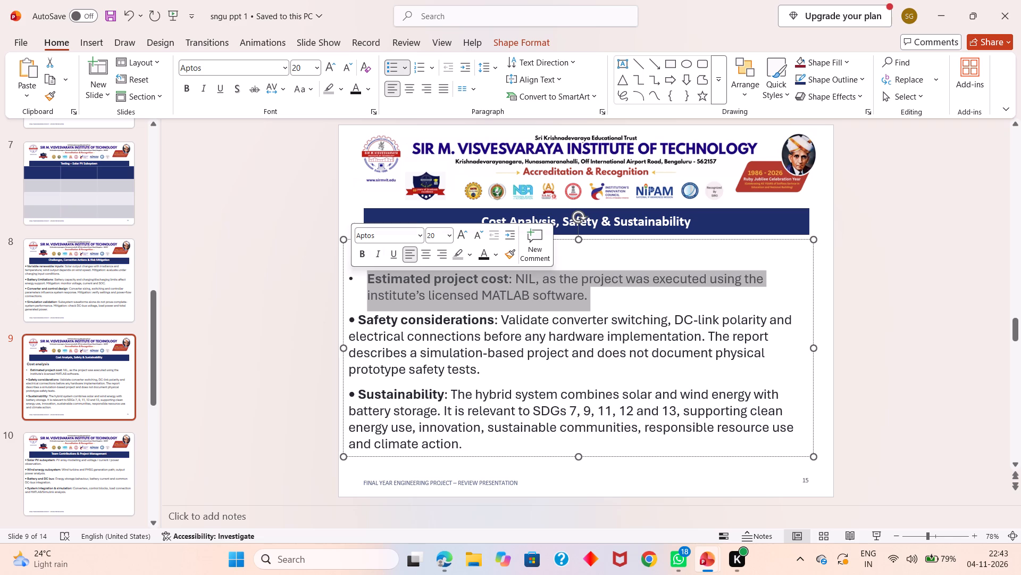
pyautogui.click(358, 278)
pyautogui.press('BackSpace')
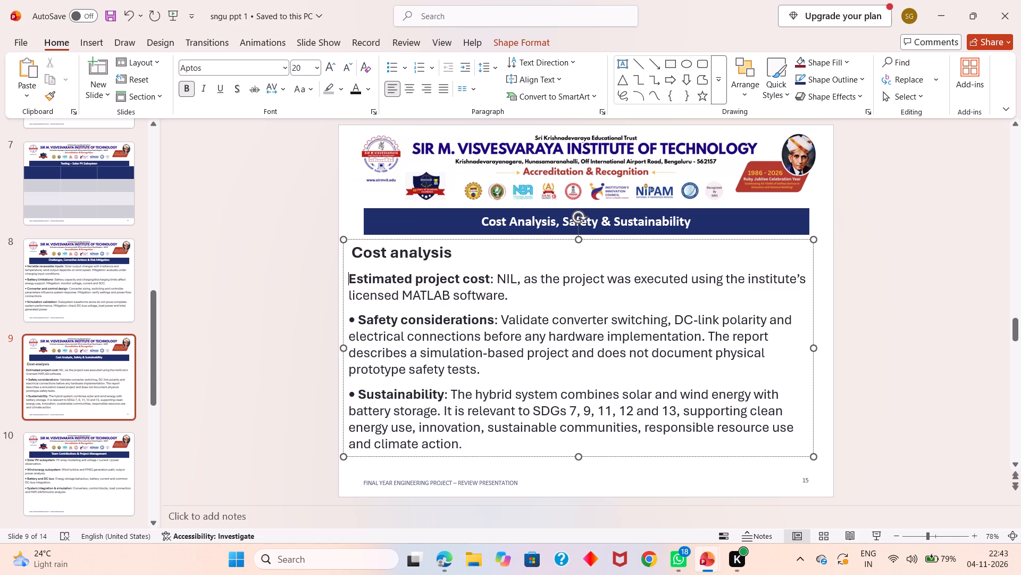
# Copy the bullet character from before "Safety considerations" and paste it in front of "Estimated project cost" on slide 9.
pyautogui.moveTo(358, 317); pyautogui.dragTo(354, 322)
pyautogui.moveTo(354, 322); pyautogui.dragTo(354, 324)
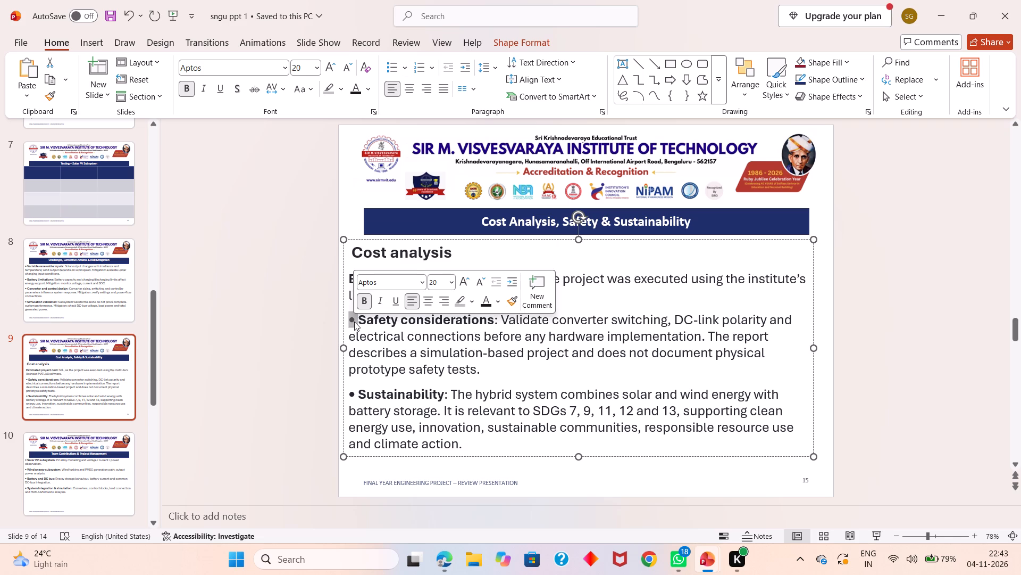
pyautogui.hotkey('ctrl', 'c')
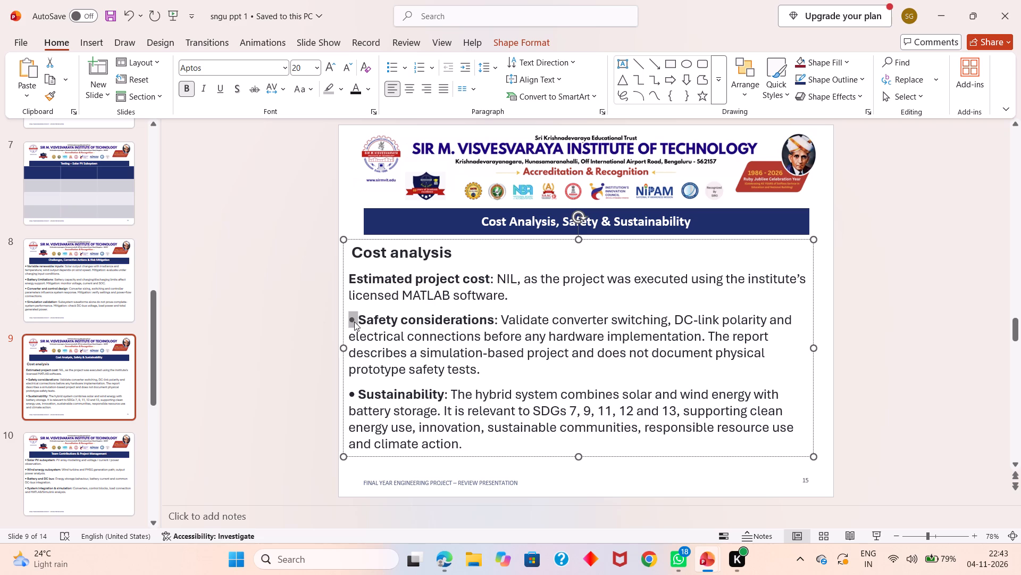
pyautogui.click(349, 274)
pyautogui.hotkey('ctrl', 'v')
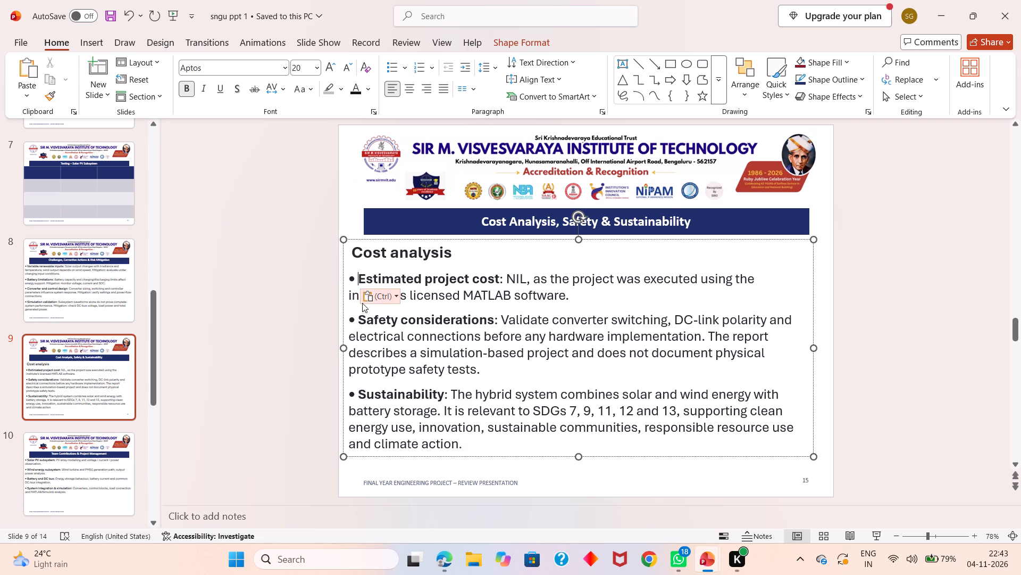
# Review the Conclusion, Future Scope and References slides, 11 to 14, for text formatting.
pyautogui.scroll(-2, 421, 324)
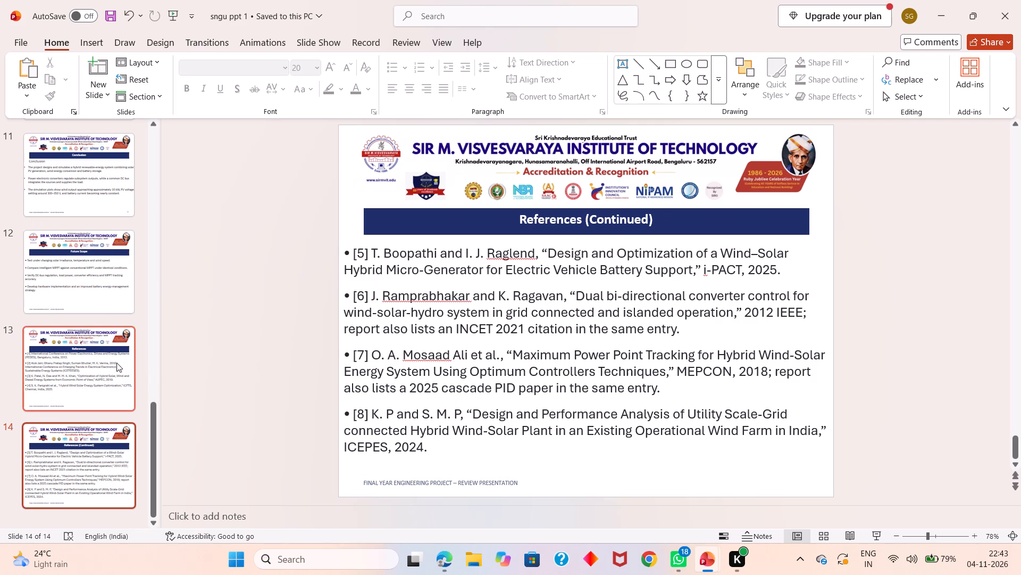
pyautogui.scroll(-4, 122, 401)
pyautogui.click(88, 475)
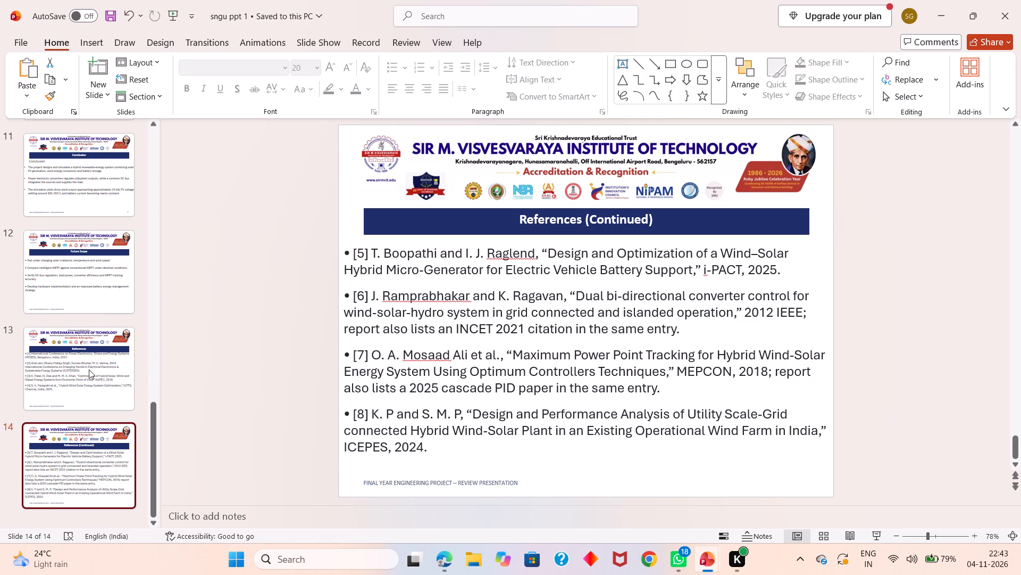
pyautogui.click(89, 369)
pyautogui.click(73, 258)
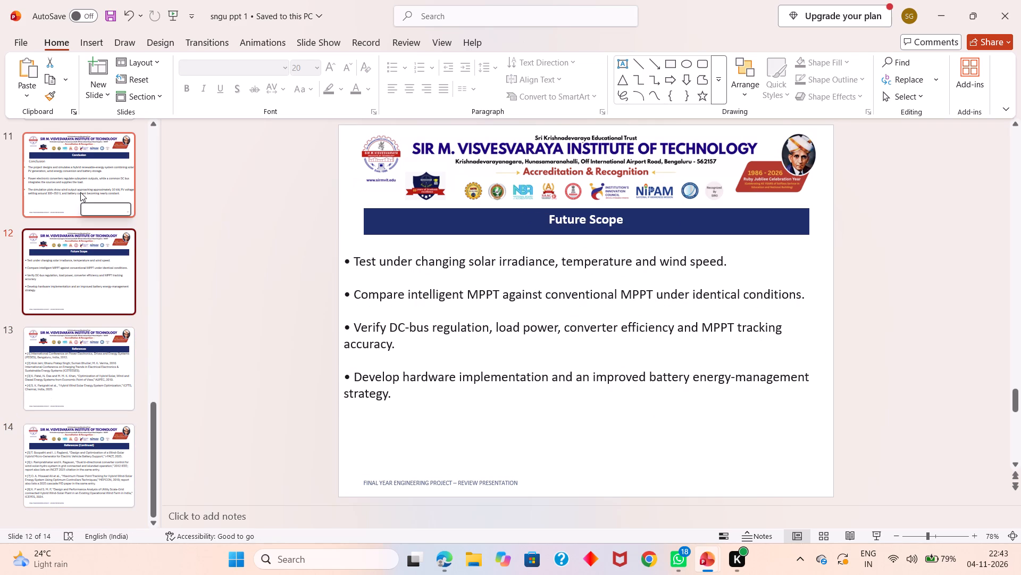
pyautogui.click(80, 192)
pyautogui.click(88, 259)
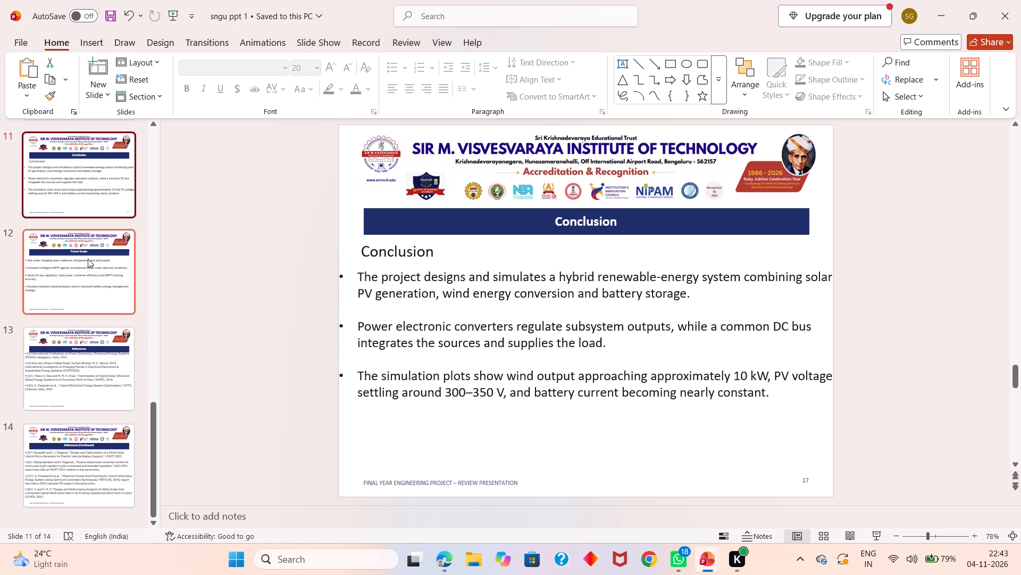
pyautogui.click(71, 327)
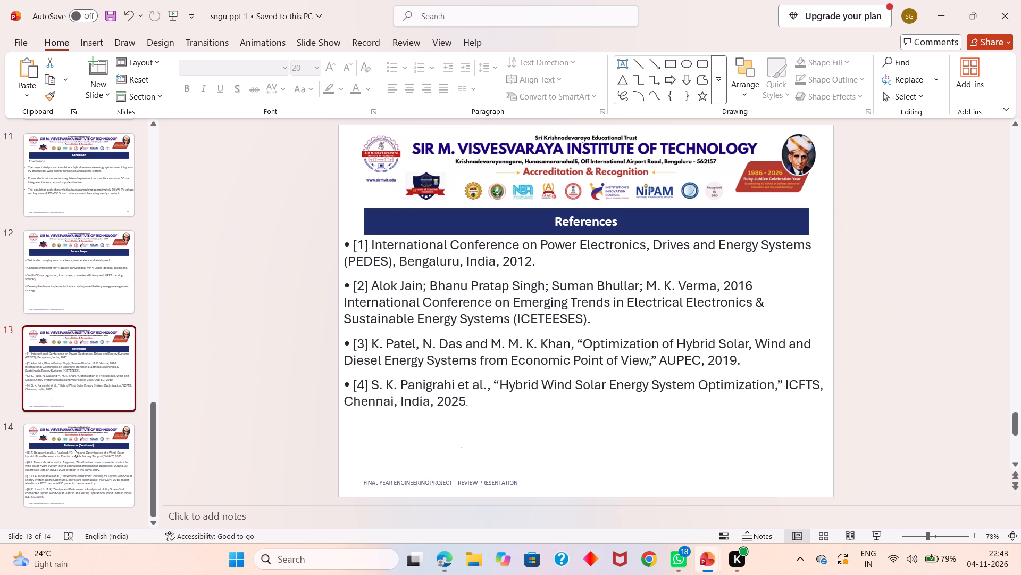
pyautogui.click(69, 465)
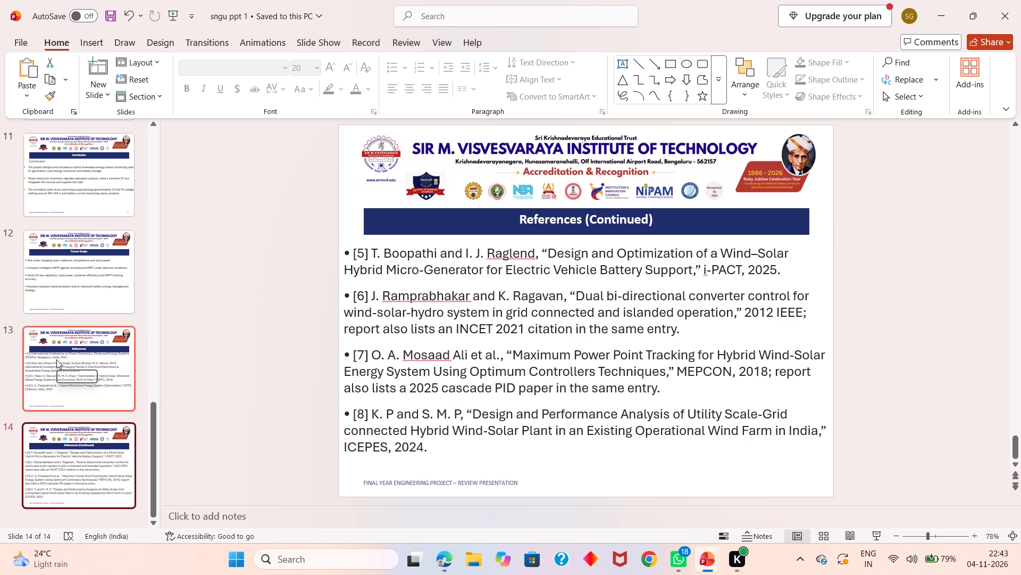
# Make the "Conclusion" heading above the bullet points on slide 11 bold.
pyautogui.scroll(1, 56, 359)
pyautogui.click(58, 233)
pyautogui.scroll(1, 58, 233)
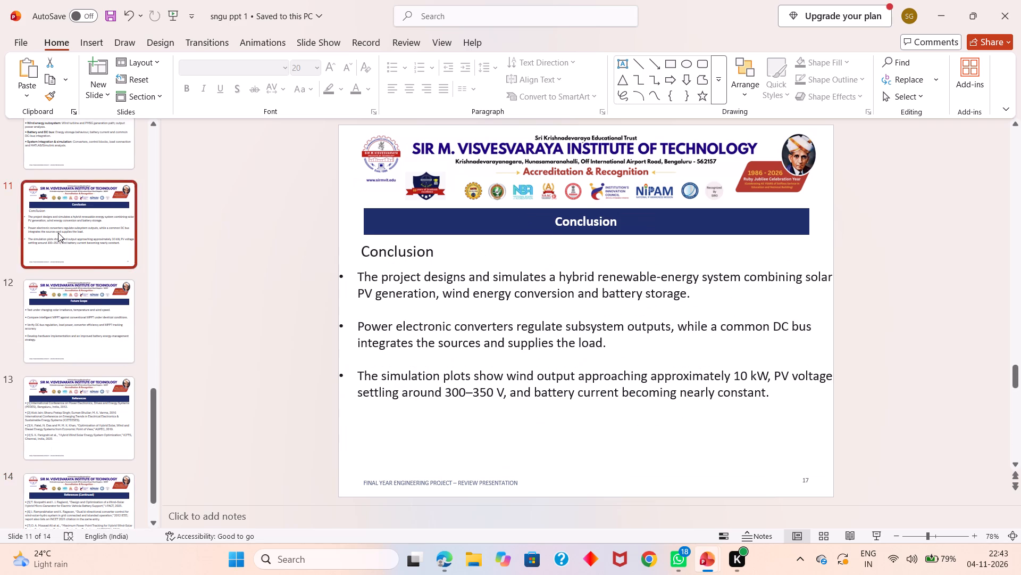
pyautogui.scroll(1, 58, 233)
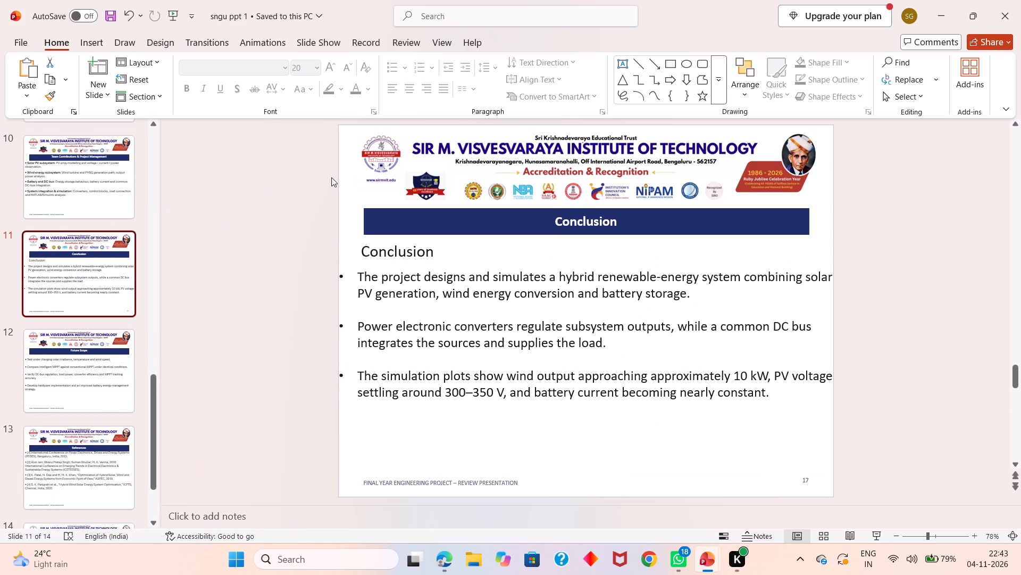
pyautogui.moveTo(434, 247); pyautogui.dragTo(423, 246)
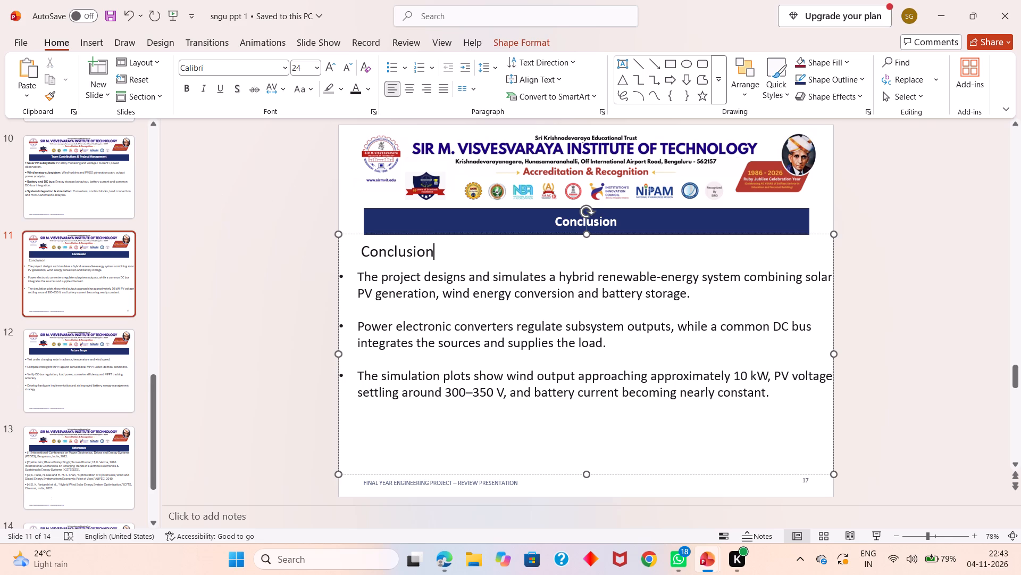
pyautogui.moveTo(423, 246); pyautogui.dragTo(376, 246)
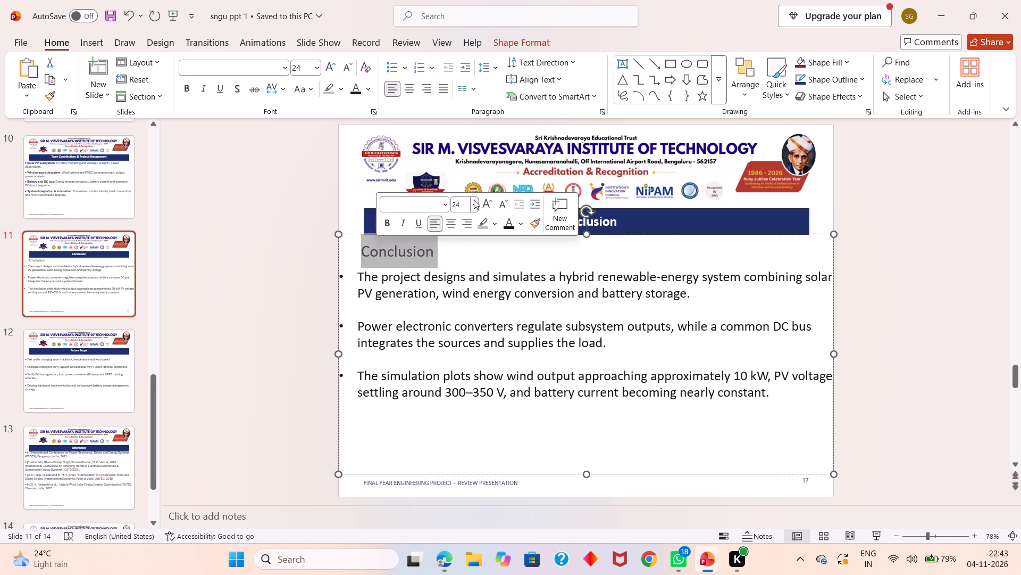
pyautogui.click(474, 200)
pyautogui.click(386, 220)
pyautogui.click(451, 264)
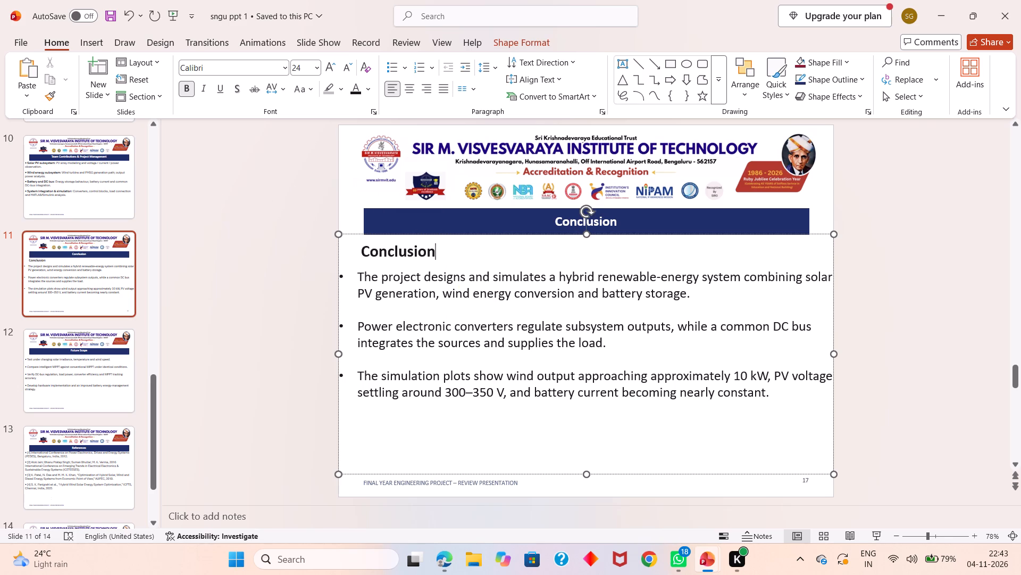
pyautogui.click(621, 223)
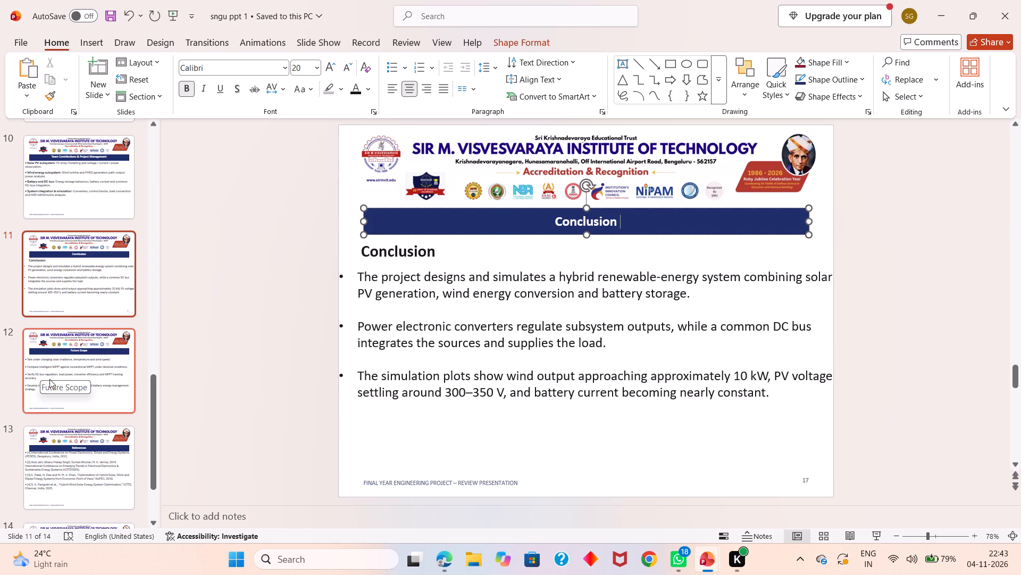
# Copy the title "References" on slide 13 and paste it as a new line above reference [1].
pyautogui.click(69, 447)
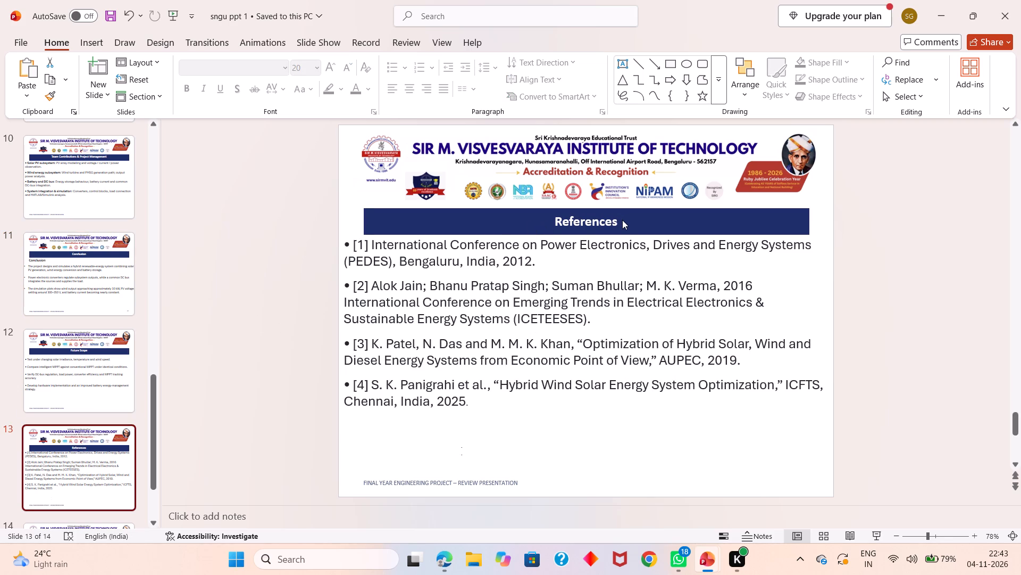
pyautogui.moveTo(615, 220); pyautogui.dragTo(538, 232)
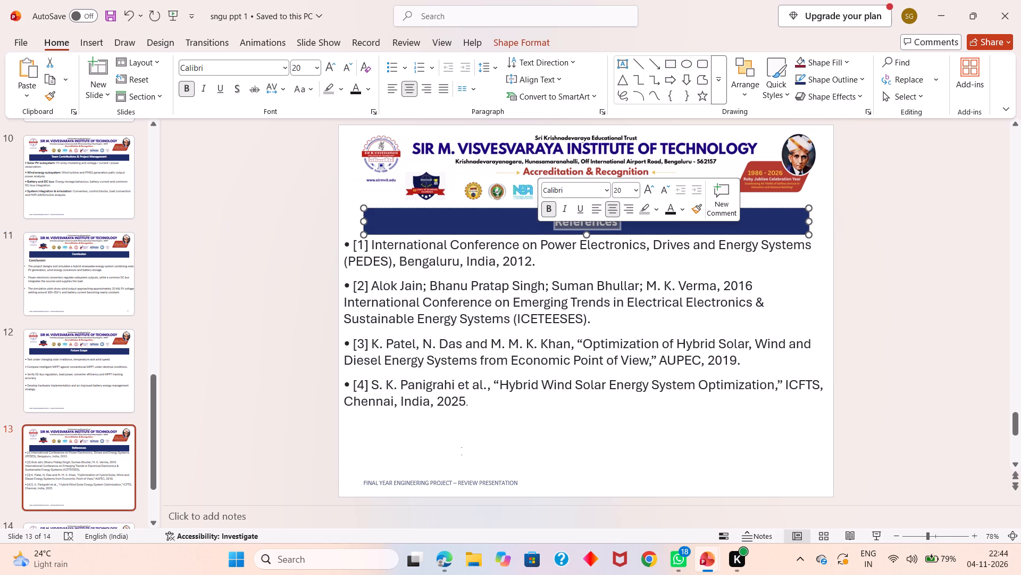
pyautogui.hotkey('ctrl', 'c')
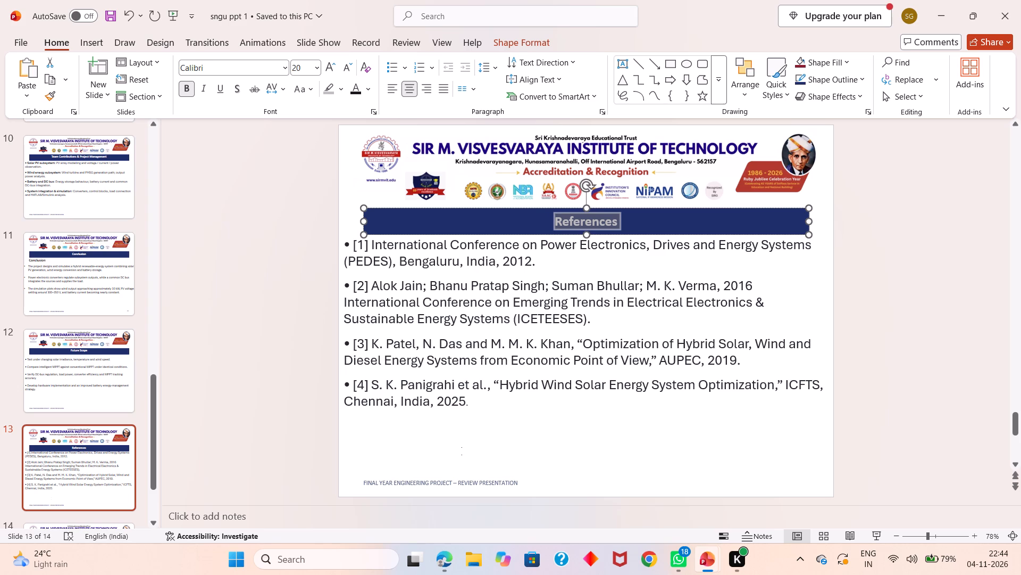
pyautogui.click(349, 245)
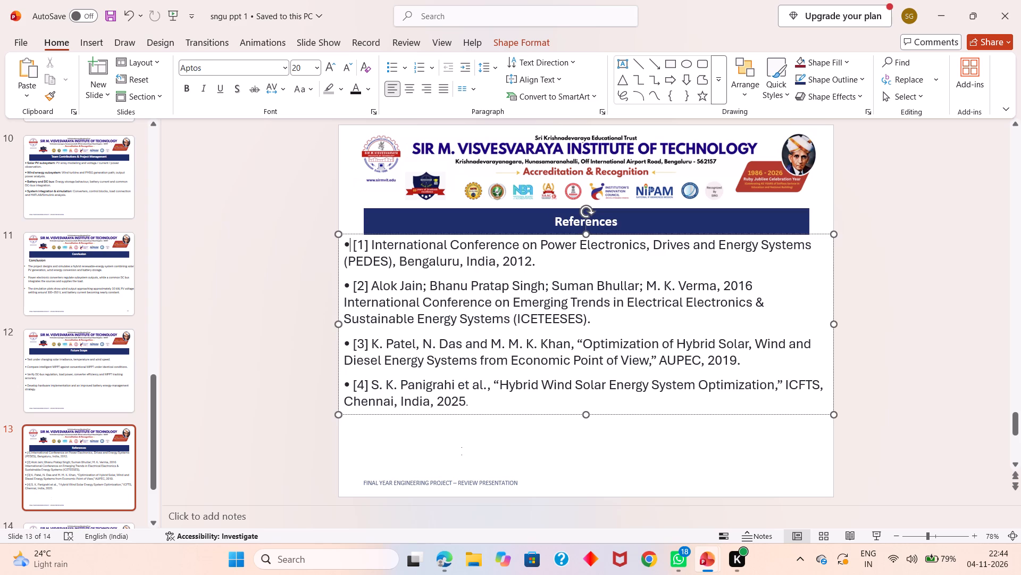
pyautogui.click(345, 243)
pyautogui.press('Return')
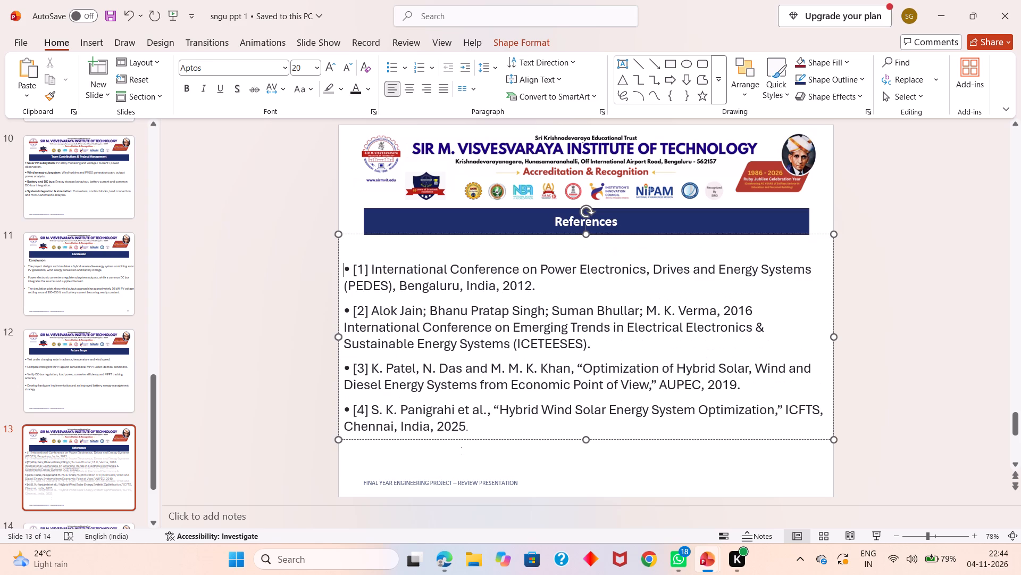
pyautogui.press('Up')
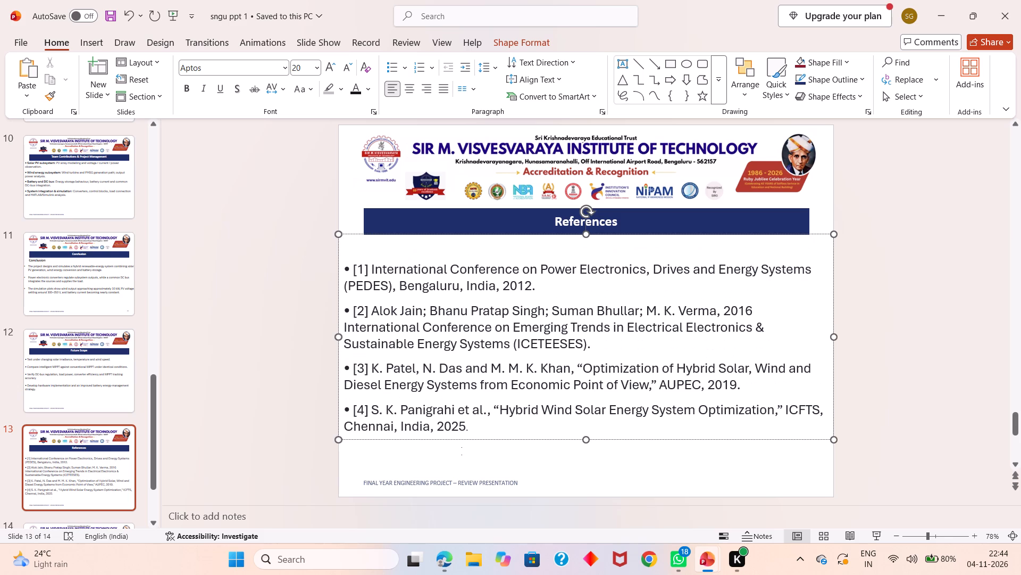
pyautogui.hotkey('ctrl', 'v')
# Make the new "References" heading above the reference list bold and set its font size to 24.
pyautogui.moveTo(413, 250); pyautogui.dragTo(367, 249)
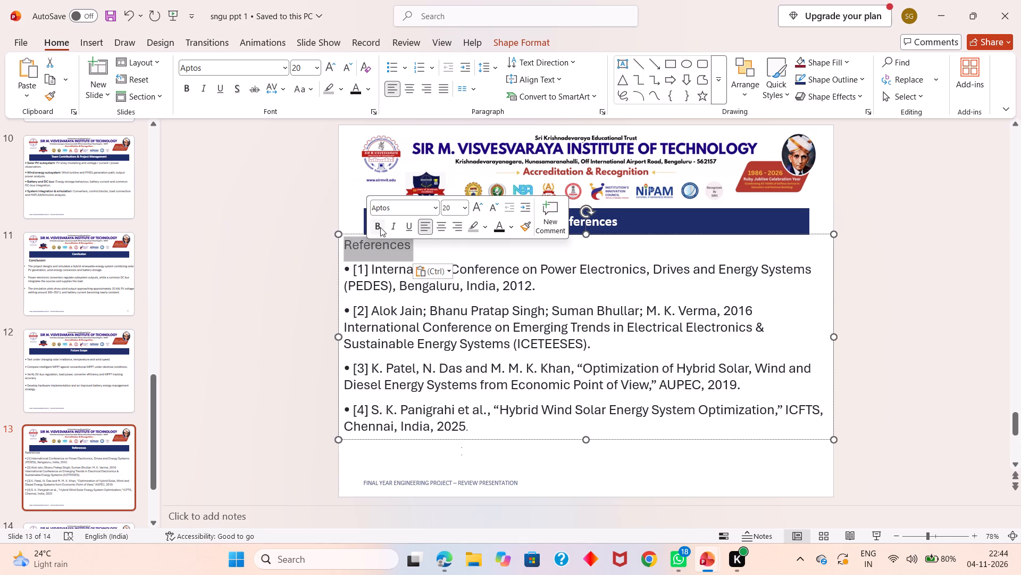
pyautogui.click(380, 227)
pyautogui.click(461, 208)
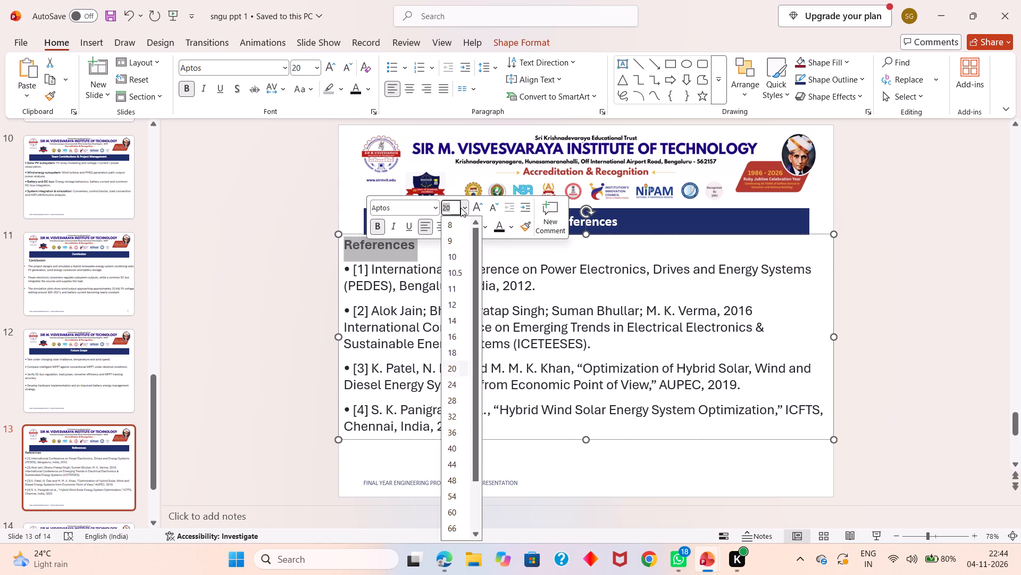
pyautogui.click(456, 378)
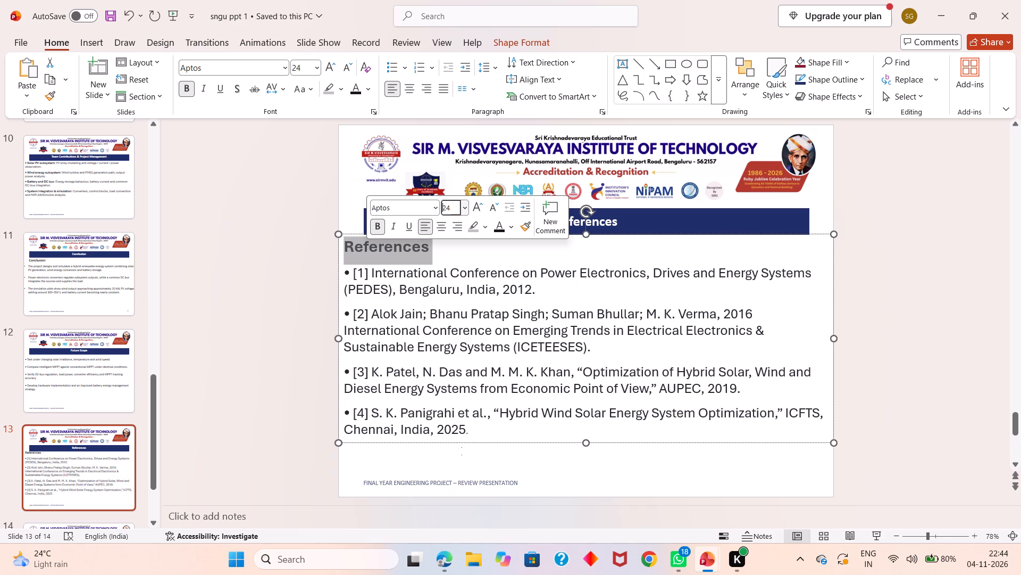
pyautogui.click(563, 251)
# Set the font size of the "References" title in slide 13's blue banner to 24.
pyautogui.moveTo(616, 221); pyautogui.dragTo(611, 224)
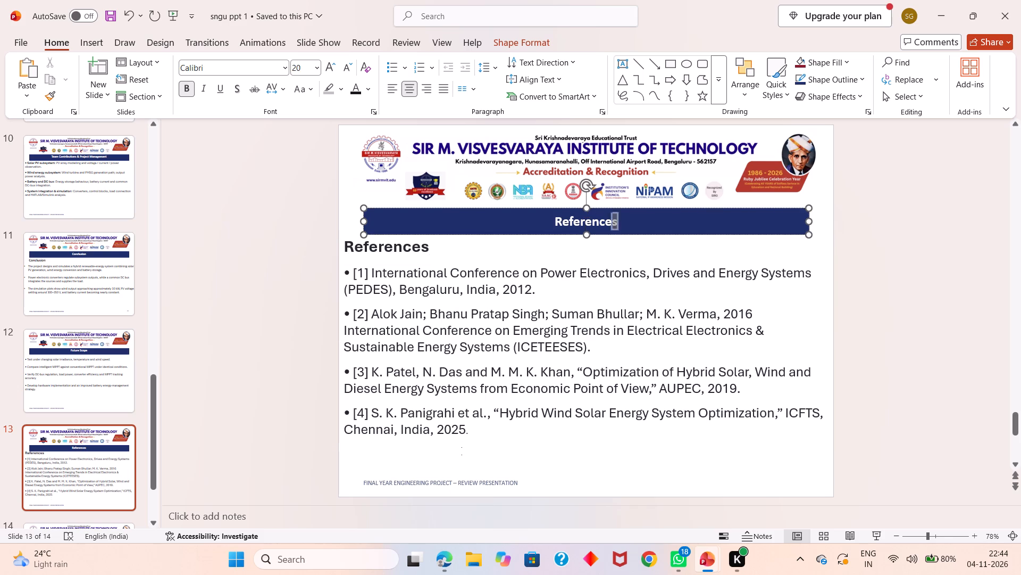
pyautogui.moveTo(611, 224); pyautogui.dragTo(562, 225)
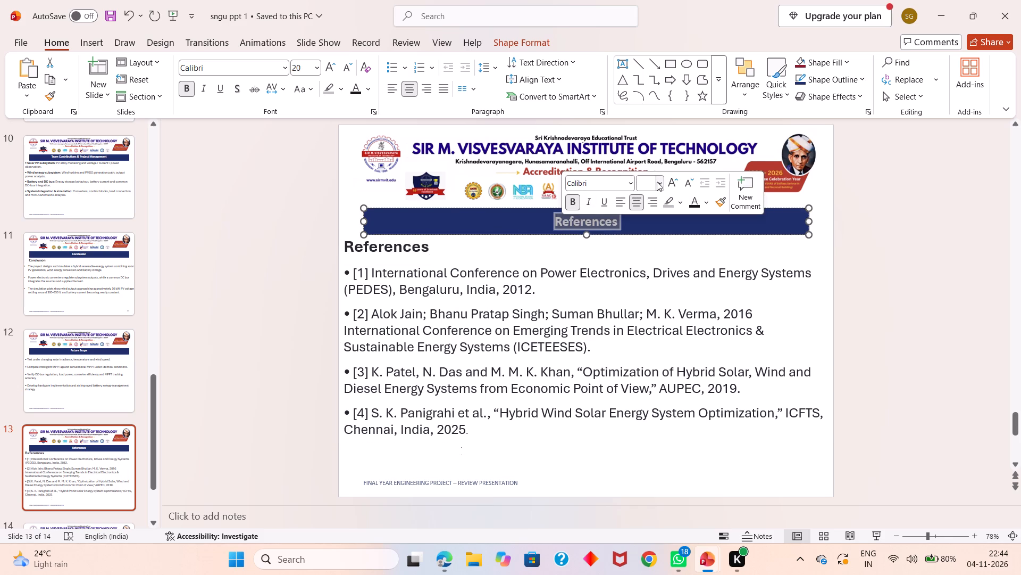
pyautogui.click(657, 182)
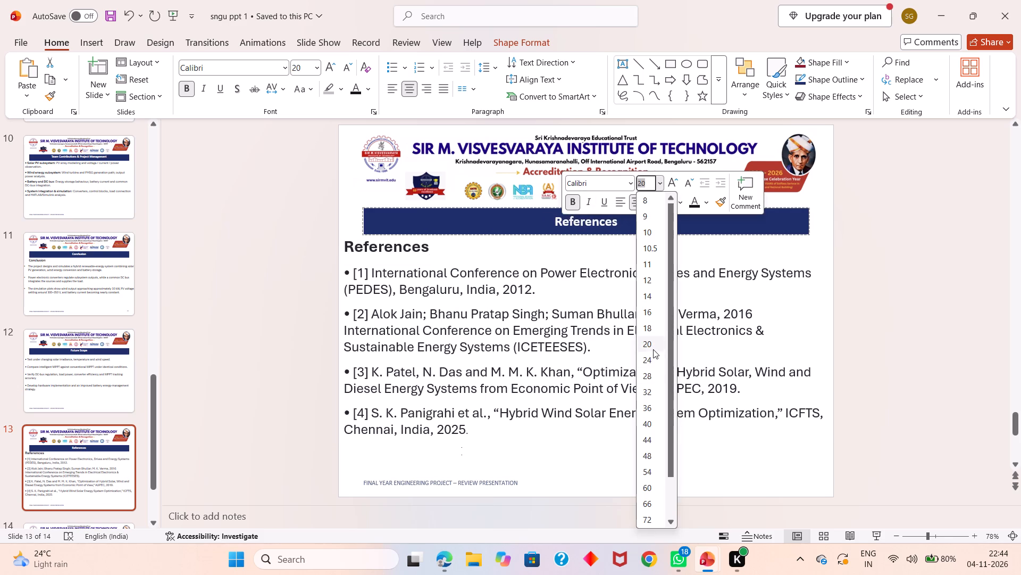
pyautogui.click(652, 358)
# Review the title banners on slides 1 and 2, including the empty title placeholder on slide 2.
pyautogui.scroll(2, 599, 312)
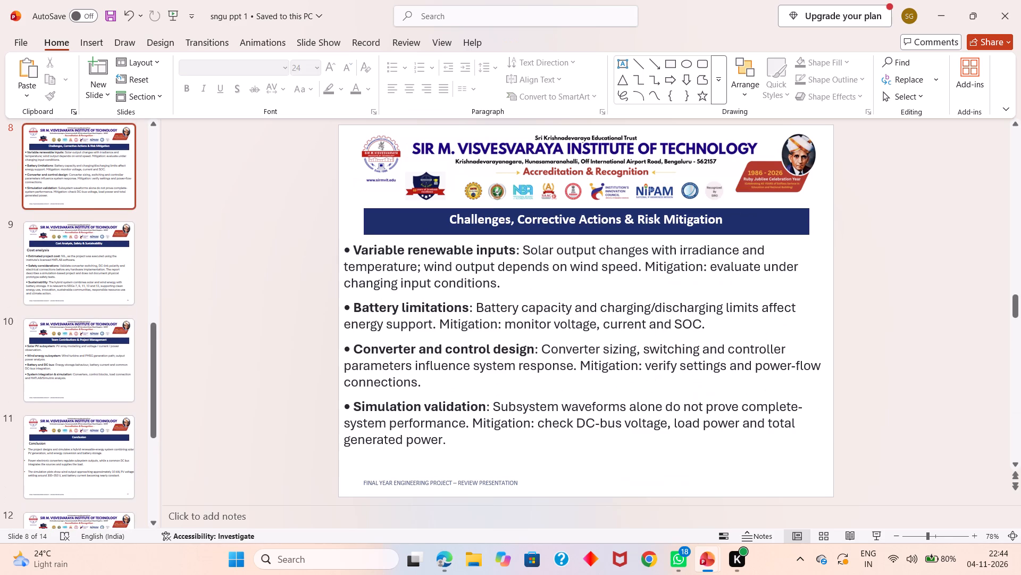
pyautogui.scroll(4, 664, 272)
pyautogui.hscroll(1, 664, 272)
pyautogui.scroll(5, 664, 272)
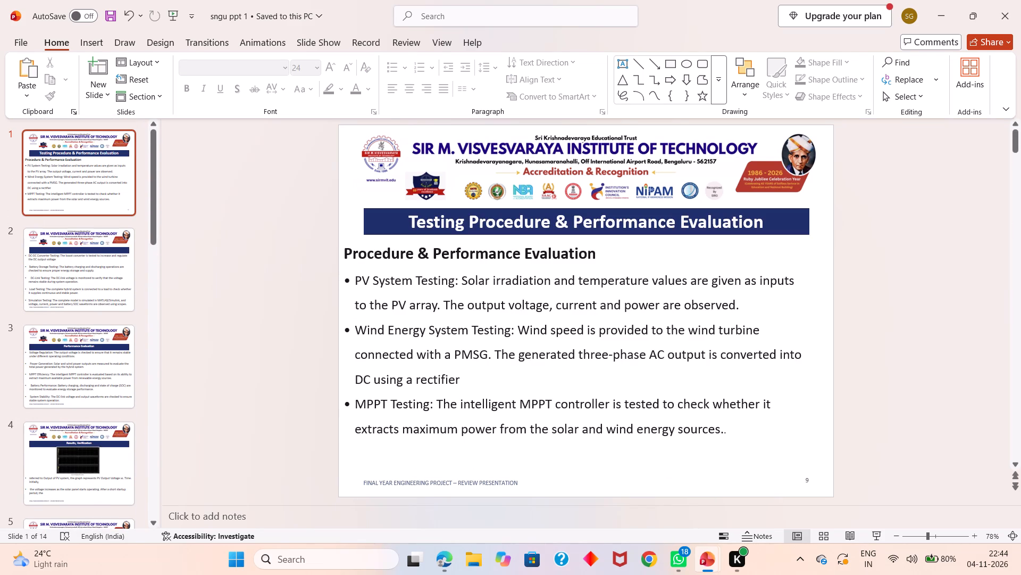
pyautogui.scroll(2, 664, 272)
pyautogui.click(124, 322)
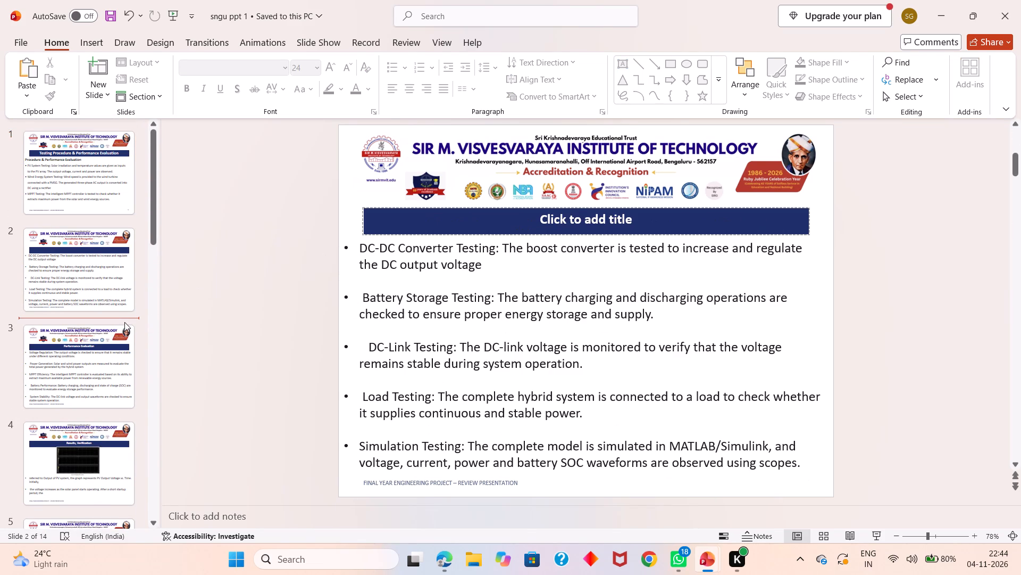
pyautogui.moveTo(633, 221); pyautogui.dragTo(586, 227)
pyautogui.click(586, 227)
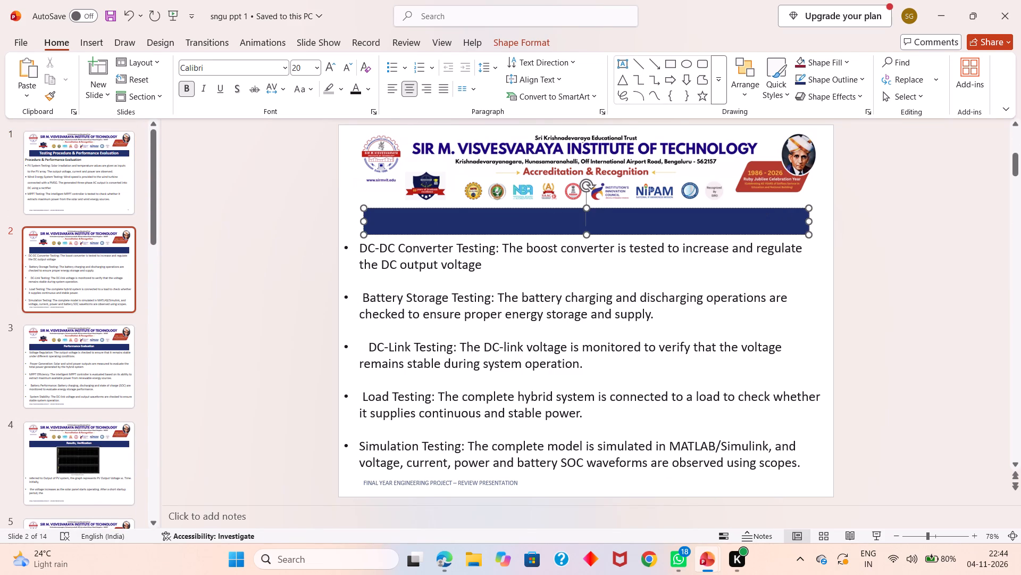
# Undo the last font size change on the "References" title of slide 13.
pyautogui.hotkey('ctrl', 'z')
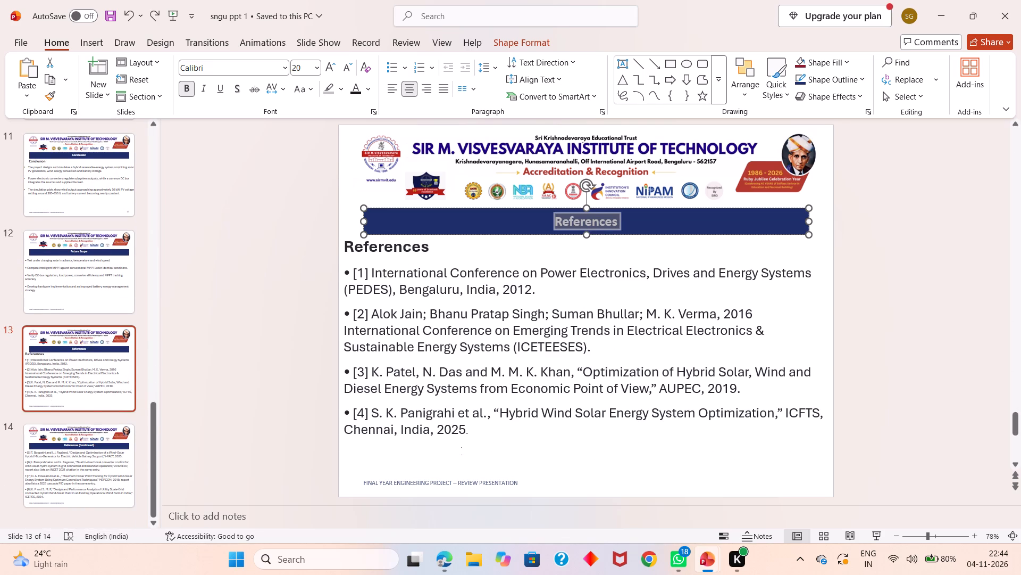
# Enlarge the "Performance Evaluation" title on slide 3, trying font size 24 and settling on 28.
pyautogui.scroll(8, 442, 301)
pyautogui.click(90, 392)
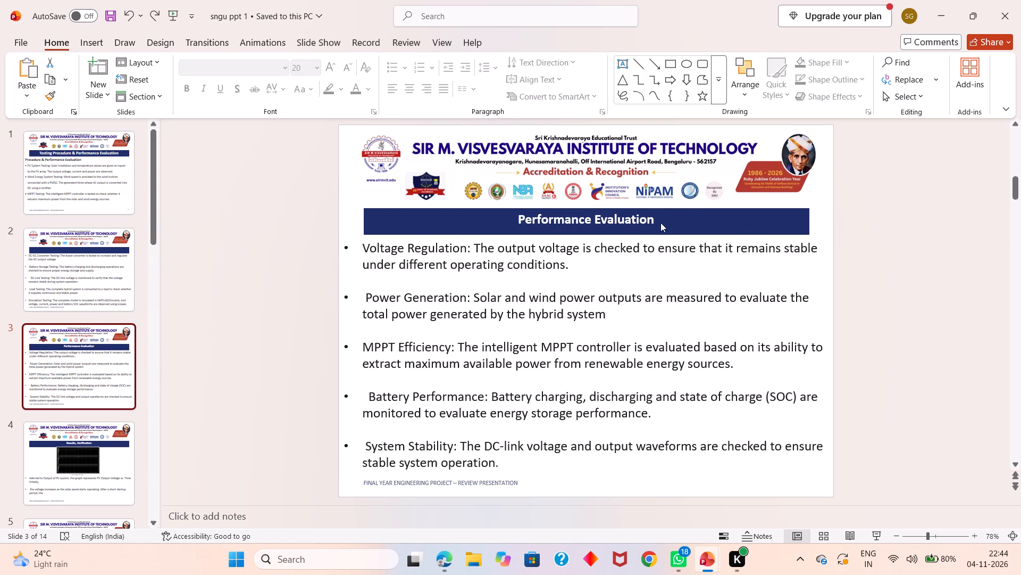
pyautogui.click(659, 222)
pyautogui.click(655, 218)
pyautogui.doubleClick(655, 218)
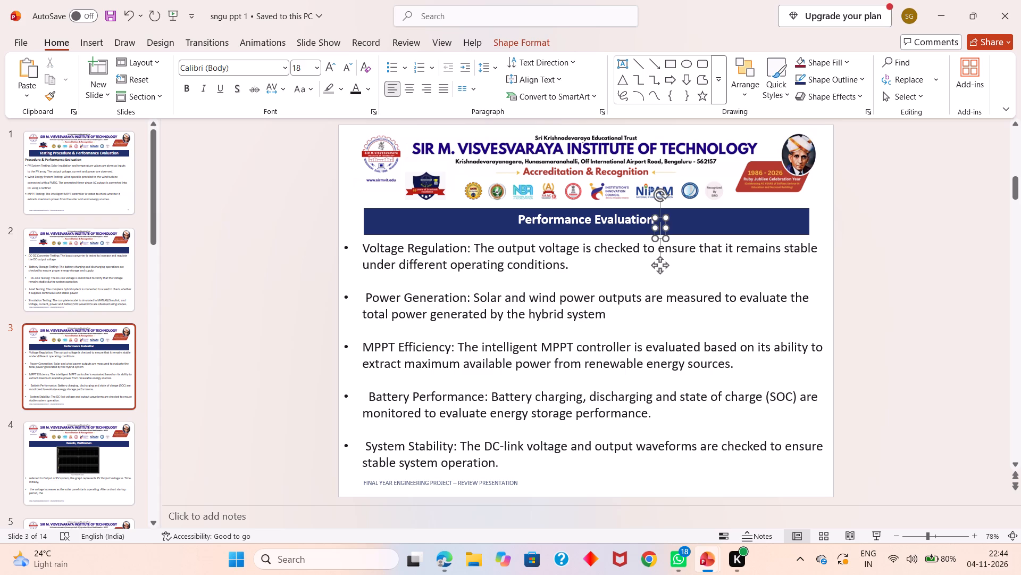
pyautogui.click(643, 218)
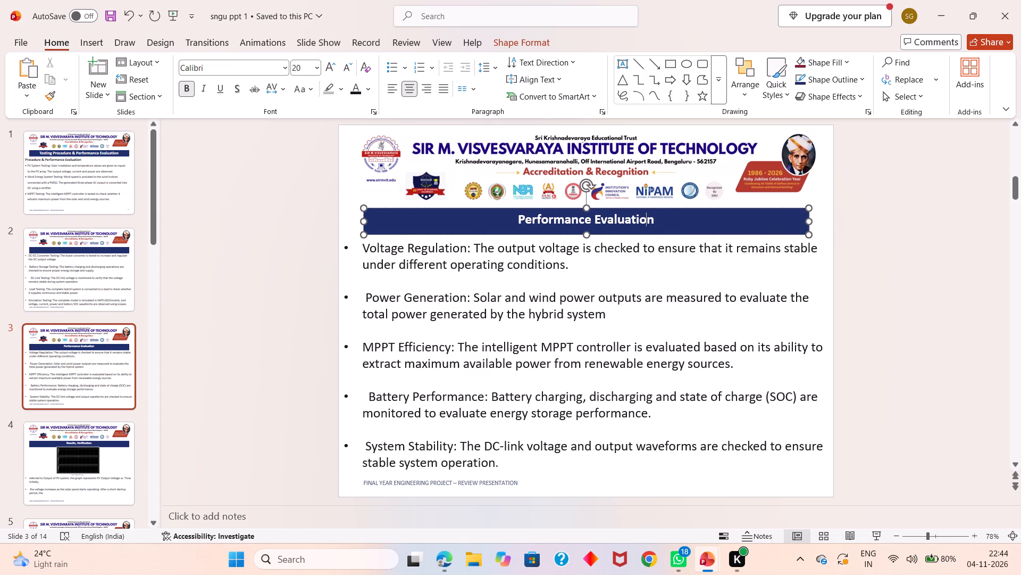
pyautogui.click(659, 219)
pyautogui.click(640, 219)
pyautogui.moveTo(640, 219); pyautogui.dragTo(549, 240)
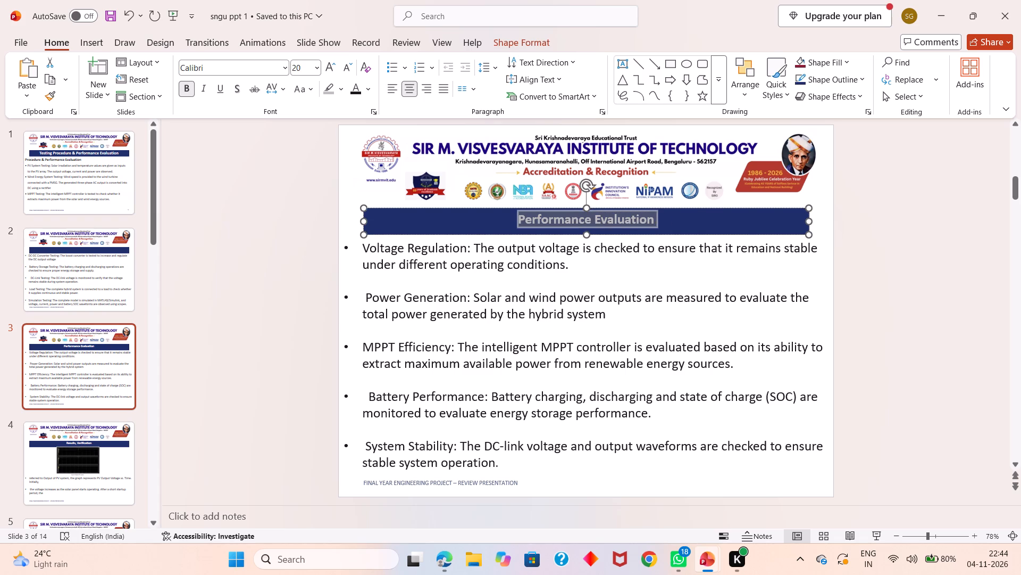
pyautogui.moveTo(549, 240); pyautogui.dragTo(543, 240)
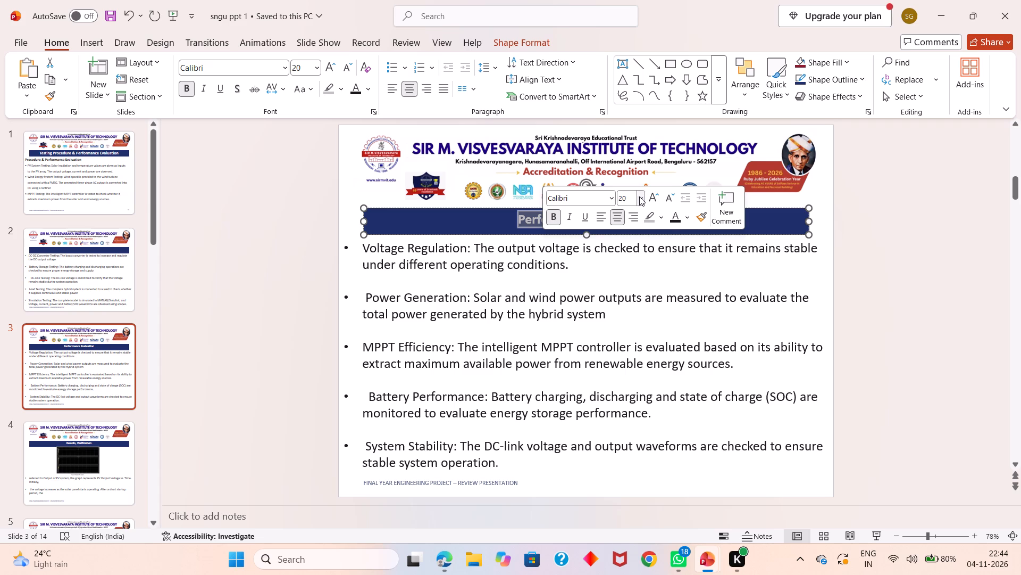
pyautogui.click(639, 196)
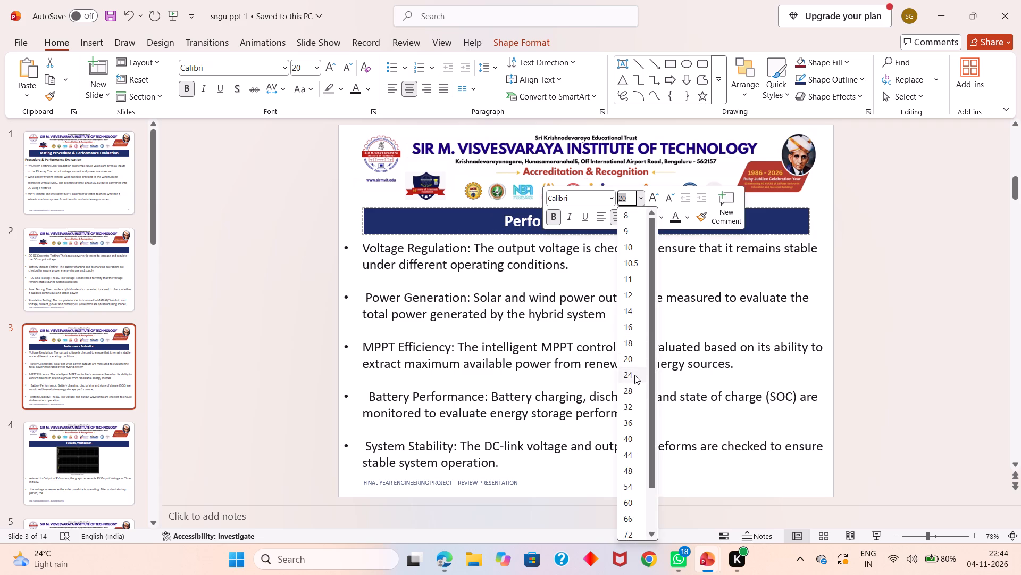
pyautogui.click(634, 375)
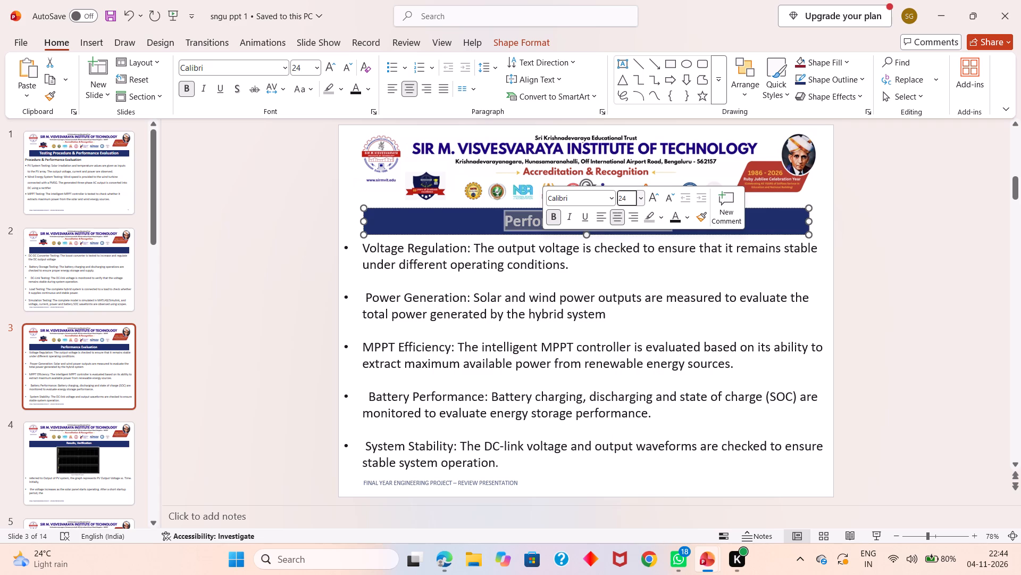
pyautogui.click(638, 195)
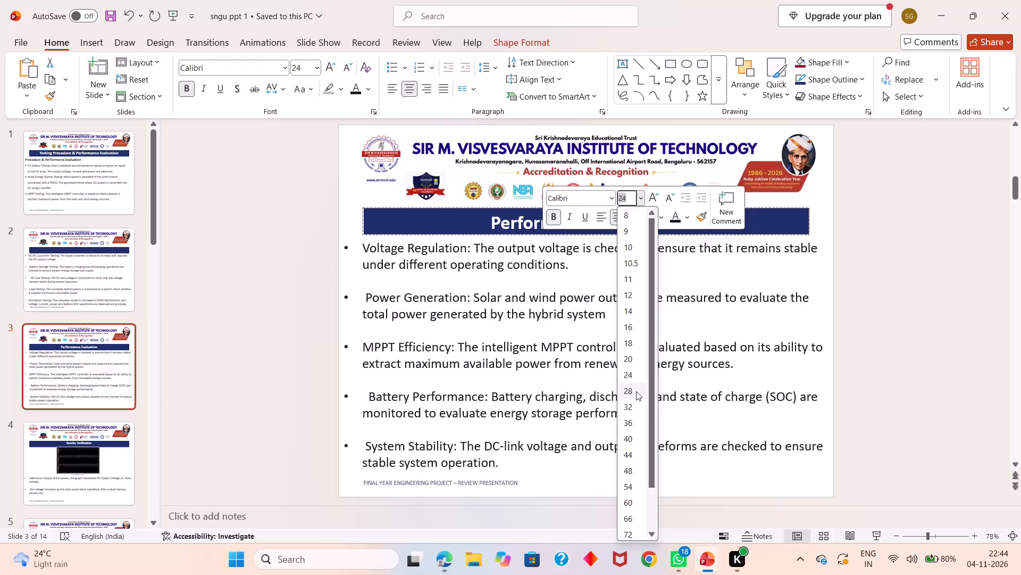
pyautogui.click(636, 391)
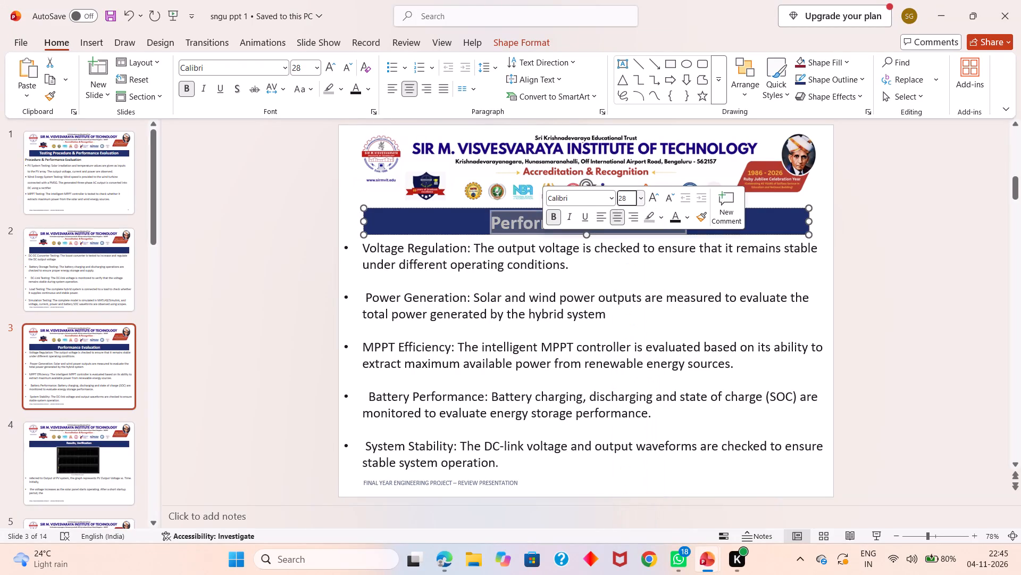
# Set the font size of the "Results, Verification" title on slide 4 to 28.
pyautogui.click(116, 435)
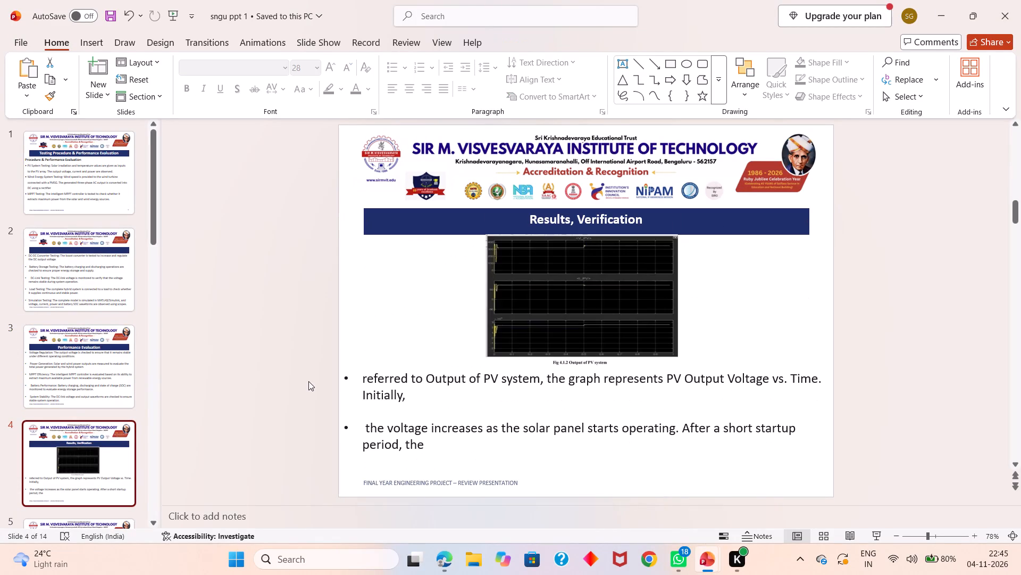
pyautogui.doubleClick(541, 217)
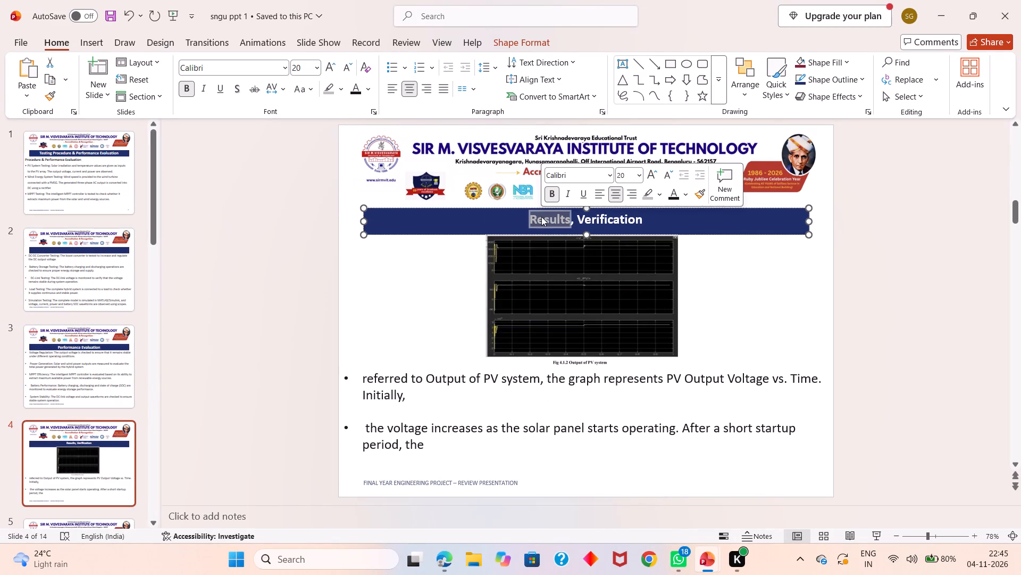
pyautogui.doubleClick(541, 217)
pyautogui.moveTo(541, 217); pyautogui.dragTo(614, 214)
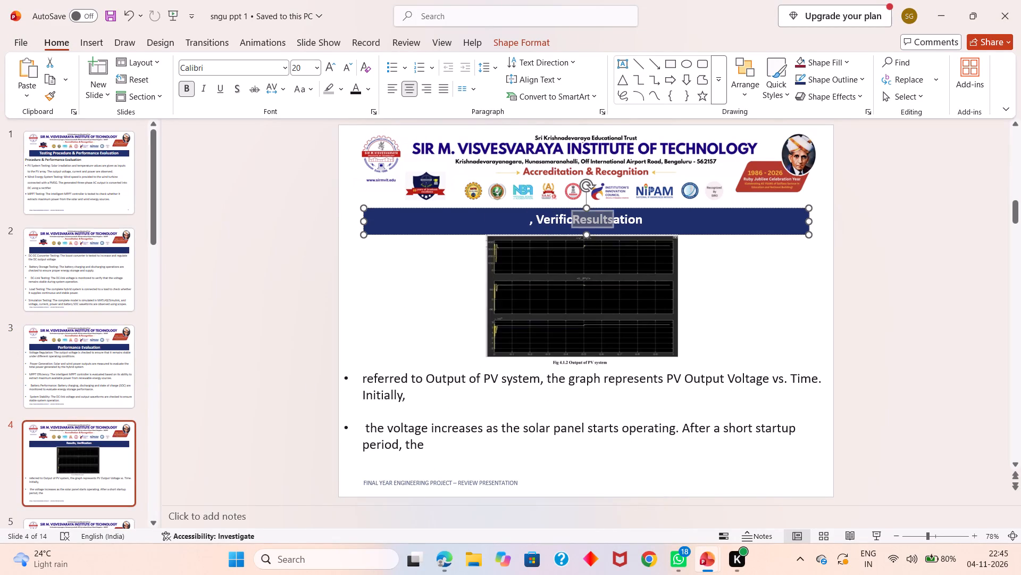
pyautogui.hotkey('ctrl', 'z')
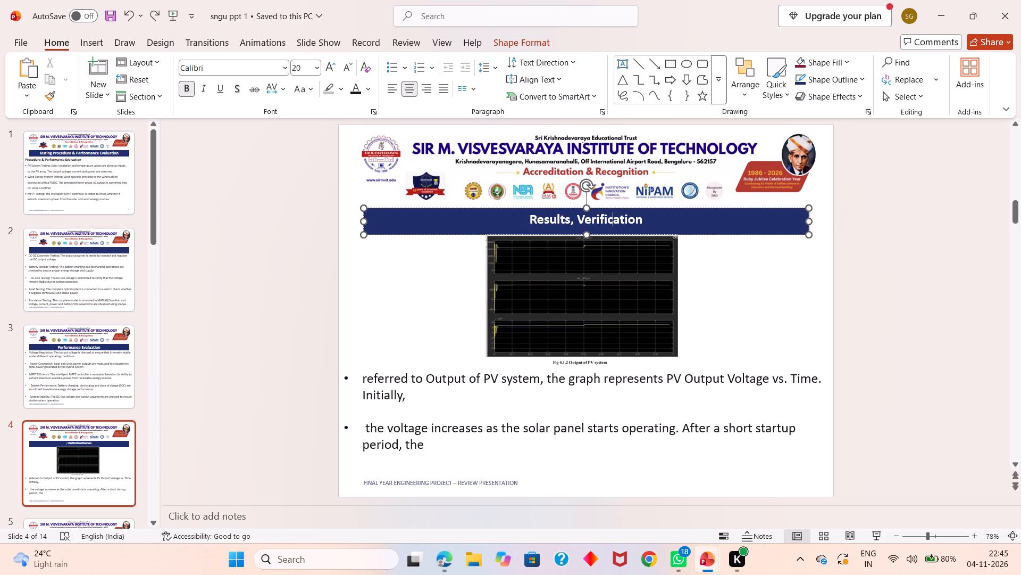
pyautogui.moveTo(654, 223); pyautogui.dragTo(535, 233)
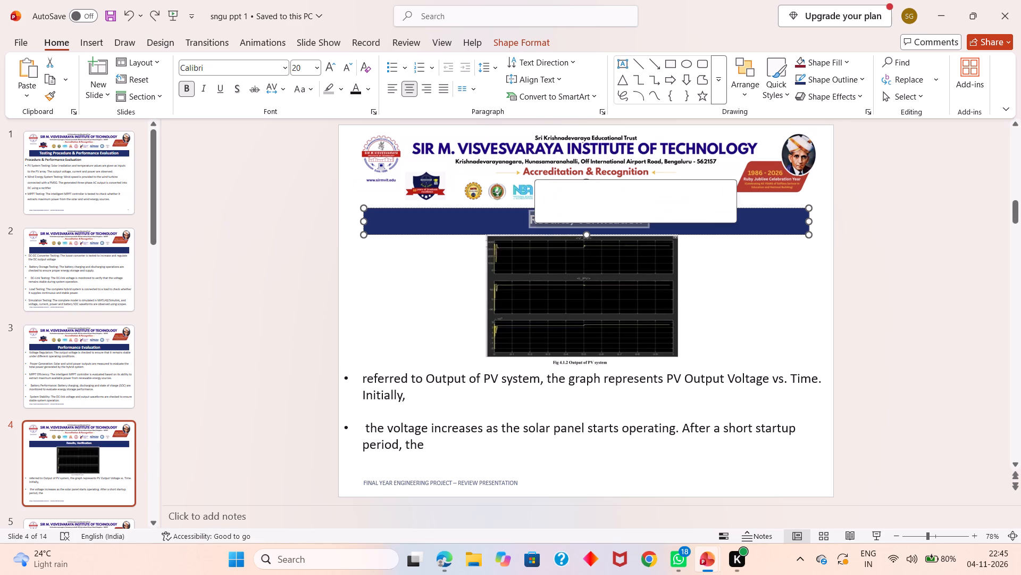
pyautogui.click(631, 193)
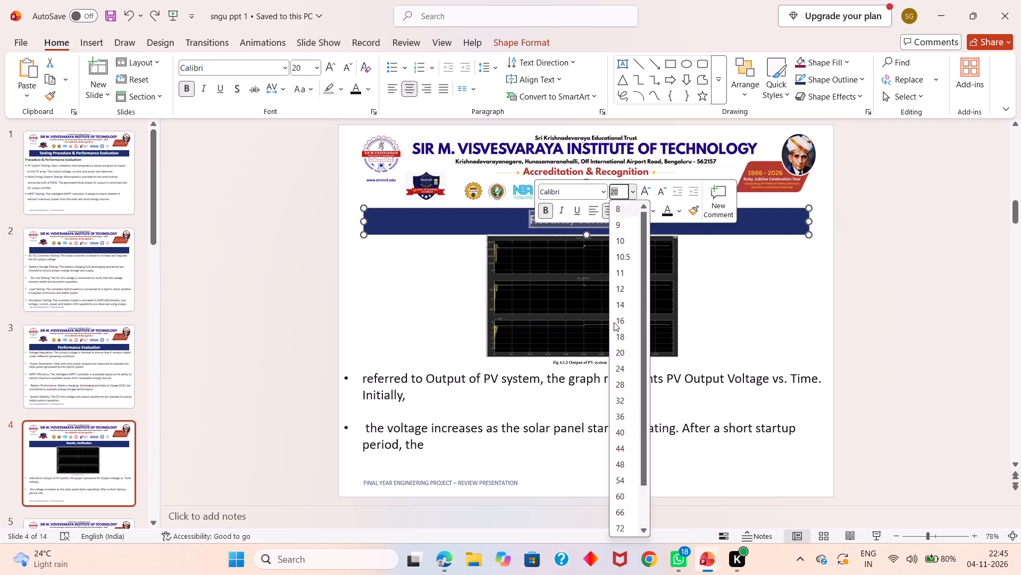
pyautogui.click(627, 390)
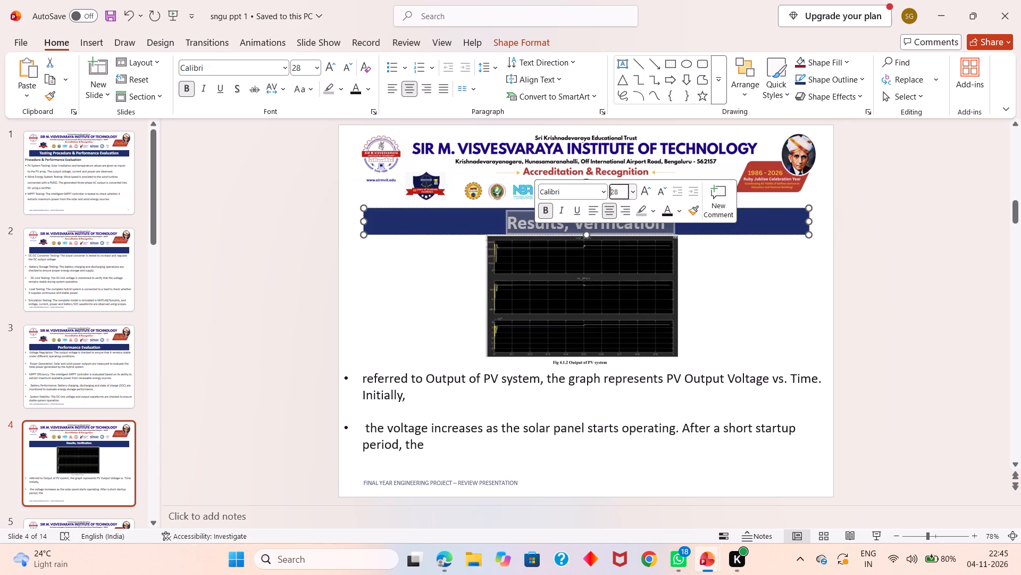
# Set the font size of the "Results, Verification" title on slide 6, the wind power slide, to 28.
pyautogui.click(69, 369)
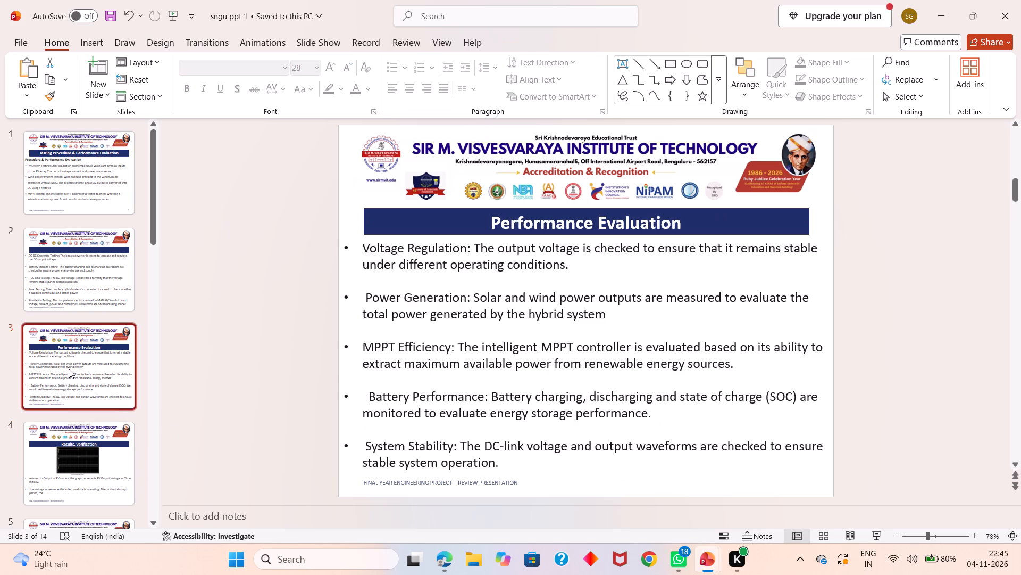
pyautogui.click(66, 445)
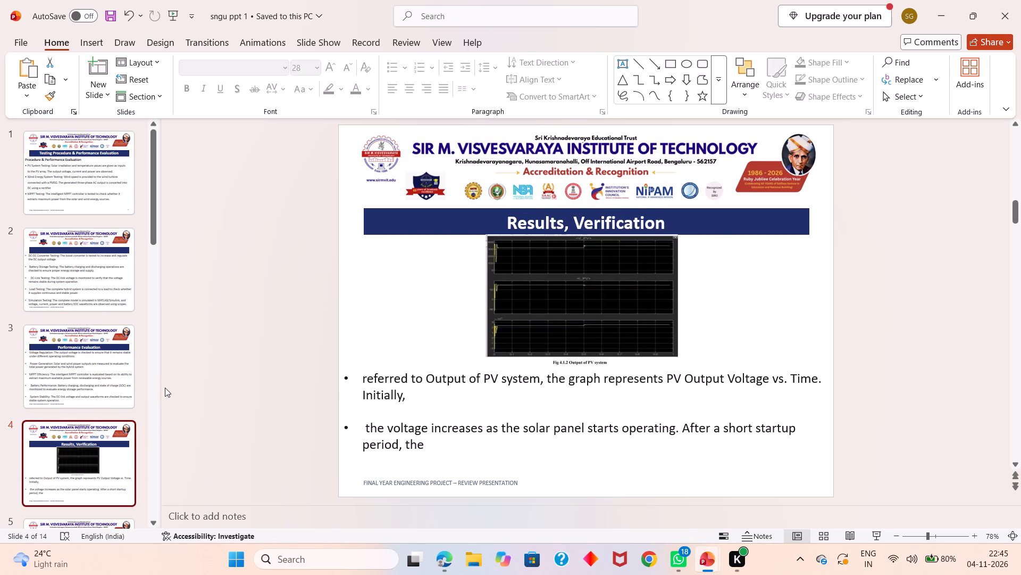
pyautogui.scroll(-1, 165, 388)
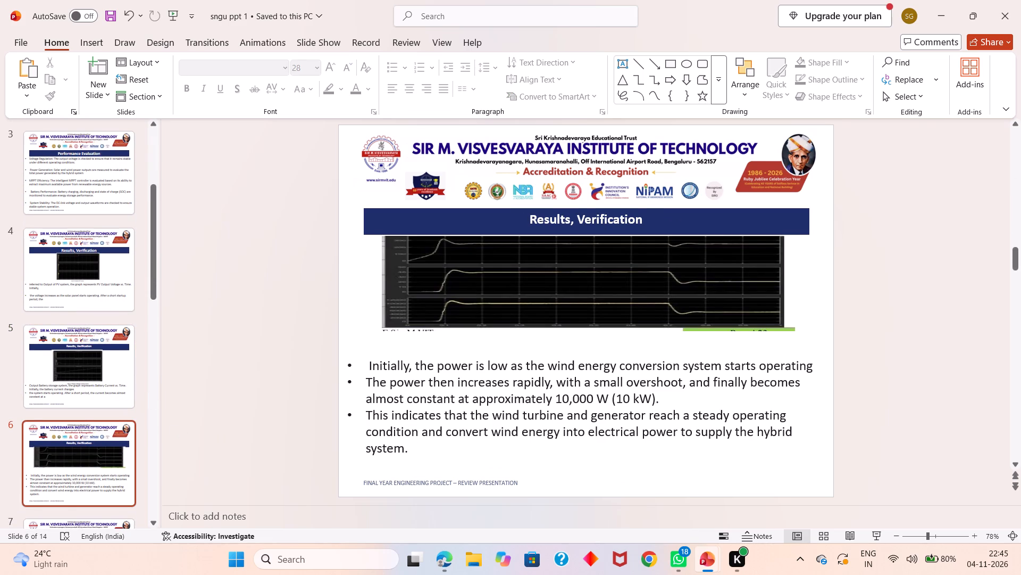
pyautogui.doubleClick(613, 226)
pyautogui.click(648, 221)
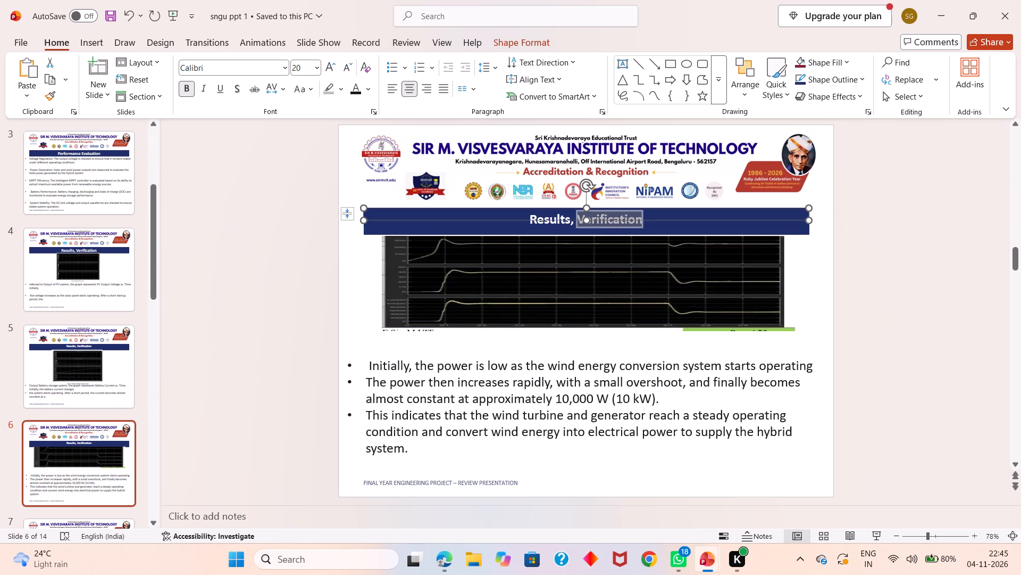
pyautogui.click(647, 219)
pyautogui.moveTo(643, 225); pyautogui.dragTo(553, 232)
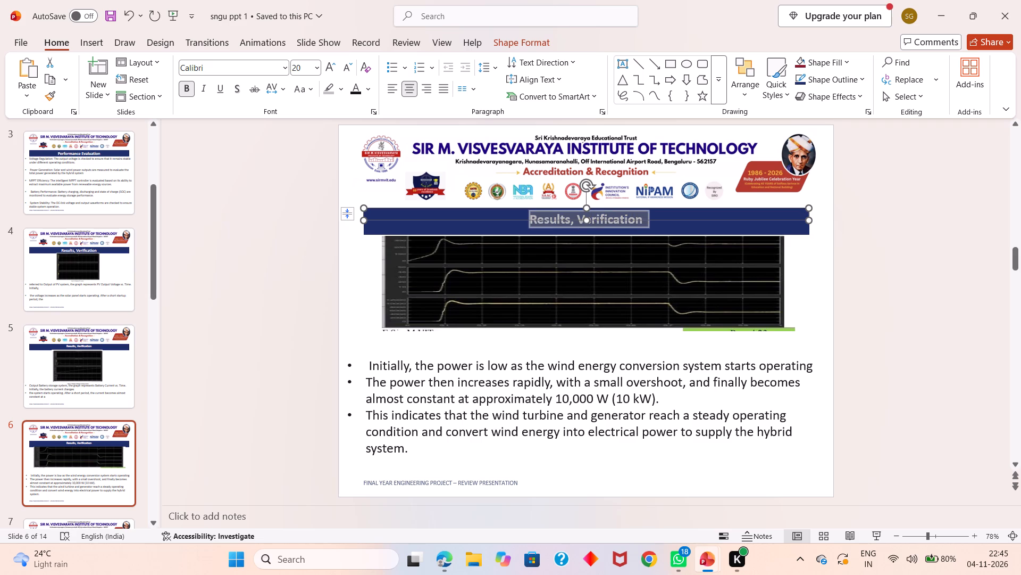
pyautogui.moveTo(553, 232); pyautogui.dragTo(543, 230)
pyautogui.click(643, 186)
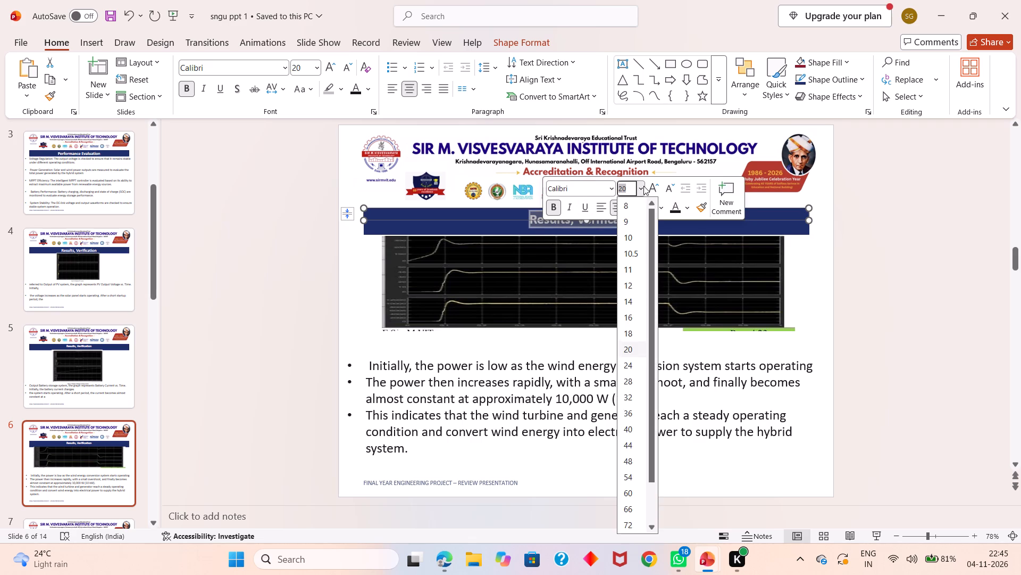
pyautogui.click(626, 377)
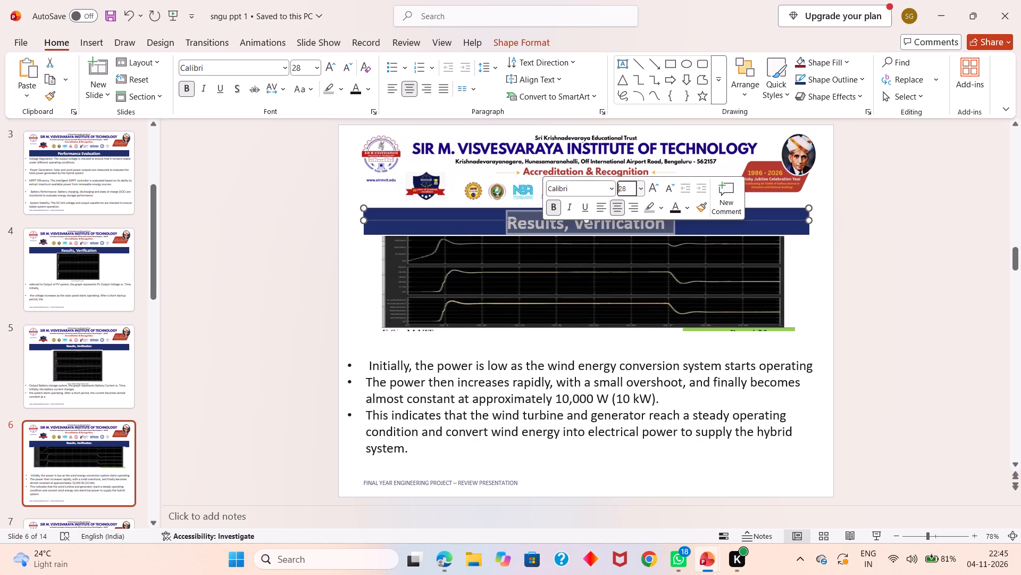
# Set the font size of the "Results, Verification" title on slide 5, the battery storage slide, to 28.
pyautogui.click(99, 380)
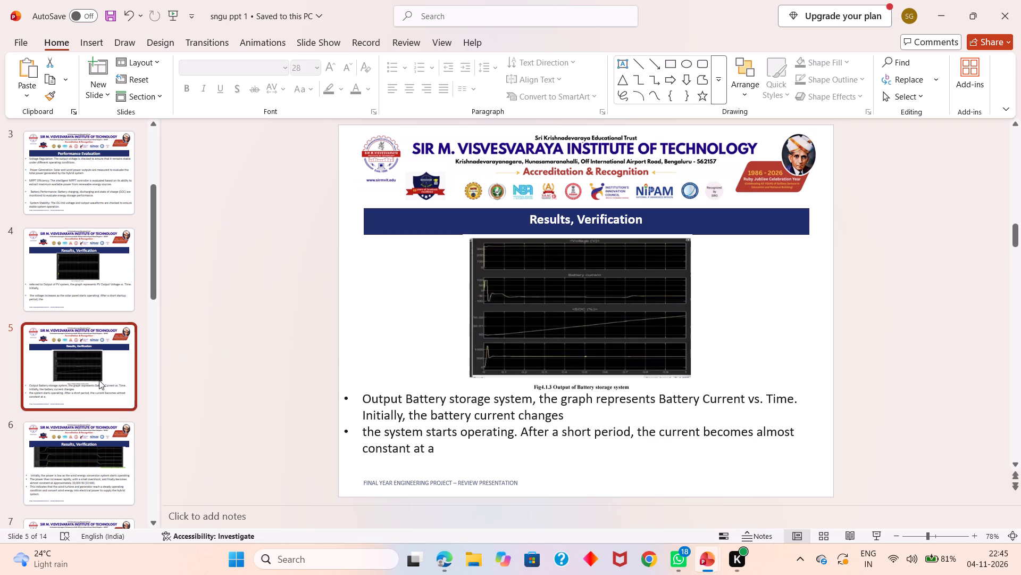
pyautogui.moveTo(642, 220); pyautogui.dragTo(512, 234)
pyautogui.click(609, 194)
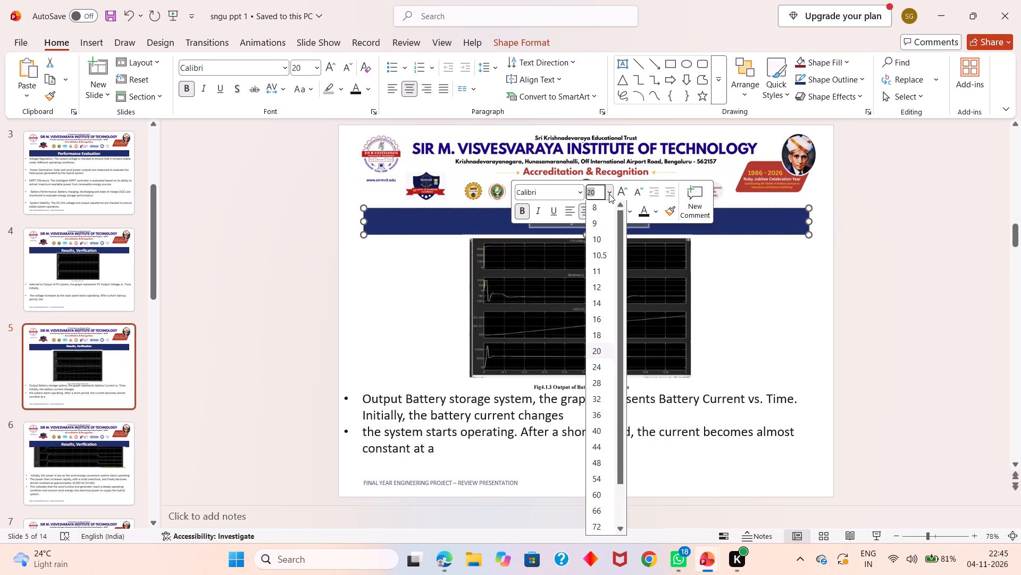
pyautogui.click(595, 381)
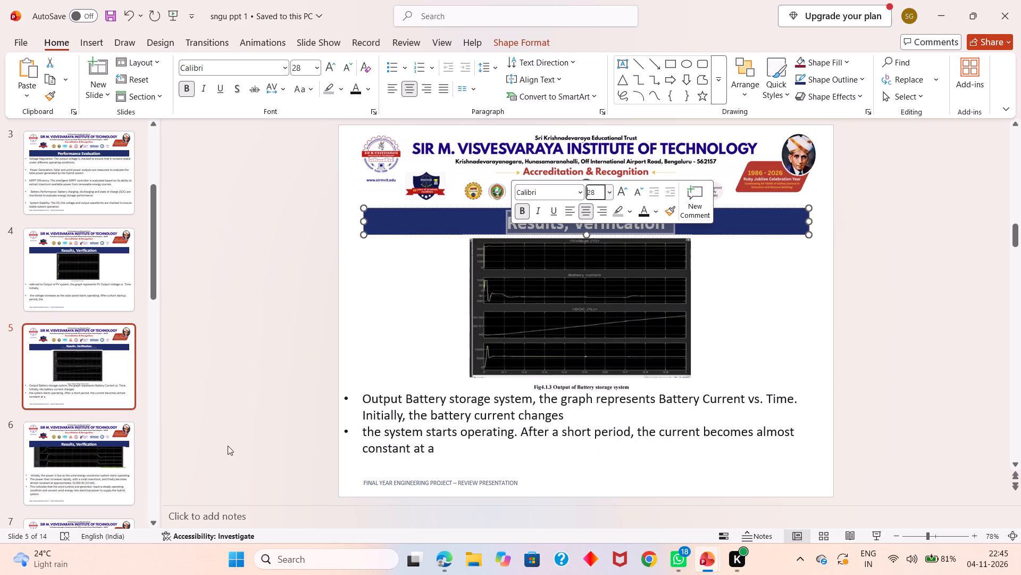
# Set the font size of the "Challenges, Corrective Actions & Risk Mitigation" title on slide 8 to 28.
pyautogui.click(38, 505)
pyautogui.scroll(-1, 60, 448)
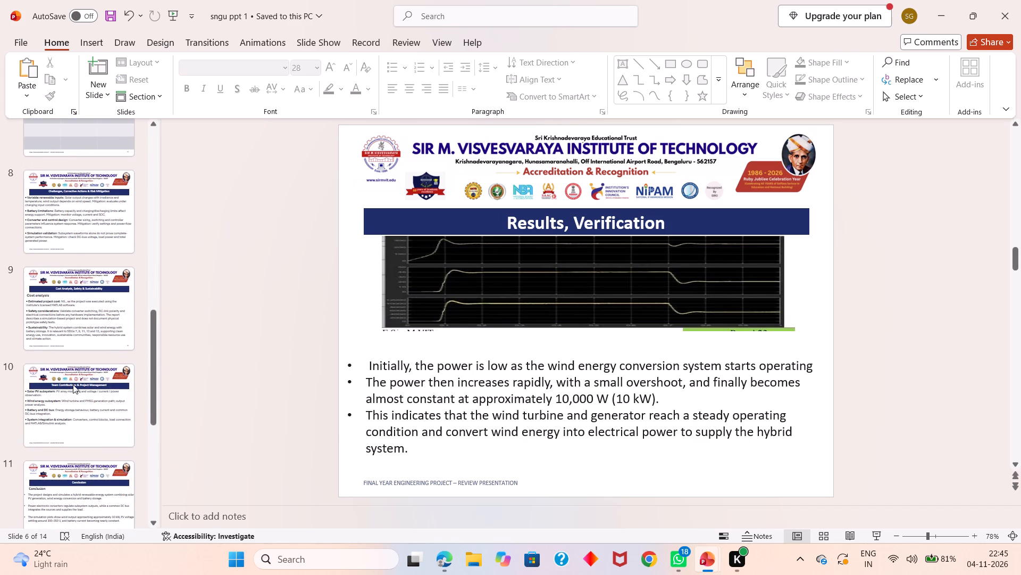
pyautogui.click(94, 213)
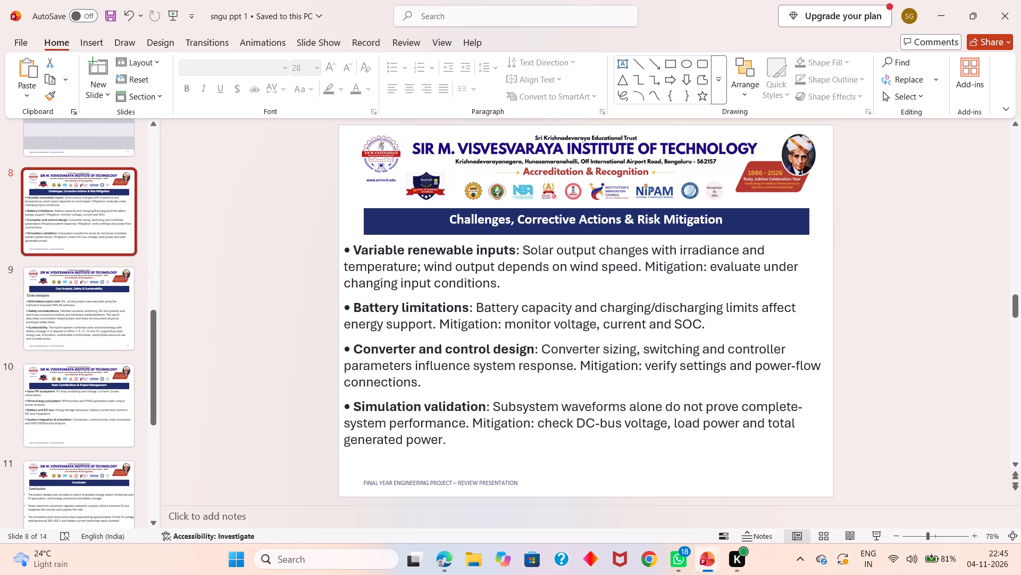
pyautogui.moveTo(718, 216); pyautogui.dragTo(492, 222)
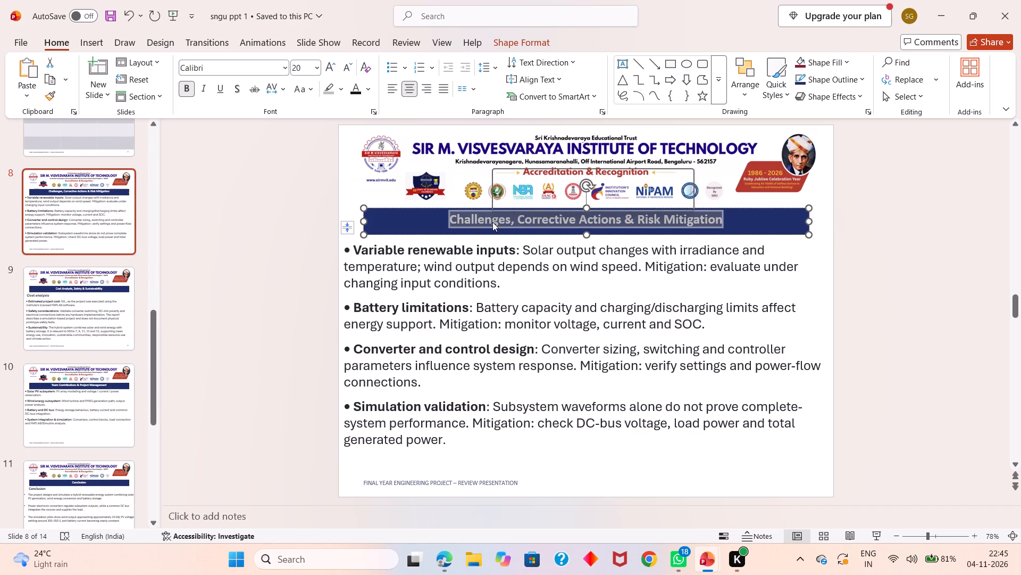
pyautogui.click(592, 182)
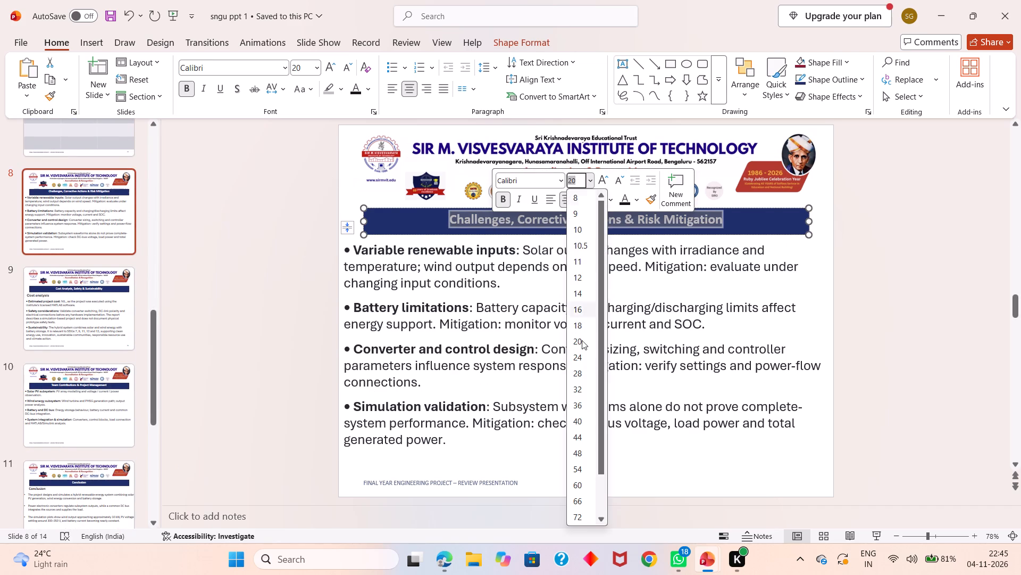
pyautogui.click(587, 377)
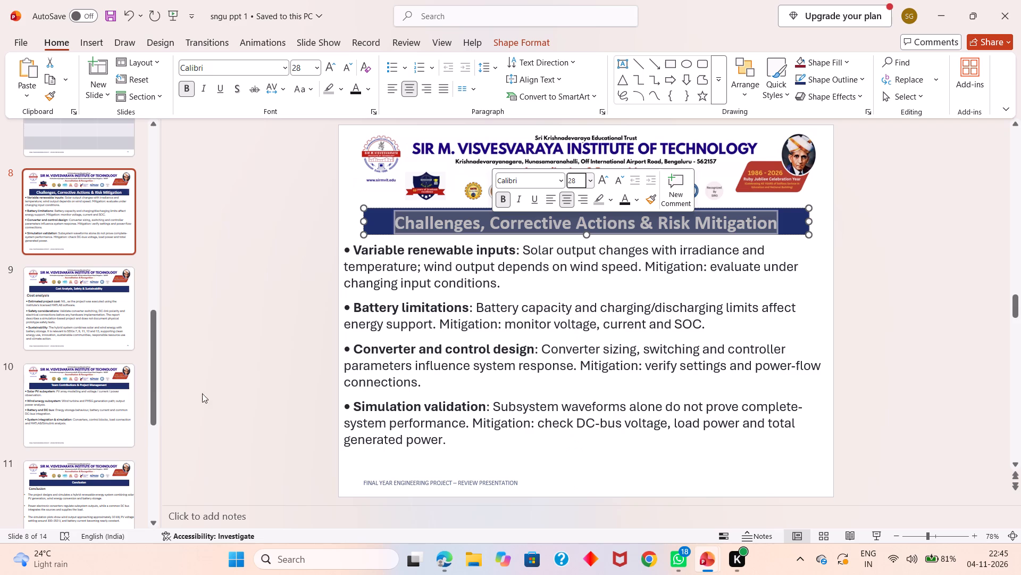
# Set the font size of the "Cost Analysis, Safety & Sustainability" title on slide 9 to 28.
pyautogui.click(85, 335)
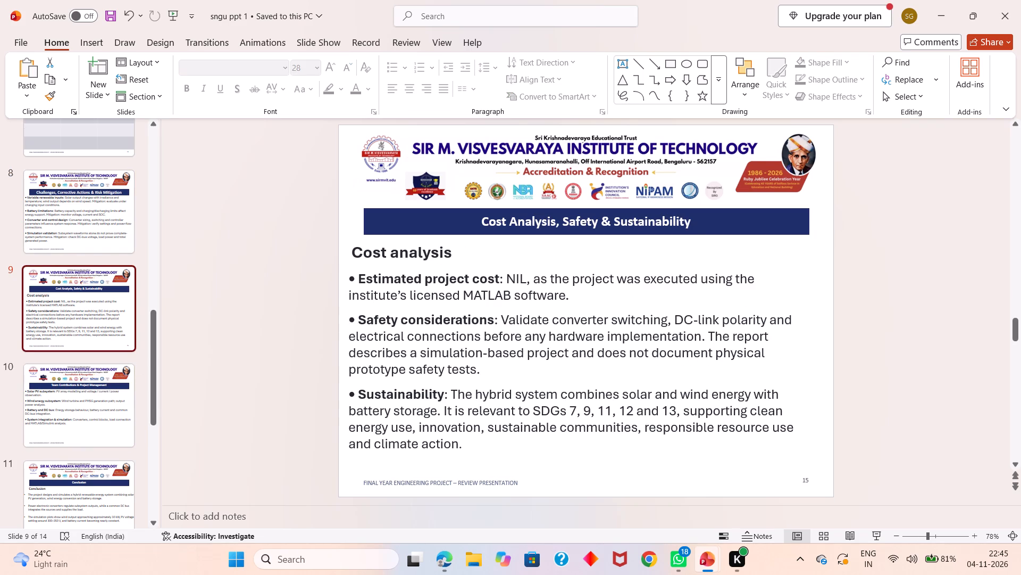
pyautogui.doubleClick(696, 219)
pyautogui.click(693, 219)
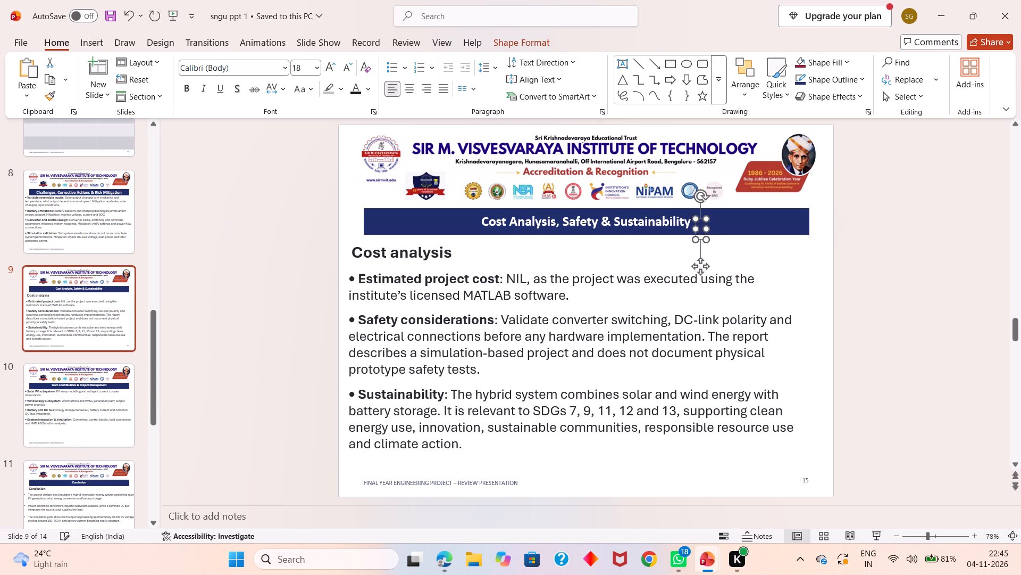
pyautogui.click(692, 219)
pyautogui.click(682, 221)
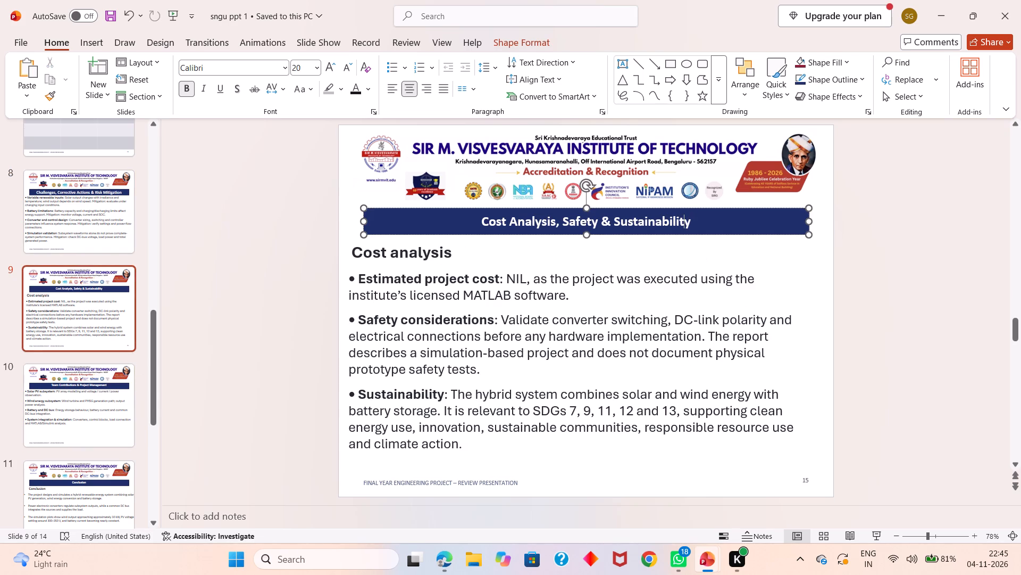
pyautogui.moveTo(691, 222); pyautogui.dragTo(509, 231)
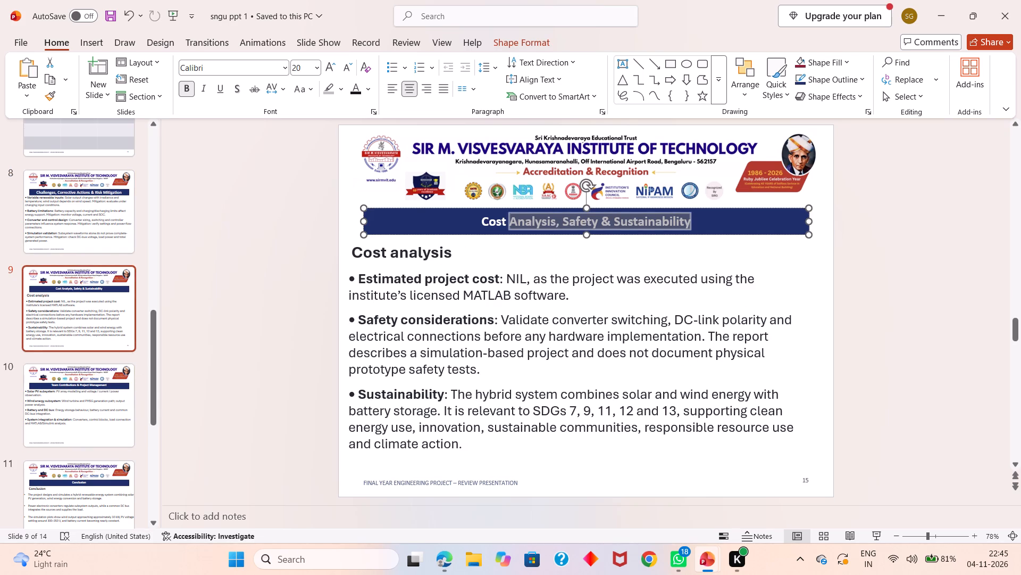
pyautogui.moveTo(509, 231); pyautogui.dragTo(493, 225)
pyautogui.click(592, 182)
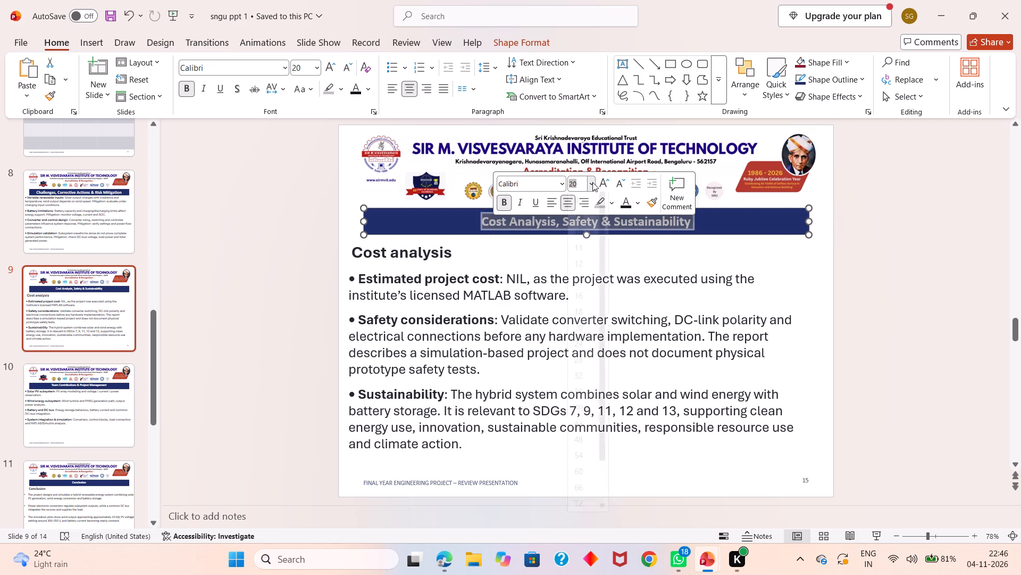
pyautogui.click(585, 373)
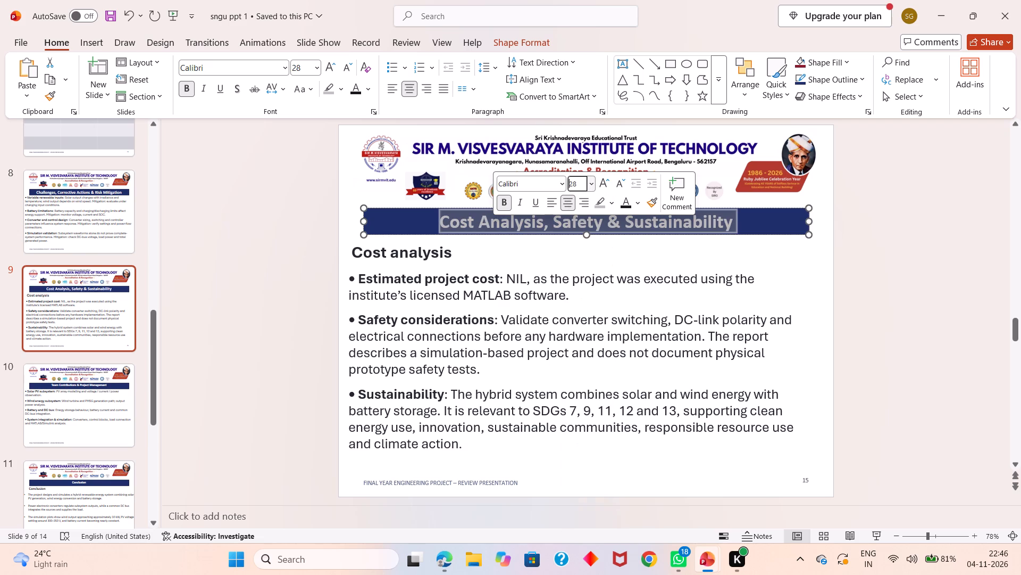
# Set the font size of the "Team Contributions & Project Management" title on slide 10 to 28.
pyautogui.click(86, 422)
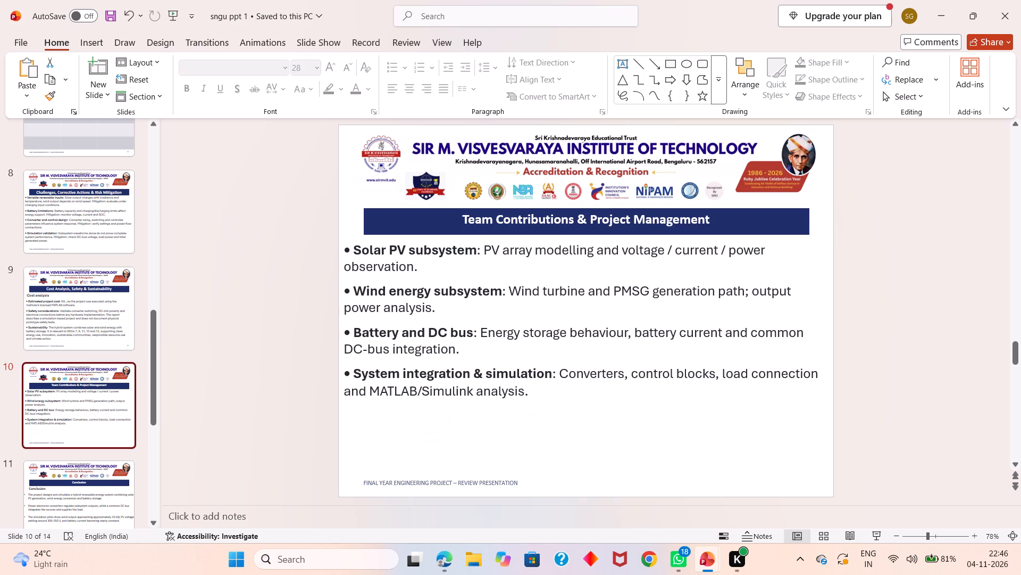
pyautogui.moveTo(709, 213); pyautogui.dragTo(502, 223)
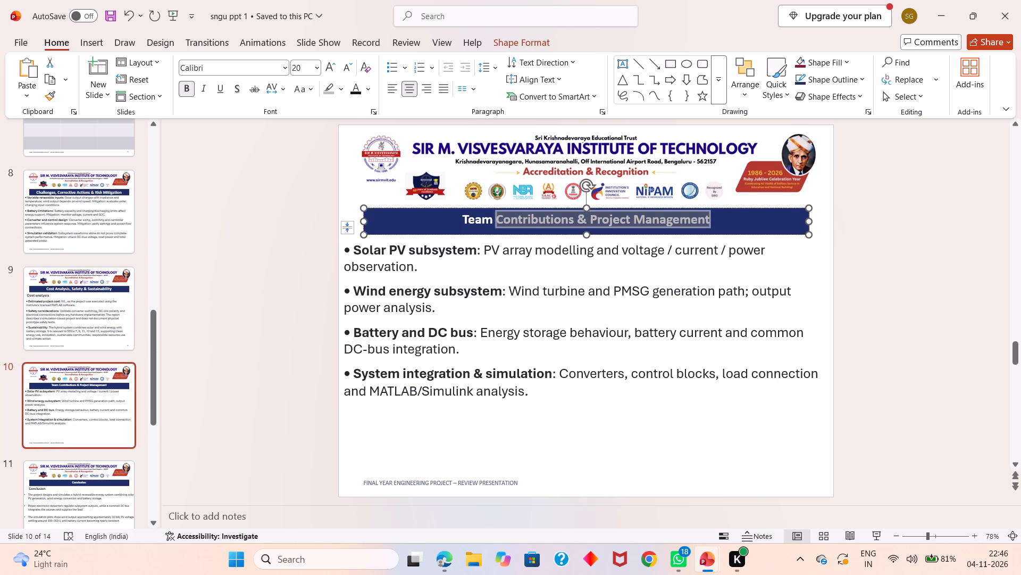
pyautogui.moveTo(502, 223); pyautogui.dragTo(469, 224)
pyautogui.click(567, 183)
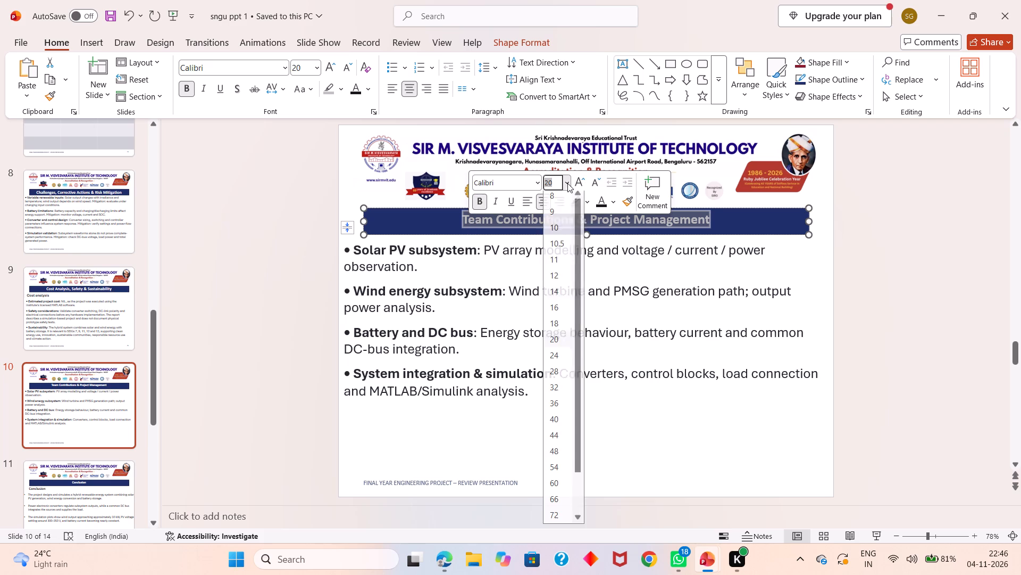
pyautogui.click(565, 379)
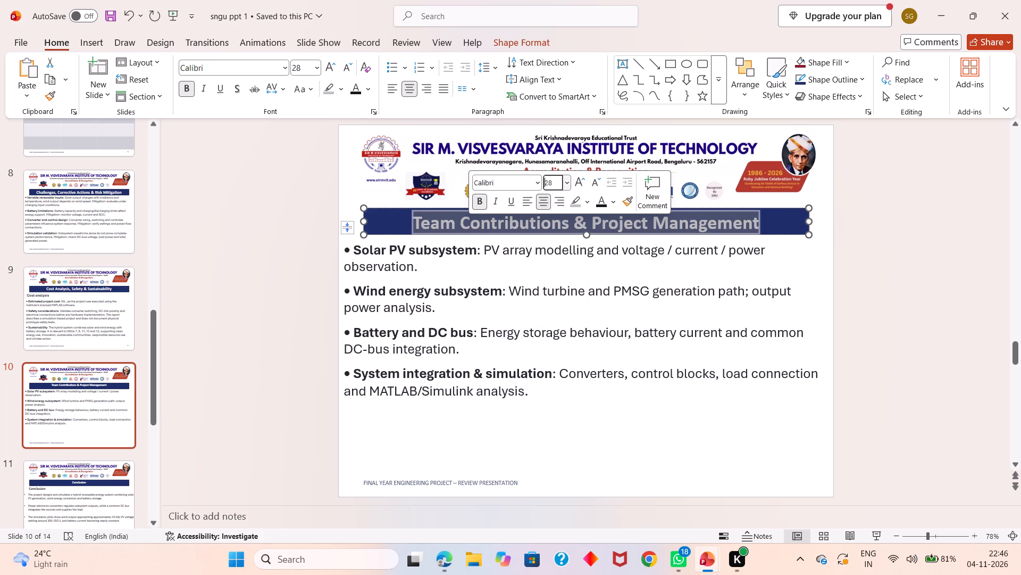
pyautogui.click(100, 416)
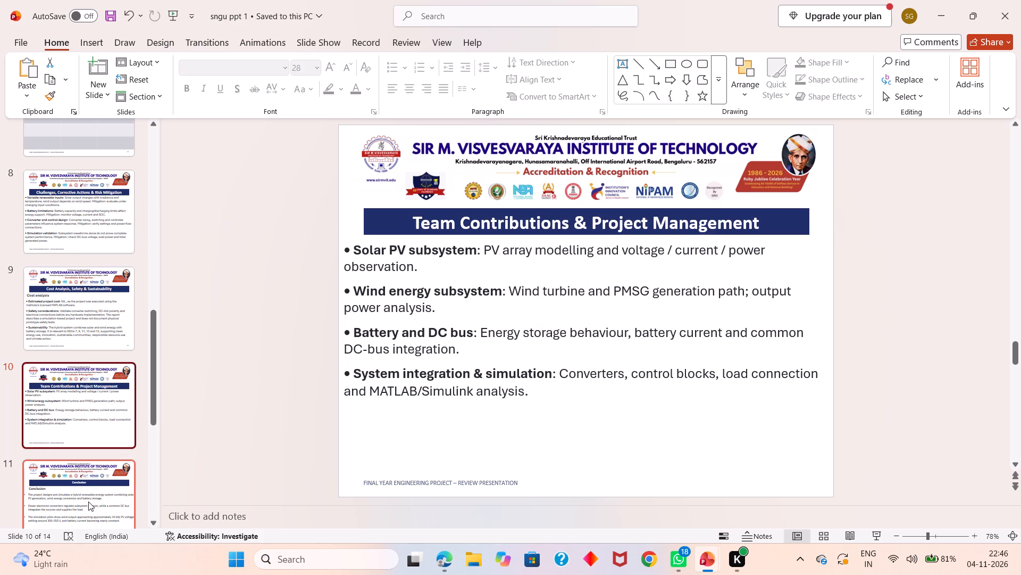
# Set the font size of the "Conclusion" banner title on slide 11 to 28.
pyautogui.click(88, 502)
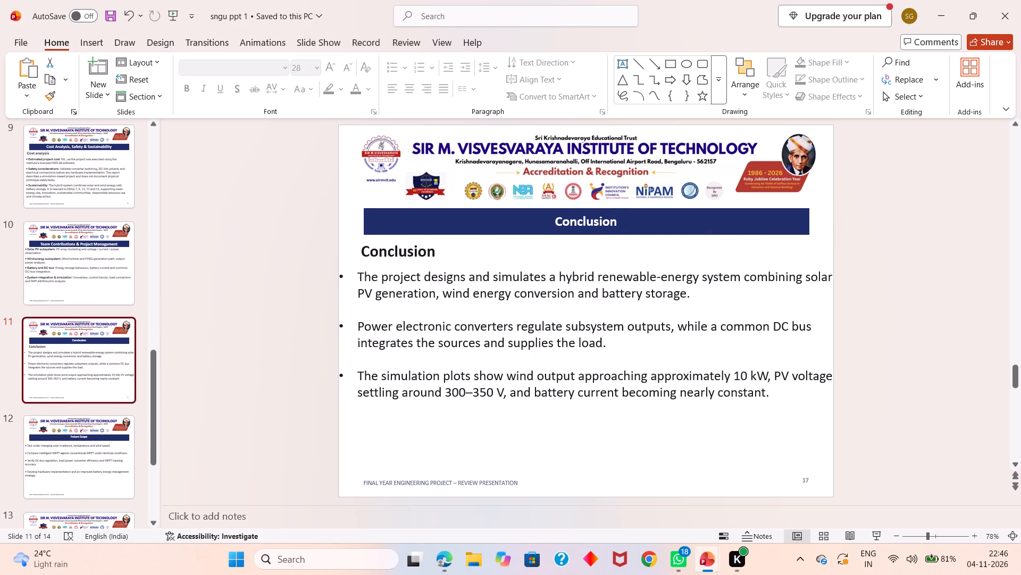
pyautogui.moveTo(615, 221); pyautogui.dragTo(525, 237)
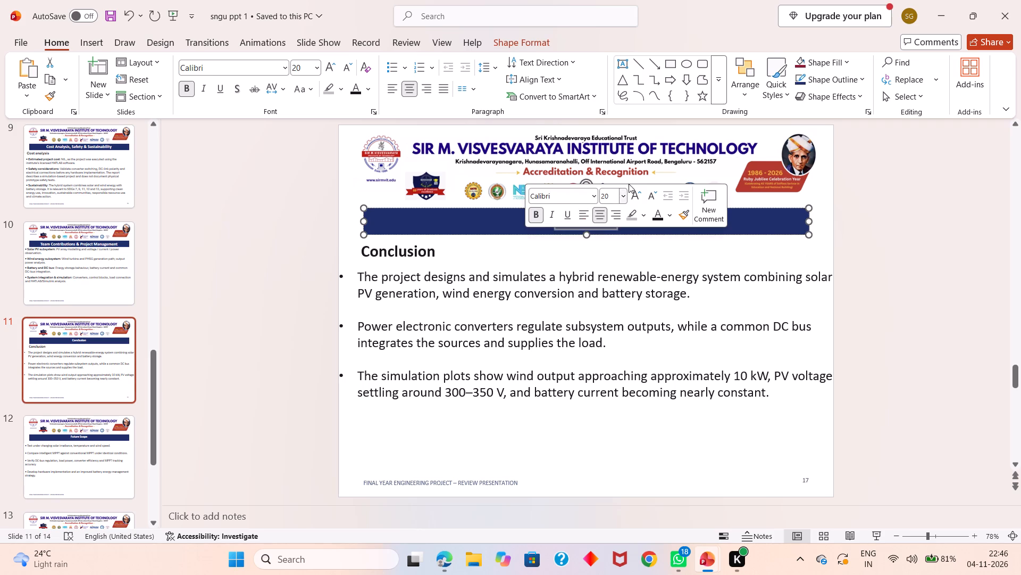
pyautogui.click(624, 194)
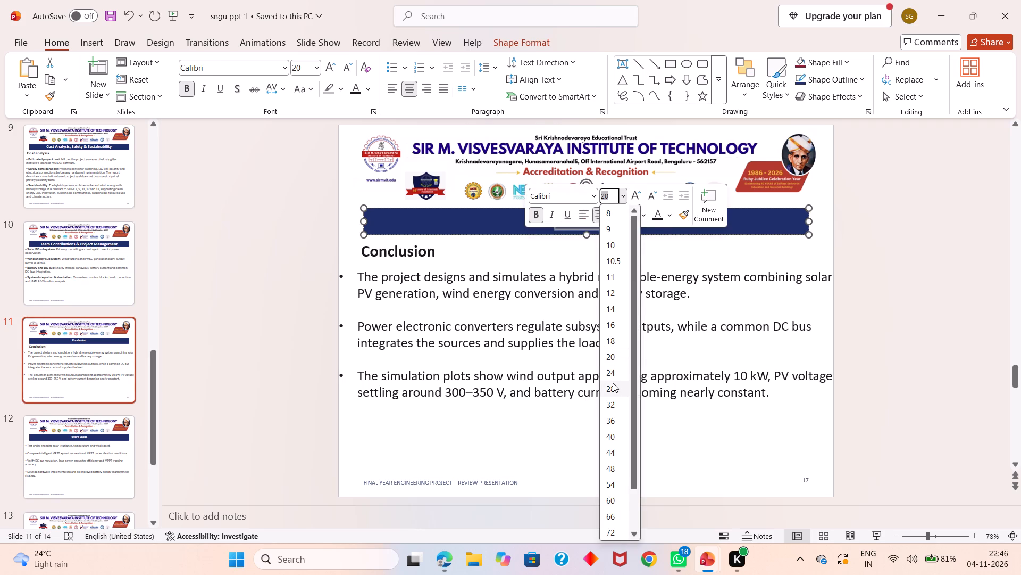
pyautogui.click(613, 383)
# Set the font size of the "Future Scope" title on slide 12 to 28.
pyautogui.click(96, 422)
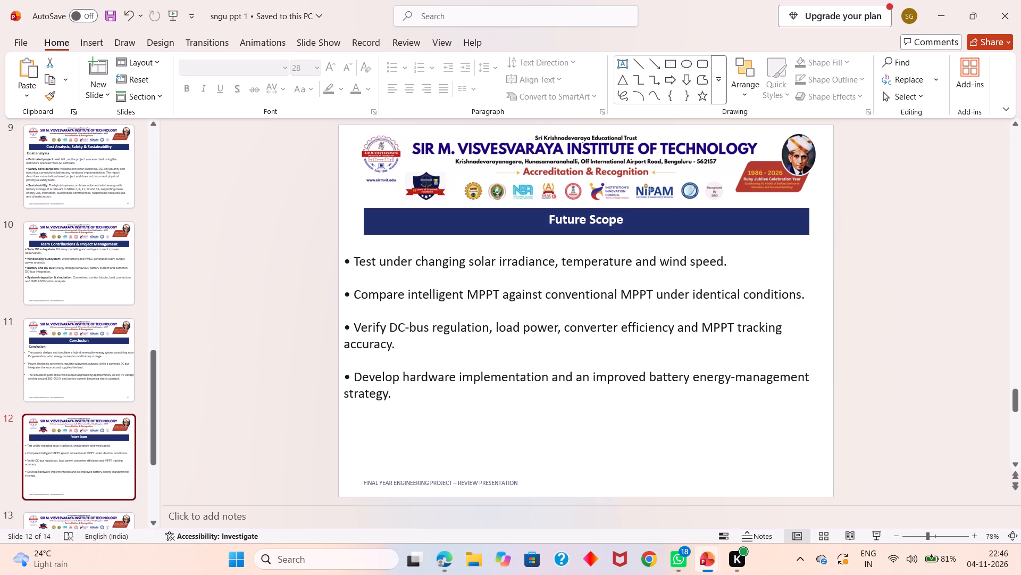
pyautogui.moveTo(624, 220); pyautogui.dragTo(583, 222)
pyautogui.moveTo(630, 217); pyautogui.dragTo(625, 217)
pyautogui.moveTo(625, 217); pyautogui.dragTo(608, 217)
pyautogui.moveTo(616, 217); pyautogui.dragTo(535, 220)
pyautogui.click(631, 179)
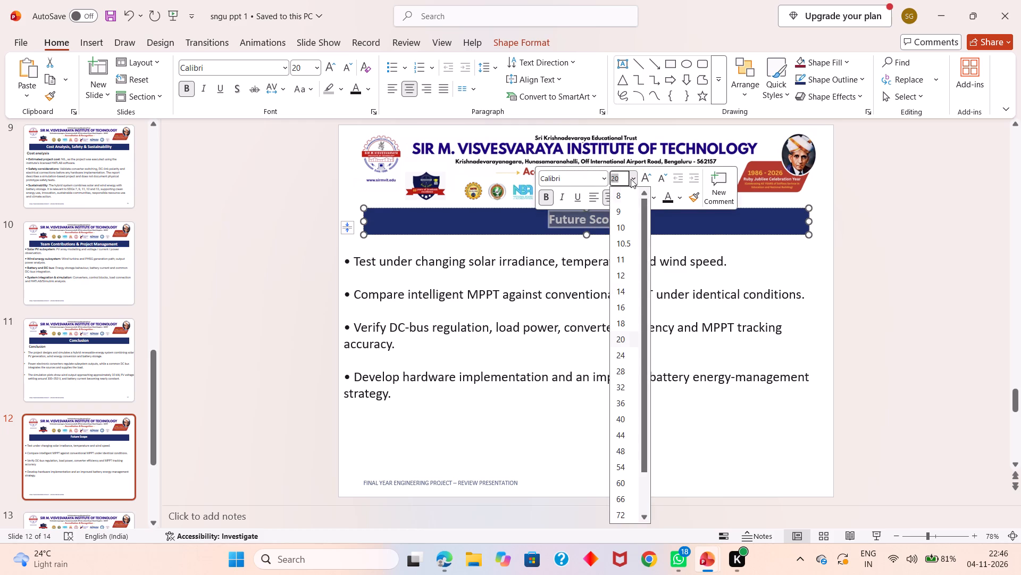
pyautogui.click(626, 365)
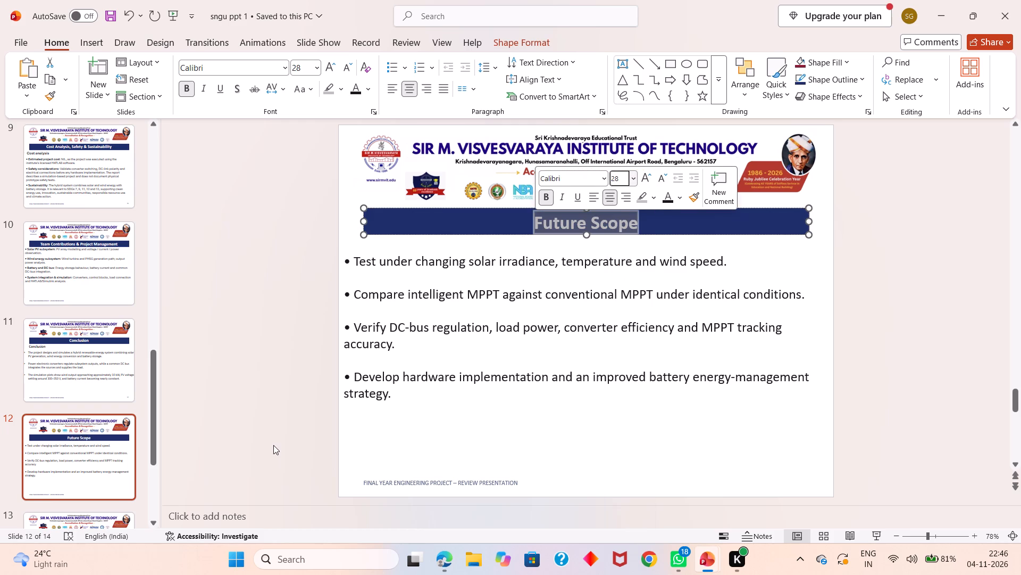
# Set the font size of the "References" banner title on slide 13 to 28.
pyautogui.scroll(-2, 65, 456)
pyautogui.click(64, 366)
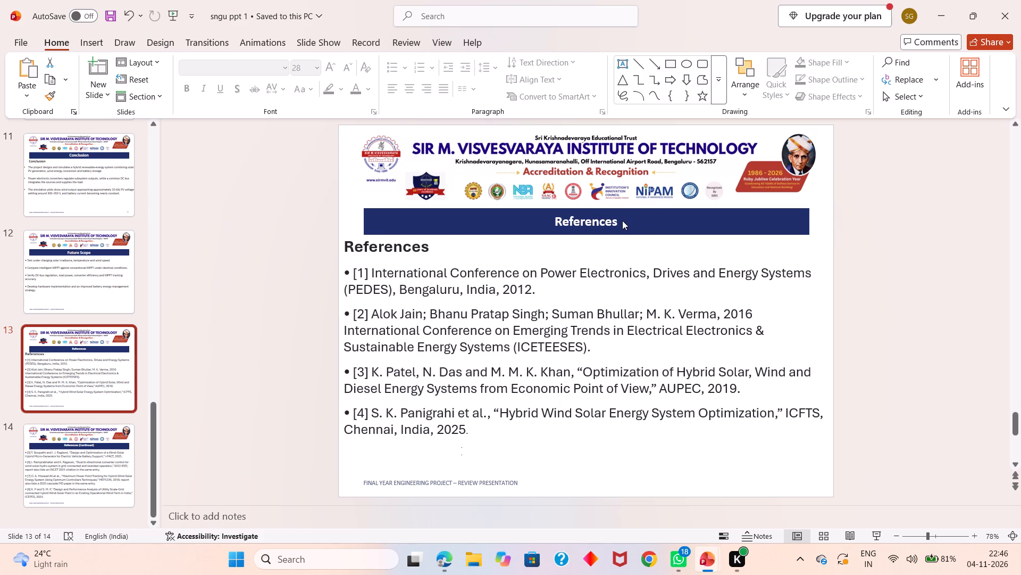
pyautogui.moveTo(613, 222); pyautogui.dragTo(533, 229)
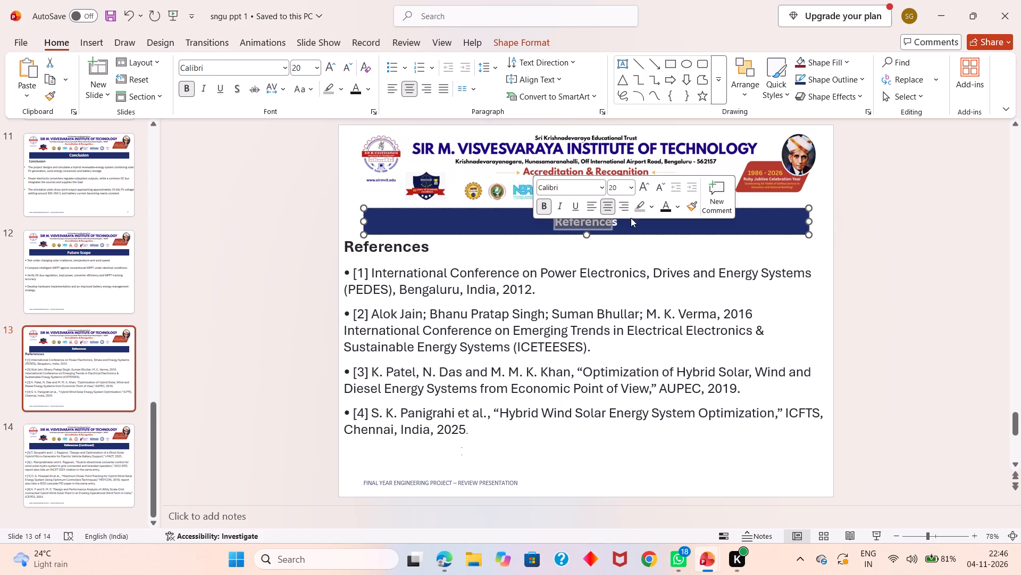
pyautogui.click(623, 224)
pyautogui.moveTo(623, 224); pyautogui.dragTo(561, 224)
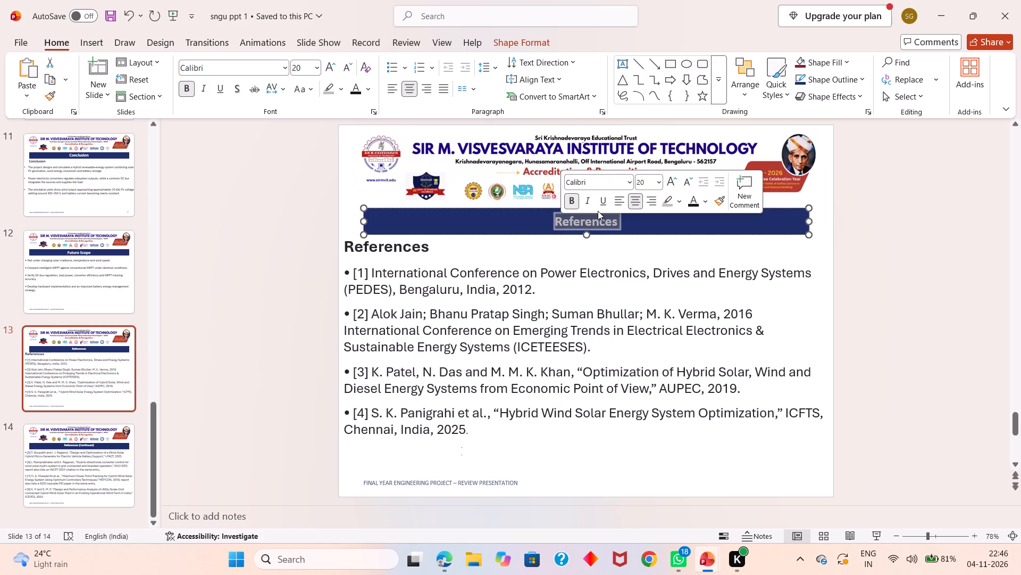
pyautogui.click(657, 182)
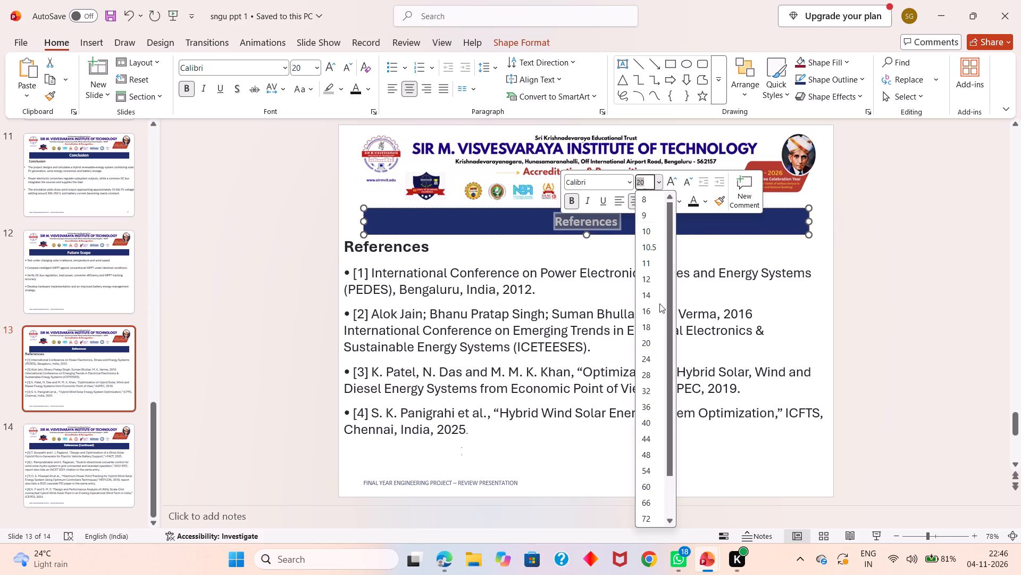
pyautogui.click(654, 374)
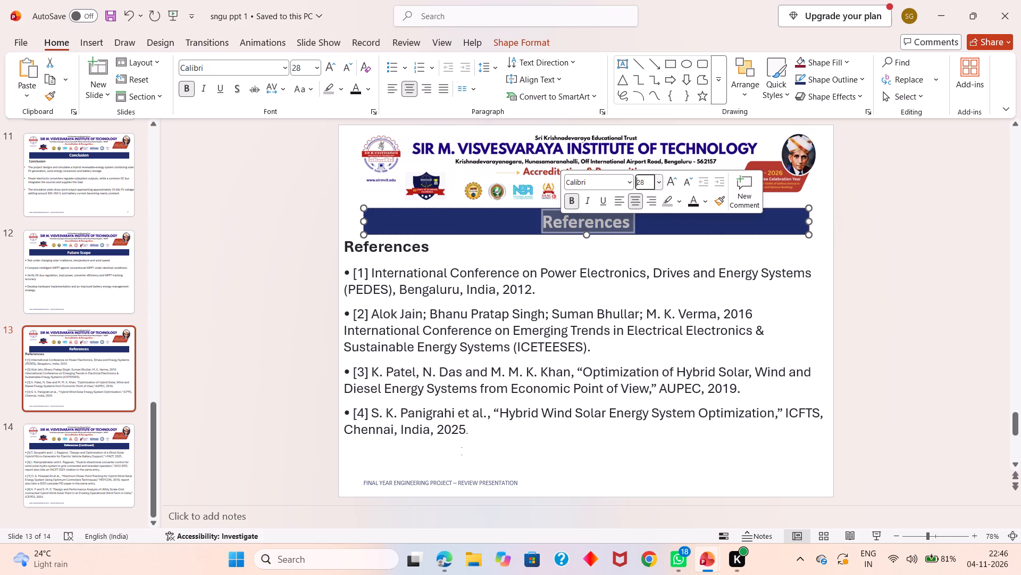
# Set the font size of the "References (Continued)" title on slide 14 to 28.
pyautogui.scroll(-2, 103, 454)
pyautogui.click(102, 454)
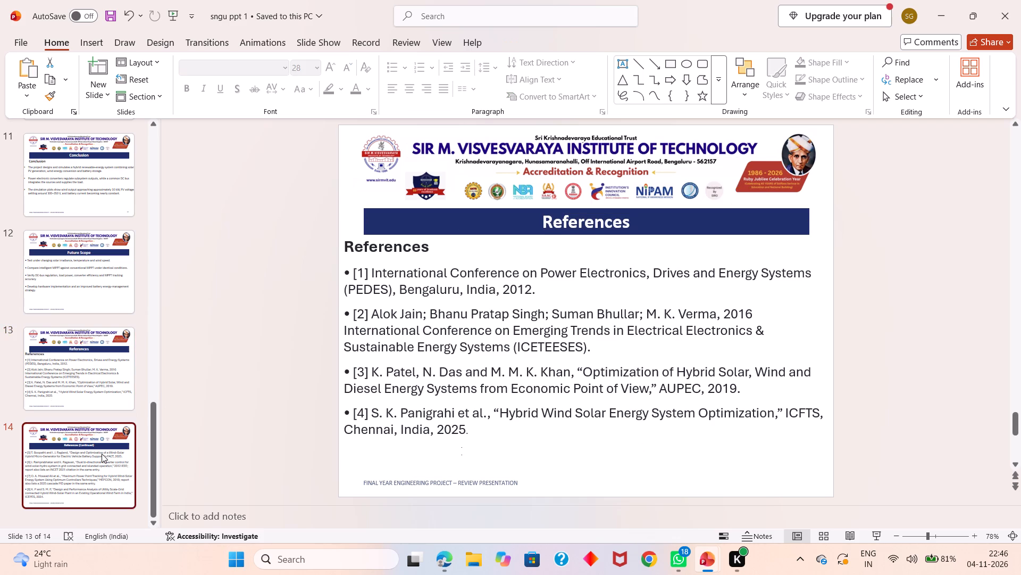
pyautogui.click(656, 216)
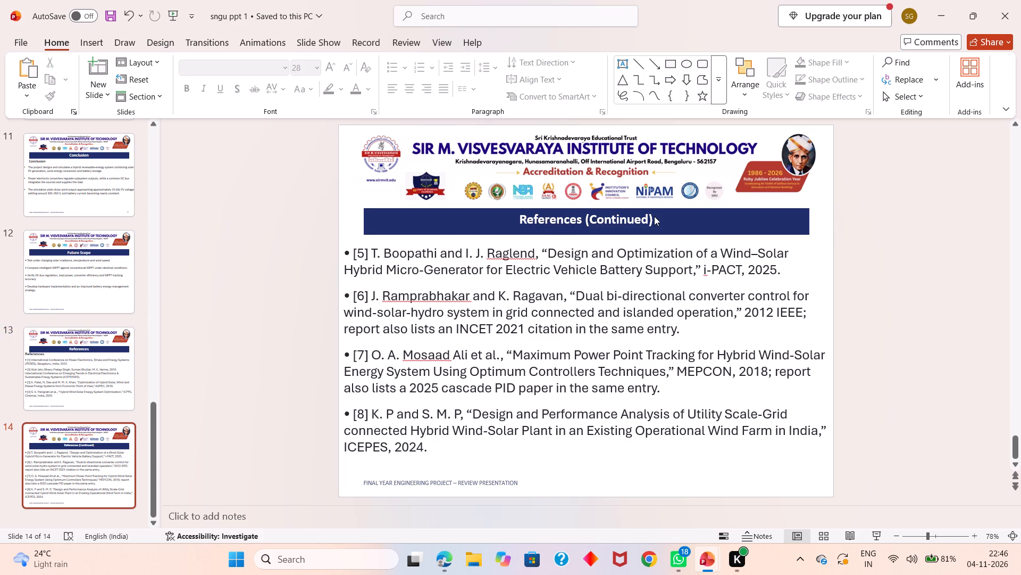
pyautogui.moveTo(650, 218); pyautogui.dragTo(499, 234)
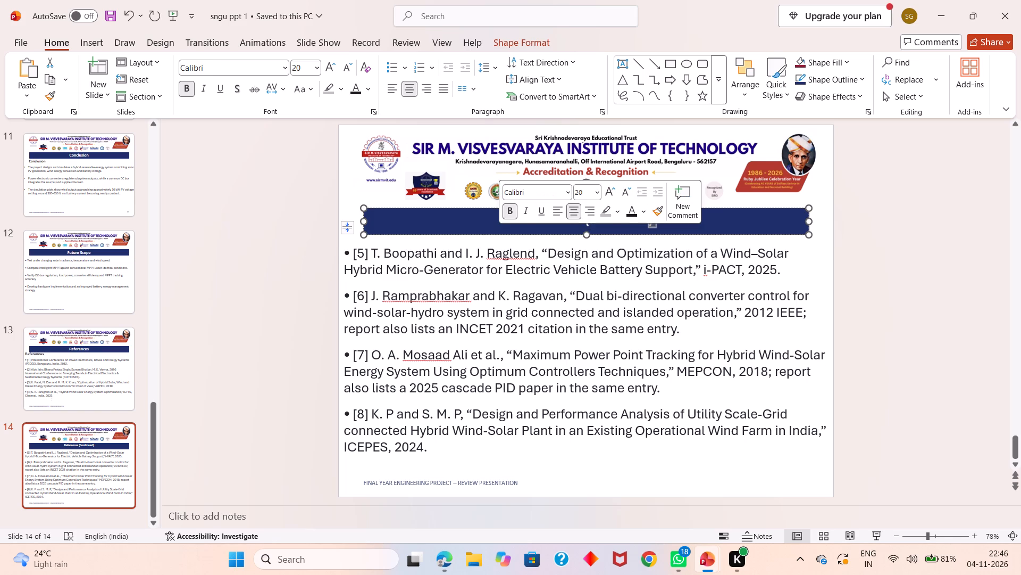
pyautogui.click(703, 224)
pyautogui.moveTo(655, 218); pyautogui.dragTo(620, 220)
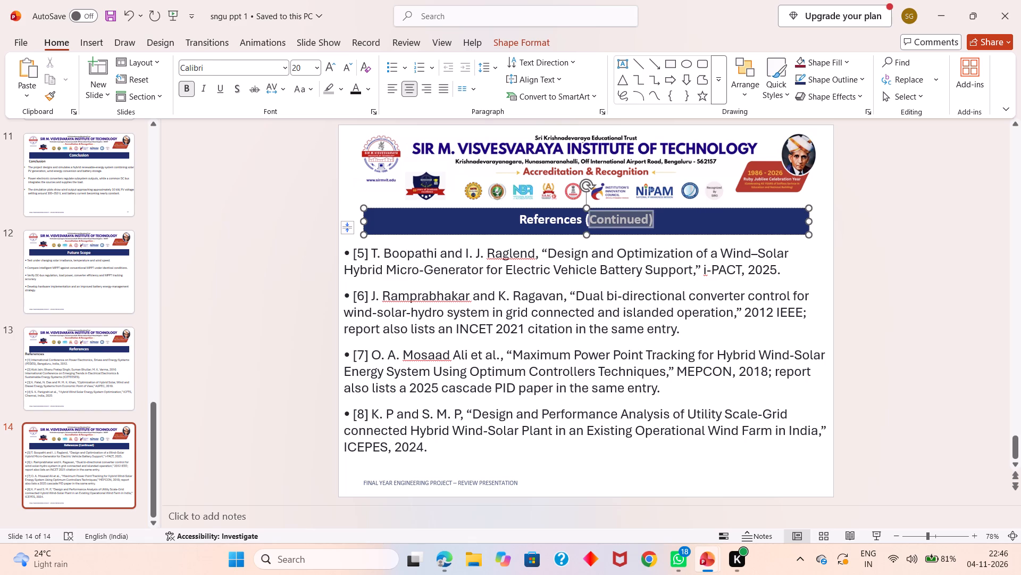
pyautogui.moveTo(620, 220); pyautogui.dragTo(528, 211)
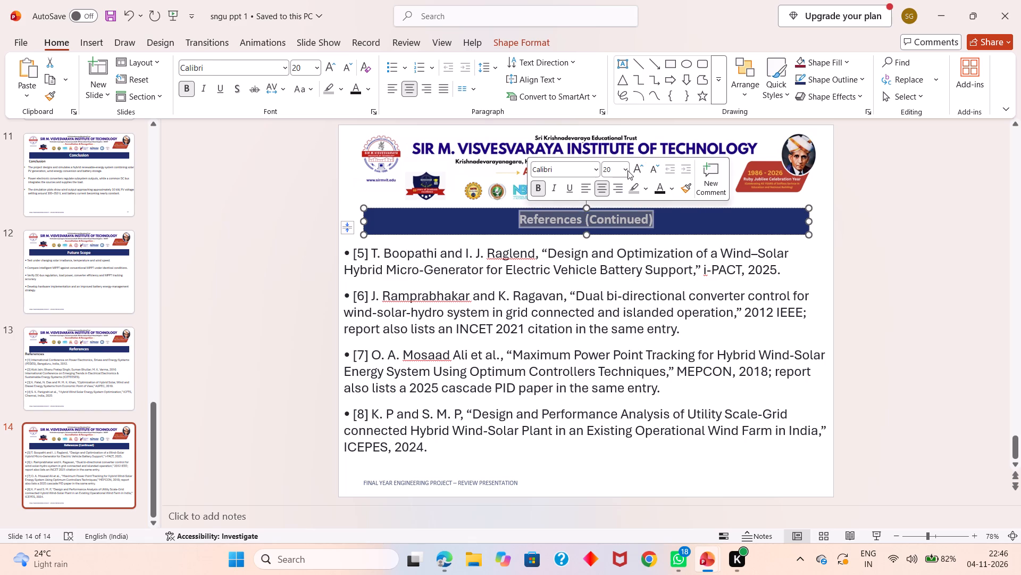
pyautogui.click(626, 170)
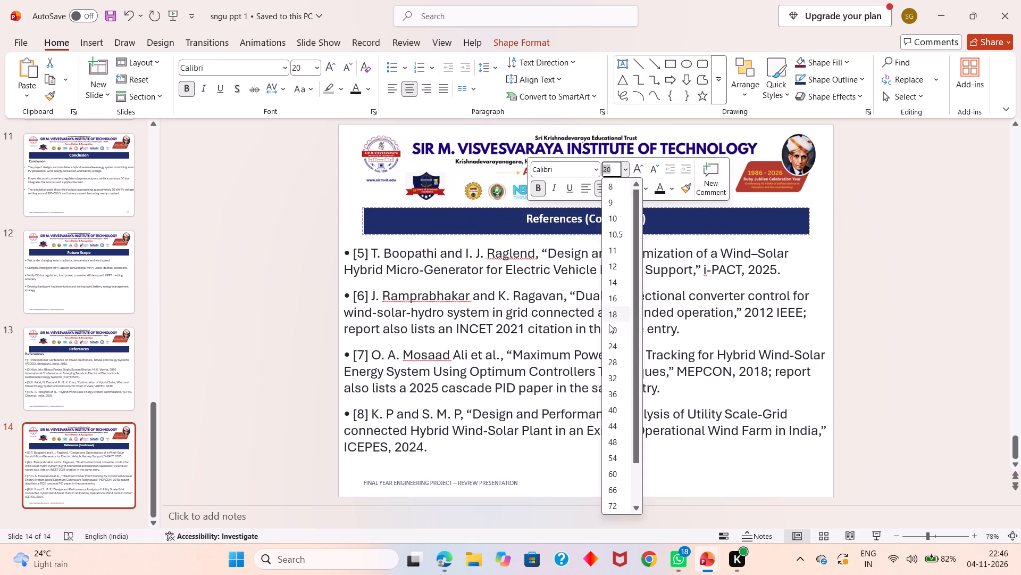
pyautogui.click(617, 362)
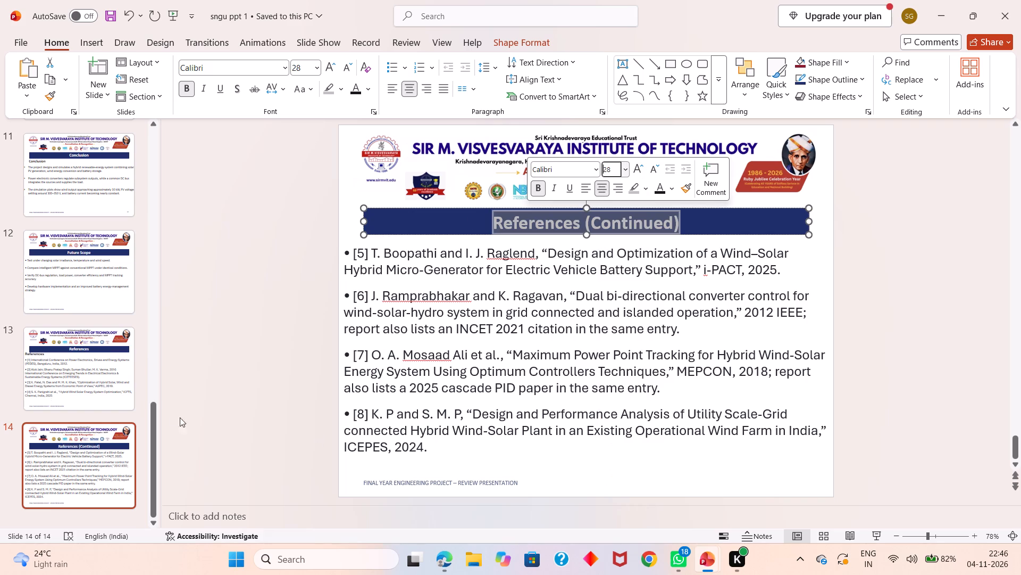
# Review the slides backwards from slide 14 to slide 9, checking that their banner titles are consistent.
pyautogui.click(82, 454)
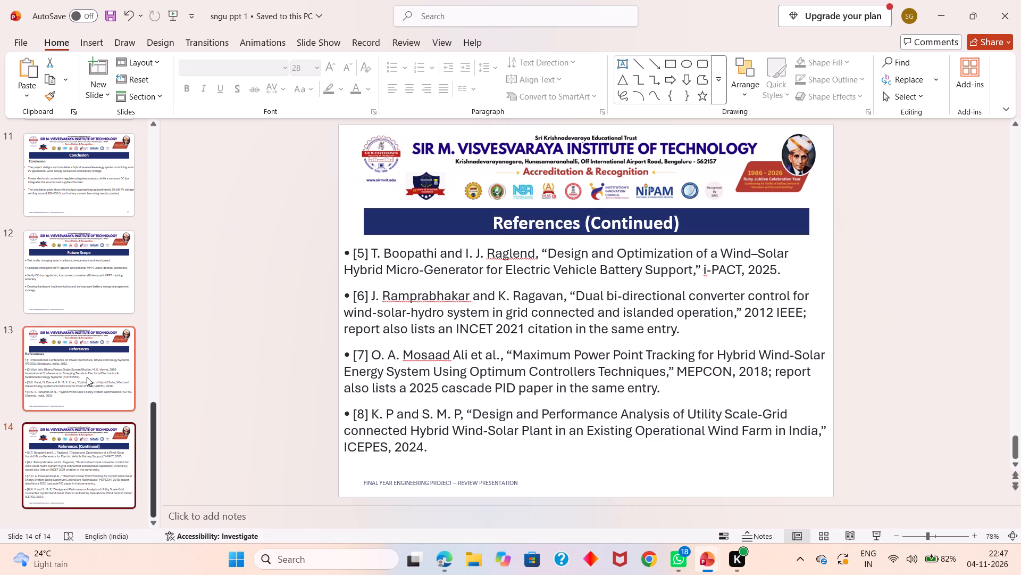
pyautogui.click(87, 377)
pyautogui.click(61, 292)
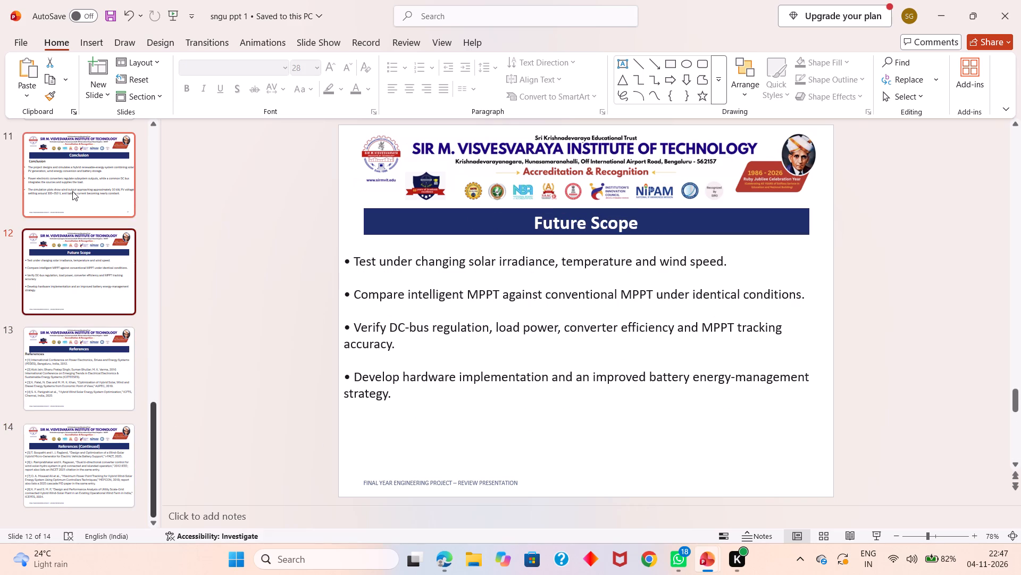
pyautogui.click(76, 175)
pyautogui.scroll(1, 82, 224)
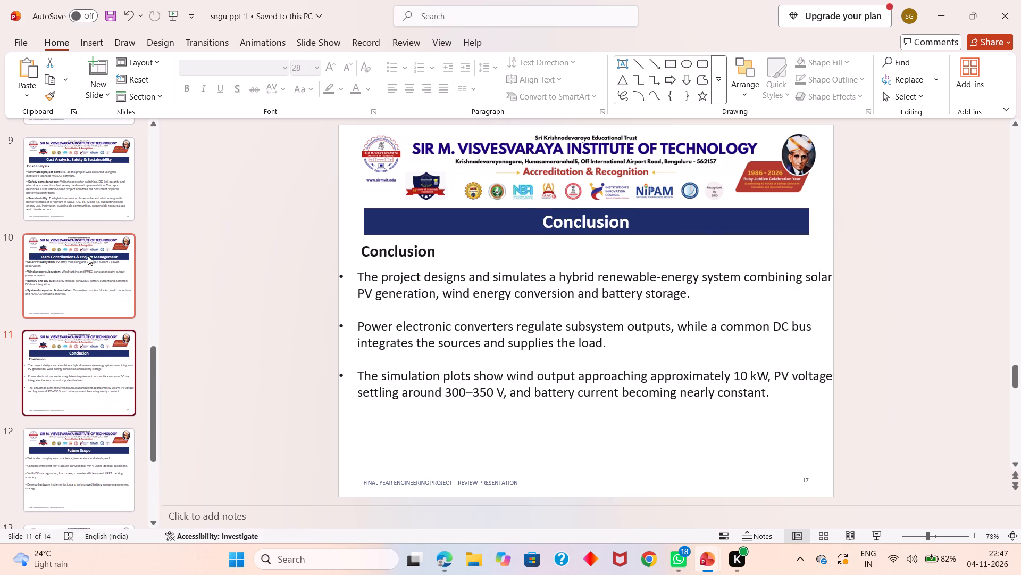
pyautogui.click(91, 265)
pyautogui.click(80, 185)
pyautogui.scroll(1, 80, 185)
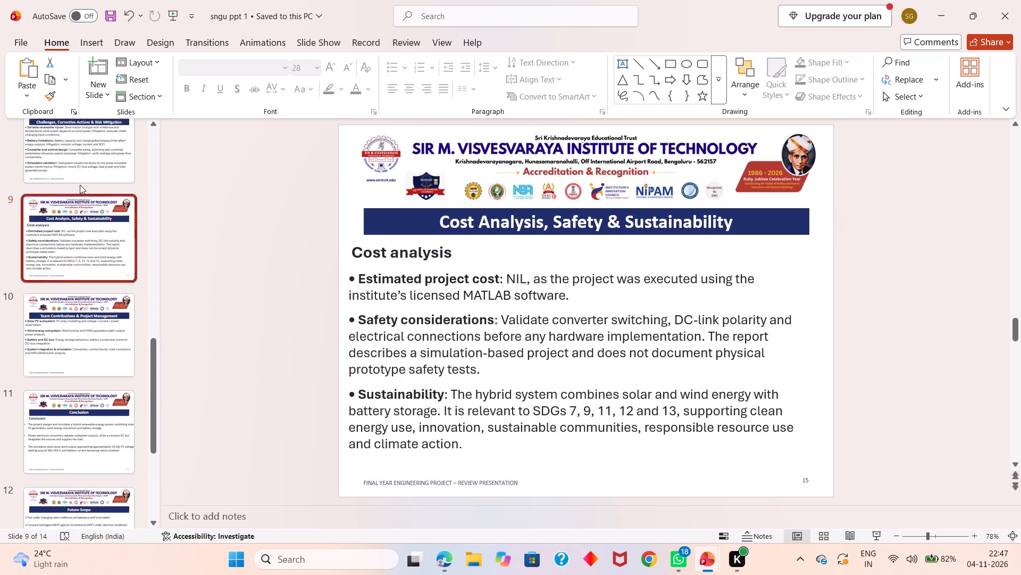
# Set the font size of the "Testing – Solar PV Subsystem" title on slide 7 to 28.
pyautogui.scroll(1, 80, 185)
pyautogui.click(90, 200)
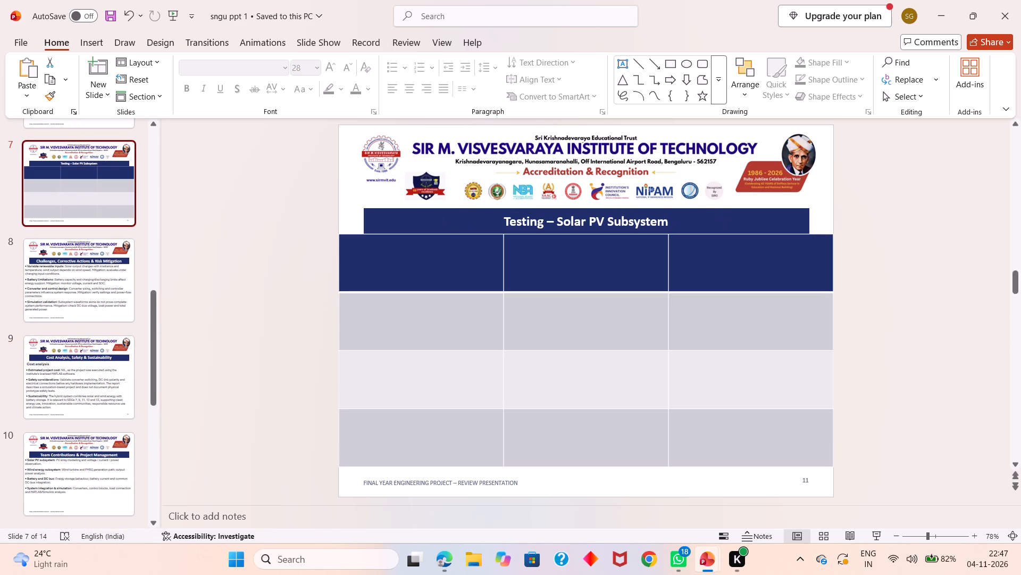
pyautogui.click(673, 220)
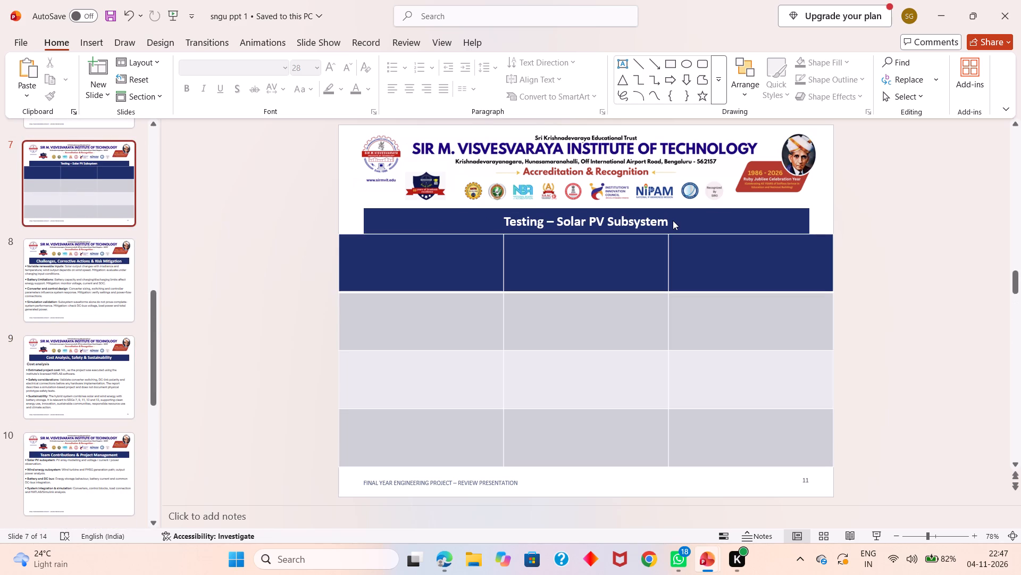
pyautogui.click(669, 221)
pyautogui.moveTo(669, 221); pyautogui.dragTo(662, 221)
pyautogui.click(662, 221)
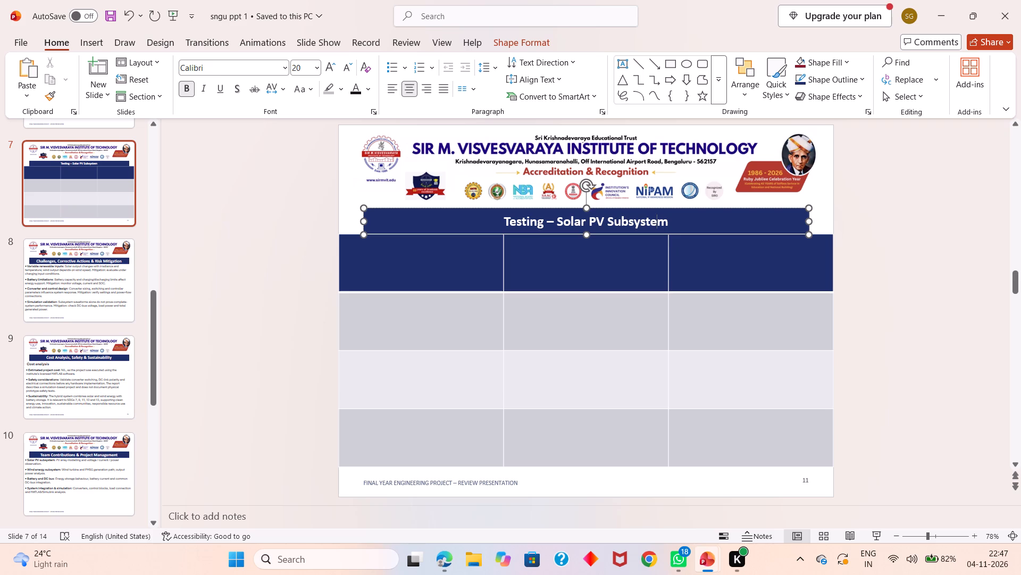
pyautogui.click(662, 220)
pyautogui.moveTo(666, 222); pyautogui.dragTo(512, 236)
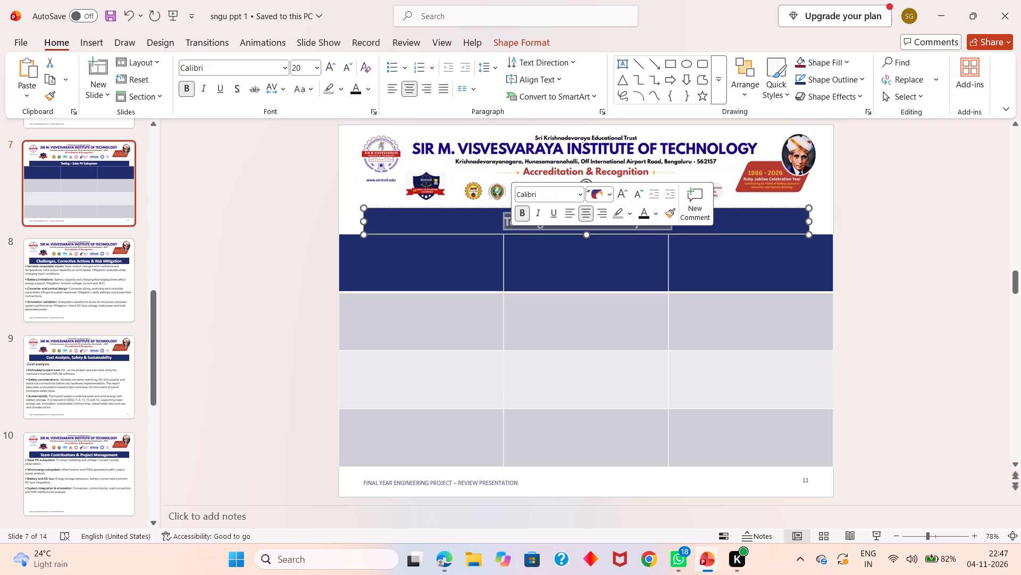
pyautogui.click(605, 195)
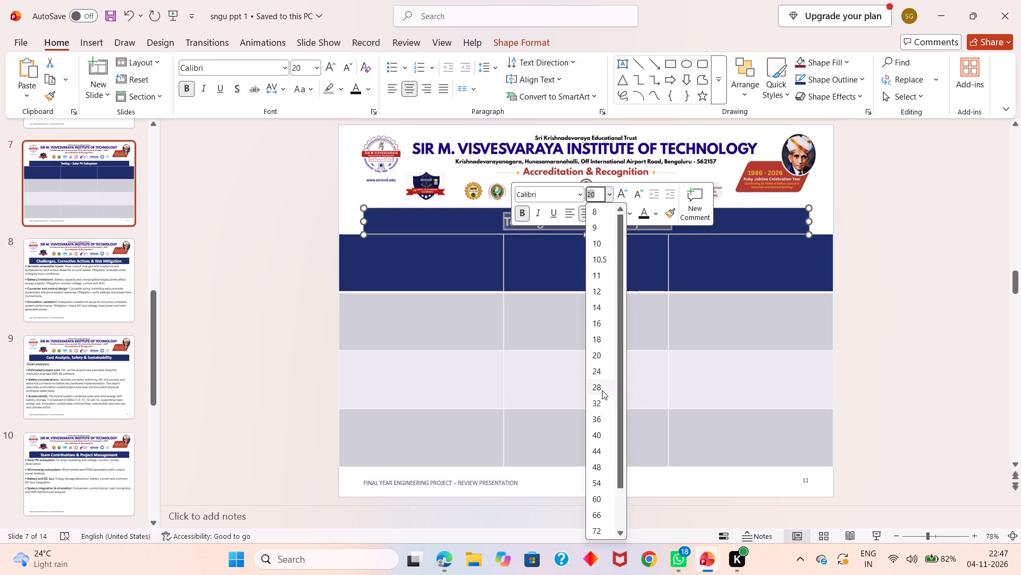
pyautogui.click(602, 390)
# Return to slide 1 and save a copy of the presentation in the Documents folder as "sngu ppt 2".
pyautogui.scroll(5, 81, 373)
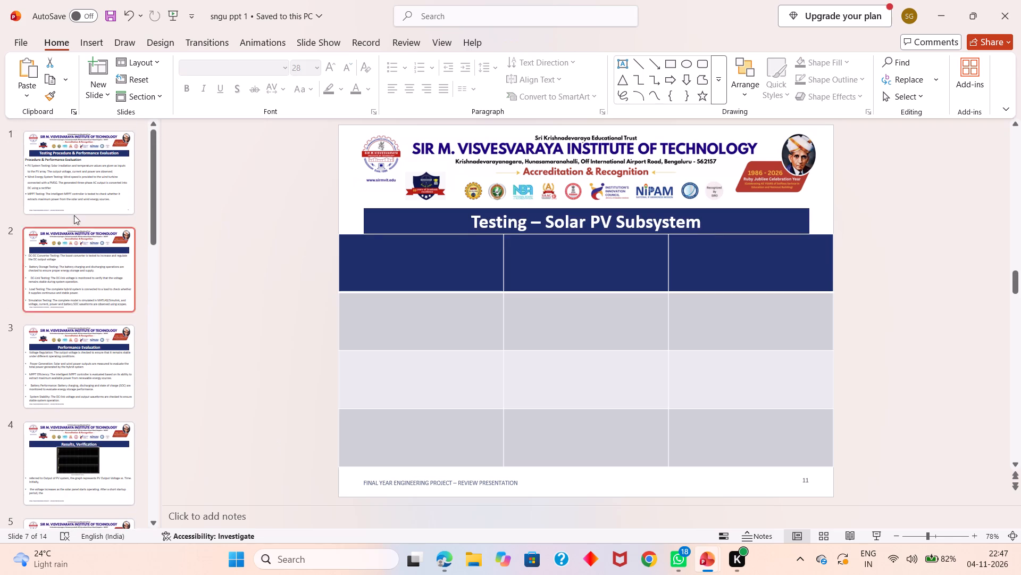
pyautogui.click(74, 213)
pyautogui.scroll(4, 74, 213)
pyautogui.click(85, 190)
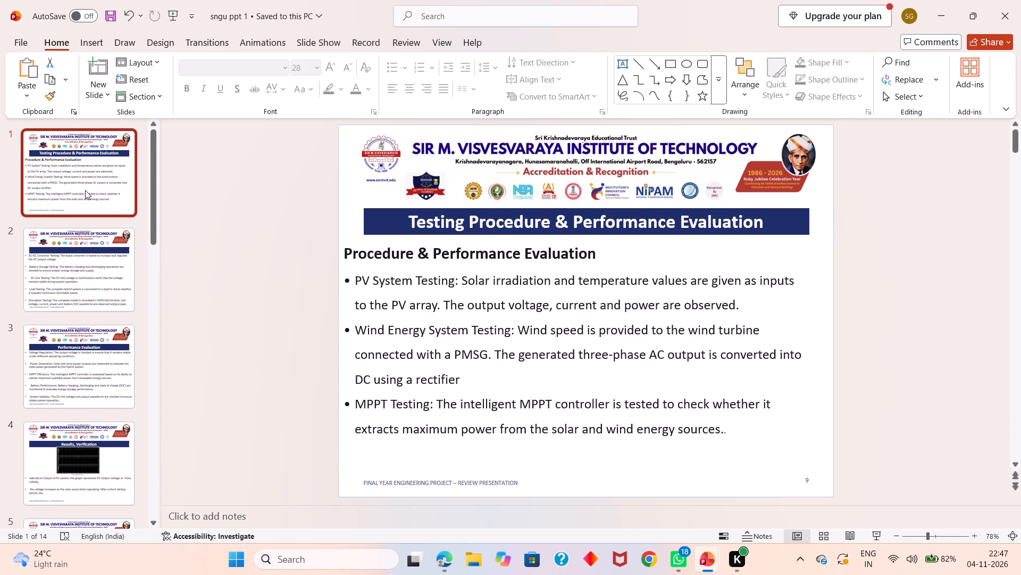
pyautogui.moveTo(20, 30); pyautogui.dragTo(22, 40)
pyautogui.click(22, 40)
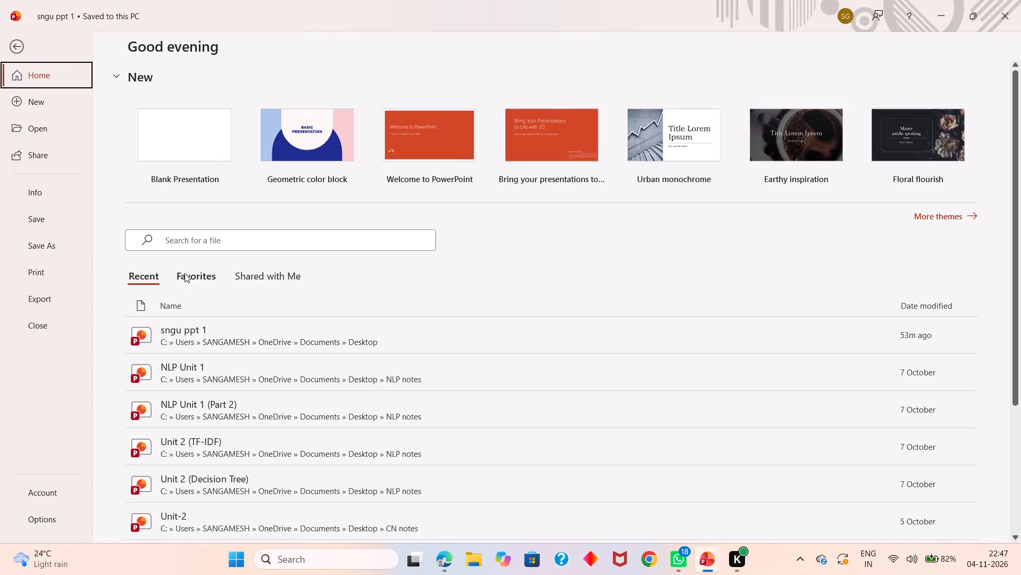
pyautogui.scroll(-5, 195, 273)
pyautogui.click(43, 238)
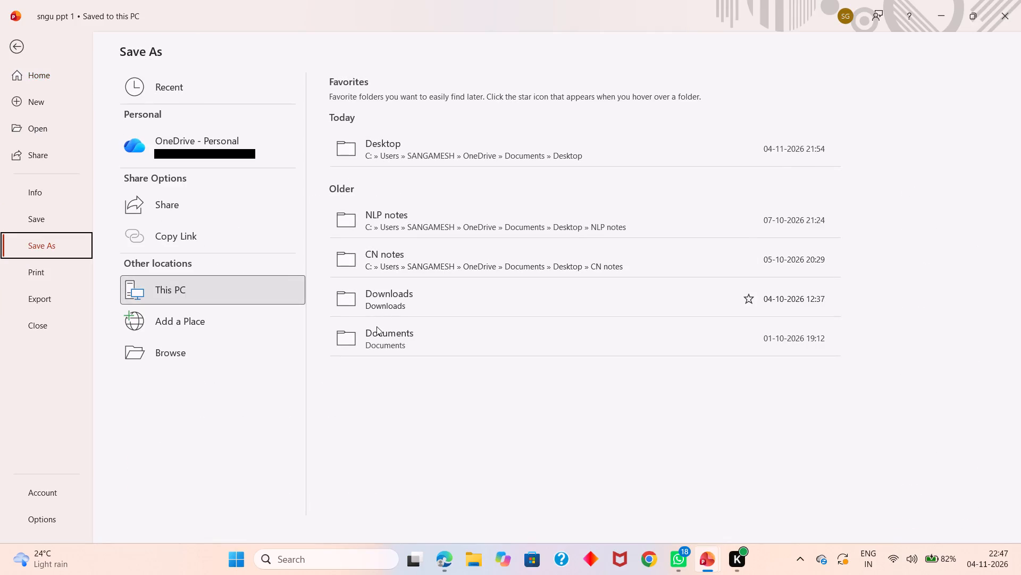
pyautogui.click(376, 326)
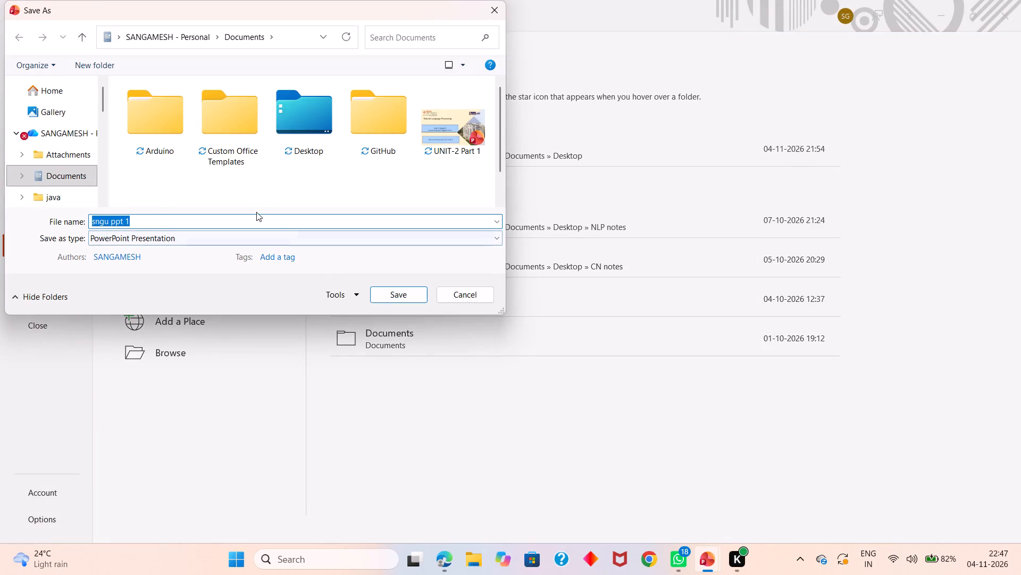
pyautogui.click(256, 212)
pyautogui.doubleClick(256, 212)
pyautogui.click(200, 209)
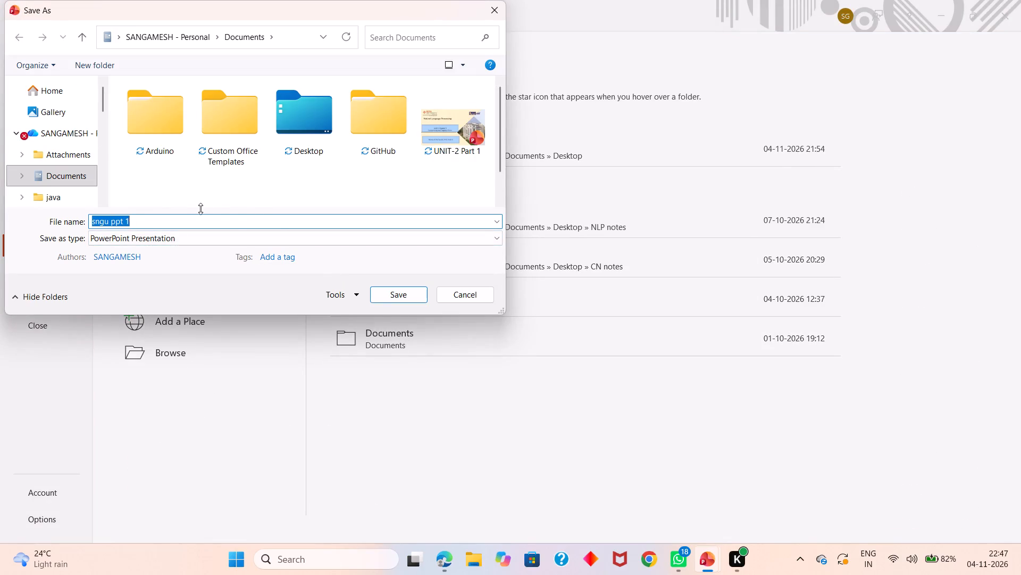
pyautogui.doubleClick(181, 223)
pyautogui.click(181, 223)
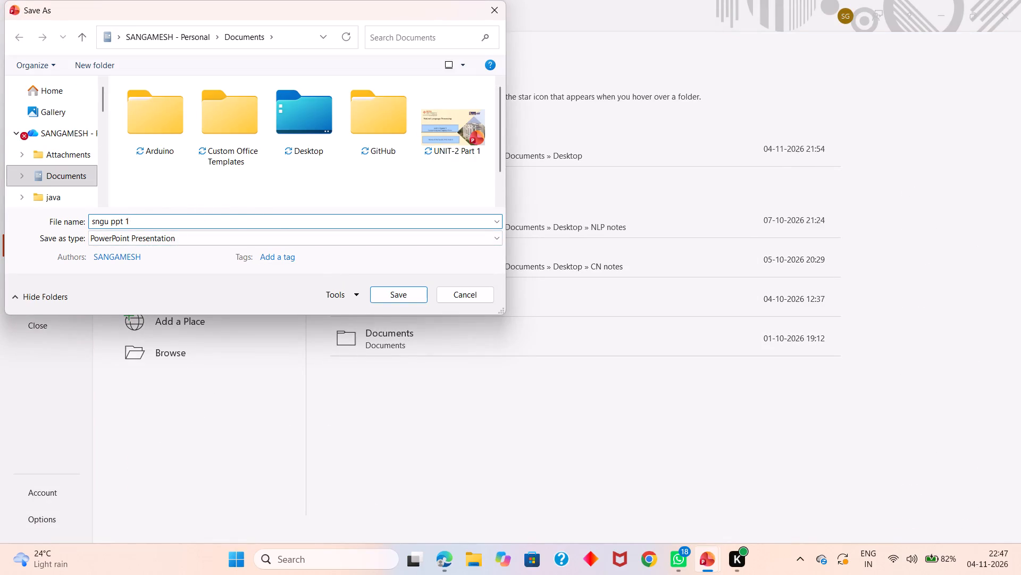
pyautogui.press('BackSpace')
pyautogui.press('2')
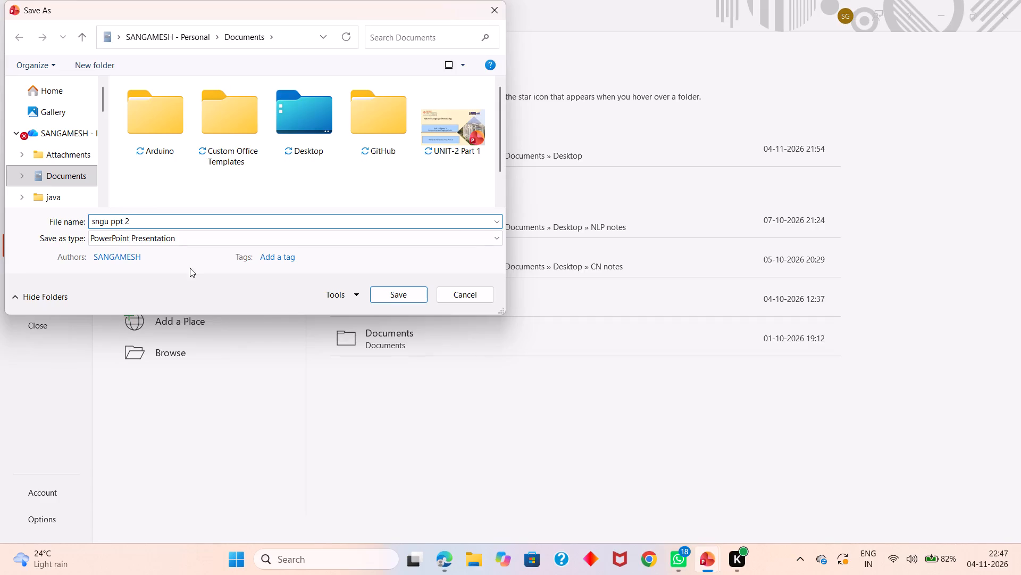
pyautogui.click(391, 287)
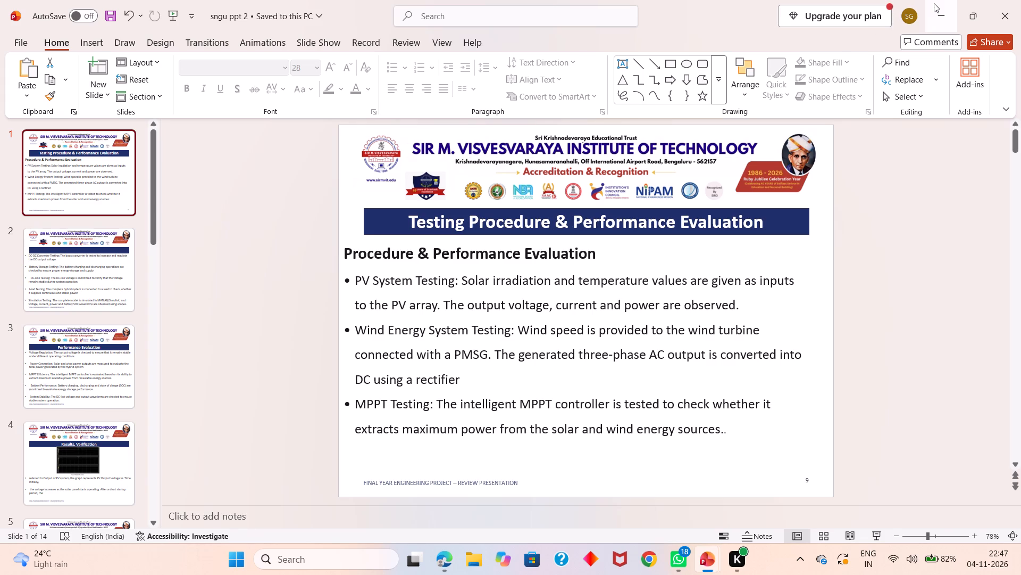
# Minimize the "sngu ppt 2" presentation window.
pyautogui.click(934, 3)
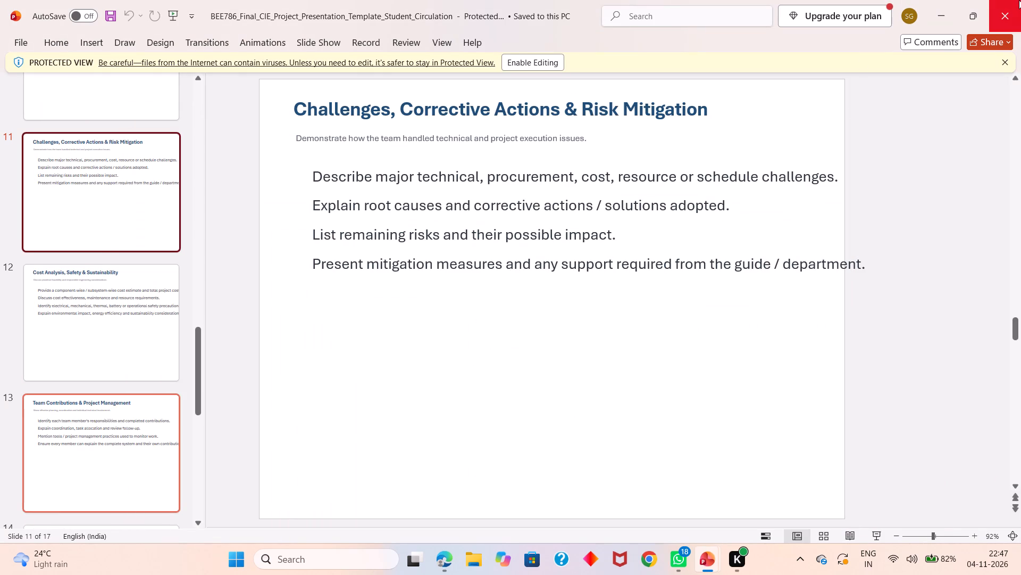
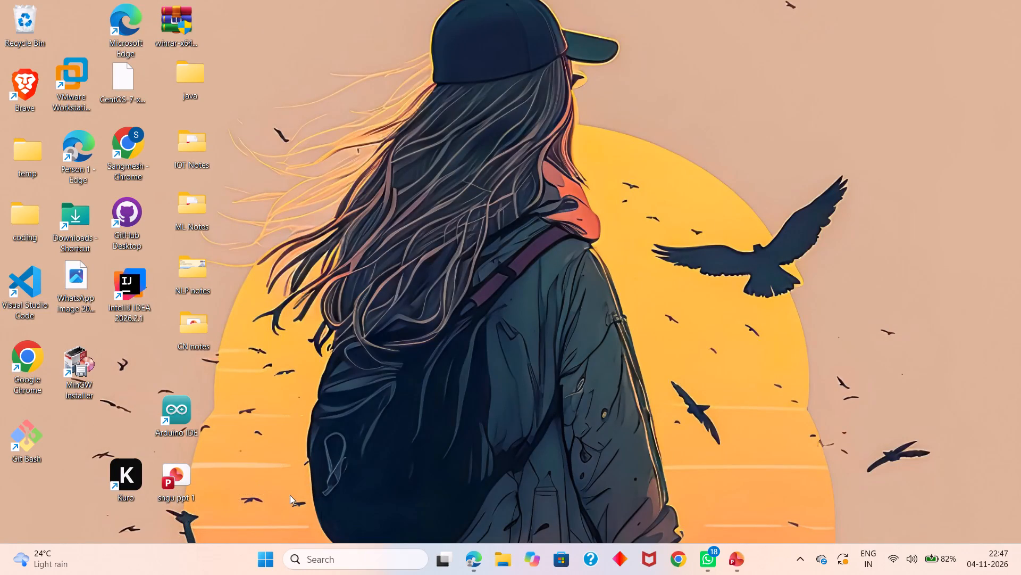
# Search the computer for files matching "sangu" and close the search.
pyautogui.click(366, 556)
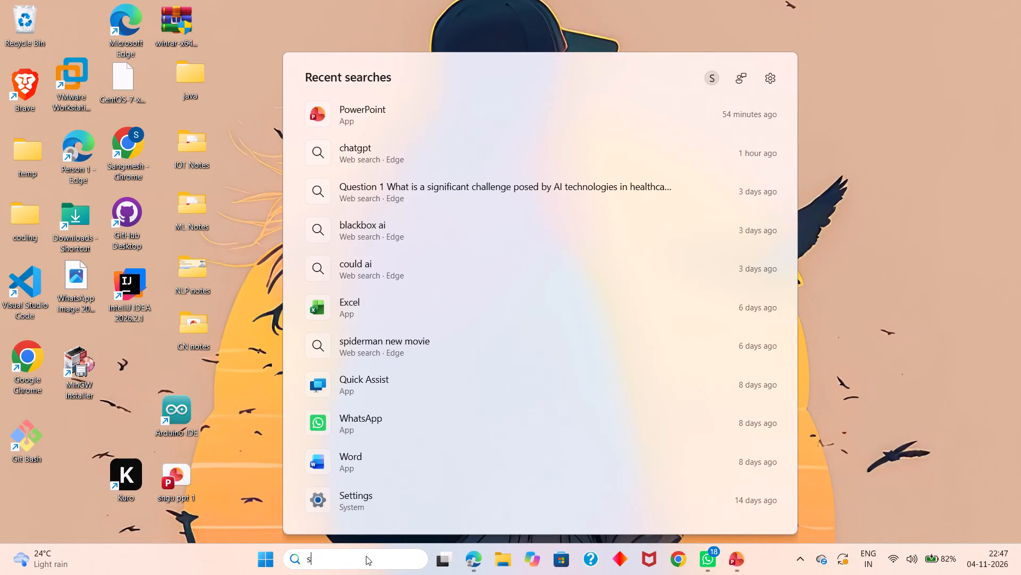
pyautogui.press('s')
pyautogui.press('n')
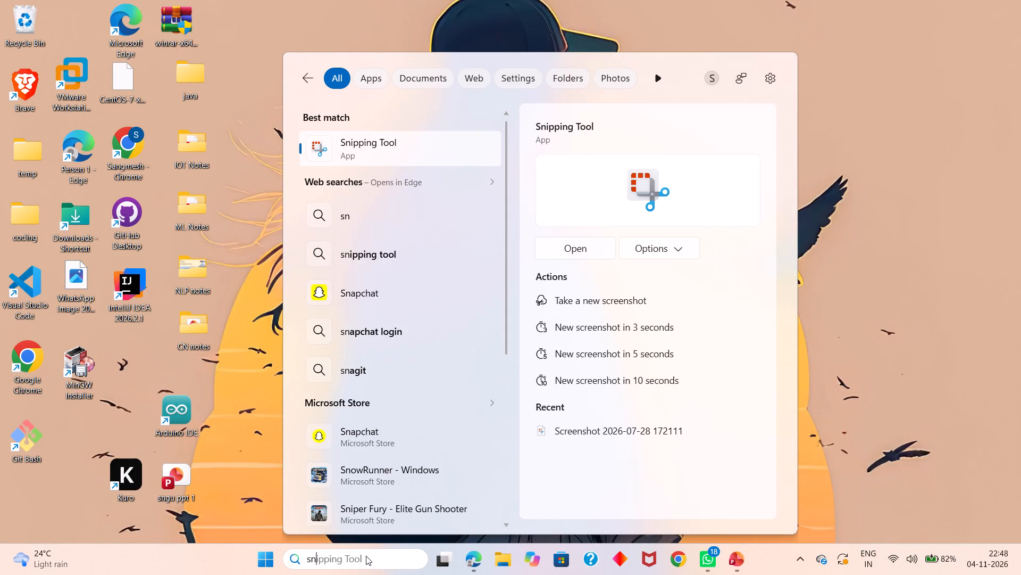
pyautogui.press('BackSpace')
pyautogui.write('an')
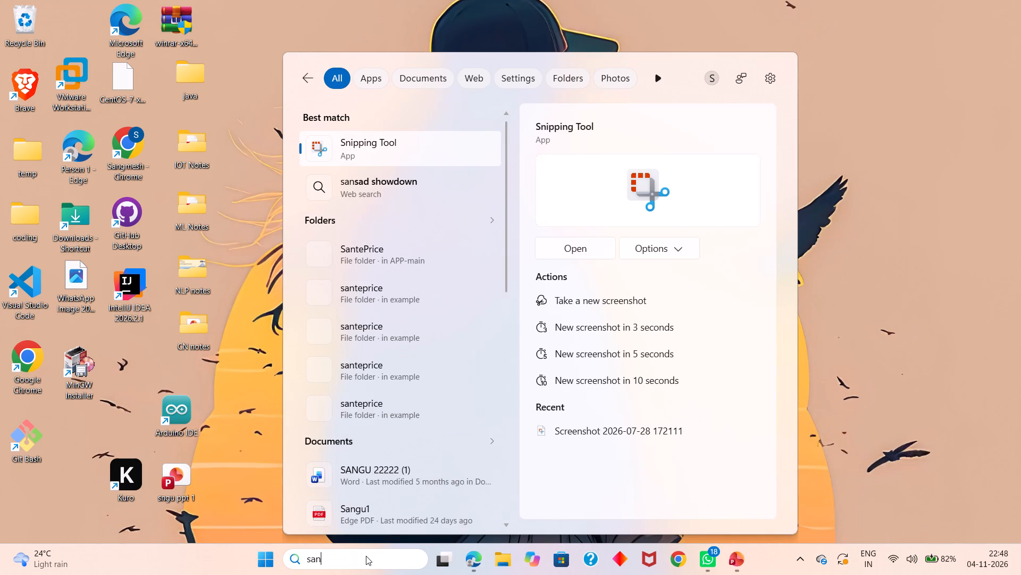
pyautogui.write('gu')
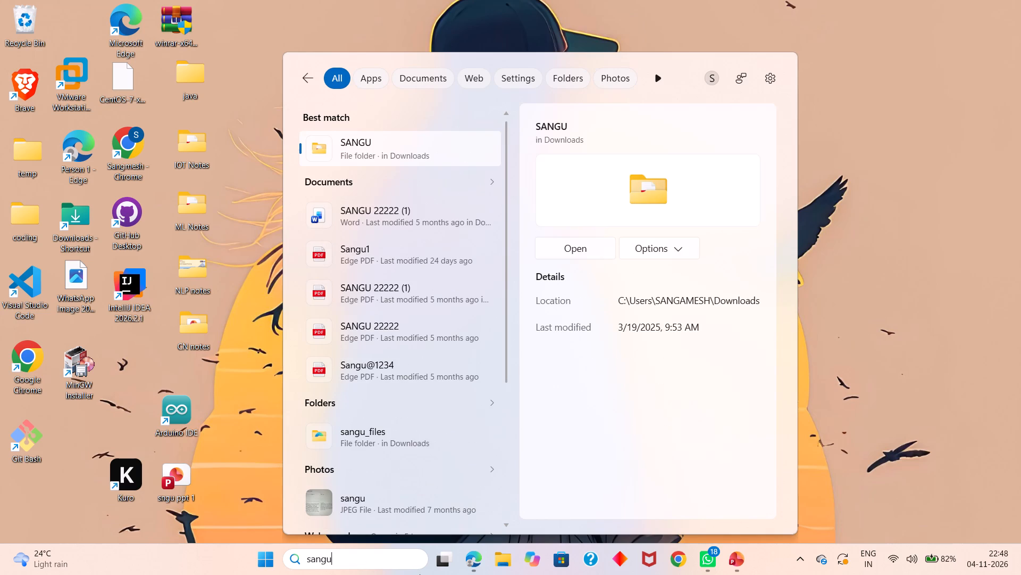
pyautogui.scroll(4, 402, 498)
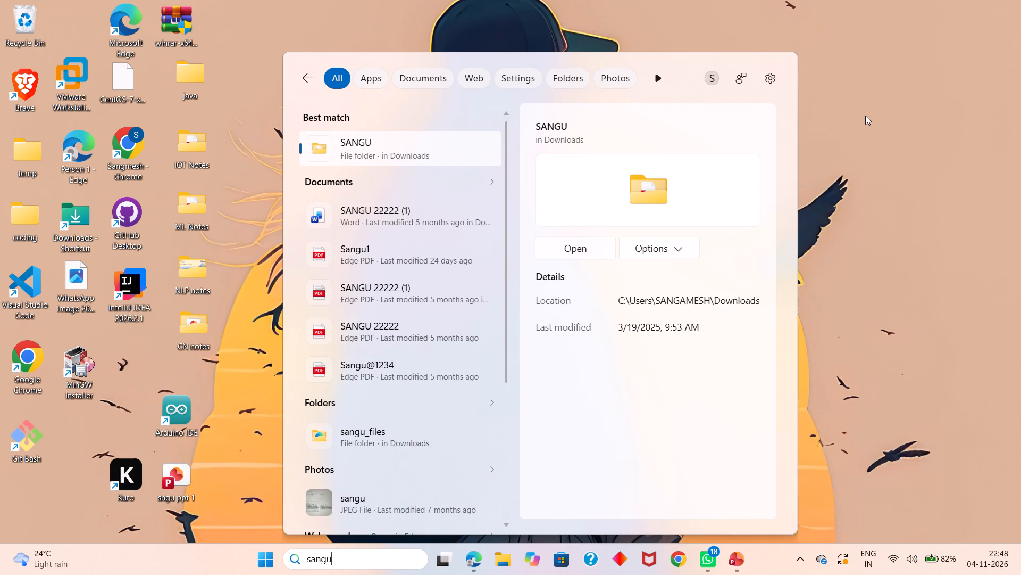
pyautogui.click(865, 116)
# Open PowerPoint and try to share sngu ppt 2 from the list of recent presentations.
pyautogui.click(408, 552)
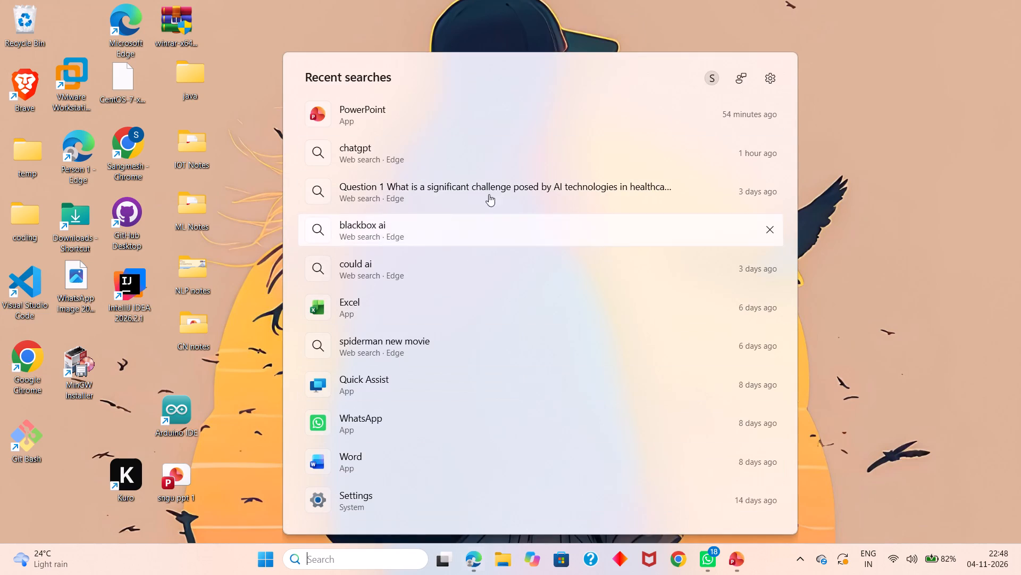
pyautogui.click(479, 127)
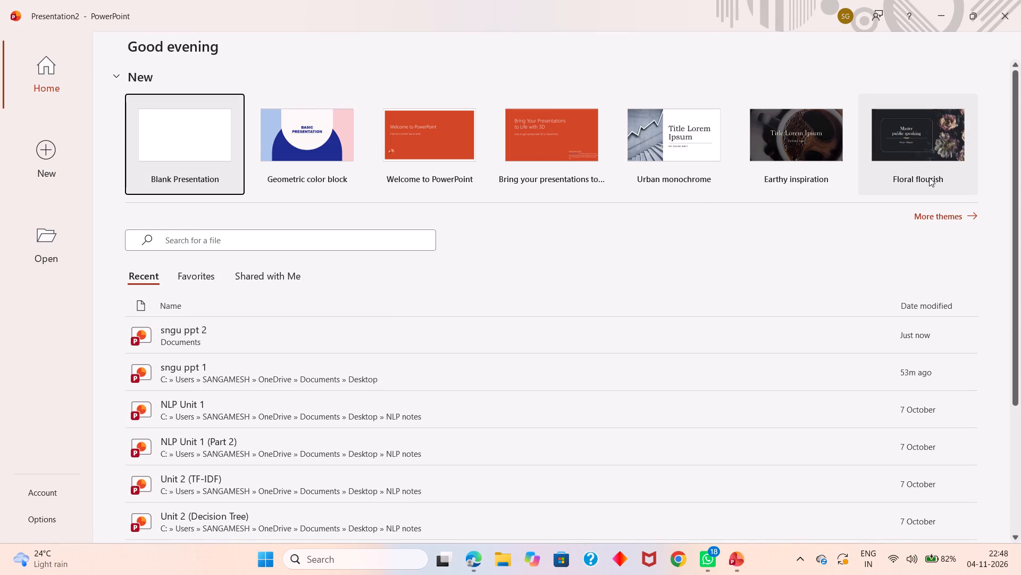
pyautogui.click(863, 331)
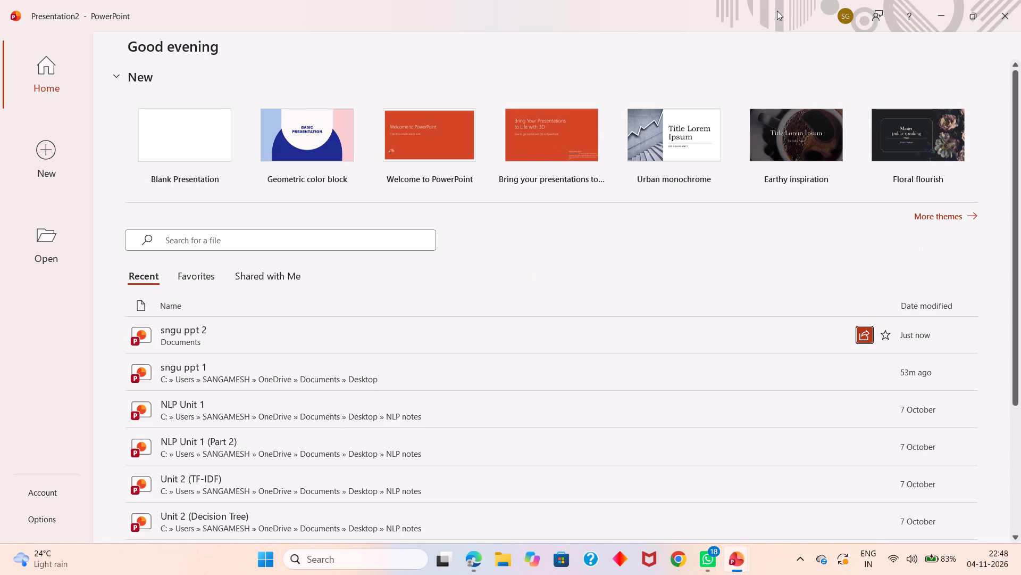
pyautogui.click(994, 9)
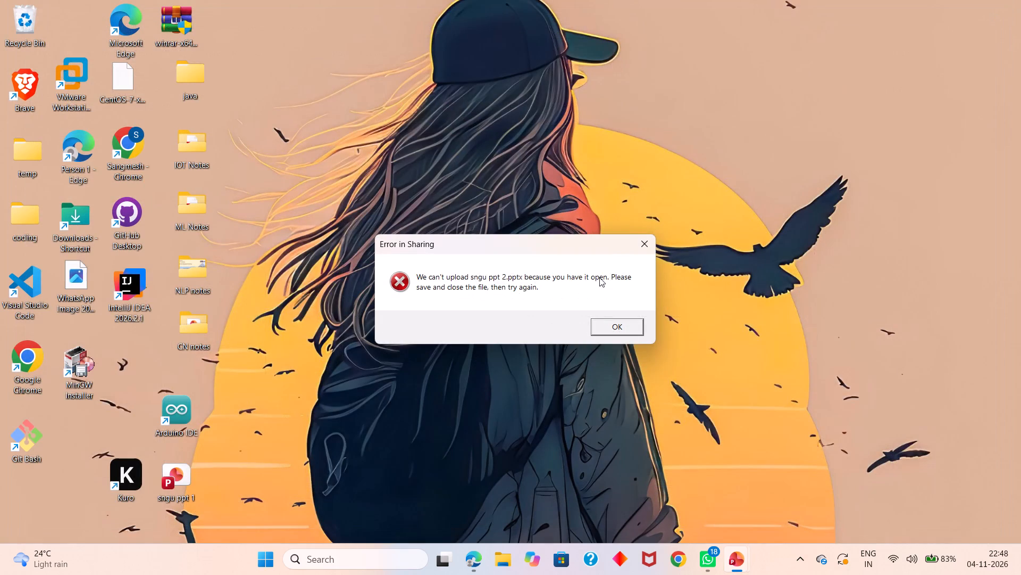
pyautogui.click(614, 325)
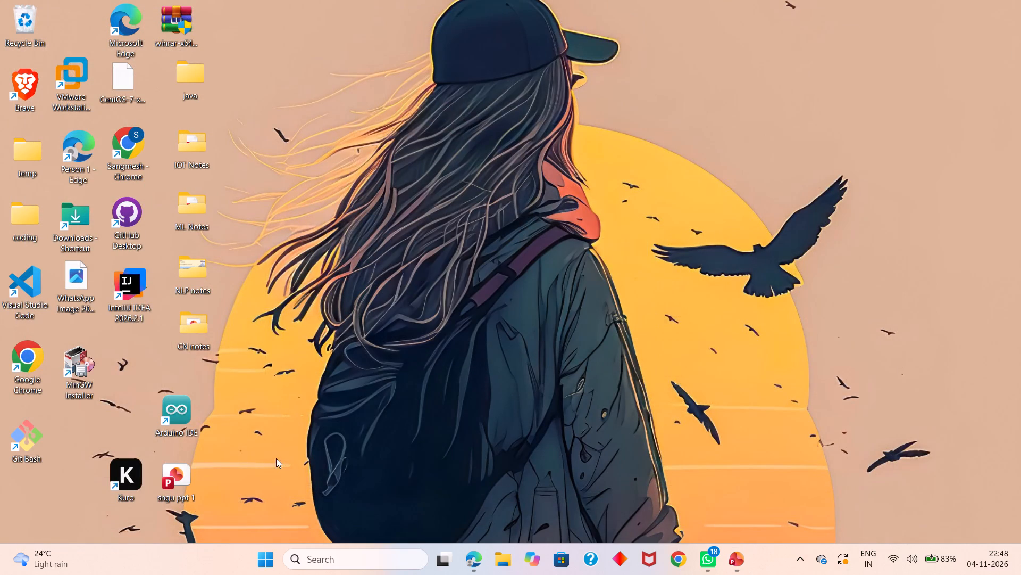
# Browse to the Desktop folder in File Explorer, open the sngu ppt 1 presentation to view it, and minimise it.
pyautogui.click(375, 552)
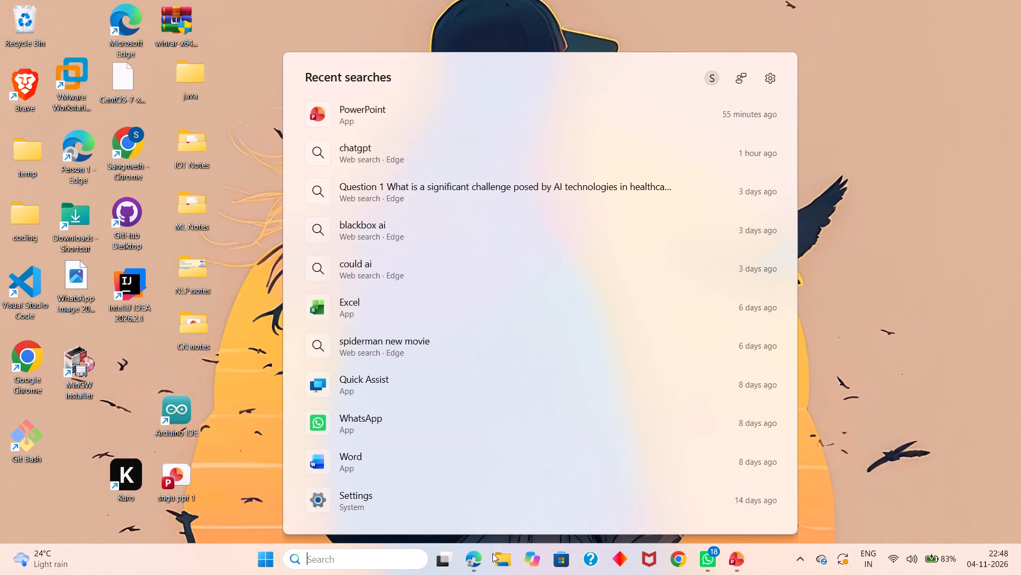
pyautogui.click(507, 558)
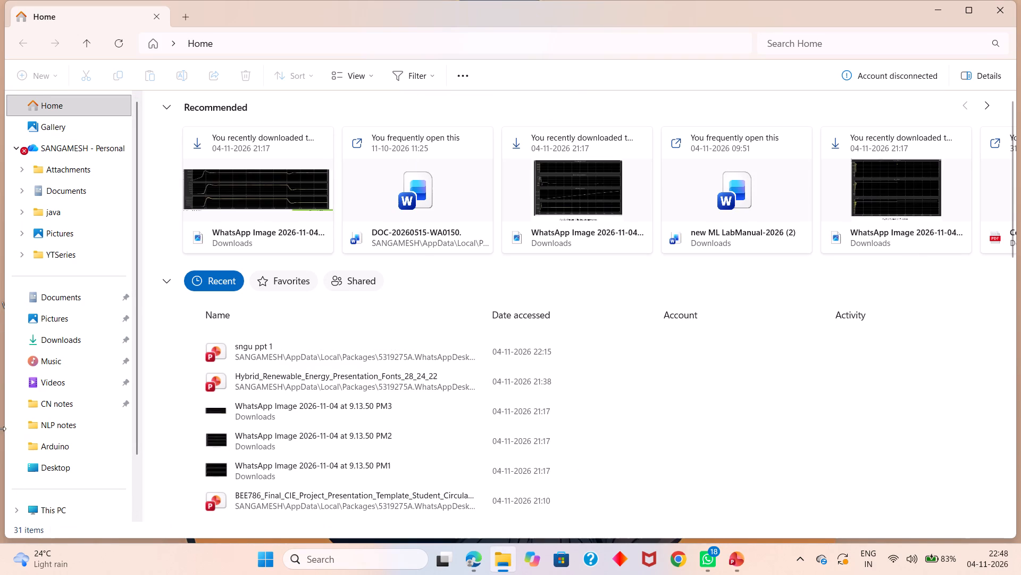
pyautogui.click(51, 473)
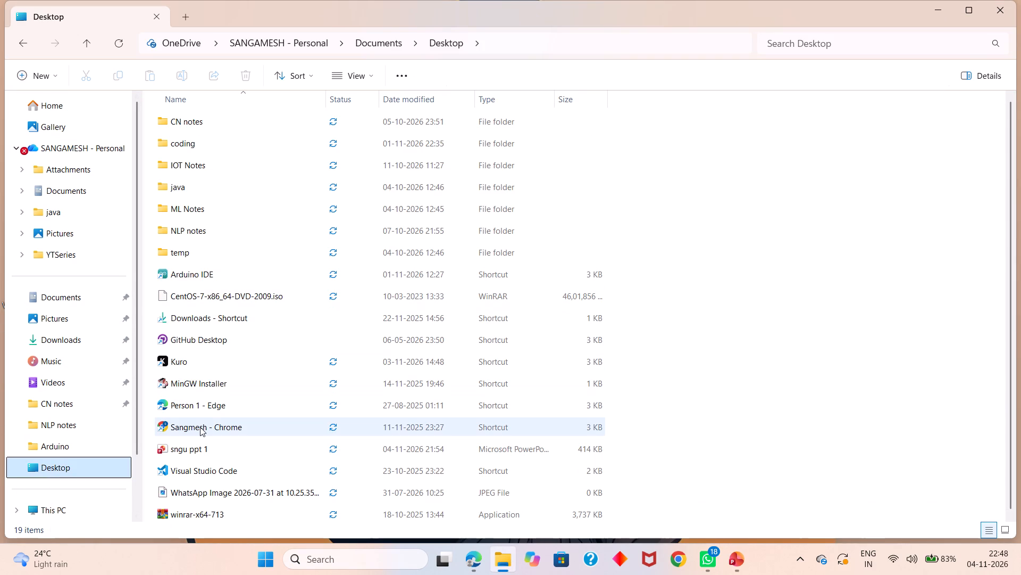
pyautogui.scroll(-2, 200, 427)
pyautogui.scroll(-3, 203, 487)
pyautogui.scroll(3, 203, 487)
pyautogui.scroll(-2, 203, 487)
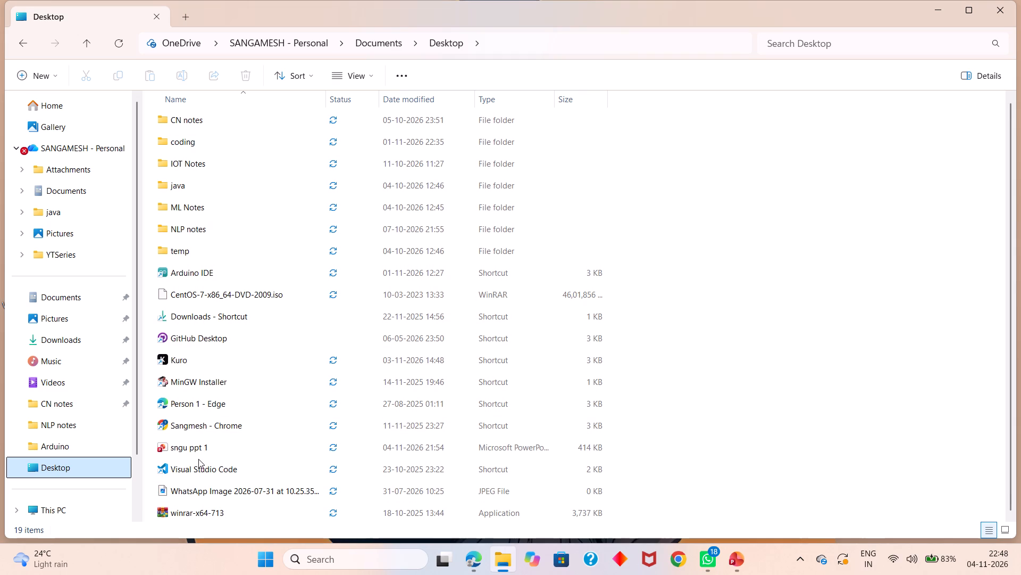
pyautogui.click(203, 438)
pyautogui.click(203, 438)
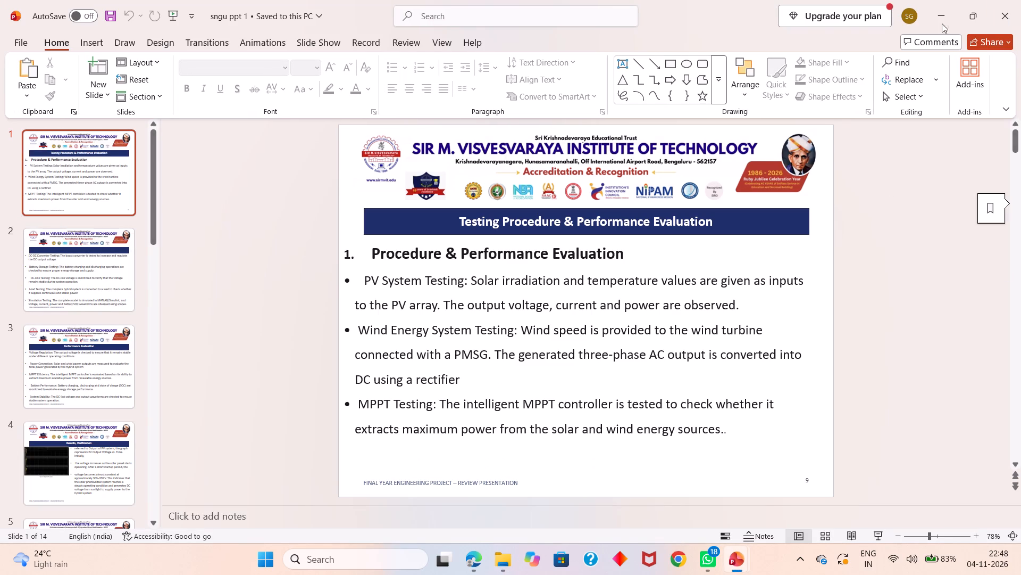
pyautogui.click(943, 11)
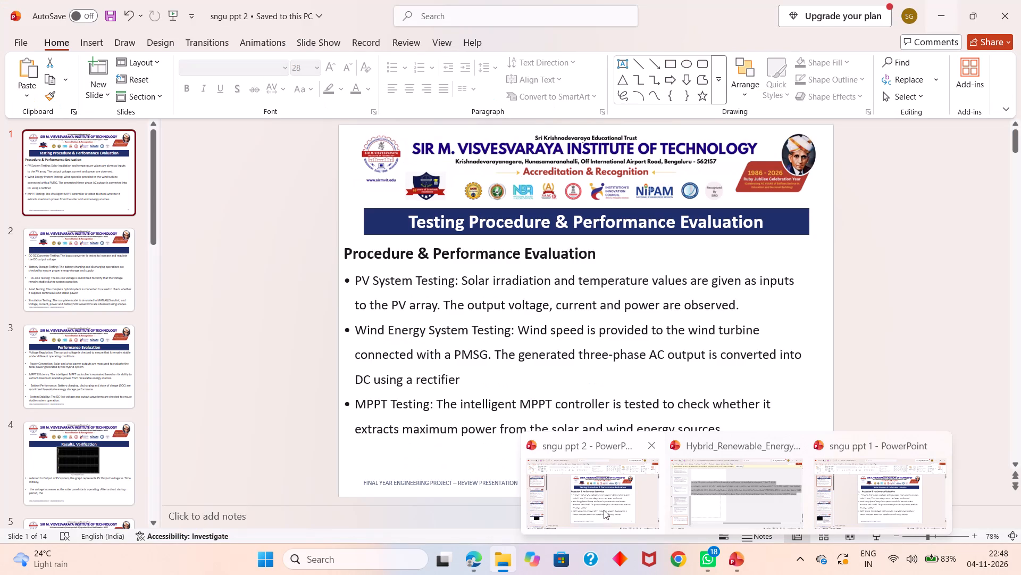
# Switch to the open sngu ppt 2 presentation and look at its Results, Verification slides 4 and 5.
pyautogui.click(603, 509)
pyautogui.moveTo(603, 509); pyautogui.dragTo(274, 471)
pyautogui.moveTo(274, 471); pyautogui.dragTo(58, 430)
pyautogui.moveTo(58, 430); pyautogui.dragTo(168, 2, button='right')
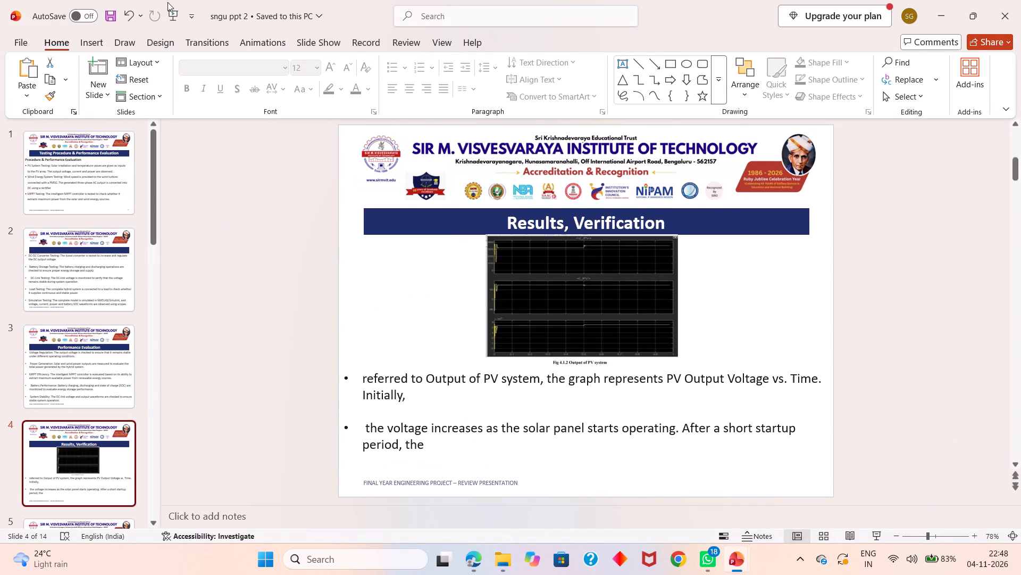
pyautogui.moveTo(168, 2); pyautogui.dragTo(497, 3)
pyautogui.moveTo(497, 3); pyautogui.dragTo(509, 0)
pyautogui.moveTo(509, 0); pyautogui.dragTo(179, 2)
pyautogui.moveTo(179, 2); pyautogui.dragTo(181, 2)
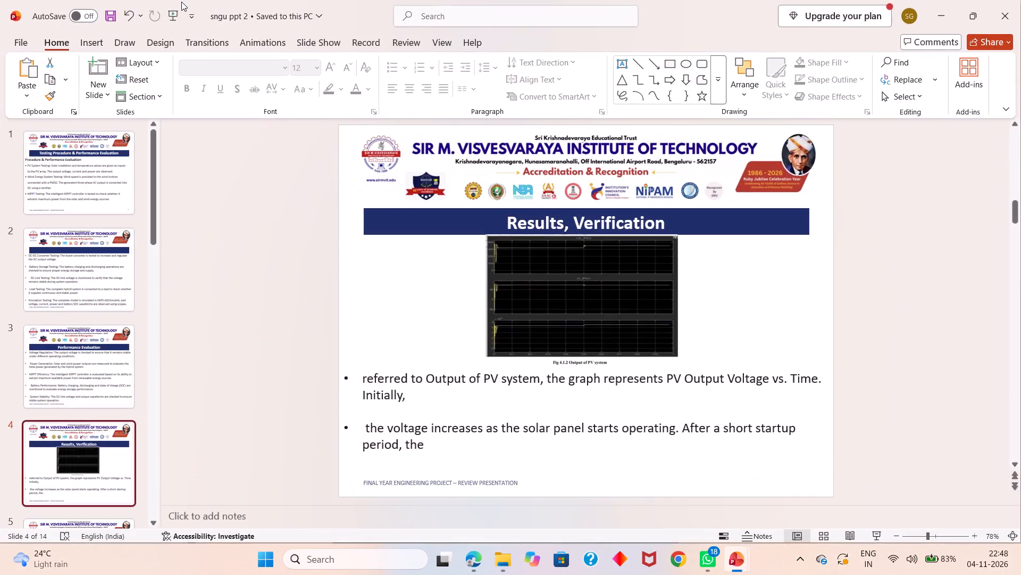
pyautogui.moveTo(181, 2); pyautogui.dragTo(26, 0)
pyautogui.press('Down')
pyautogui.press('Up')
pyautogui.press('Down')
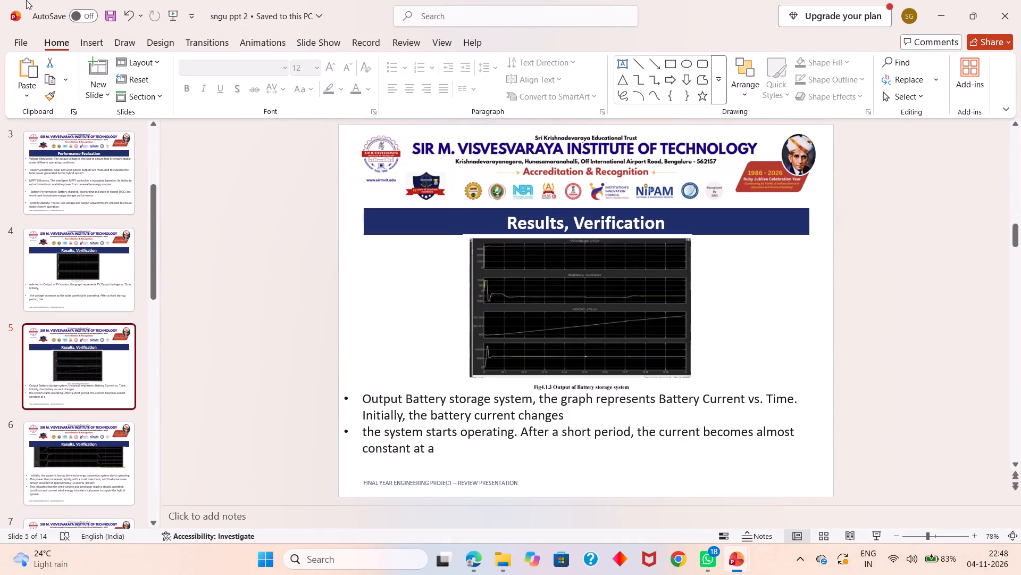
# Save a copy of sngu ppt 2 in the Downloads folder as sngu ppt 22 and close the presentation.
pyautogui.click(23, 37)
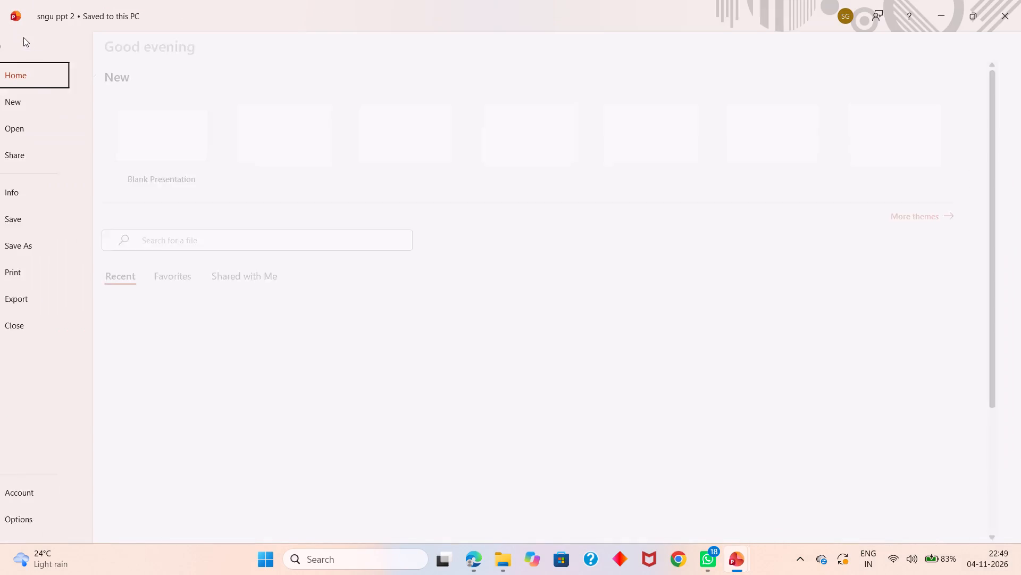
pyautogui.click(55, 249)
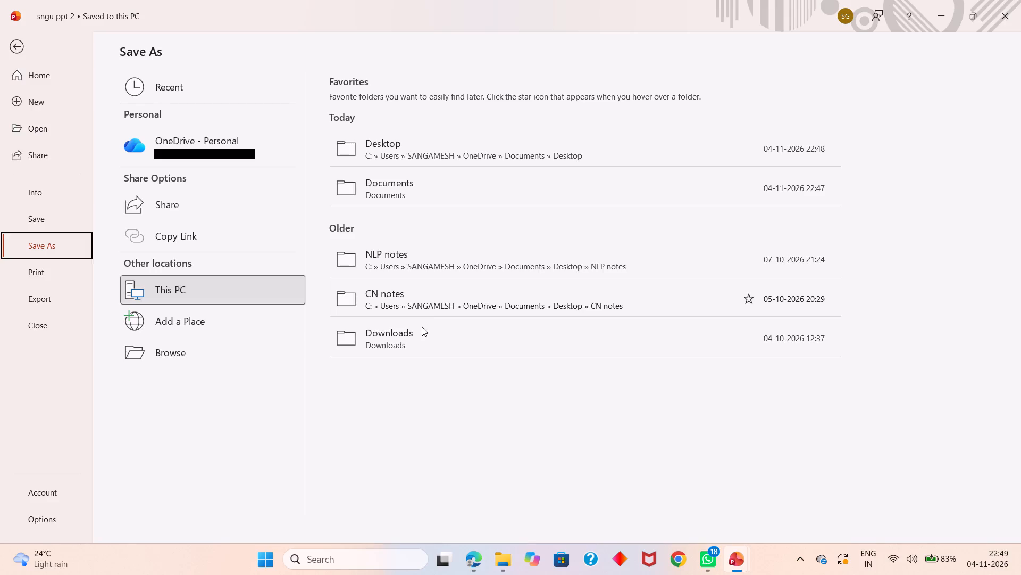
pyautogui.click(422, 327)
pyautogui.click(422, 327)
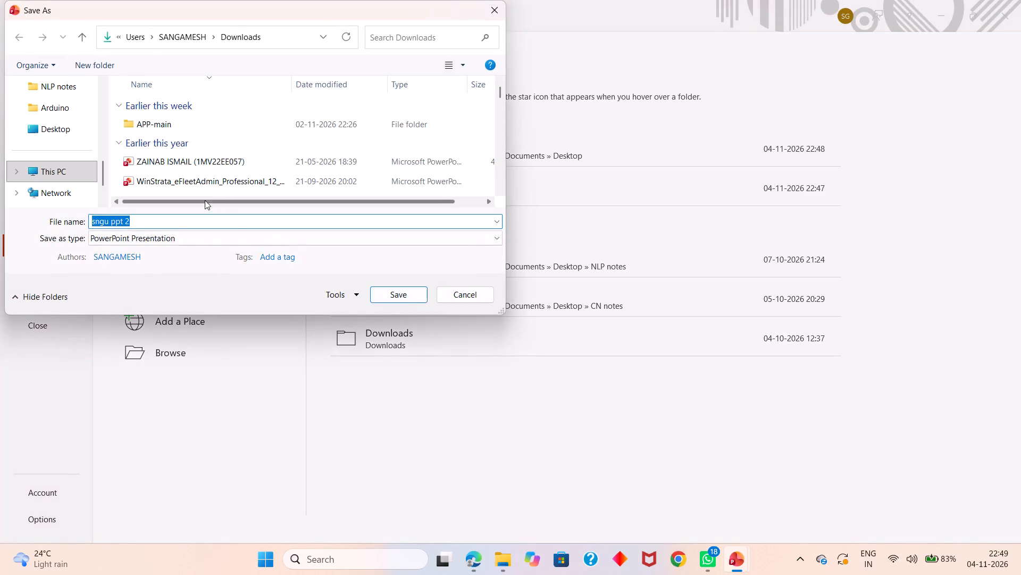
pyautogui.click(175, 223)
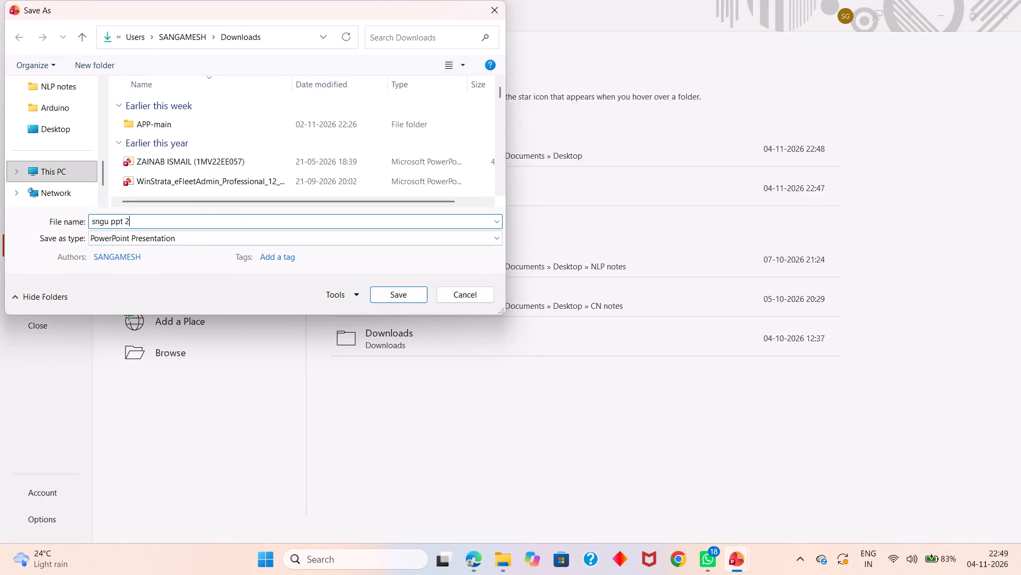
pyautogui.press('2')
pyautogui.click(393, 299)
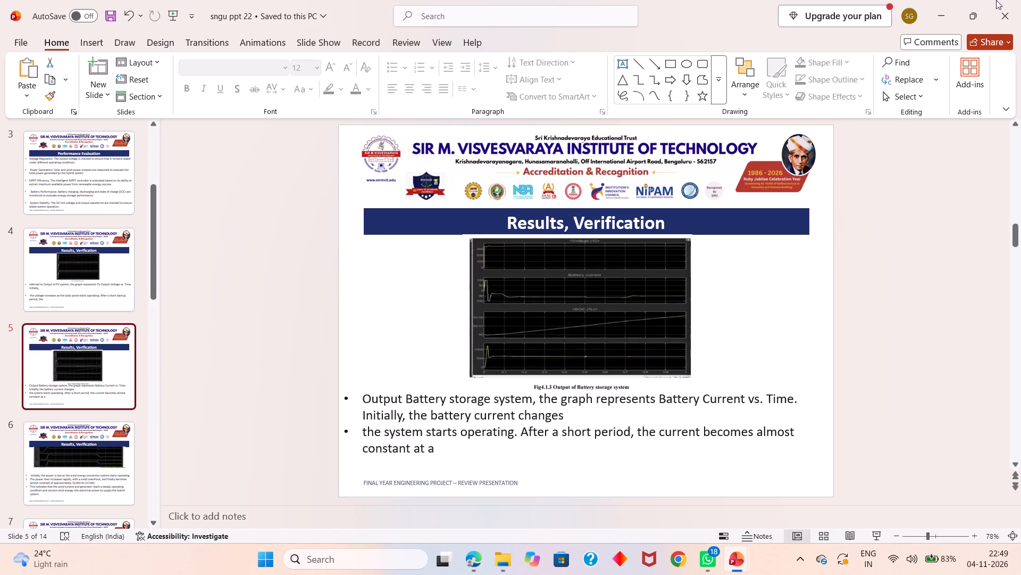
pyautogui.click(1001, 18)
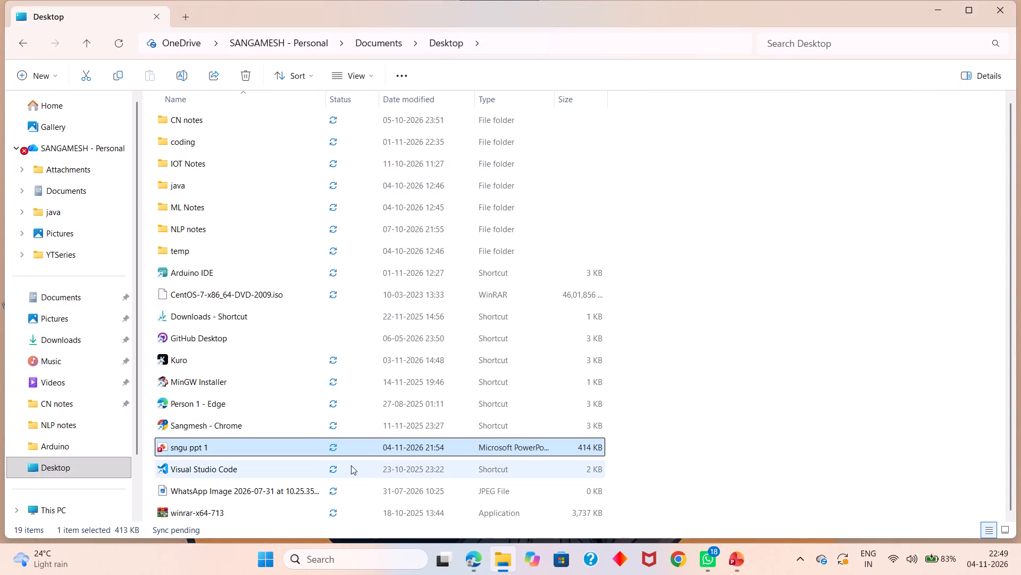
# Bring up sngu ppt 1 from the Desktop folder once more, minimise it, and close the File Explorer window.
pyautogui.doubleClick(269, 446)
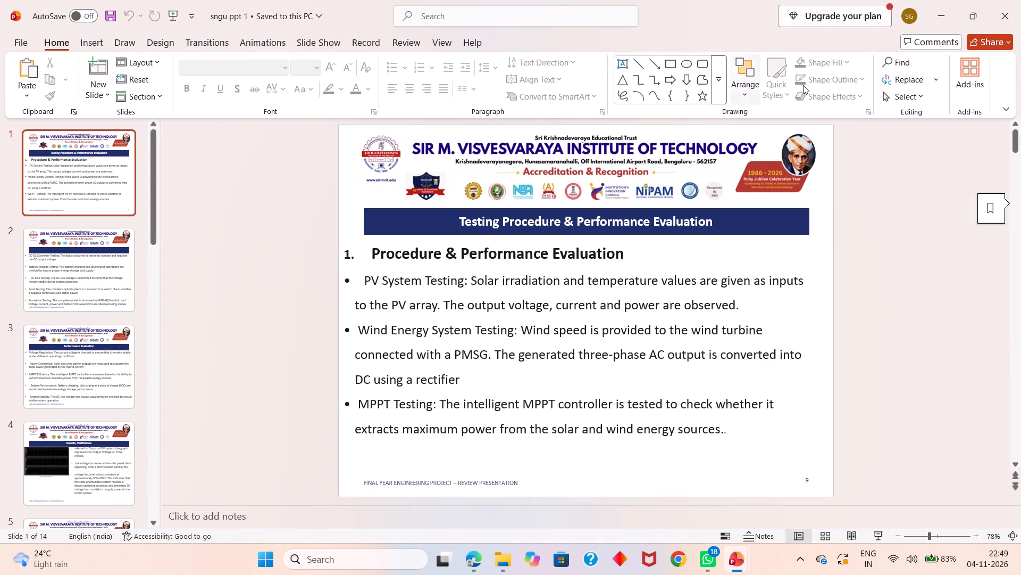
pyautogui.click(939, 21)
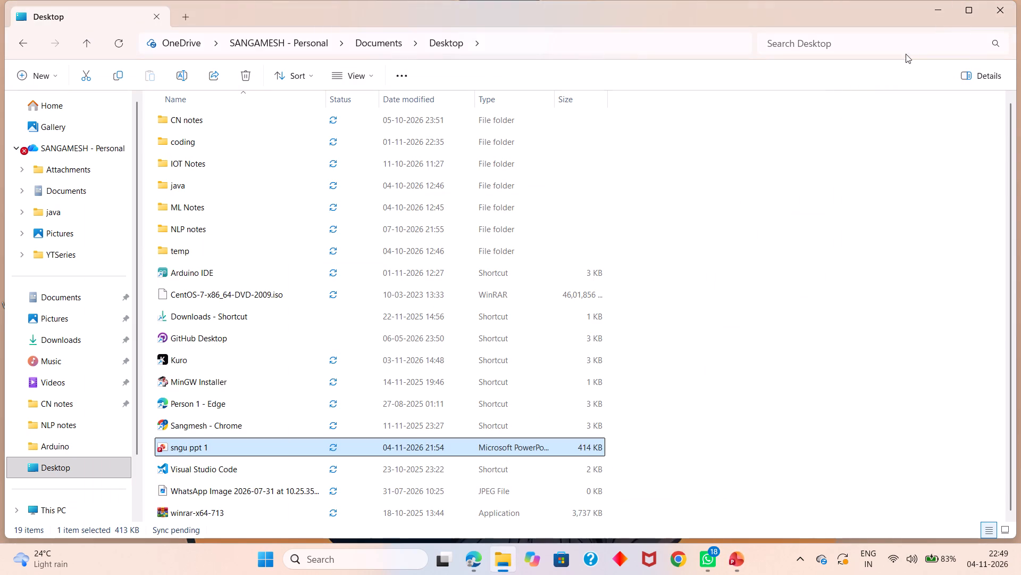
pyautogui.click(1003, 10)
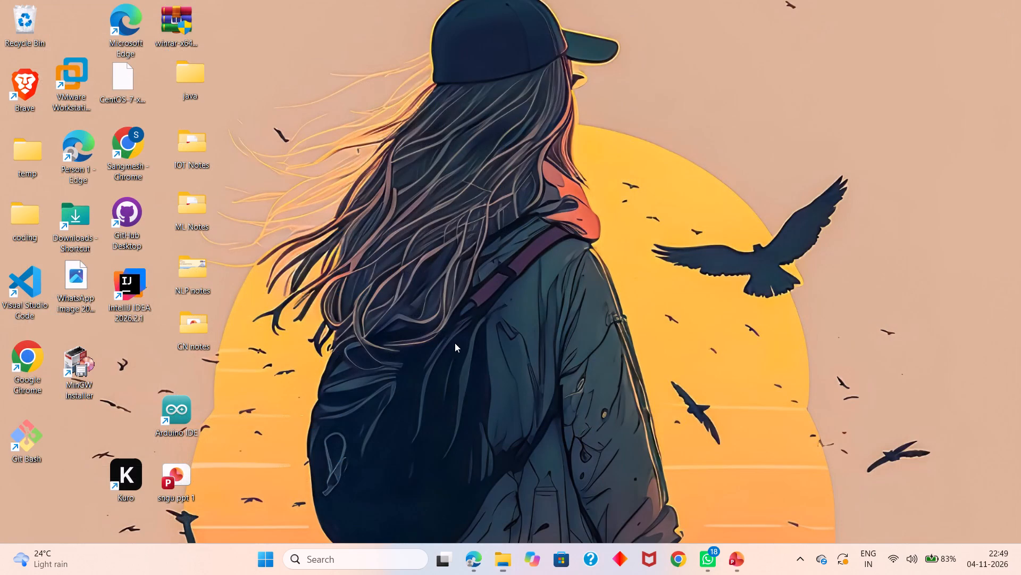
# Start PowerPoint and open the recent presentation sngu ppt 22, checking through its slides.
pyautogui.click(348, 550)
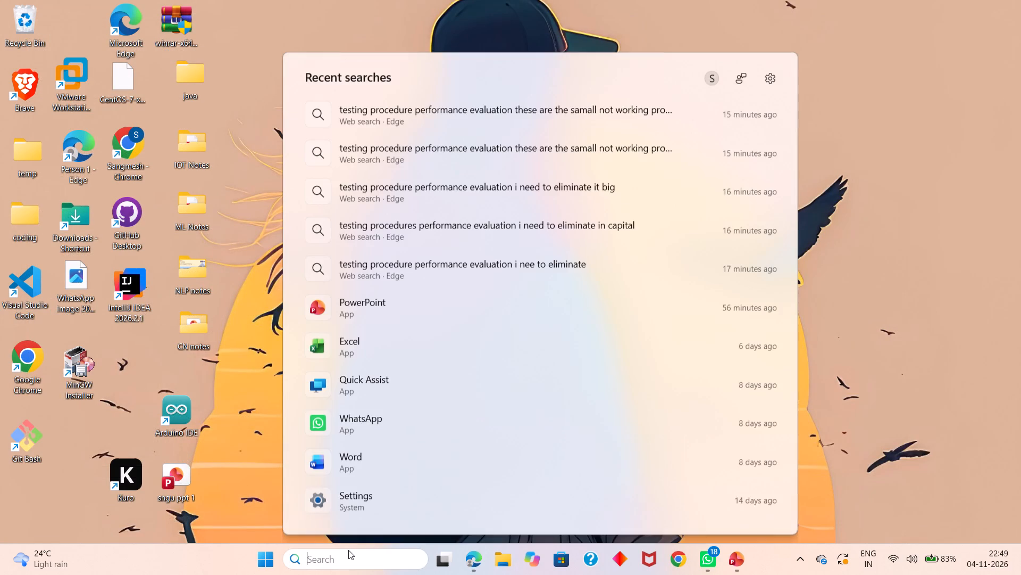
pyautogui.doubleClick(434, 306)
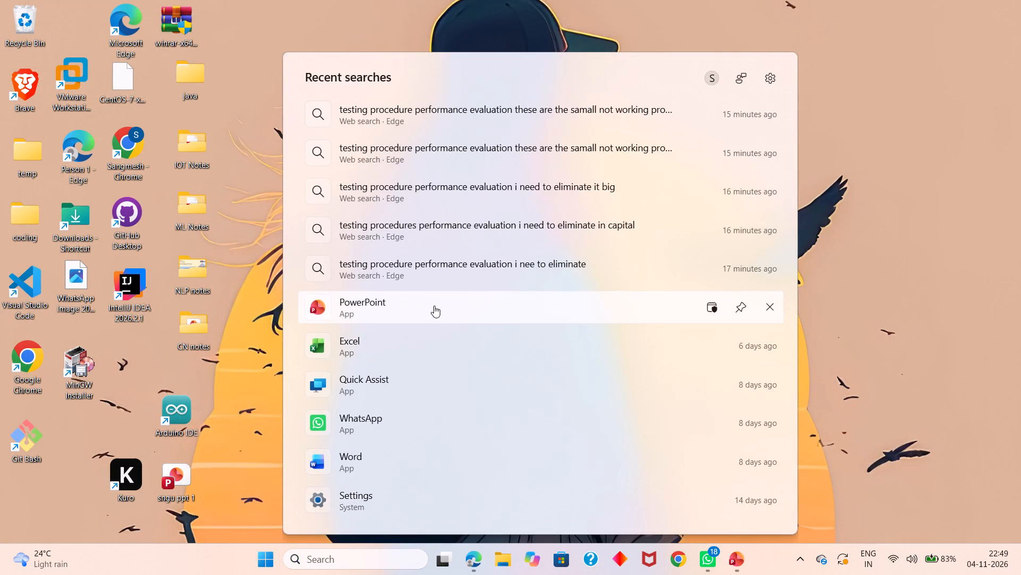
pyautogui.doubleClick(202, 341)
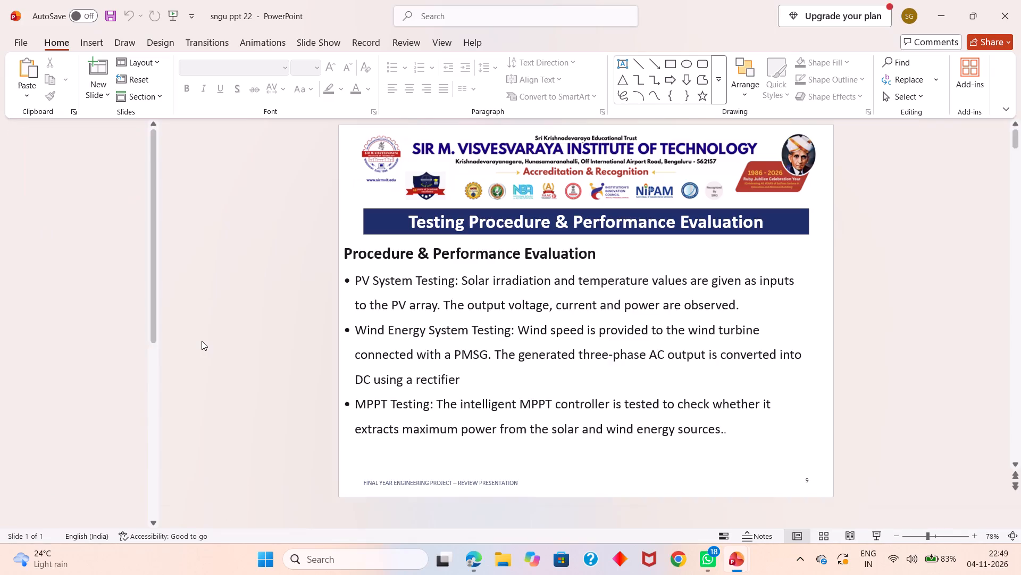
pyautogui.scroll(-5, 339, 326)
pyautogui.scroll(5, 339, 326)
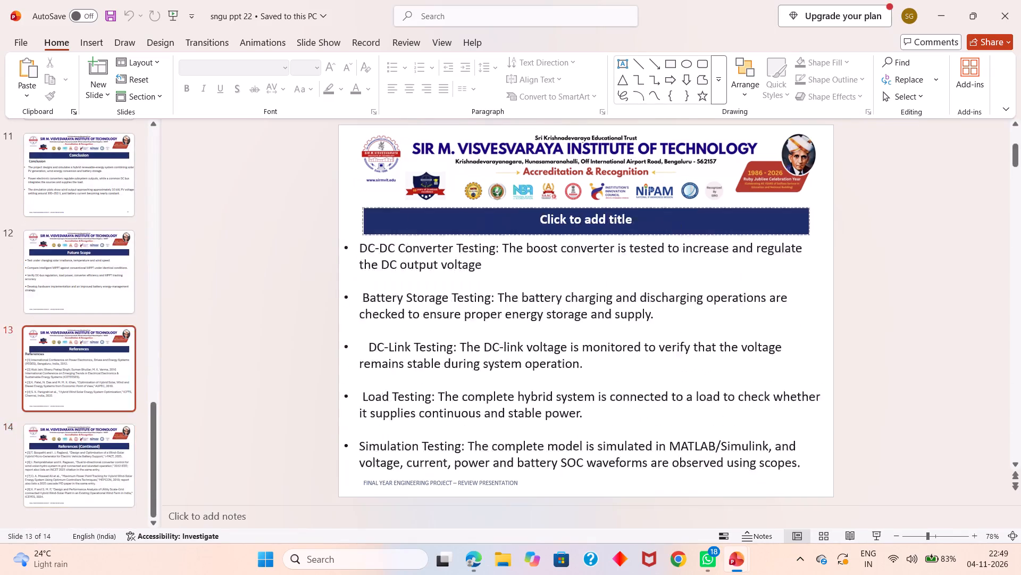
pyautogui.scroll(4, 339, 326)
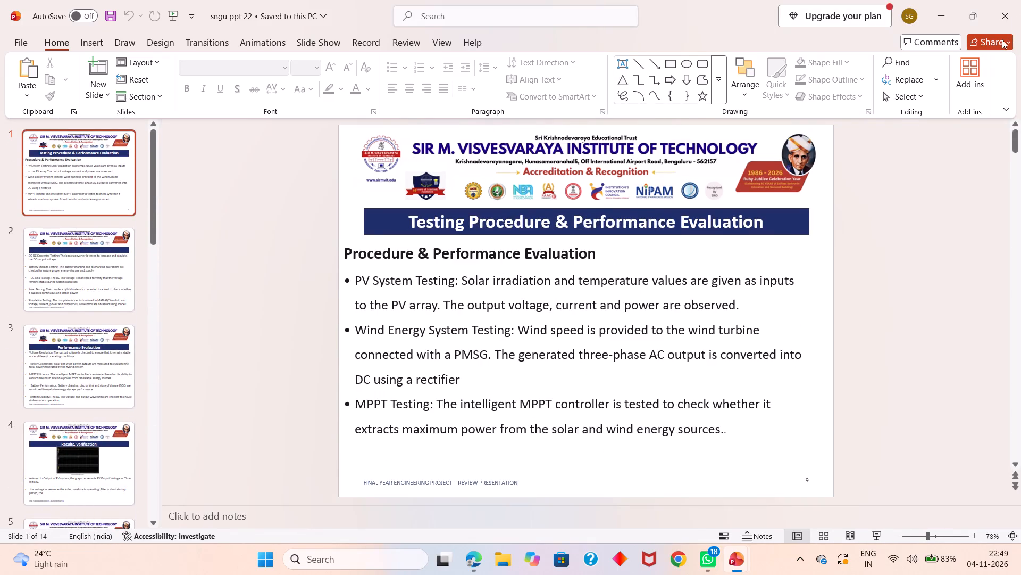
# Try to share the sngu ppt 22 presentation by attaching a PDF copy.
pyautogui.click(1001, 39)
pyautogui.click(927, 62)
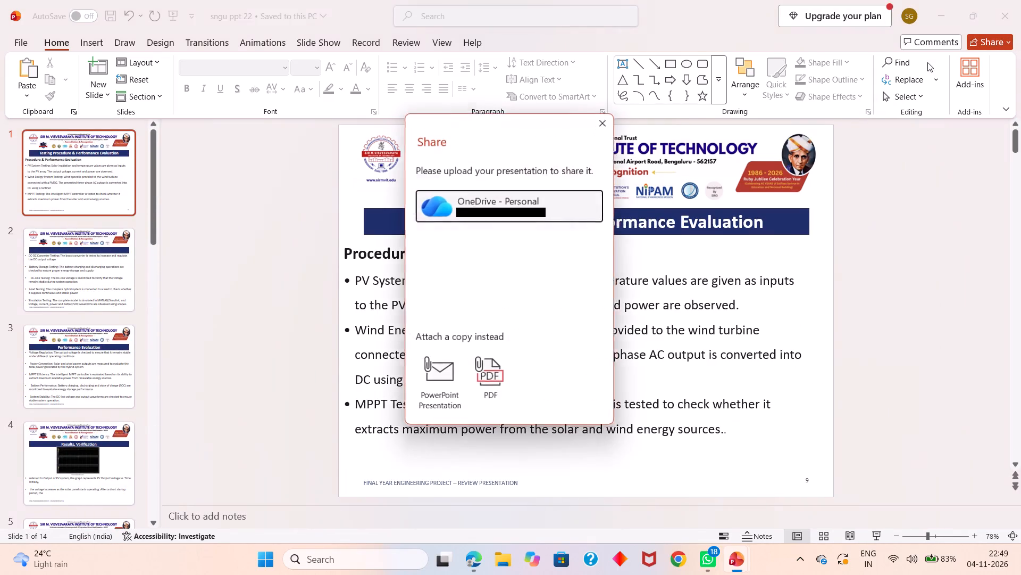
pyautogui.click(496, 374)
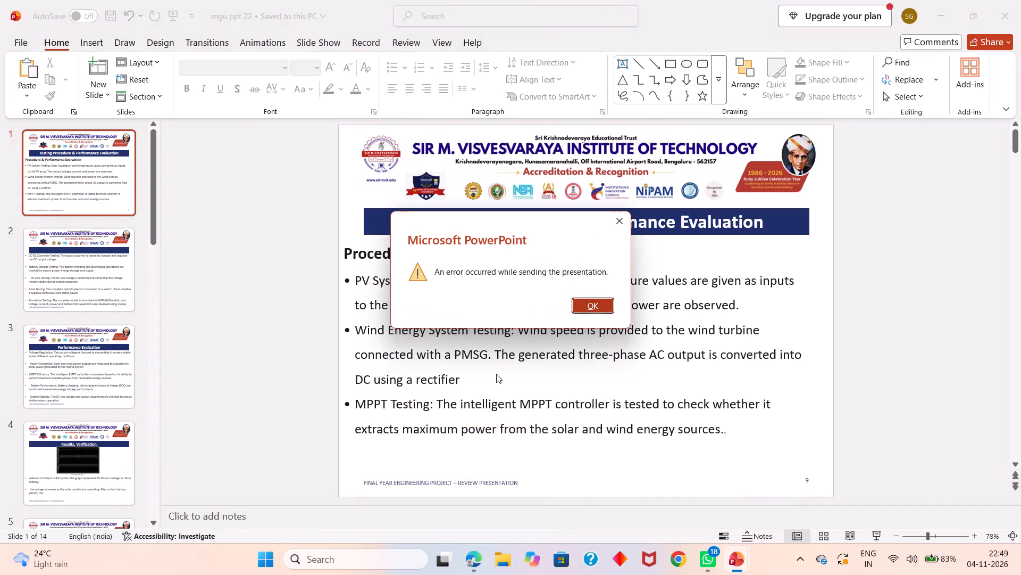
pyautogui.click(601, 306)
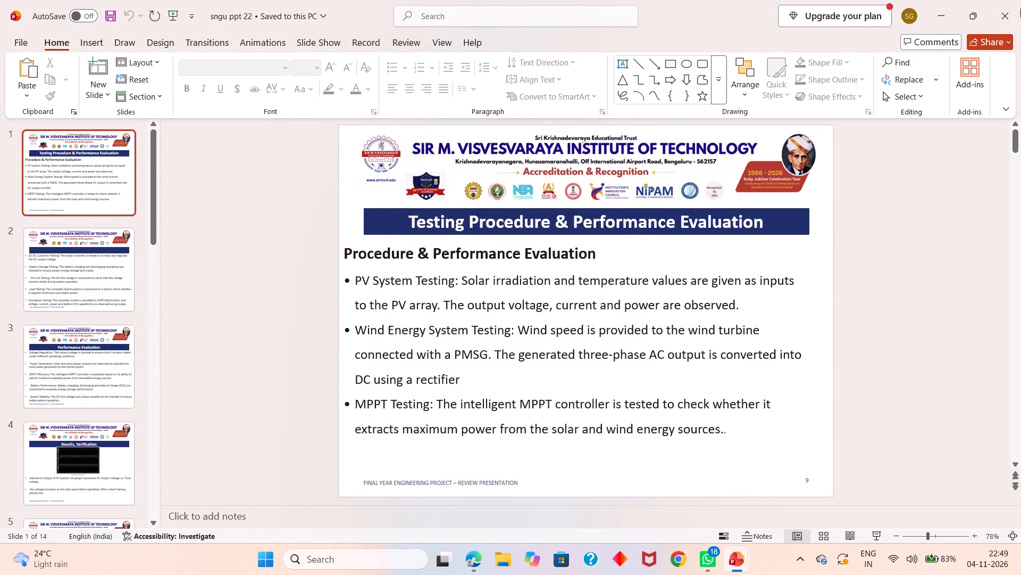
# Minimise PowerPoint, switch to File Explorer and bring up the sharing options for the recent file sngu ppt 22 in Downloads.
pyautogui.click(955, 19)
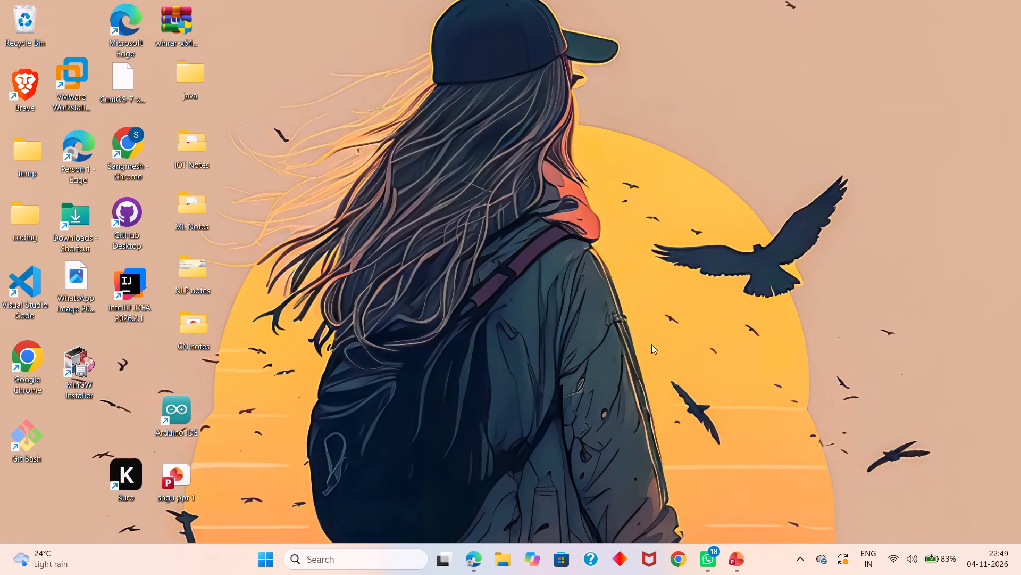
pyautogui.click(503, 554)
pyautogui.hscroll(-1, 486, 545)
pyautogui.hscroll(1, 324, 455)
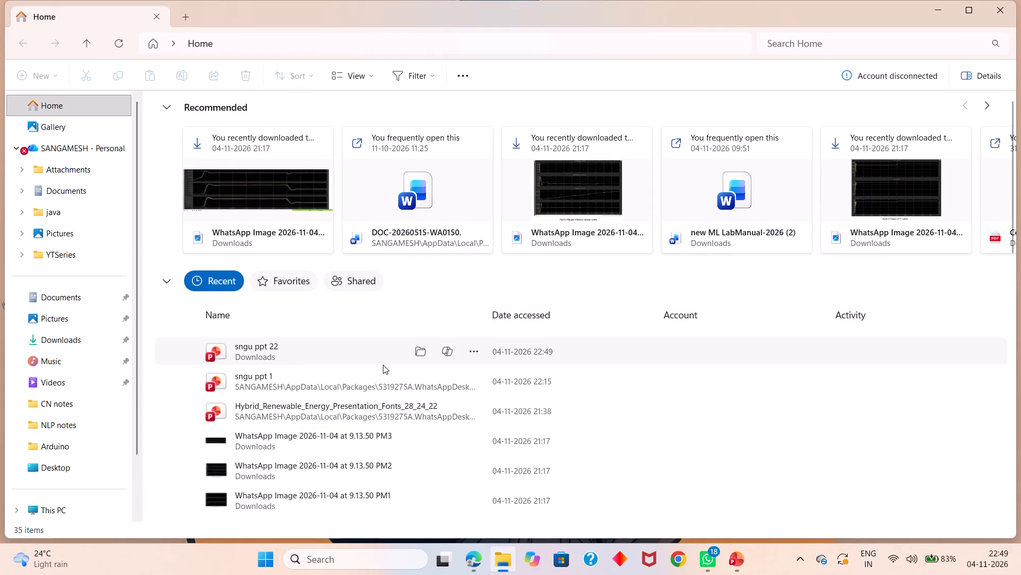
pyautogui.hscroll(1, 383, 365)
pyautogui.click(471, 355)
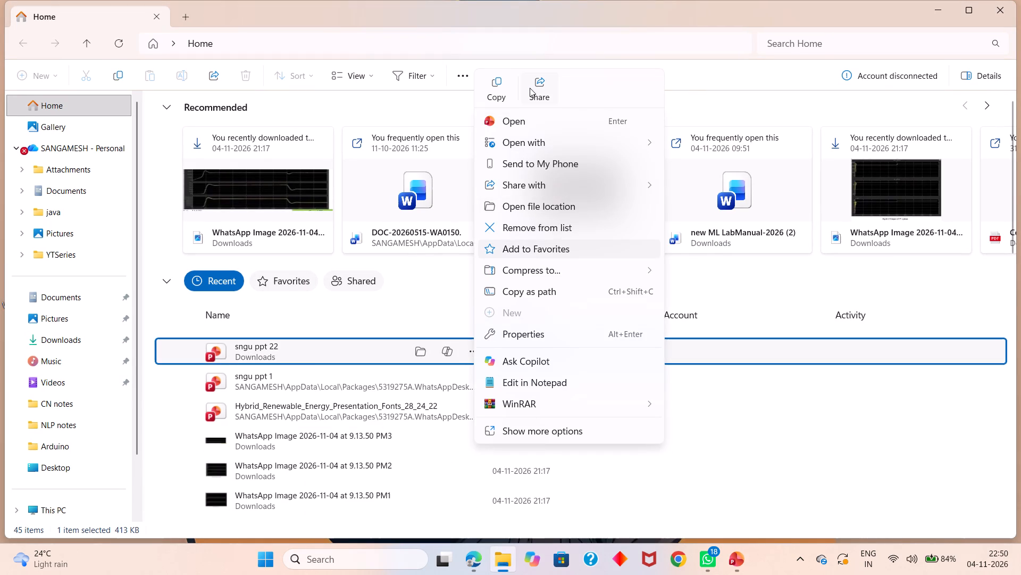
pyautogui.click(530, 88)
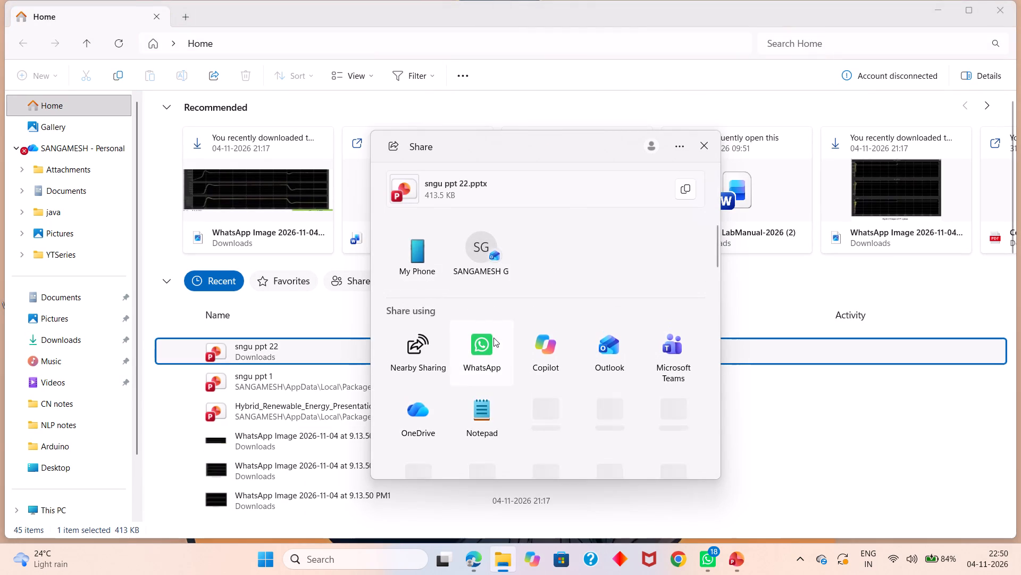